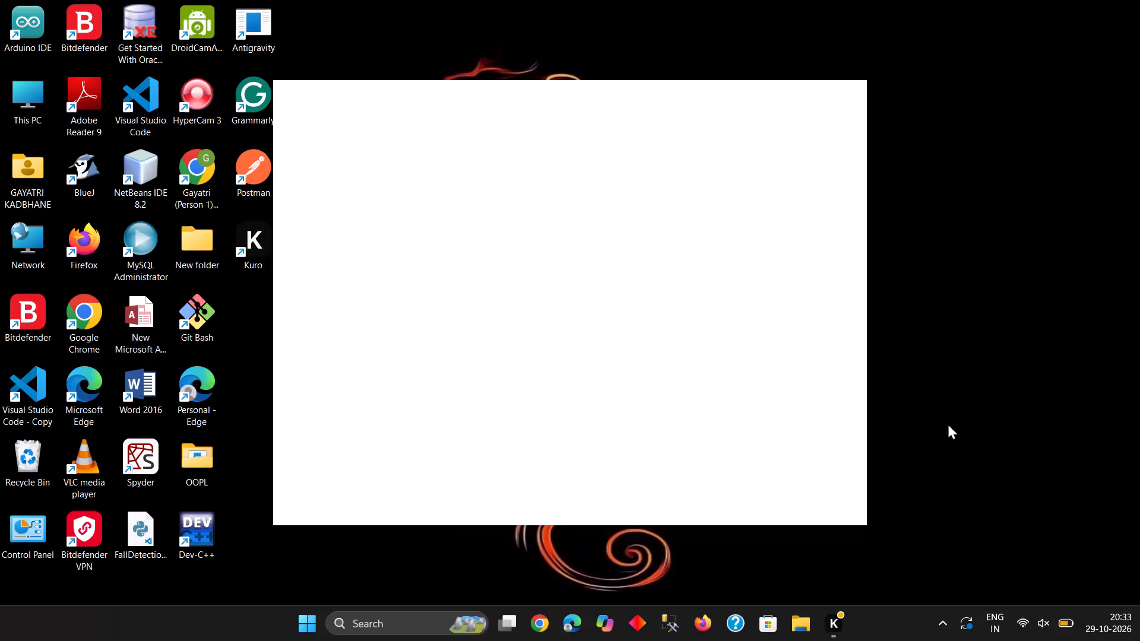
Open Smart_Lab_Energy_Monitoring_Report_Edited.docx from the recent files in File Explorer, look over its first pages and close it.
click(805, 632)
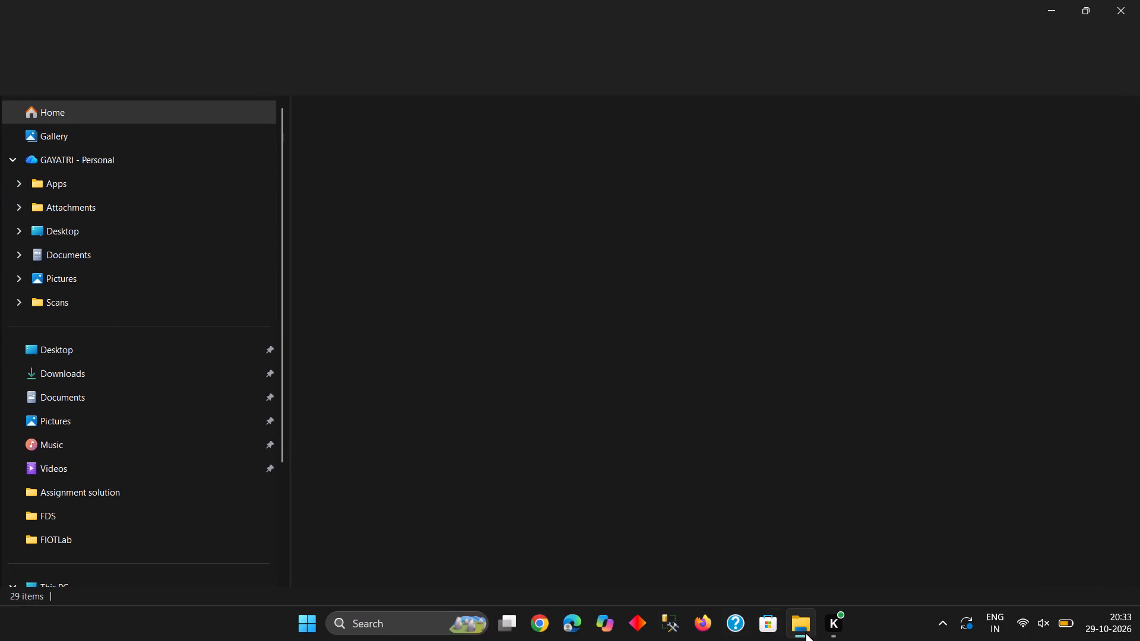
scroll(673, 325, down, 2)
scroll(673, 325, up, 2)
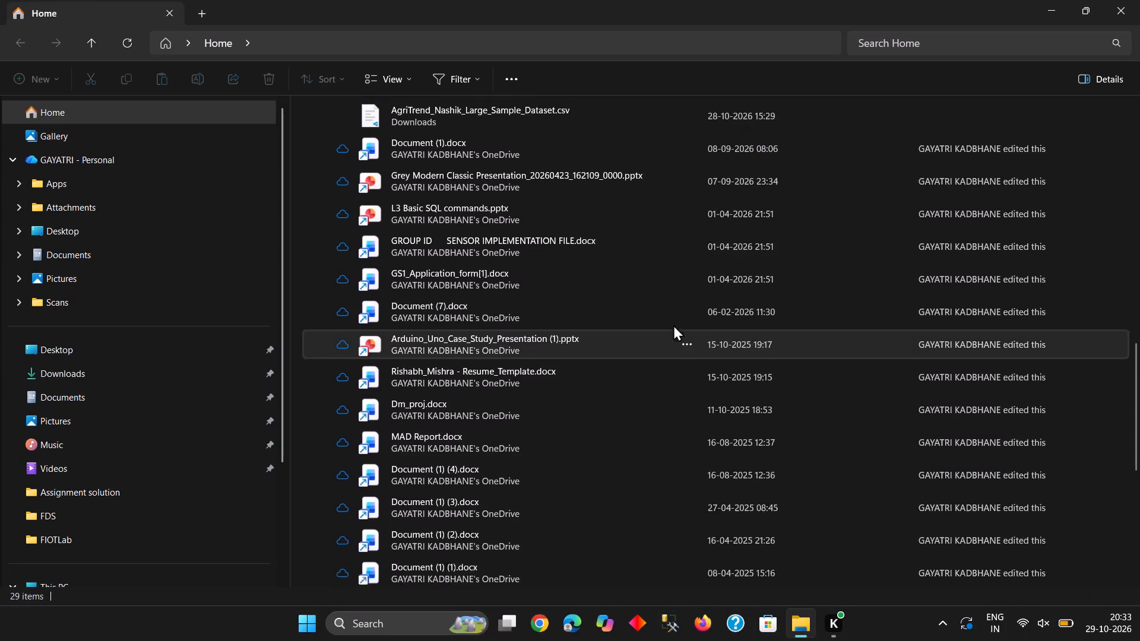
scroll(673, 325, up, 13)
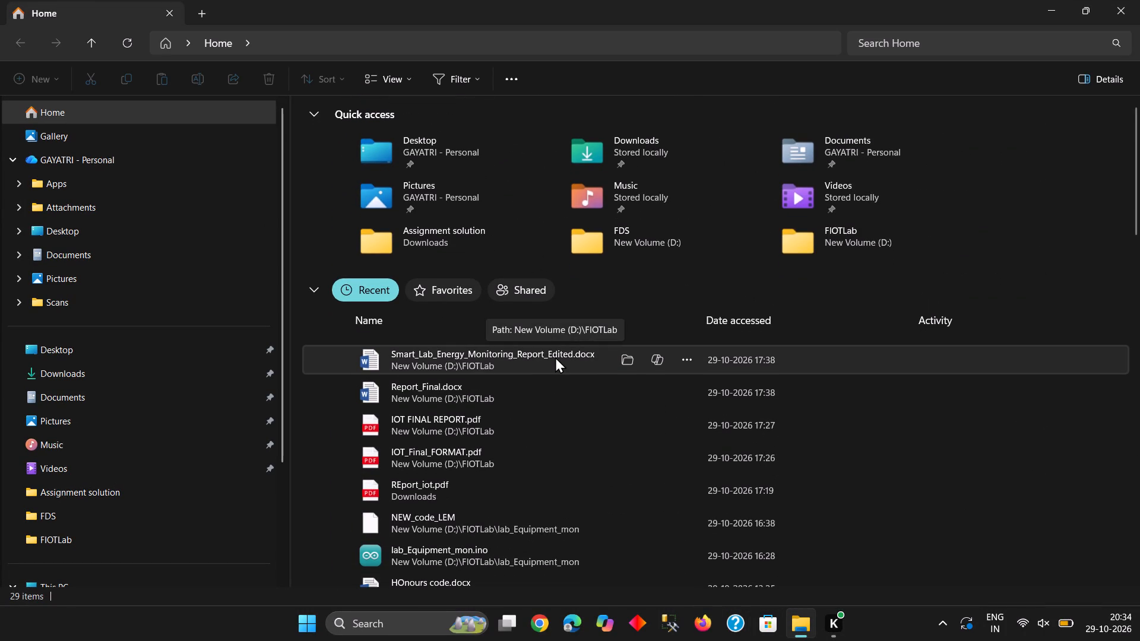
double_click(555, 357)
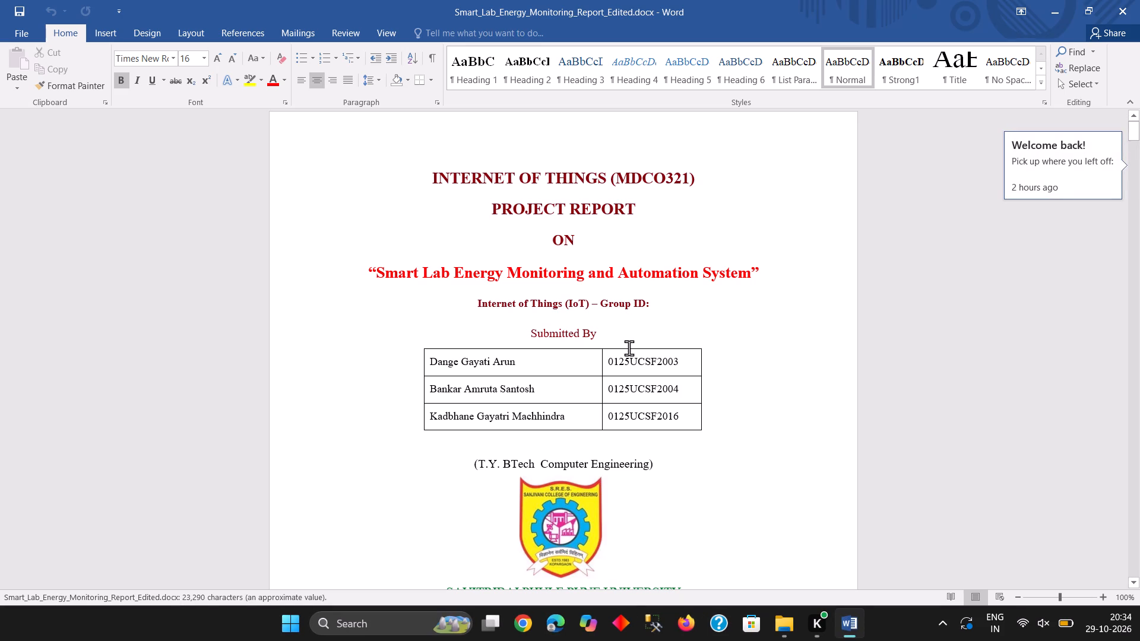
scroll(629, 348, down, 10)
click(1139, 2)
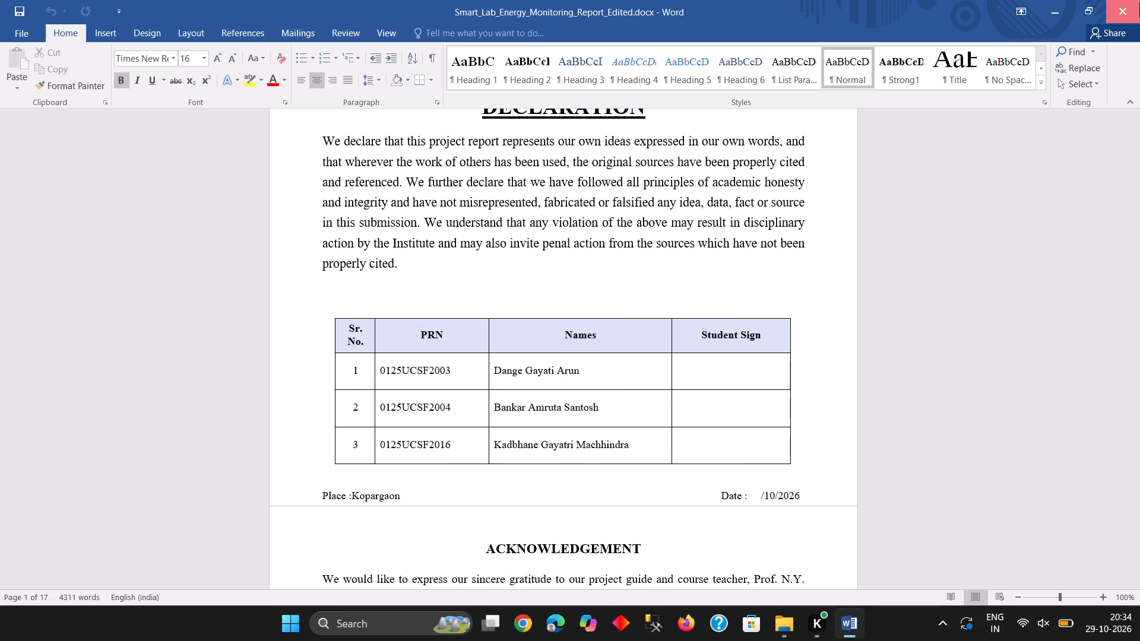
Open Report_Final.docx and reword the cover line above the project title to "IOT (INTERNET OF THINGS) PROJECT REPORT ON".
double_click(459, 392)
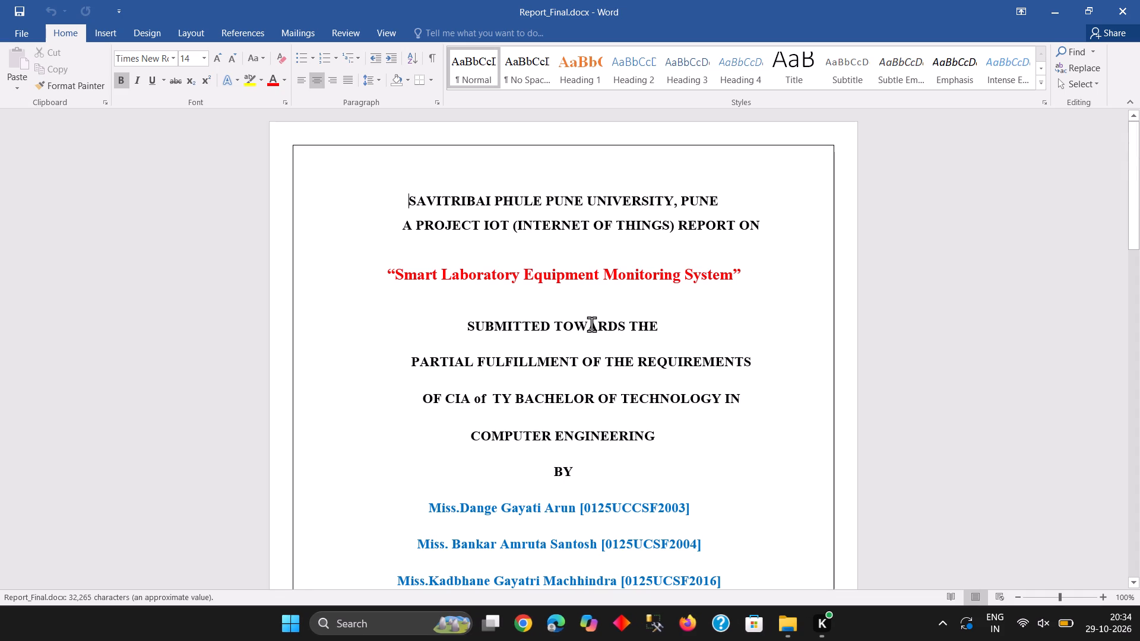
scroll(591, 324, down, 1)
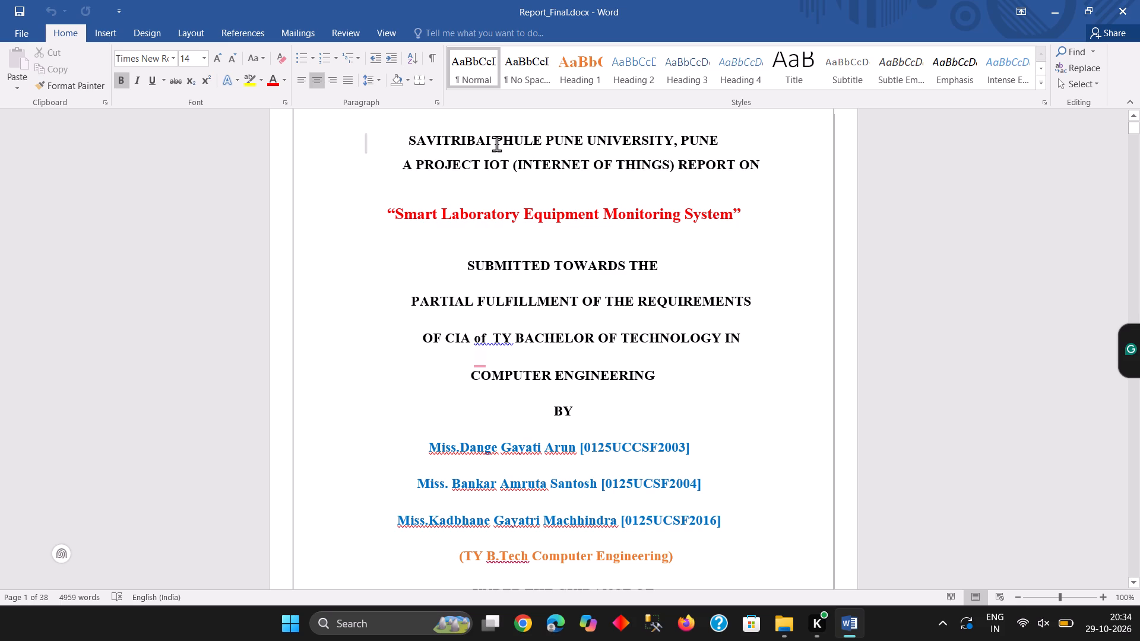
drag(482, 163, 425, 169)
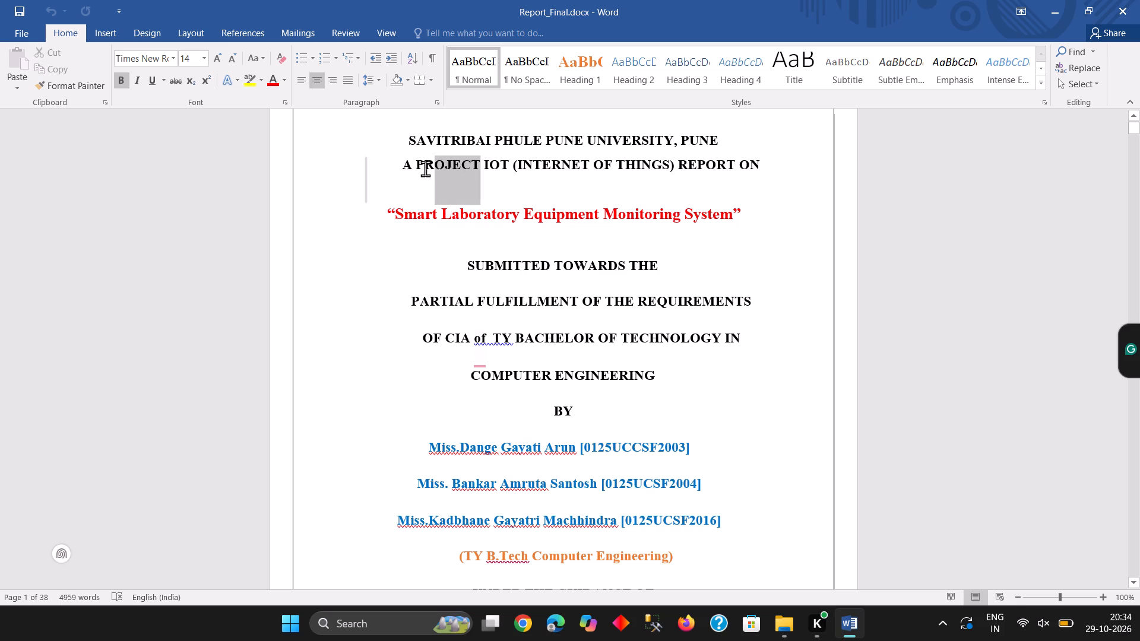
drag(425, 169, 416, 168)
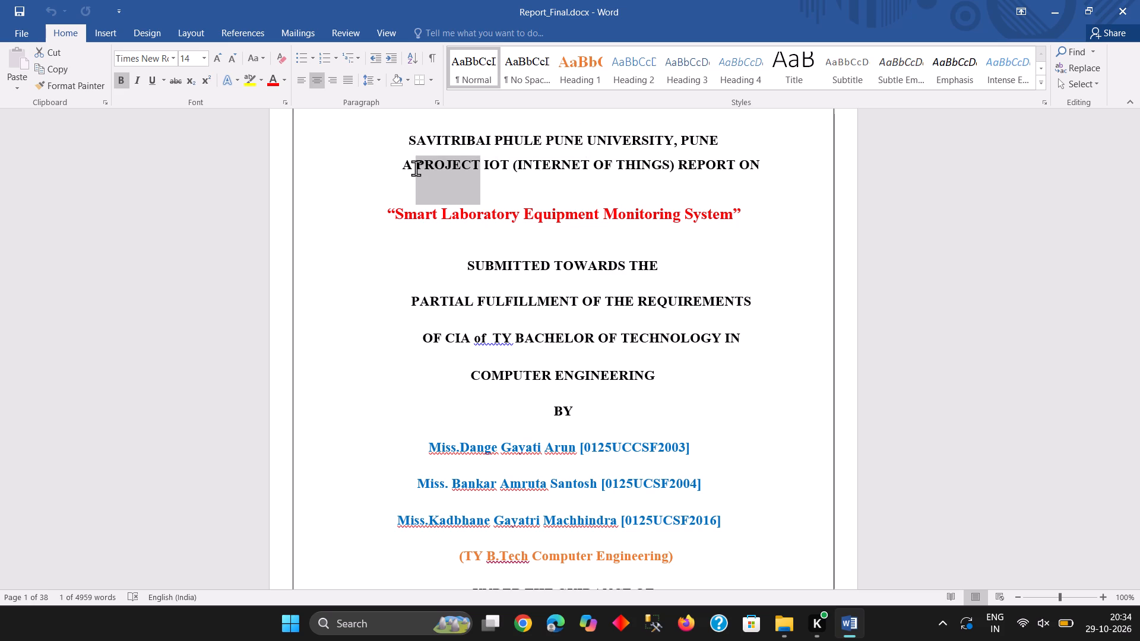
key(ctrl+x)
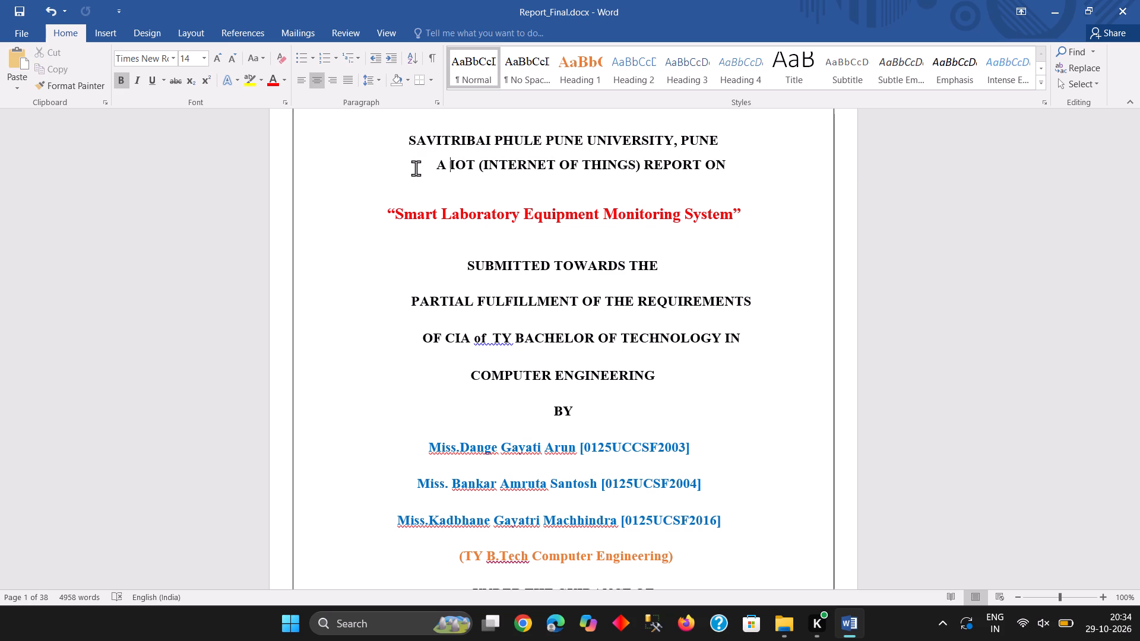
key(BackSpace)
key(BackSpace)
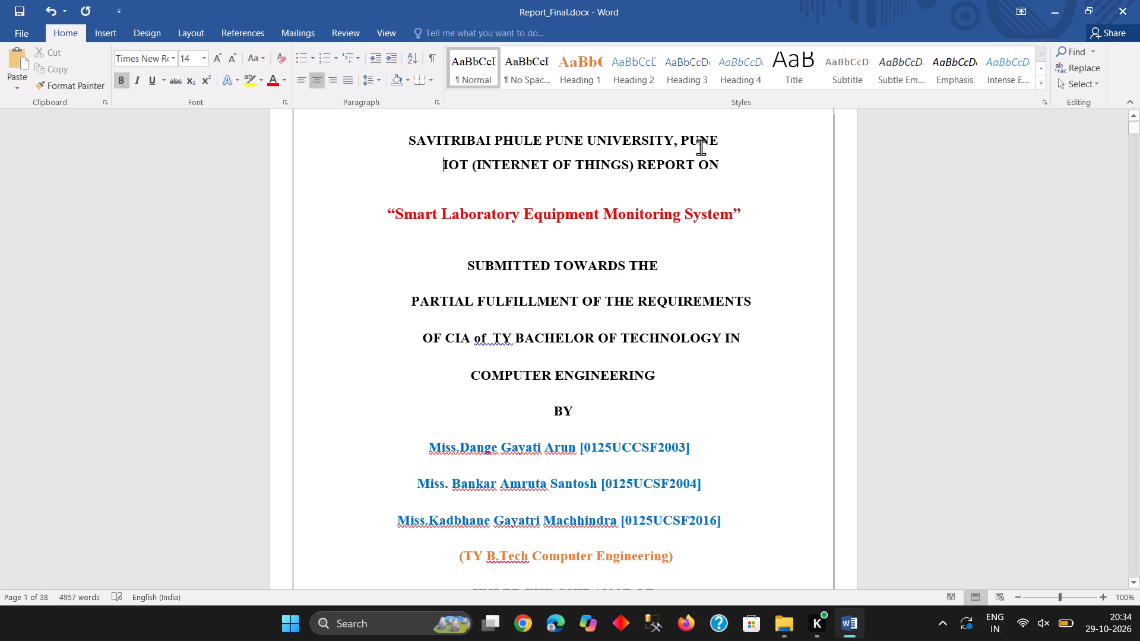
click(638, 166)
key(ctrl+v)
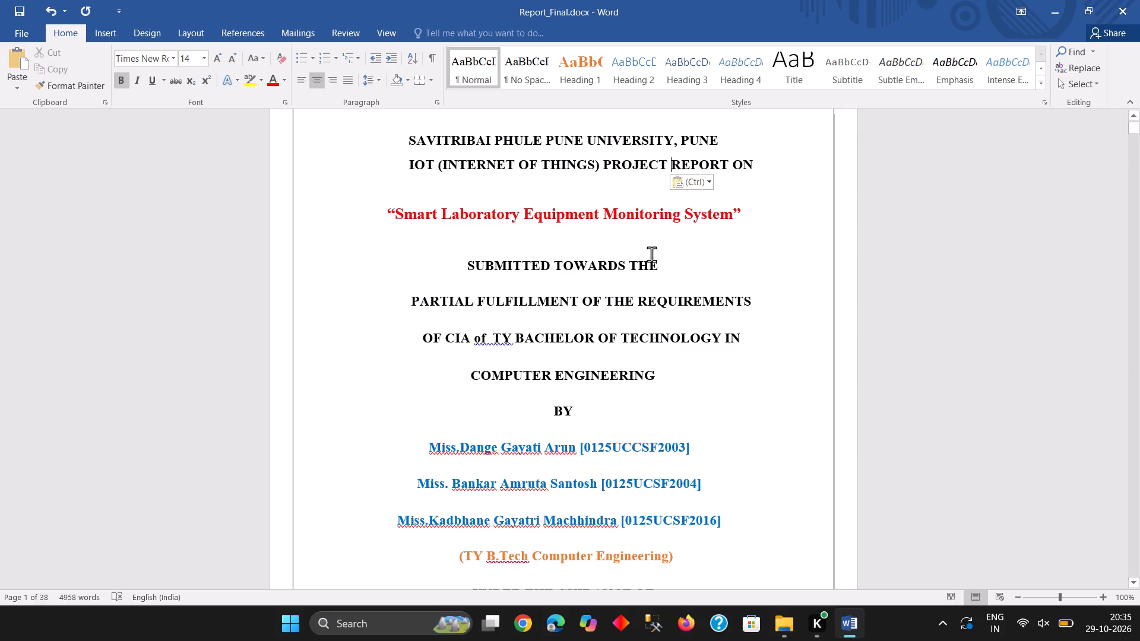
Review the report from the cover page through the approval sheet, table of contents and the numbered system working steps.
scroll(570, 285, down, 4)
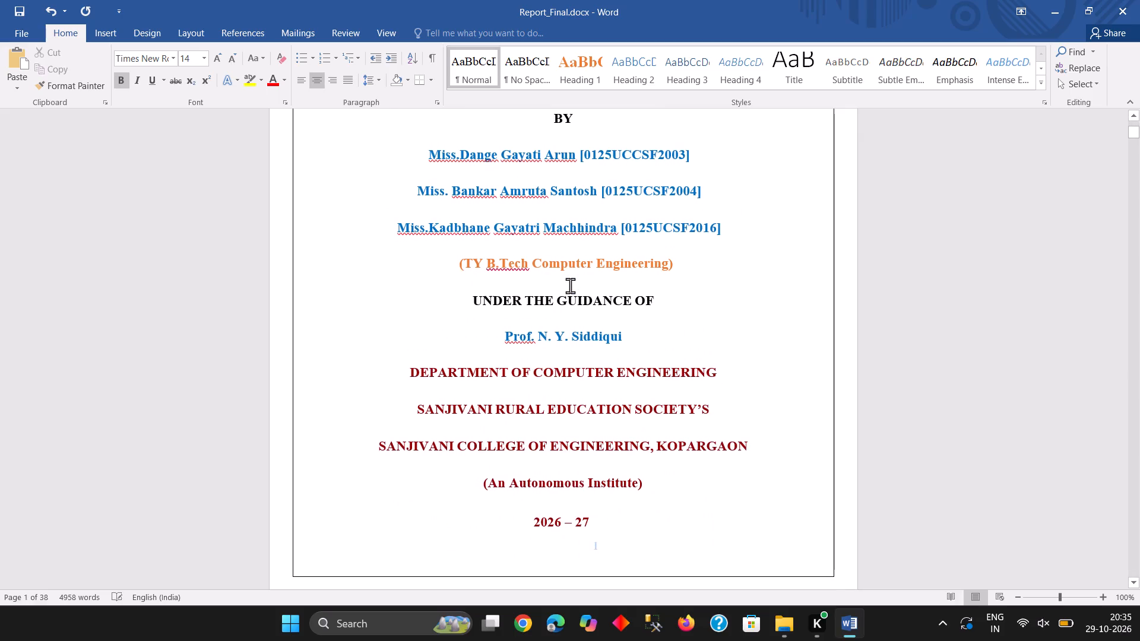
scroll(570, 285, down, 9)
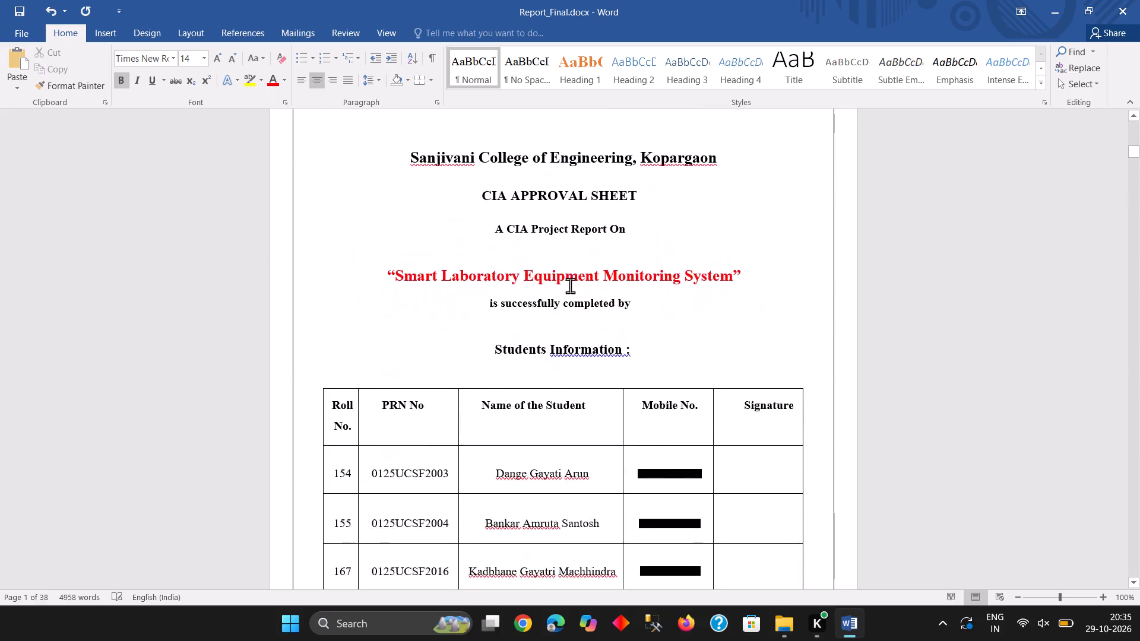
scroll(570, 285, down, 4)
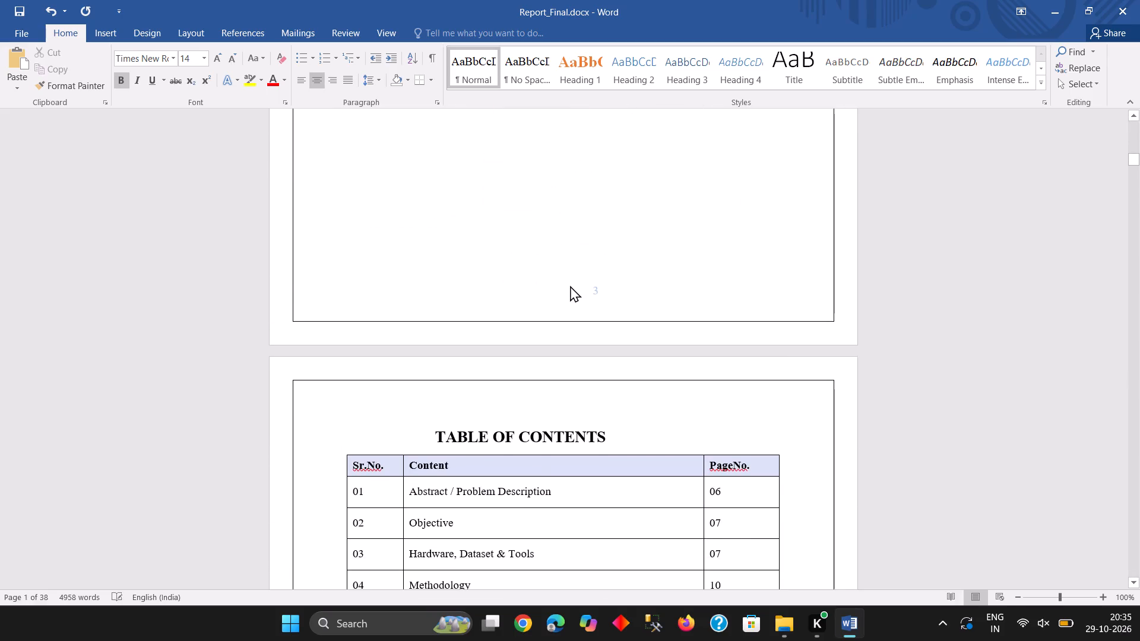
scroll(570, 285, down, 3)
scroll(570, 285, up, 2)
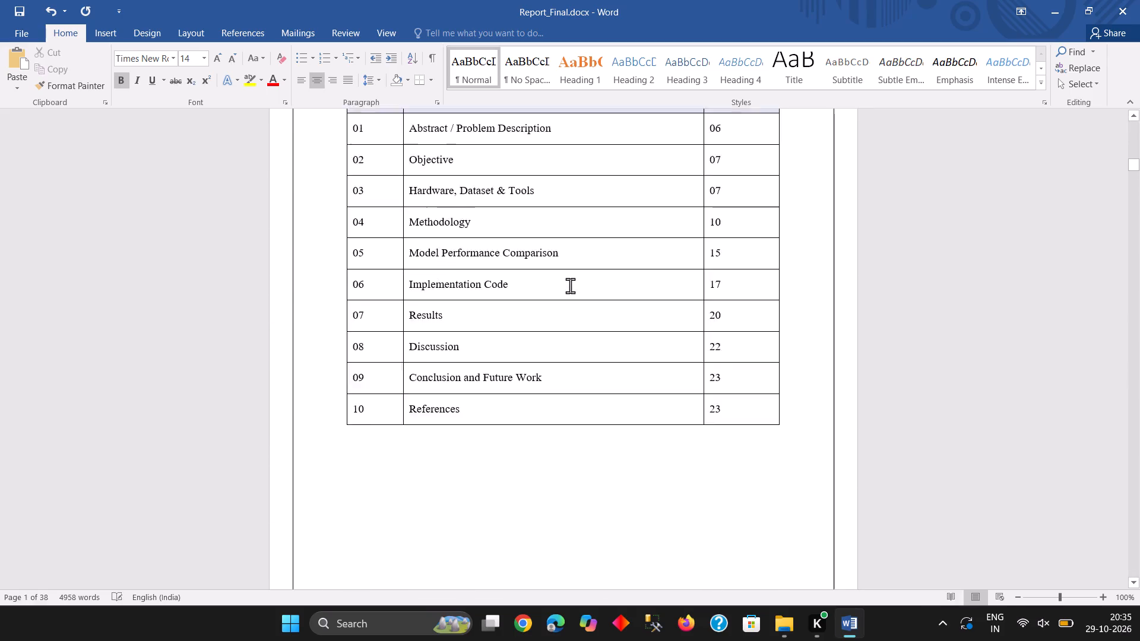
scroll(570, 285, down, 16)
scroll(570, 285, down, 9)
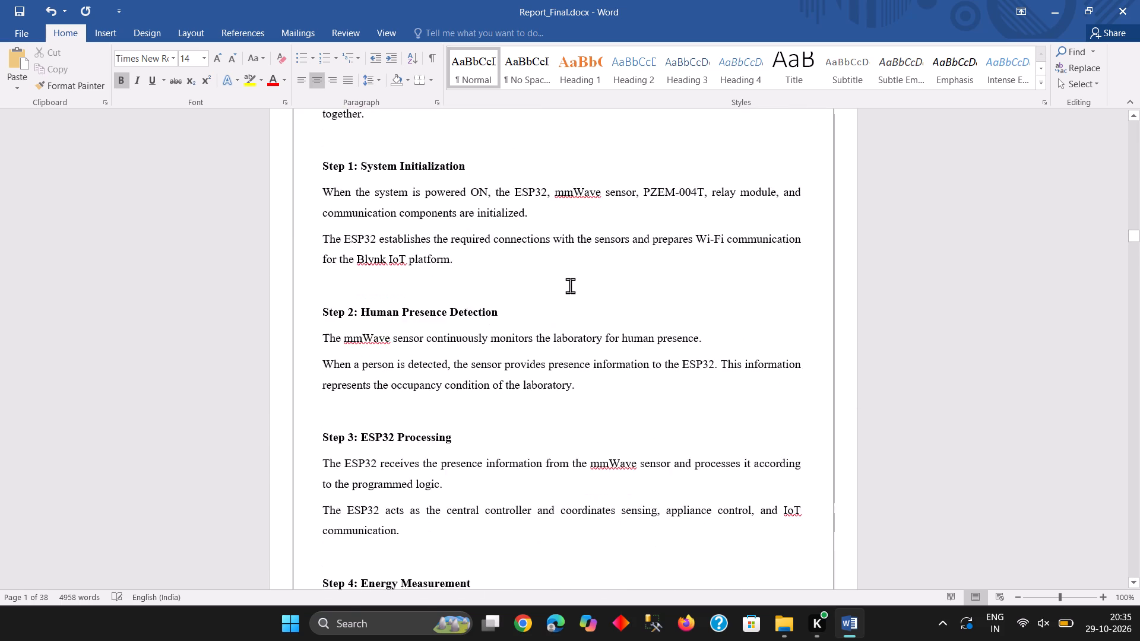
scroll(570, 285, down, 1)
Close Report_Final.docx, saving the changes.
click(1139, 0)
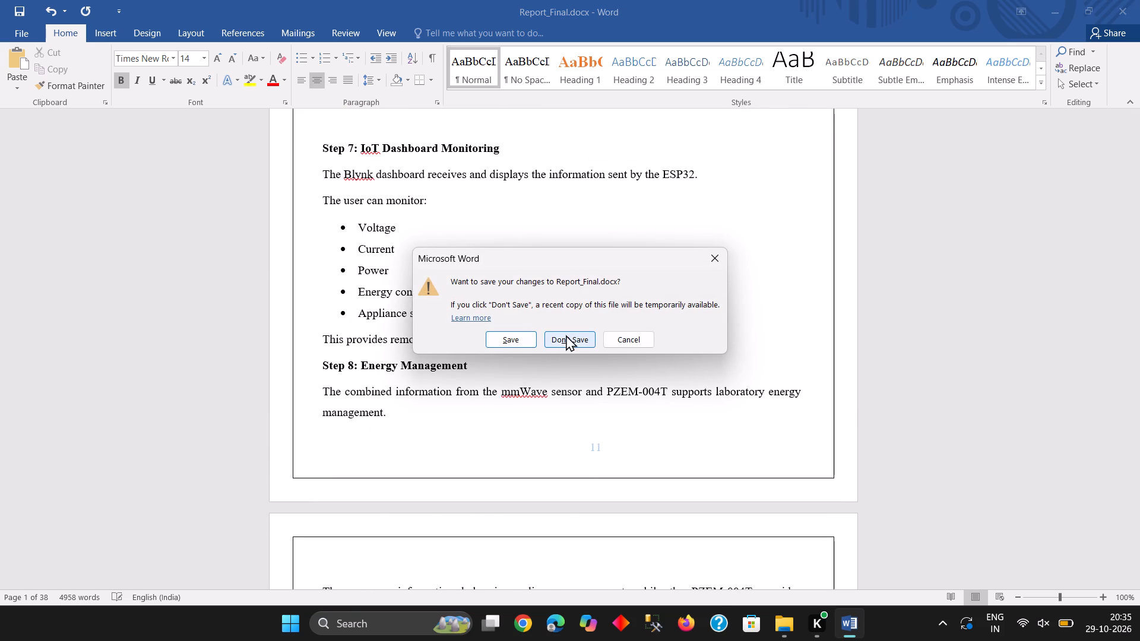
click(522, 341)
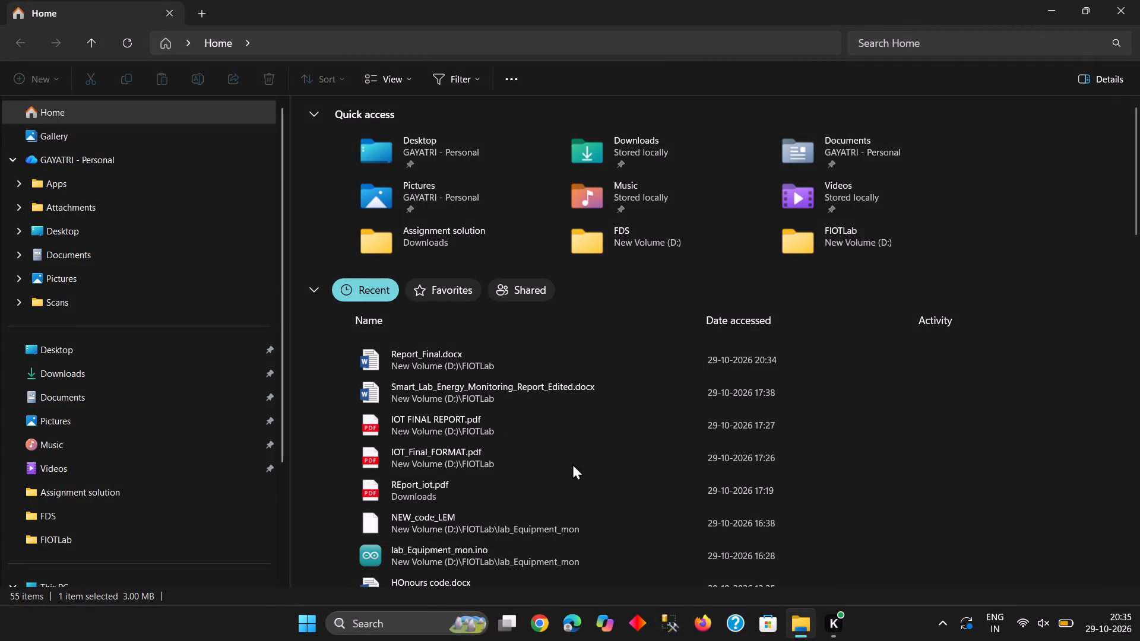
Look briefly through REport_iot.pdf and IOT_Final_FORMAT.pdf from the recent files, closing each one after viewing.
double_click(446, 484)
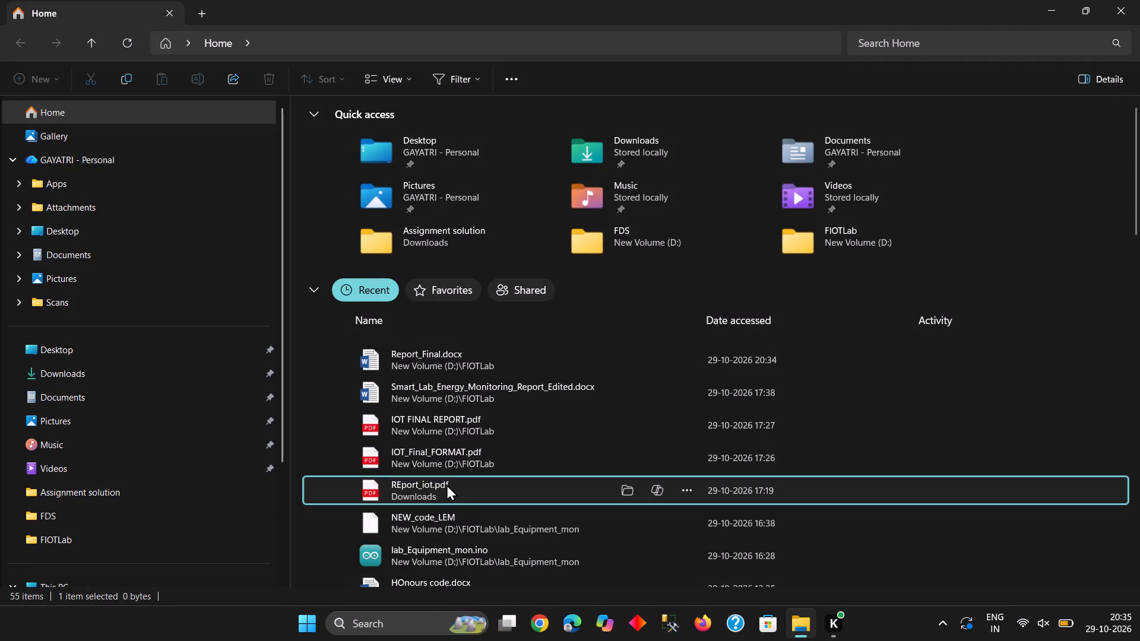
scroll(692, 281, down, 1)
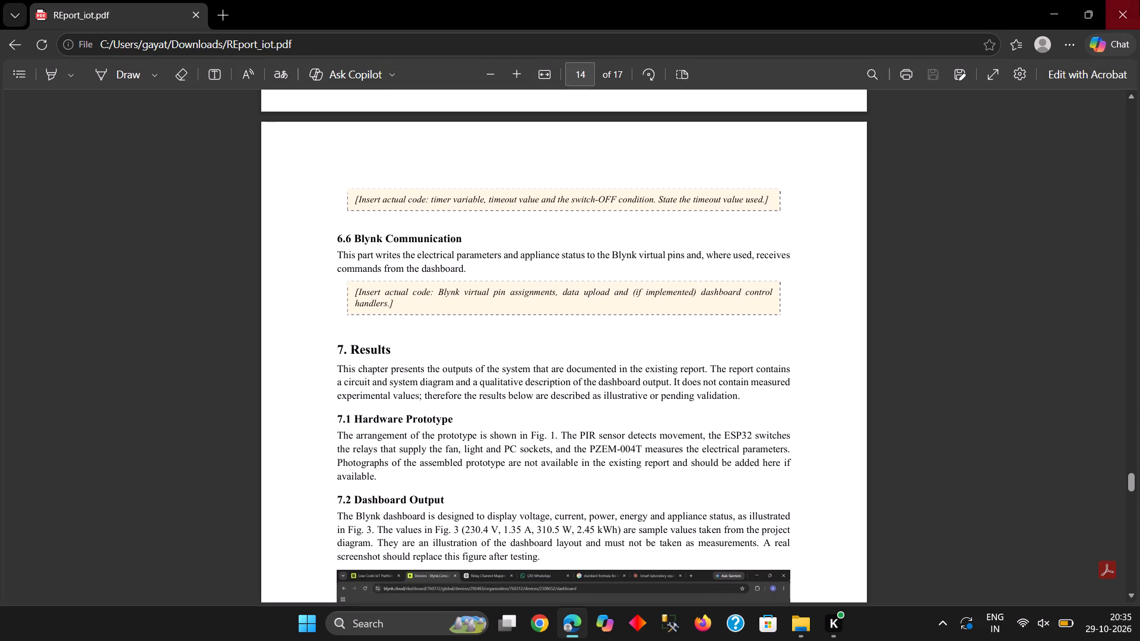
click(1139, 0)
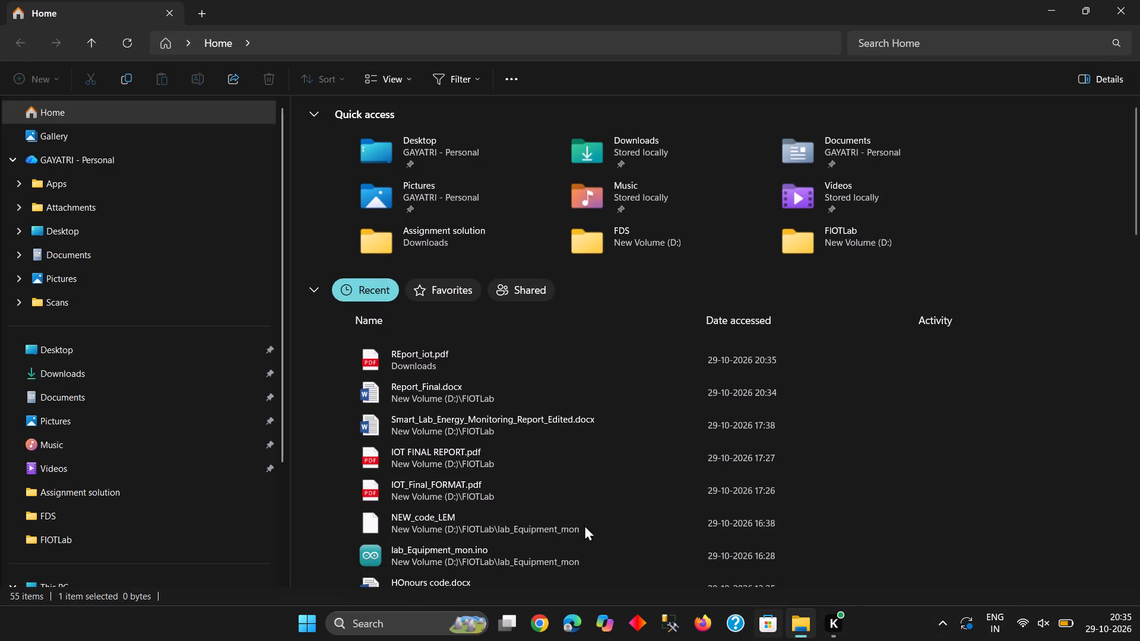
double_click(440, 483)
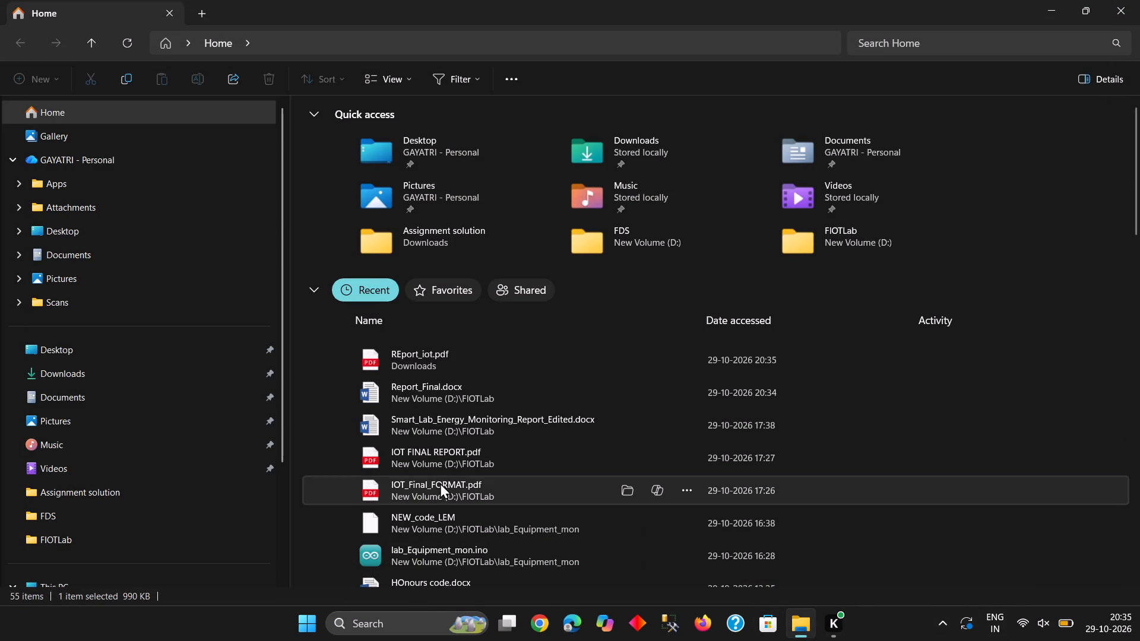
scroll(531, 431, down, 3)
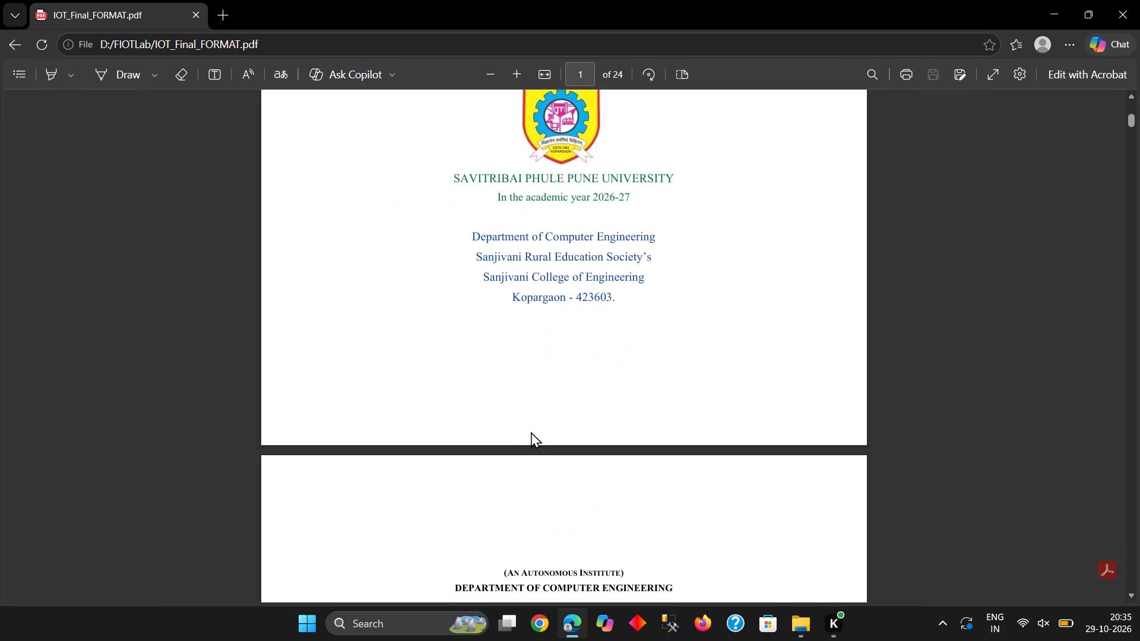
click(1139, 0)
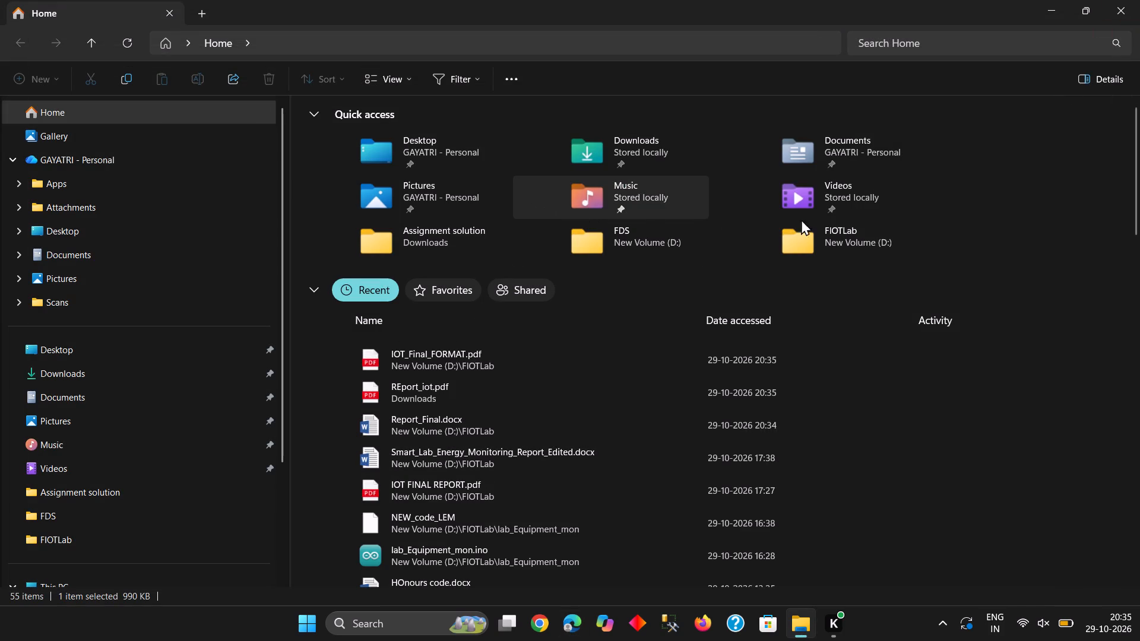
Open the FIOTLab folder, view the cover of Smart_Lab_Energy_Monitoring_Report_Edited.docx and close the document.
double_click(821, 229)
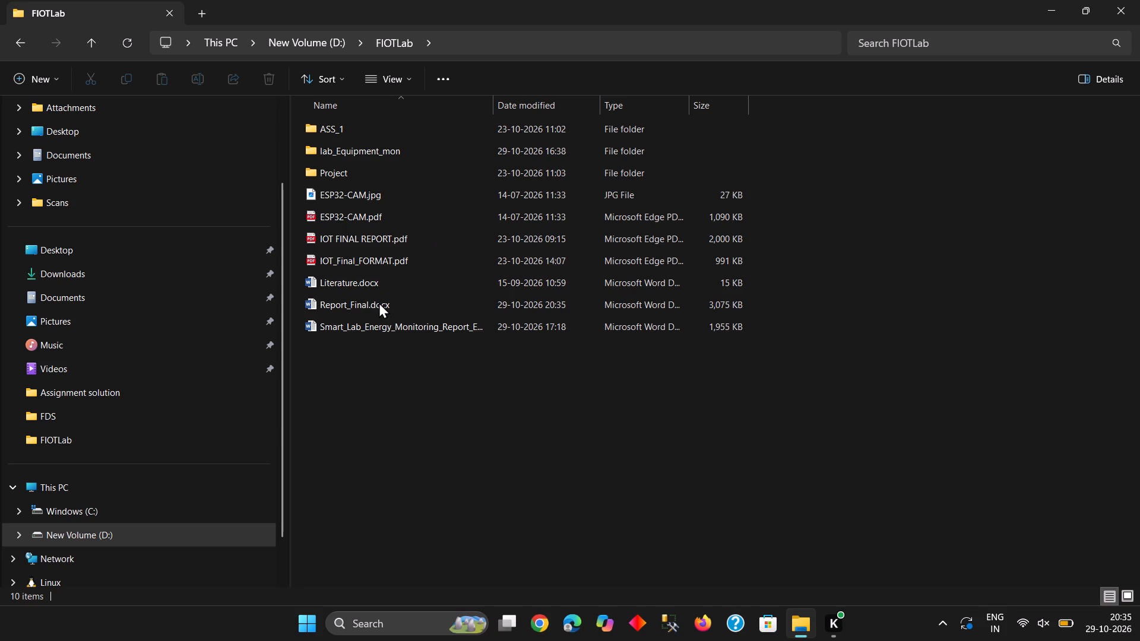
double_click(407, 331)
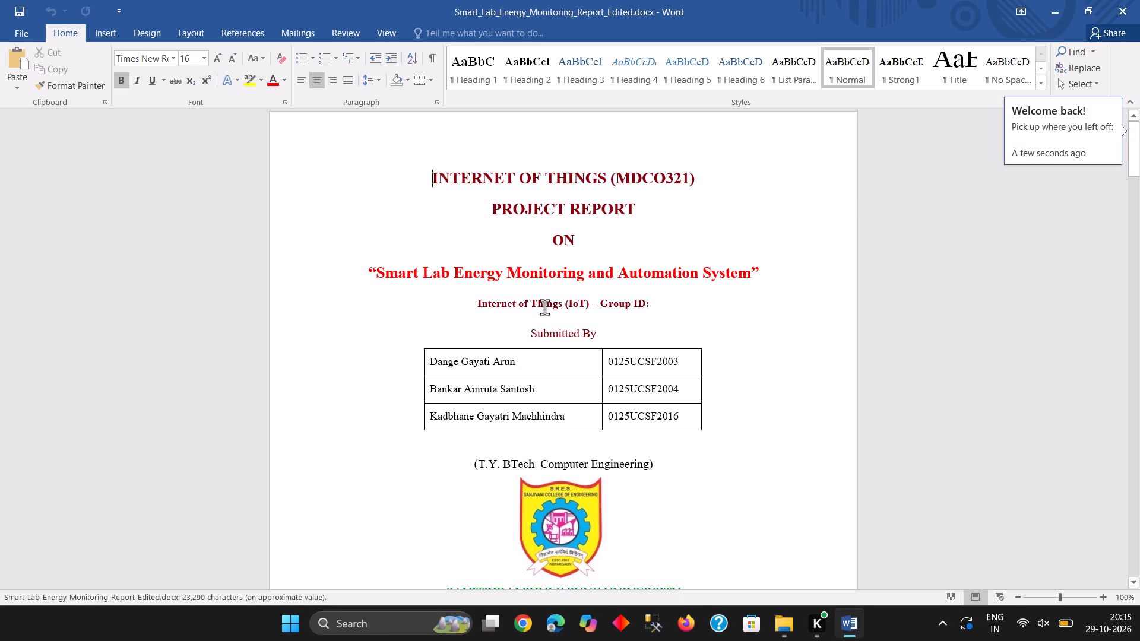
click(1139, 0)
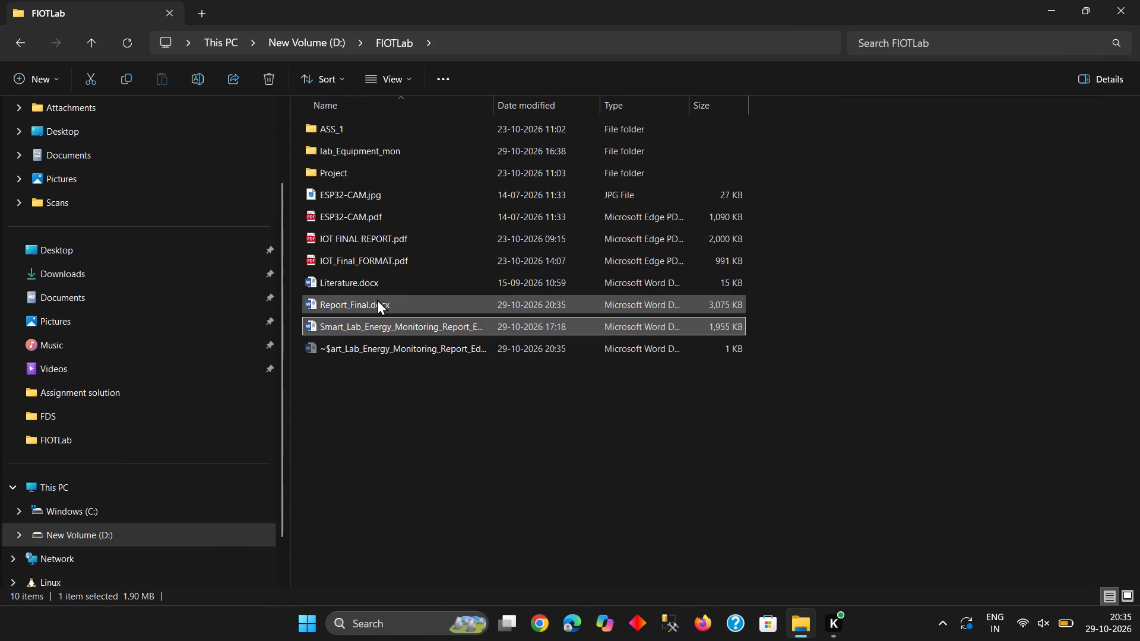
Reopen Report_Final.docx from the FIOTLab folder and examine it from the cover page through section 6.1 Hardware Implementation.
click(376, 300)
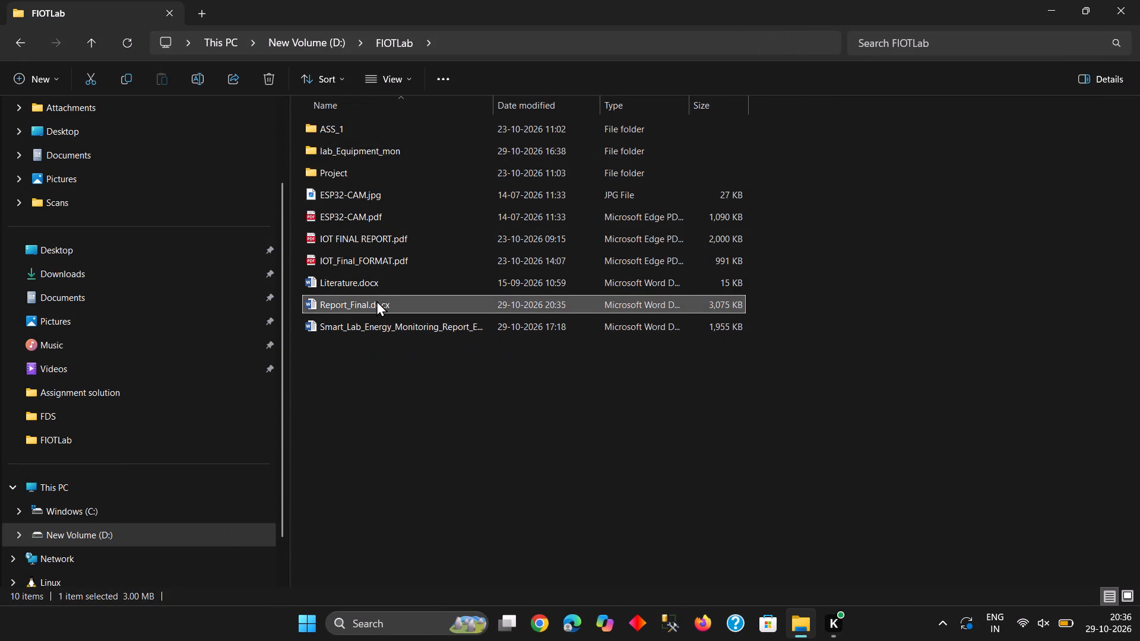
double_click(404, 303)
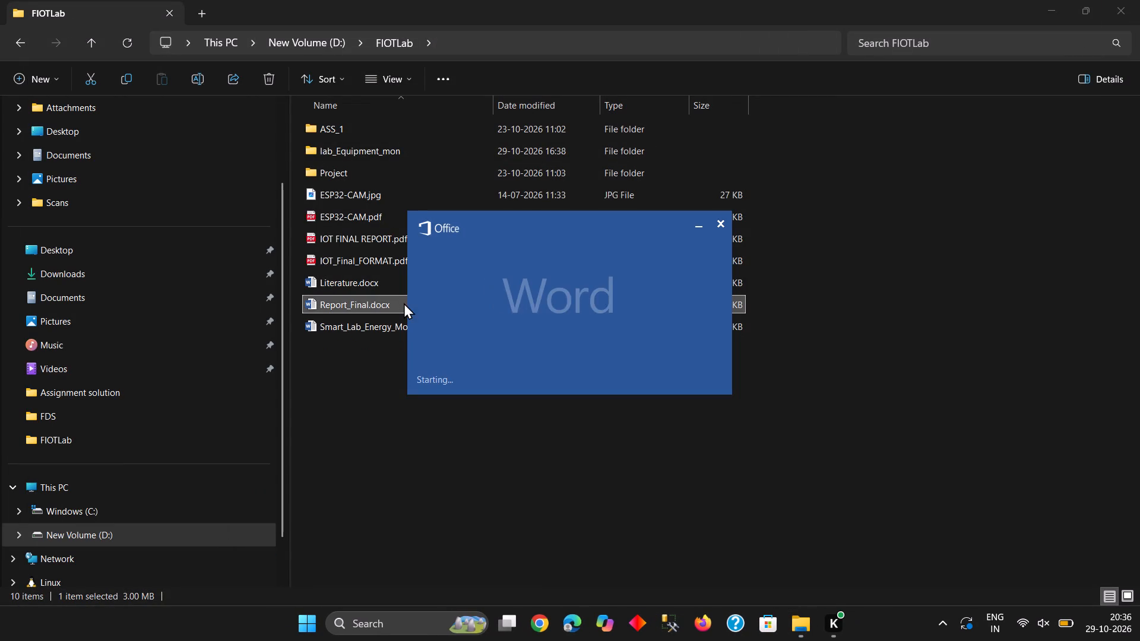
scroll(549, 295, down, 1)
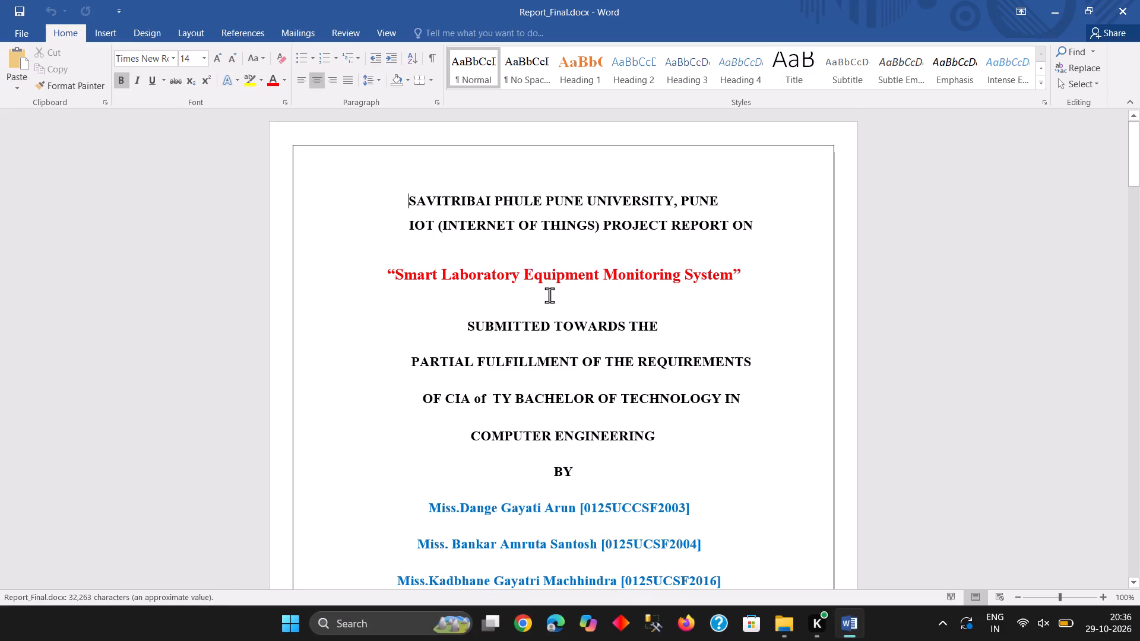
scroll(549, 295, down, 1)
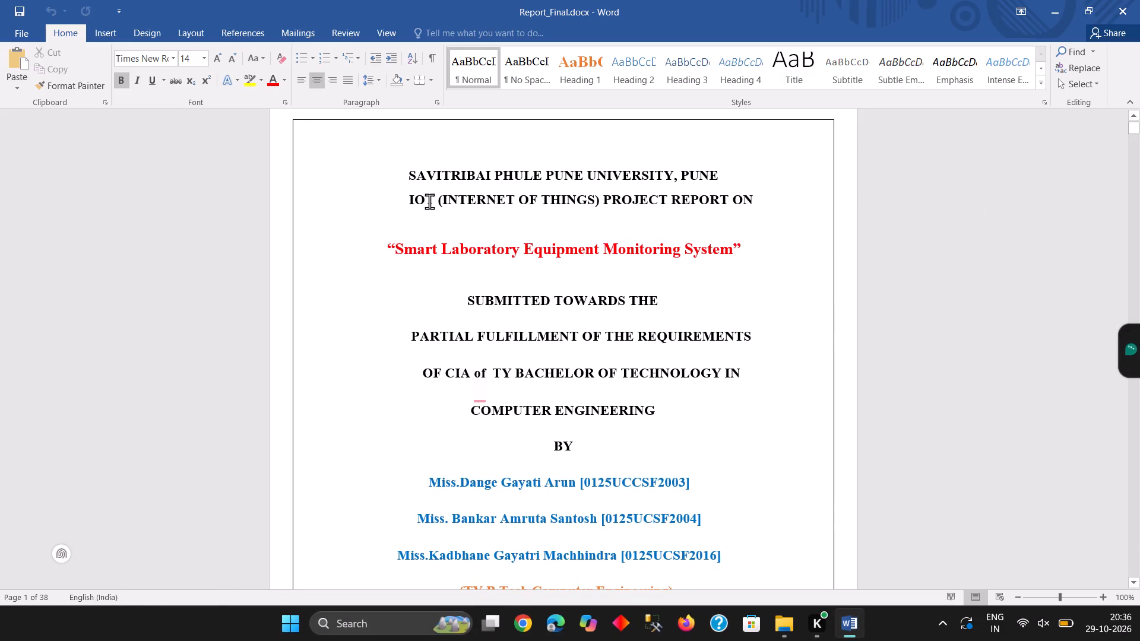
scroll(429, 201, down, 15)
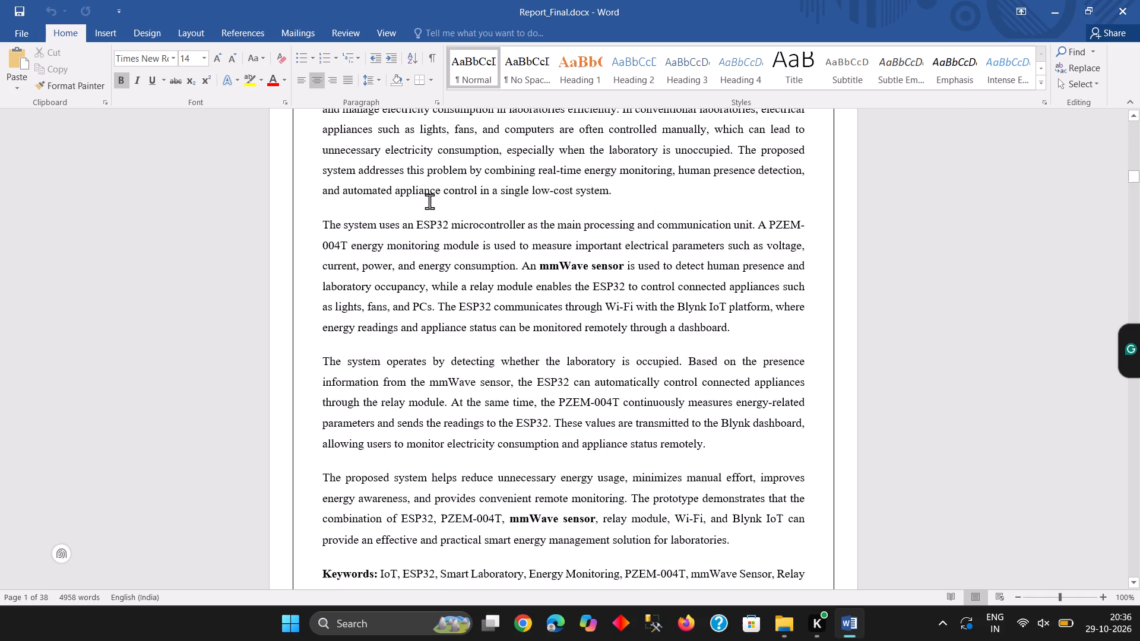
scroll(429, 201, down, 6)
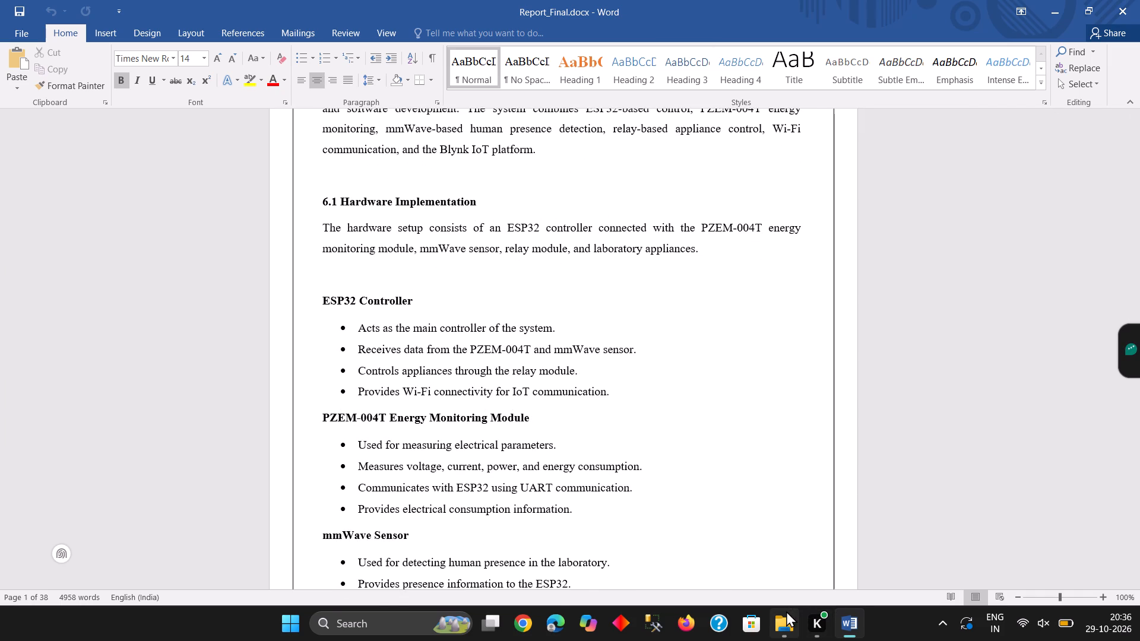
Open IOT FINAL REPORT.pdf from the FIOTLab folder and examine its front pages through the Table of Contents.
click(791, 561)
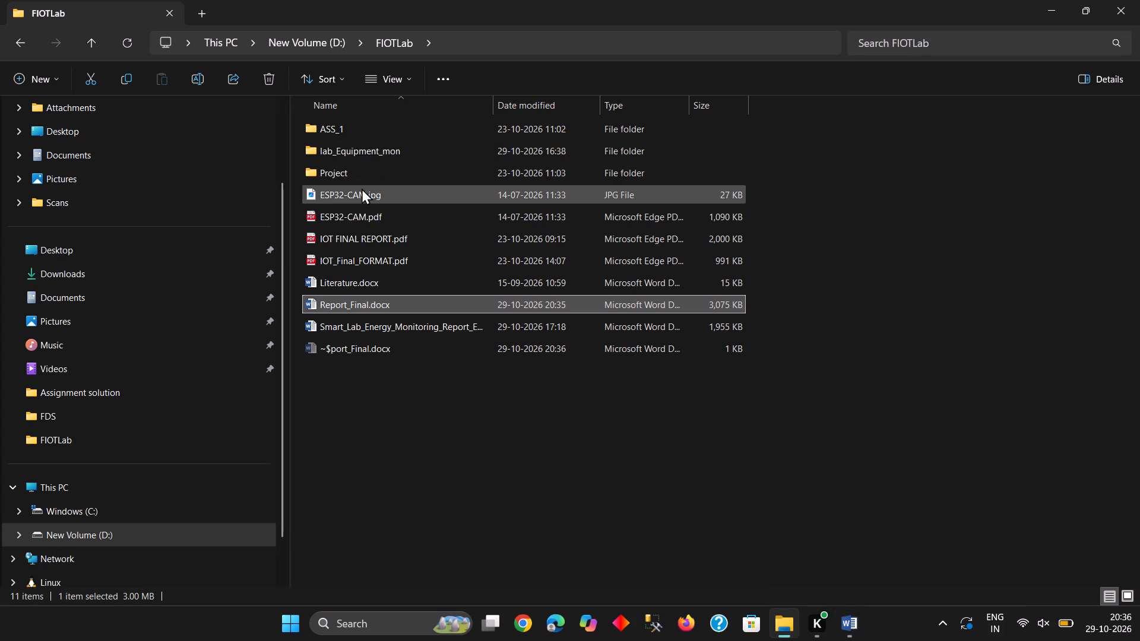
double_click(358, 237)
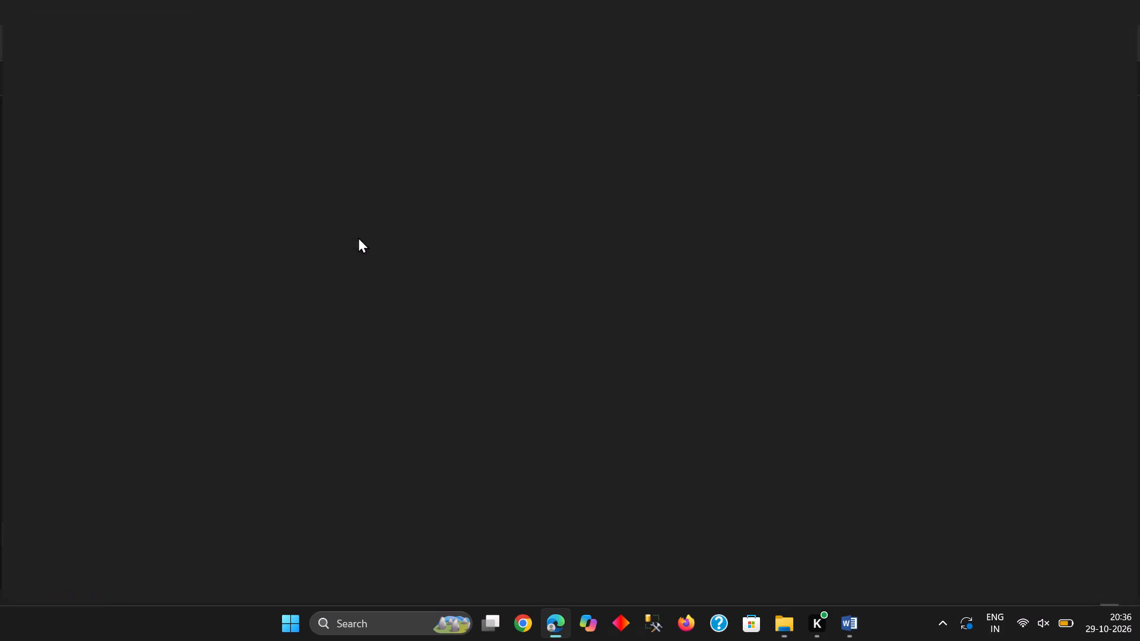
scroll(623, 258, up, 7)
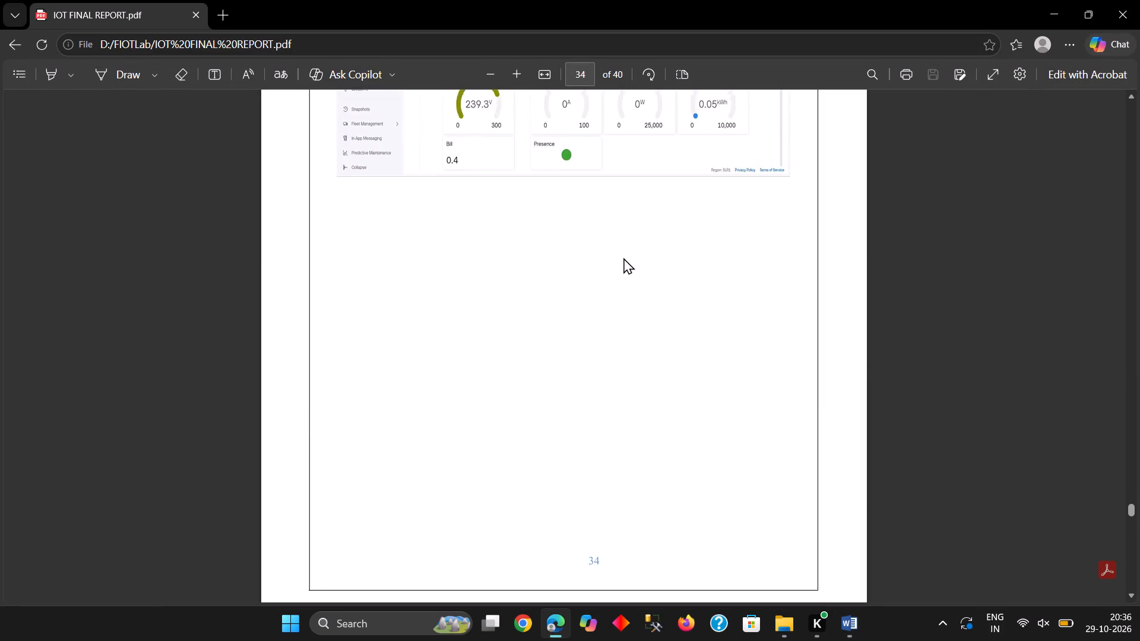
scroll(623, 258, up, 7)
scroll(623, 258, up, 20)
scroll(623, 258, up, 4)
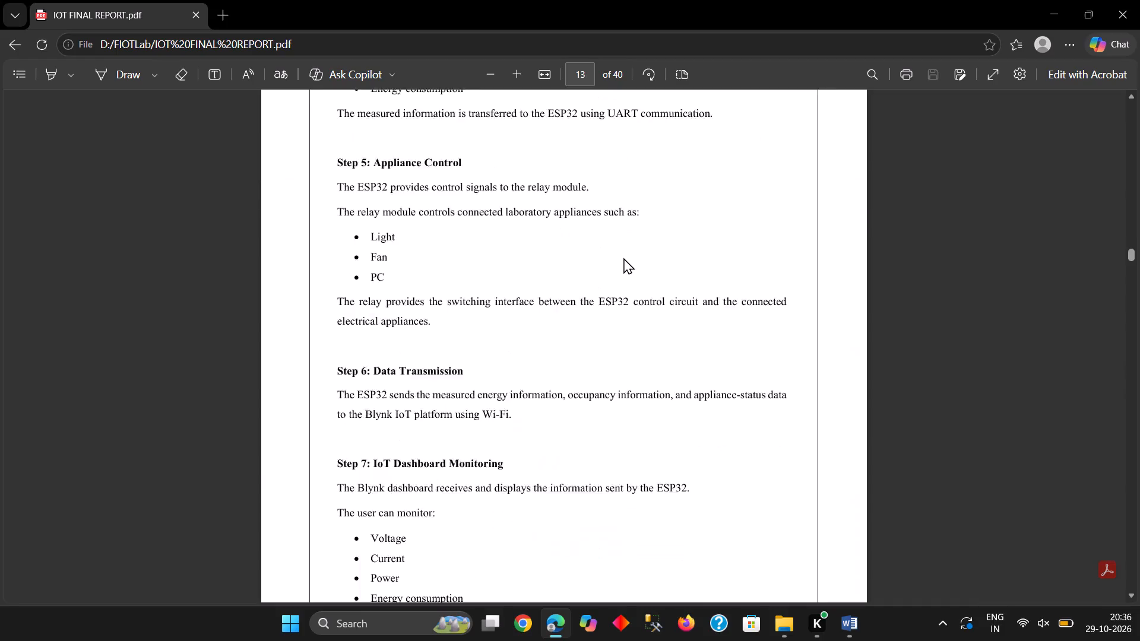
scroll(623, 258, up, 20)
scroll(623, 258, up, 2)
scroll(623, 258, down, 4)
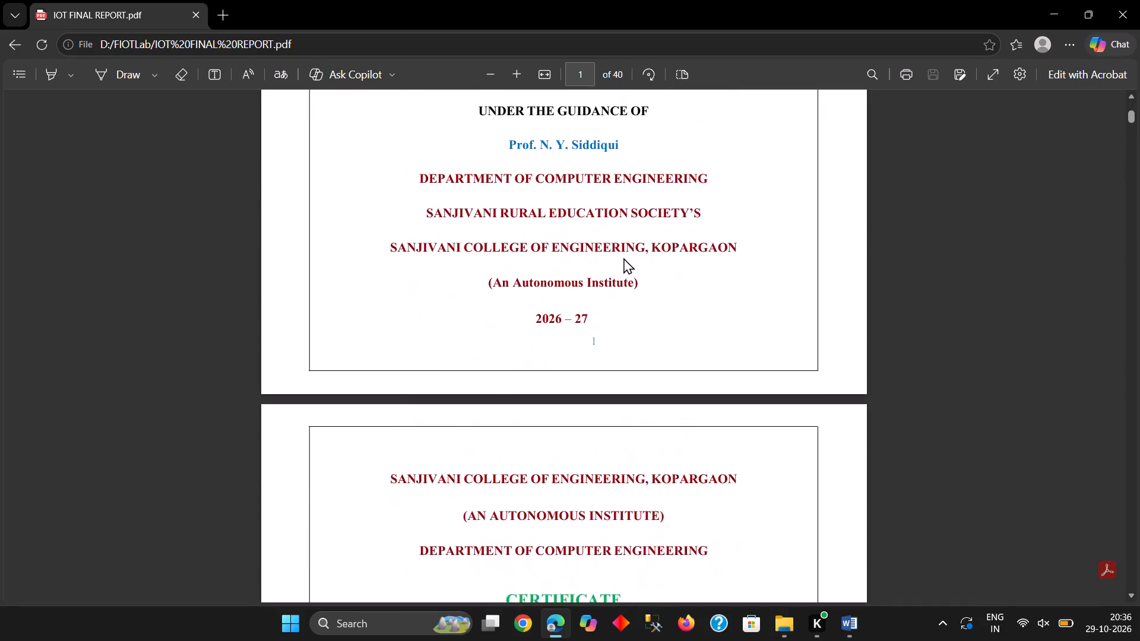
scroll(623, 258, down, 8)
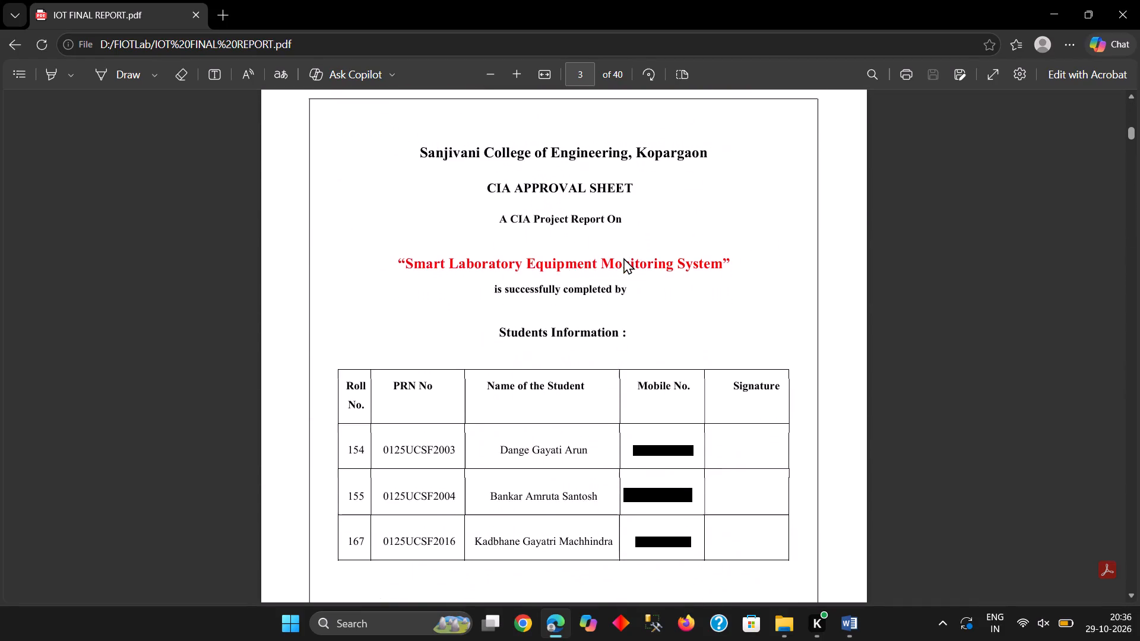
scroll(623, 258, down, 8)
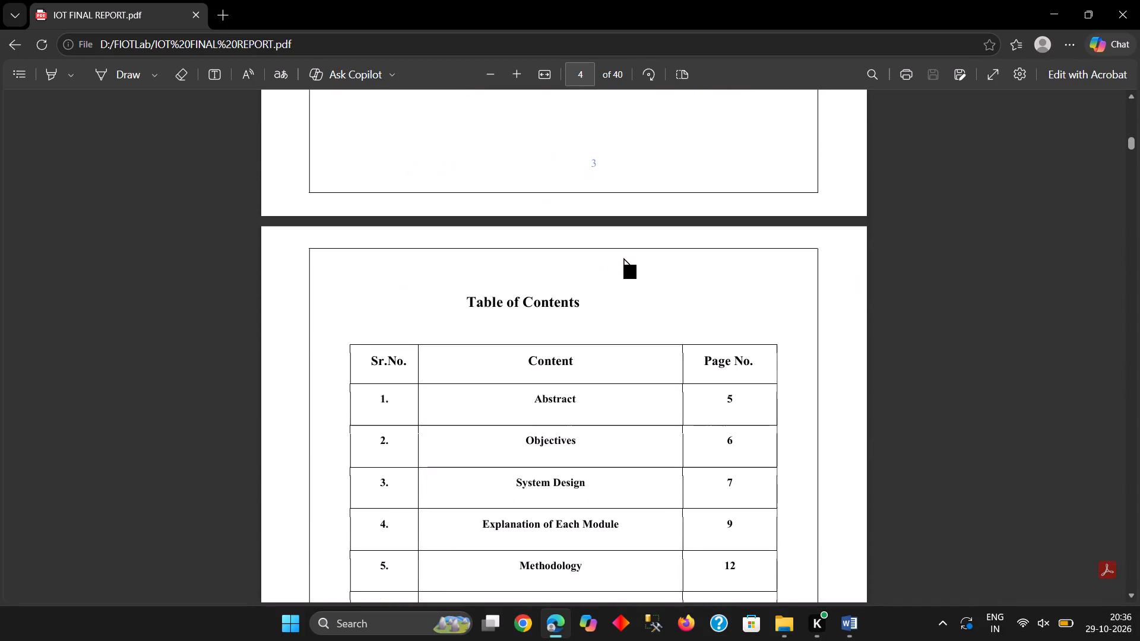
scroll(623, 258, down, 3)
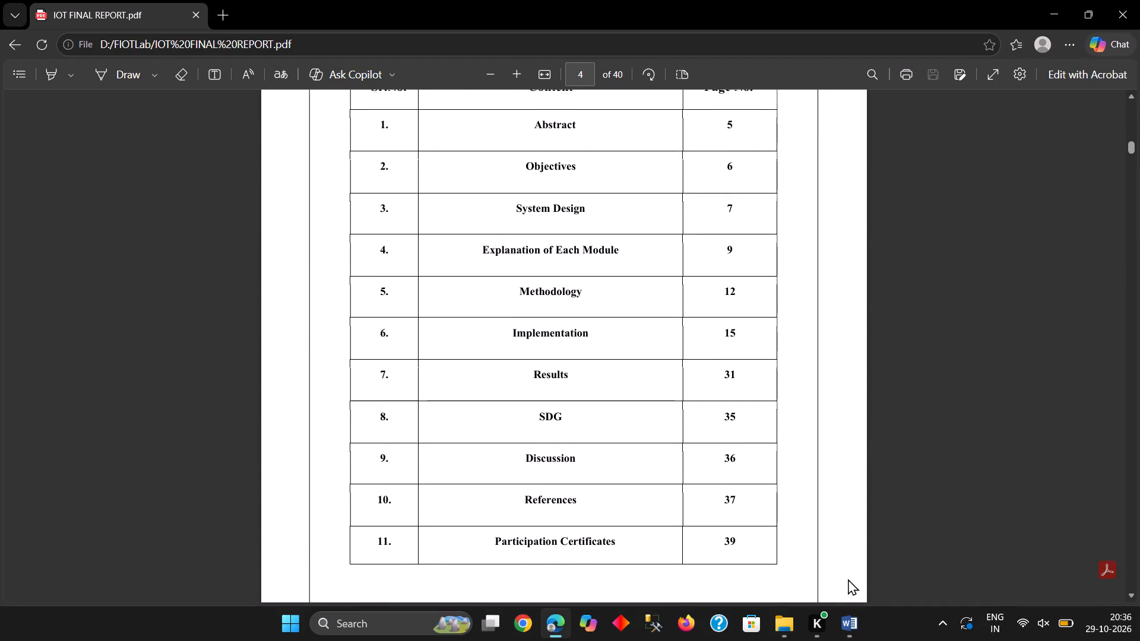
Open IOT FINAL REPORT.pdf from the FIOTLab folder in Word 2016, converting it to an editable document.
click(781, 619)
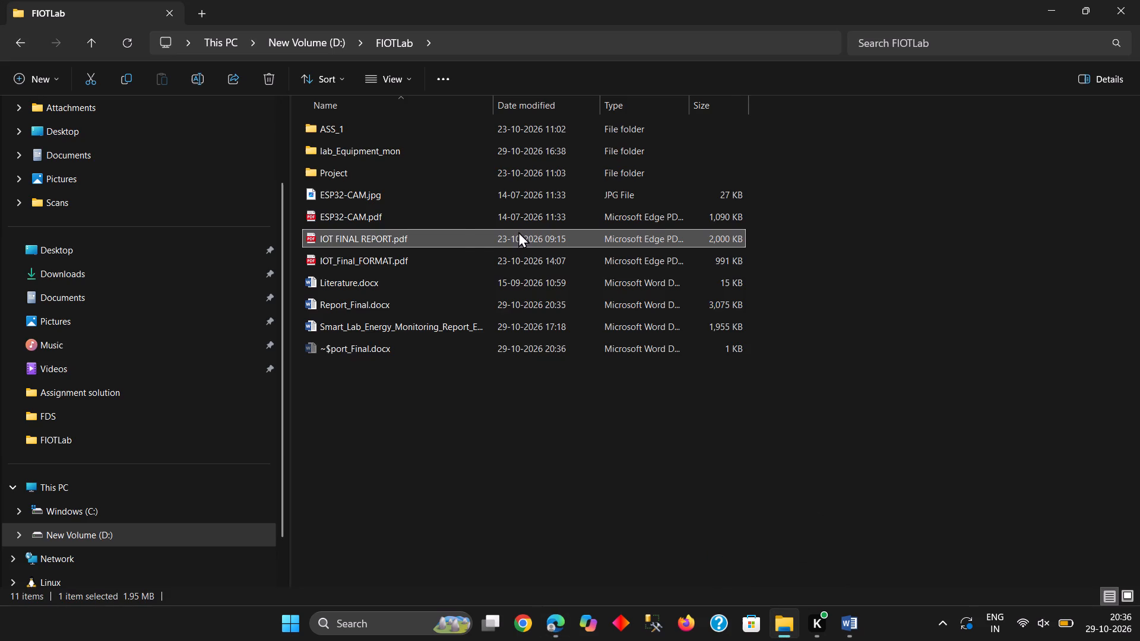
right_click(463, 232)
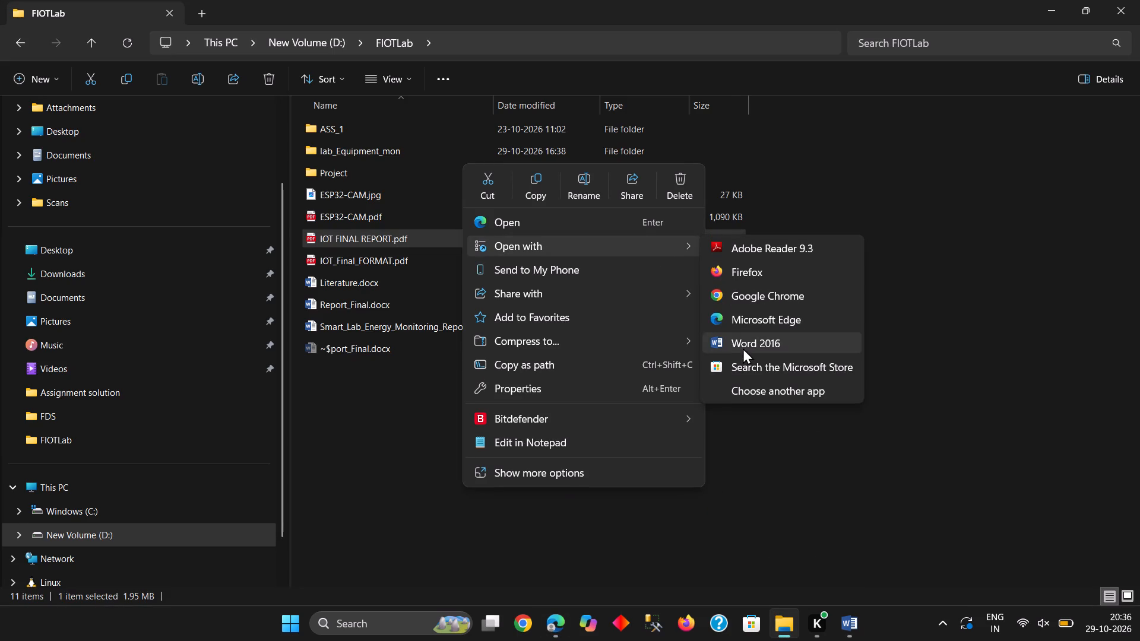
click(744, 346)
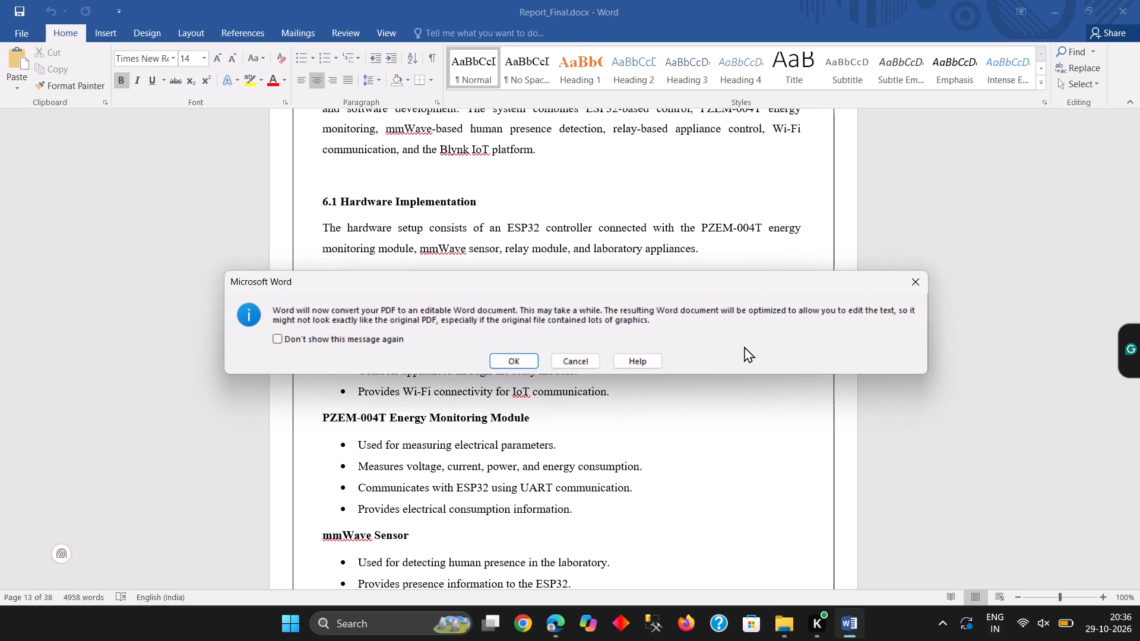
click(515, 358)
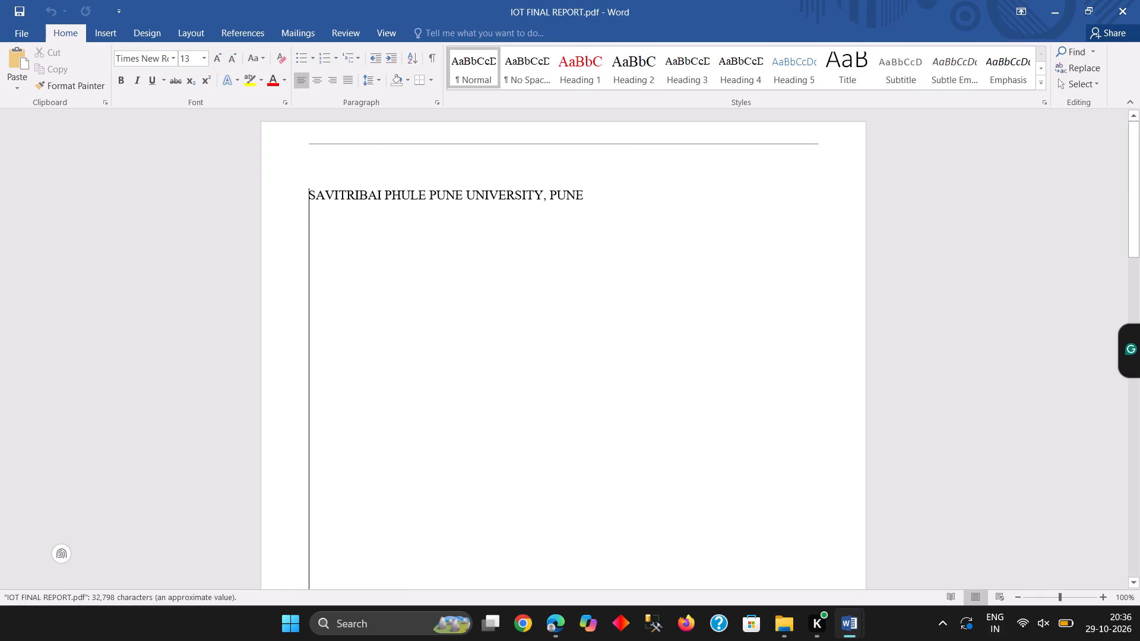
Apply a Box page border to the whole converted IOT FINAL REPORT document.
scroll(596, 269, down, 7)
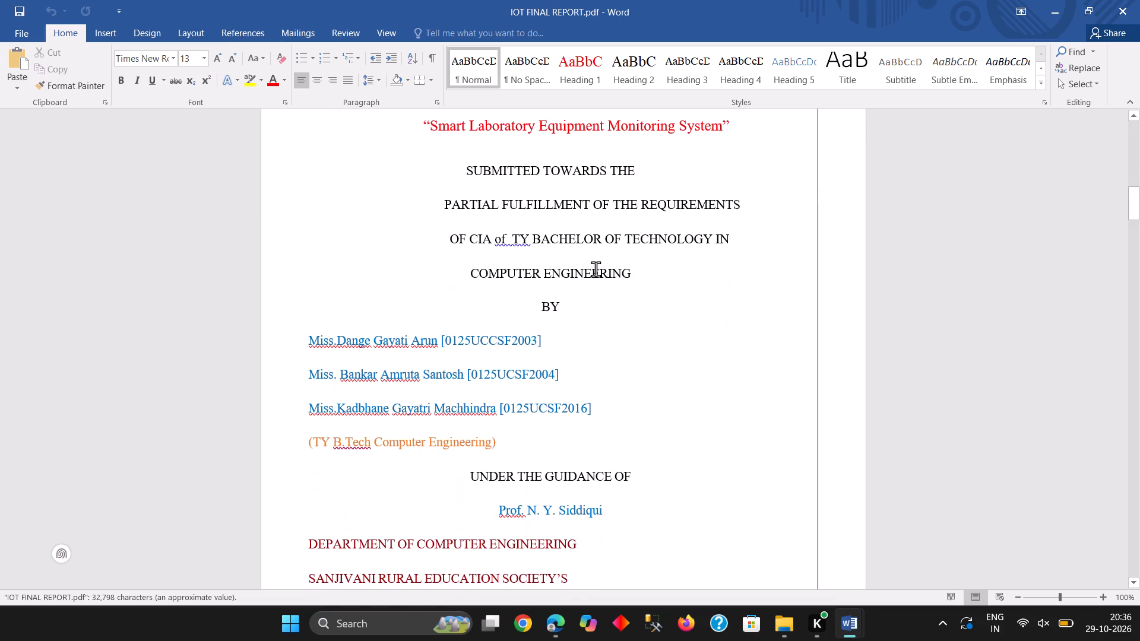
scroll(596, 269, down, 5)
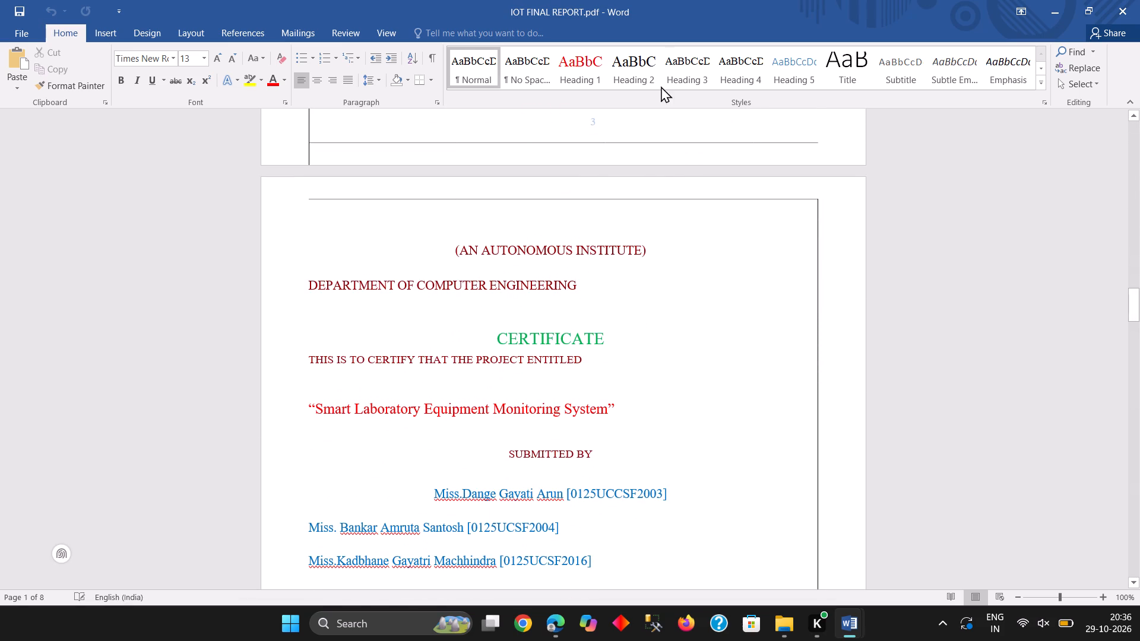
scroll(610, 377, down, 2)
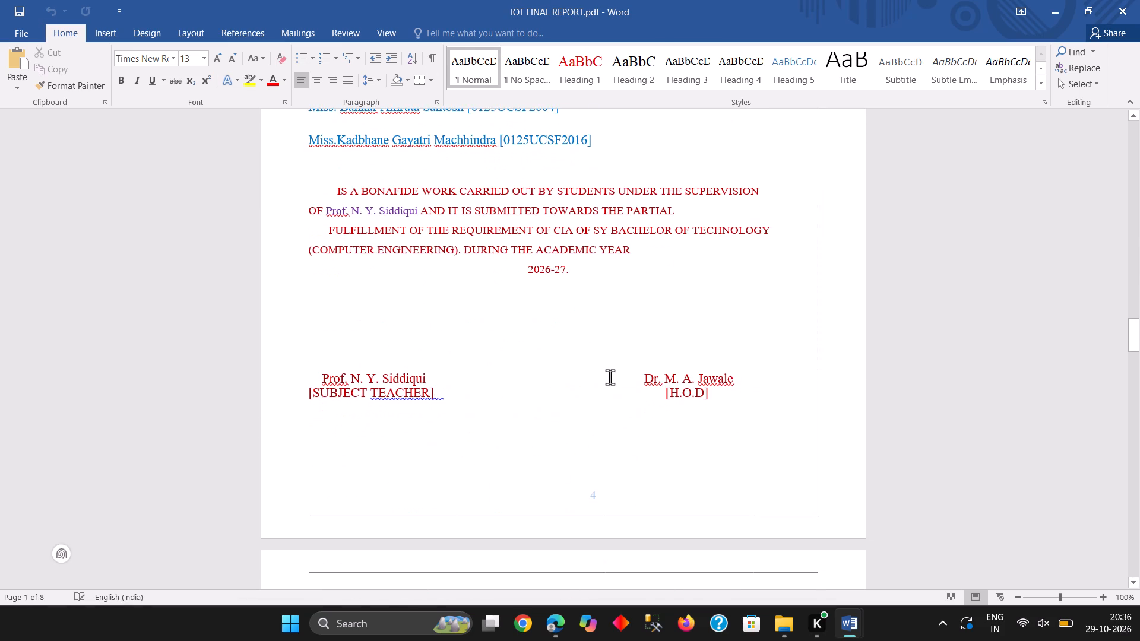
click(186, 33)
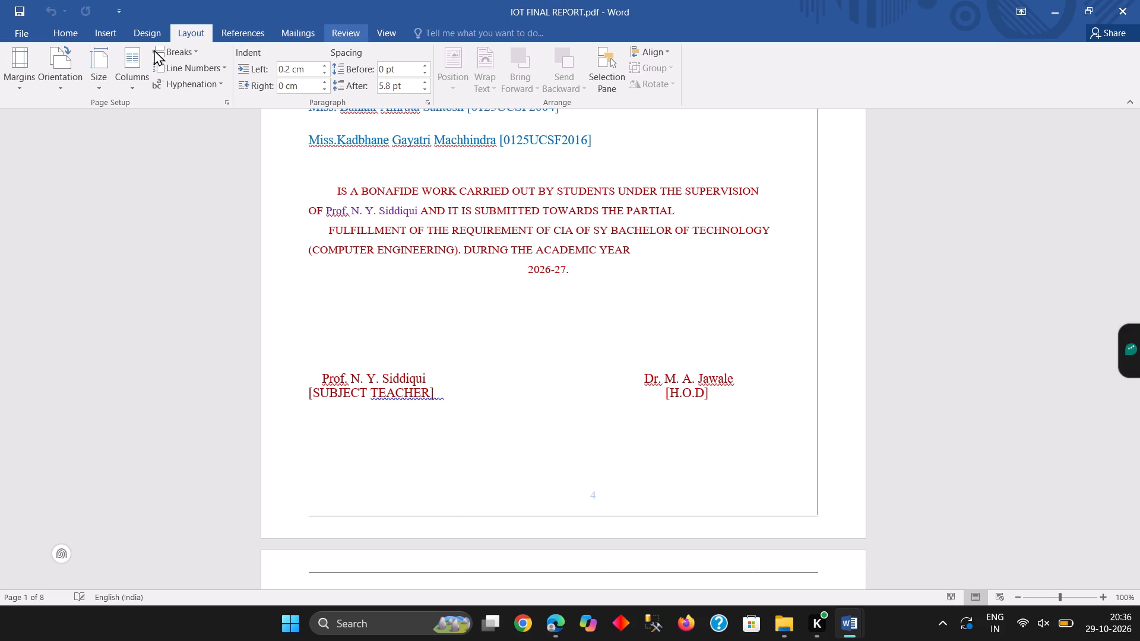
click(155, 36)
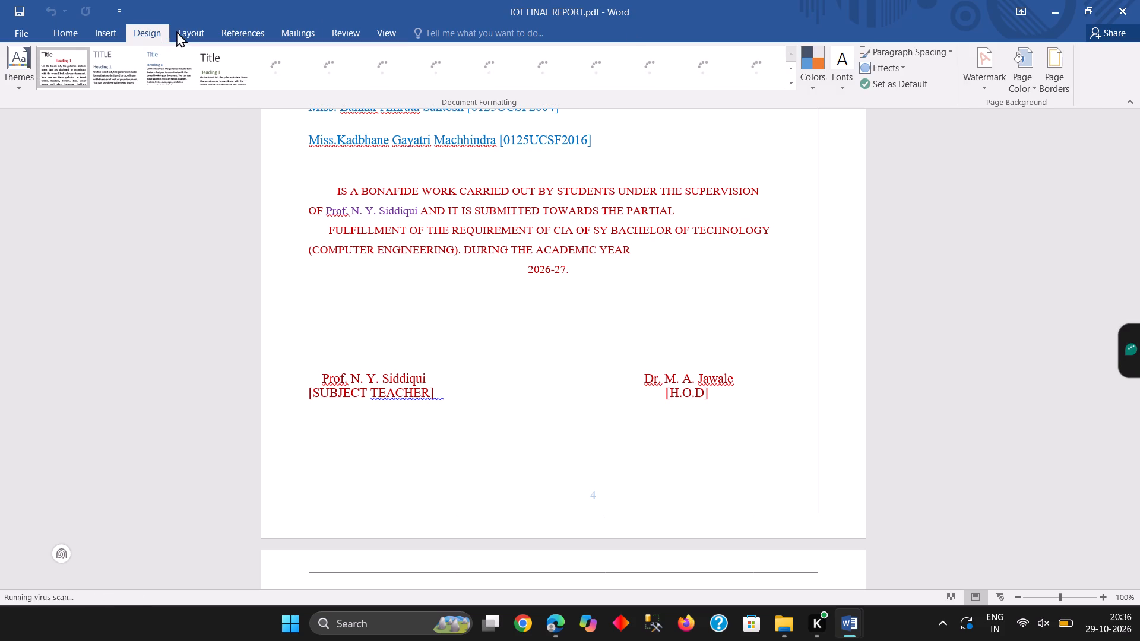
click(1064, 85)
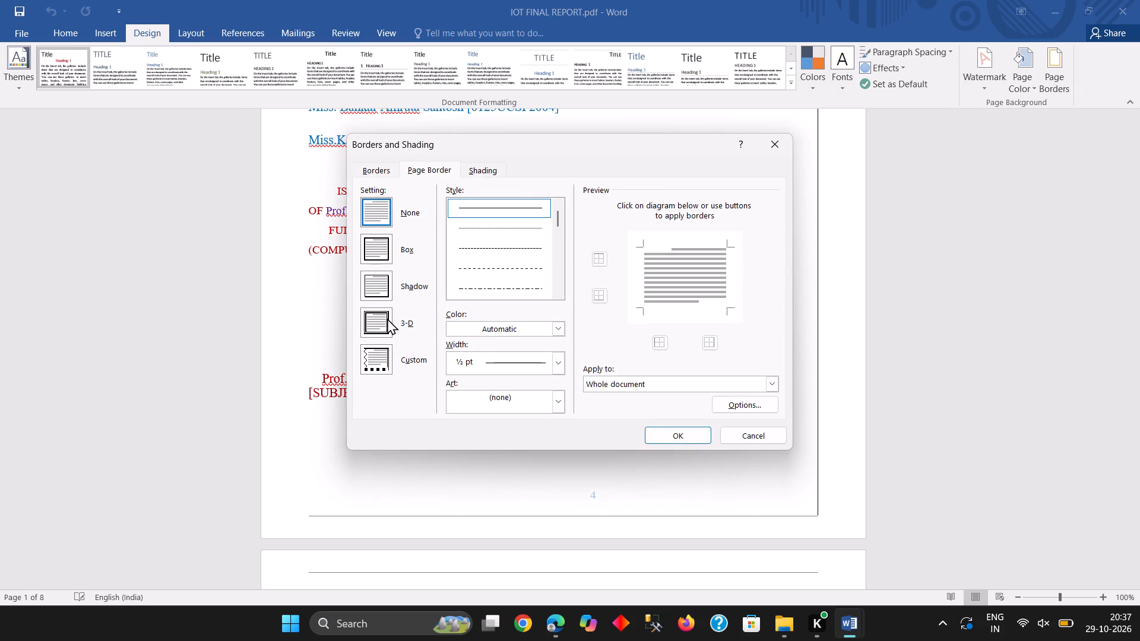
click(373, 253)
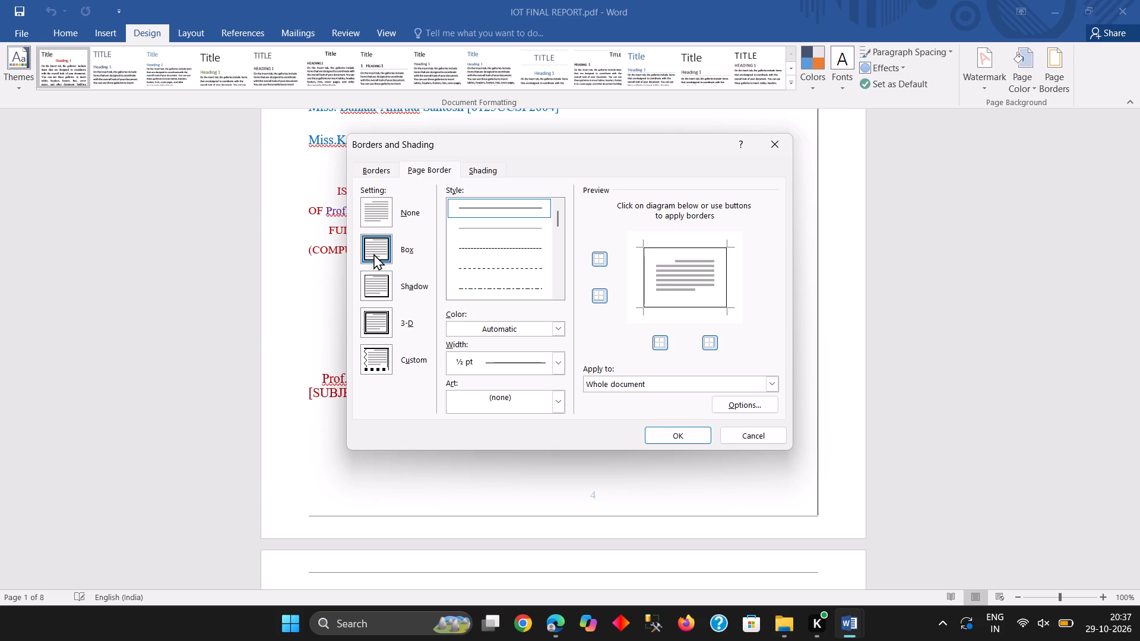
click(676, 433)
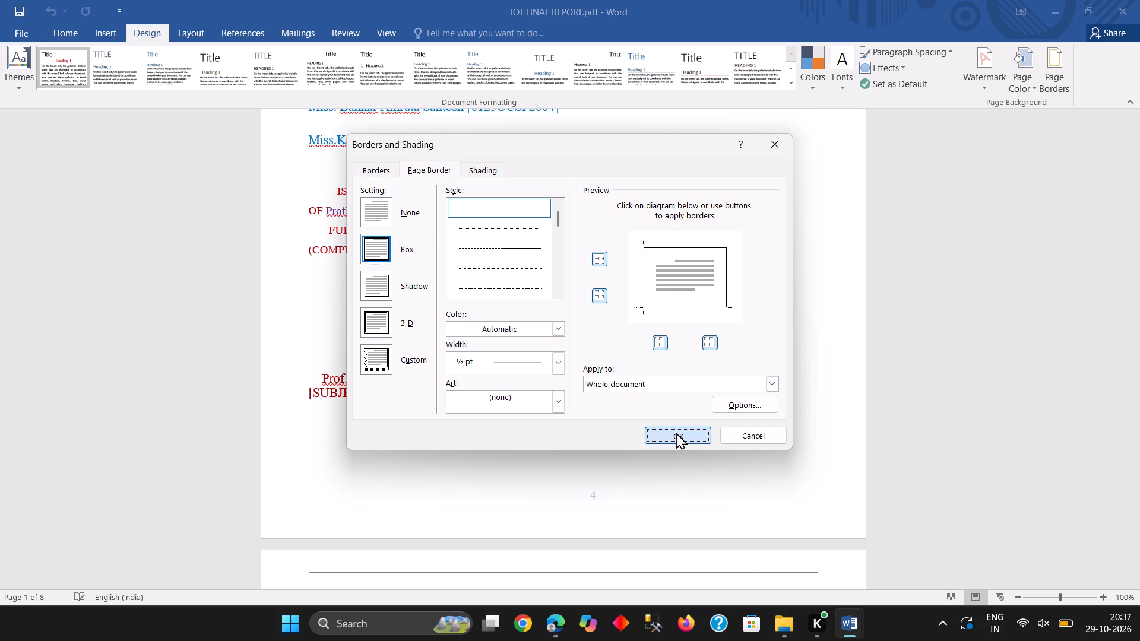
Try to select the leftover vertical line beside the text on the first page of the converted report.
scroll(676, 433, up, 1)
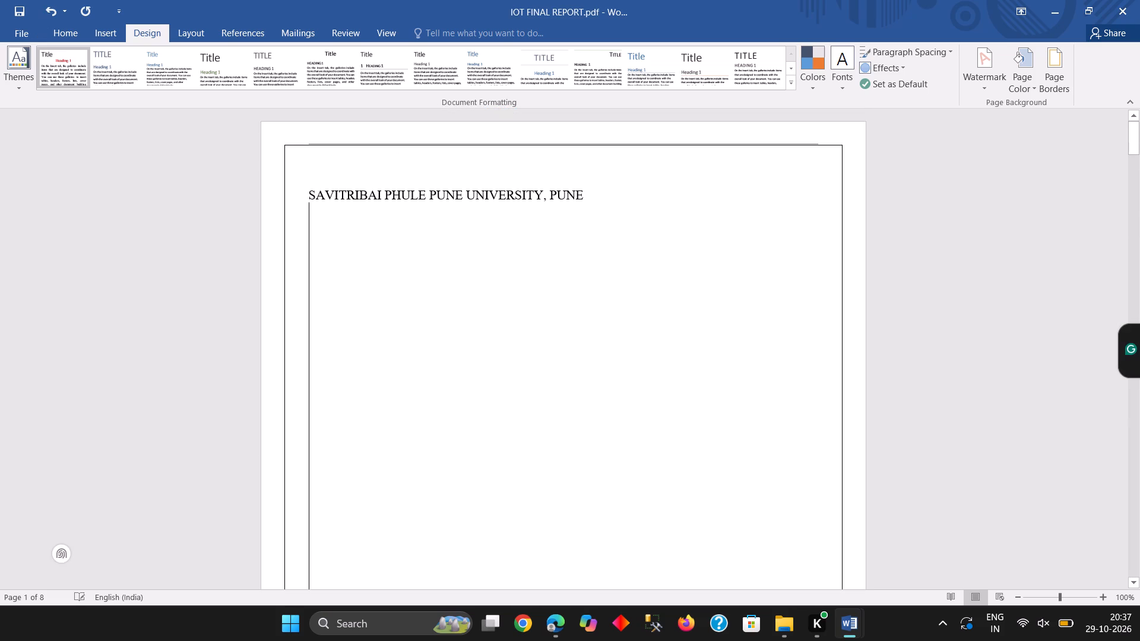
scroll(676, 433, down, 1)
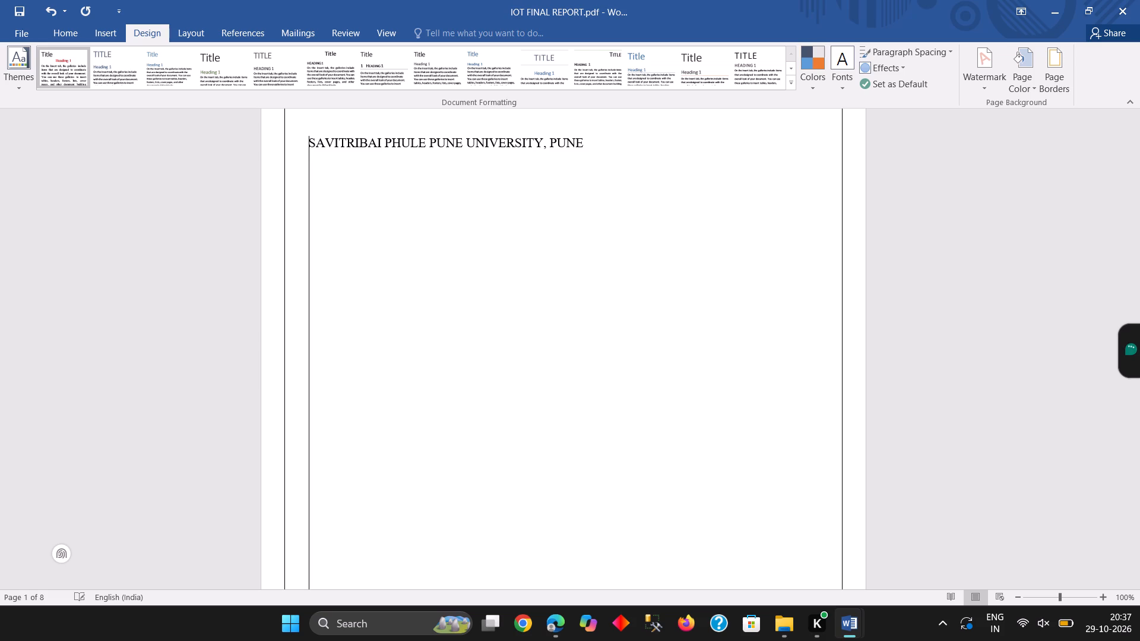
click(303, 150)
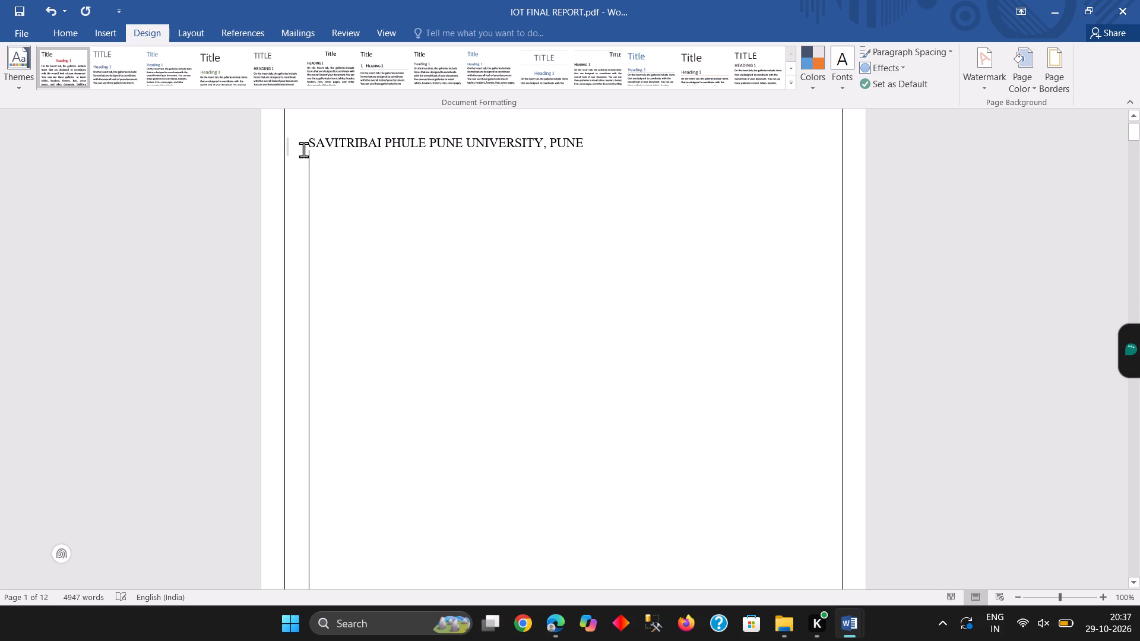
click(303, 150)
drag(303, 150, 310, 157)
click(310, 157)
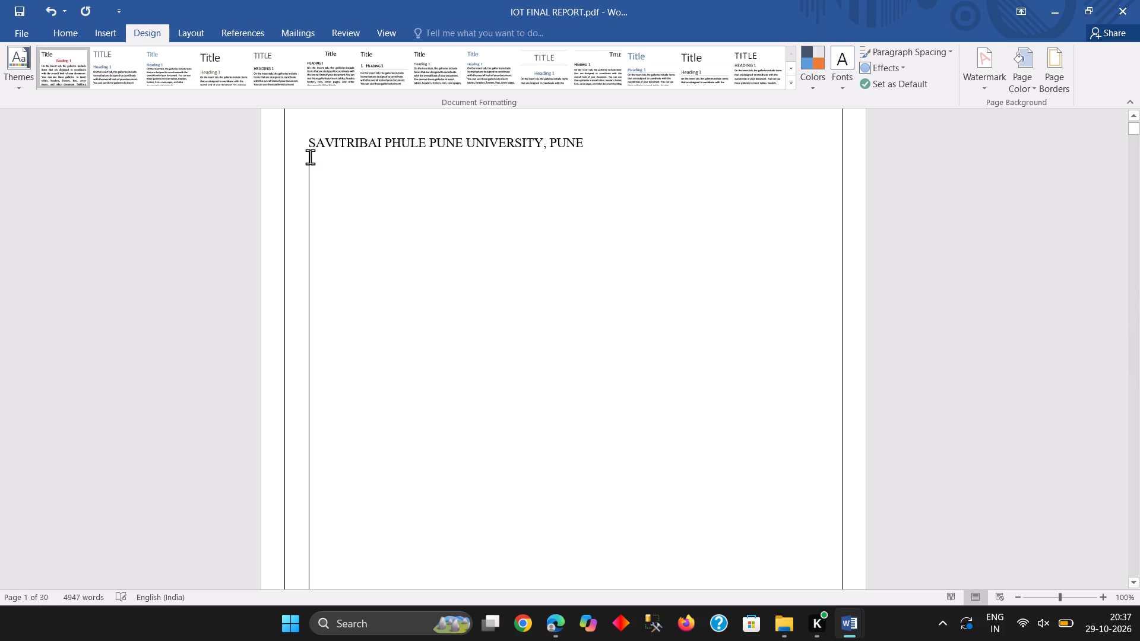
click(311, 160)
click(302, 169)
Copy the entire Table of Contents table, with its Sr.No., Content and Page No. columns, from the converted report.
scroll(510, 236, down, 15)
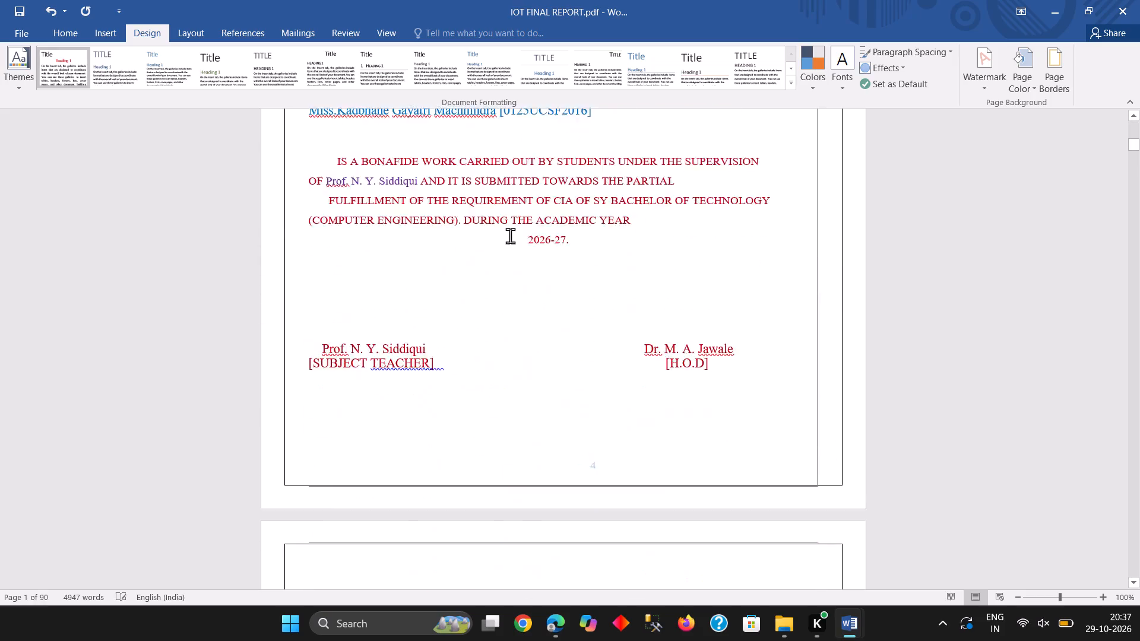
scroll(510, 236, down, 5)
scroll(510, 236, up, 5)
scroll(510, 236, down, 3)
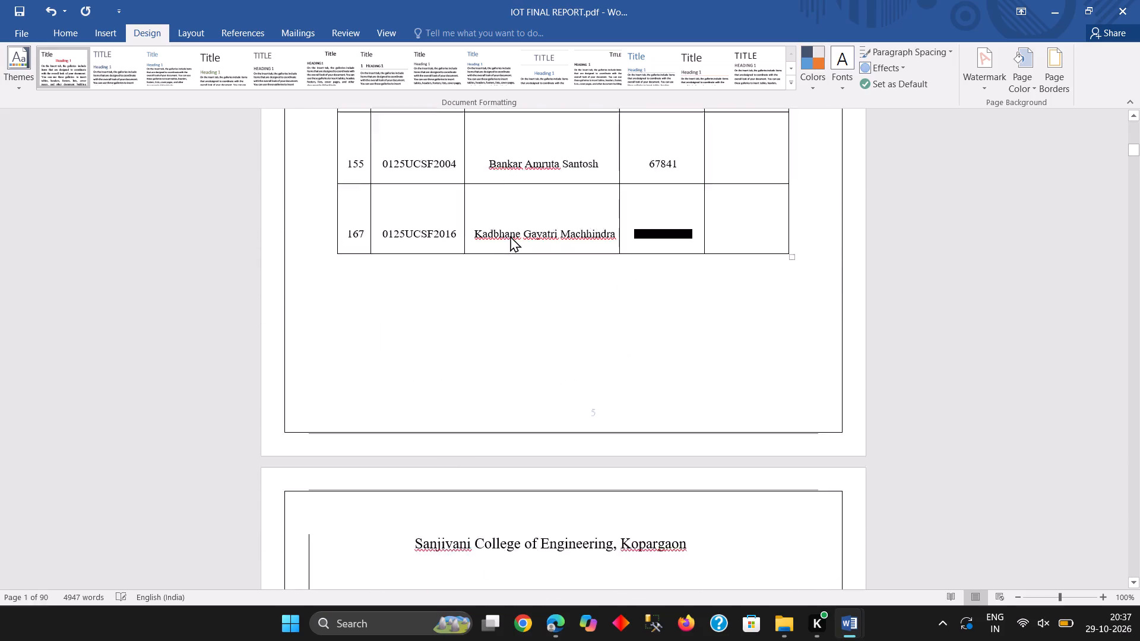
scroll(510, 236, down, 6)
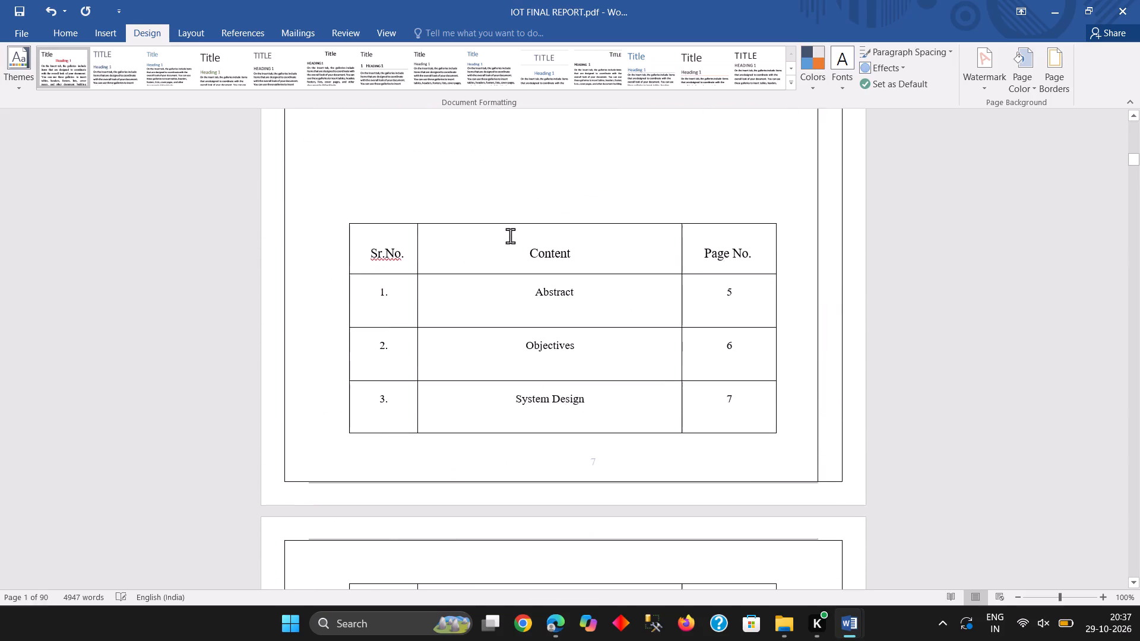
scroll(510, 236, down, 2)
scroll(510, 236, up, 3)
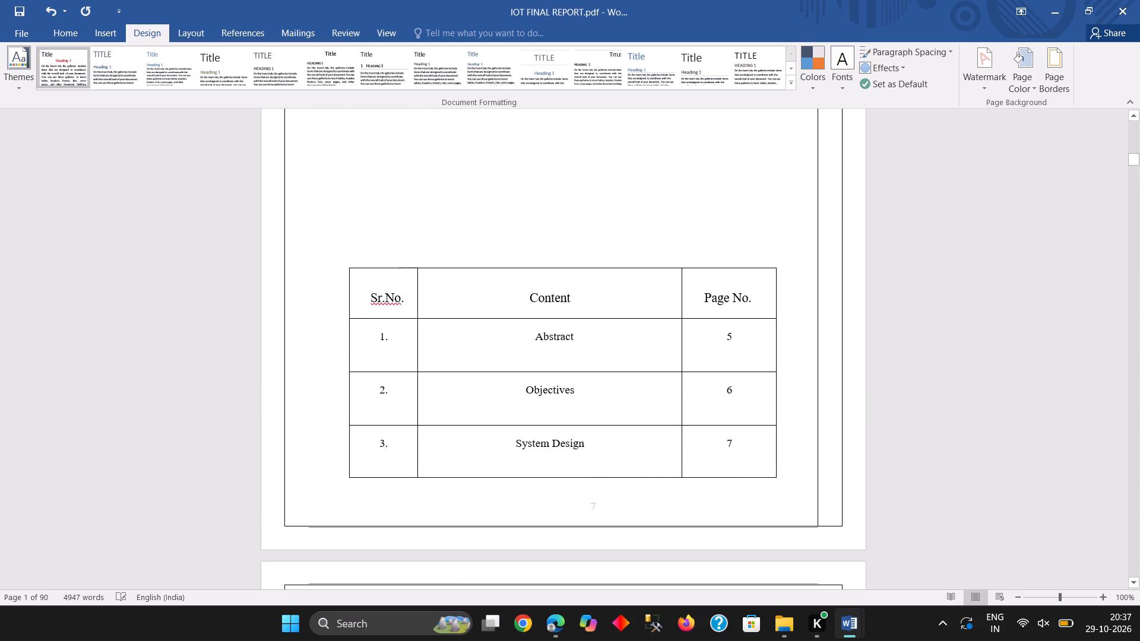
click(409, 269)
click(339, 259)
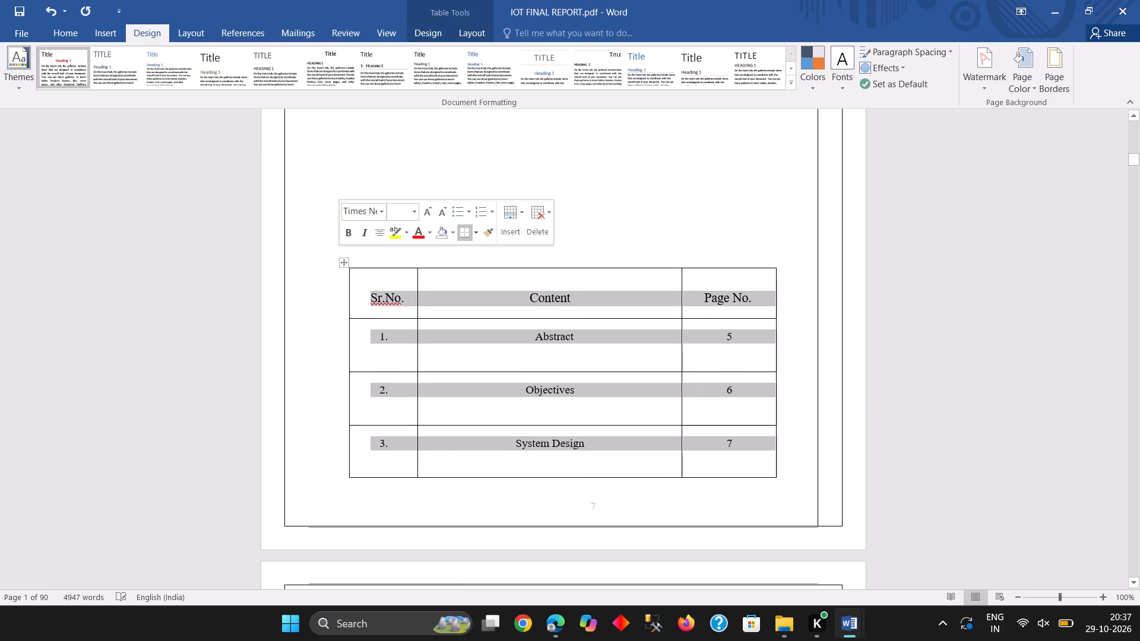
scroll(339, 259, down, 2)
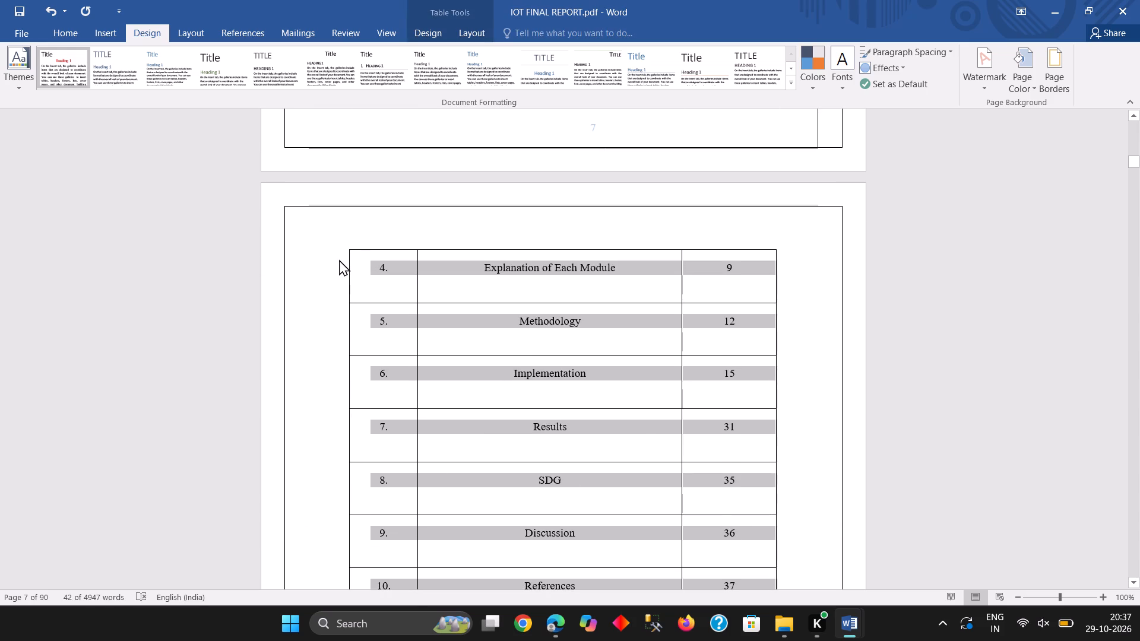
key(ctrl+c)
Switch to Report_Final.docx and compare its Table of Contents entries with the section headings and page numbers, from Objectives through Methodology.
key(alt+Tab)
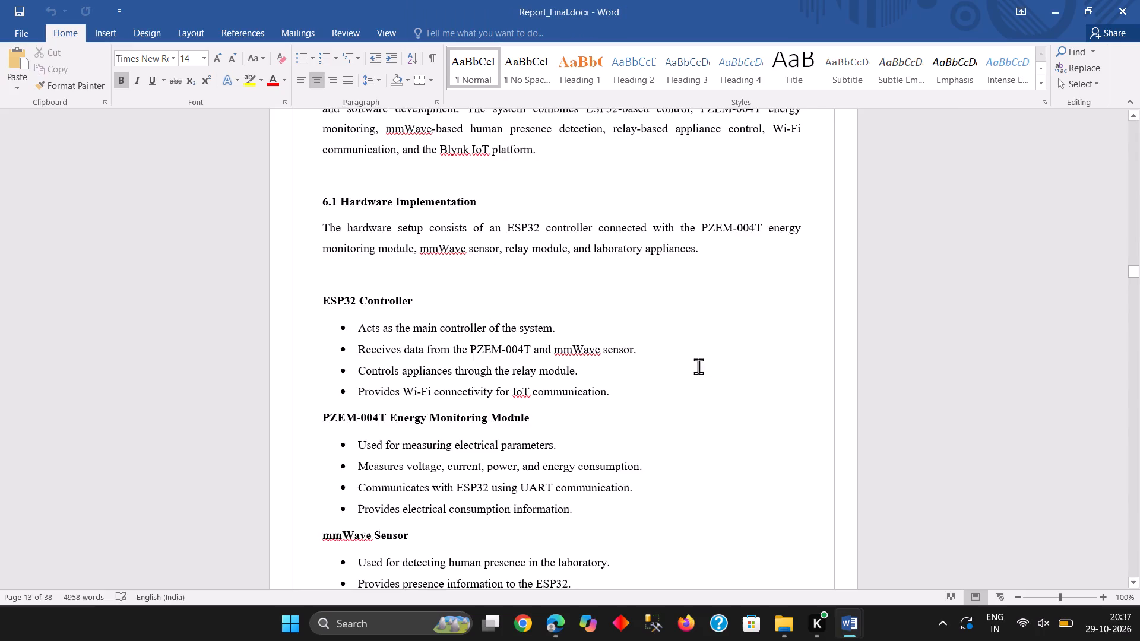
scroll(698, 366, up, 17)
scroll(698, 366, up, 10)
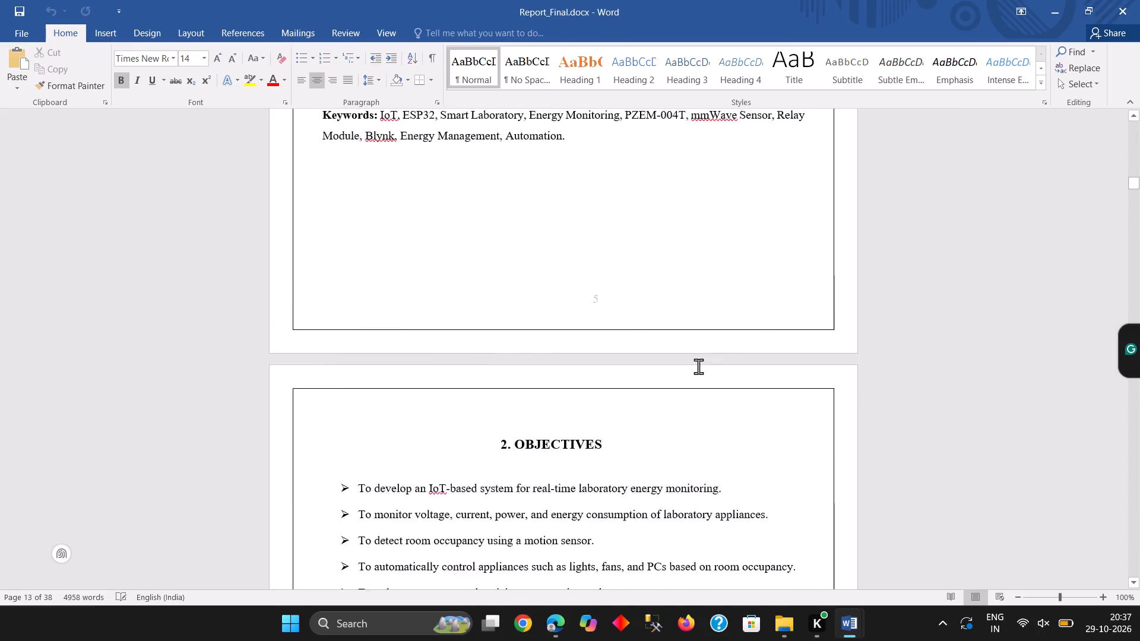
scroll(698, 366, up, 13)
scroll(698, 366, down, 5)
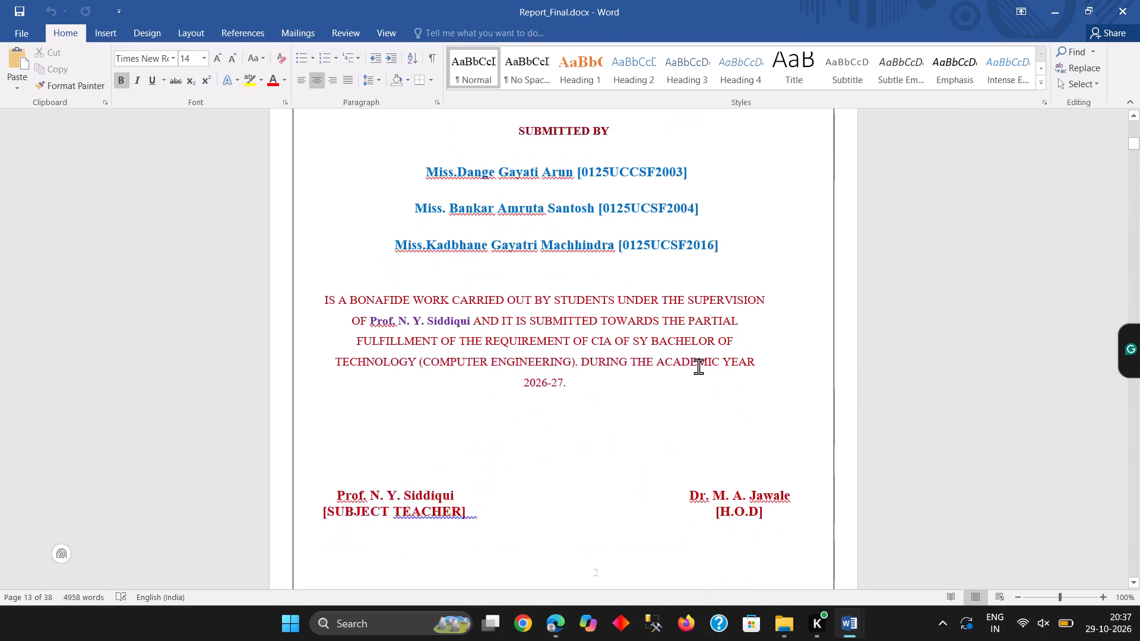
scroll(698, 366, down, 7)
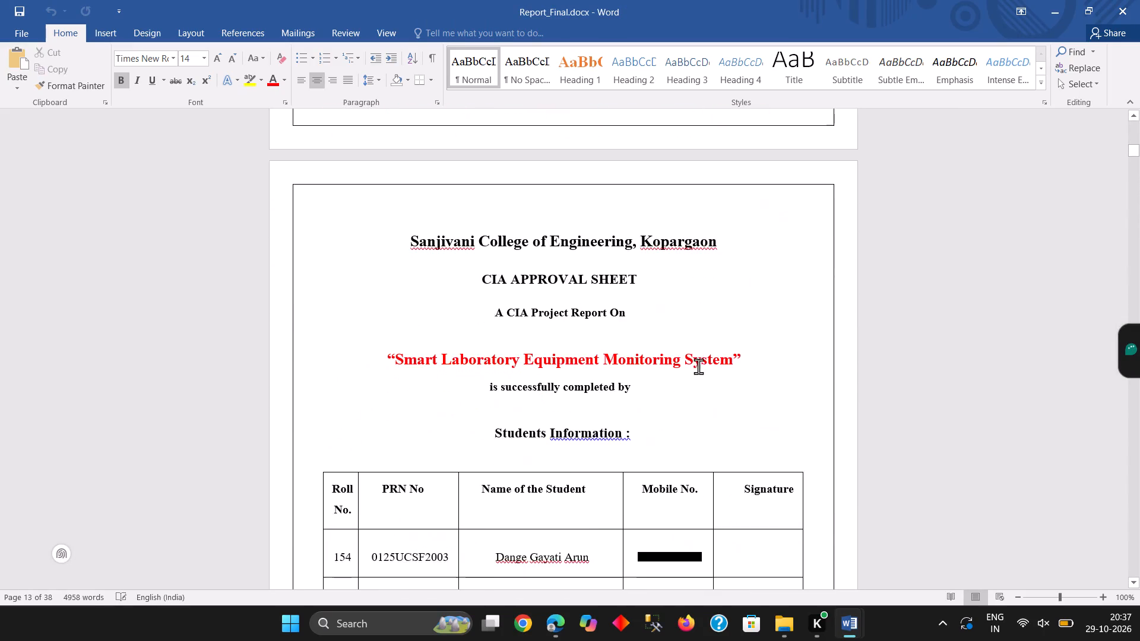
scroll(698, 366, down, 3)
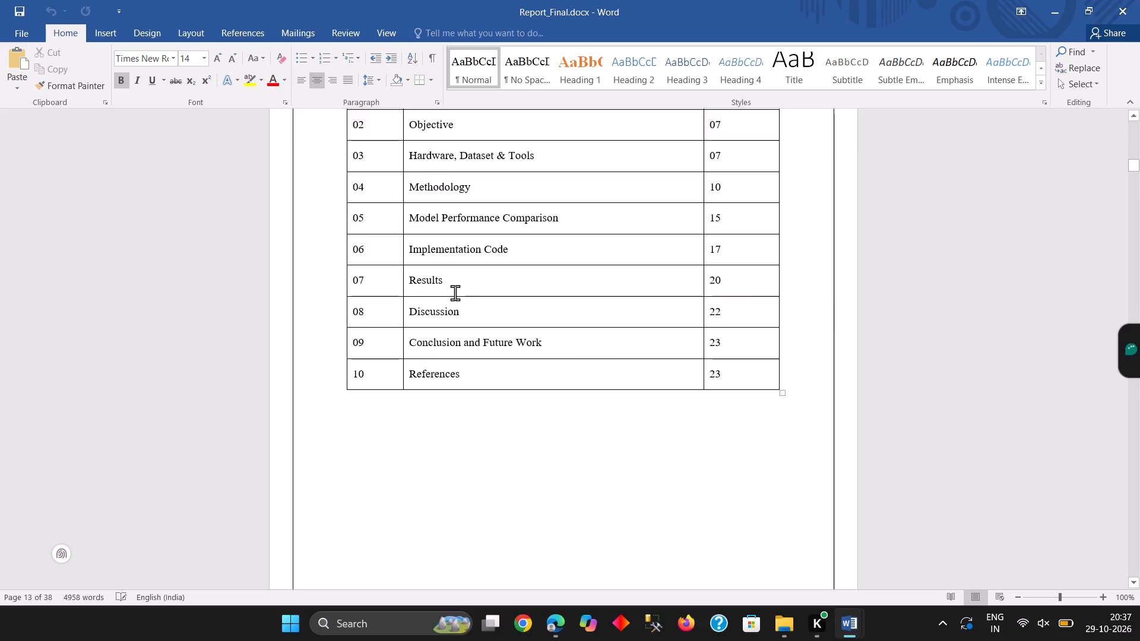
scroll(455, 293, up, 1)
scroll(455, 293, down, 7)
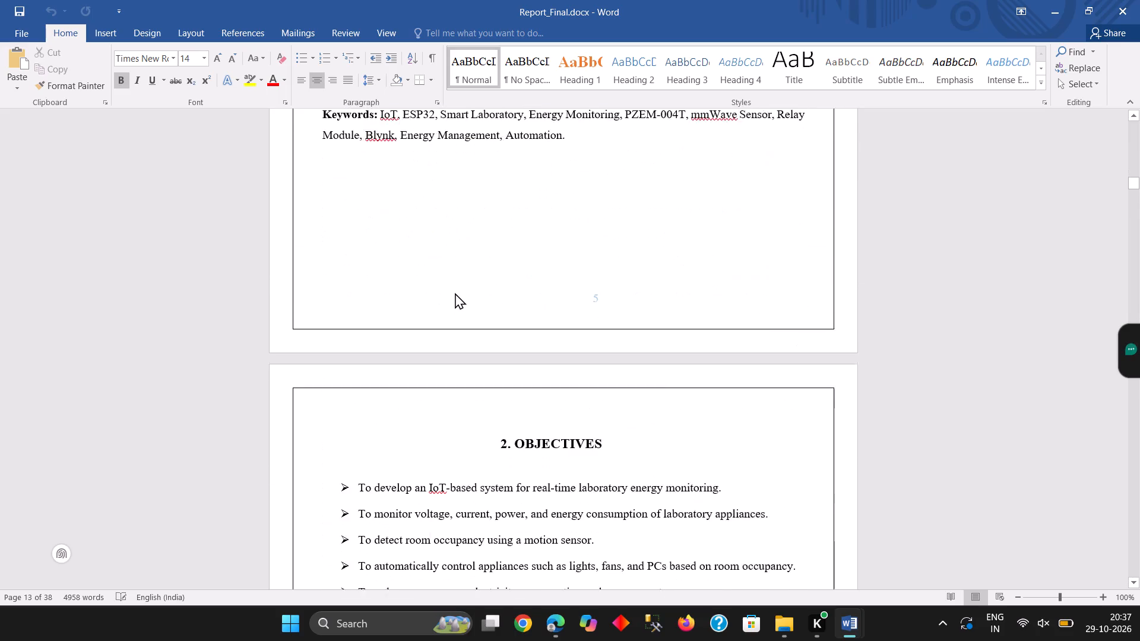
scroll(455, 293, down, 2)
scroll(455, 293, up, 3)
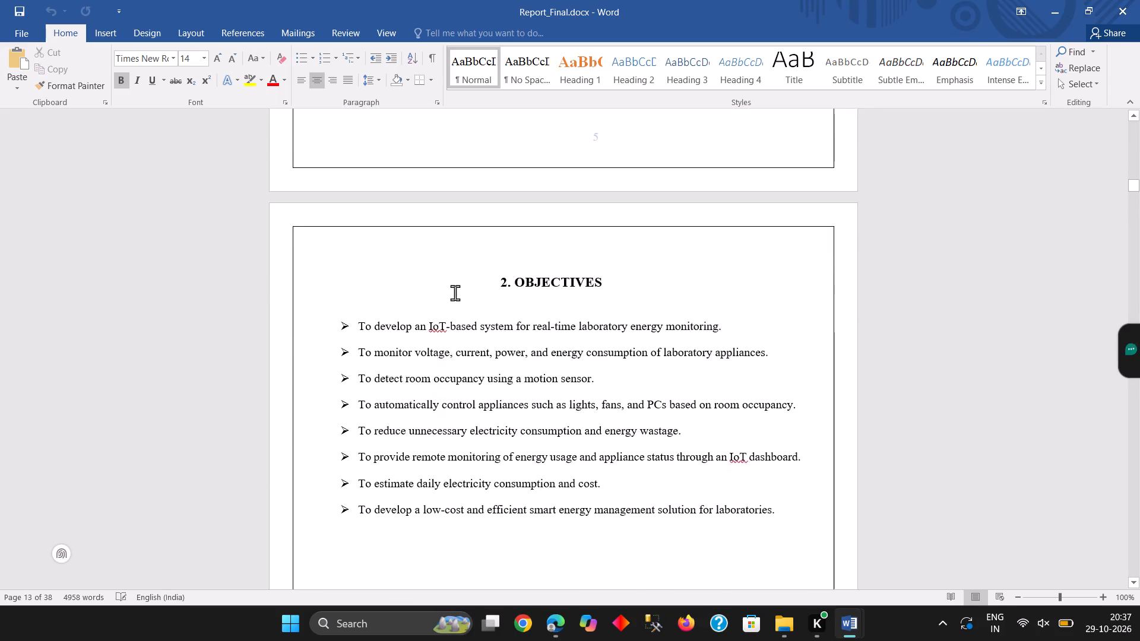
scroll(455, 293, up, 10)
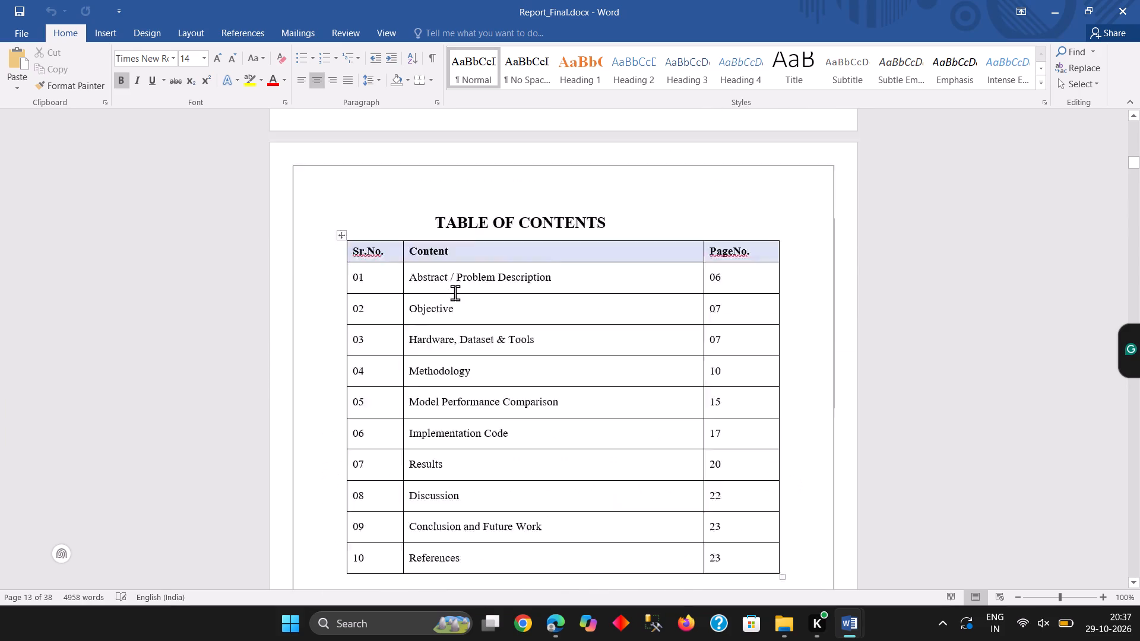
scroll(455, 293, down, 3)
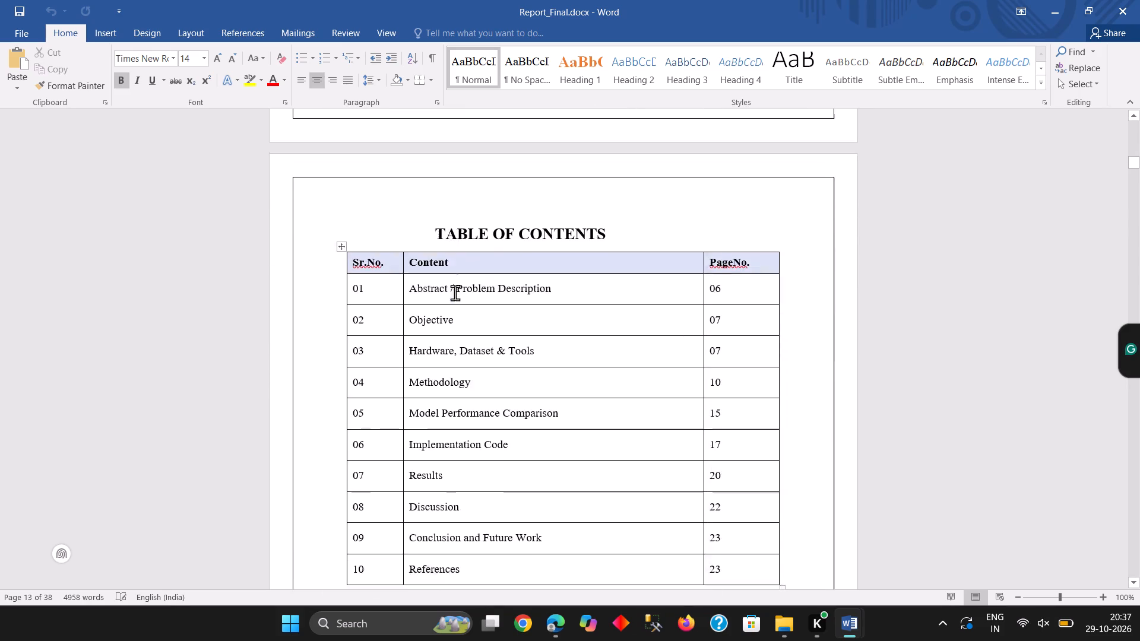
scroll(455, 293, down, 4)
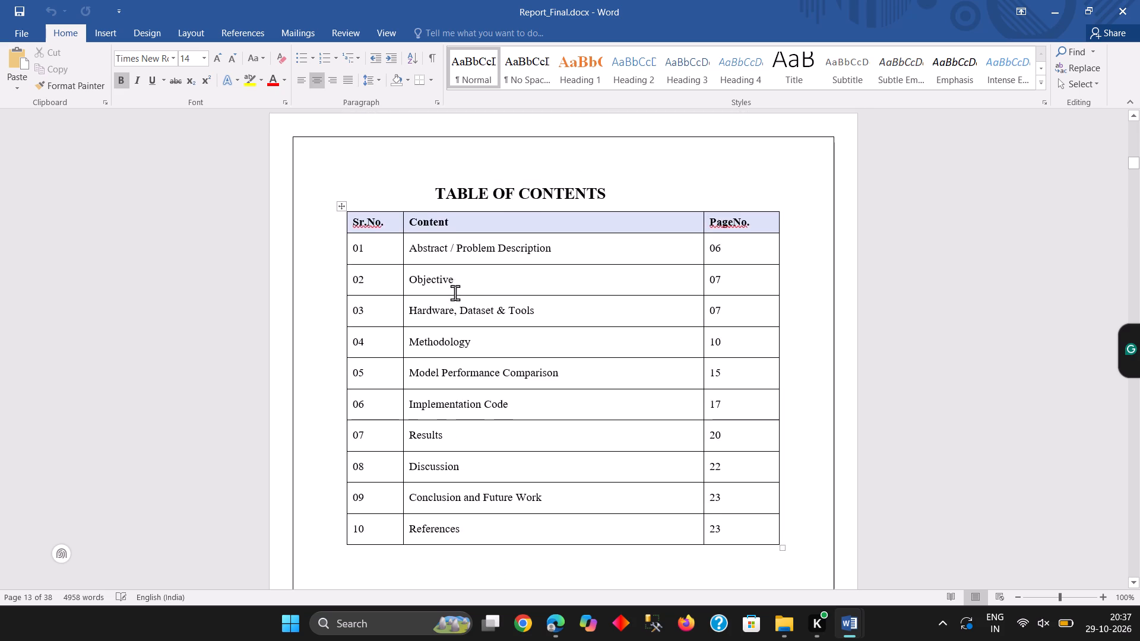
scroll(455, 293, down, 9)
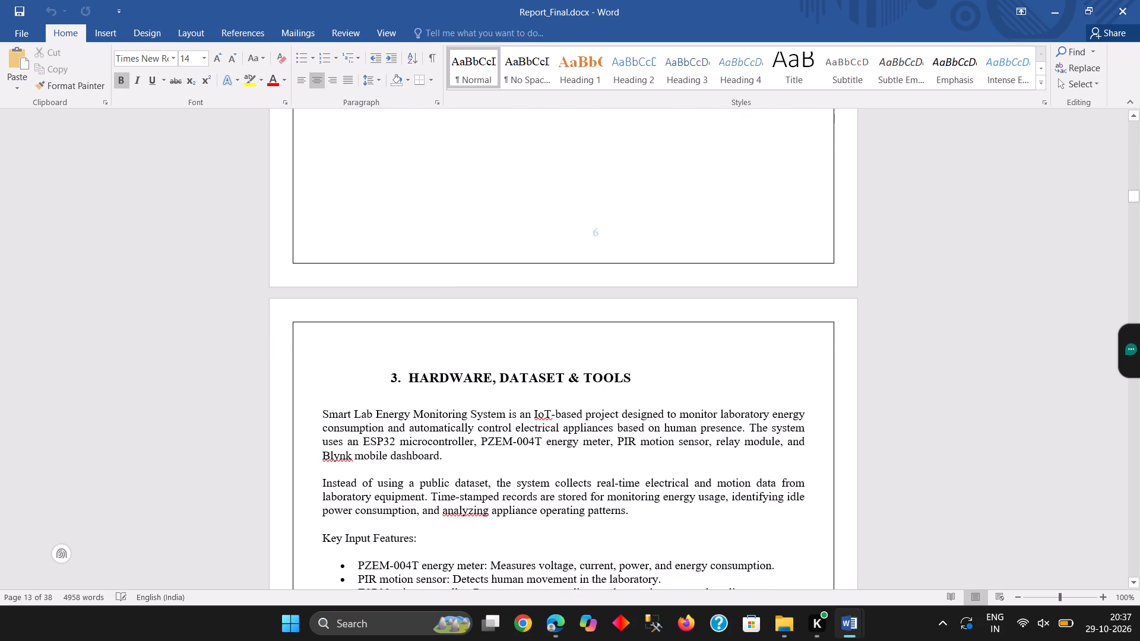
scroll(455, 293, down, 1)
scroll(455, 293, up, 9)
scroll(455, 293, down, 1)
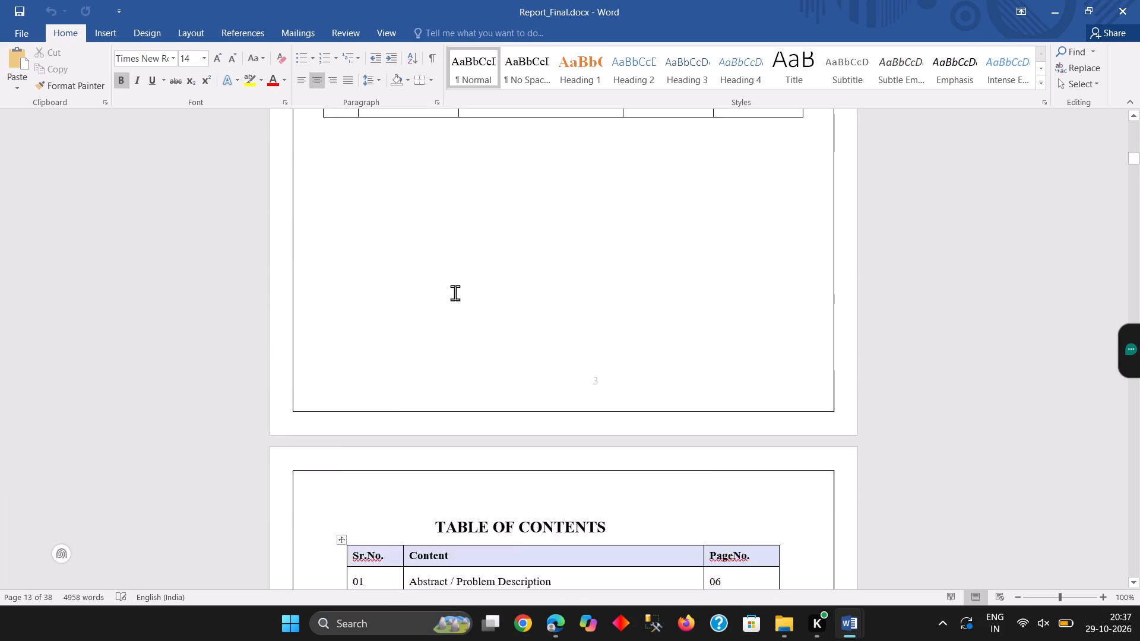
scroll(455, 293, down, 1)
scroll(455, 293, up, 2)
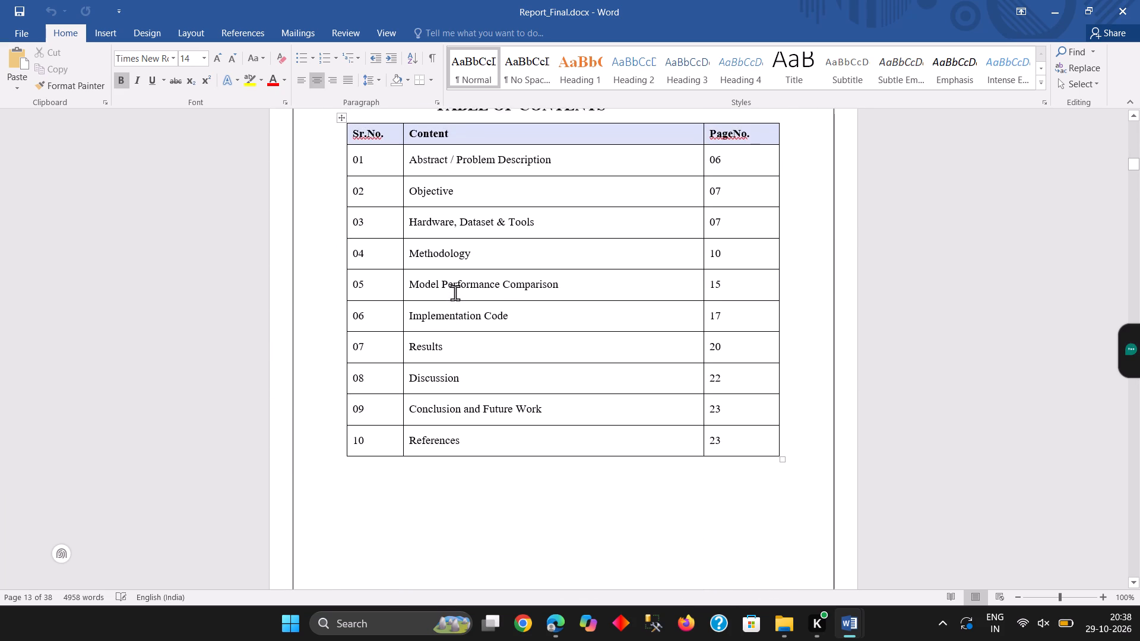
scroll(455, 293, up, 1)
scroll(455, 293, down, 8)
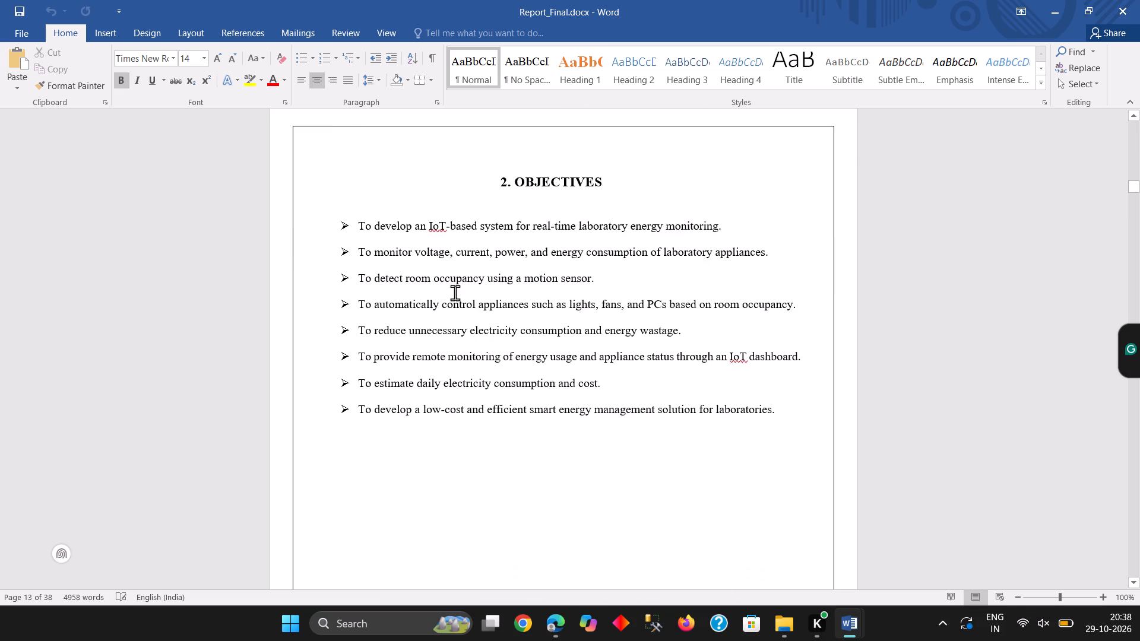
scroll(455, 293, down, 13)
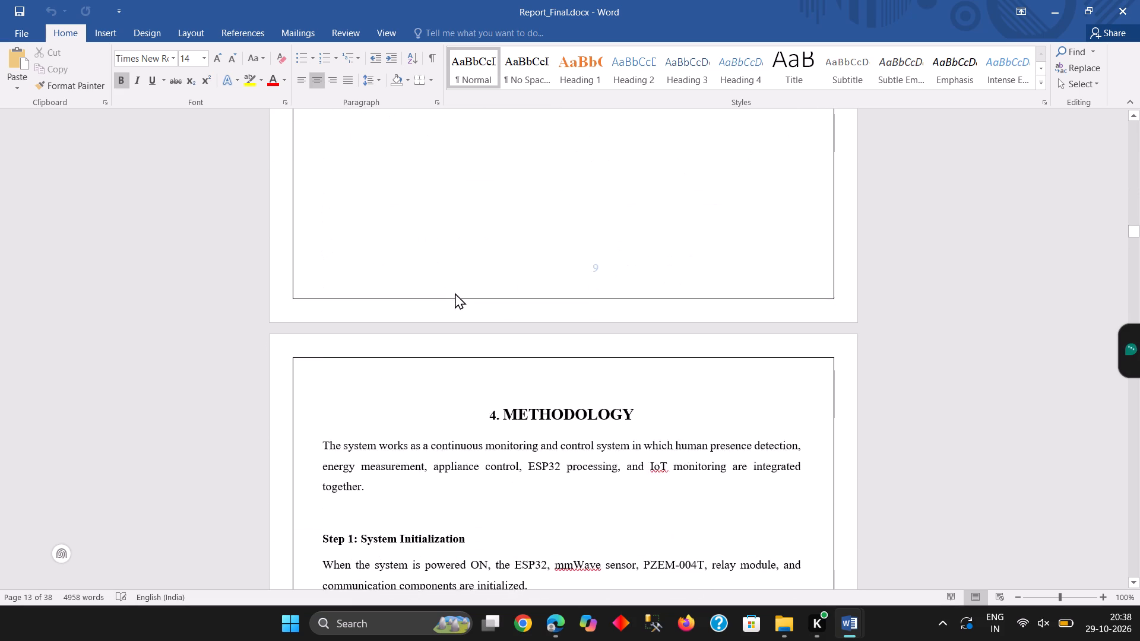
scroll(455, 293, down, 3)
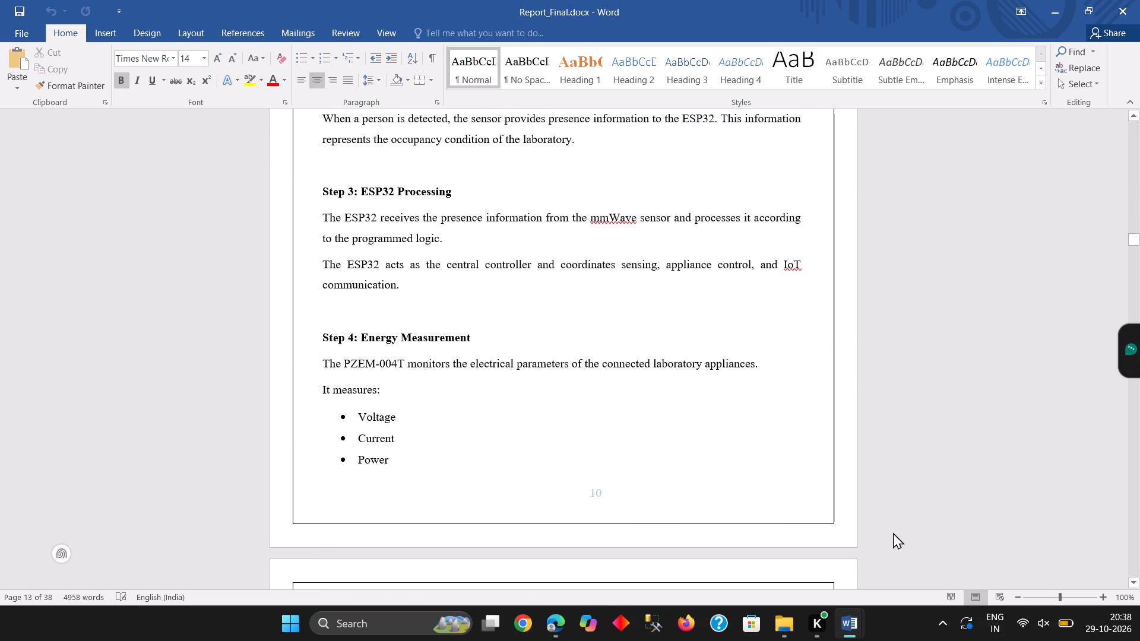
In Chrome, search Google for "i love pdf to word" and open iLovePDF's PDF to Word converter.
click(532, 617)
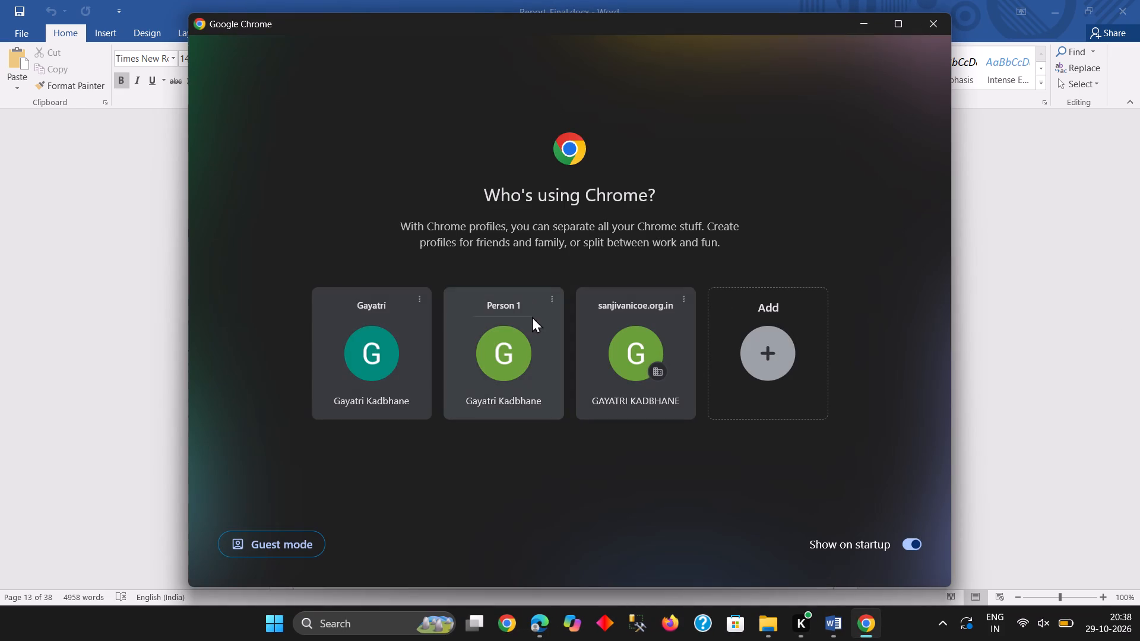
click(484, 395)
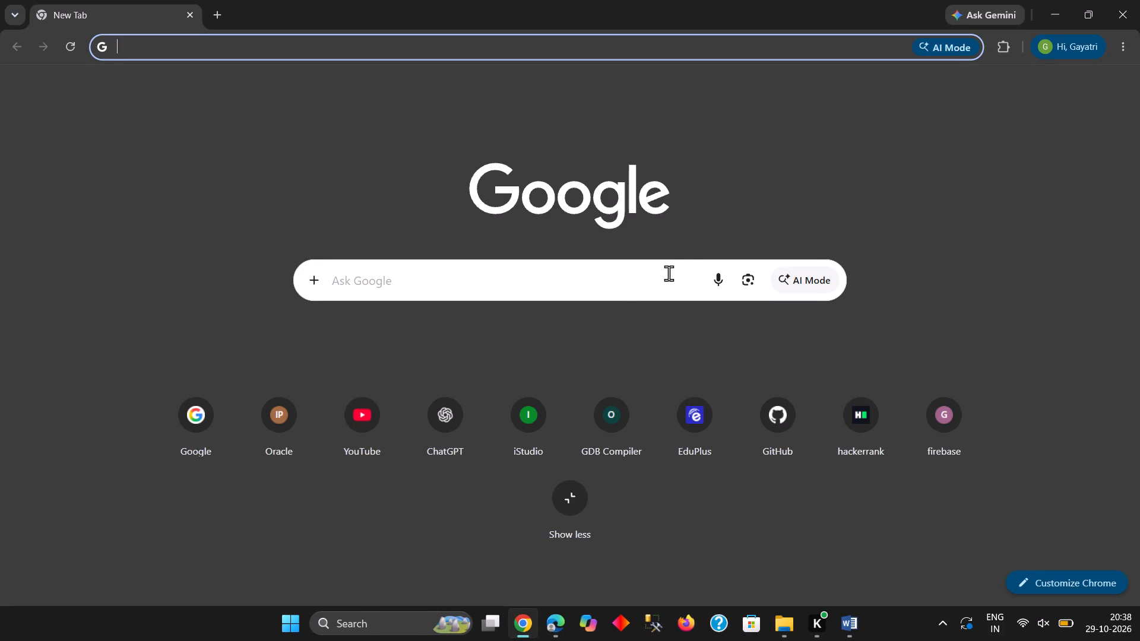
click(593, 303)
click(578, 295)
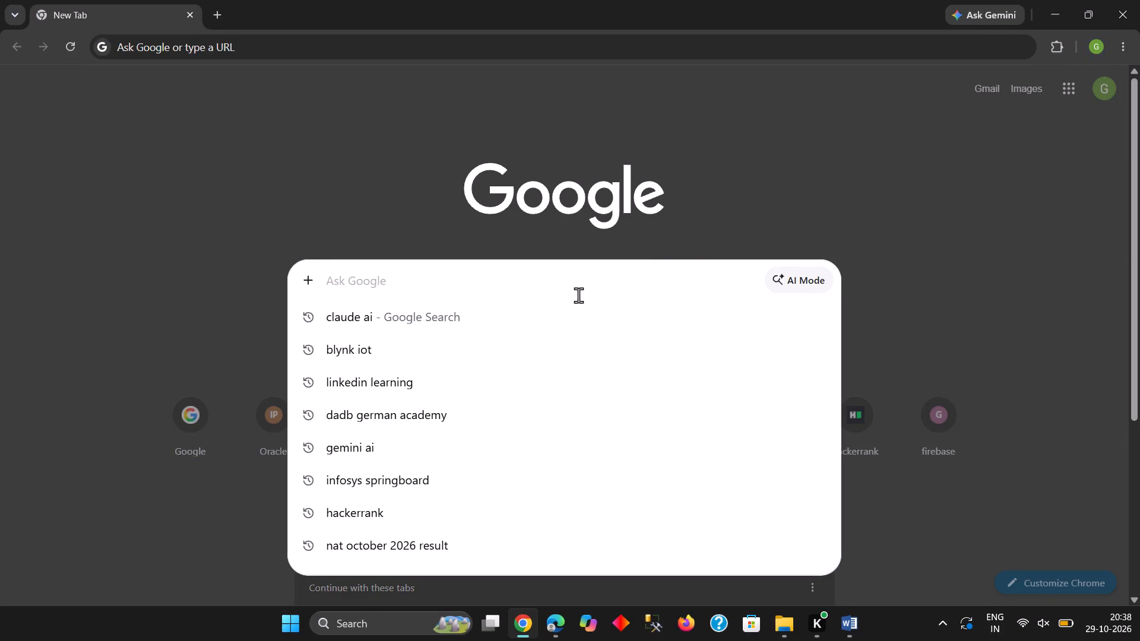
text(i love pd)
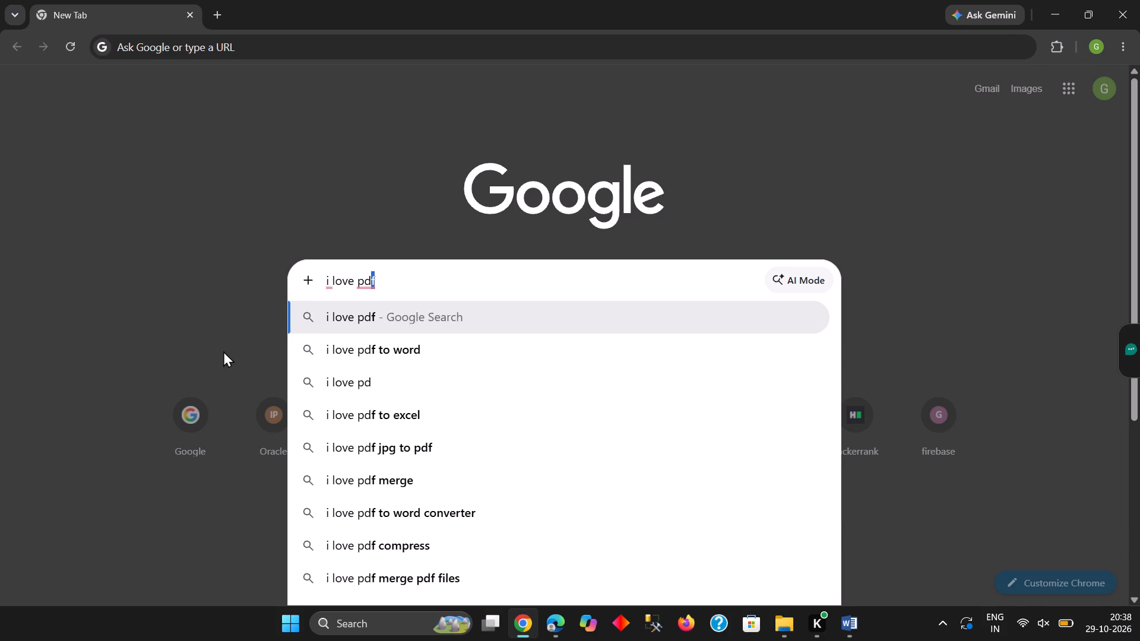
click(379, 351)
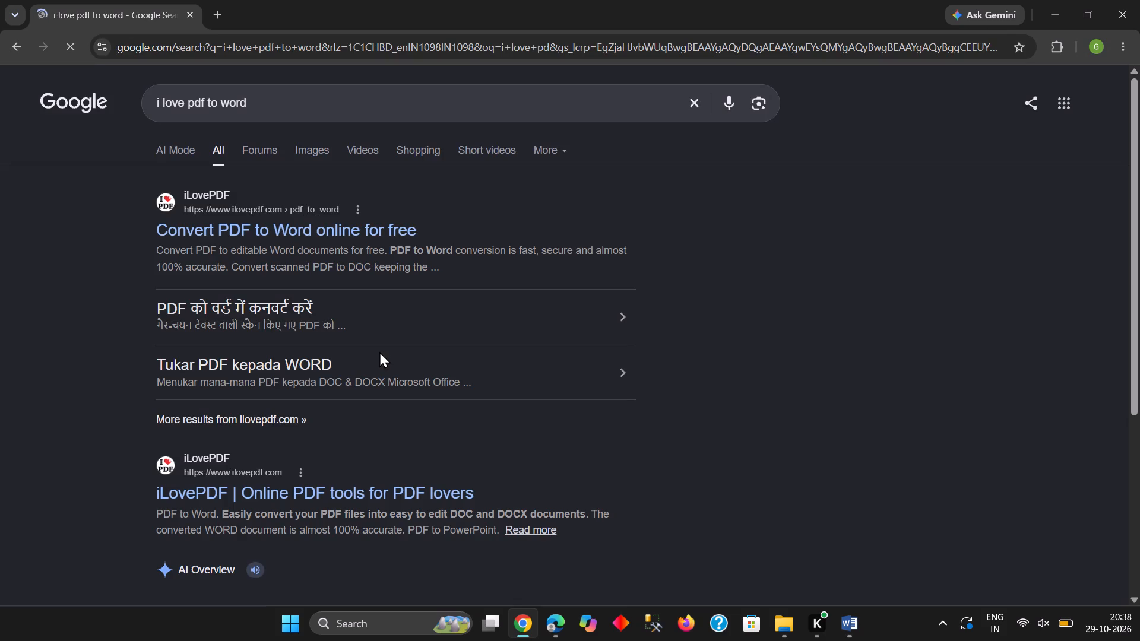
click(325, 239)
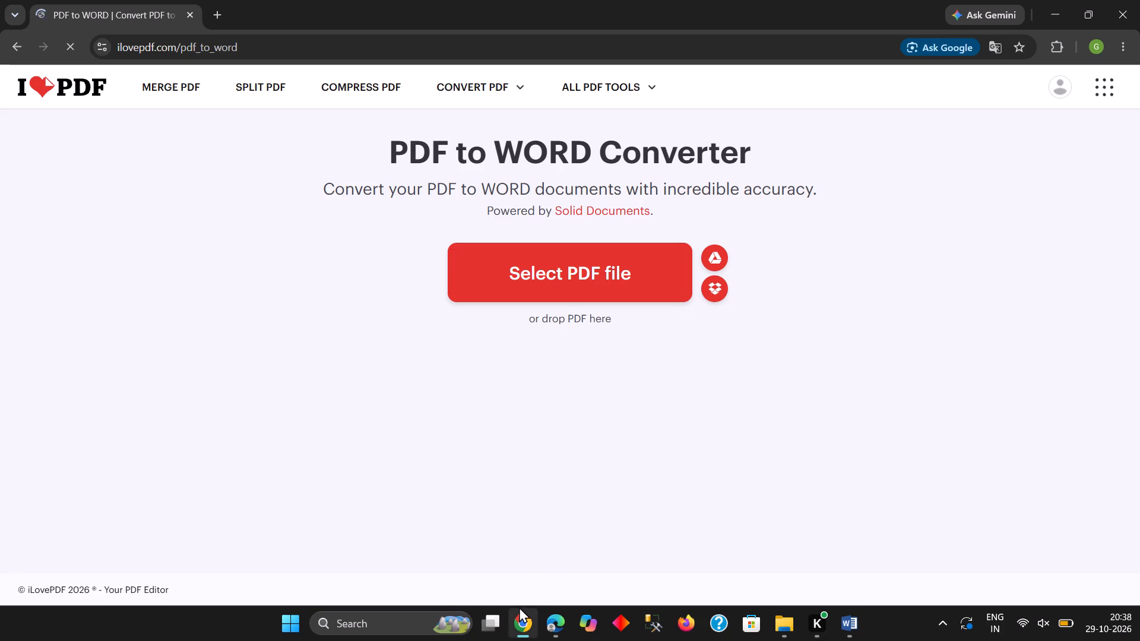
Upload IOT FINAL REPORT.pdf from the FIOTLab folder on New Volume (D:) to the iLovePDF converter.
click(560, 613)
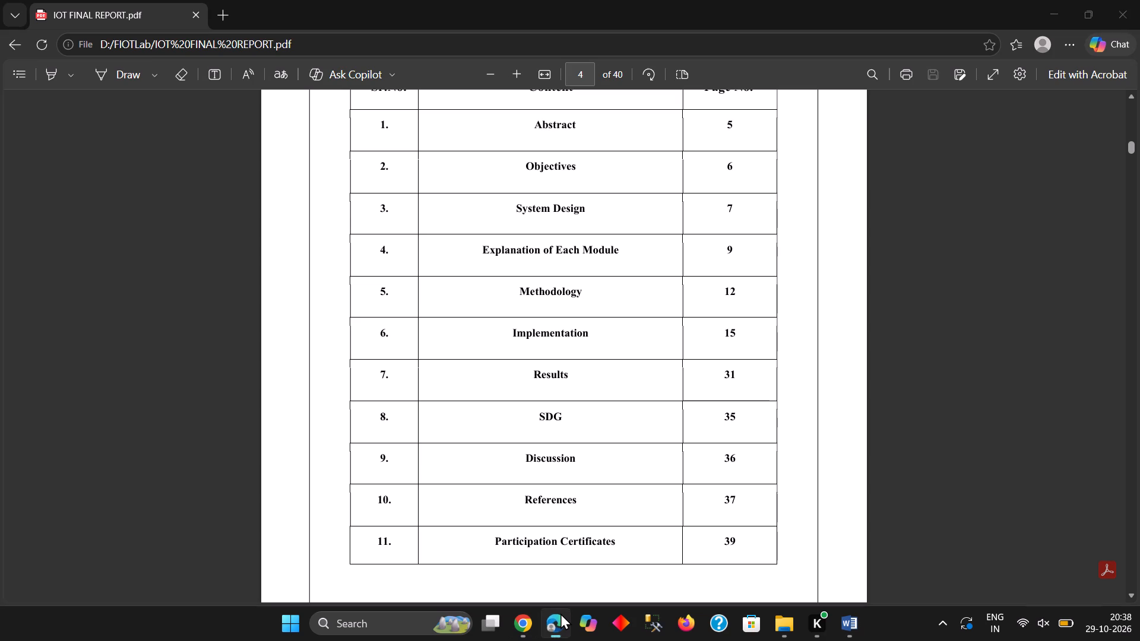
click(514, 625)
click(522, 282)
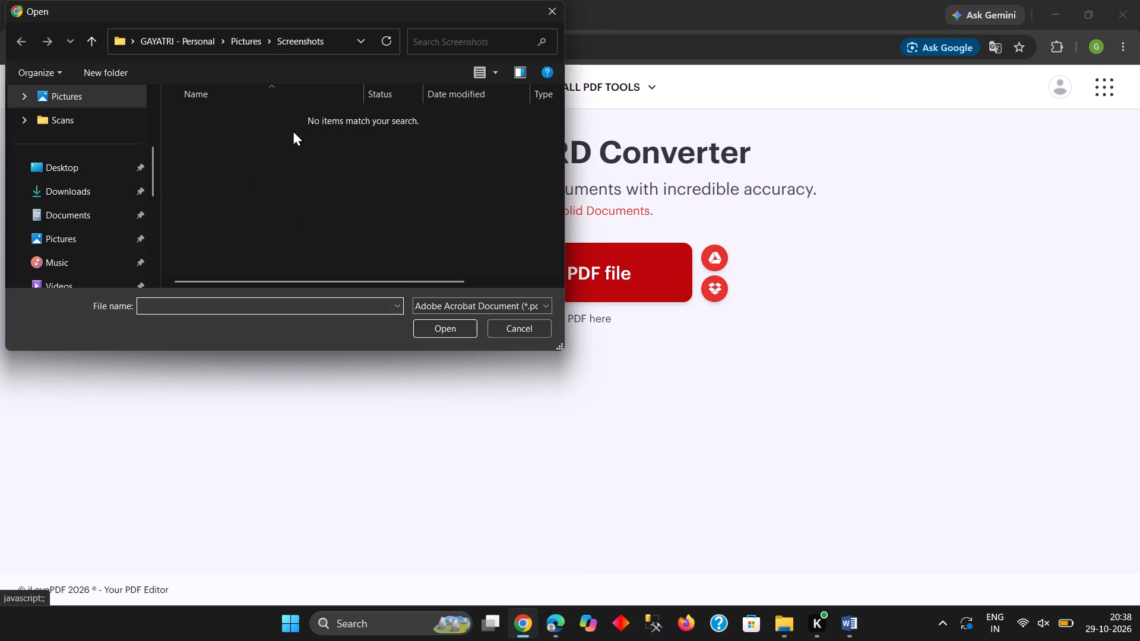
scroll(81, 211, down, 1)
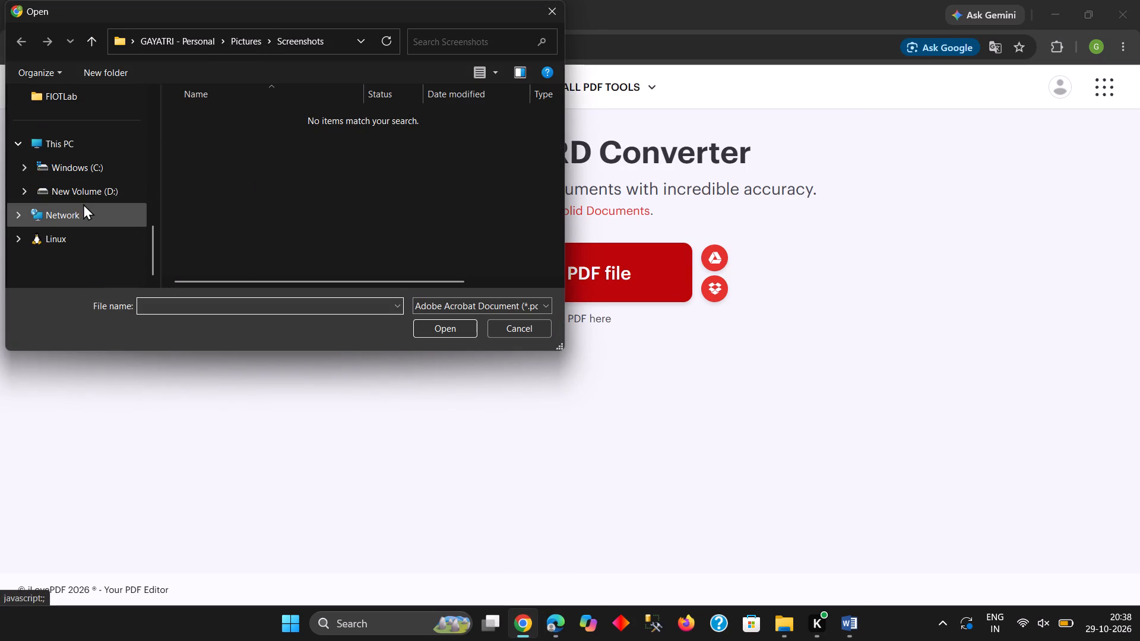
click(93, 189)
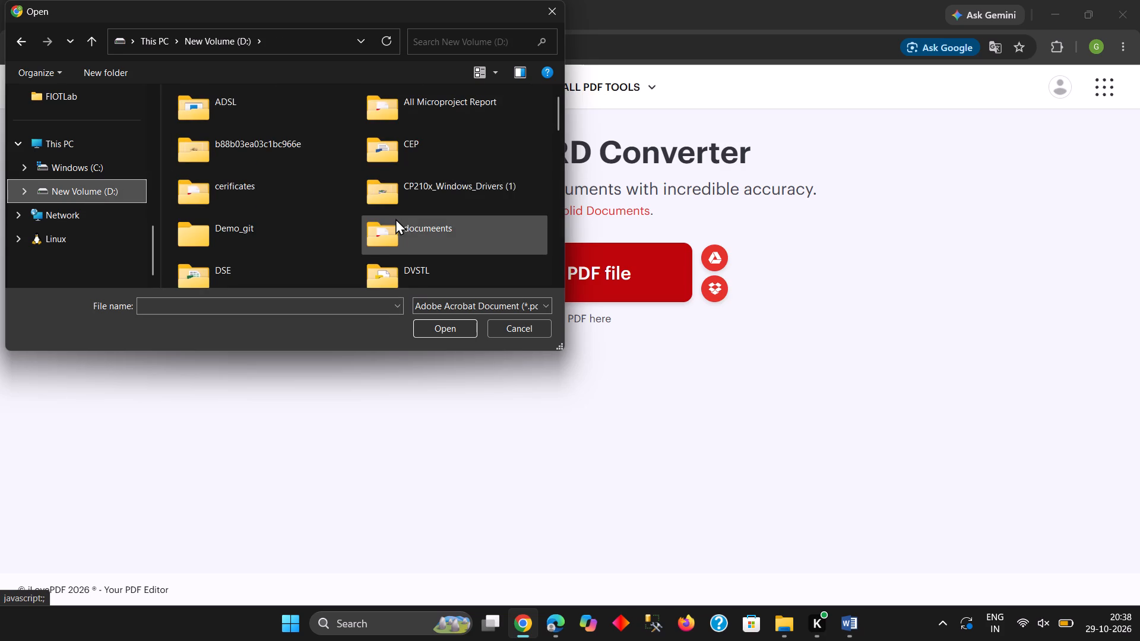
scroll(395, 218, down, 1)
scroll(202, 220, up, 1)
scroll(202, 220, down, 1)
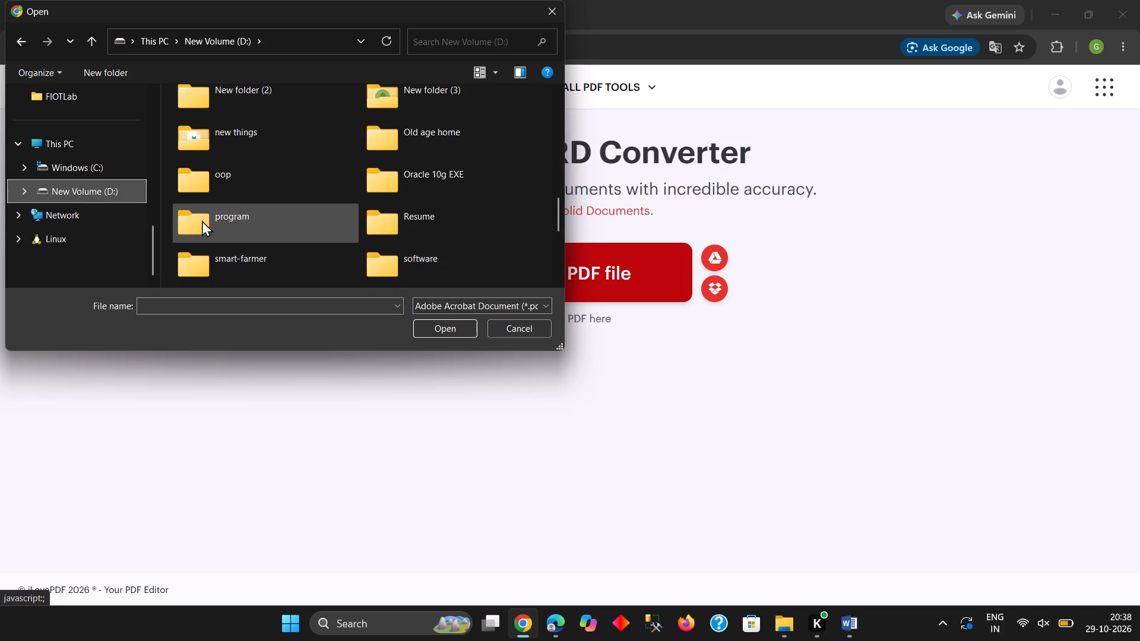
scroll(202, 220, down, 1)
scroll(323, 218, up, 1)
scroll(323, 218, down, 2)
scroll(323, 218, up, 4)
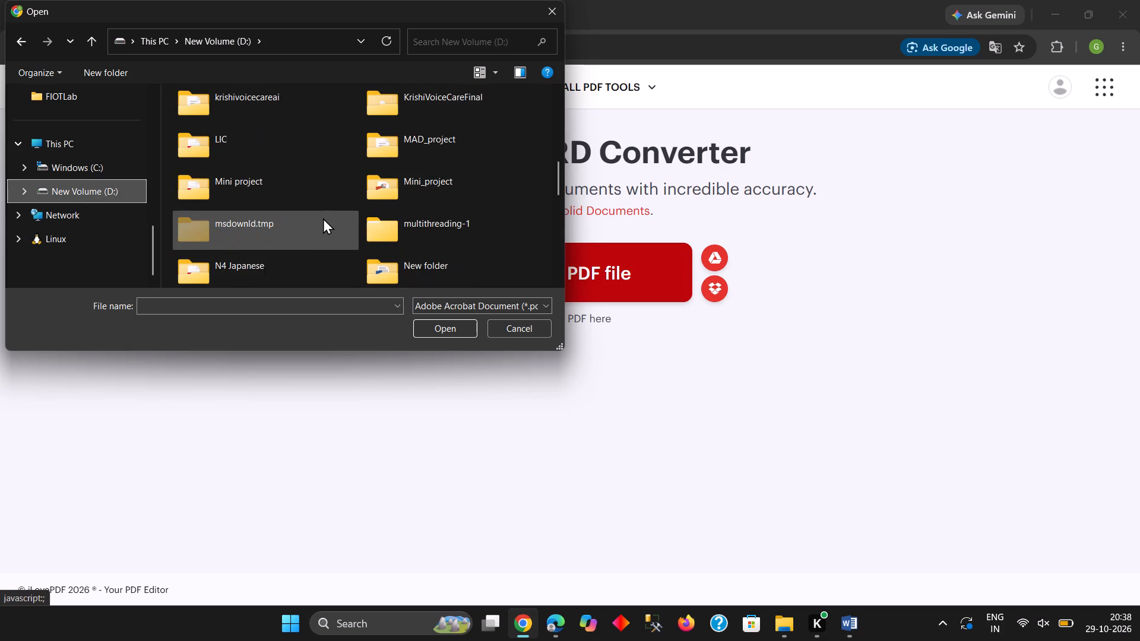
scroll(323, 218, up, 2)
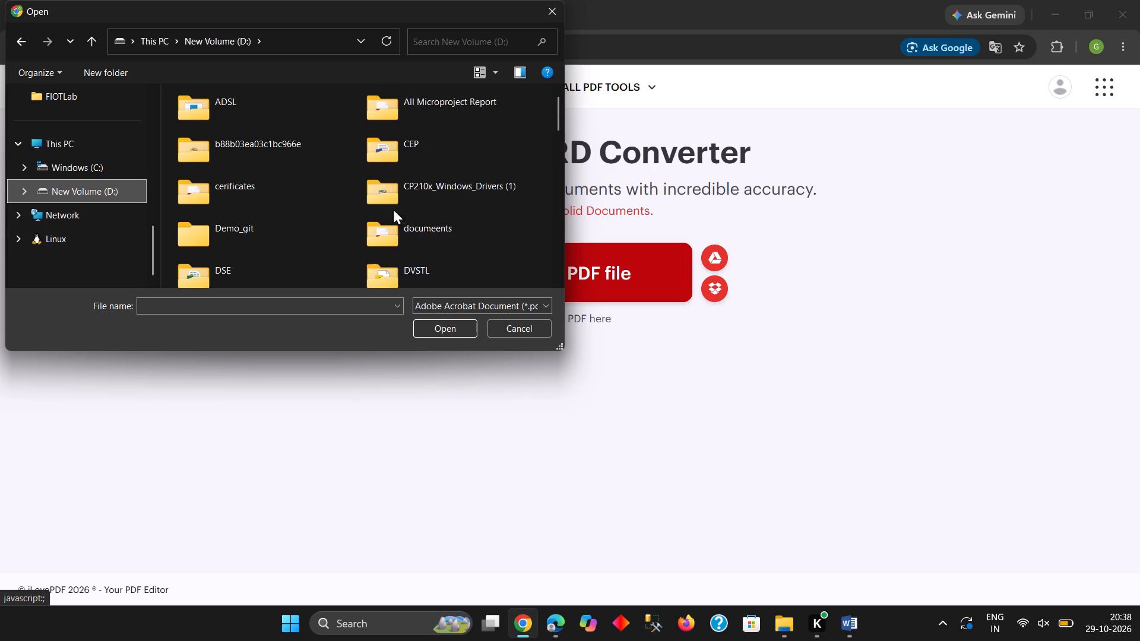
scroll(388, 235, down, 1)
double_click(410, 231)
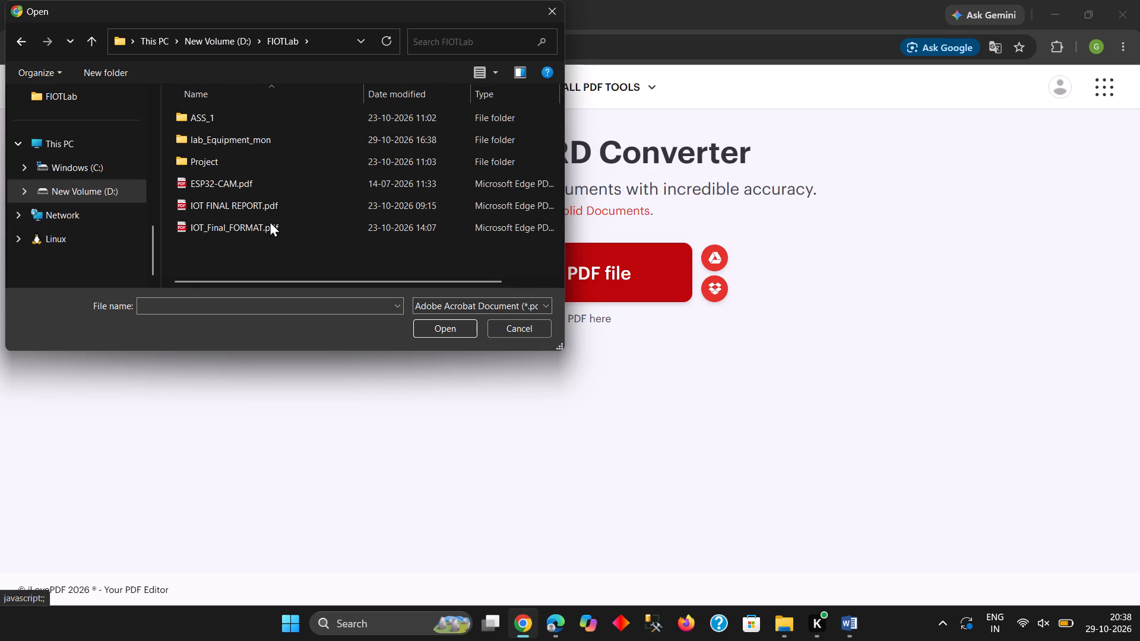
click(293, 210)
key(alt+Tab)
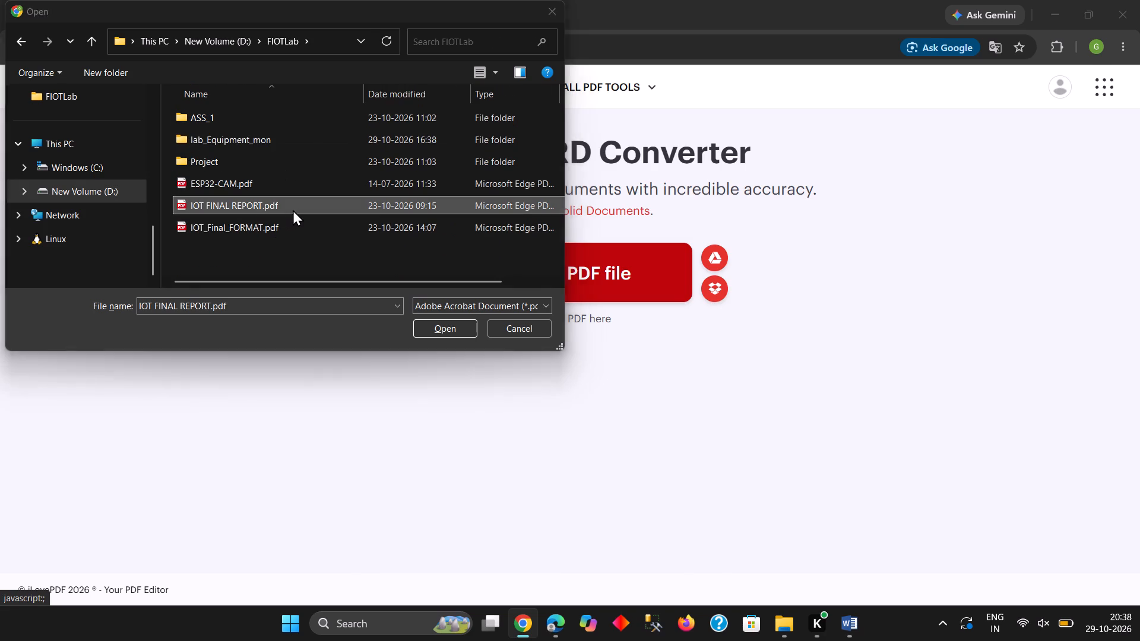
key(alt+Tab)
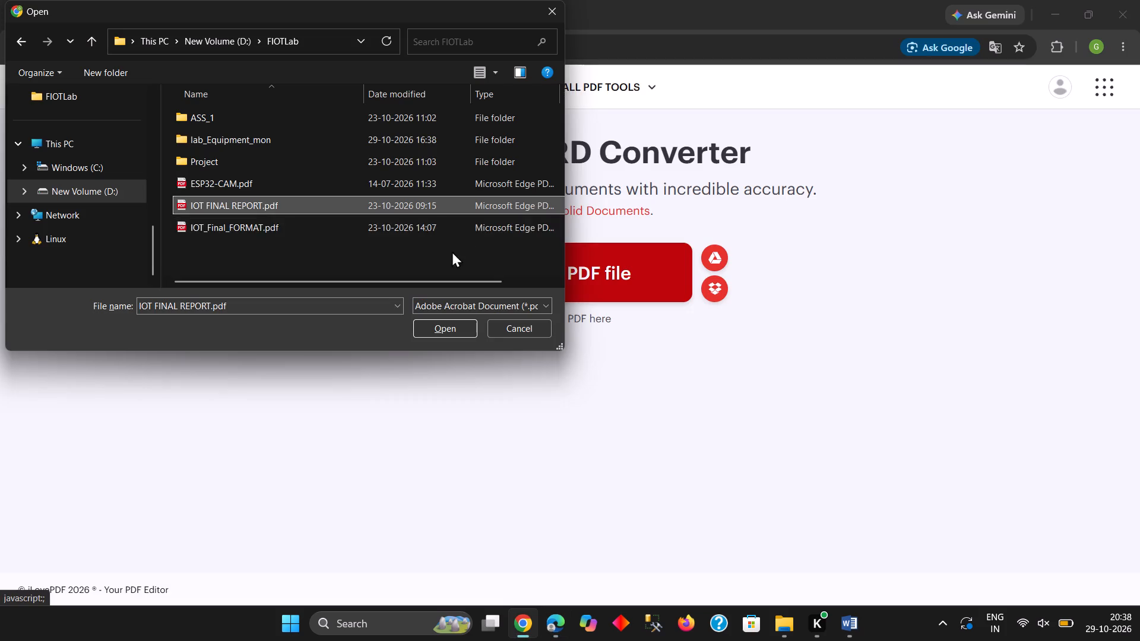
click(426, 327)
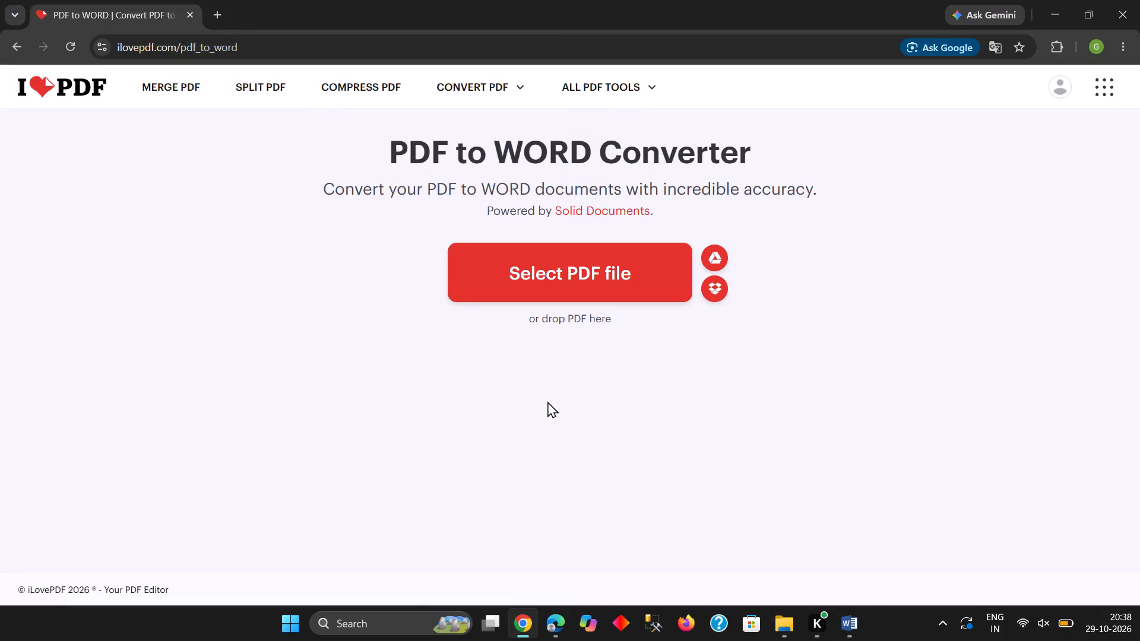
click(598, 283)
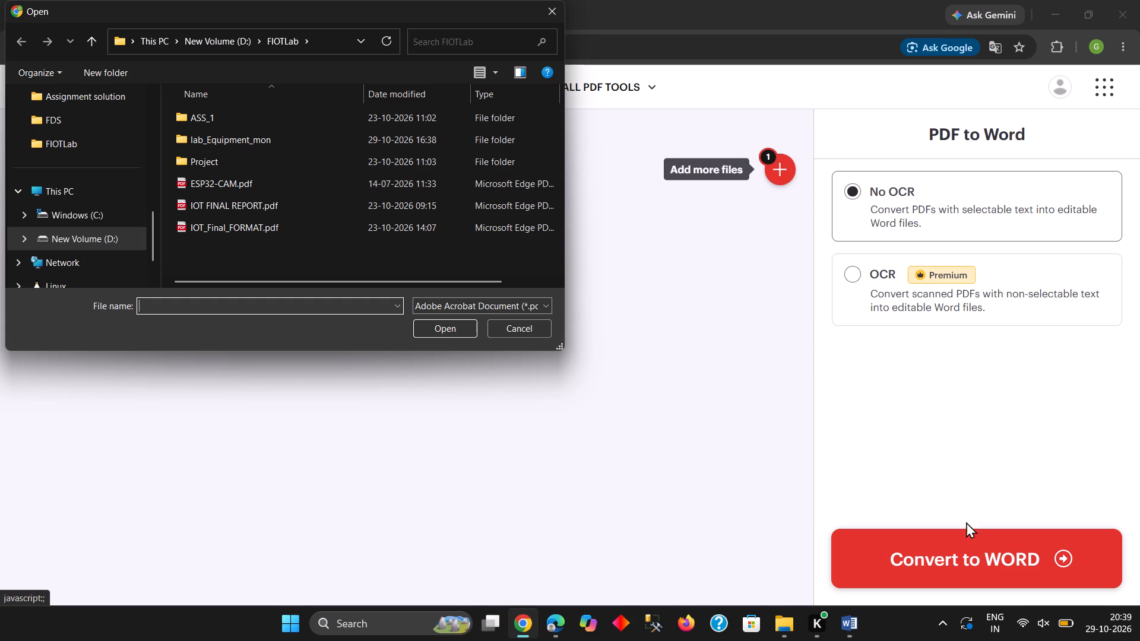
Convert the uploaded IOT FINAL REPORT.pdf to Word and download the converted document.
click(949, 556)
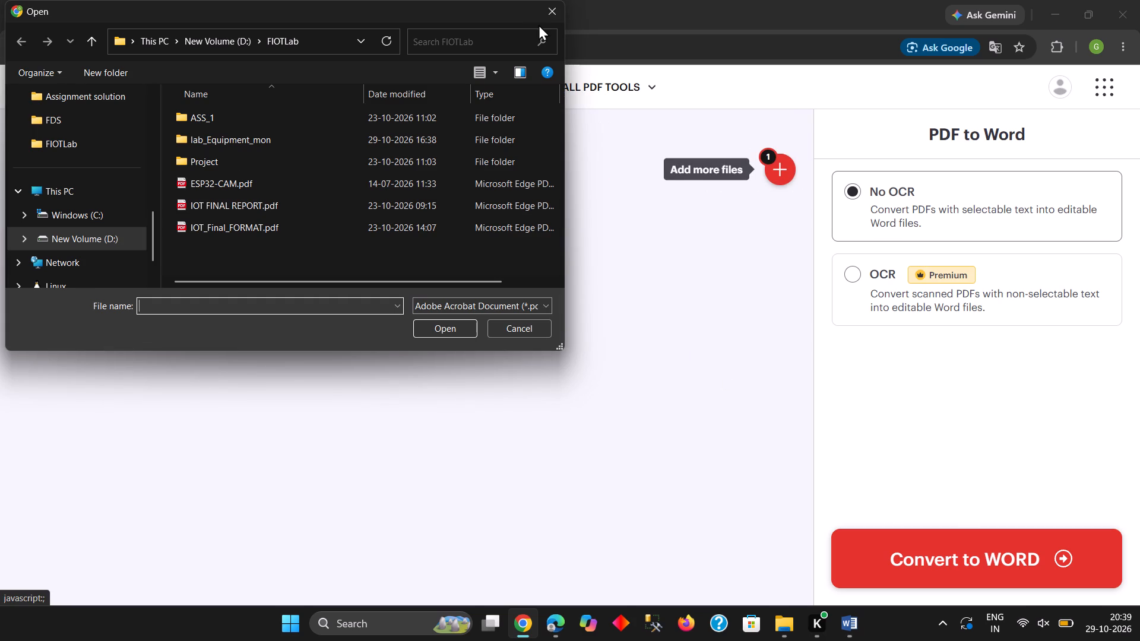
click(550, 16)
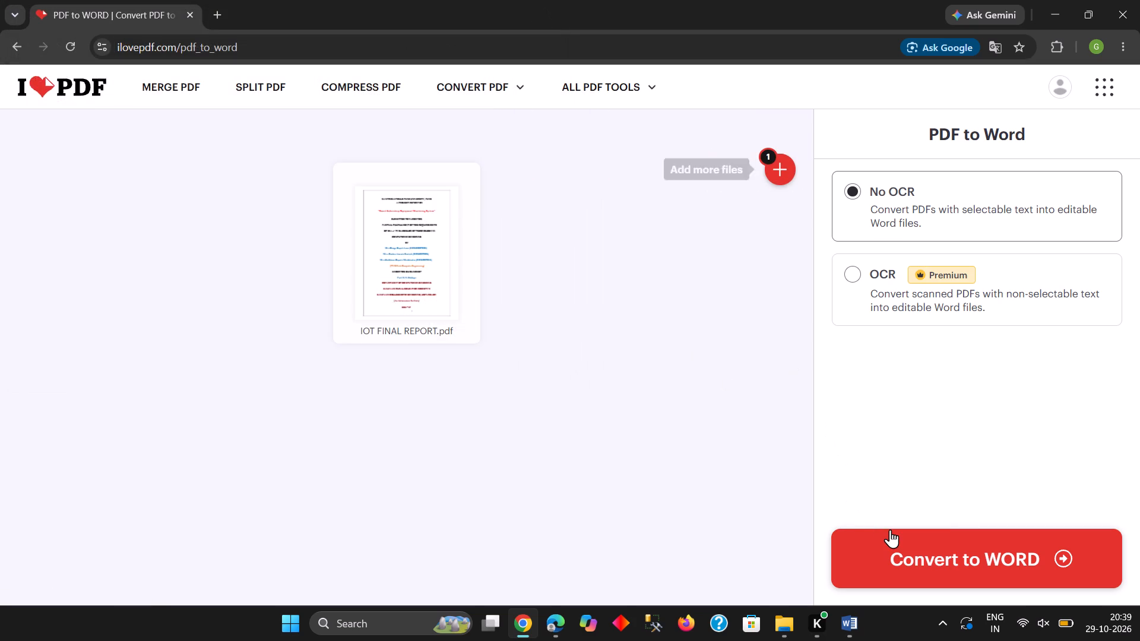
click(890, 535)
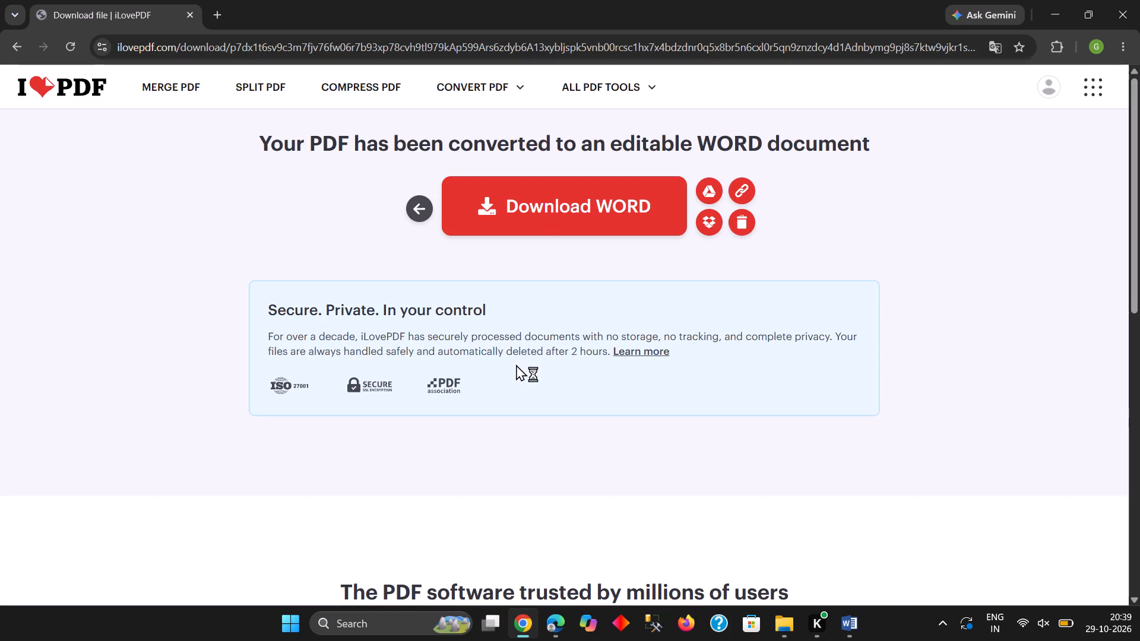
click(539, 211)
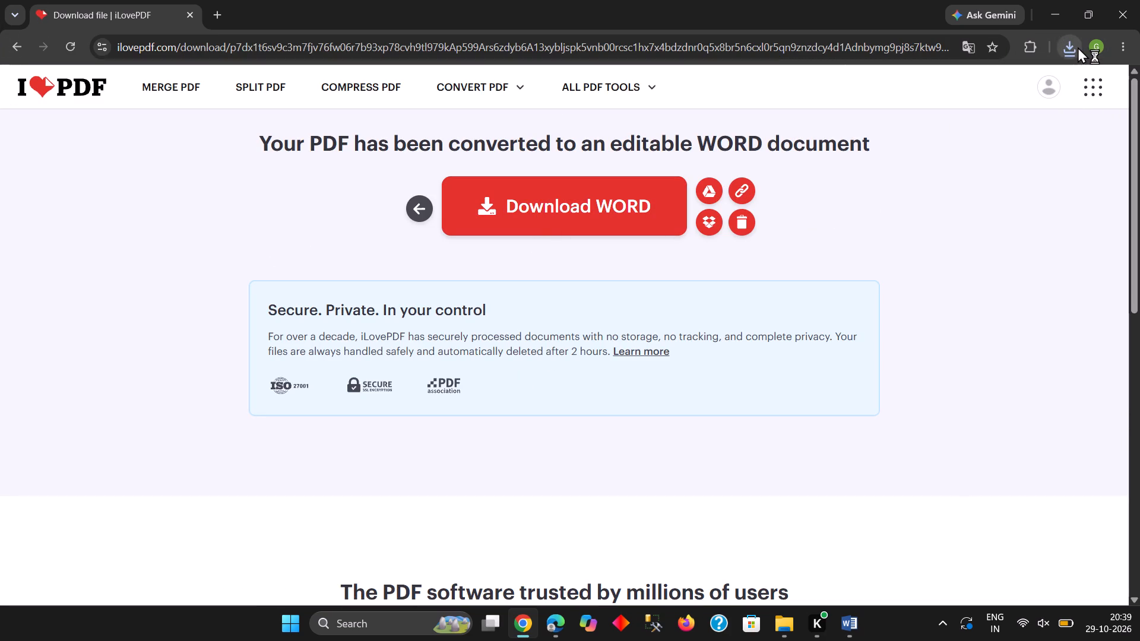
Open the downloaded IOT FINAL REPORT.docx in Word and enable editing.
click(949, 93)
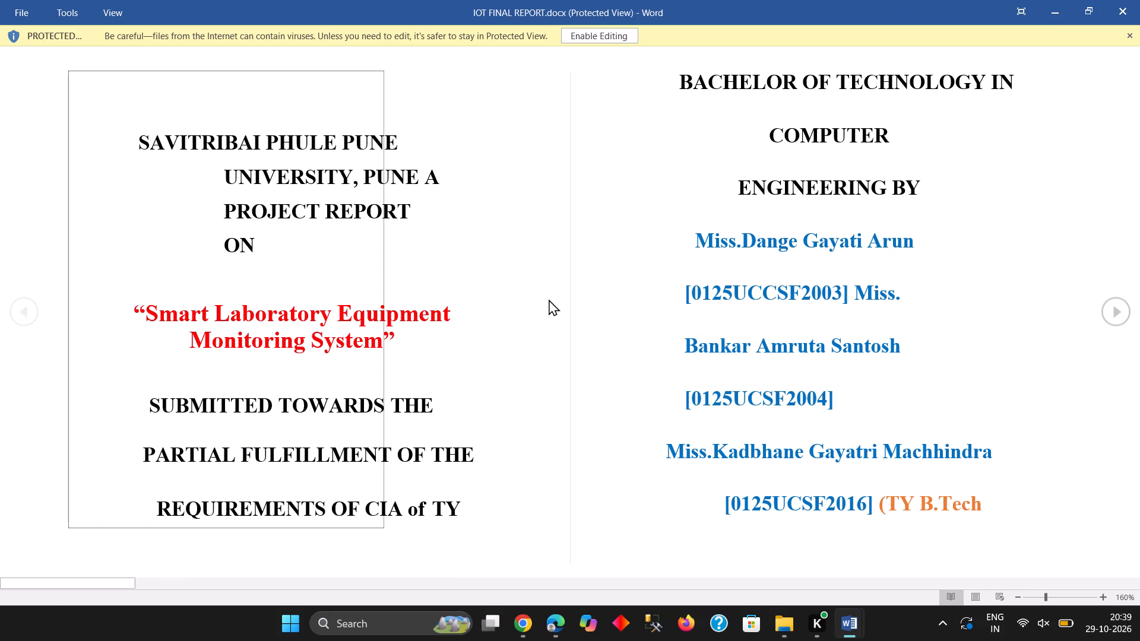
click(626, 29)
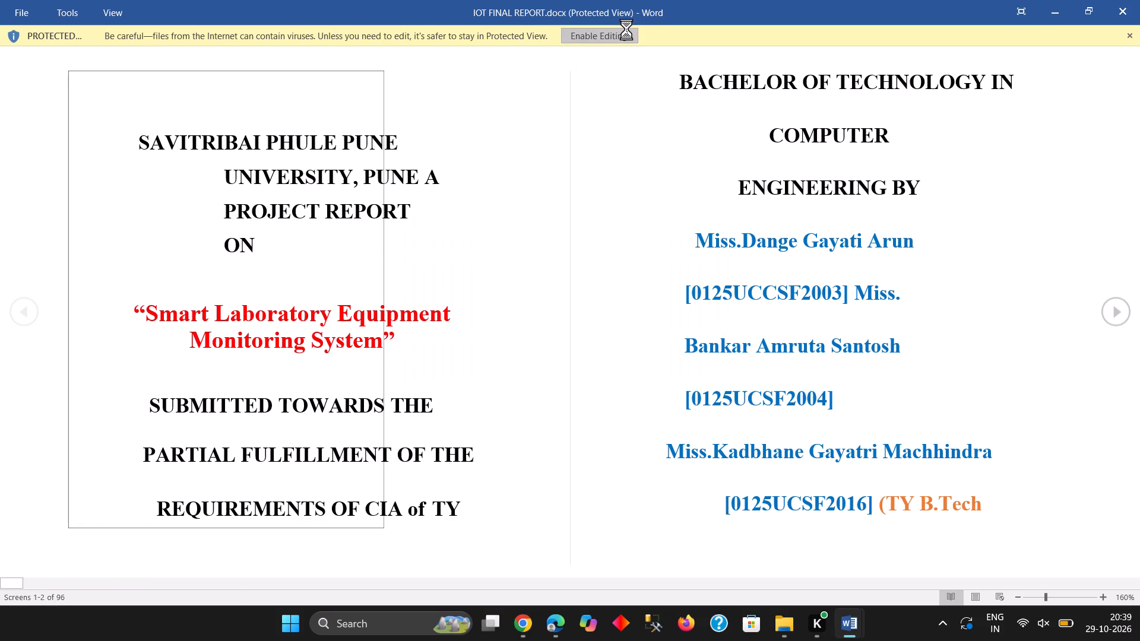
On the title page, insert "IOT" before "PROJECT REPORT ON" in the line under the university name.
scroll(661, 253, down, 1)
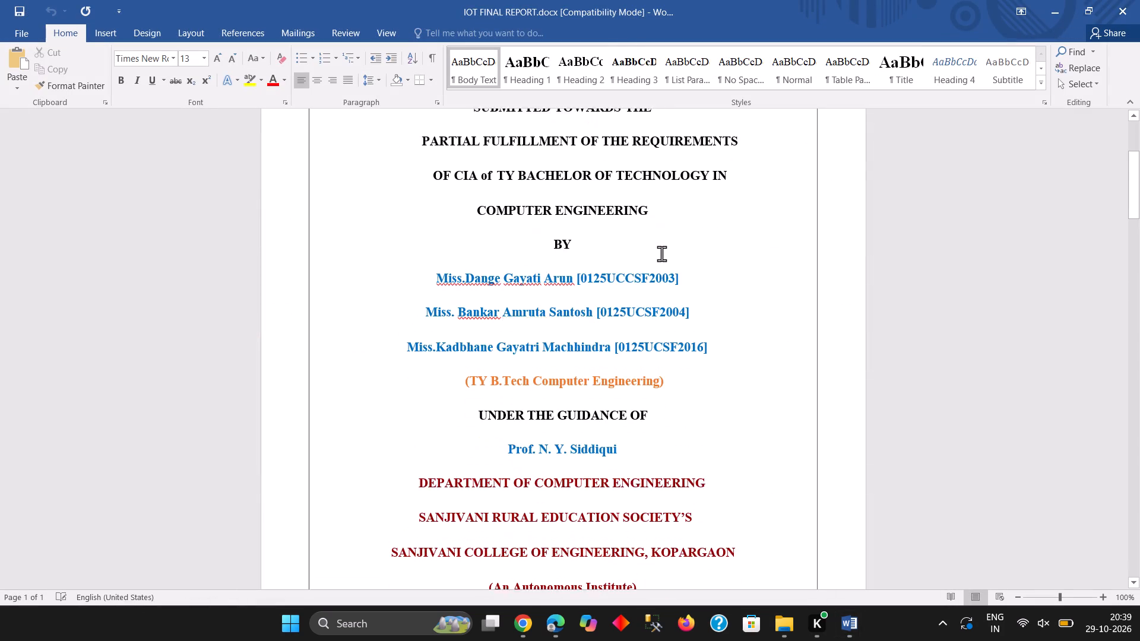
scroll(661, 253, down, 2)
click(723, 404)
scroll(723, 404, up, 1)
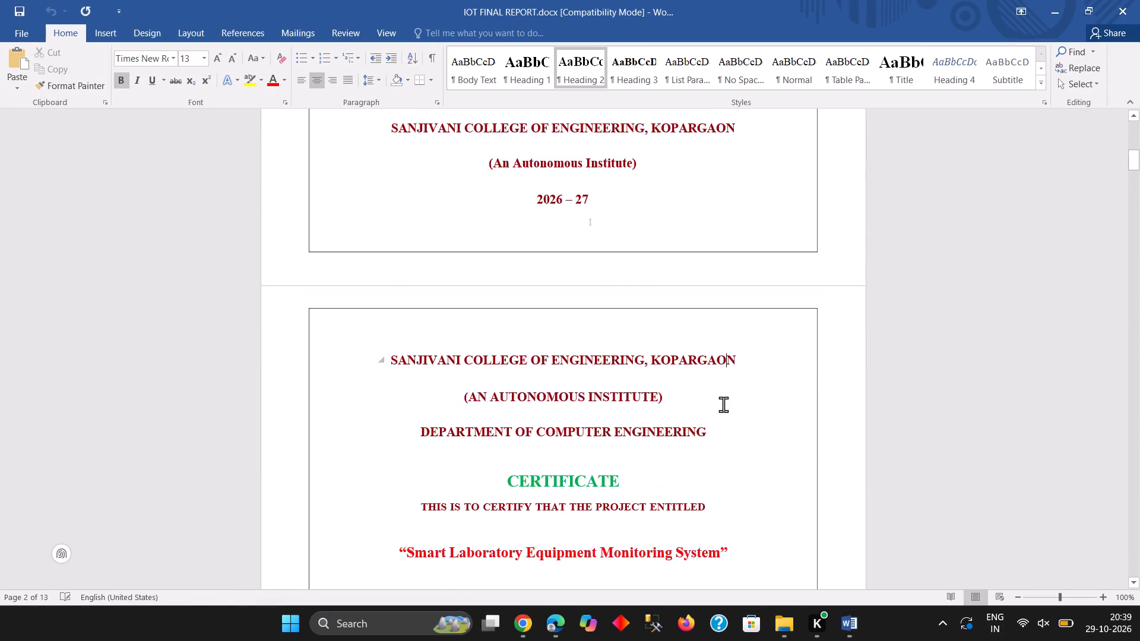
scroll(723, 404, up, 4)
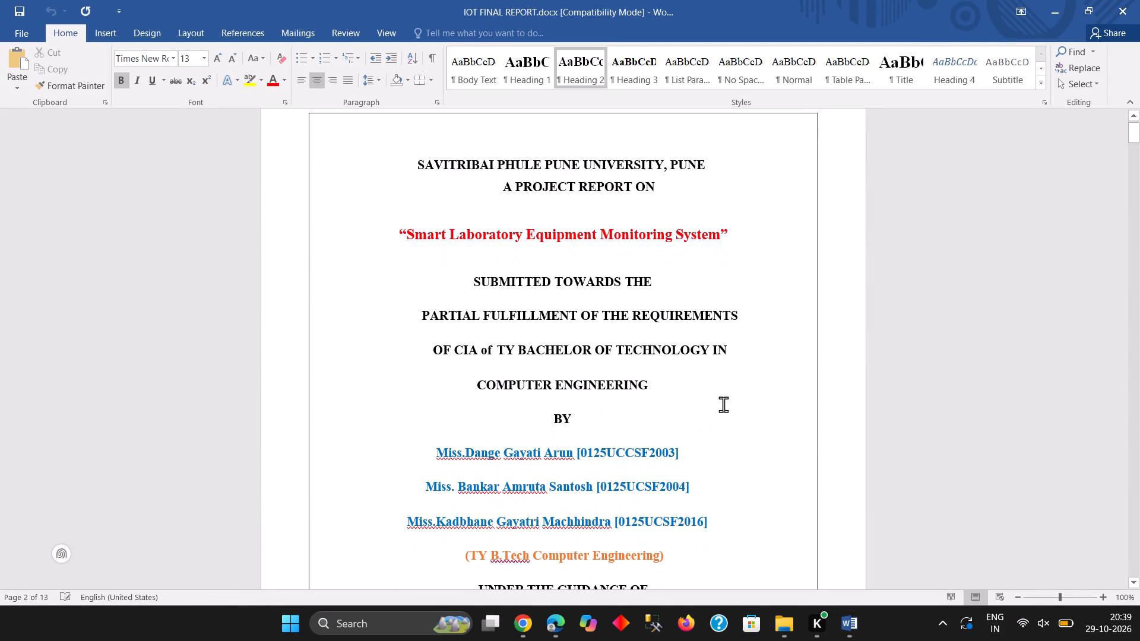
click(523, 186)
key(Left)
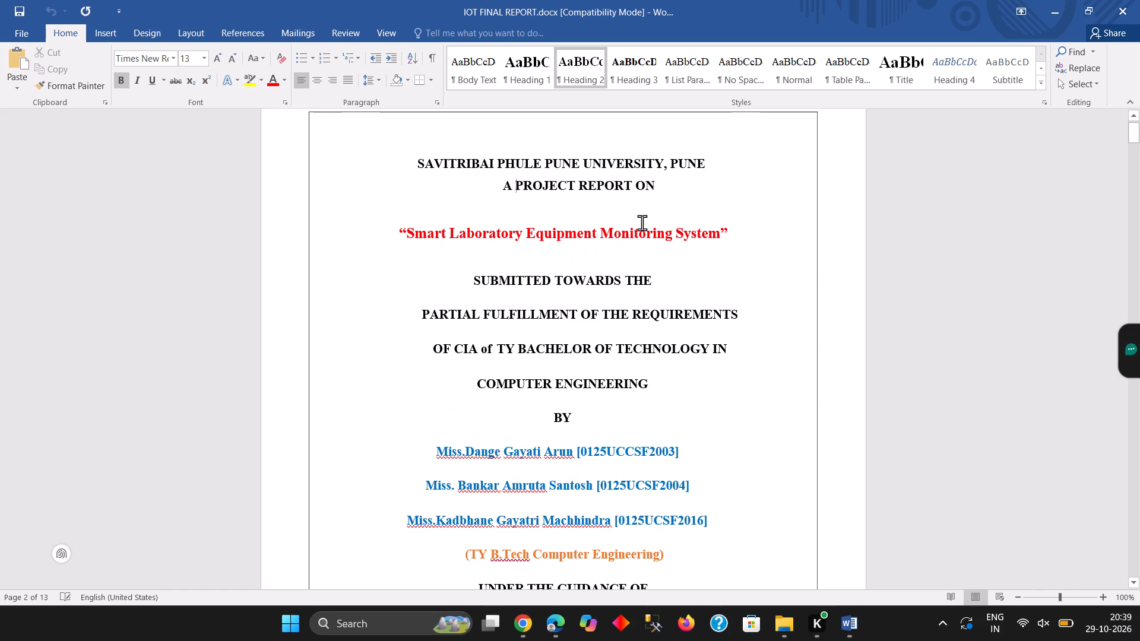
text(IO)
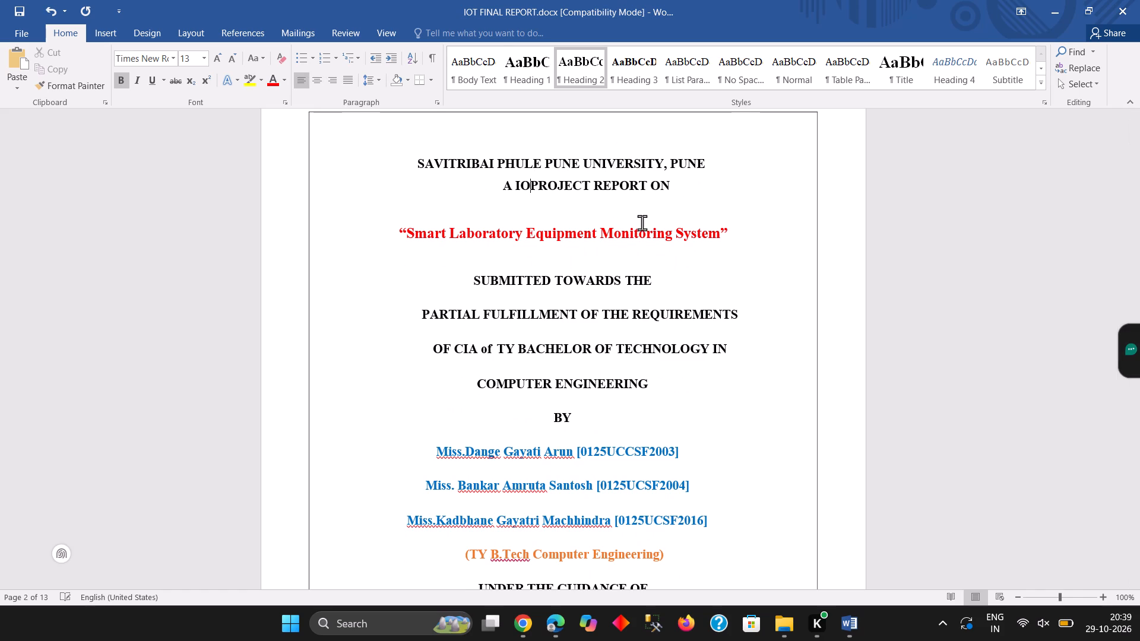
text(T)
key(space)
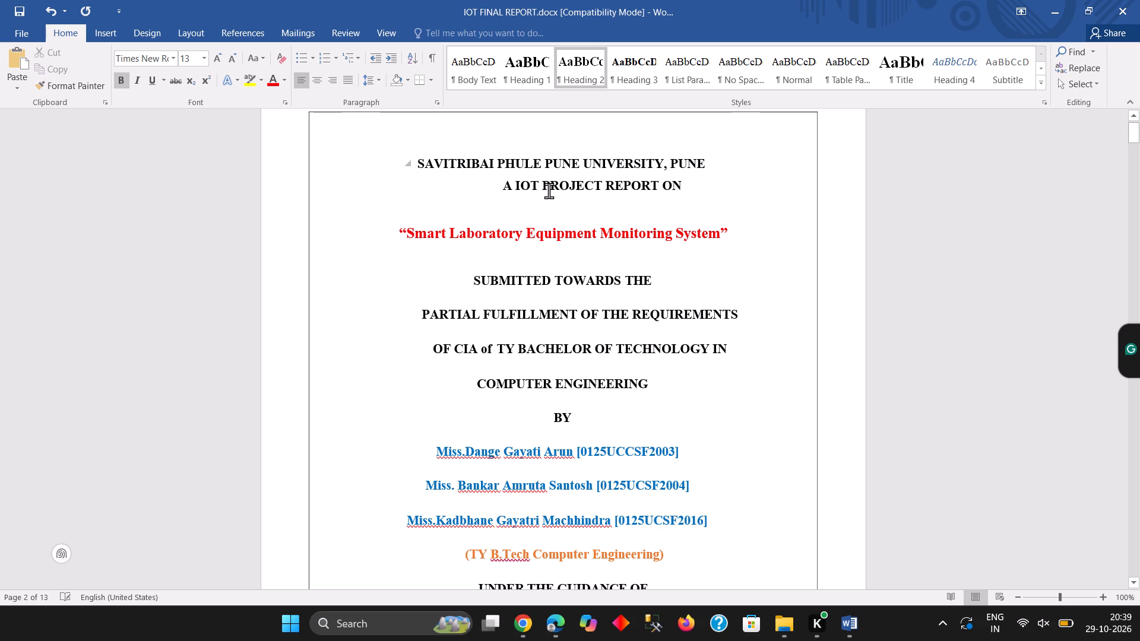
Add "(INTERNET OF THINGS)" after "IOT" in the title page's project report line.
key(shift+parenleft)
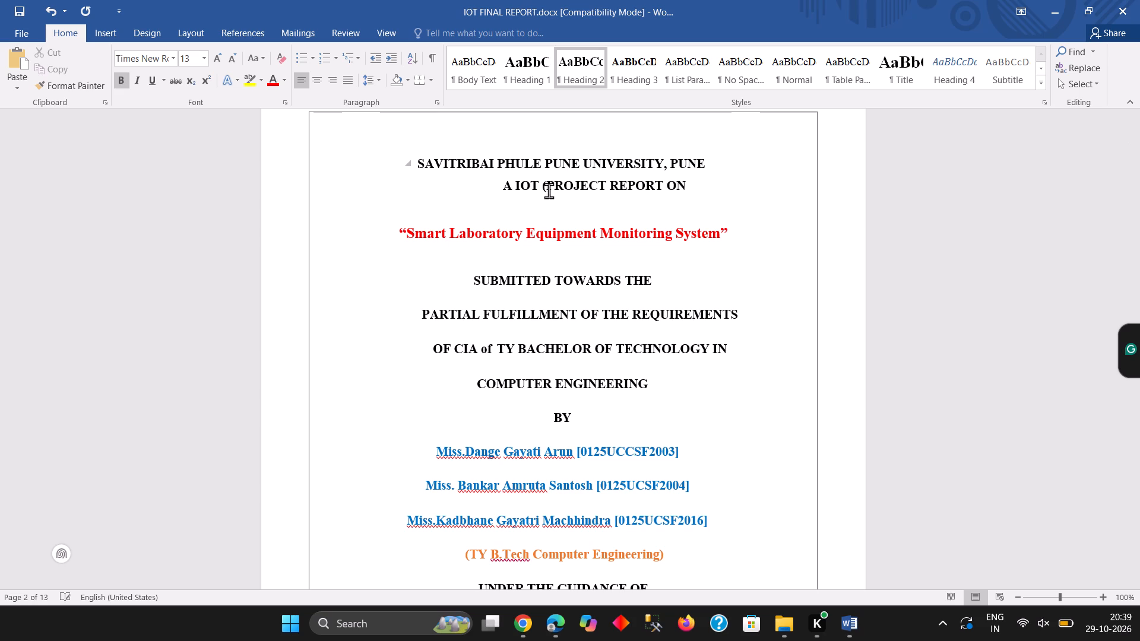
text(INterner)
key(space)
key(BackSpace)
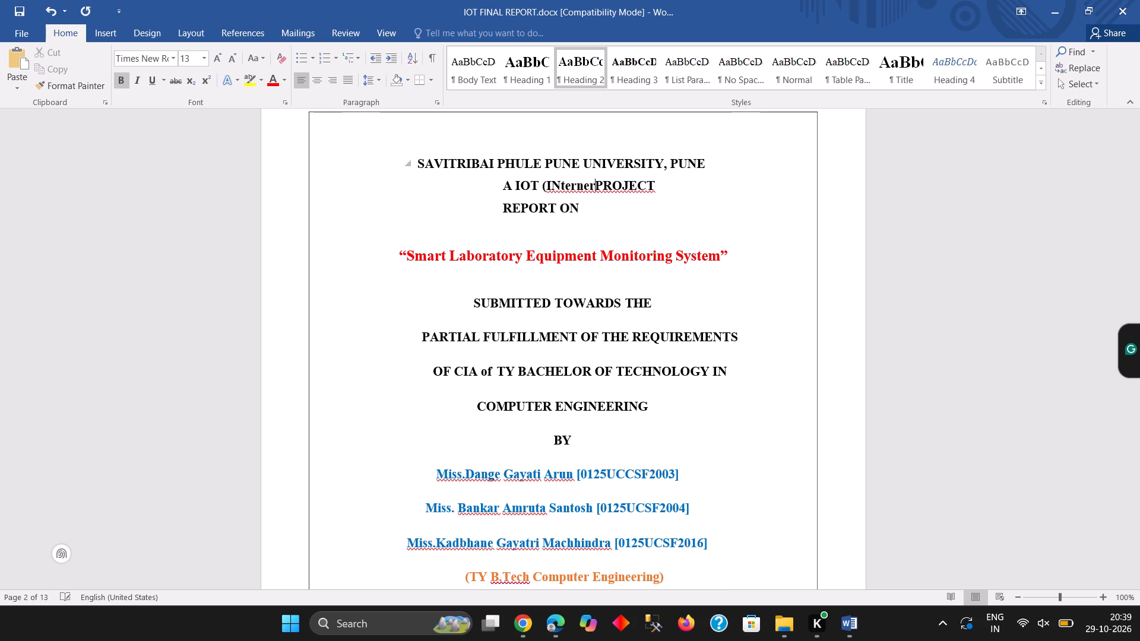
key(BackSpace)
key(BackSpace)
key(BackSpace)
key(BackSpace)
key(BackSpace)
key(BackSpace)
key(BackSpace)
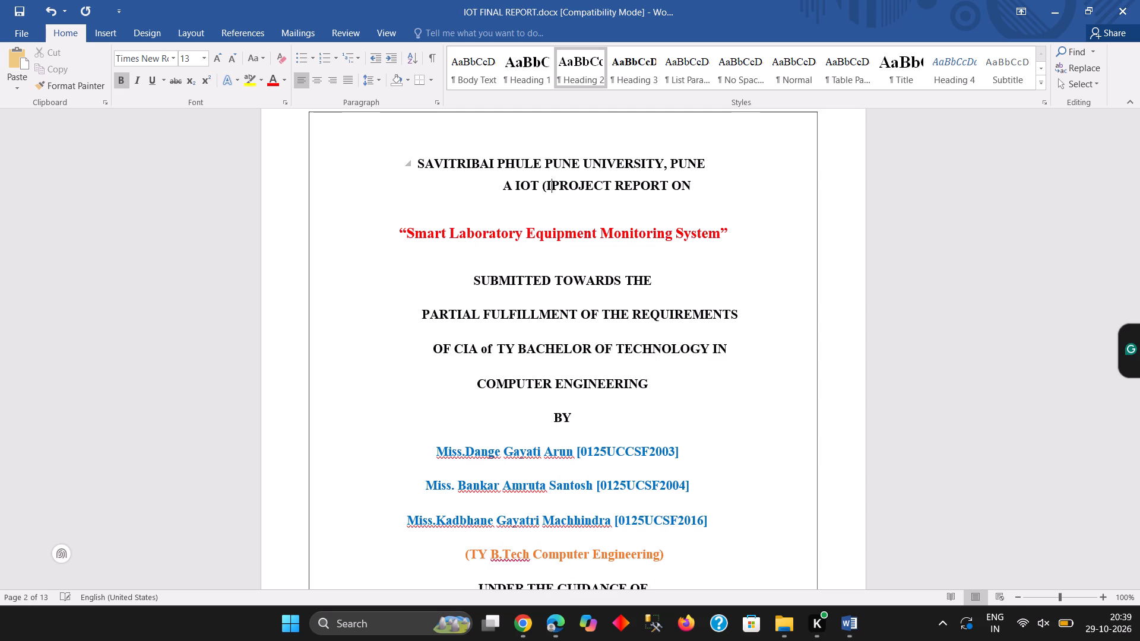
text(NTERNET OF)
key(space)
text(tH)
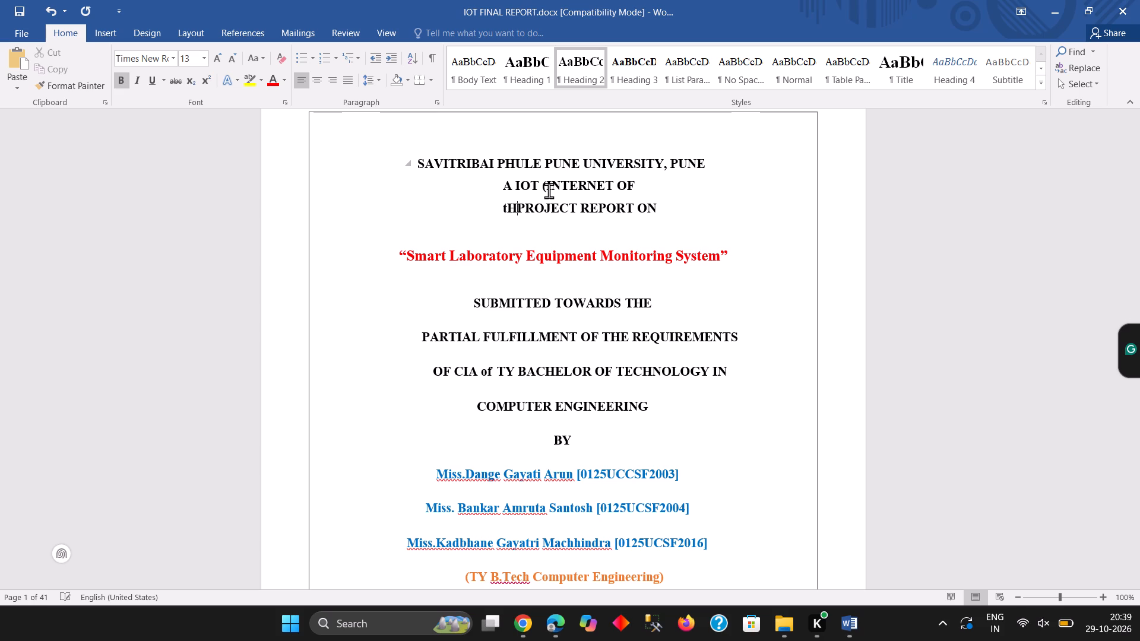
key(BackSpace)
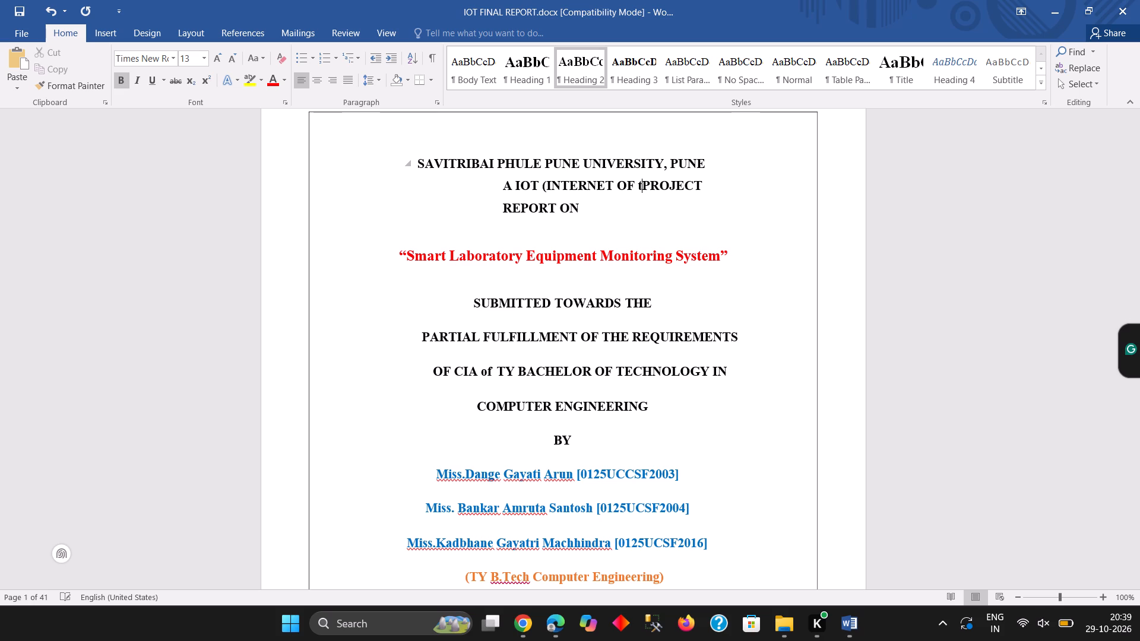
key(BackSpace)
text(THINK)
key(BackSpace)
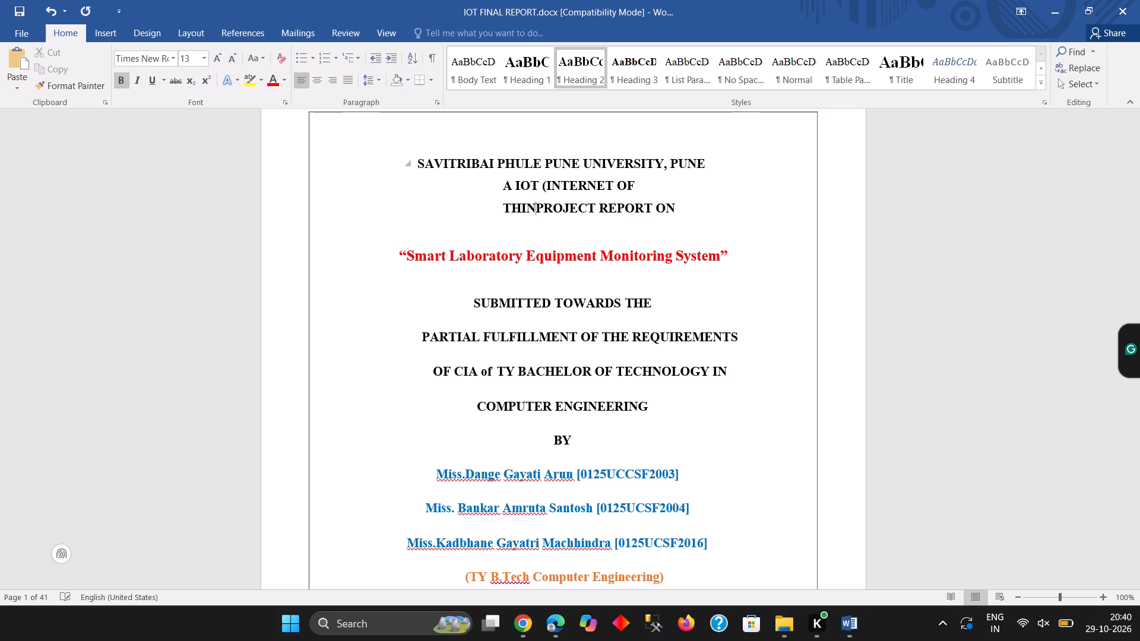
text(GS)
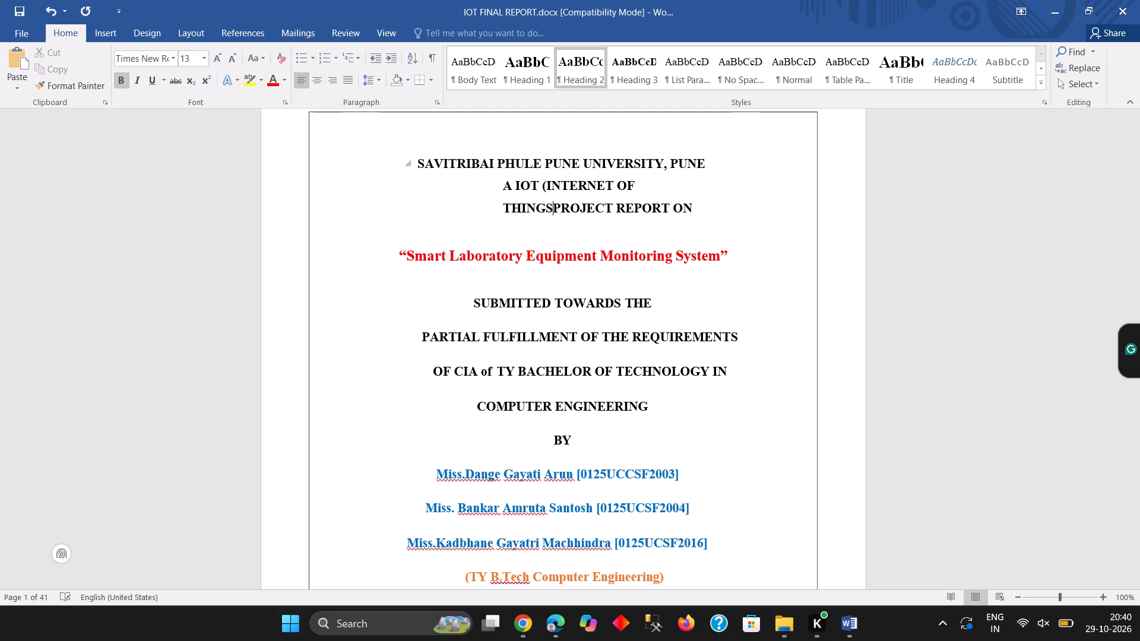
key(shift+parenright)
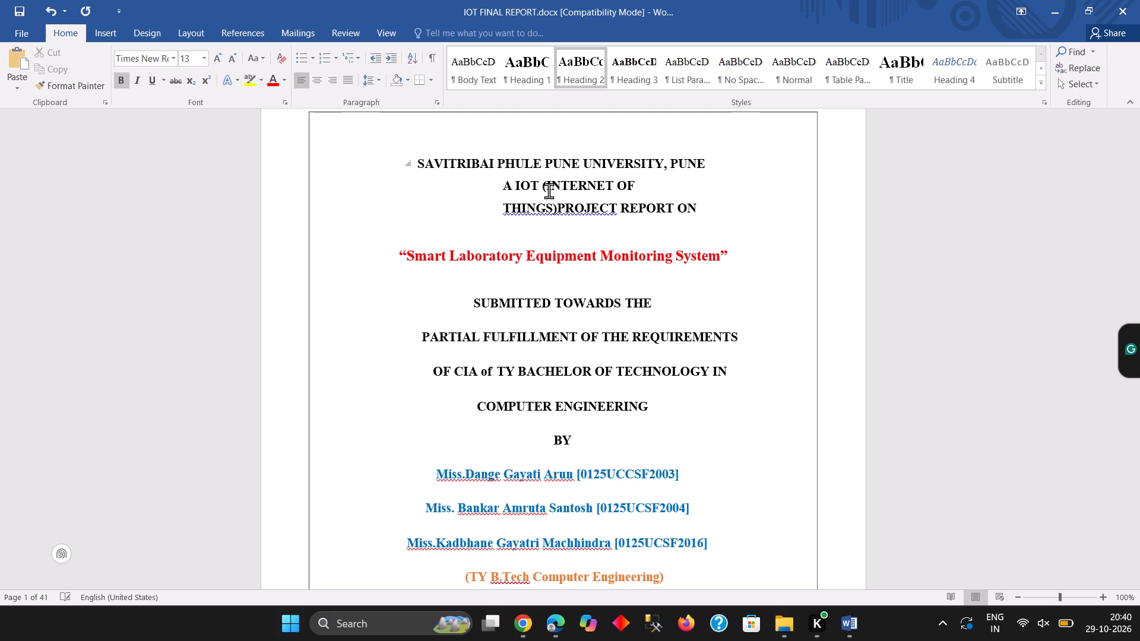
Remove the indent from the top two title lines and start "A IOT (INTERNET OF THINGS)PROJECT REPORT ON" as its own paragraph.
click(498, 189)
click(380, 58)
click(380, 58)
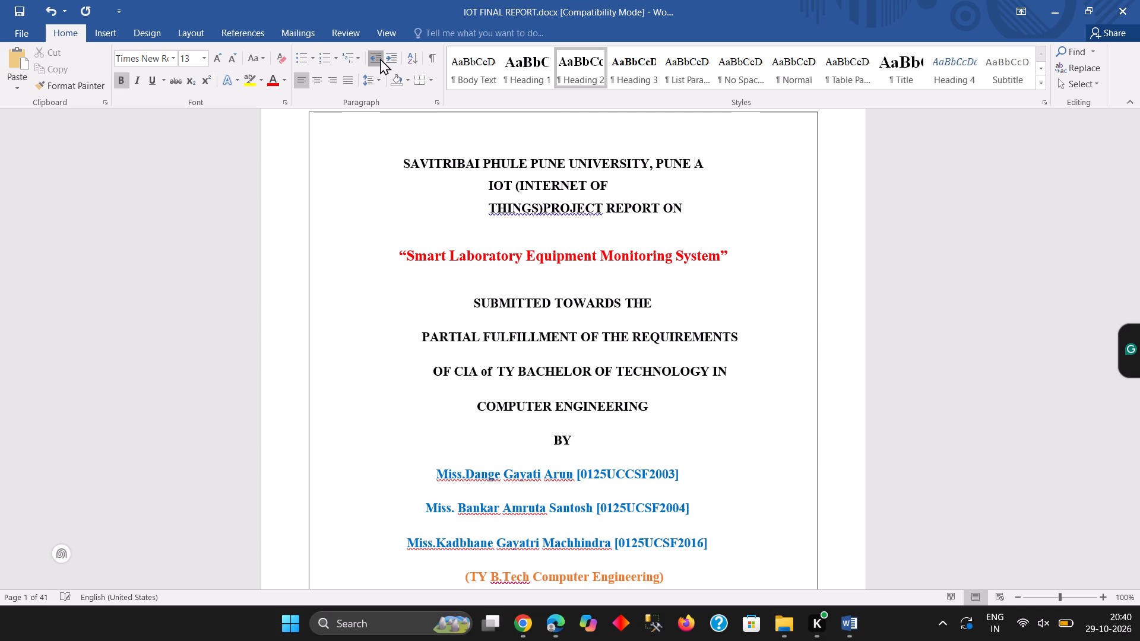
click(380, 58)
click(380, 58)
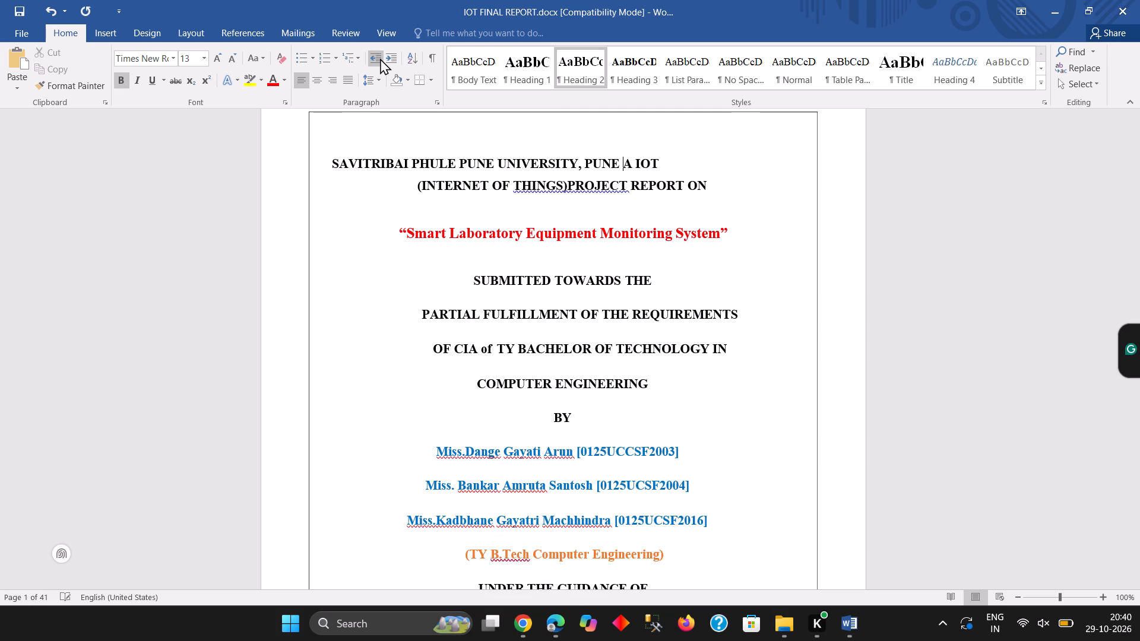
key(Return)
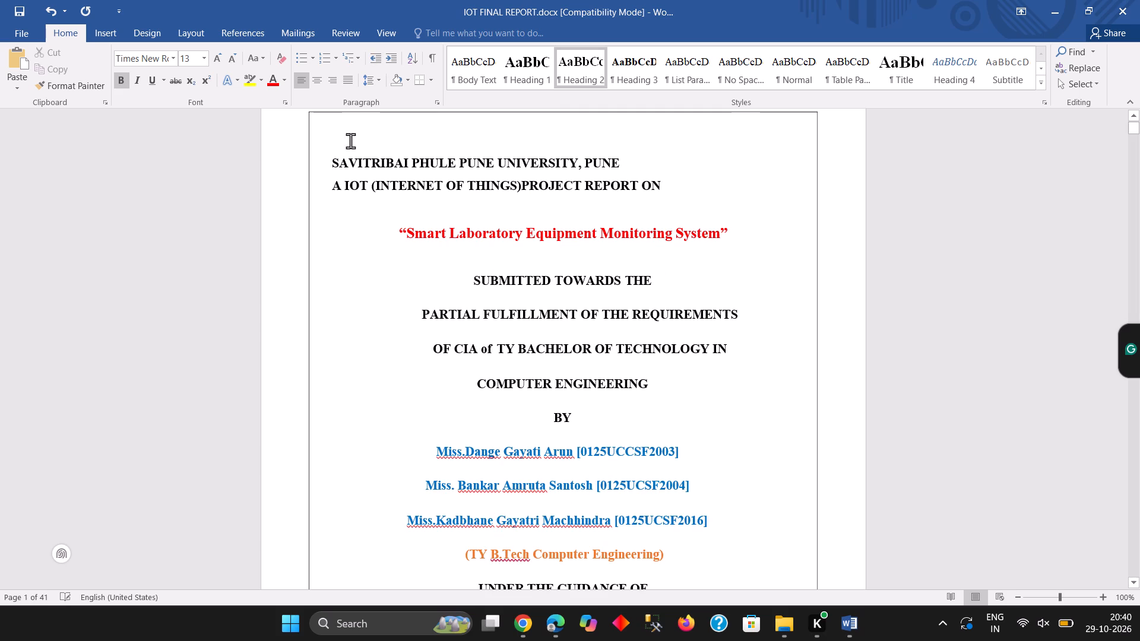
Centre the university name and project report lines and increase their indent by one level overall.
drag(328, 158, 628, 190)
drag(674, 192, 347, 173)
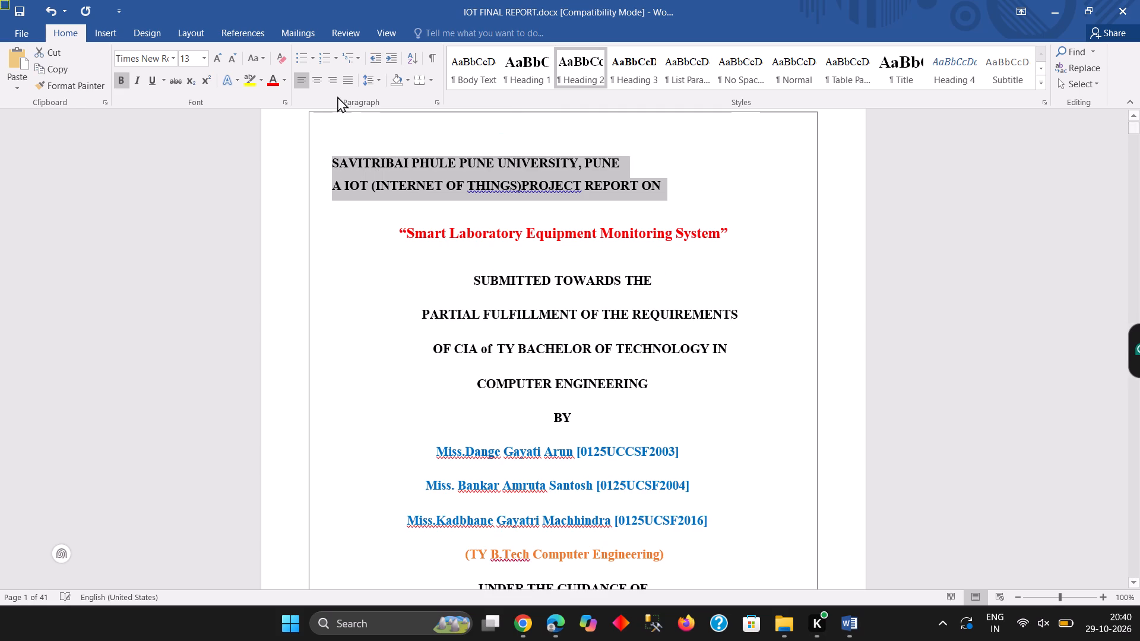
click(318, 86)
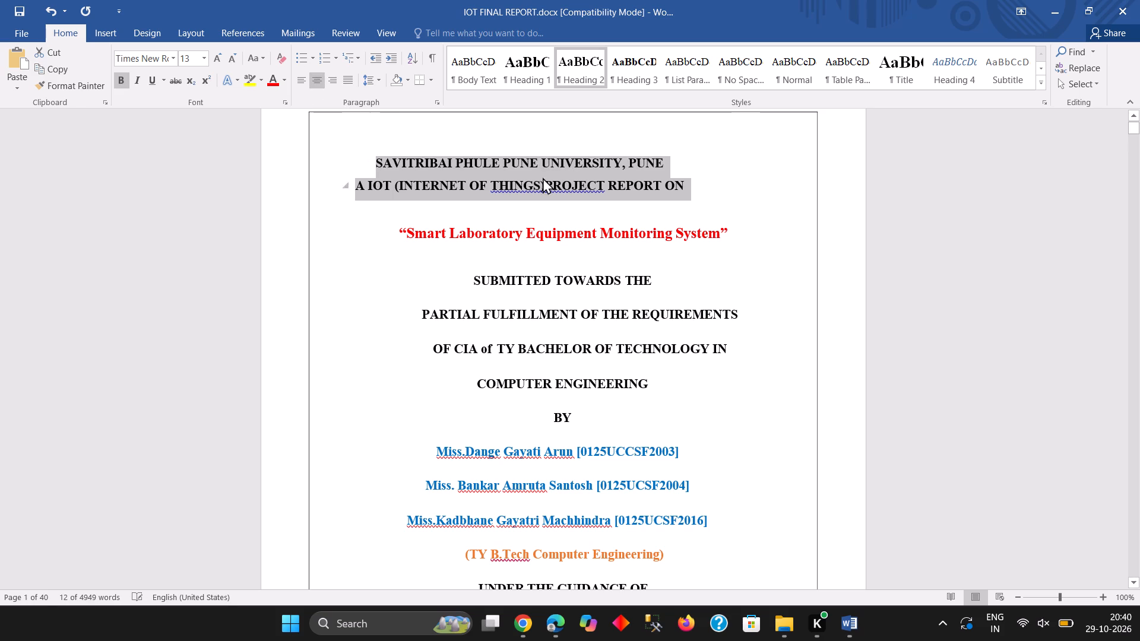
click(388, 65)
click(388, 65)
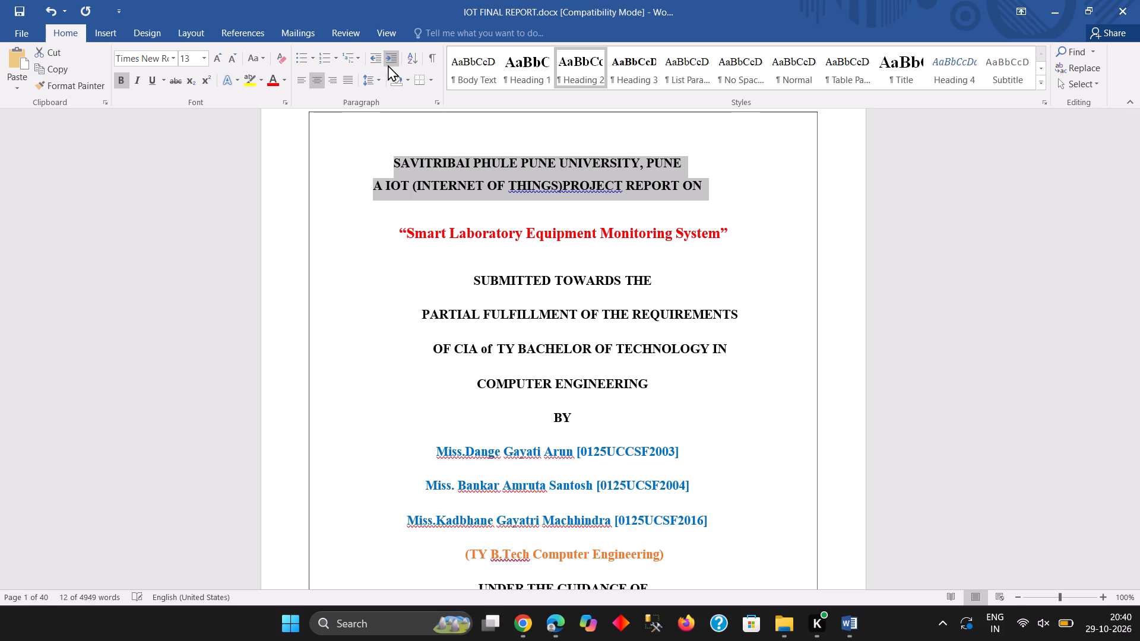
click(372, 64)
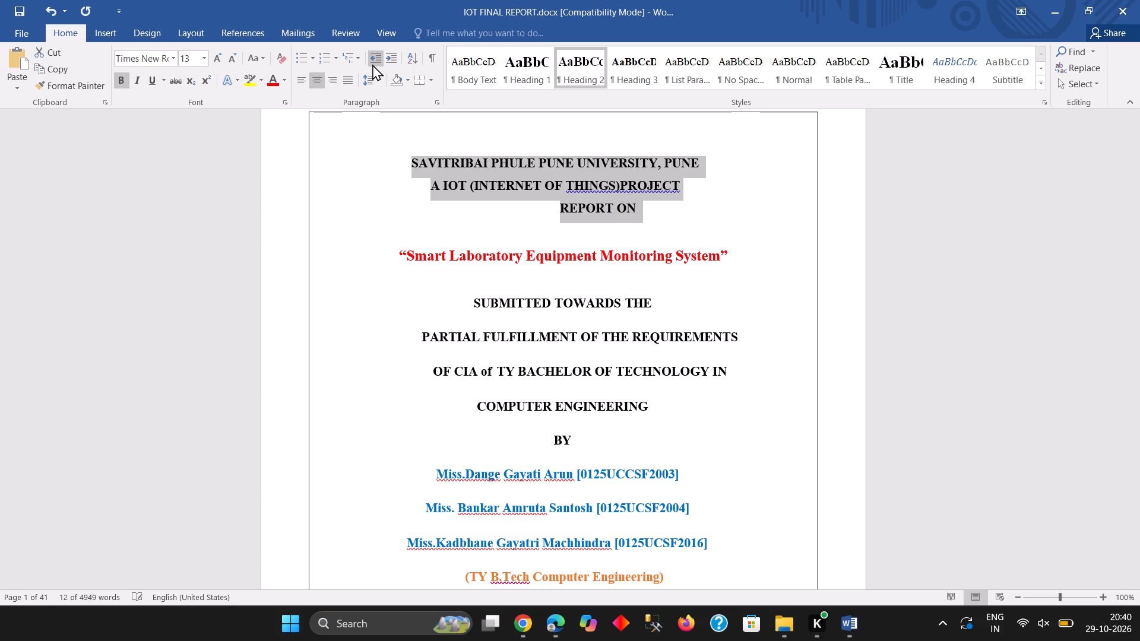
Delete the leading "A" before "IOT" in the project report line.
click(381, 183)
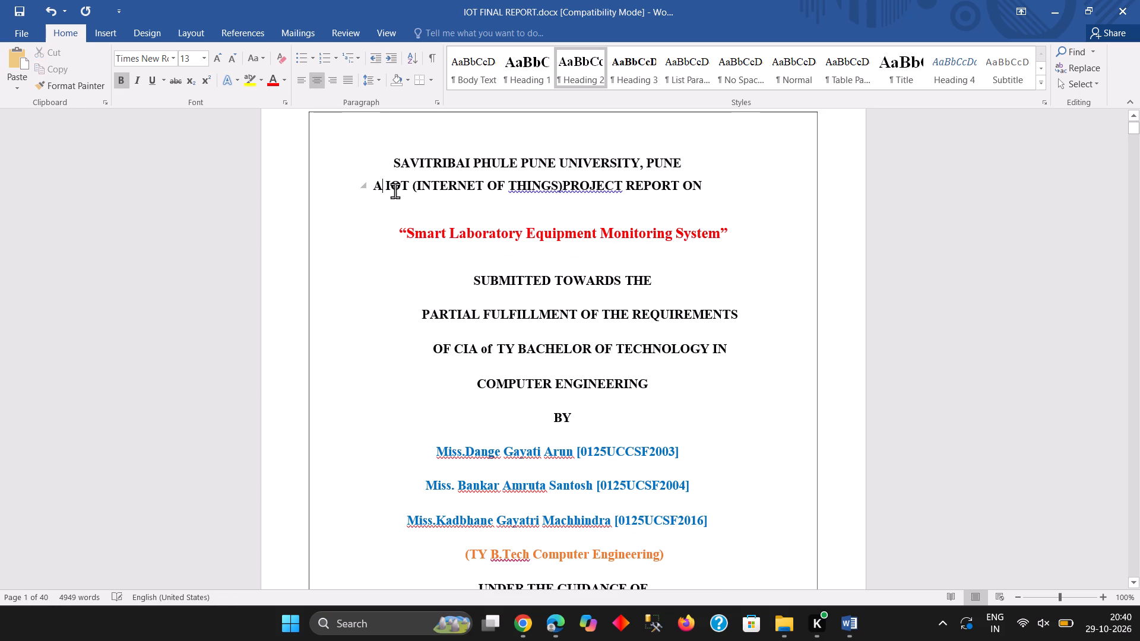
key(BackSpace)
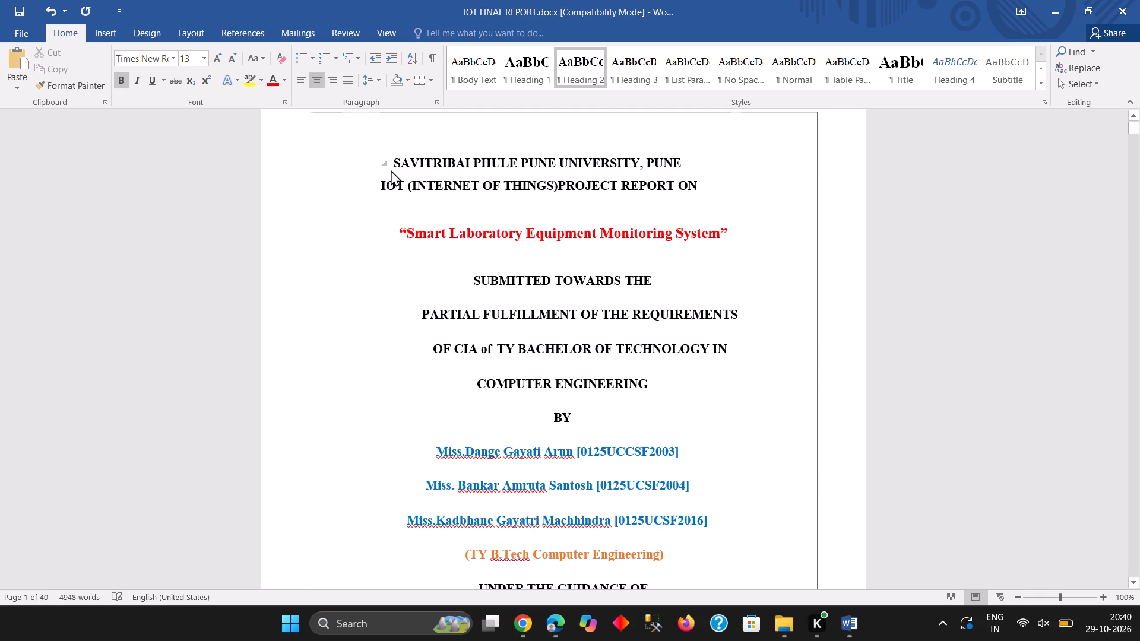
Shift the university name and "IOT (INTERNET OF THINGS)PROJECT REPORT ON" lines slightly right with leading spaces, lining them up with the title below.
key(space)
key(space)
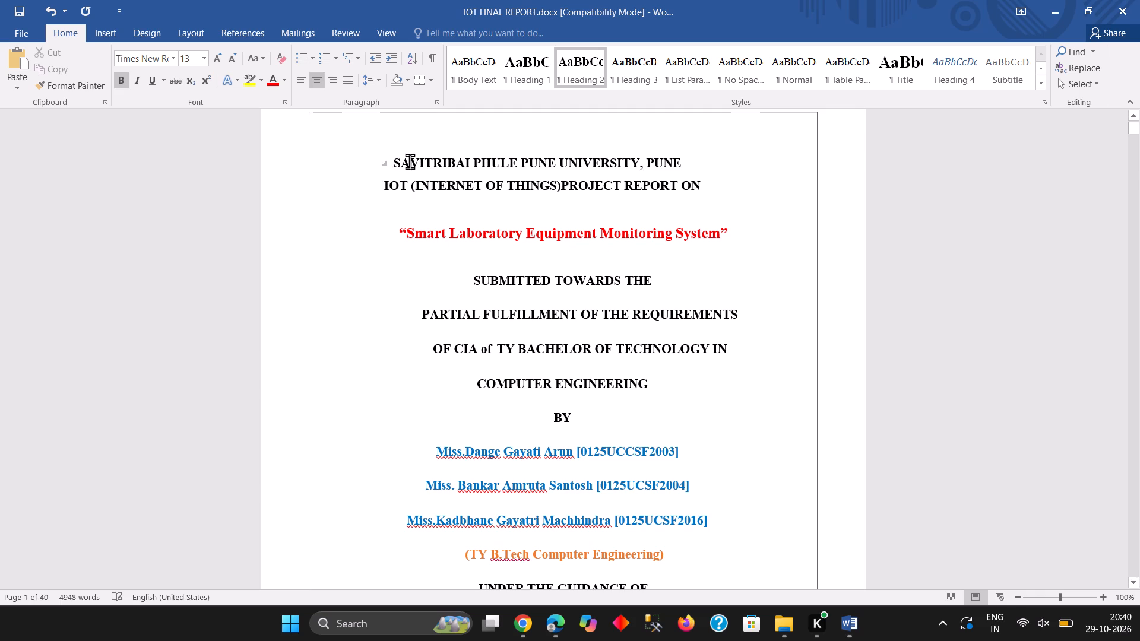
click(395, 160)
key(space)
key(space)
key(space)
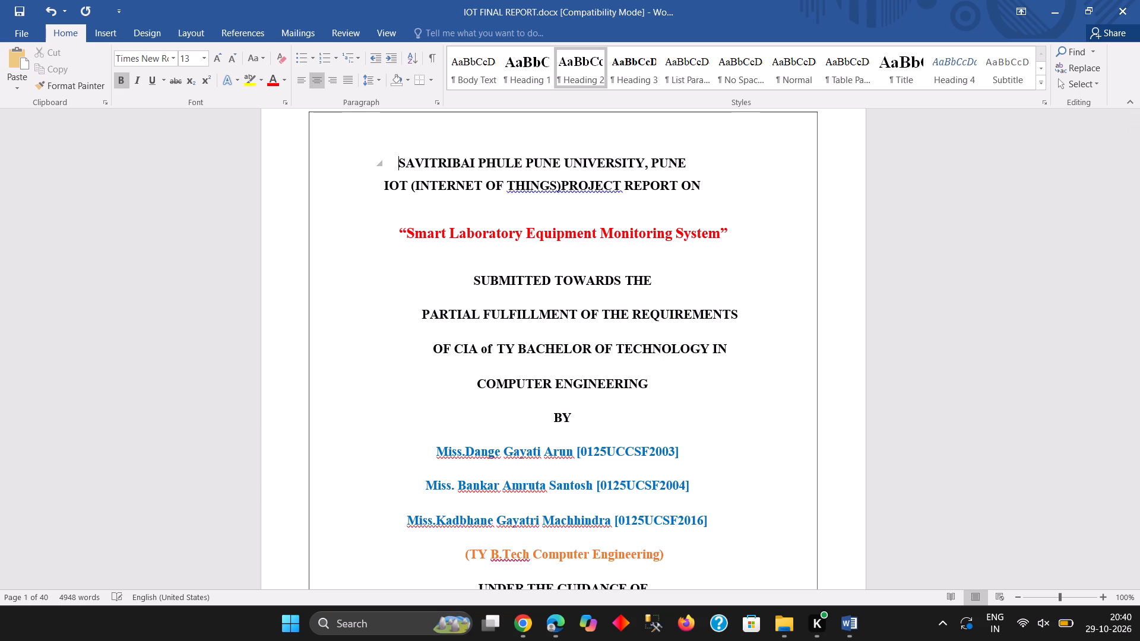
key(space)
key(space)
click(384, 180)
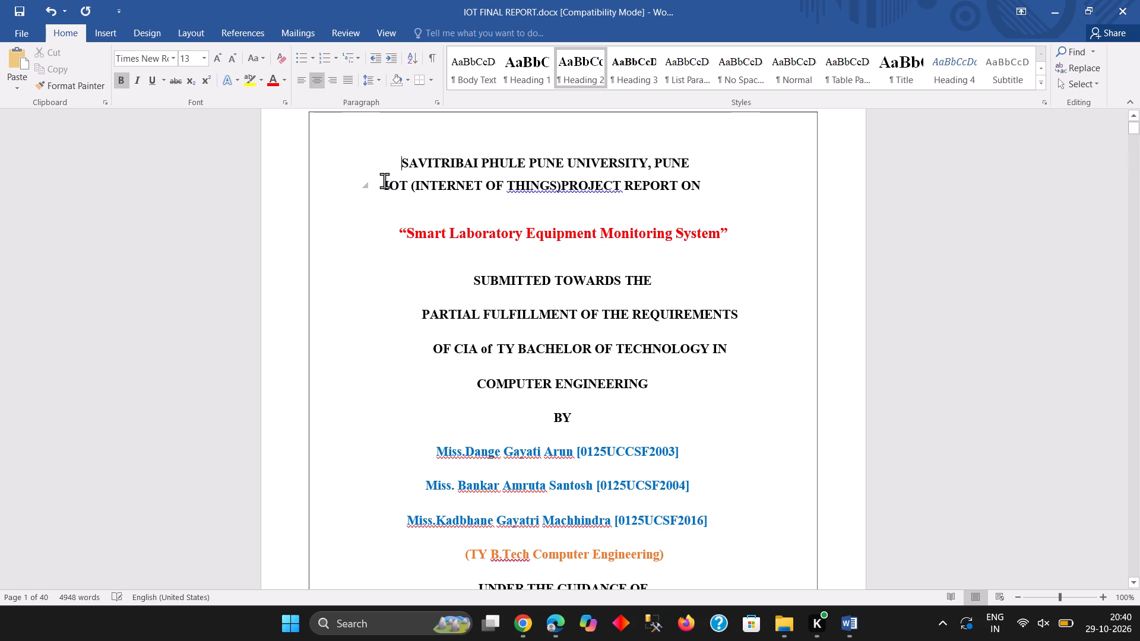
key(space)
key(space)
key(space)
key(space)
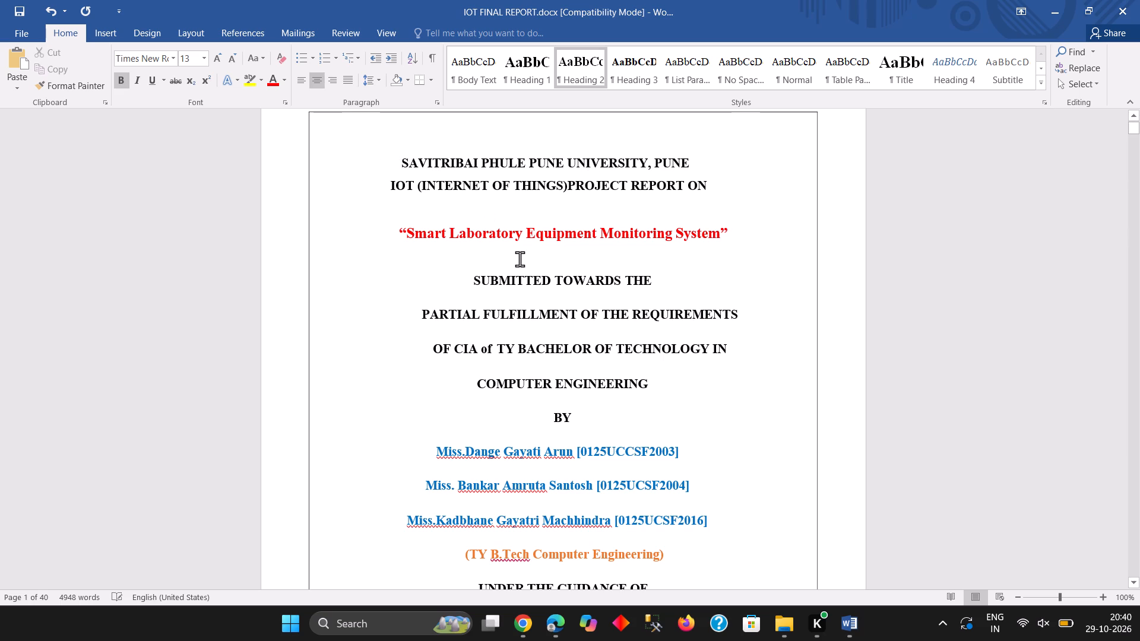
Centre the whole Table of Contents table on its page.
scroll(520, 261, down, 2)
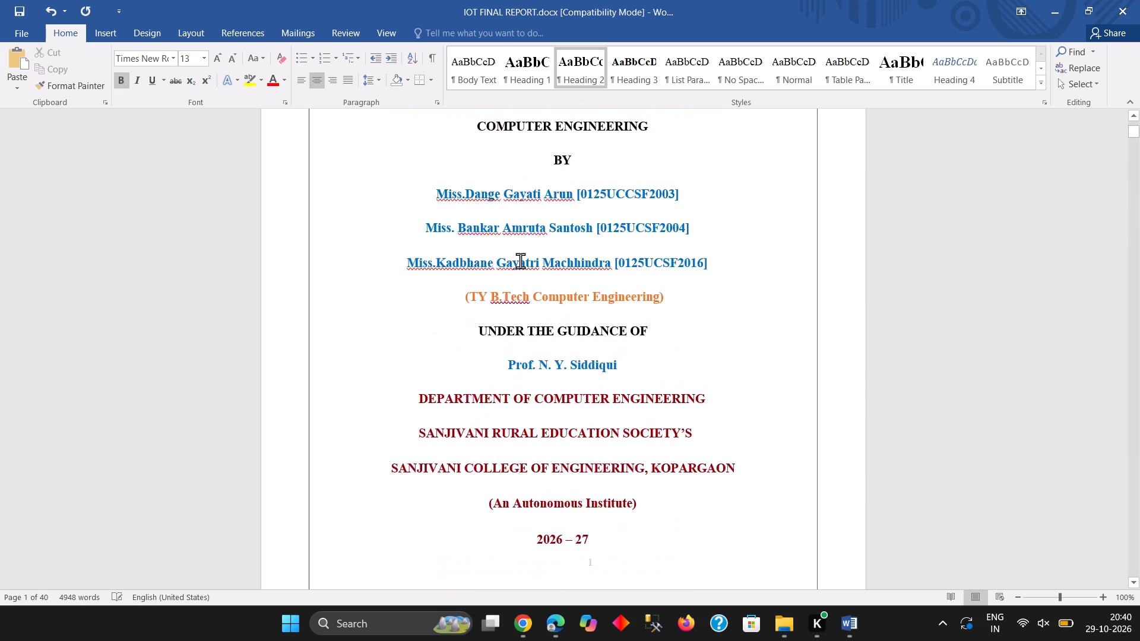
scroll(520, 261, down, 5)
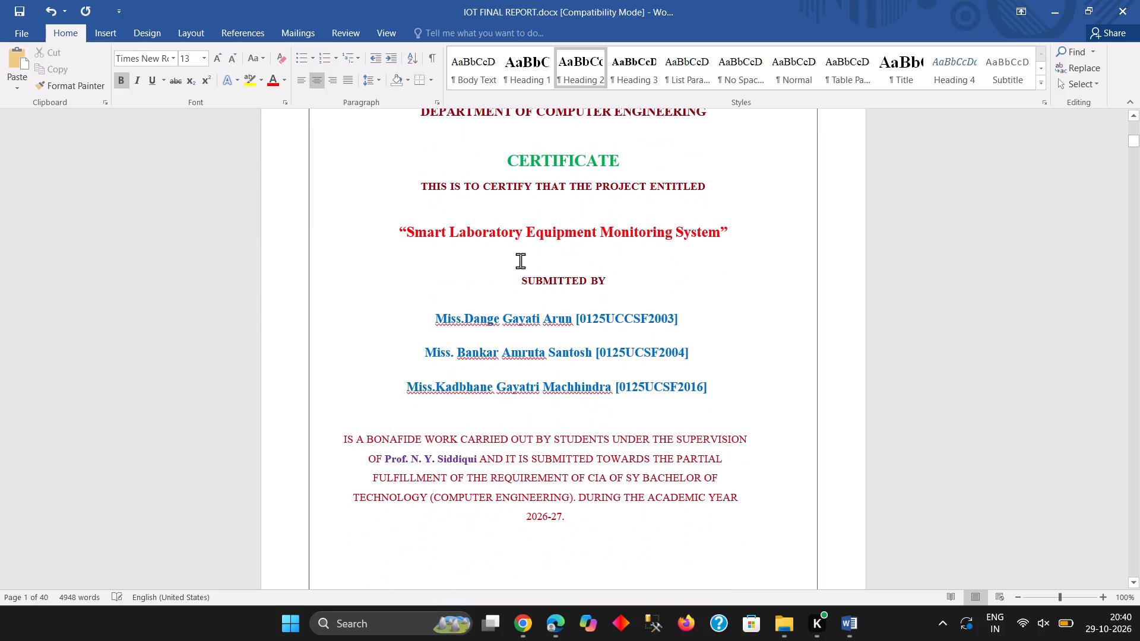
scroll(696, 309, down, 3)
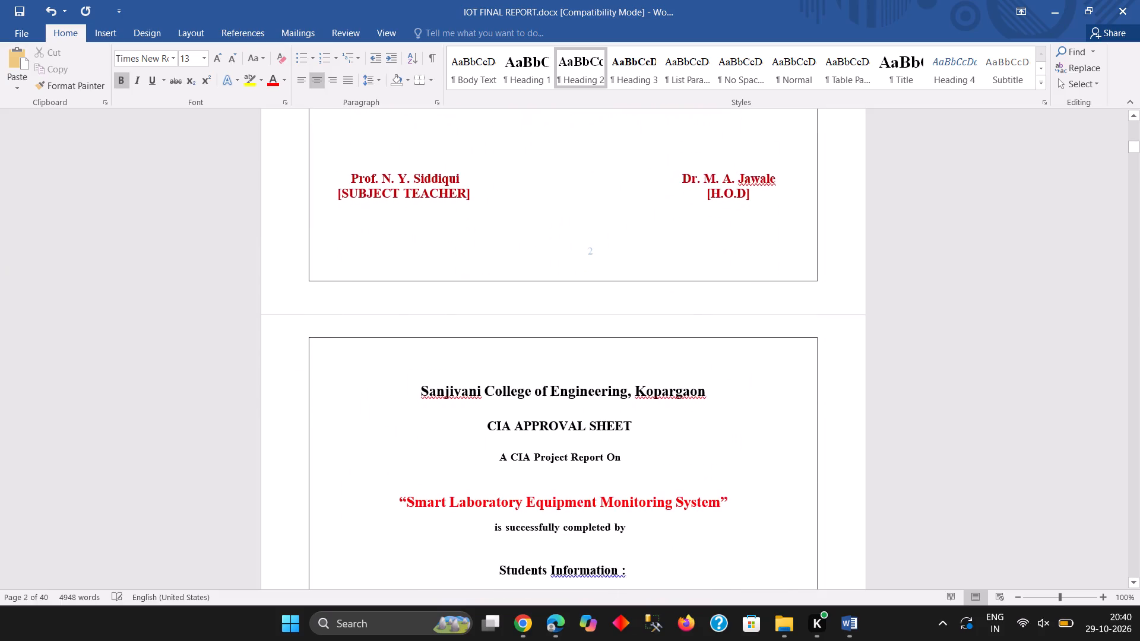
scroll(696, 309, down, 4)
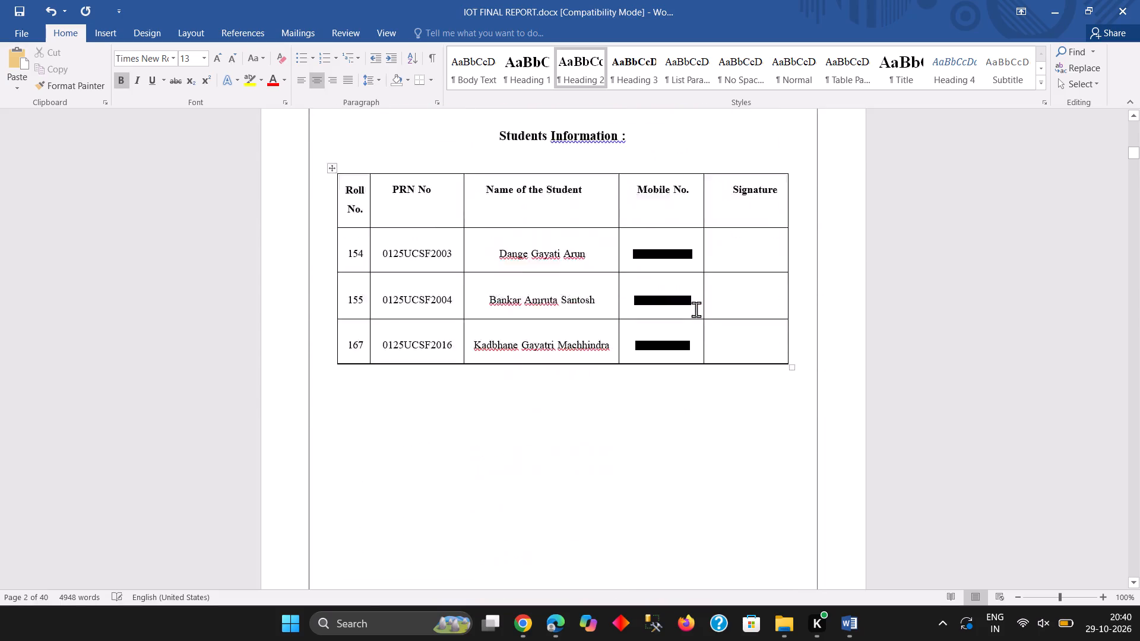
scroll(696, 309, down, 3)
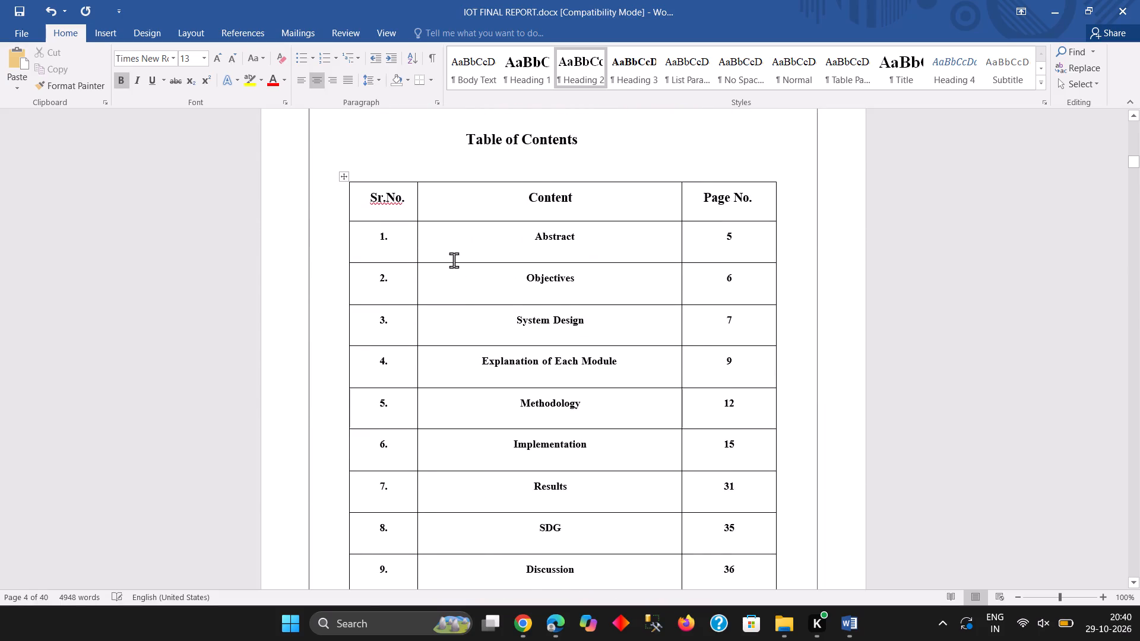
drag(362, 165, 632, 527)
click(632, 527)
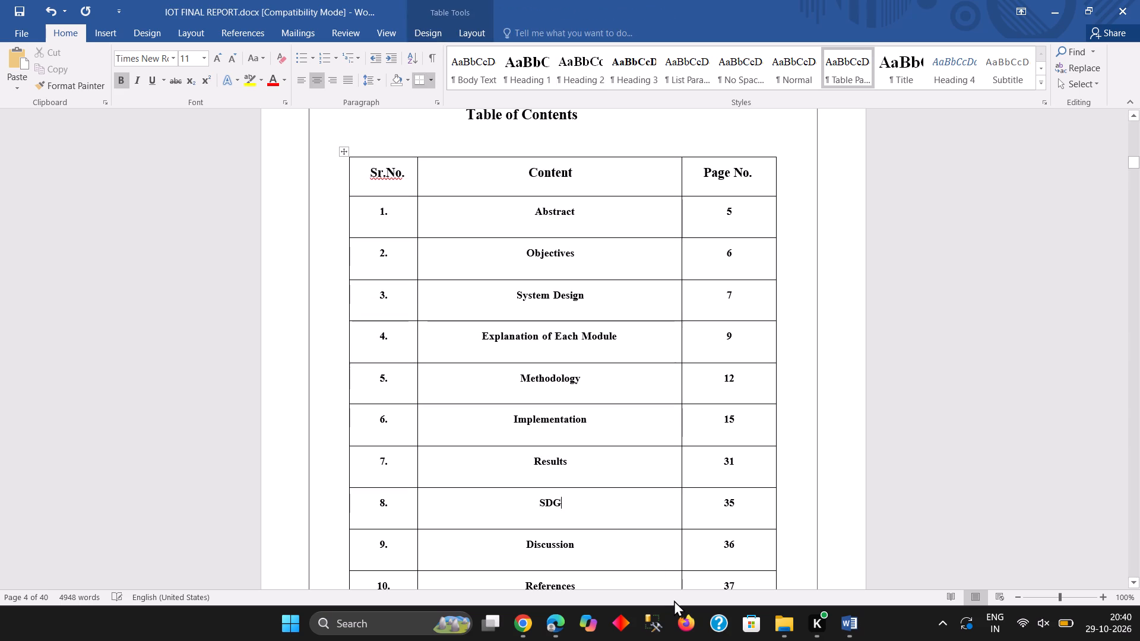
click(342, 147)
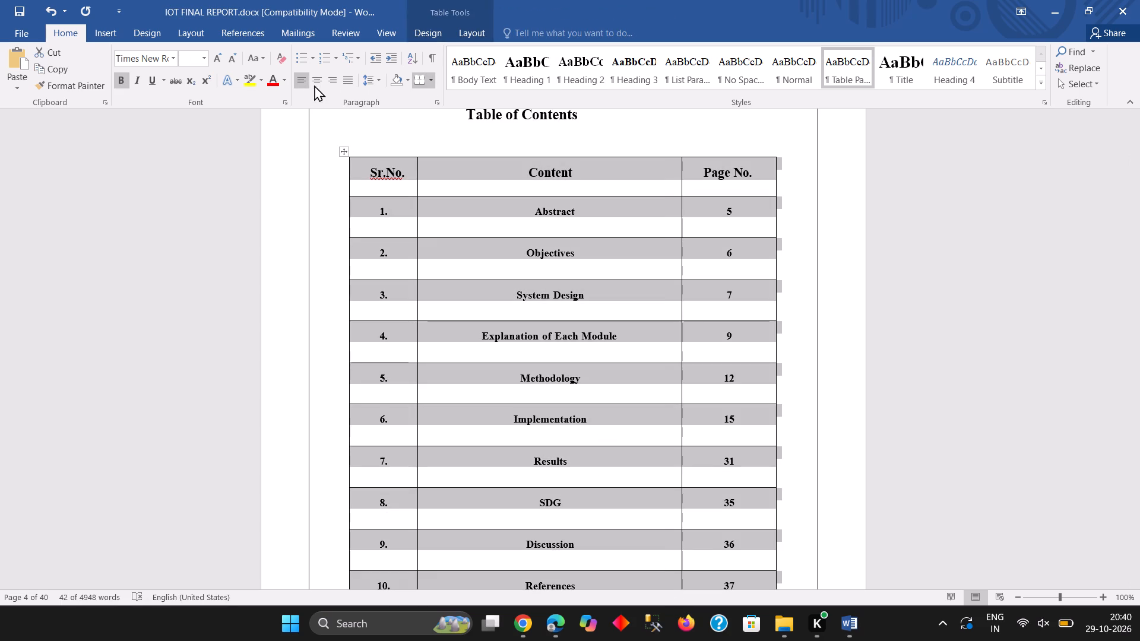
click(298, 83)
click(298, 83)
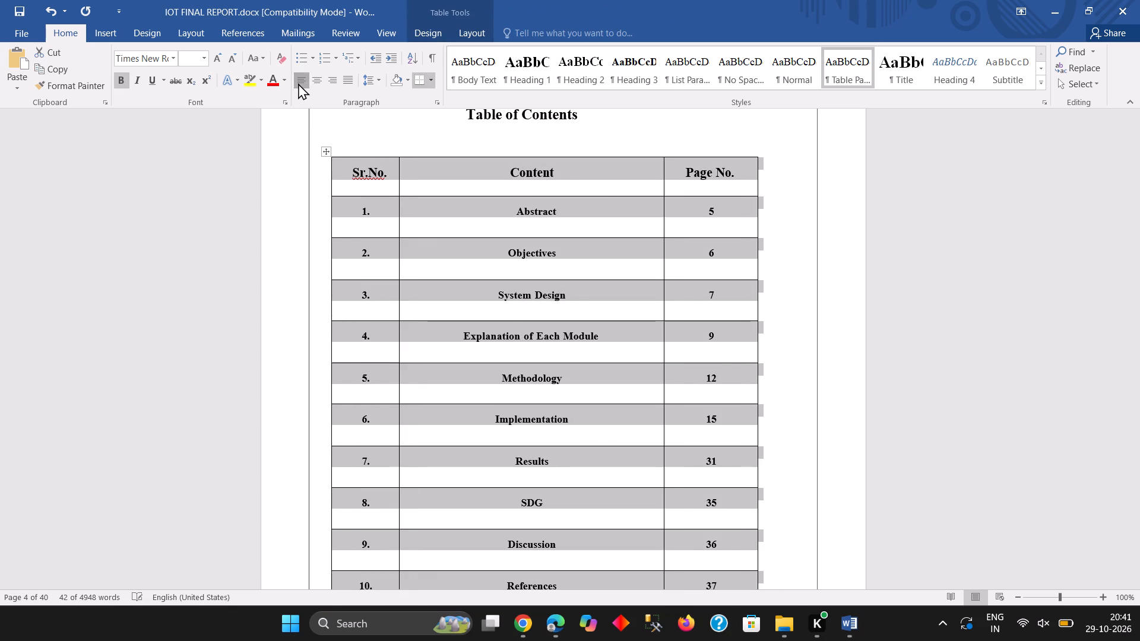
click(316, 83)
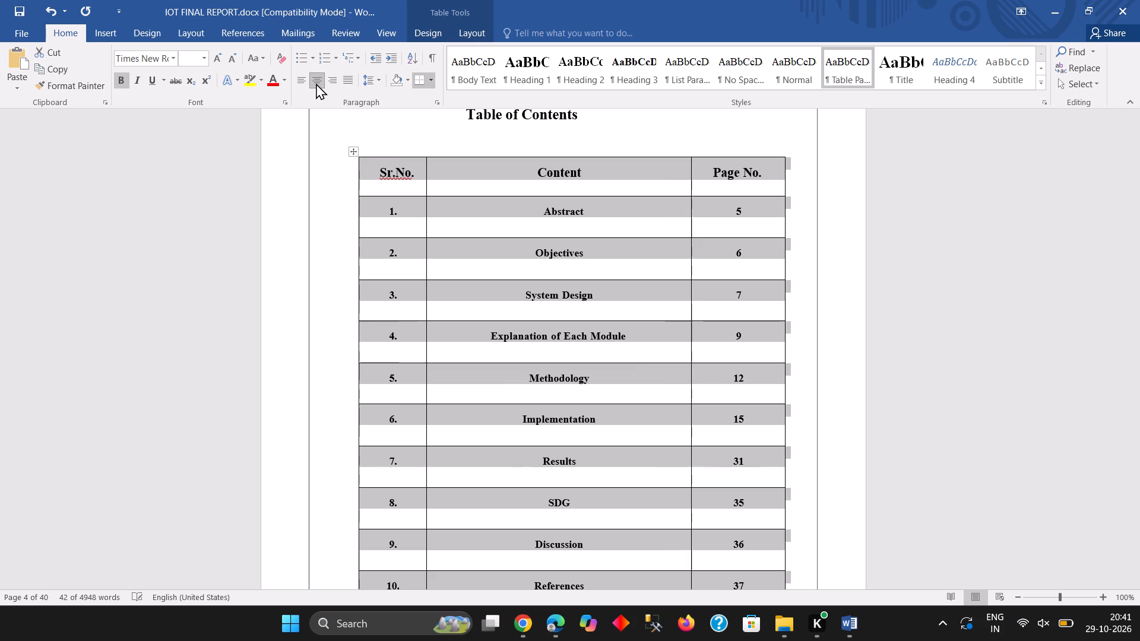
click(524, 303)
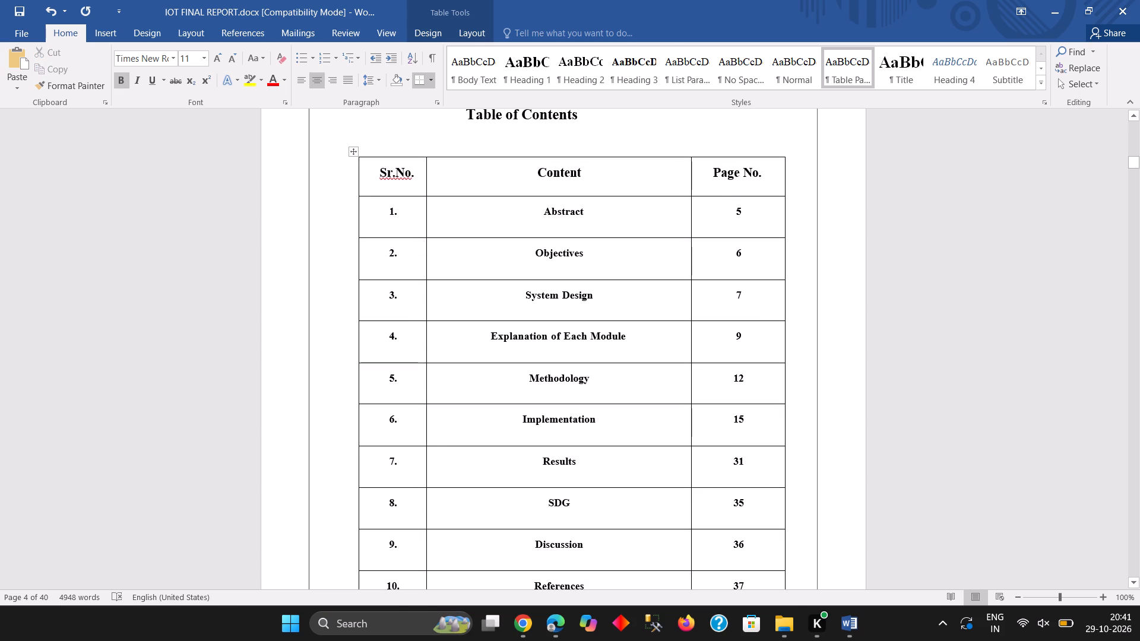
Left-align the Content heading and the Abstract, Objectives and System Design entries in the Table of Contents.
drag(381, 181, 546, 334)
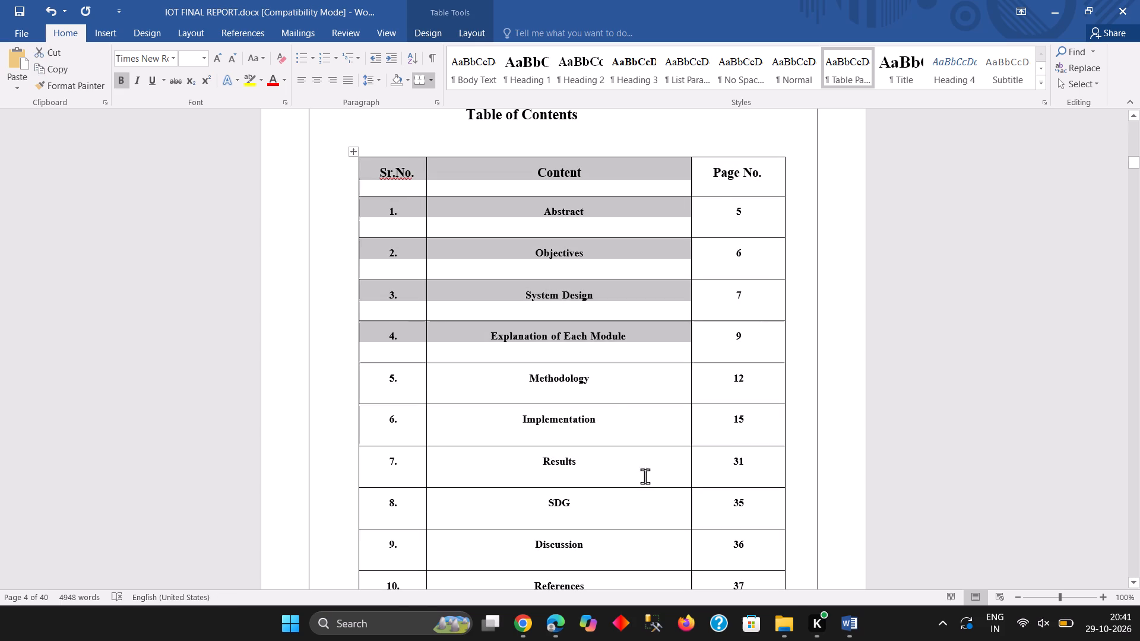
click(645, 476)
double_click(545, 183)
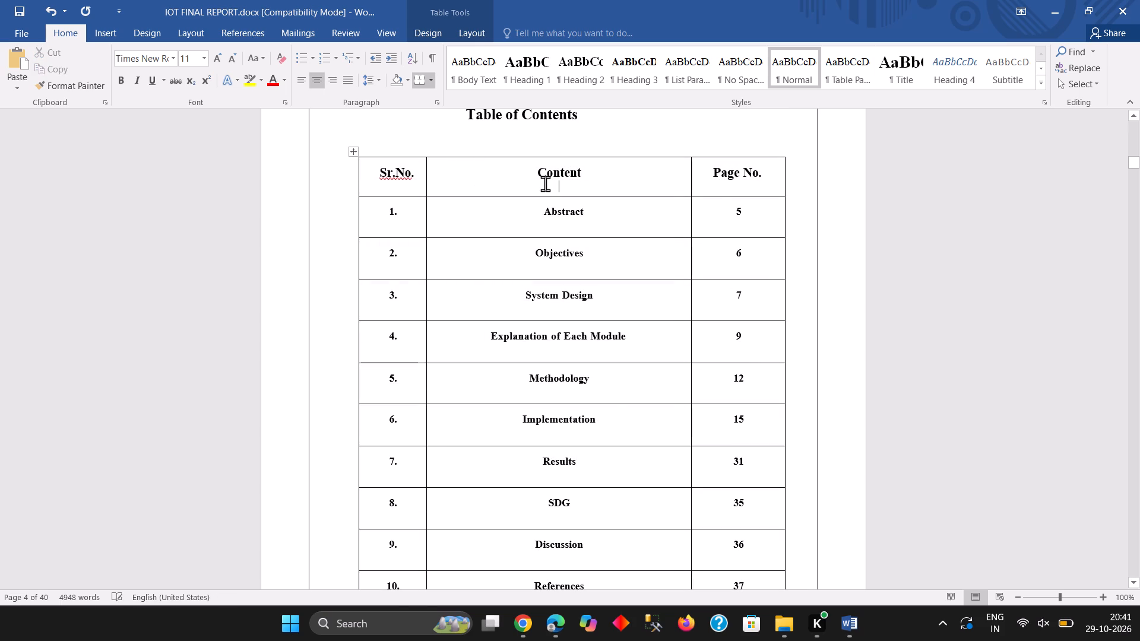
double_click(545, 183)
drag(468, 176, 551, 320)
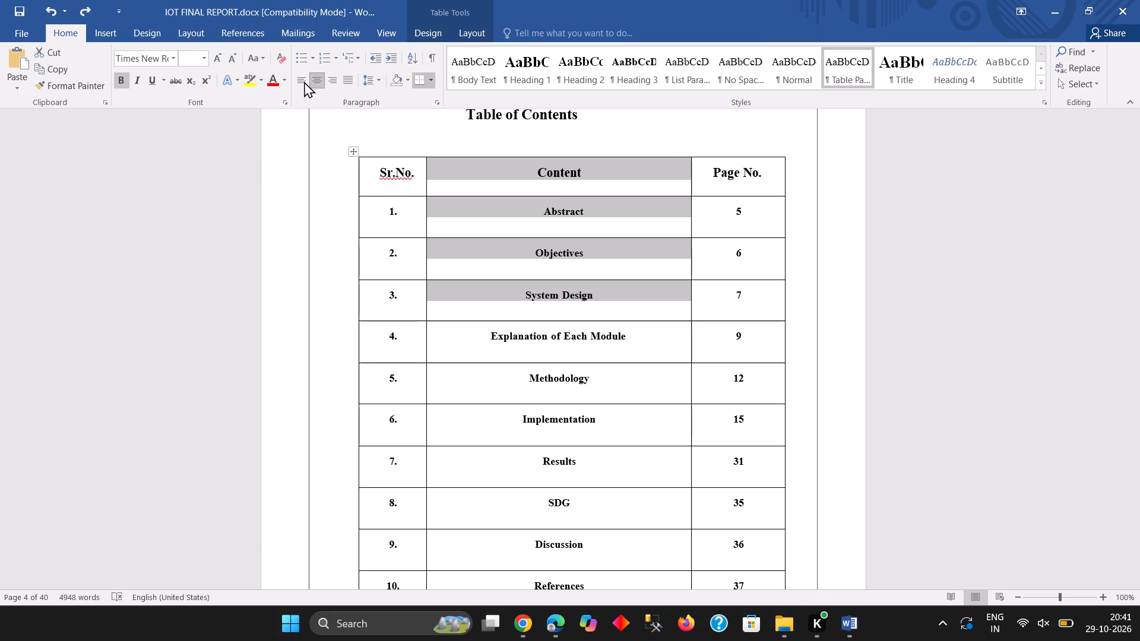
click(303, 81)
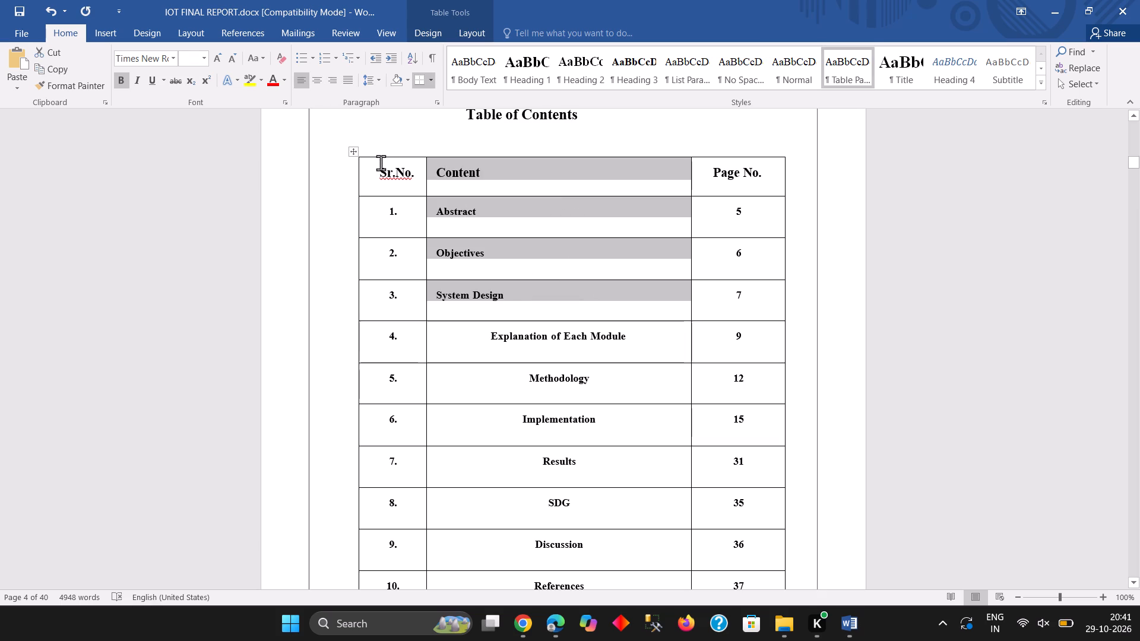
Left-align the page numbers of the System Design, Results and SDG rows.
drag(379, 166, 715, 291)
click(720, 291)
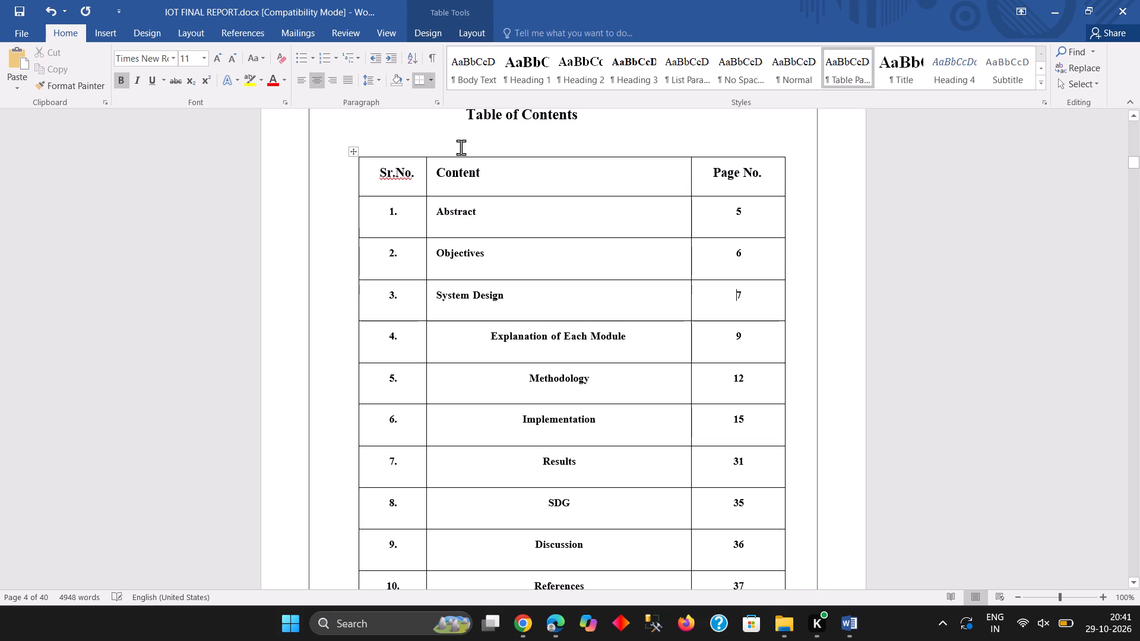
click(302, 86)
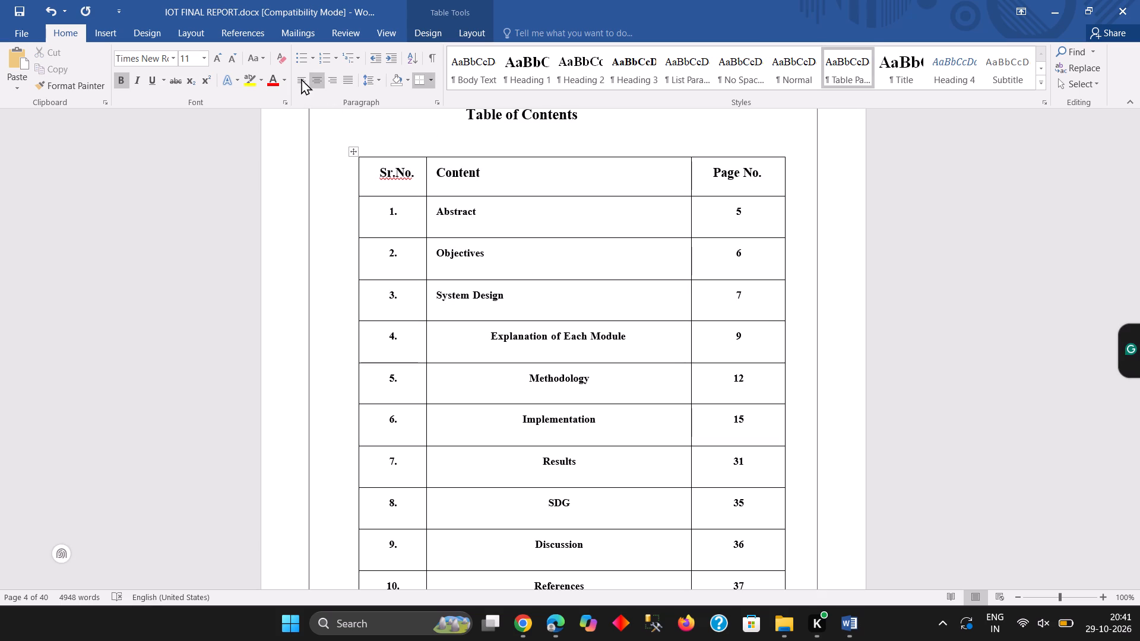
click(301, 76)
drag(378, 167, 702, 331)
drag(723, 487, 723, 512)
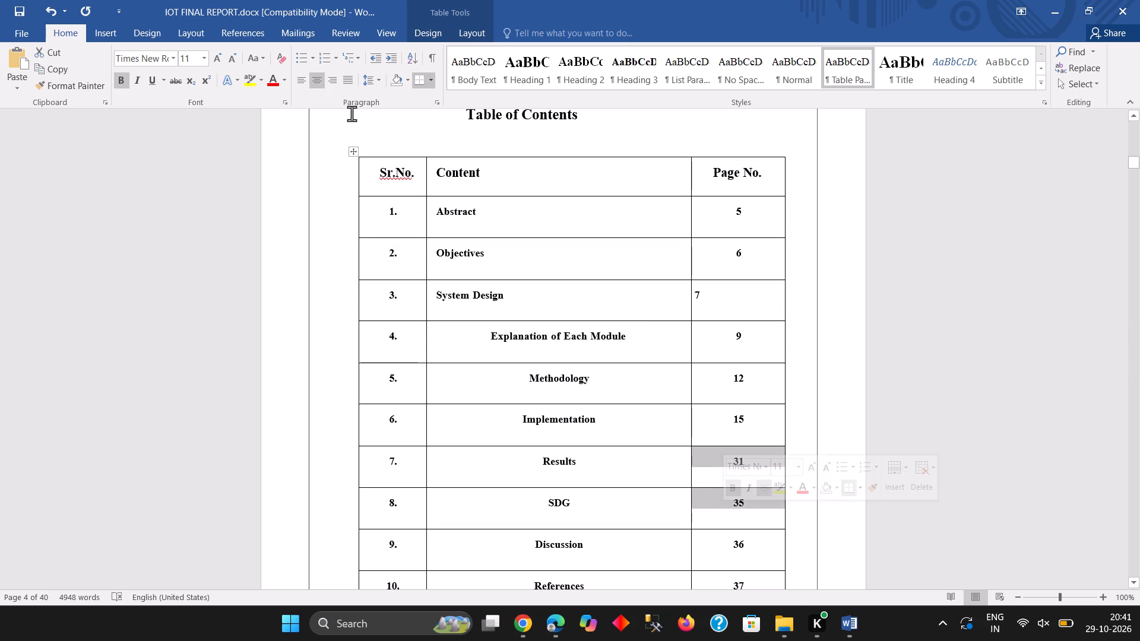
click(299, 81)
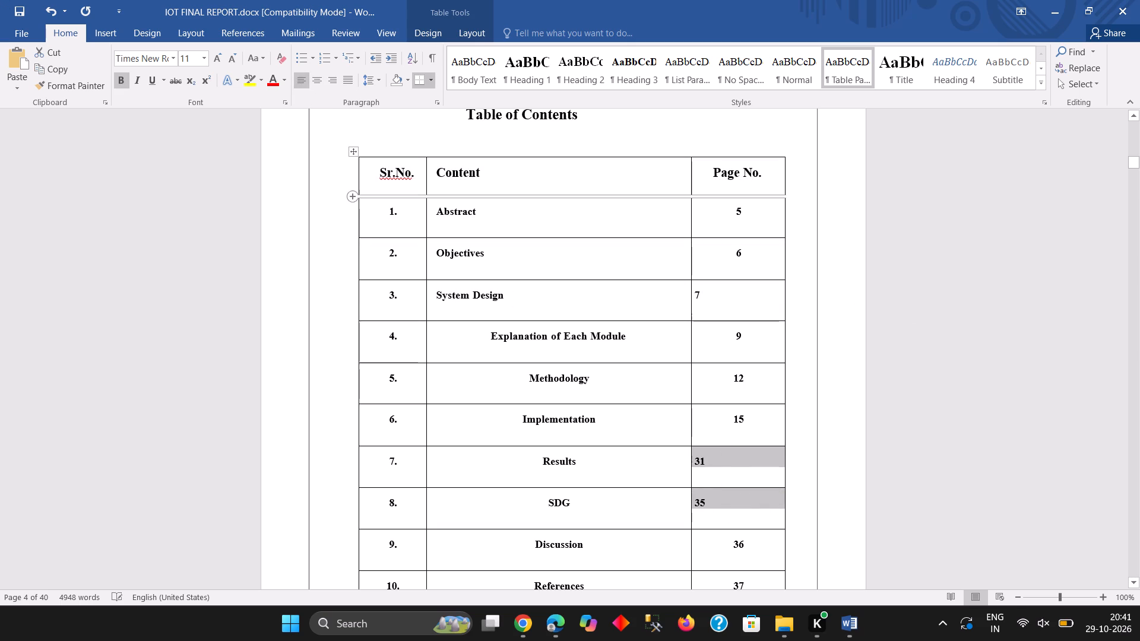
Left-align the Methodology and Implementation entries in the Content column.
drag(375, 183, 512, 271)
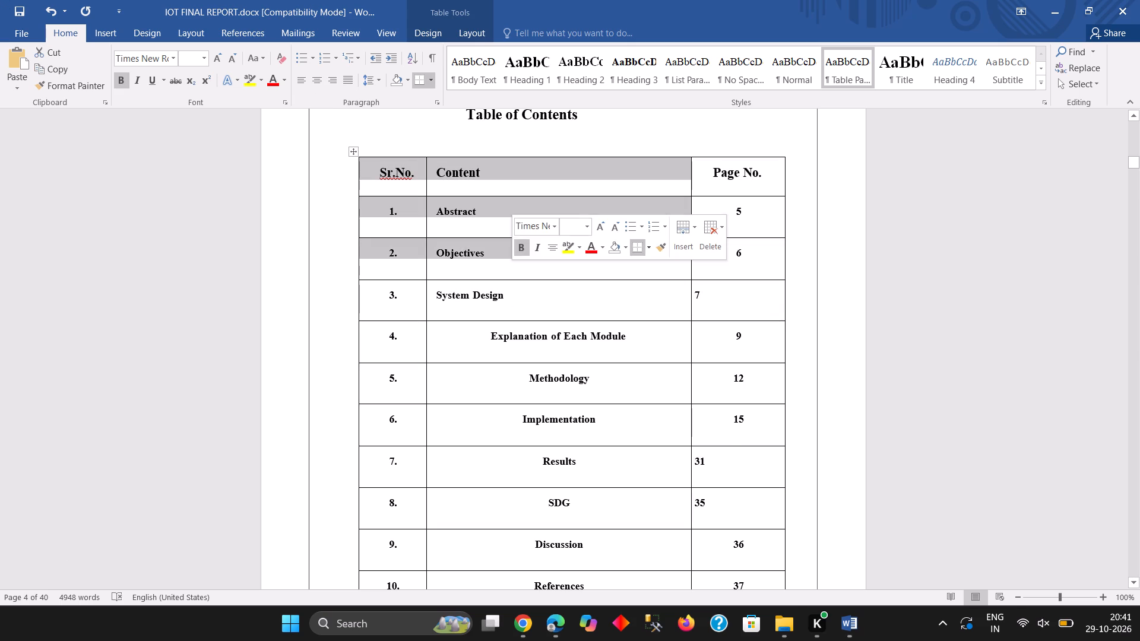
drag(543, 389, 574, 408)
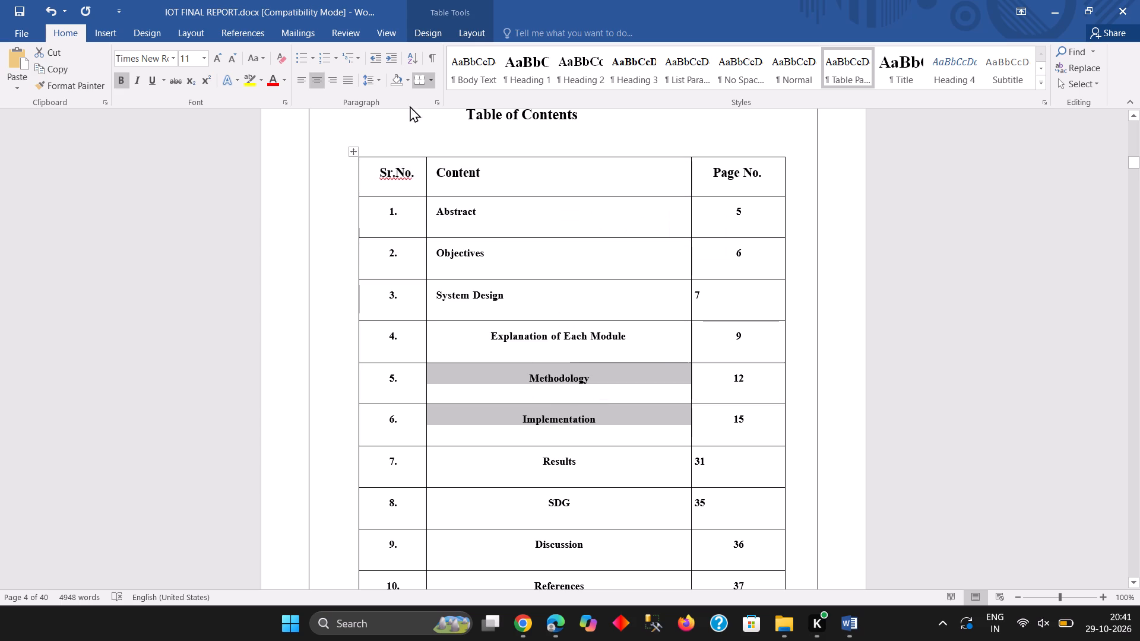
click(307, 84)
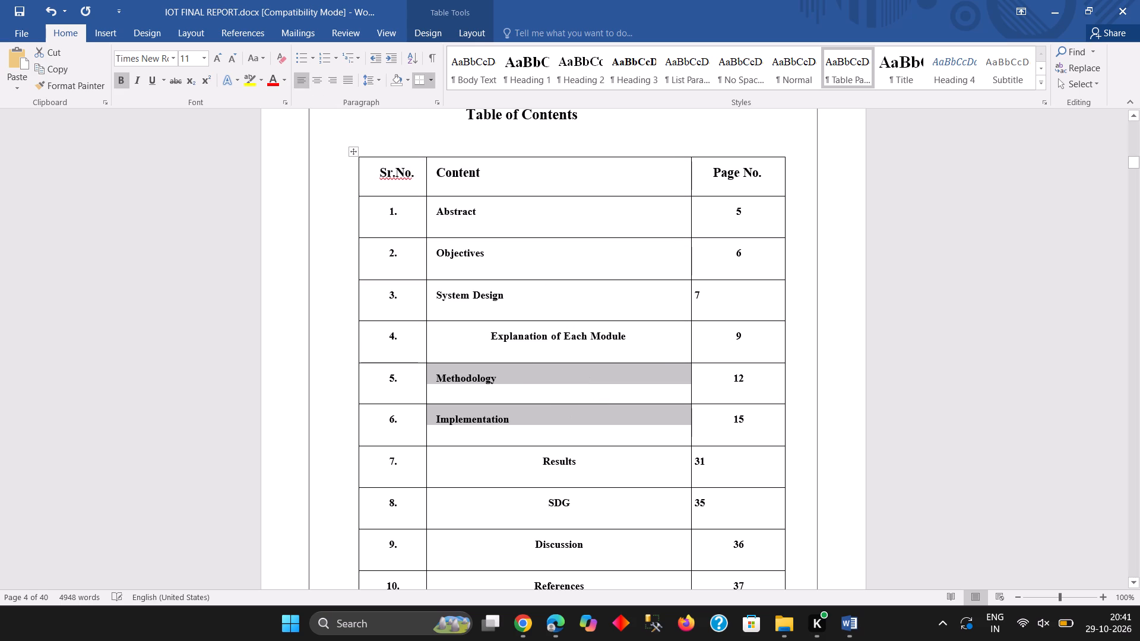
Apply left alignment to the Content and Page No. cells of the Explanation of Each Module and Methodology rows.
drag(474, 326, 761, 368)
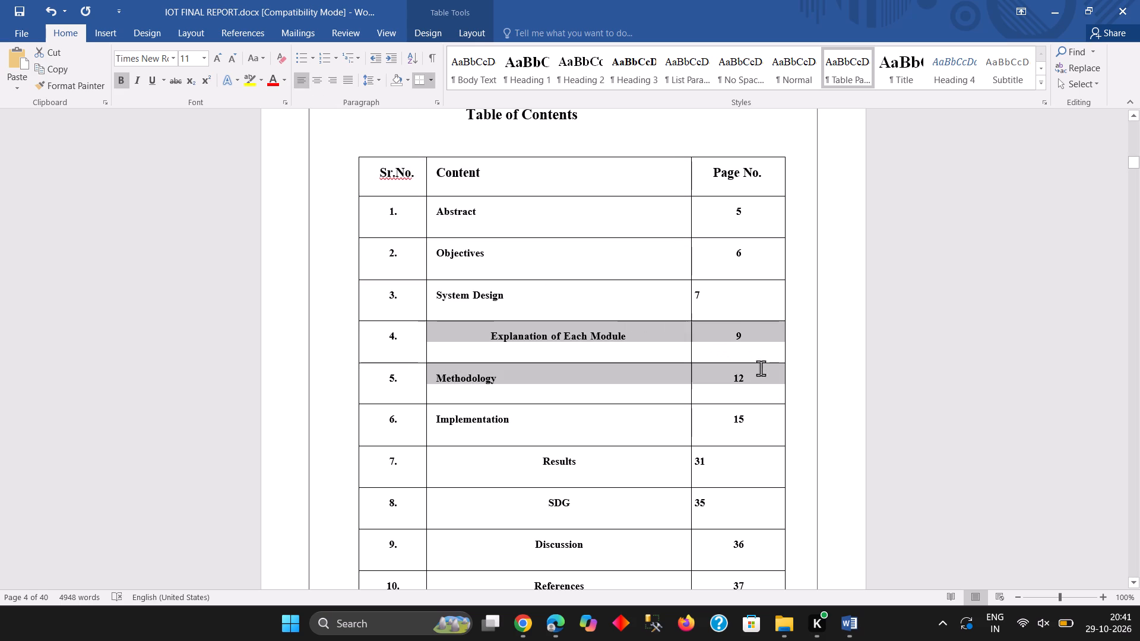
drag(761, 368, 761, 370)
click(303, 85)
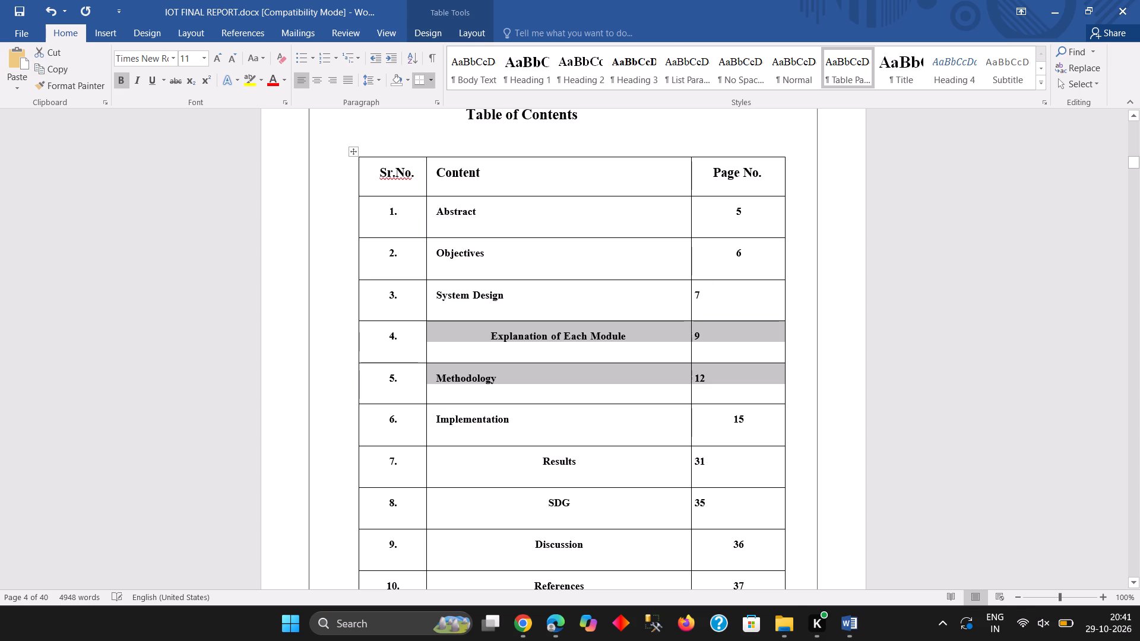
Resize the Table of Contents table from its lower corner, making the rows shorter and the table slightly narrower.
scroll(637, 281, down, 2)
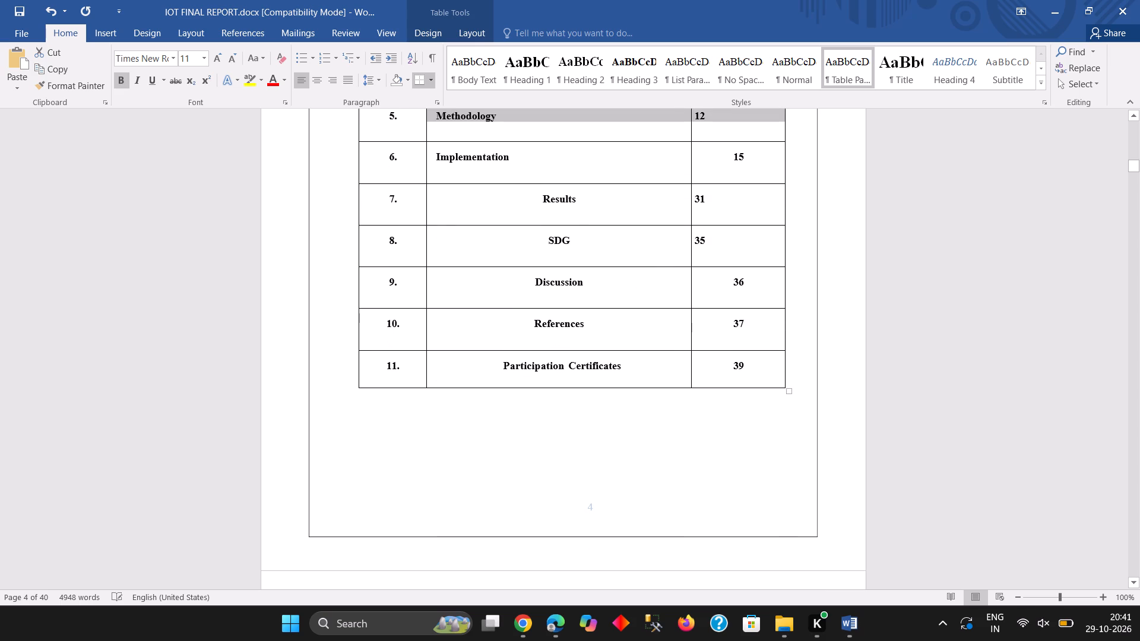
click(788, 394)
drag(788, 394, 772, 383)
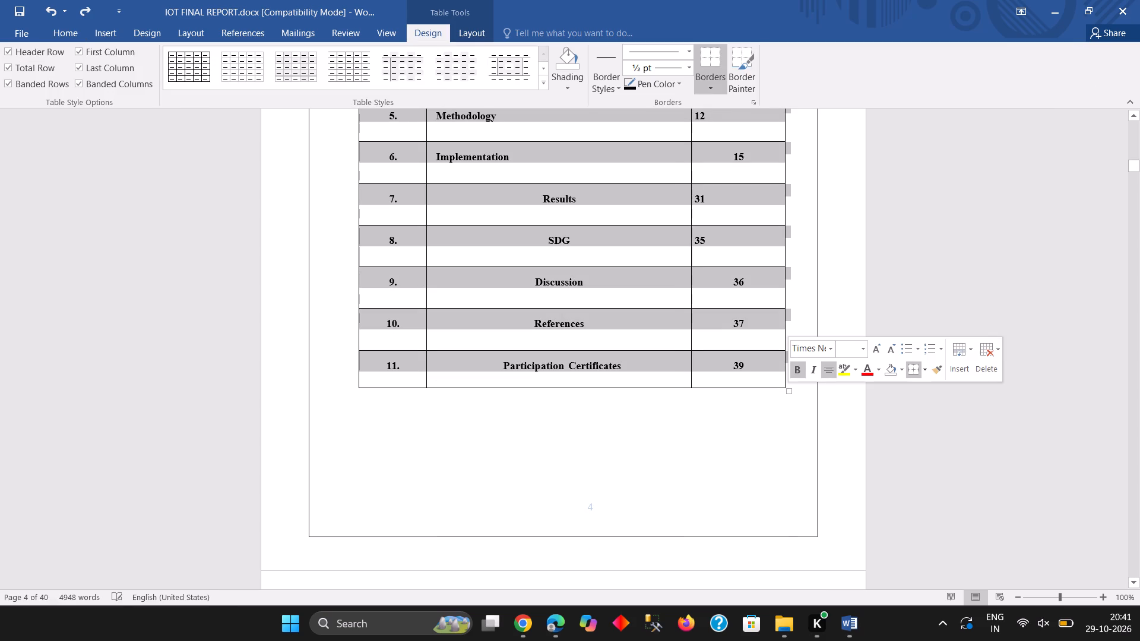
drag(772, 383, 772, 382)
drag(791, 392, 778, 372)
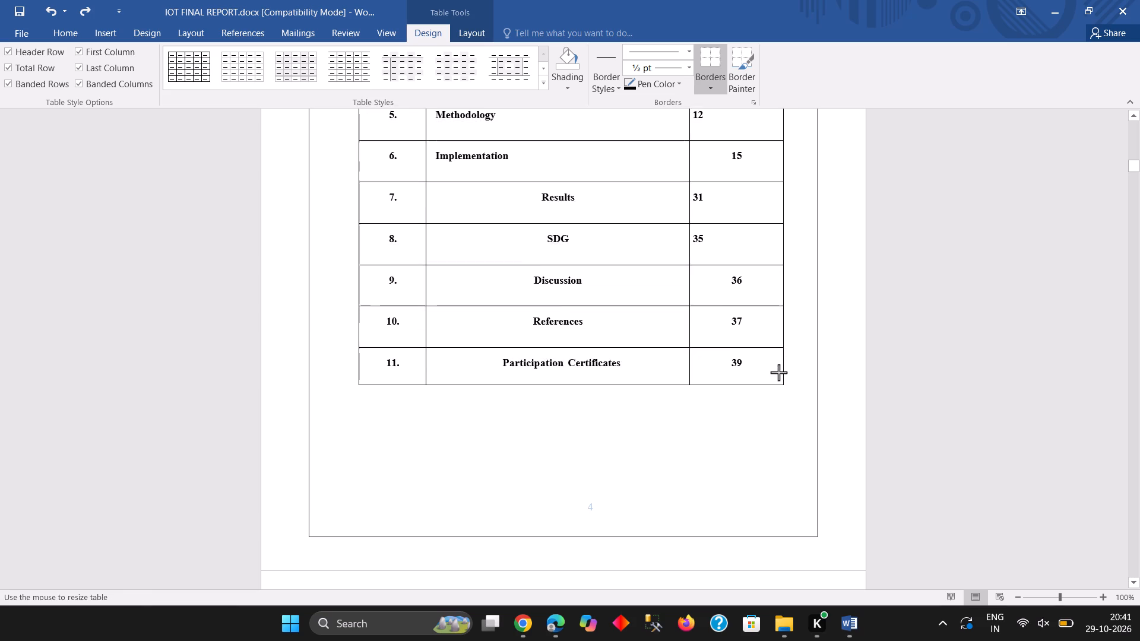
drag(778, 372, 776, 315)
Apply left alignment to all cells of the Table of Contents table, from Sr.No. through the Participation Certificates row.
scroll(776, 315, up, 1)
scroll(776, 315, down, 3)
scroll(776, 315, up, 1)
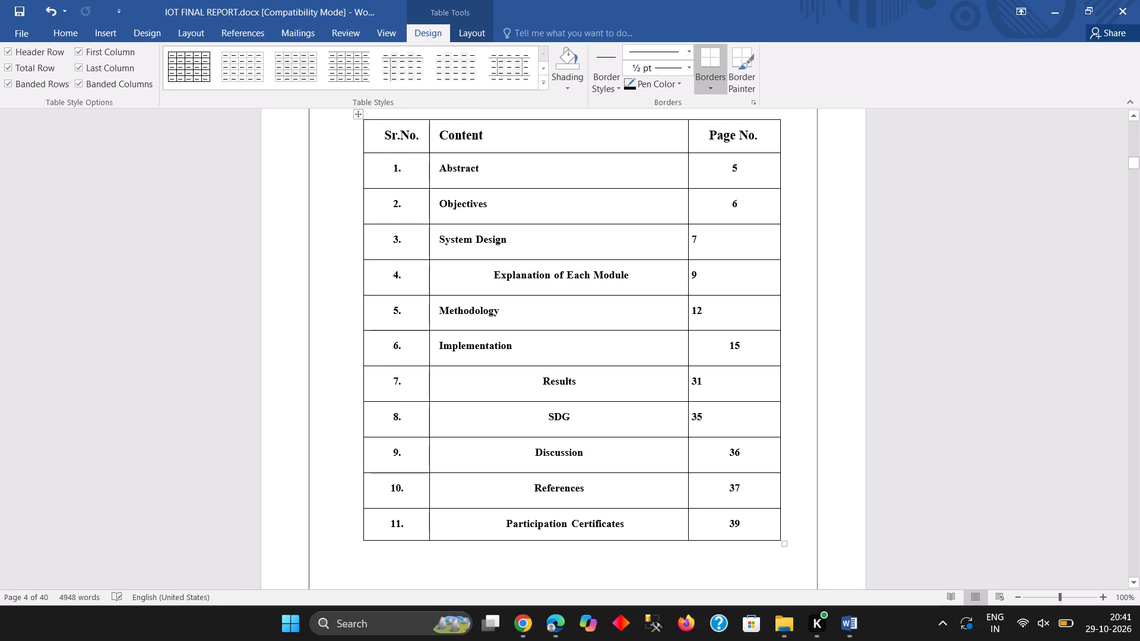
scroll(787, 487, down, 1)
scroll(604, 397, up, 1)
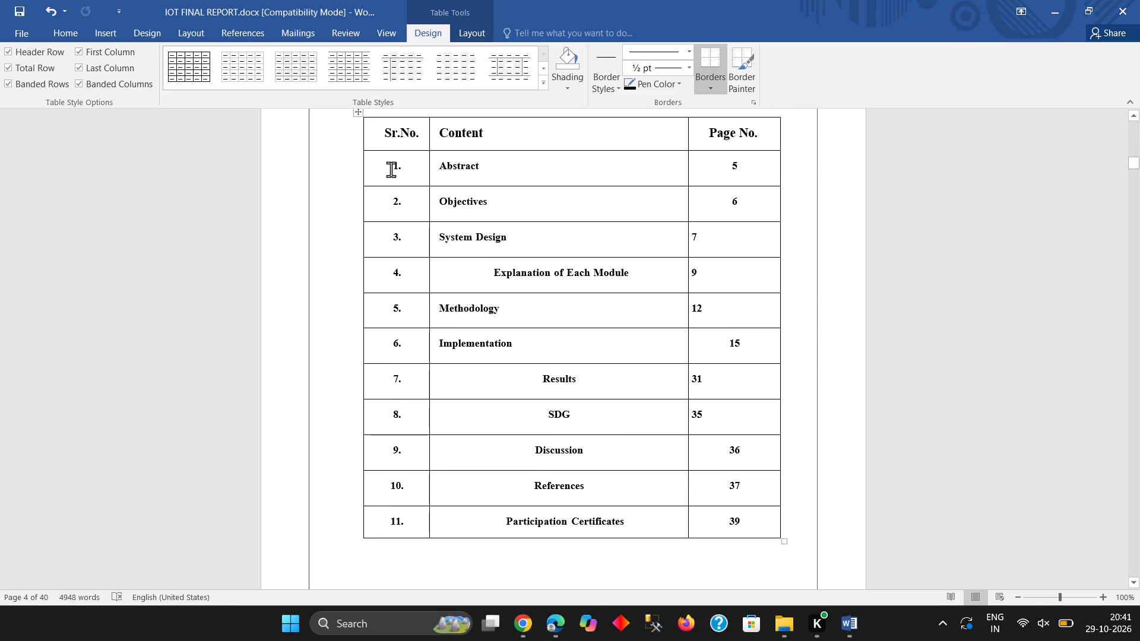
drag(382, 134, 512, 266)
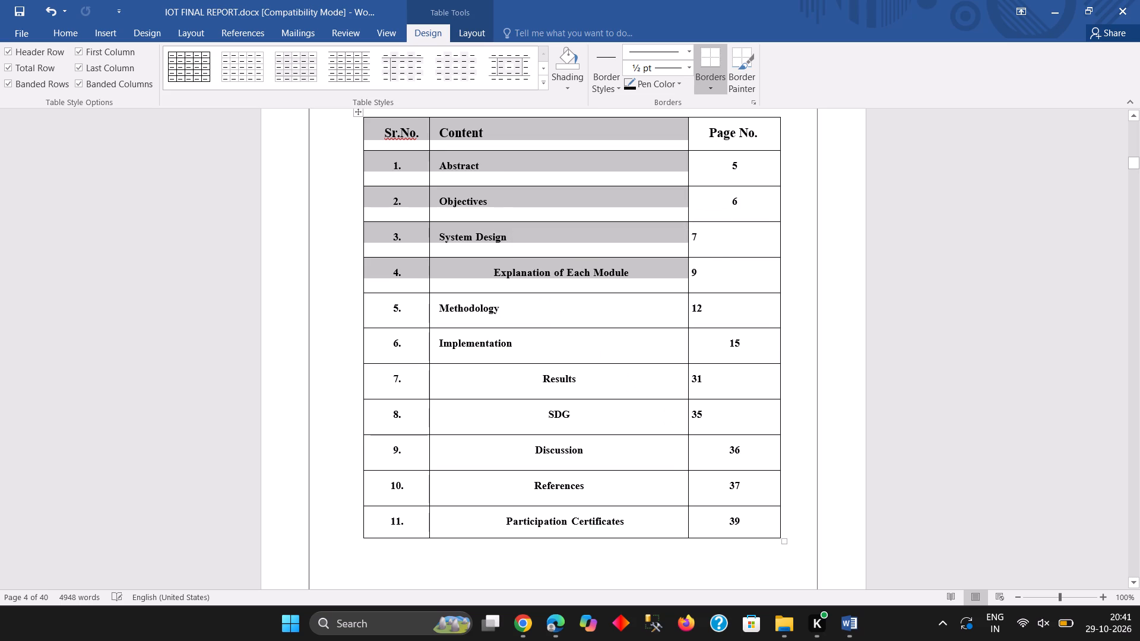
click(689, 471)
click(655, 452)
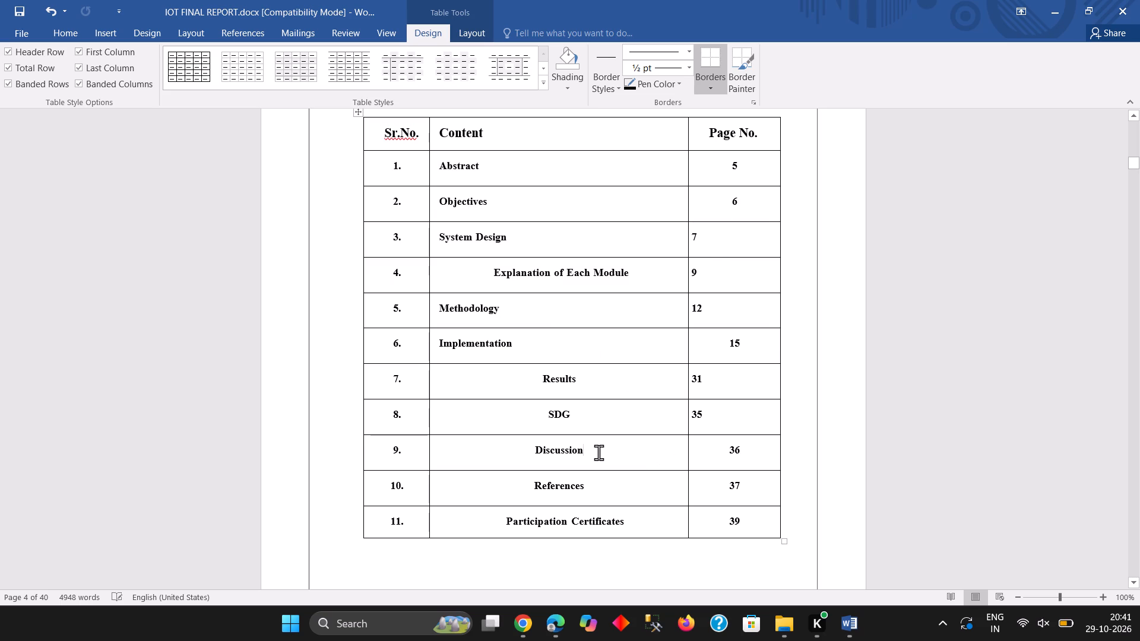
drag(748, 533, 565, 462)
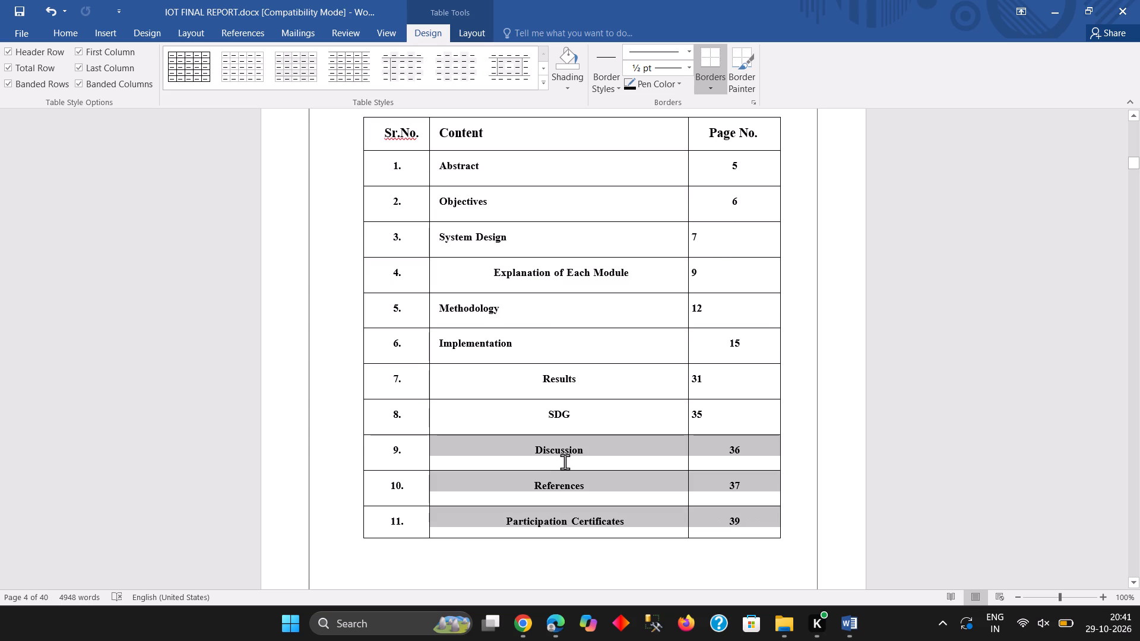
drag(565, 462, 381, 139)
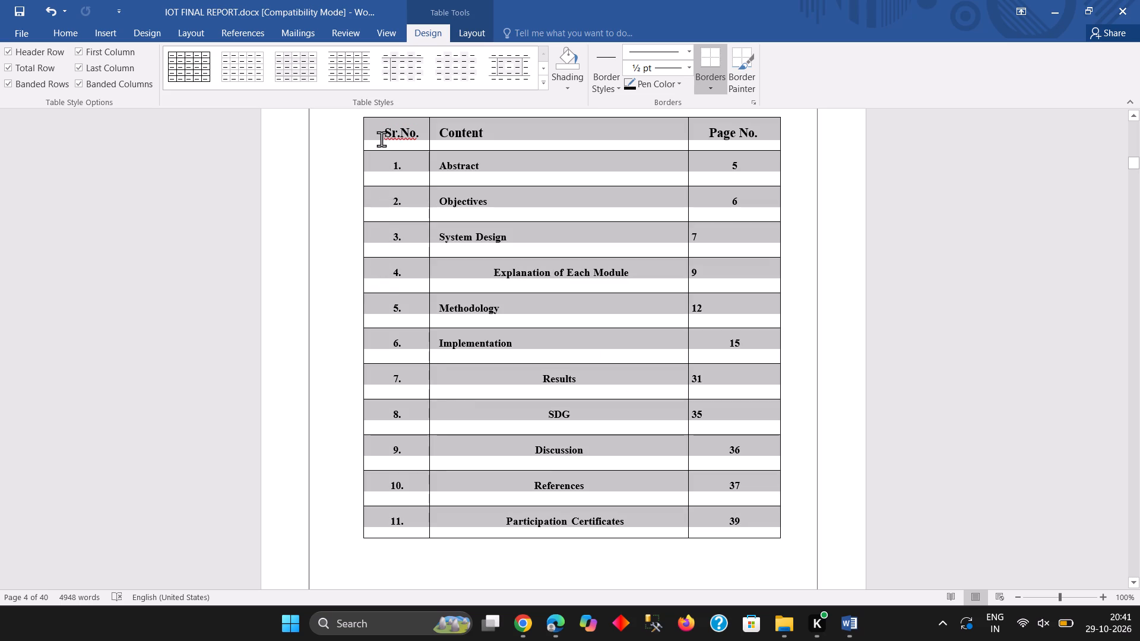
drag(381, 139, 381, 139)
click(68, 37)
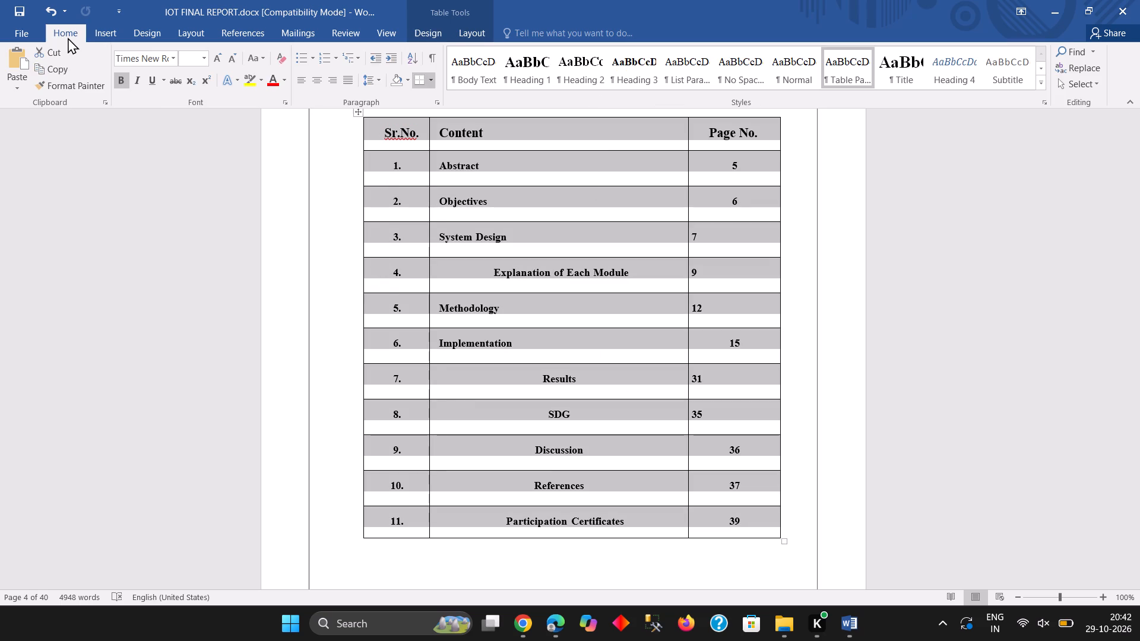
click(303, 84)
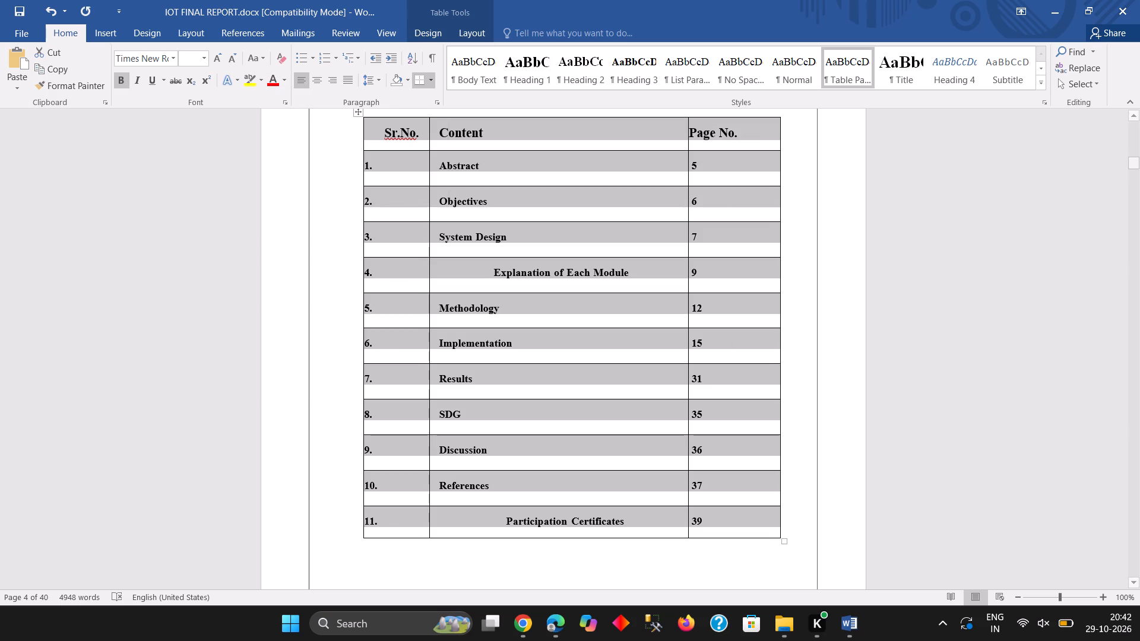
Left-align the Explanation of Each Module entry, remove its indent and add four leading spaces to line it up with its neighbours.
click(496, 277)
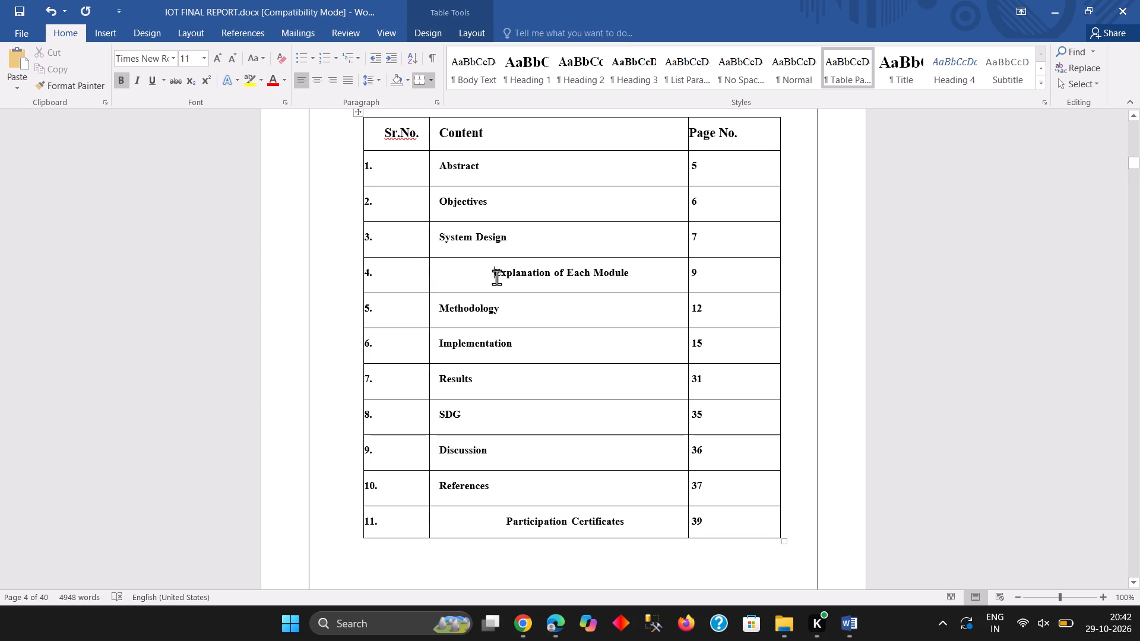
click(305, 85)
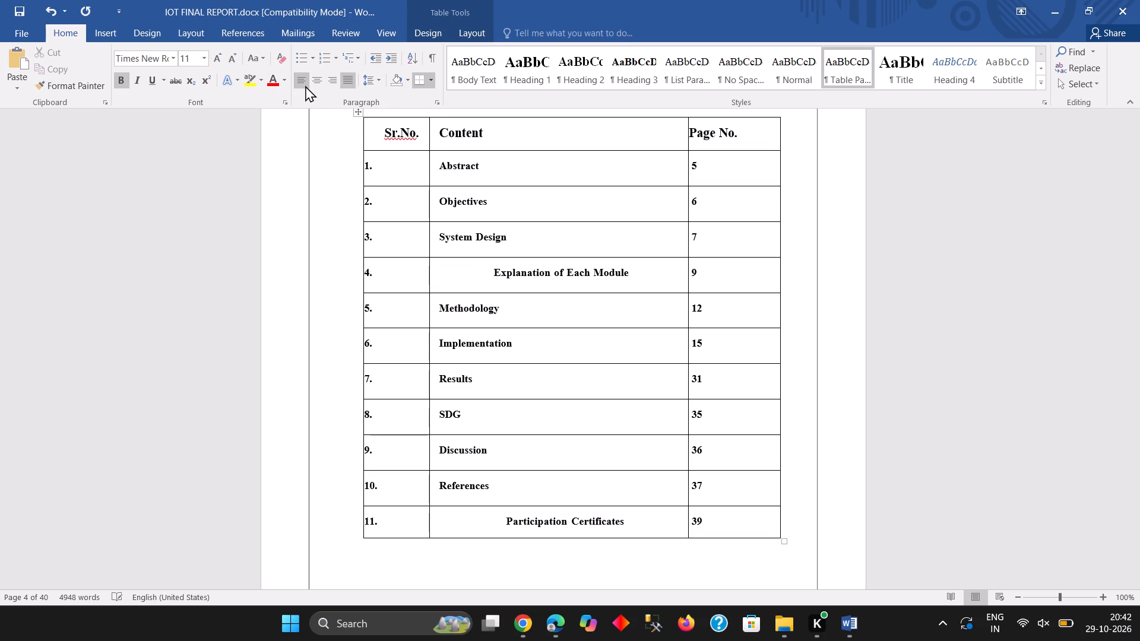
click(305, 85)
key(BackSpace)
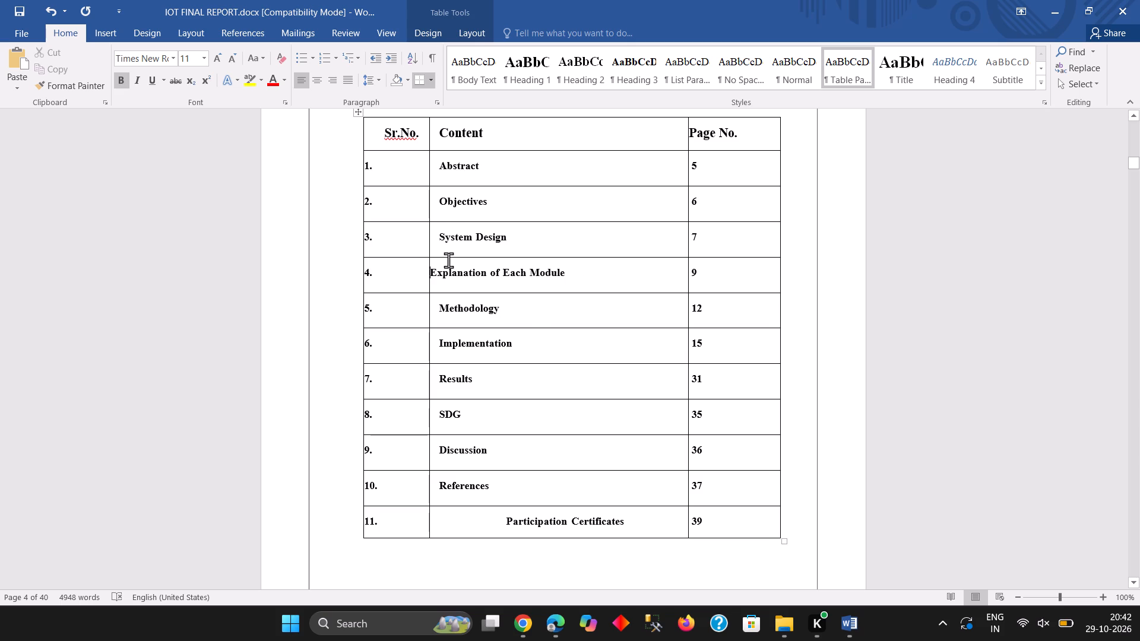
key(space)
key(space)
key(space)
key(space)
key(space)
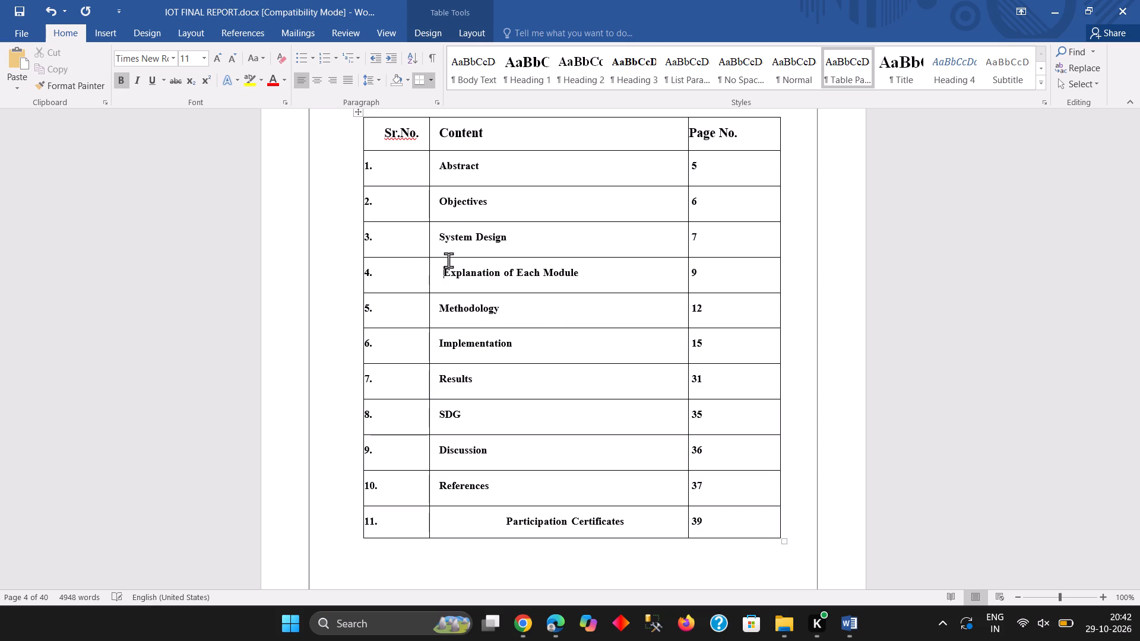
key(BackSpace)
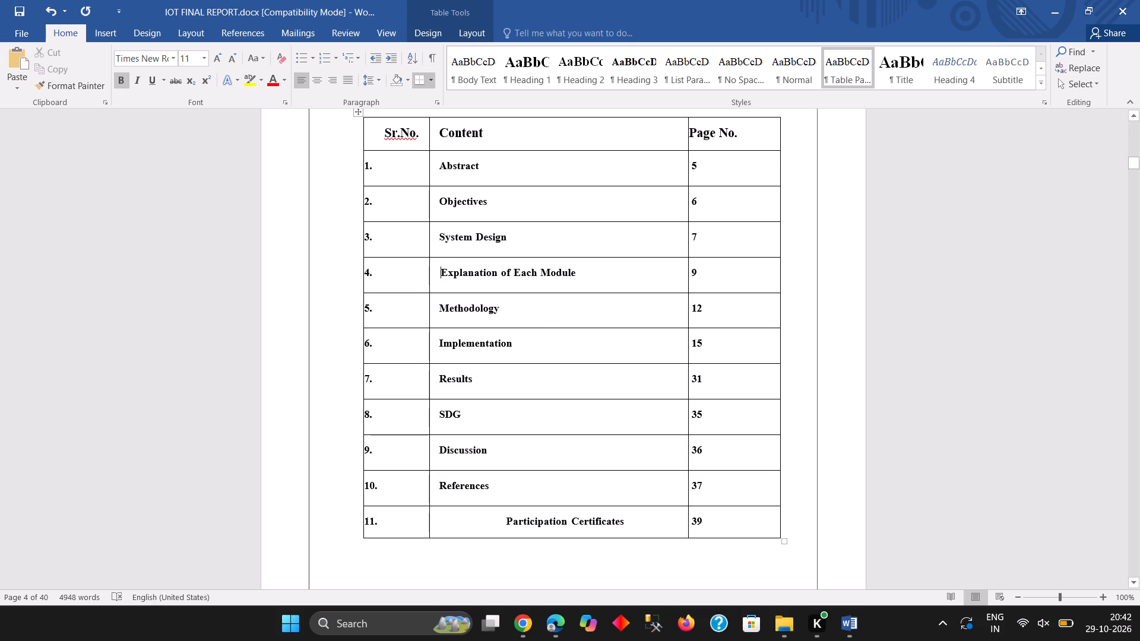
Remove the indent before the Participation Certificates entry in the Content column.
click(498, 518)
key(BackSpace)
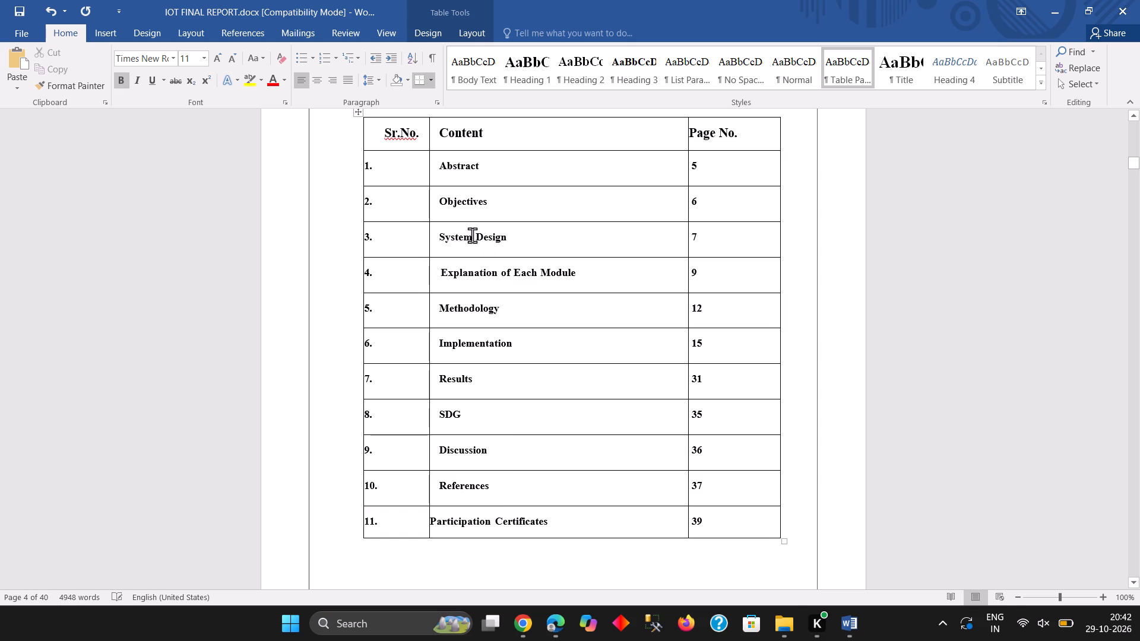
Remove the indents before the Abstract, Objectives and System Design entries in the Content column.
click(432, 167)
key(BackSpace)
key(Down)
key(BackSpace)
key(Down)
key(BackSpace)
Delete three of the leading spaces before the Explanation of Each Module entry.
key(Down)
key(Right)
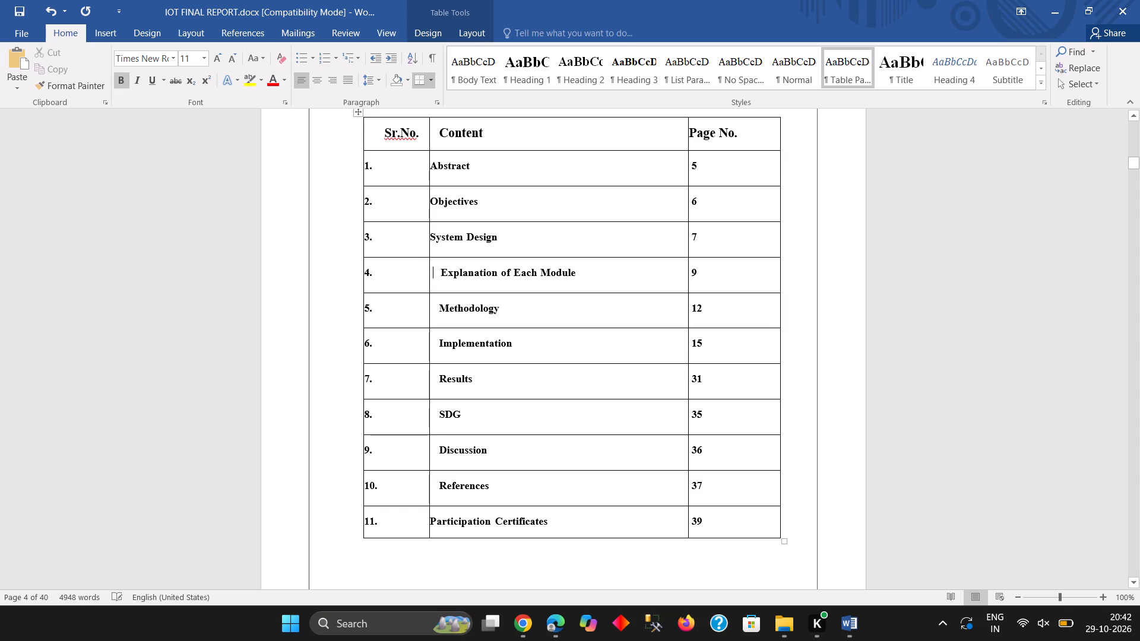
key(BackSpace)
key(Right)
key(BackSpace)
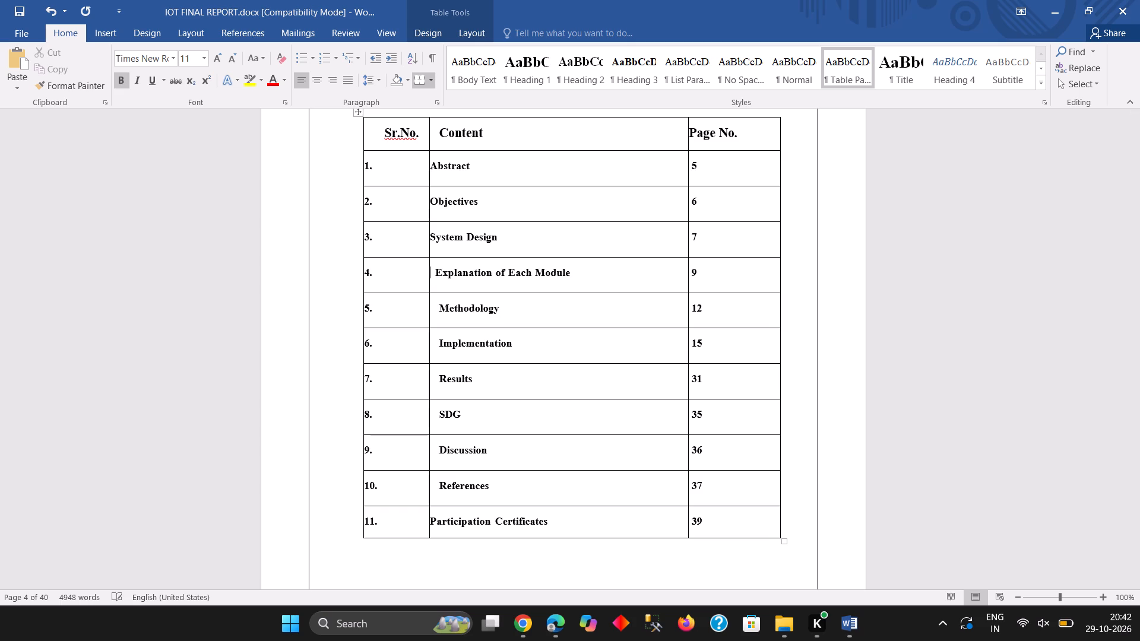
key(Right)
key(BackSpace)
Remove the indents before the Methodology, Implementation, Results, SDG, Discussion and References entries in the Content column.
key(Down)
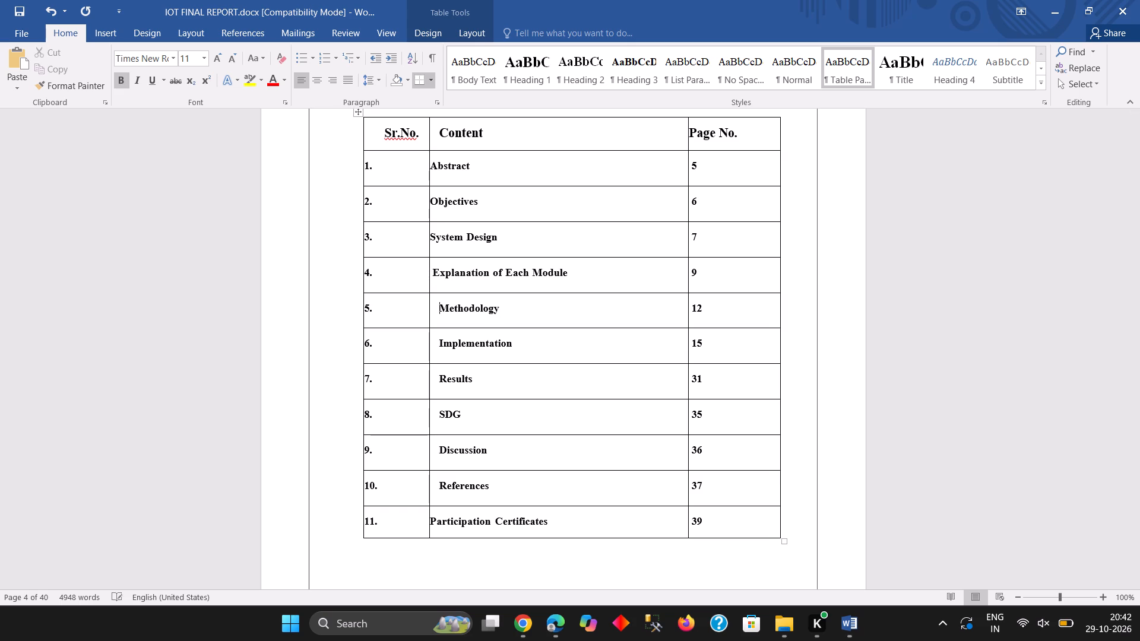
key(BackSpace)
key(Down)
key(BackSpace)
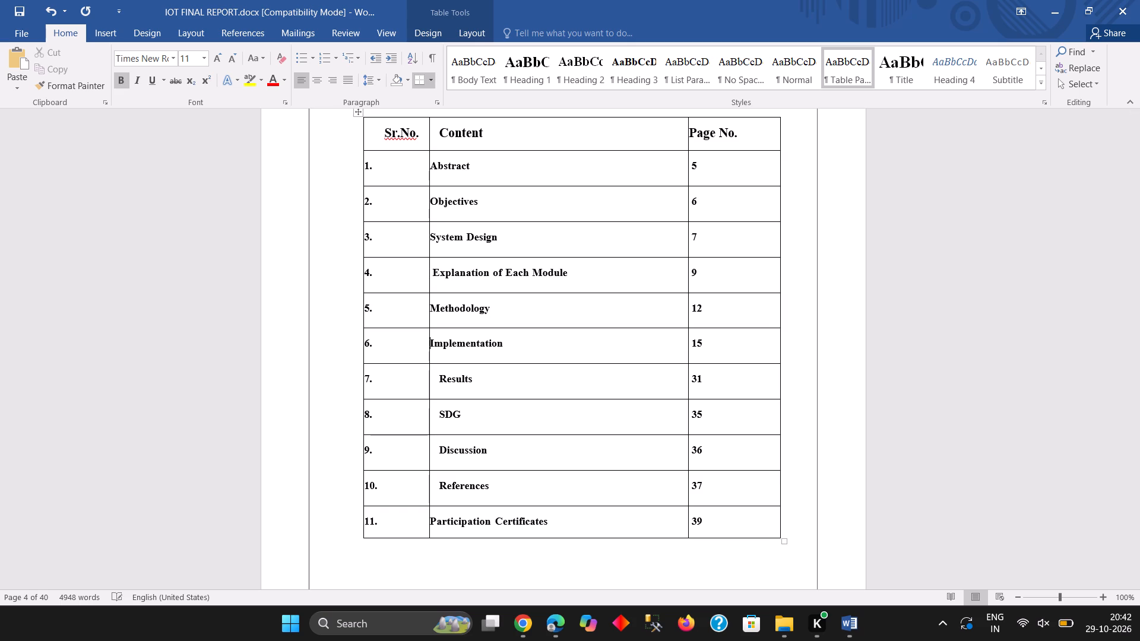
key(Down)
key(BackSpace)
key(Down)
key(BackSpace)
key(Down)
key(BackSpace)
key(Down)
key(BackSpace)
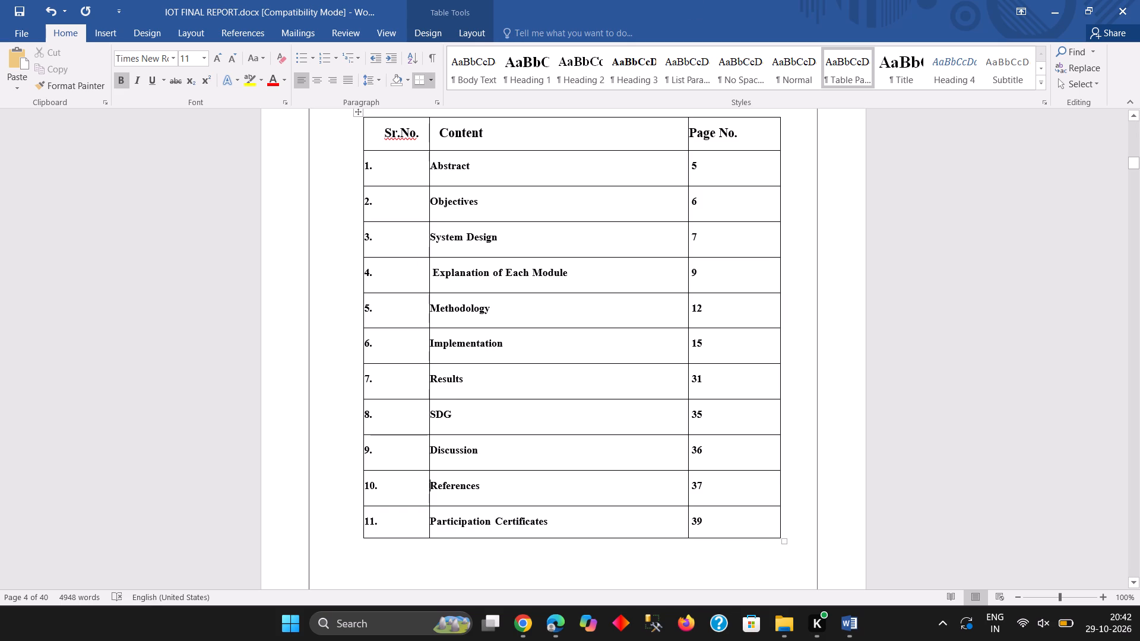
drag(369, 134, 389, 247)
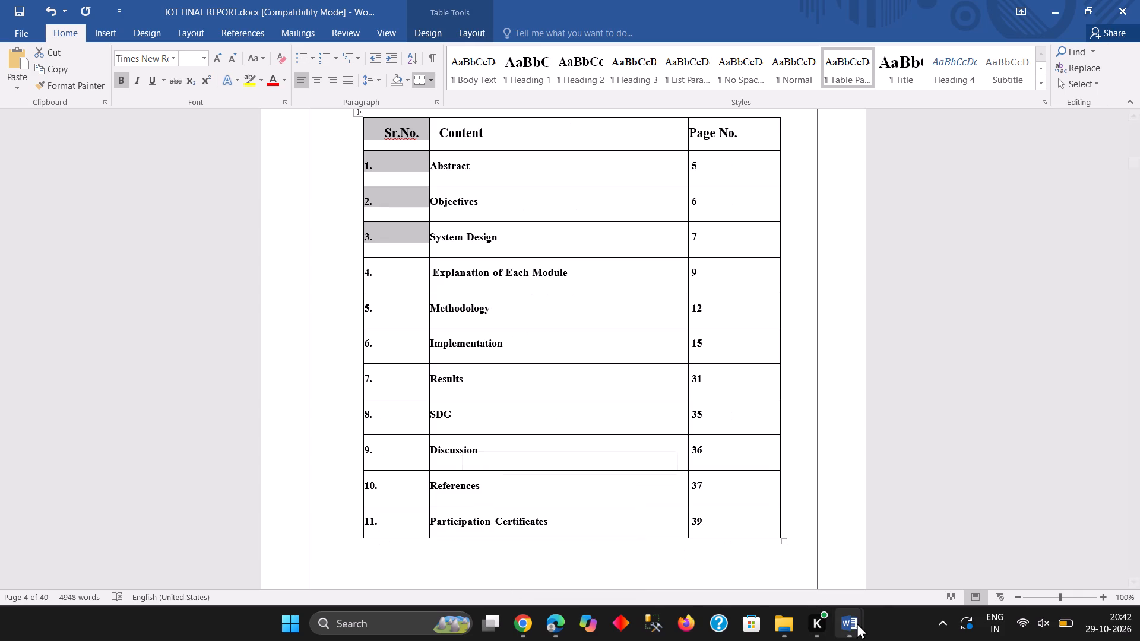
Switch to the IOT FINAL REPORT.pdf document and close it without saving its changes.
click(860, 543)
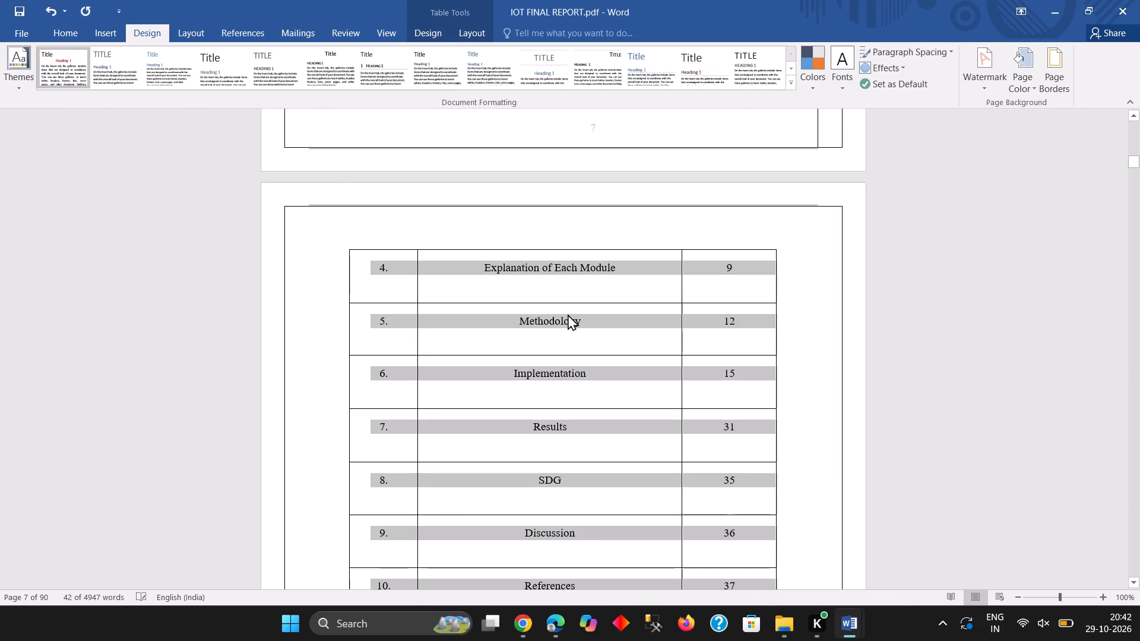
scroll(568, 314, up, 8)
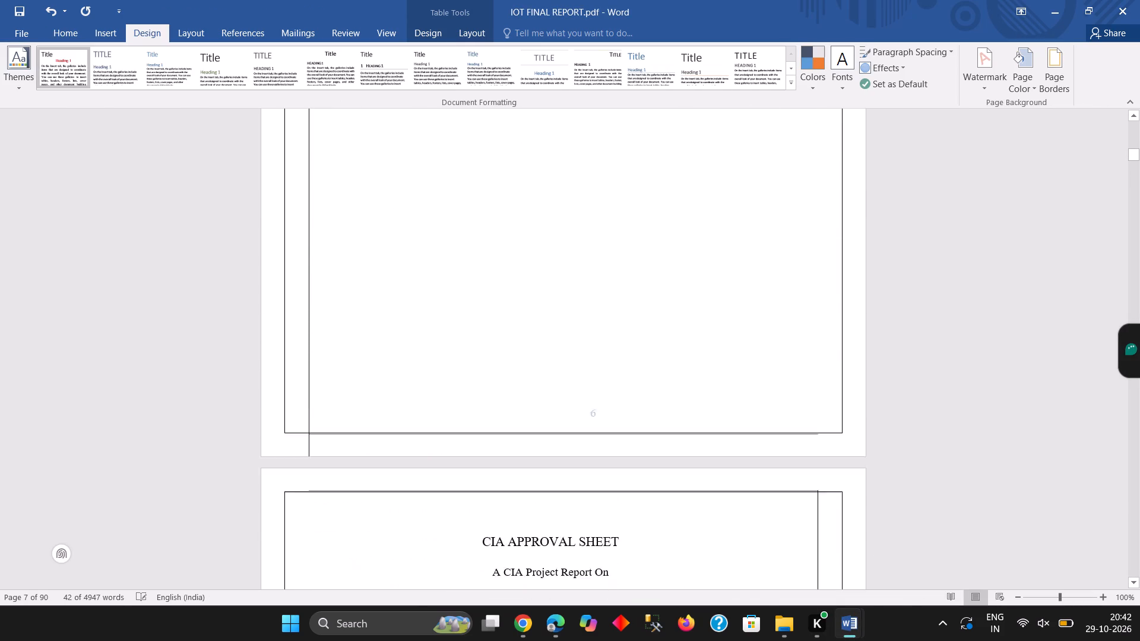
scroll(550, 325, up, 1)
click(1139, 0)
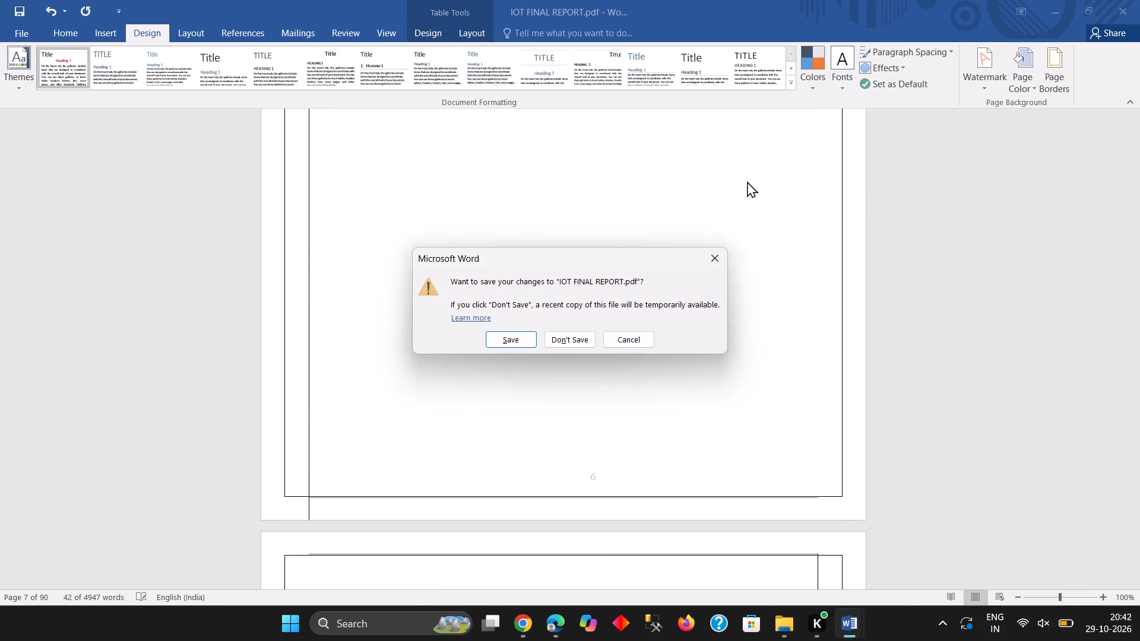
click(586, 341)
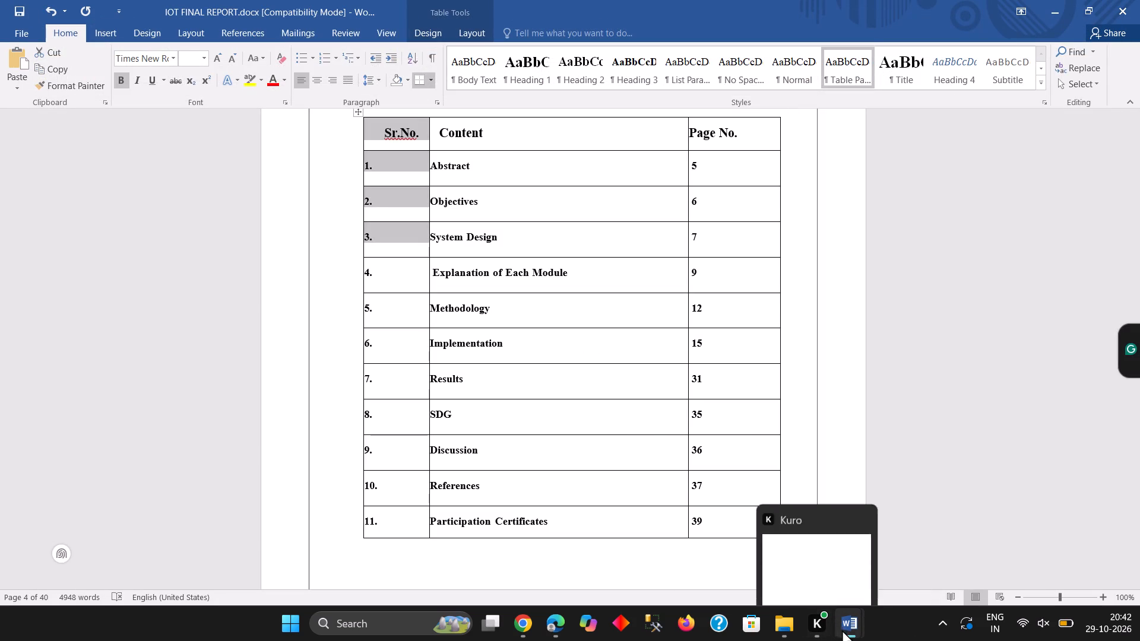
Switch to Report_Final.docx, examine the layout of its Table of Contents table and close the document.
click(789, 560)
scroll(565, 334, up, 4)
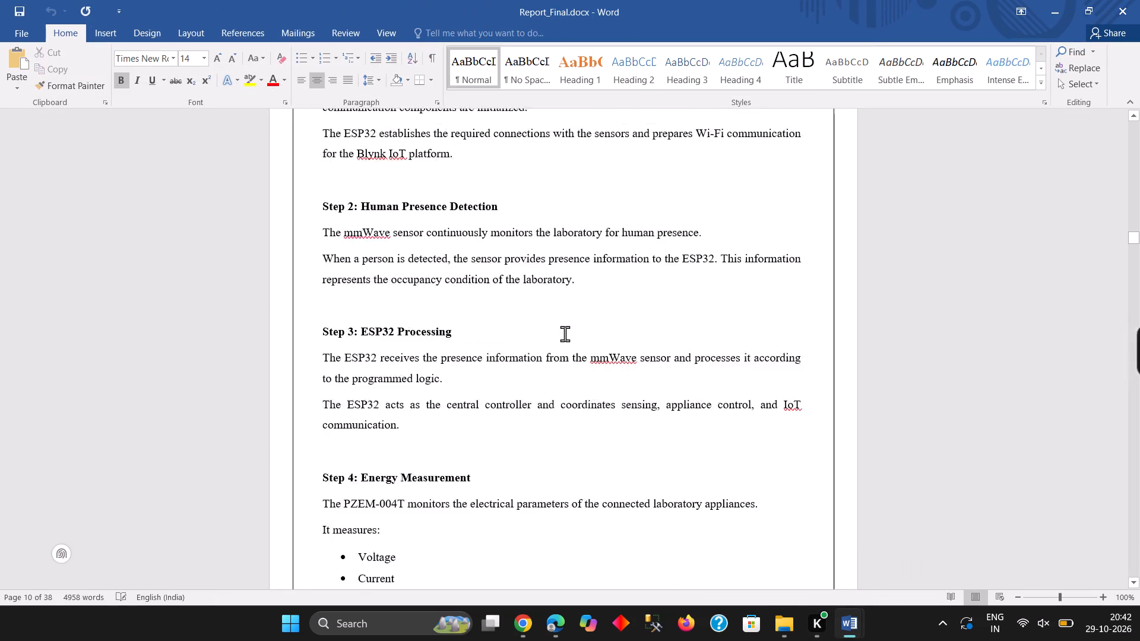
scroll(565, 334, up, 5)
scroll(565, 334, down, 2)
scroll(565, 334, up, 20)
scroll(565, 334, up, 20)
scroll(565, 334, up, 13)
scroll(565, 334, down, 1)
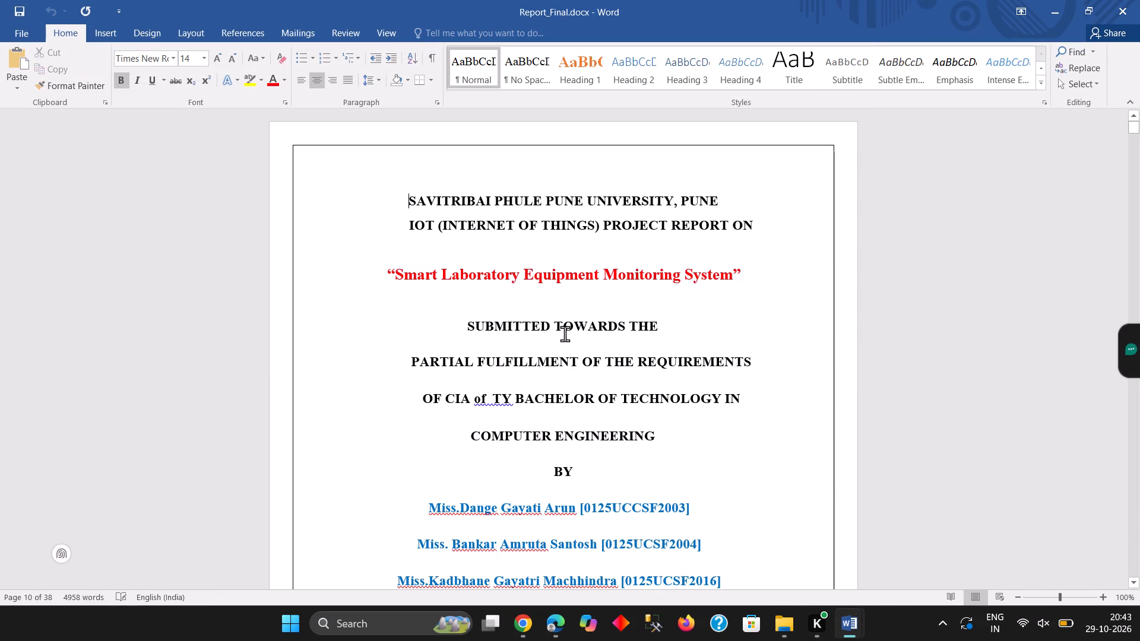
scroll(565, 334, down, 6)
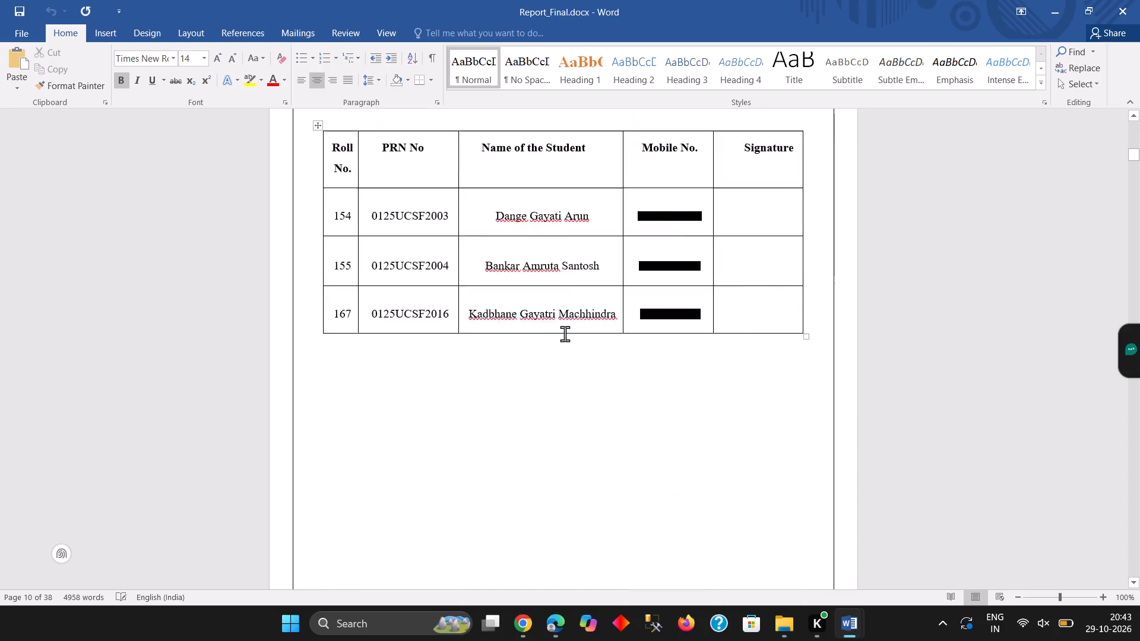
scroll(565, 334, down, 4)
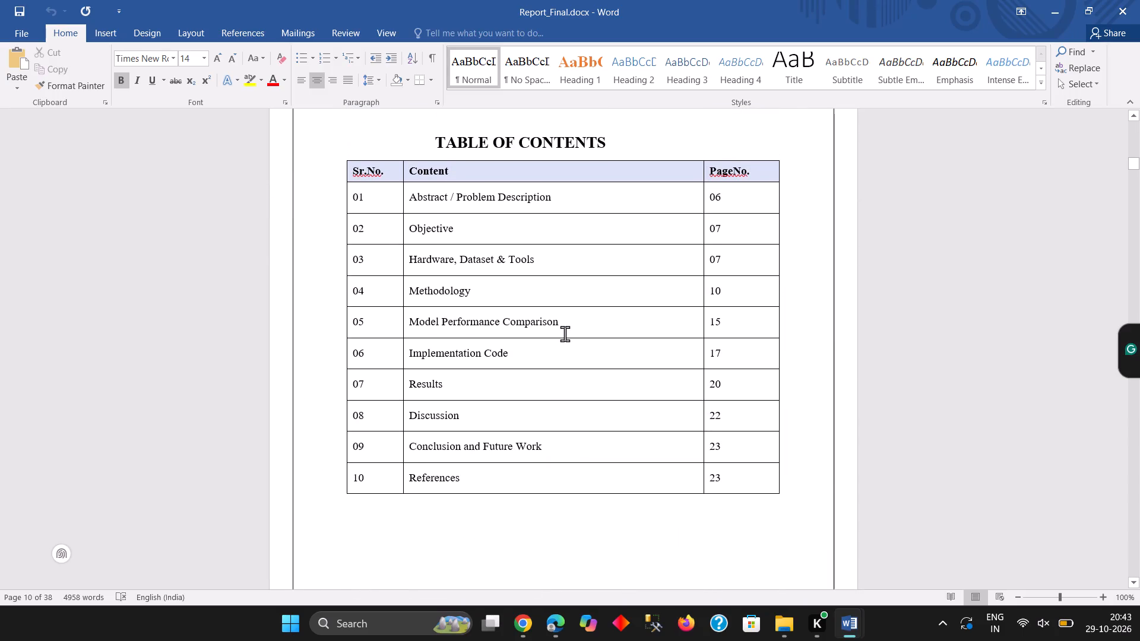
scroll(565, 334, up, 1)
click(1139, 5)
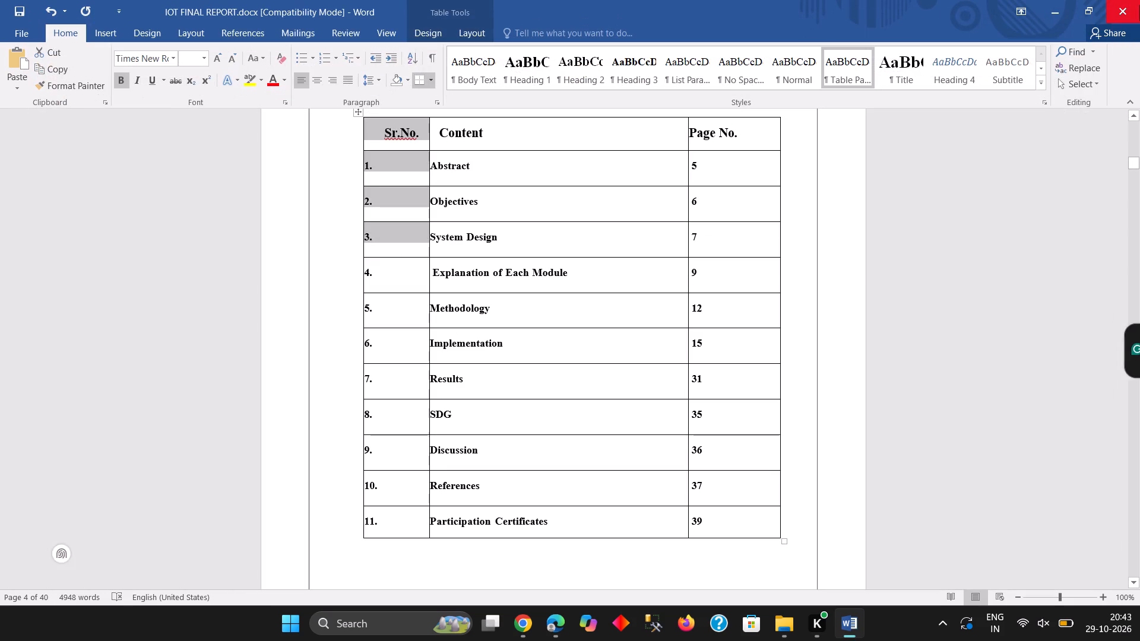
Remove the space before paragraphs in all cells of the Table of Contents table in IOT FINAL REPORT.docx.
click(615, 306)
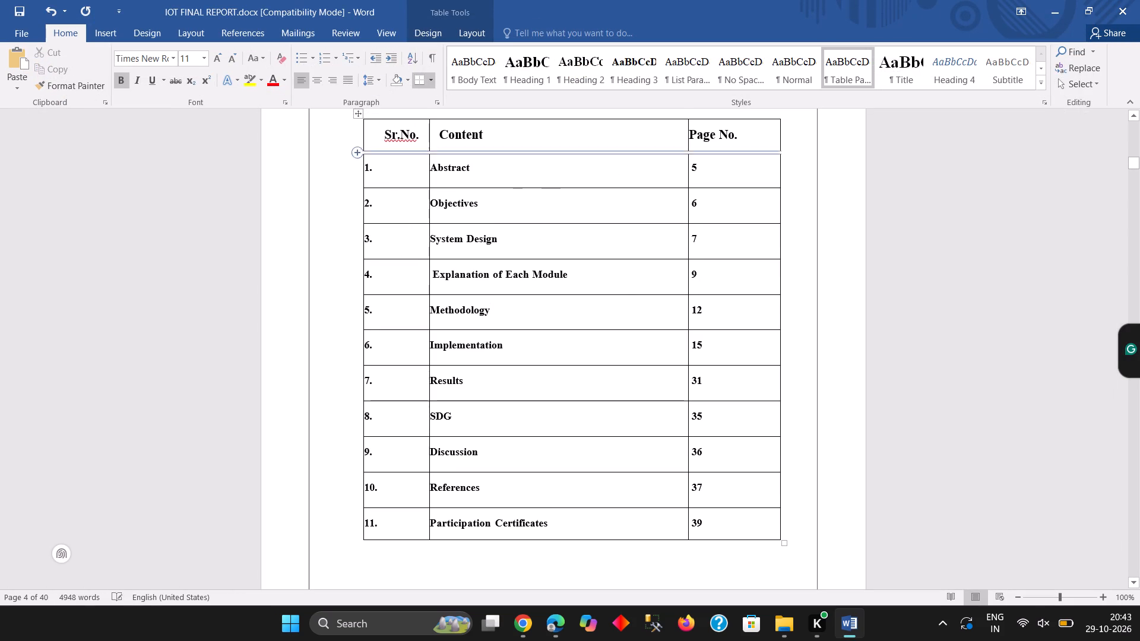
drag(376, 130, 714, 520)
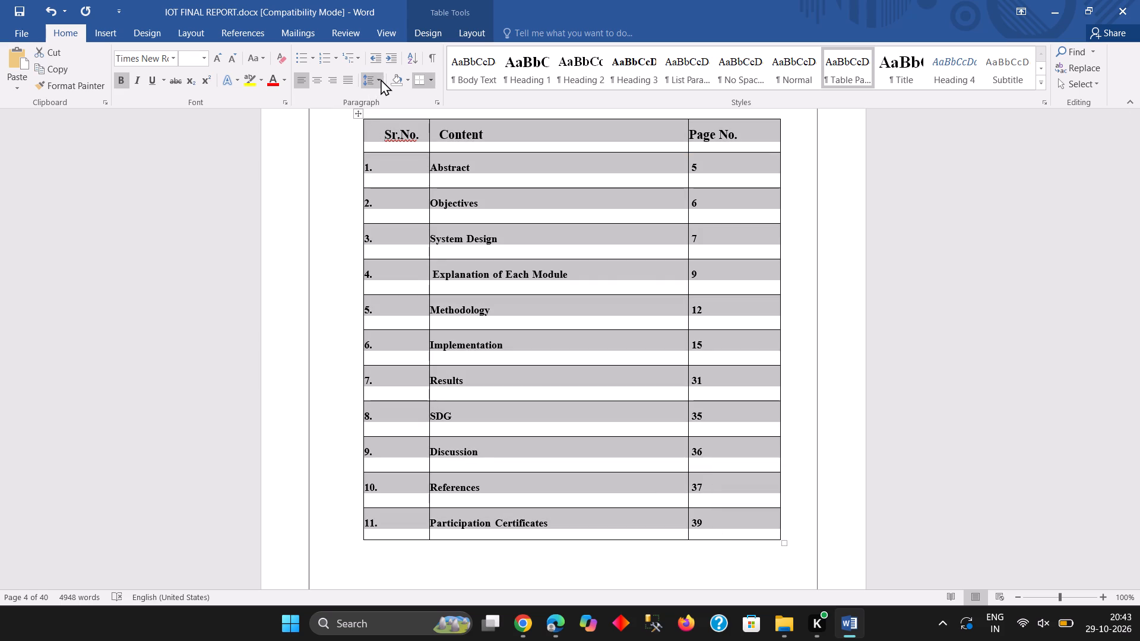
click(382, 80)
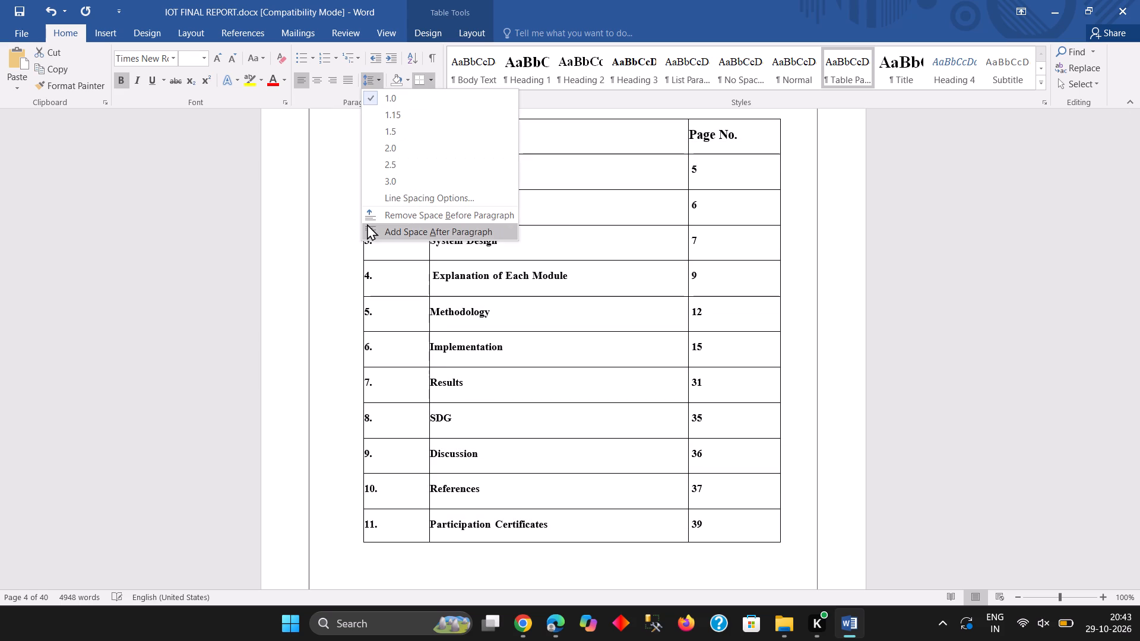
click(935, 391)
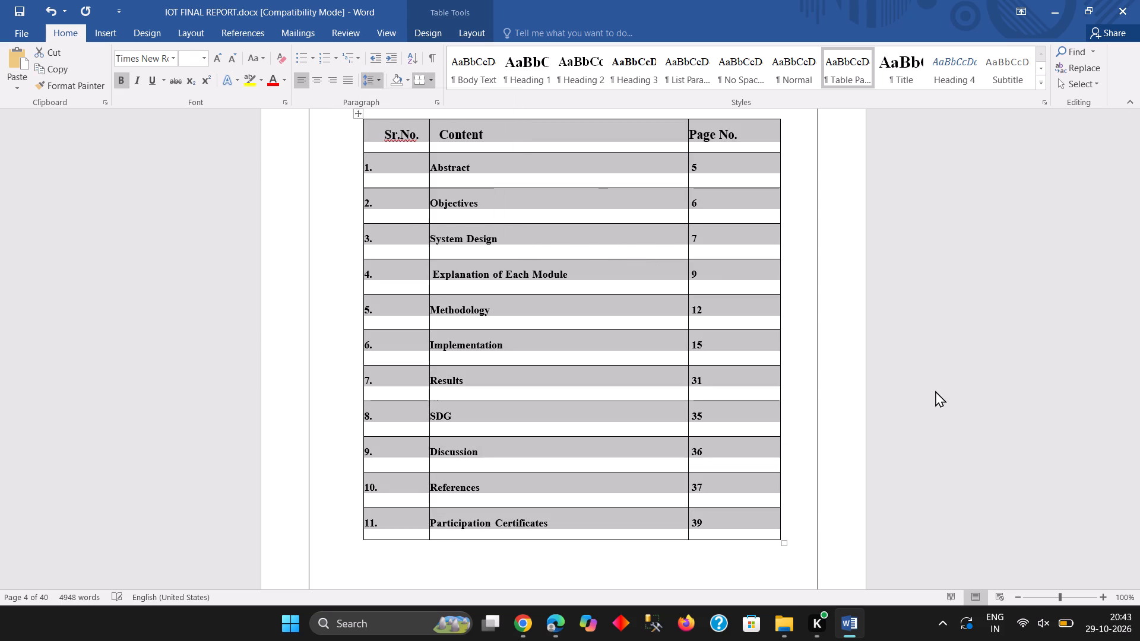
click(375, 82)
click(419, 215)
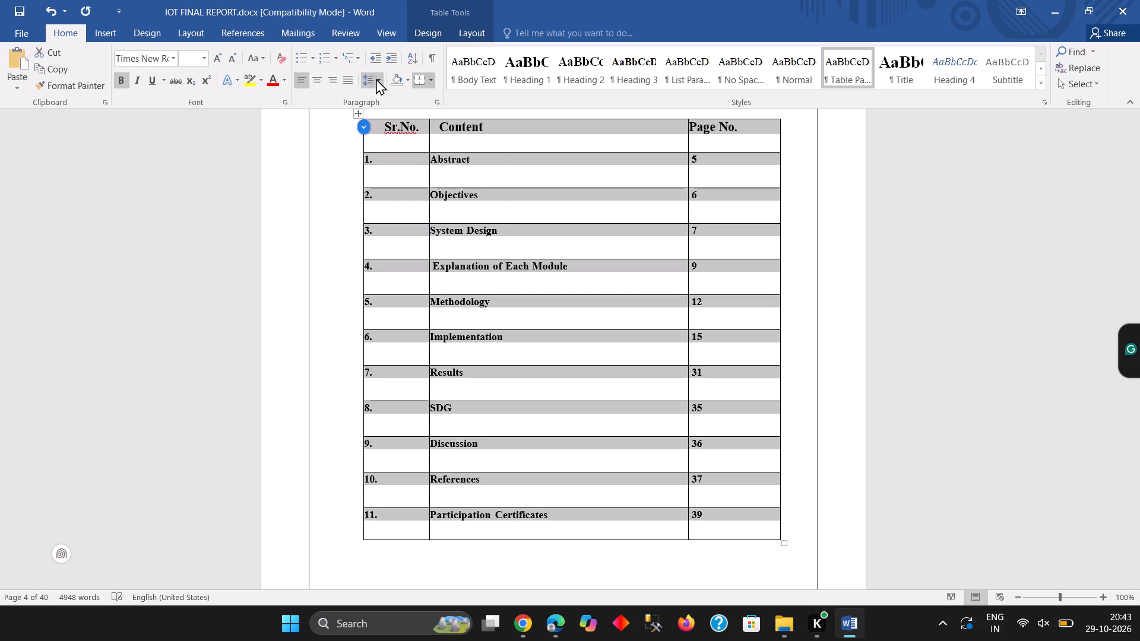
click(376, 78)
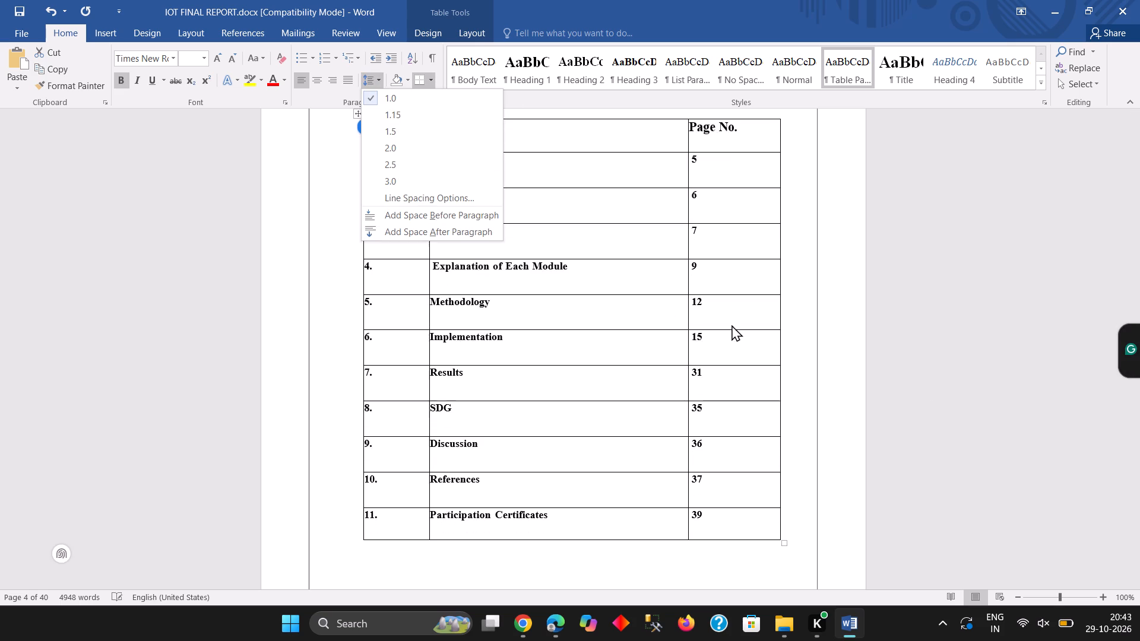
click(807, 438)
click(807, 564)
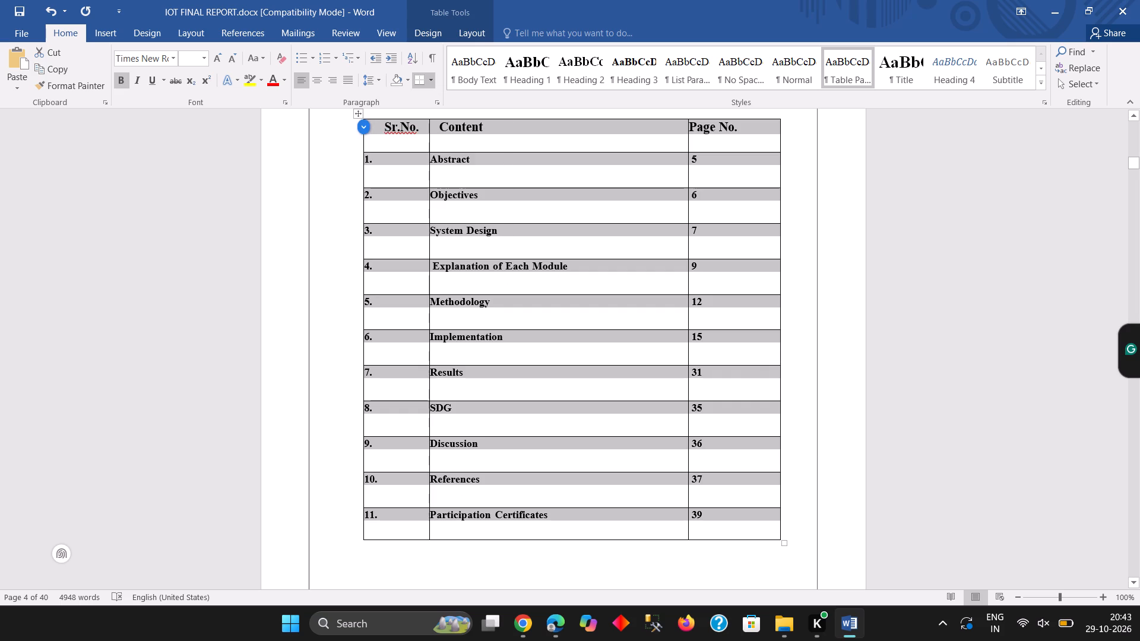
Resize the Table of Contents table from its lower corner, making the rows clearly shorter and the table slightly narrower.
drag(786, 545, 765, 402)
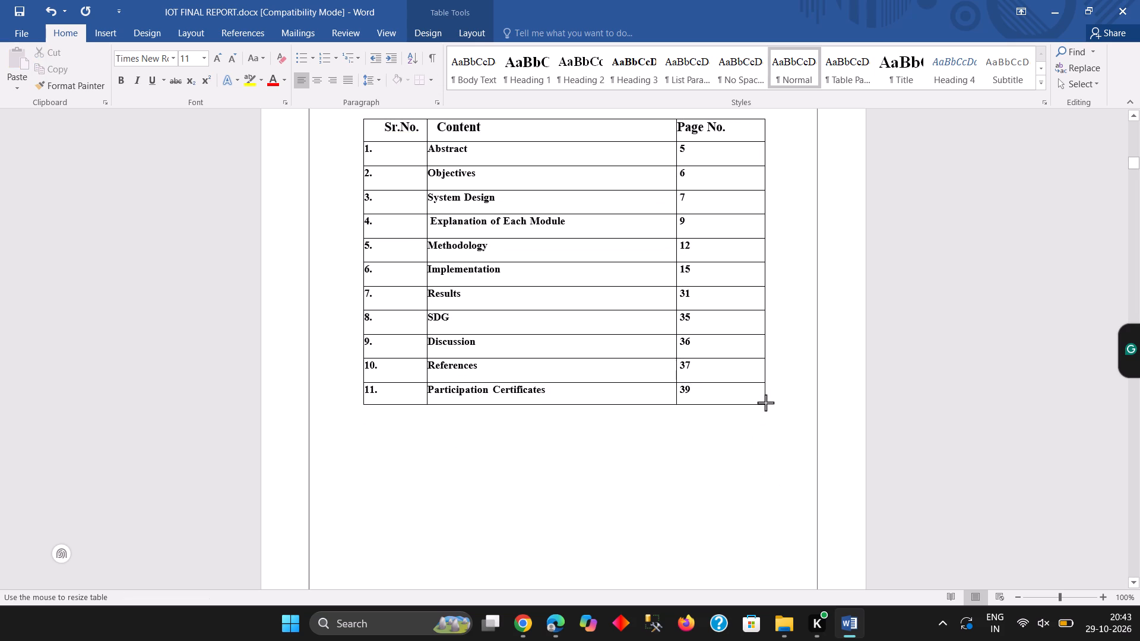
drag(765, 402, 771, 417)
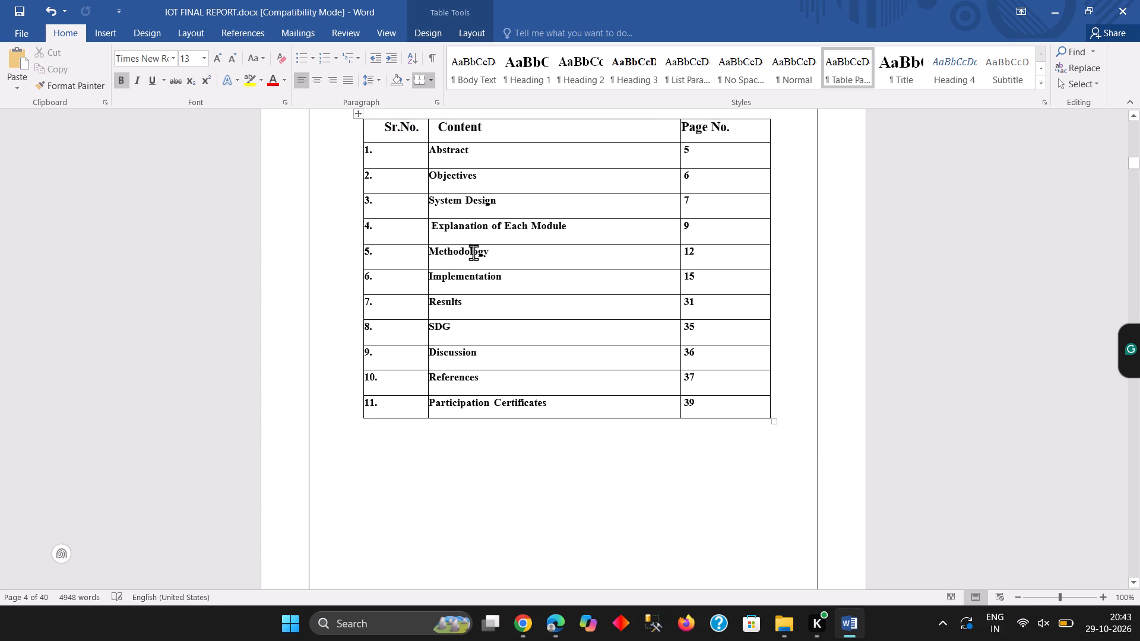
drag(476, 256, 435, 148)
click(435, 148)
Indent the Abstract, Objectives and System Design entries with two leading spaces and add one more space before Explanation of Each Module.
key(Left)
key(space)
key(space)
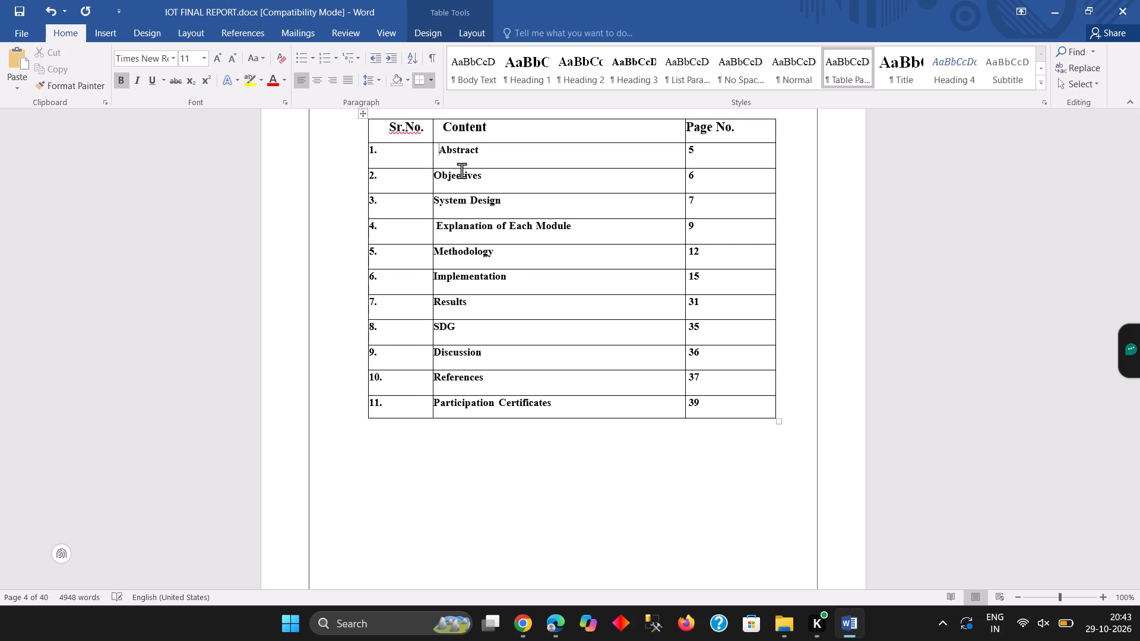
key(Left)
key(Left)
key(Down)
key(space)
key(space)
key(Down)
key(Down)
key(Left)
key(Up)
key(space)
key(space)
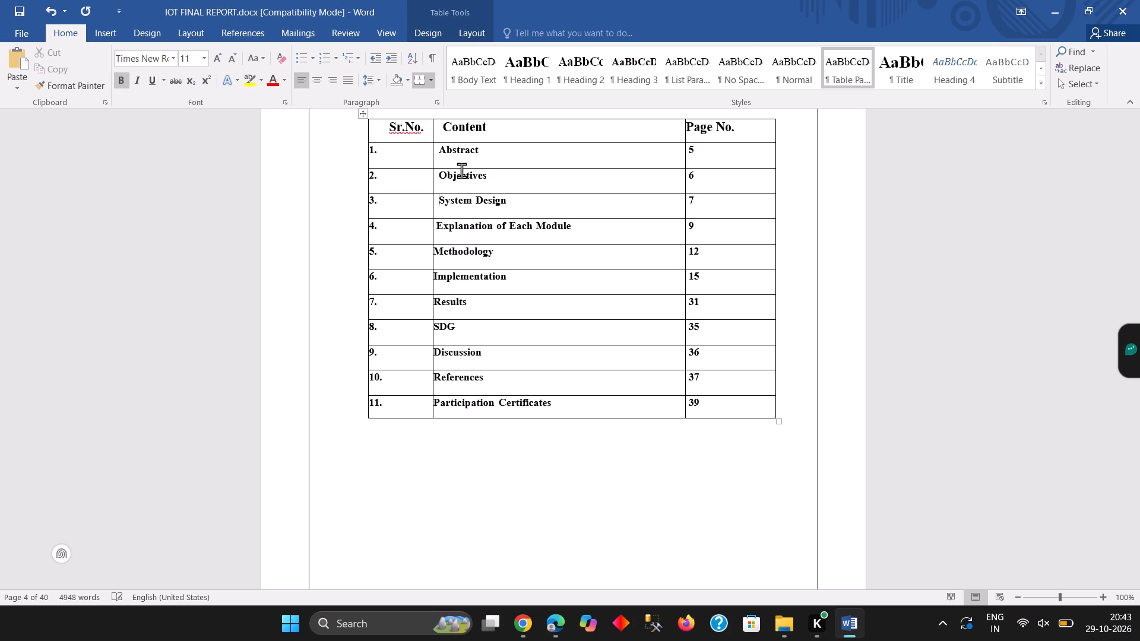
key(Down)
key(space)
Insert one leading space before each Content entry from Methodology down to Participation Certificates.
key(Down)
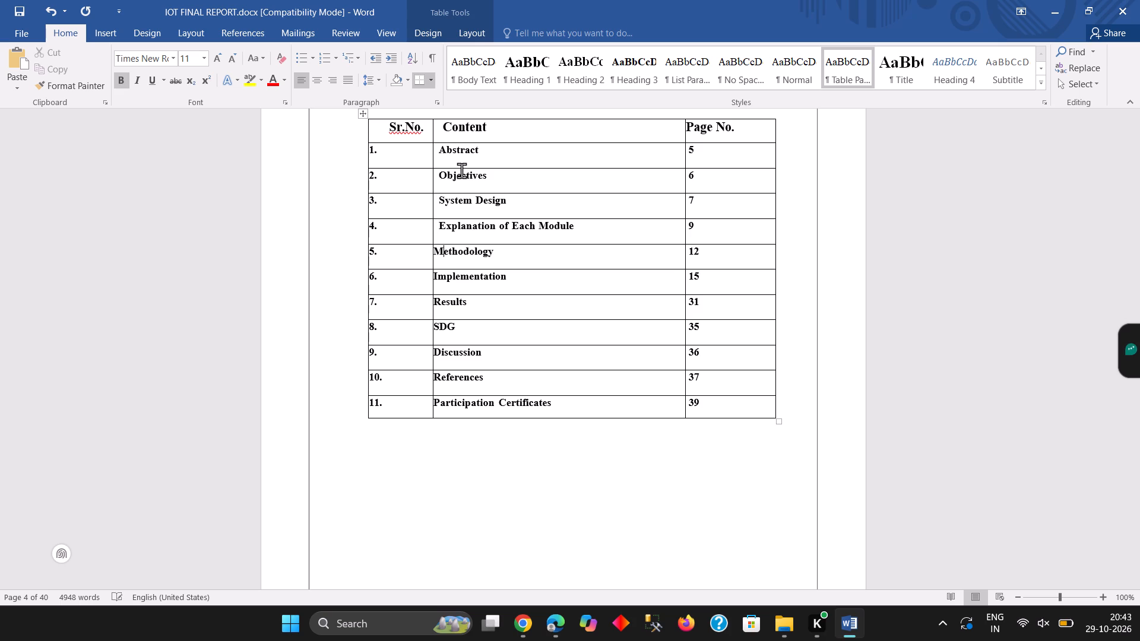
key(Left)
key(space)
key(Down)
key(Left)
key(space)
key(Down)
key(space)
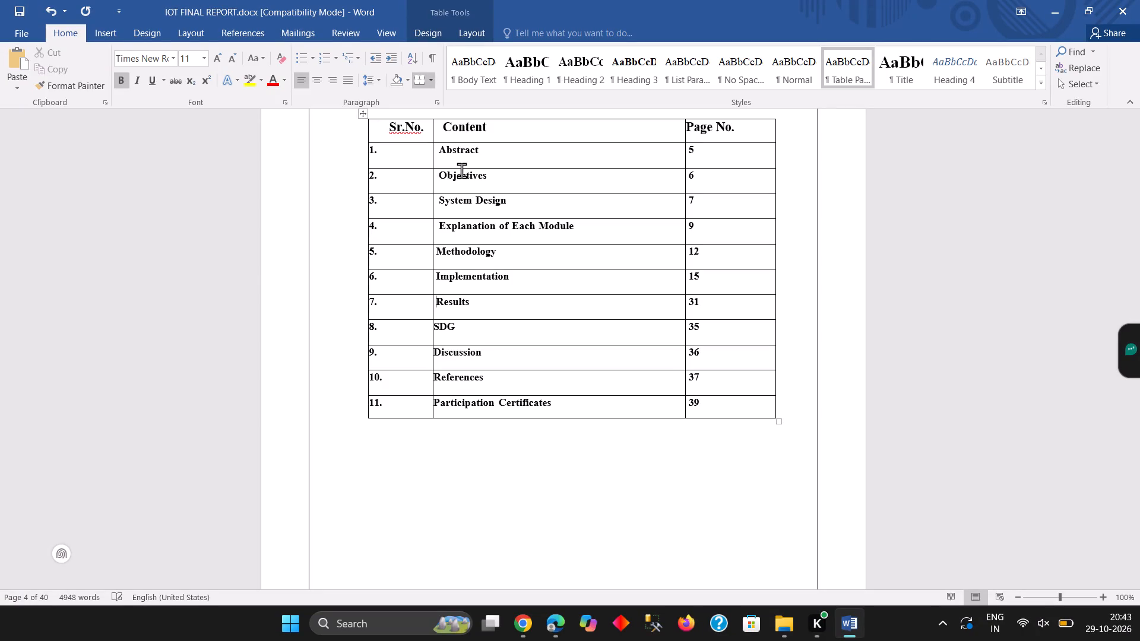
key(Down)
key(space)
key(Down)
key(space)
key(Down)
key(space)
key(Down)
key(space)
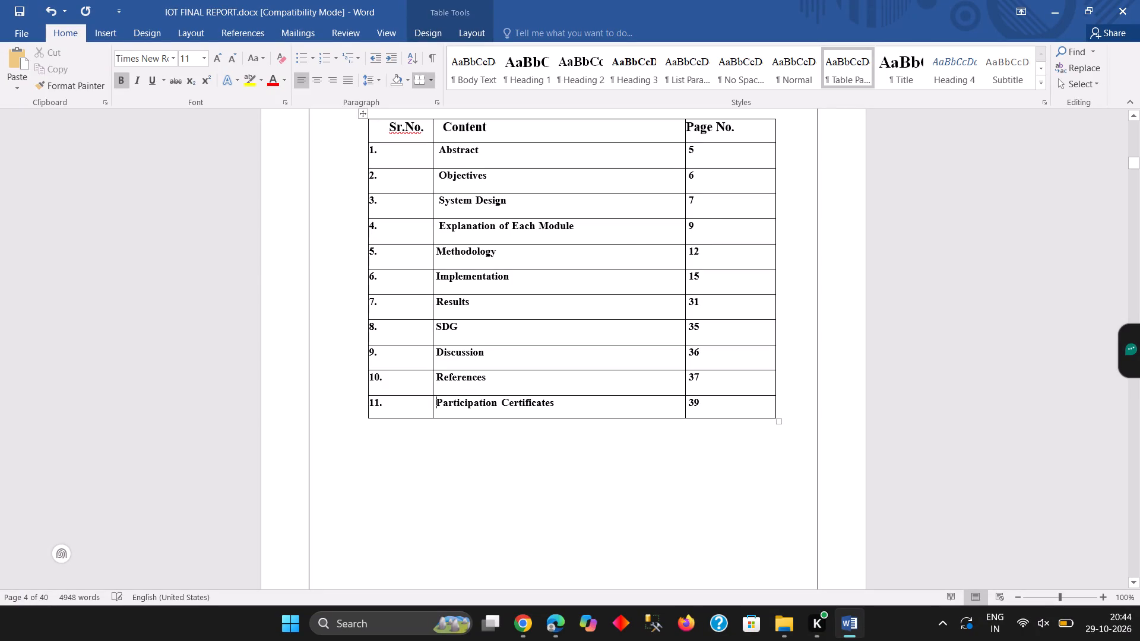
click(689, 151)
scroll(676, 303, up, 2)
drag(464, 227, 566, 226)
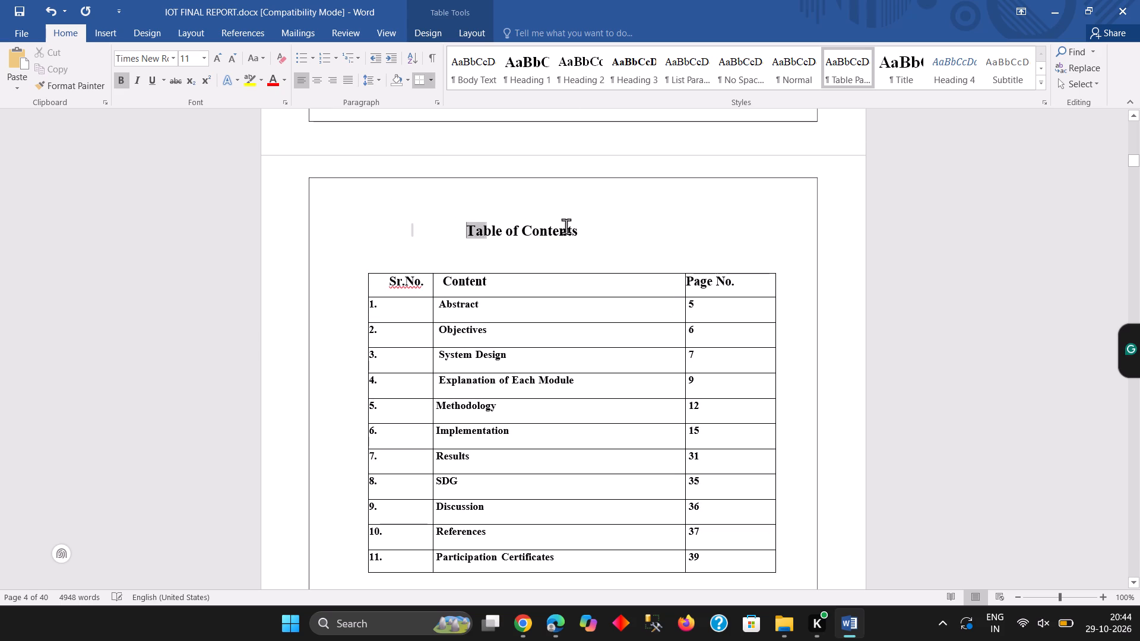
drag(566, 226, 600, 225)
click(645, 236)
Review the report pages from the Table of Contents through the Implementation section on page 15.
scroll(645, 236, down, 2)
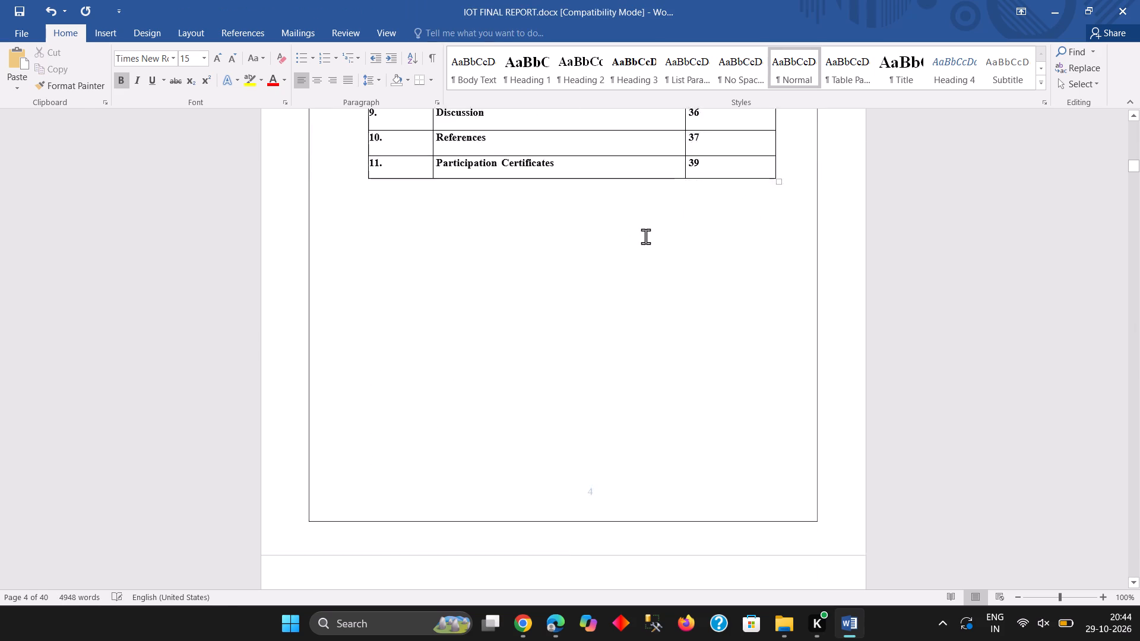
scroll(645, 236, down, 7)
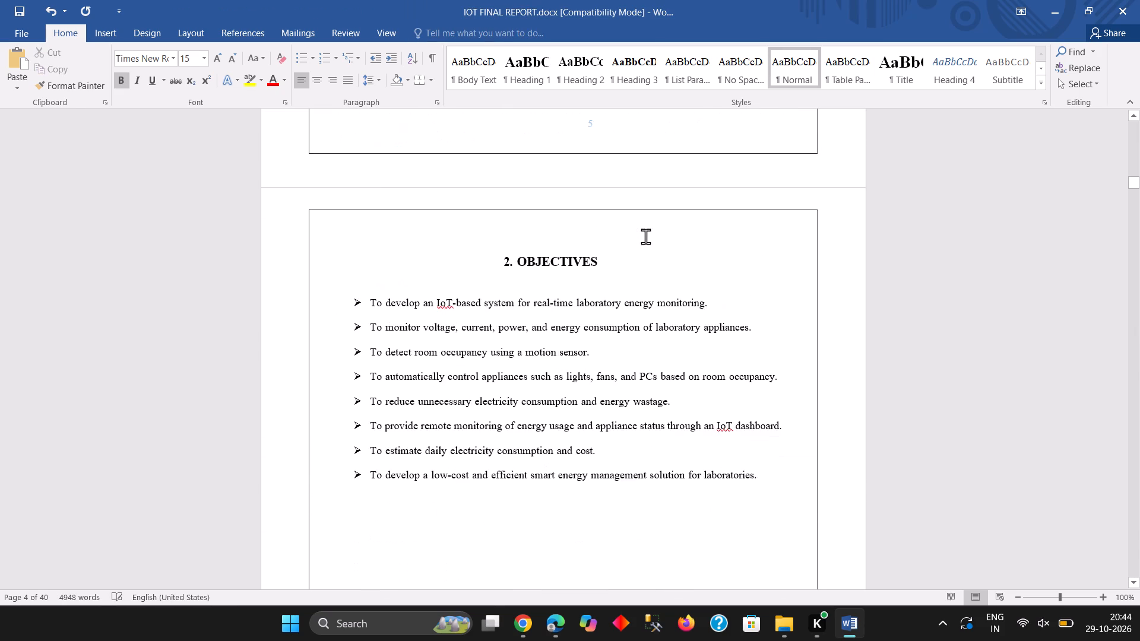
scroll(645, 236, down, 7)
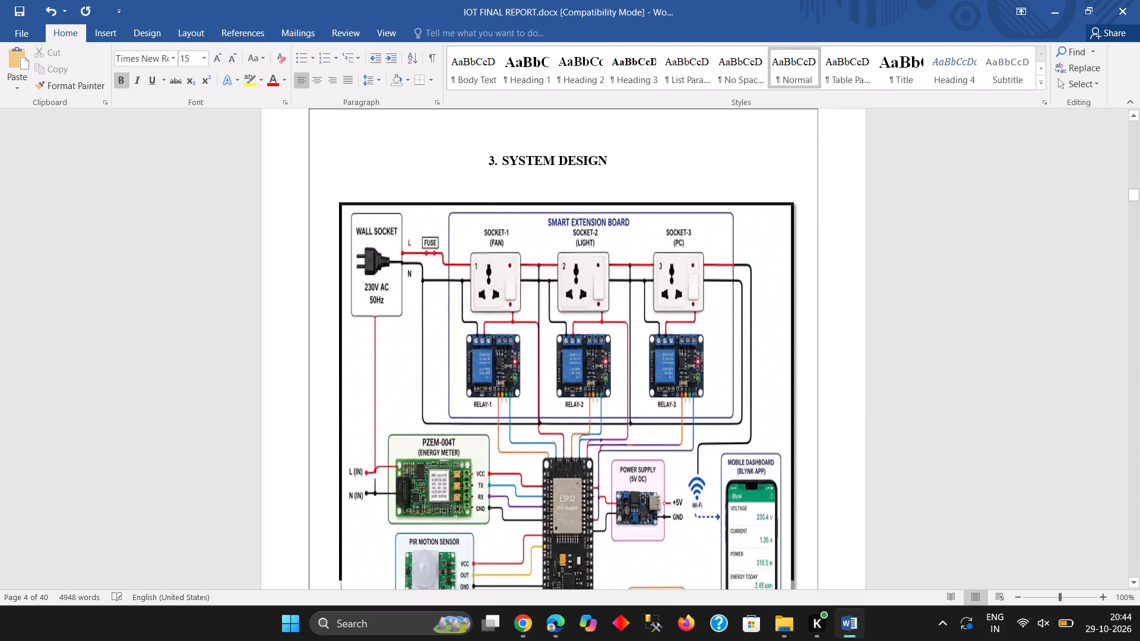
scroll(645, 236, down, 6)
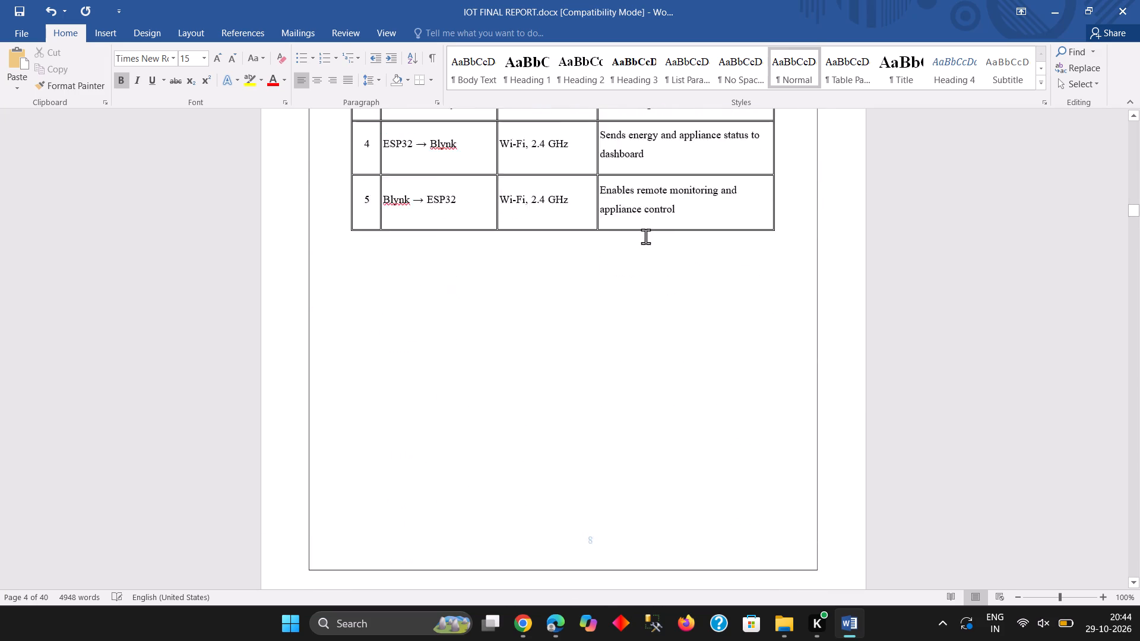
scroll(645, 236, down, 8)
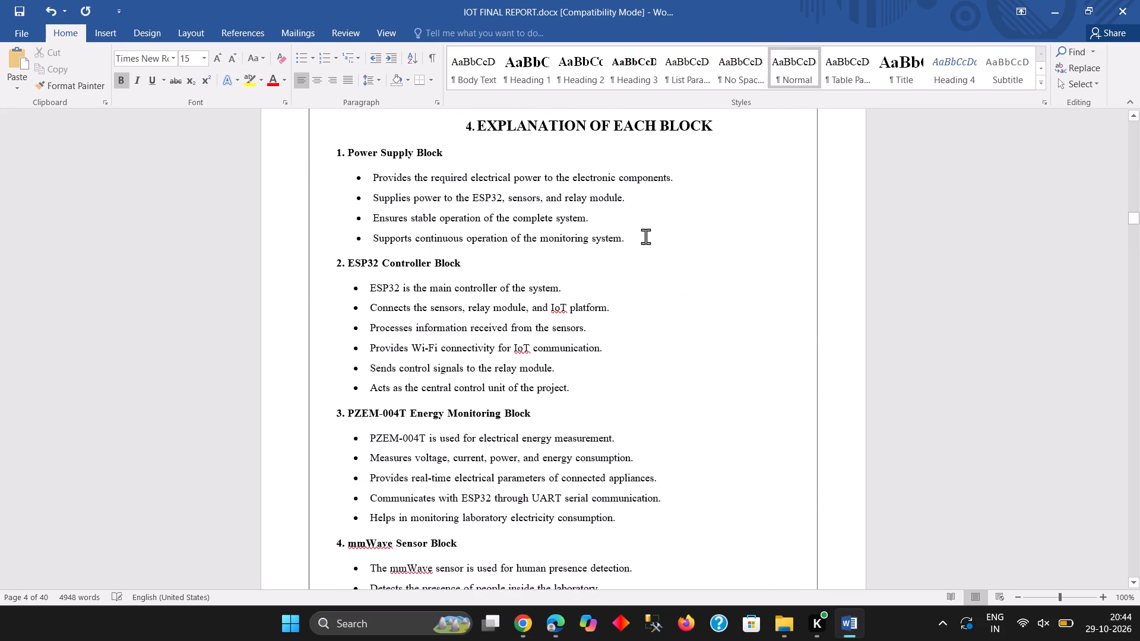
scroll(645, 236, down, 15)
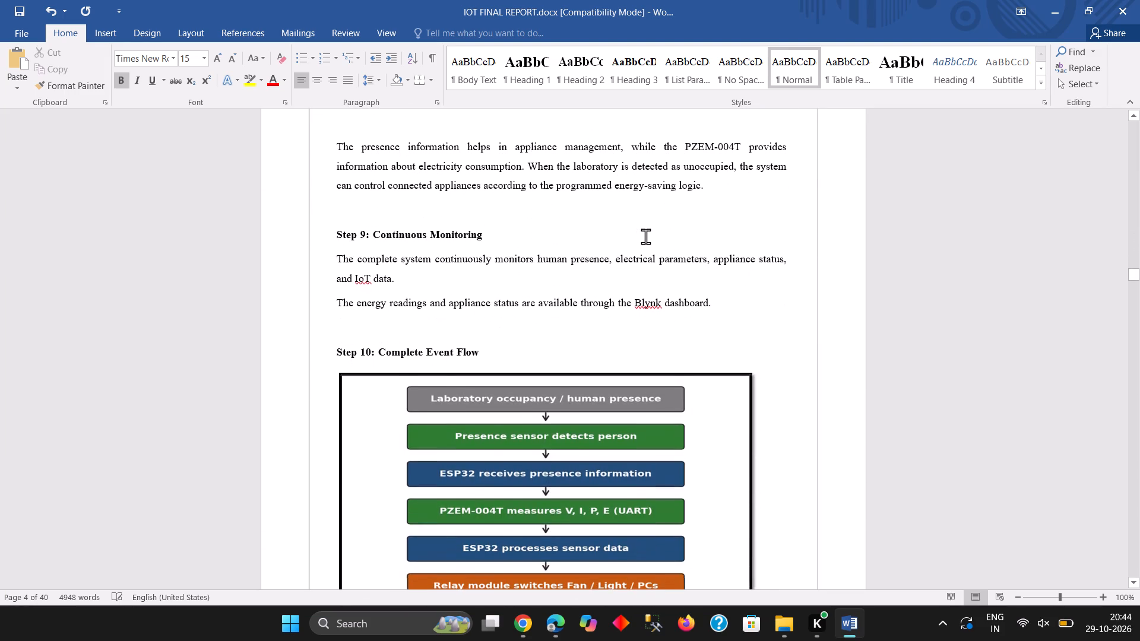
scroll(645, 236, down, 10)
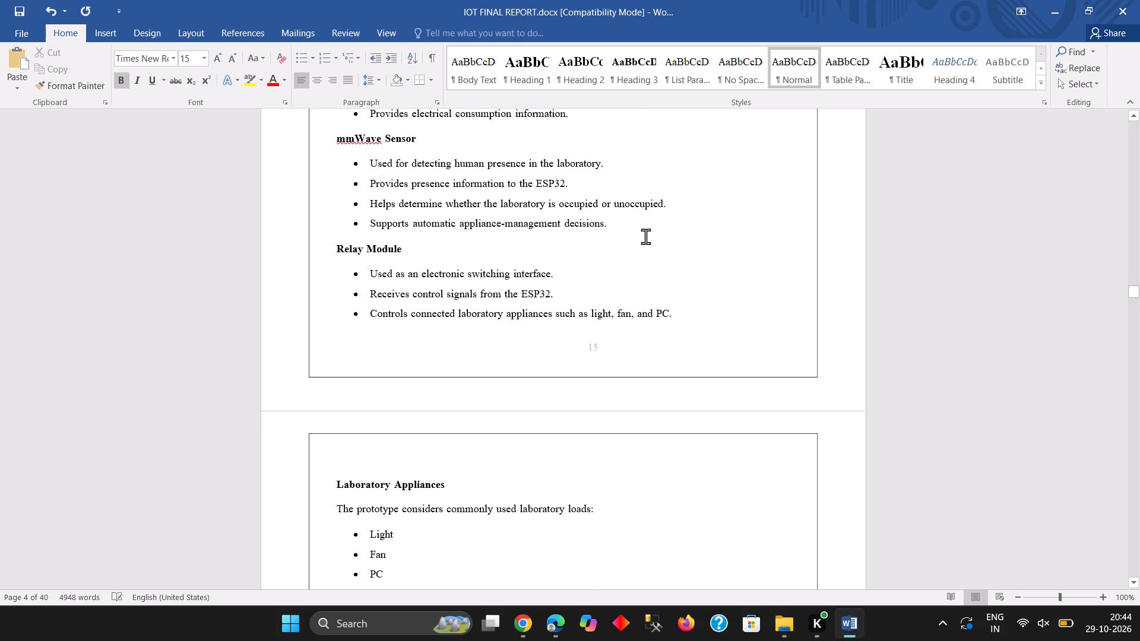
Copy the entire contents of the report.
click(556, 245)
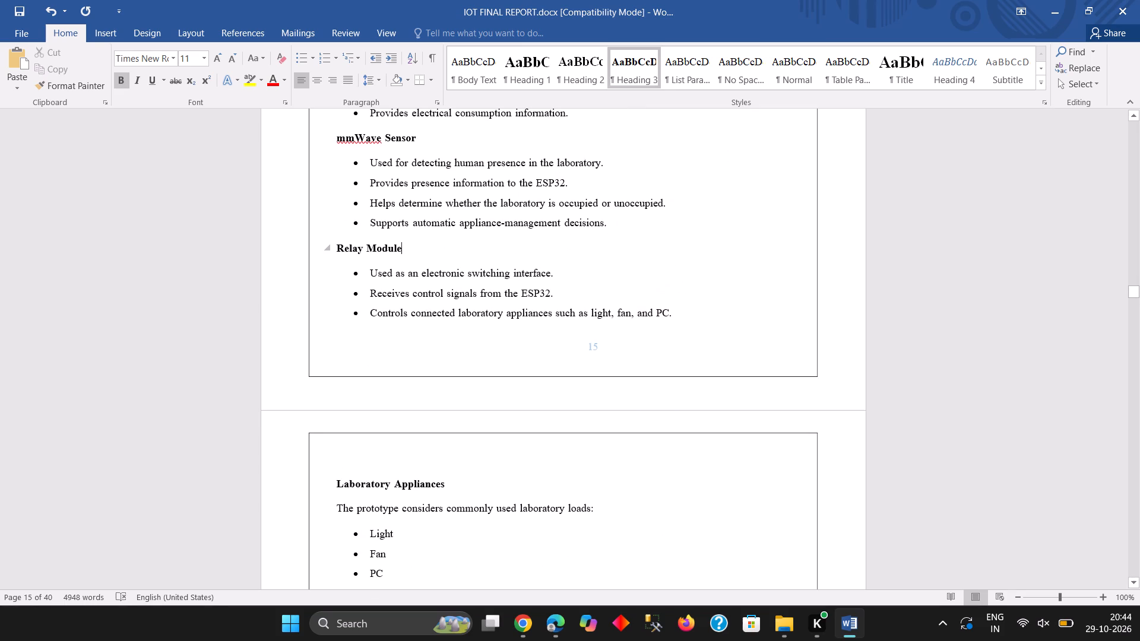
key(ctrl+a)
key(ctrl+c)
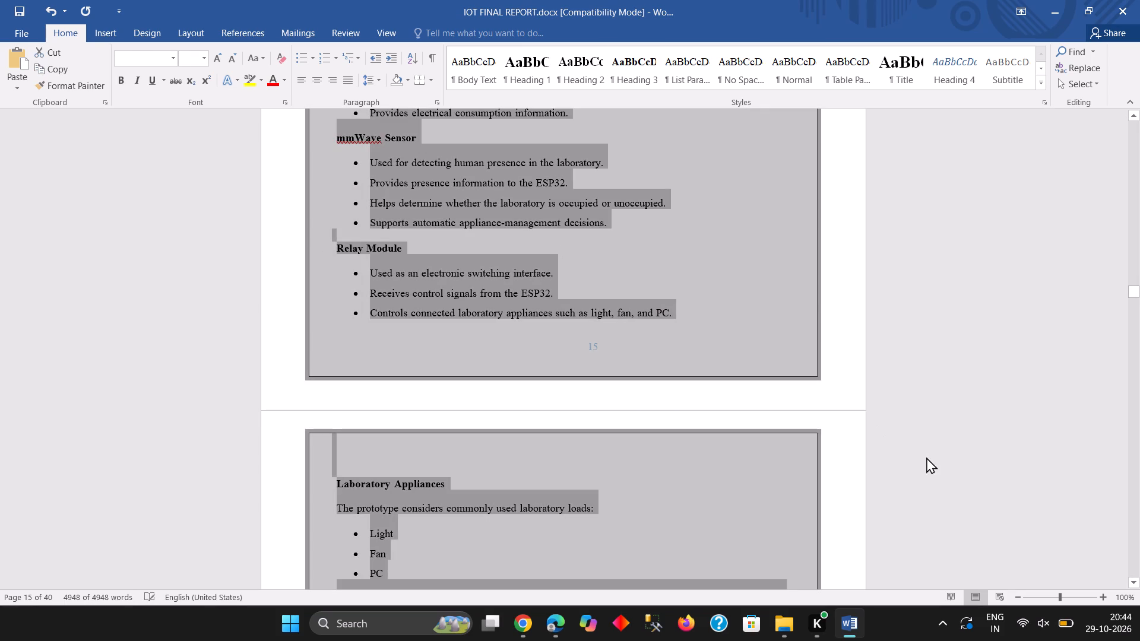
Open the Windows search.
click(416, 611)
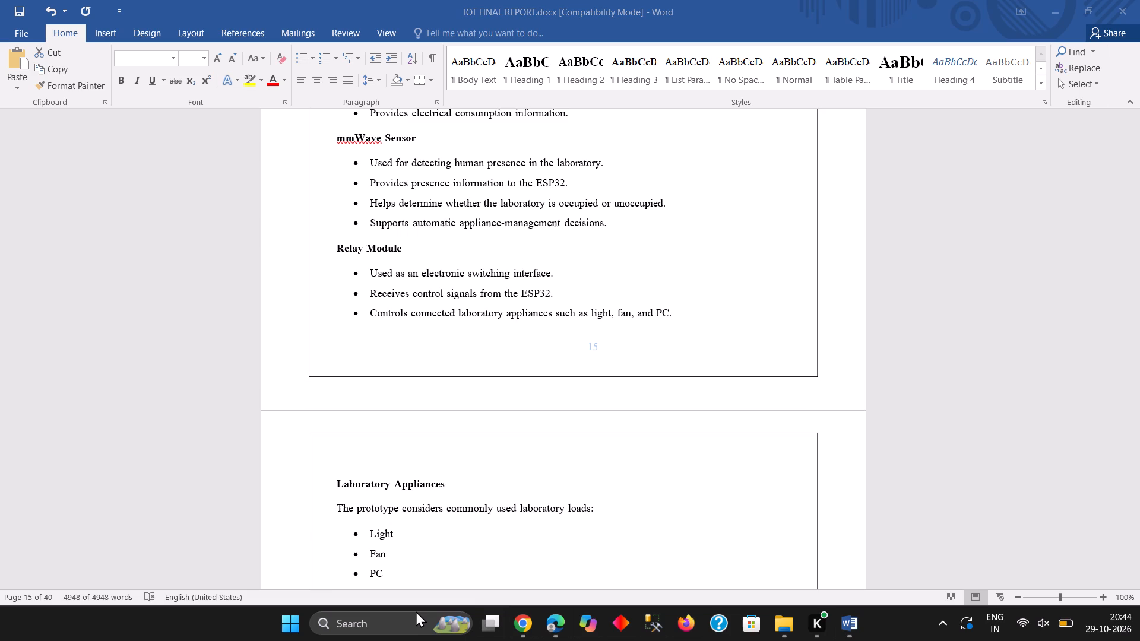
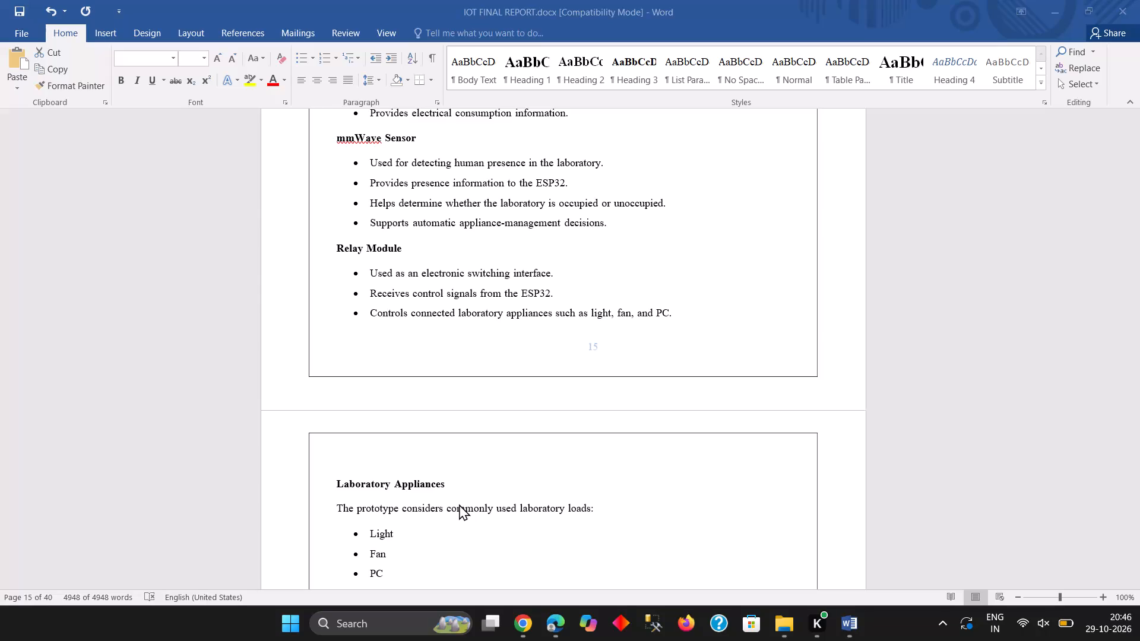
Deselect the report text and look over the Implementation pages 16 and 17.
scroll(580, 420, down, 5)
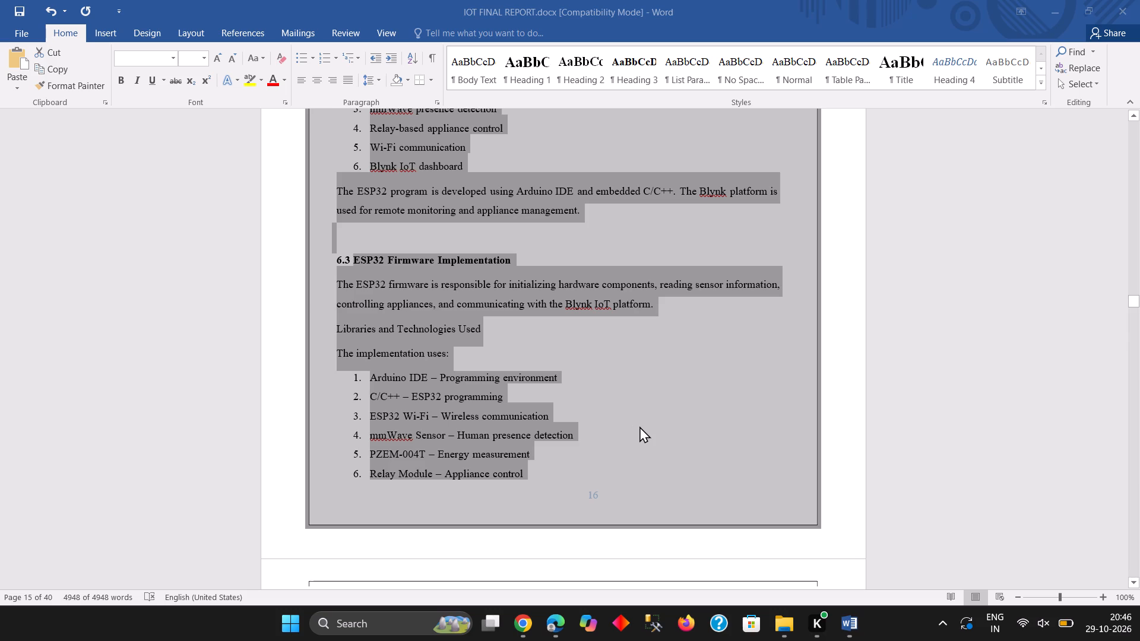
click(639, 426)
click(859, 484)
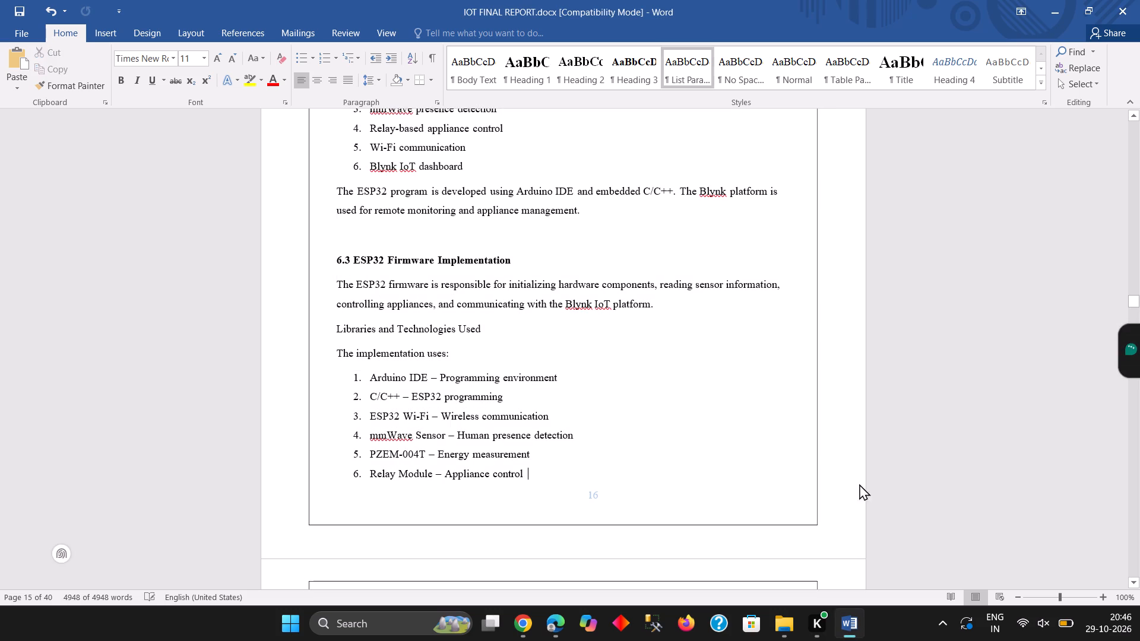
scroll(585, 485, down, 3)
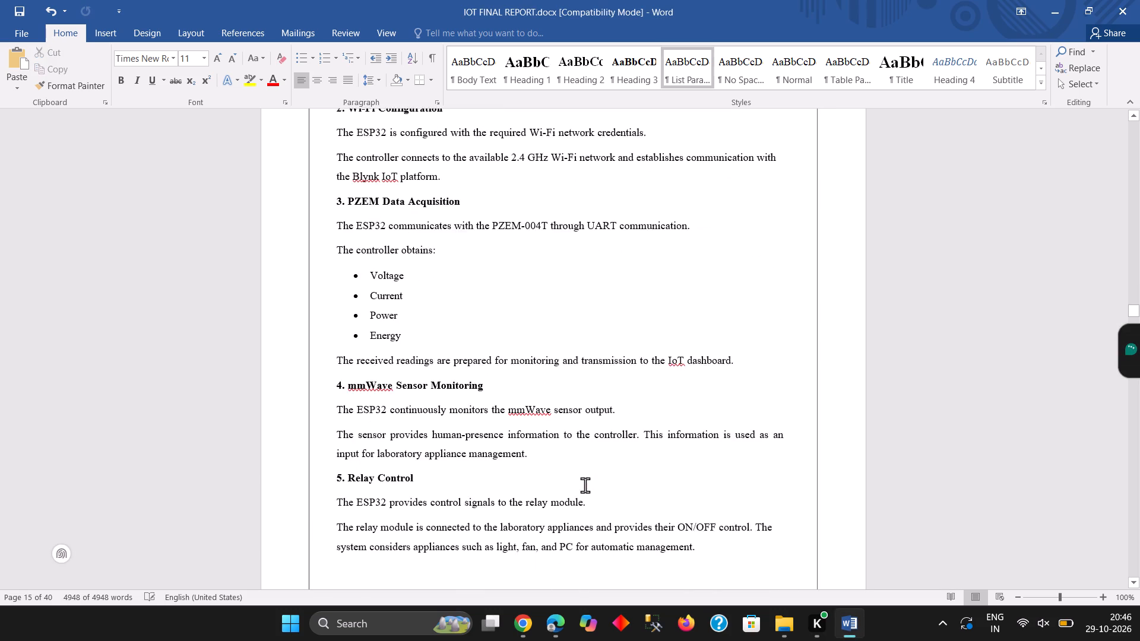
scroll(585, 485, down, 2)
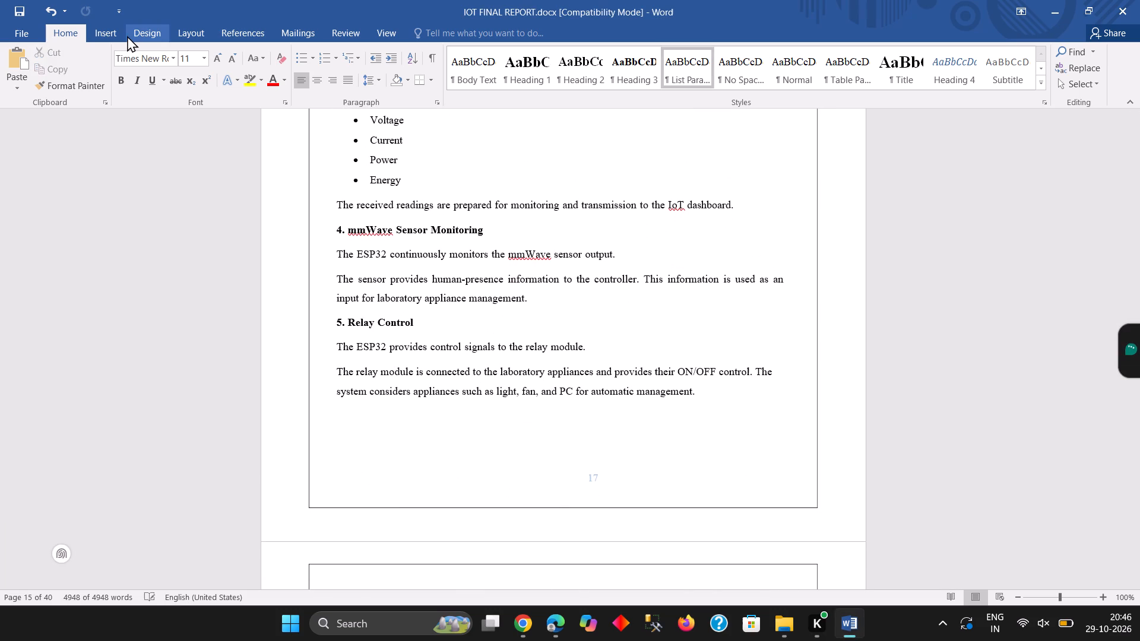
Open the page border options for the whole document and set the top border margin to 20 pt.
click(116, 36)
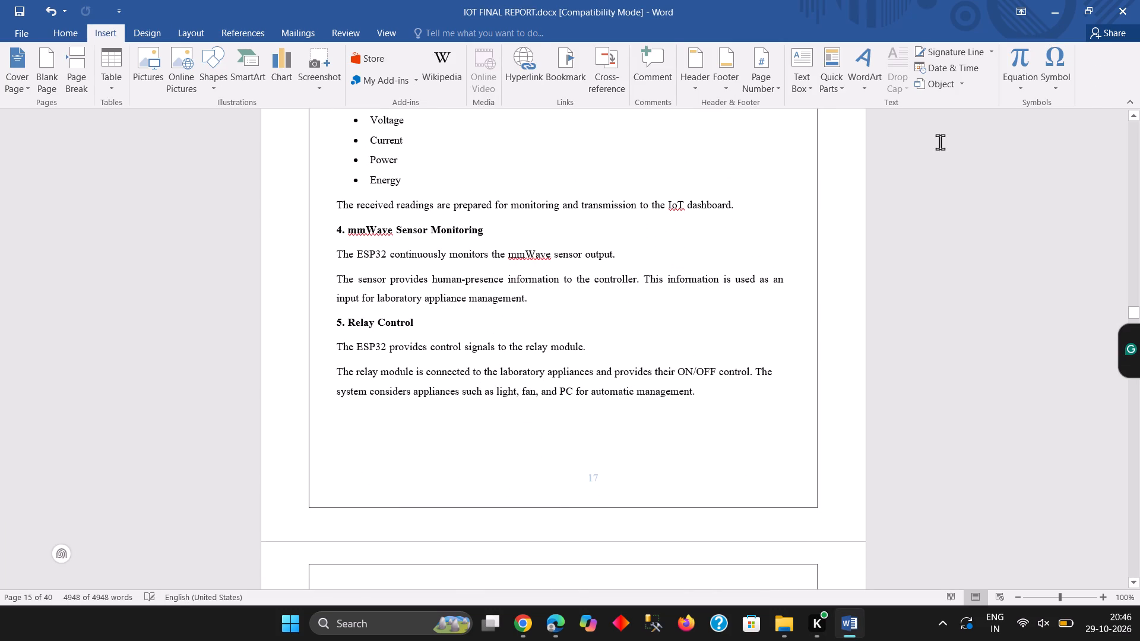
click(135, 37)
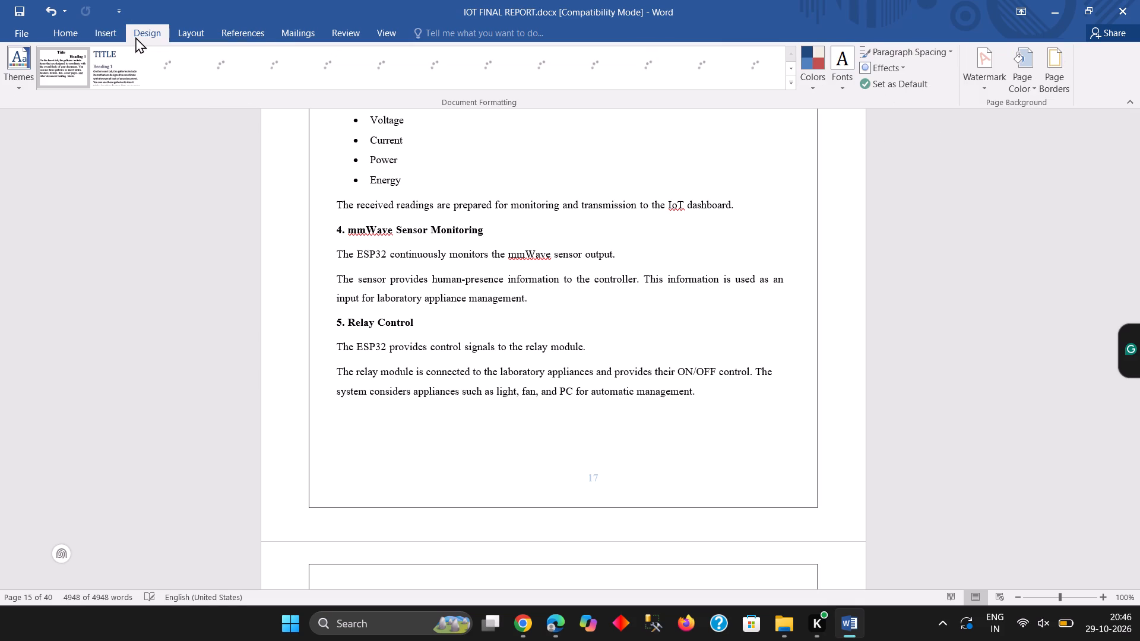
click(1054, 82)
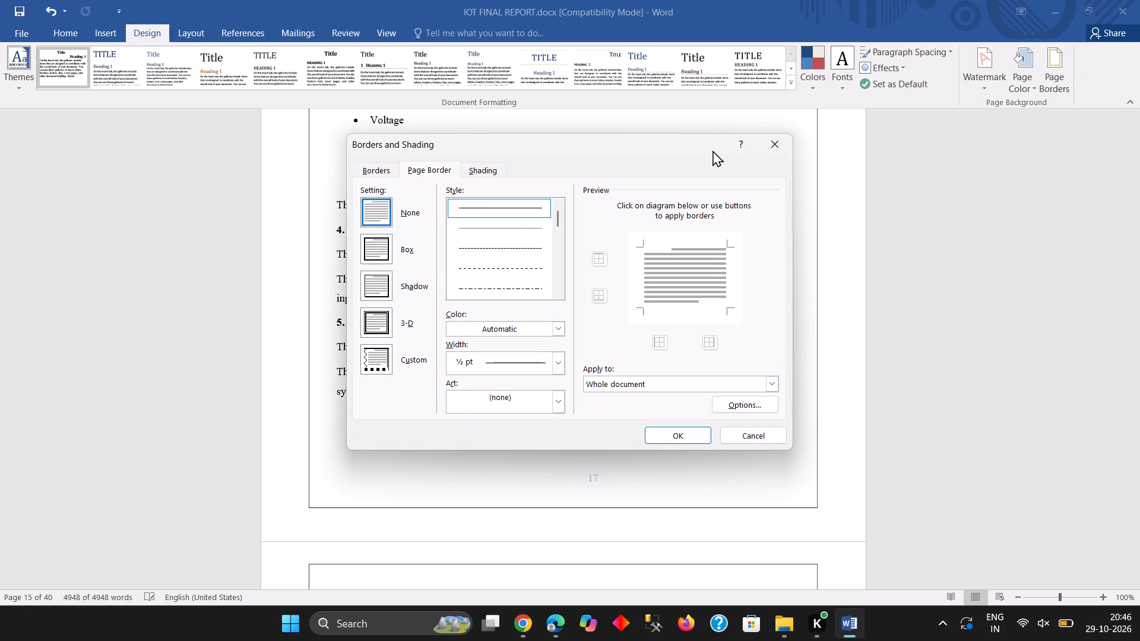
click(563, 358)
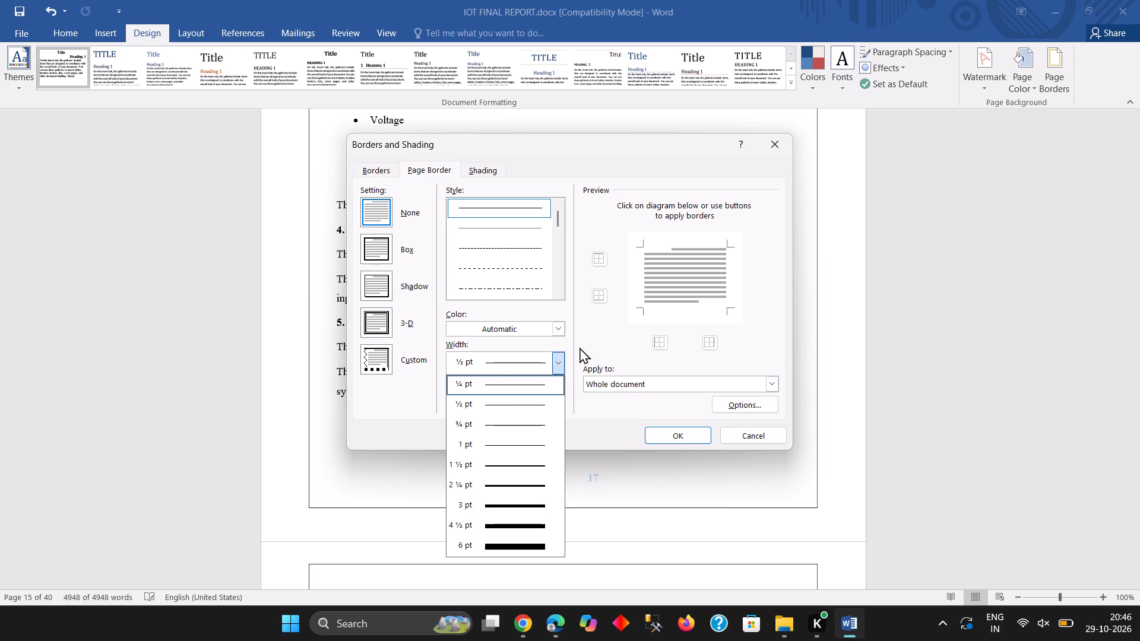
click(612, 360)
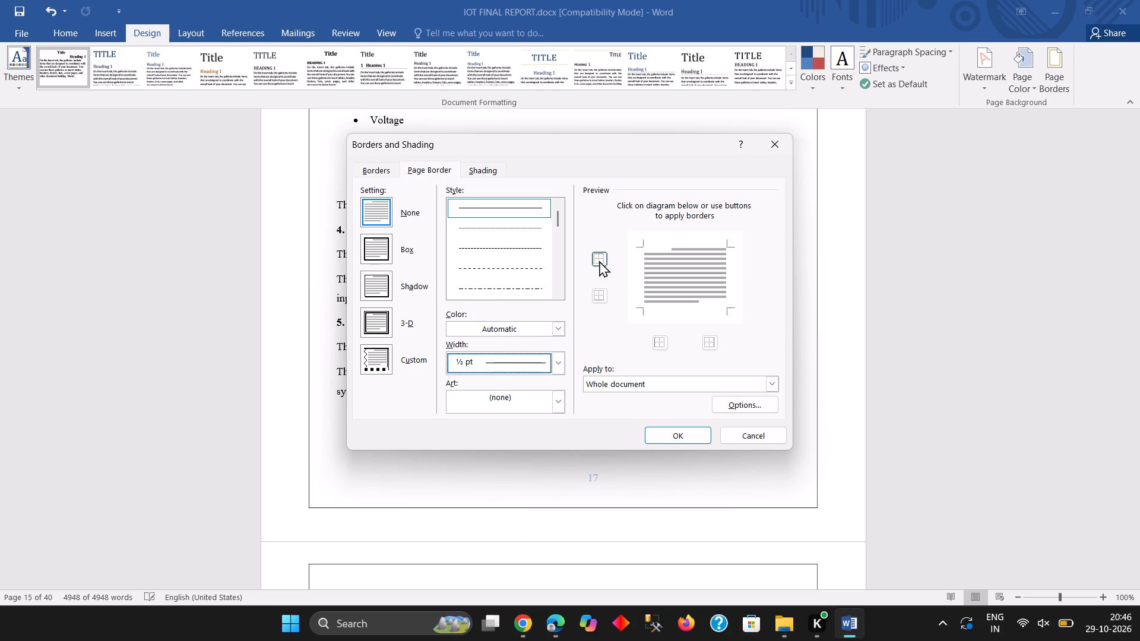
click(747, 406)
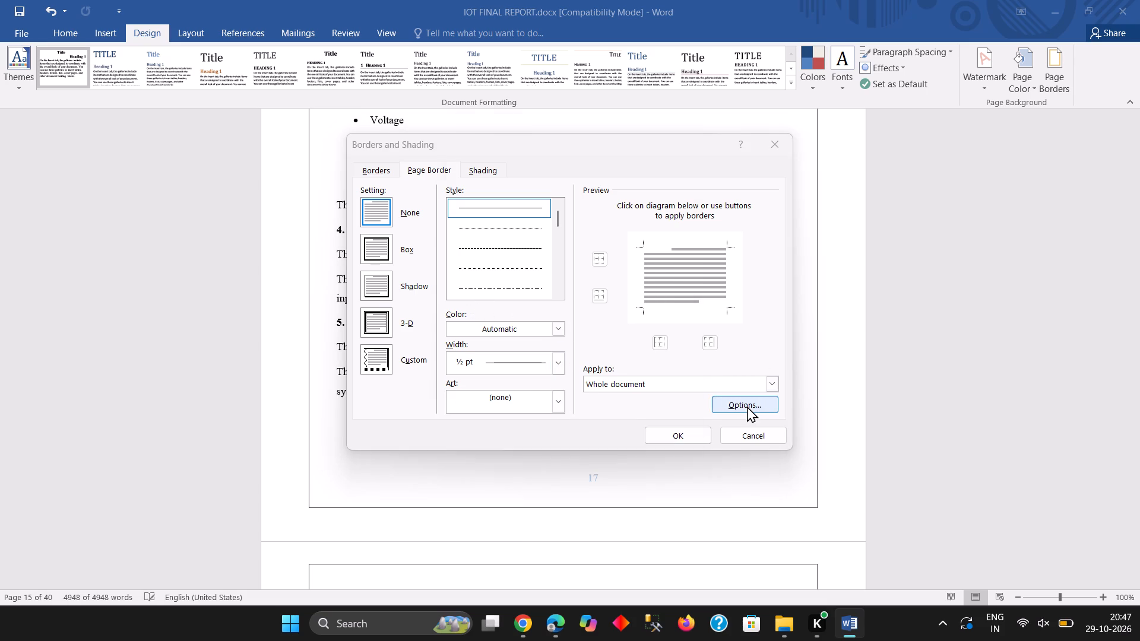
click(528, 169)
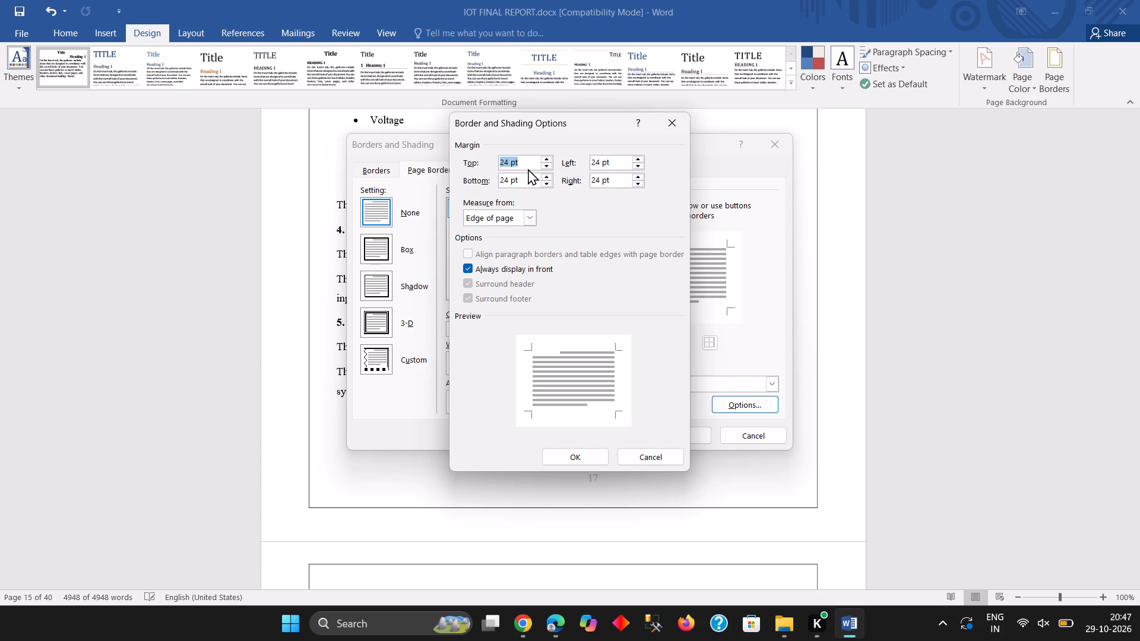
click(514, 161)
key(Left)
key(Left)
key(BackSpace)
key(0)
Set the left and right page border margins to 20 pt.
click(604, 163)
key(Left)
key(BackSpace)
key(0)
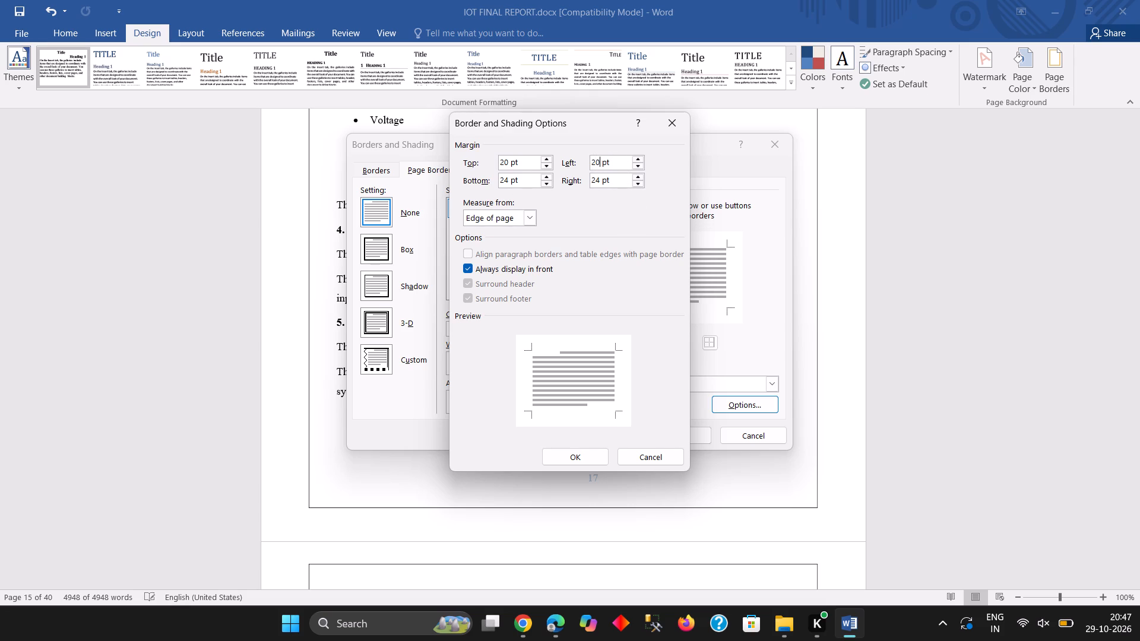
key(Down)
key(Up)
key(Down)
key(Up)
click(596, 180)
key(Right)
key(BackSpace)
key(0)
Set the bottom page border margin to 20 pt and apply the border settings to the whole document.
drag(506, 177, 547, 199)
key(Right)
key(Left)
key(Left)
key(BackSpace)
key(BackSpace)
key(0)
key(space)
click(596, 459)
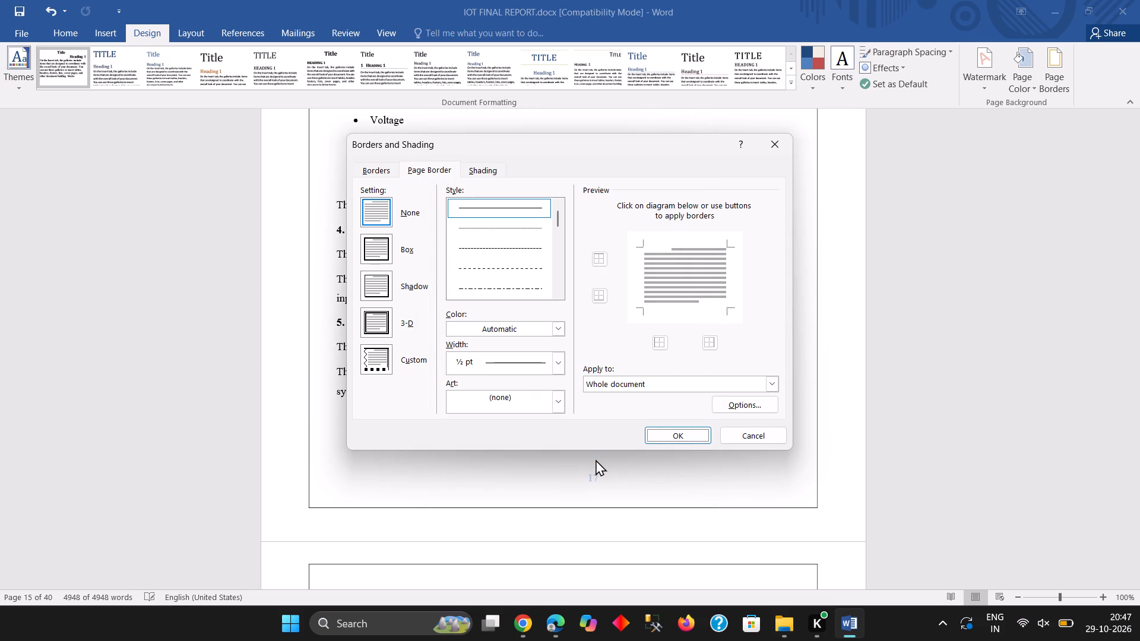
click(661, 434)
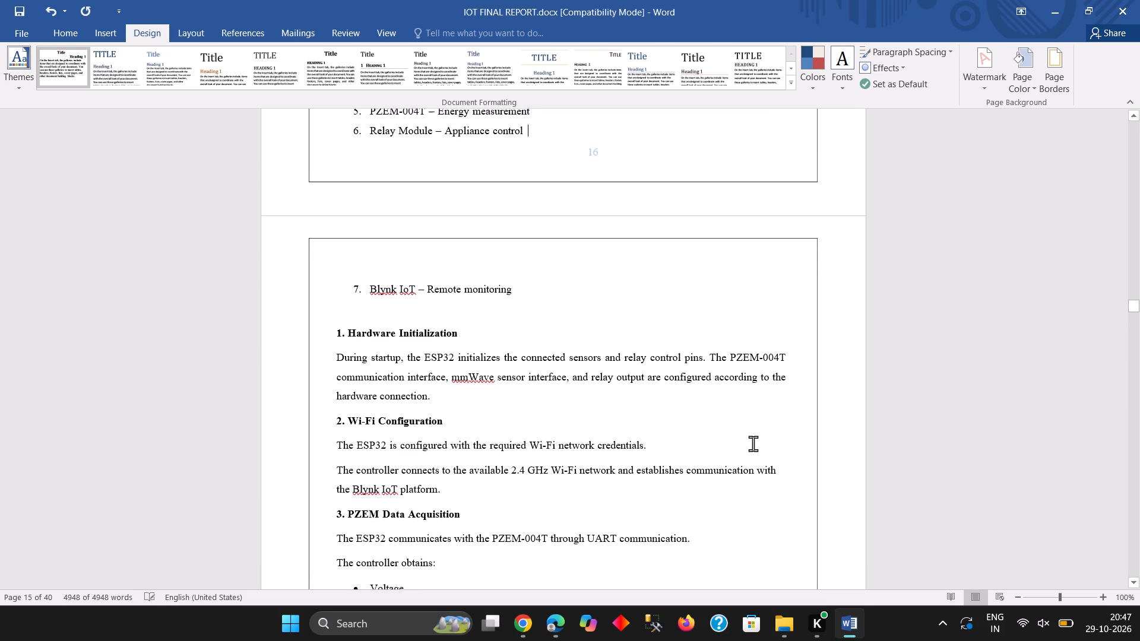
Check the page borders across the report, from the Implementation section back to the CIA Approval Sheet.
scroll(753, 443, up, 3)
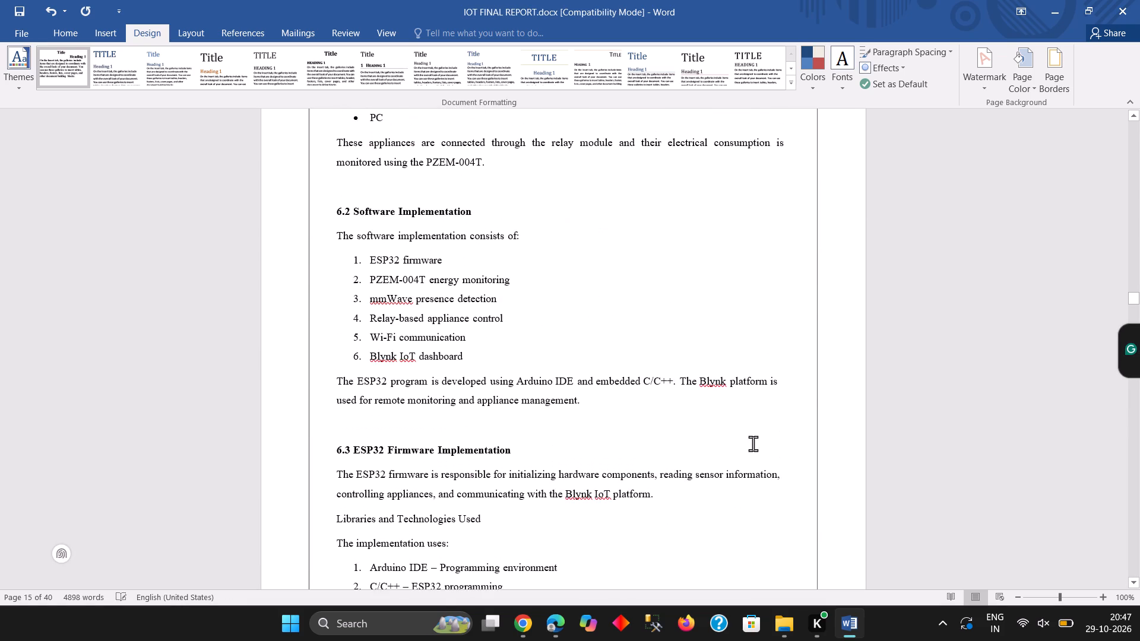
scroll(753, 443, up, 8)
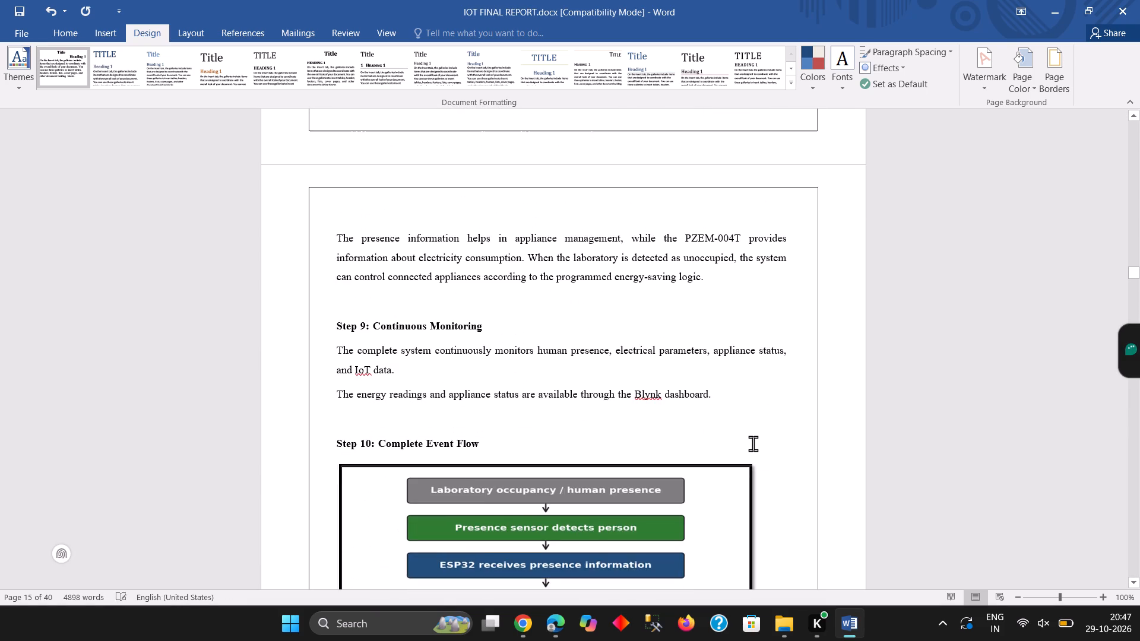
scroll(753, 443, up, 6)
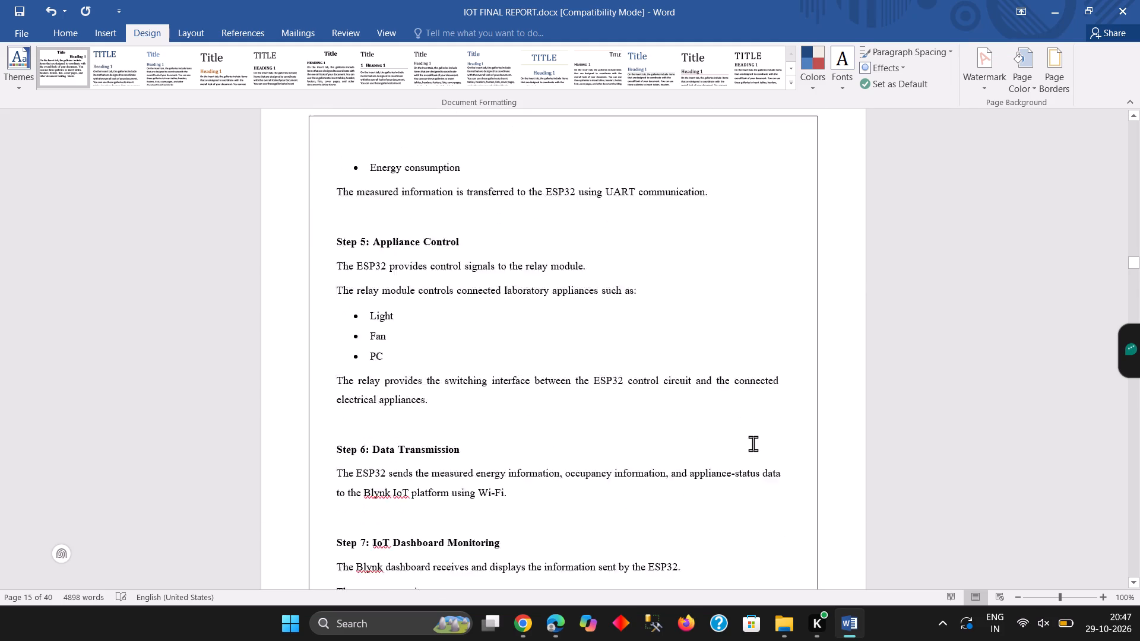
scroll(753, 443, up, 3)
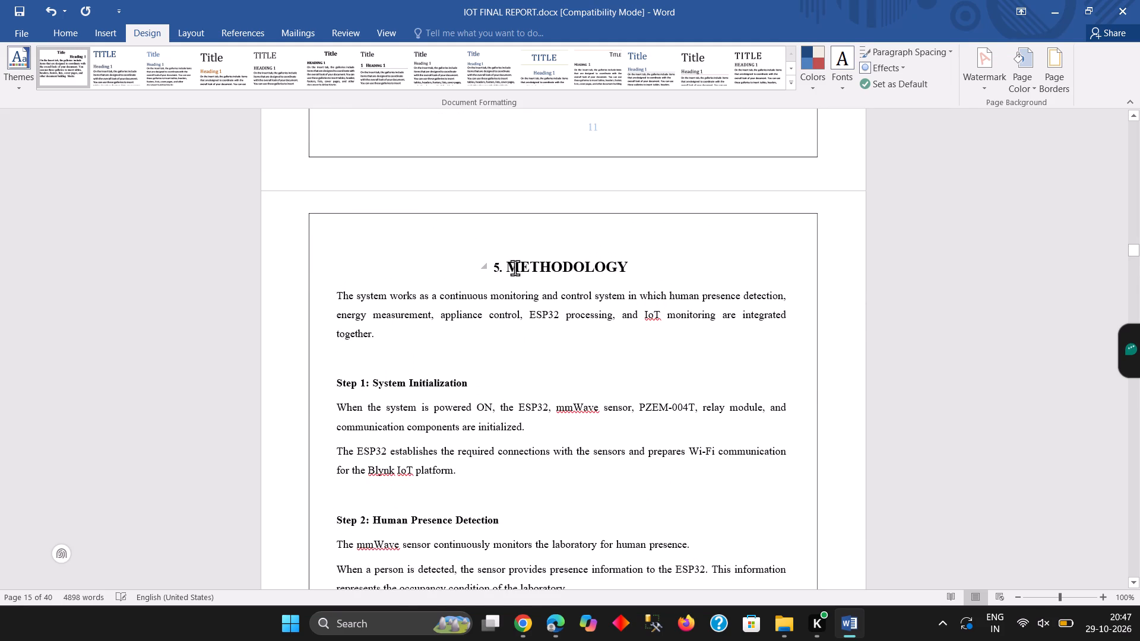
click(515, 268)
scroll(593, 364, down, 10)
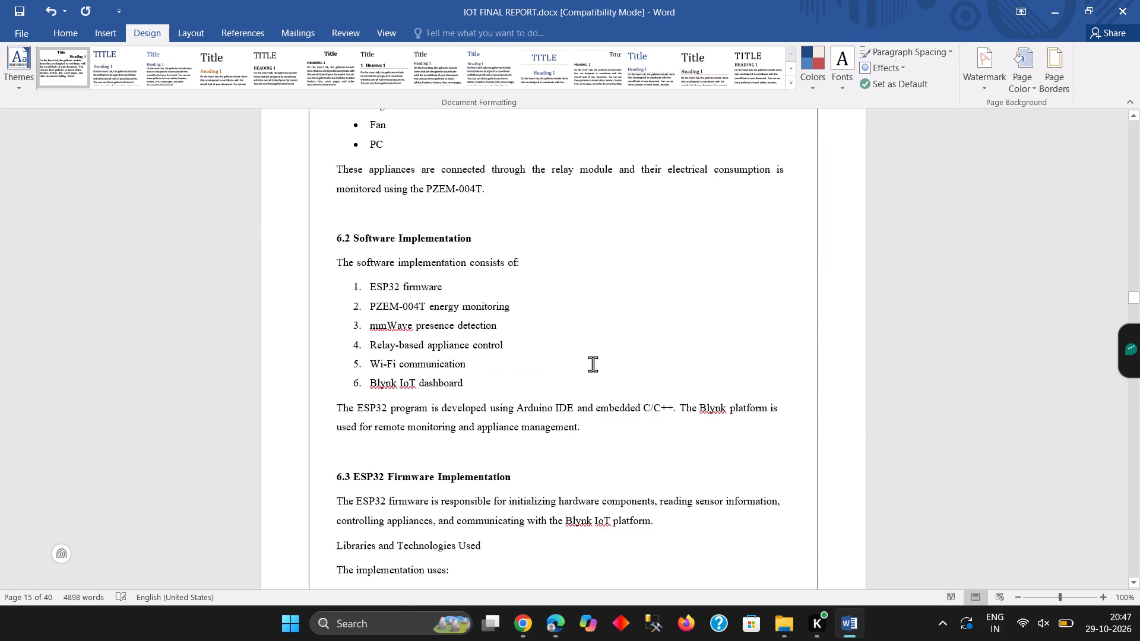
scroll(593, 364, down, 3)
scroll(593, 364, up, 3)
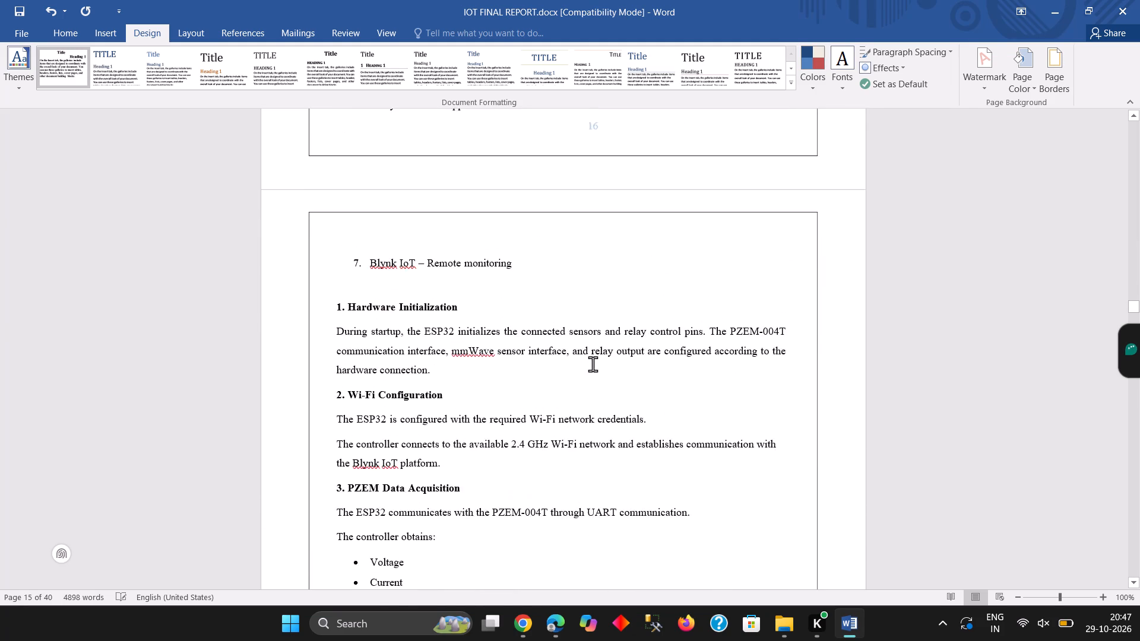
scroll(593, 364, up, 16)
scroll(593, 364, up, 9)
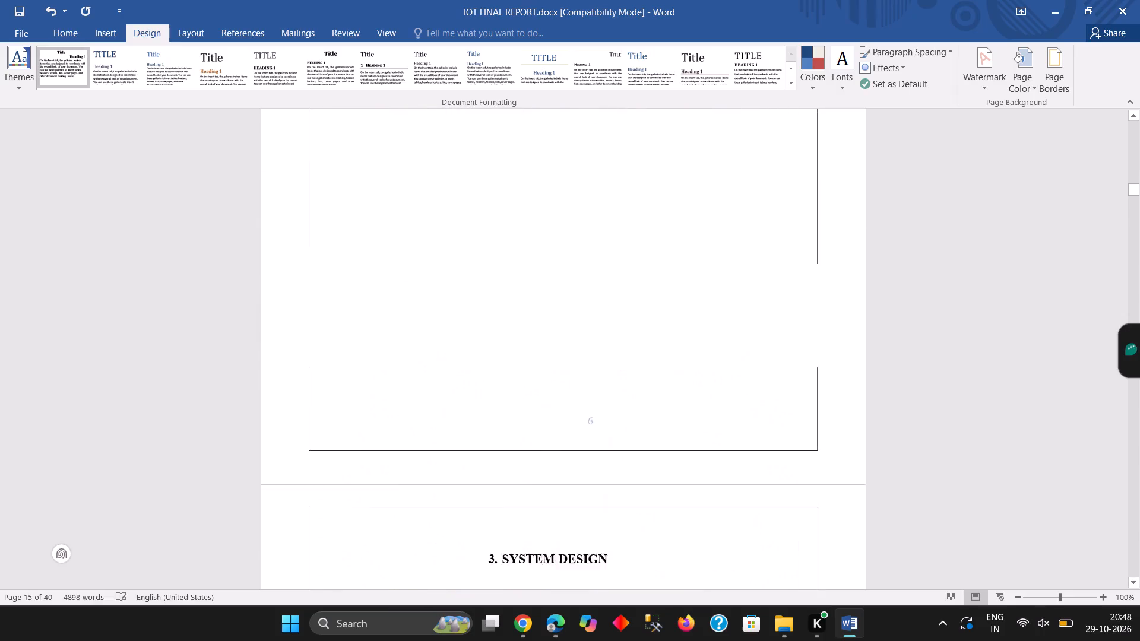
scroll(593, 364, up, 4)
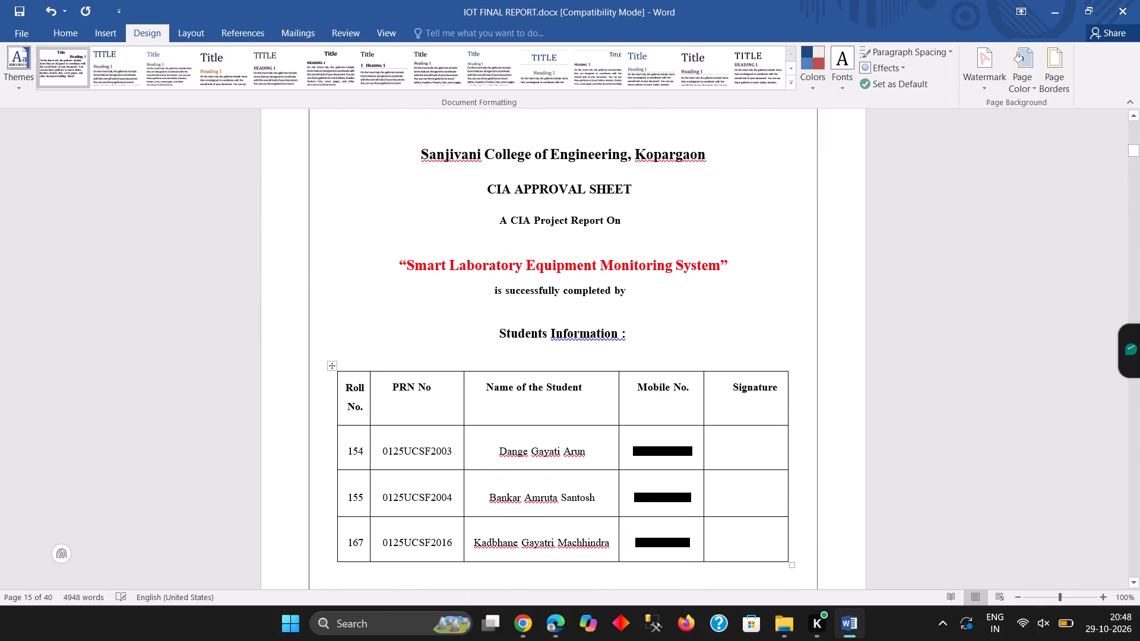
scroll(641, 477, down, 1)
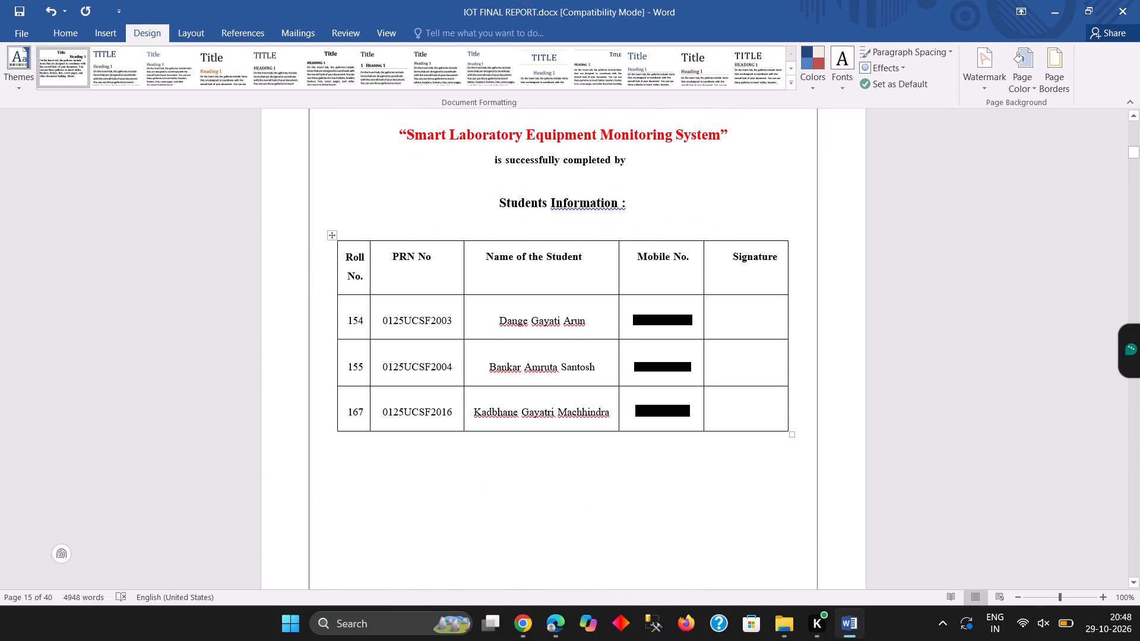
Reduce the height of the Students Information table on the approval page.
drag(790, 435, 792, 389)
Remove the bold formatting from all text in the Table of Contents table.
scroll(722, 480, down, 3)
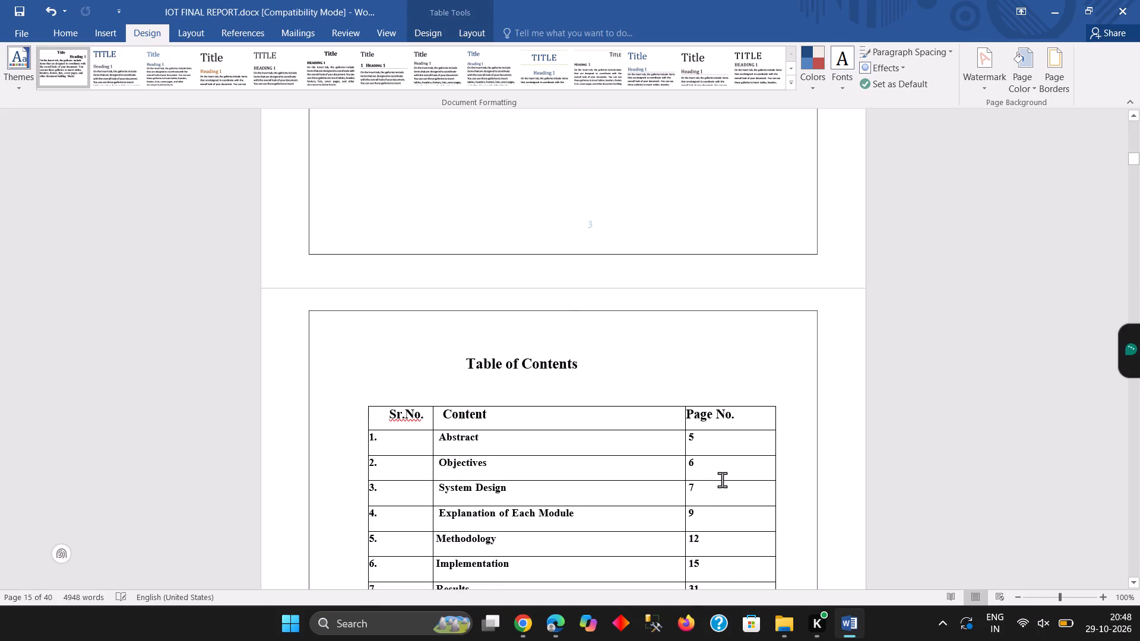
scroll(722, 480, down, 3)
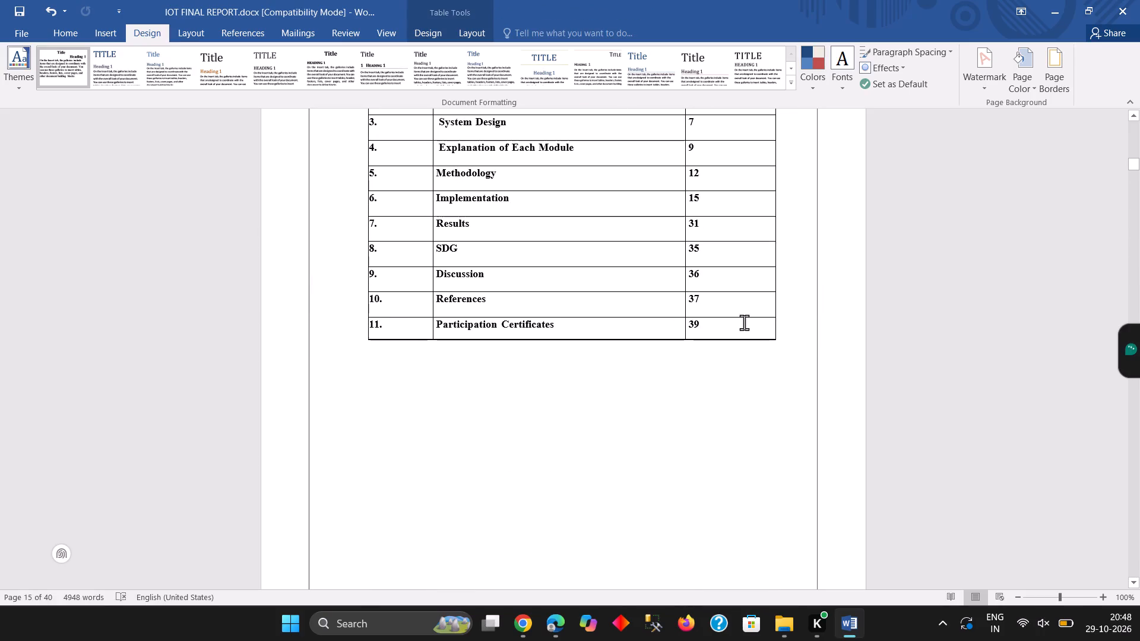
click(744, 322)
scroll(744, 322, up, 1)
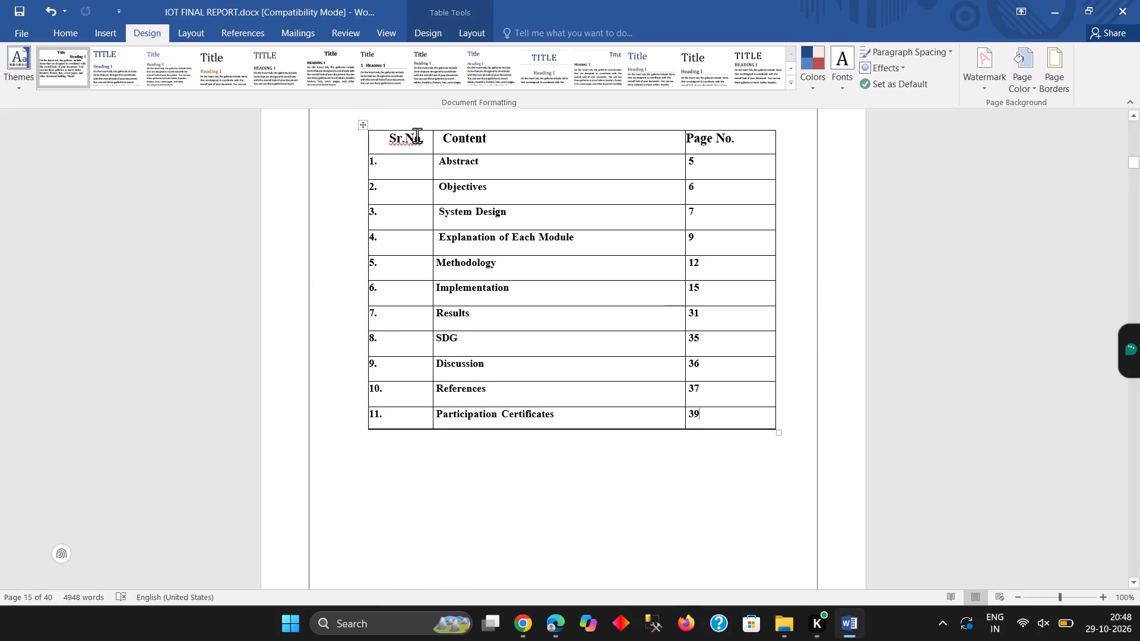
drag(385, 137, 768, 386)
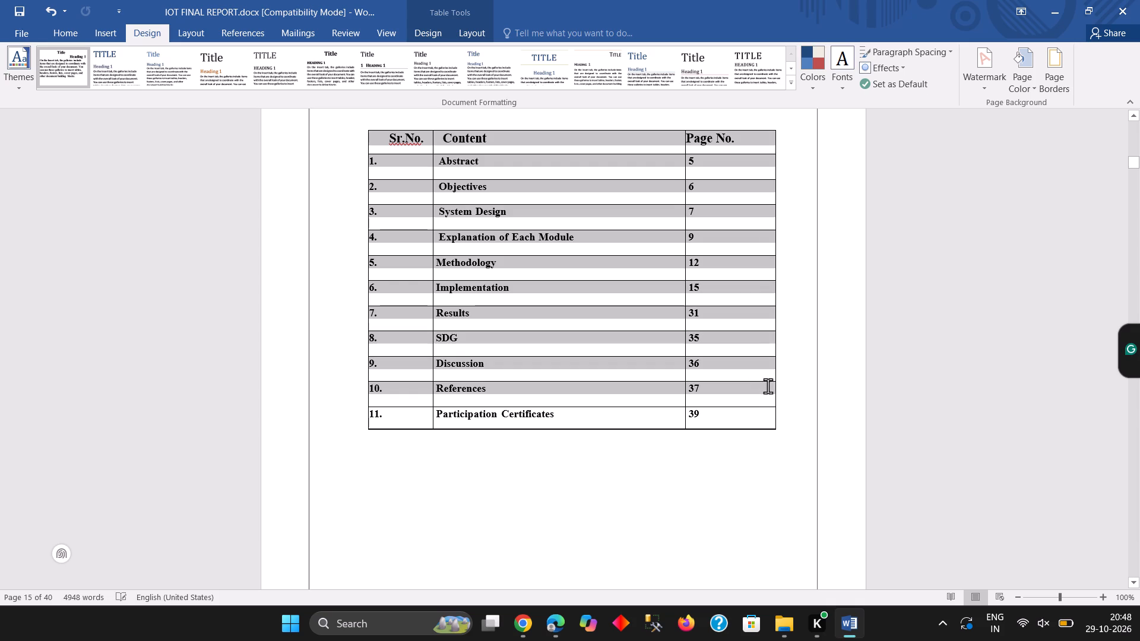
drag(768, 386, 759, 416)
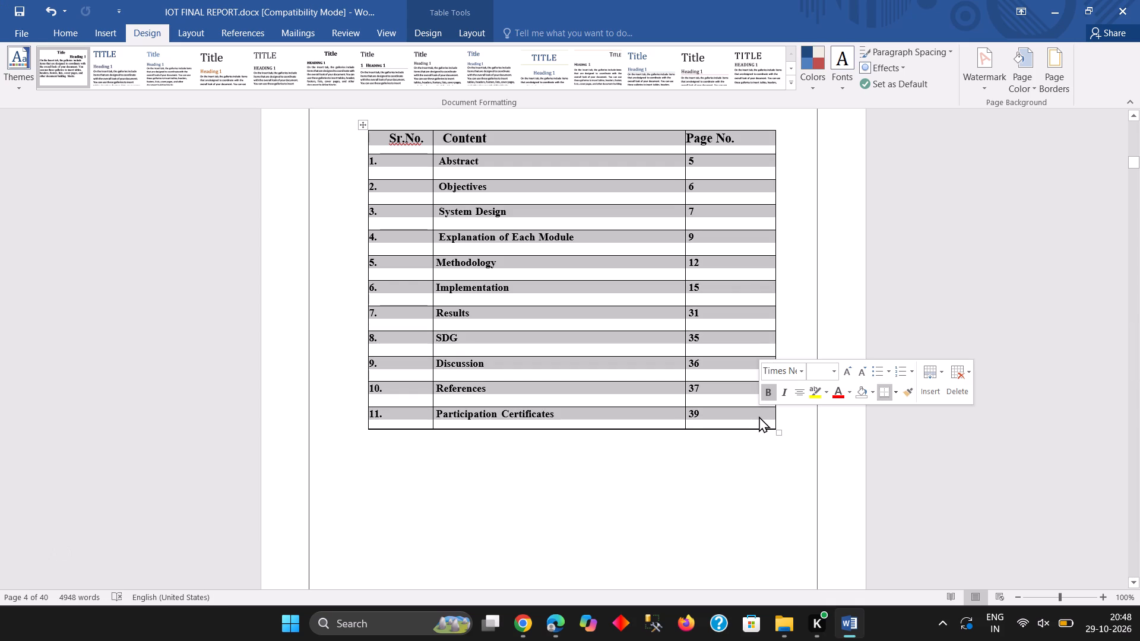
click(769, 388)
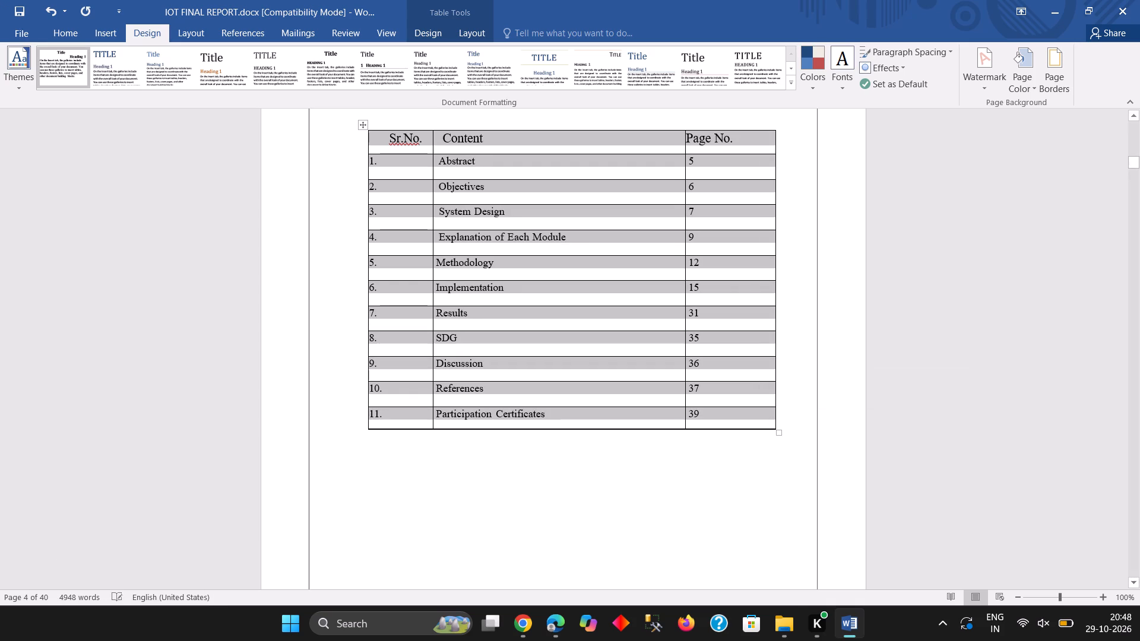
click(496, 306)
click(397, 157)
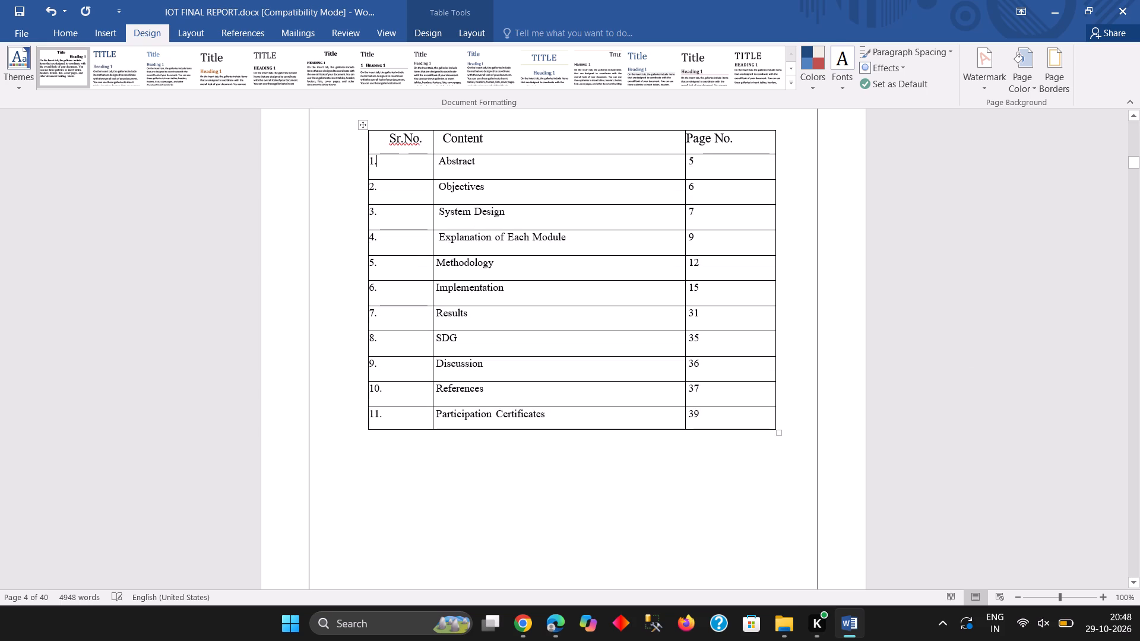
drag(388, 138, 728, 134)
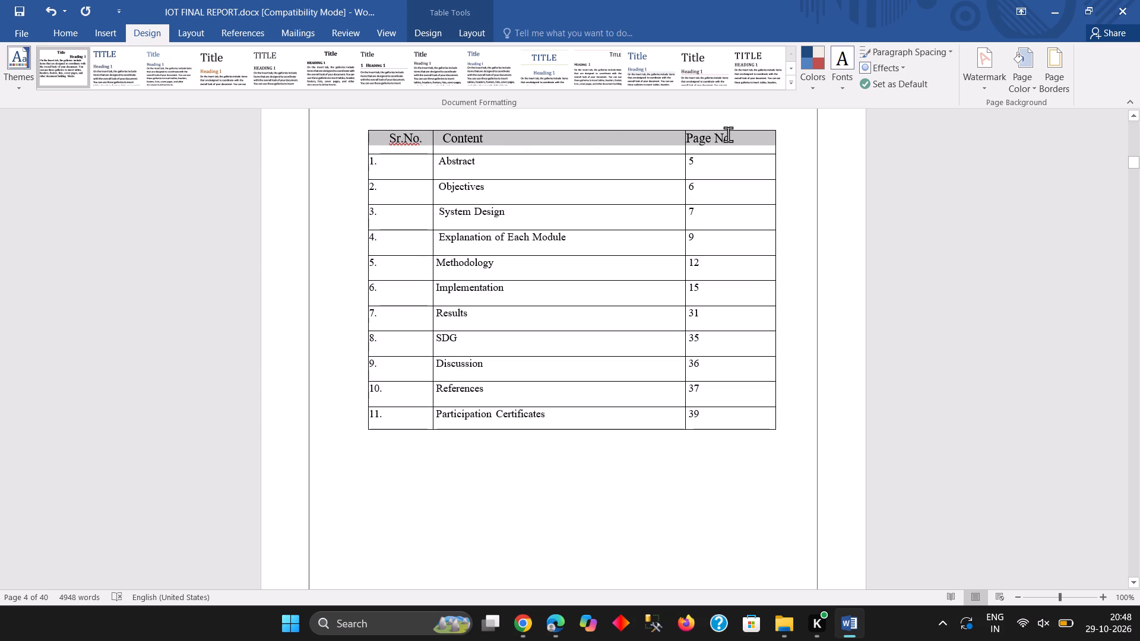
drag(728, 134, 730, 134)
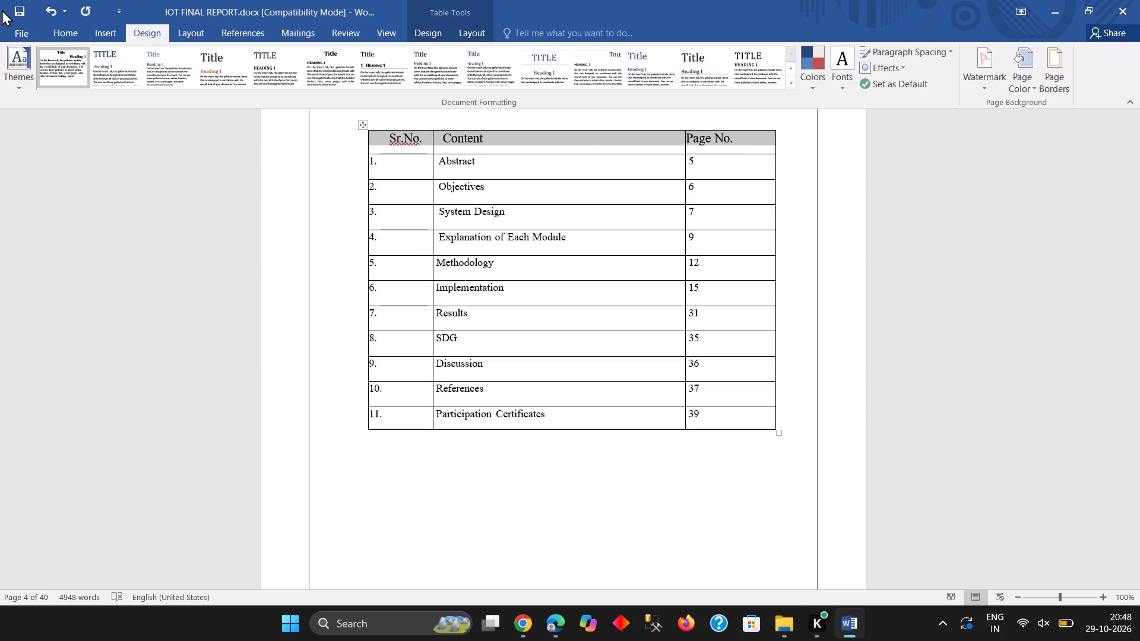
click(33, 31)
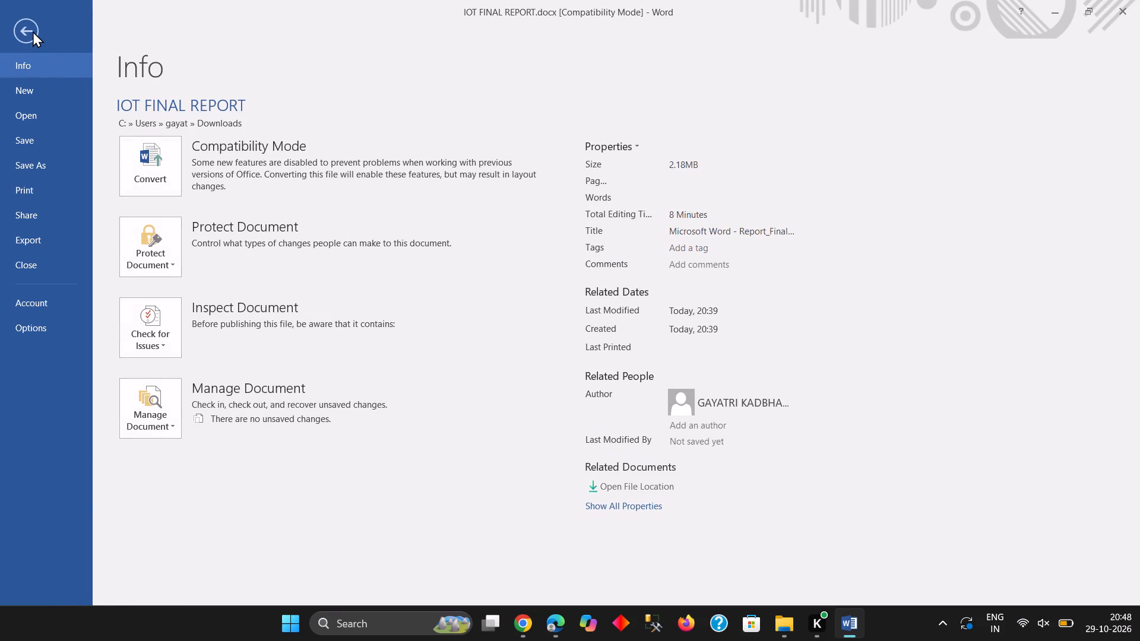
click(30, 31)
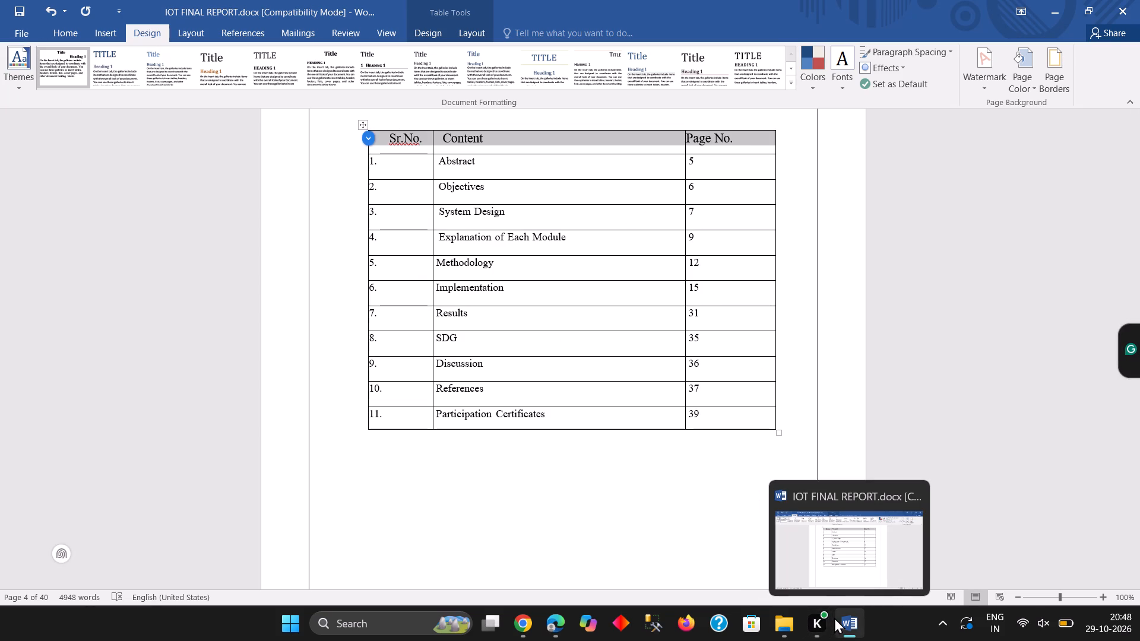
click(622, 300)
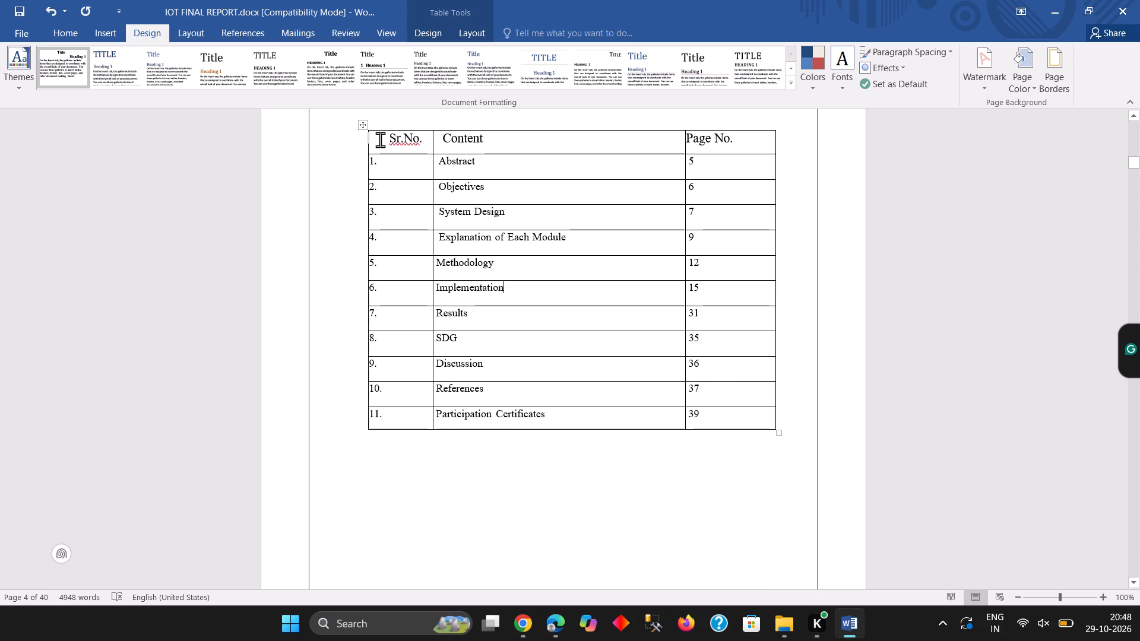
Make the Table of Contents header row (Sr.No., Content, Page No.) bold and set its font size to 12.
drag(380, 139, 736, 136)
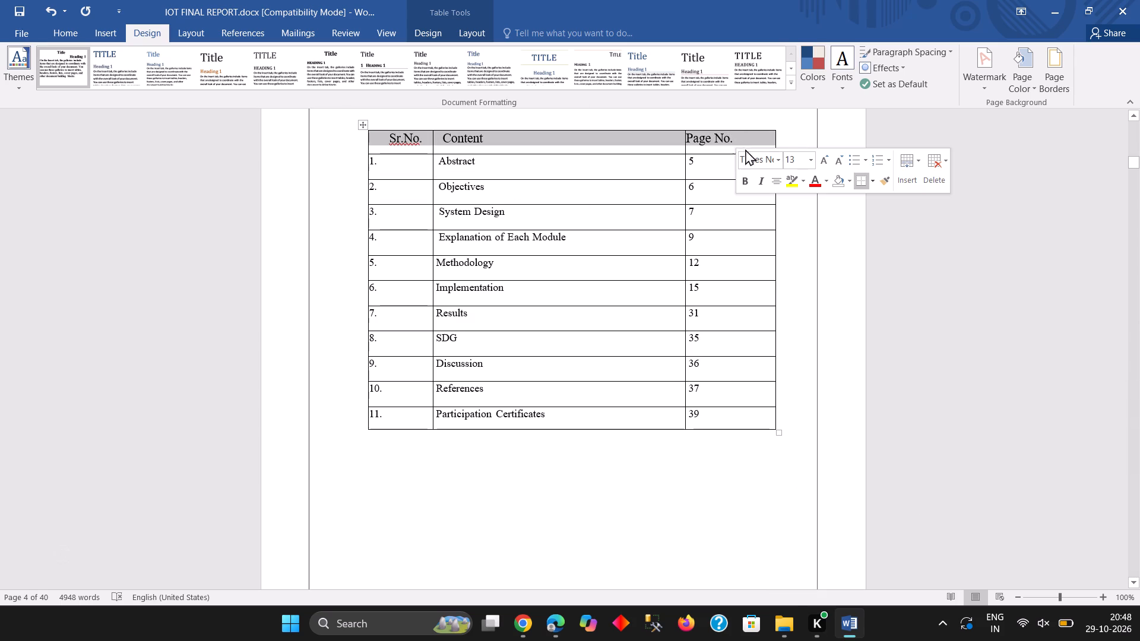
click(741, 184)
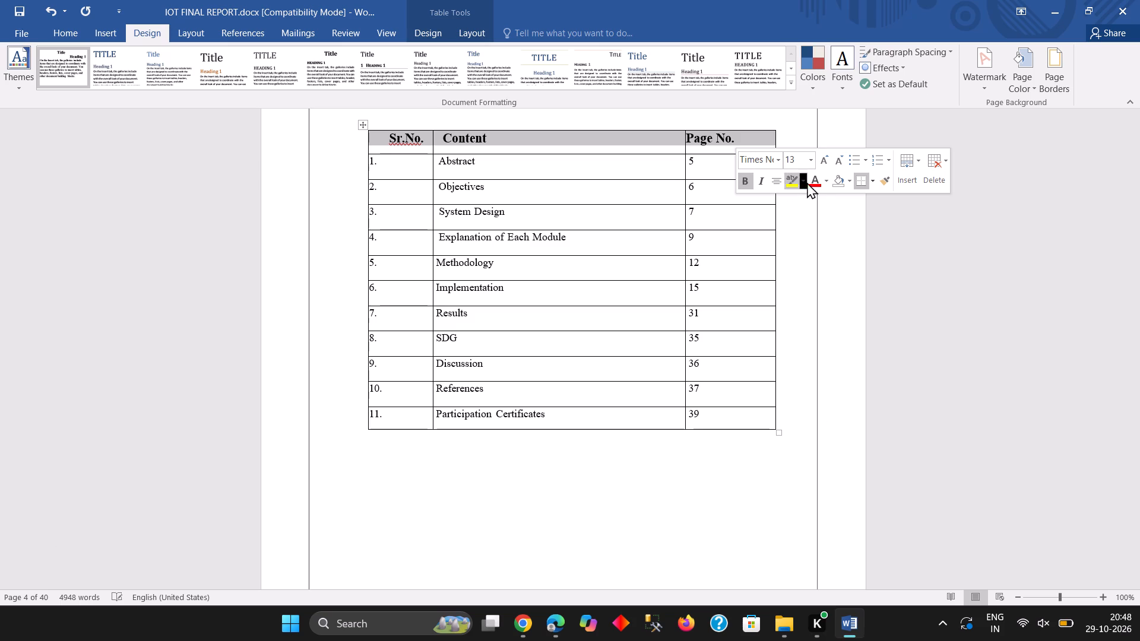
click(842, 158)
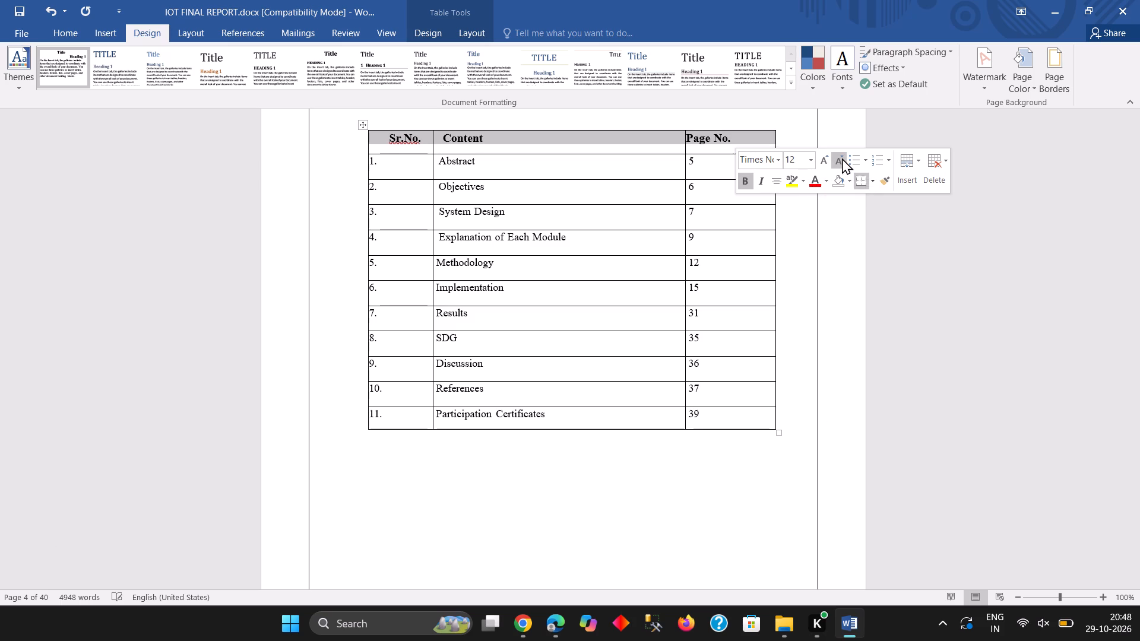
click(745, 395)
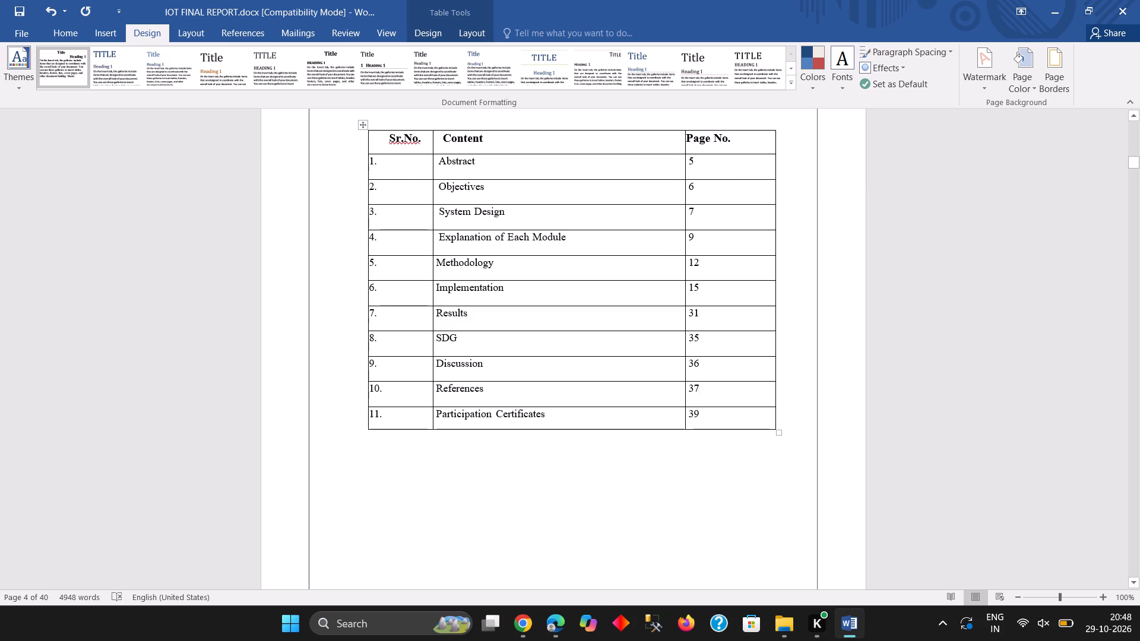
Centre the serial numbers 1 to 11 in the Sr.No. column of the Table of Contents.
drag(369, 162, 391, 423)
click(66, 37)
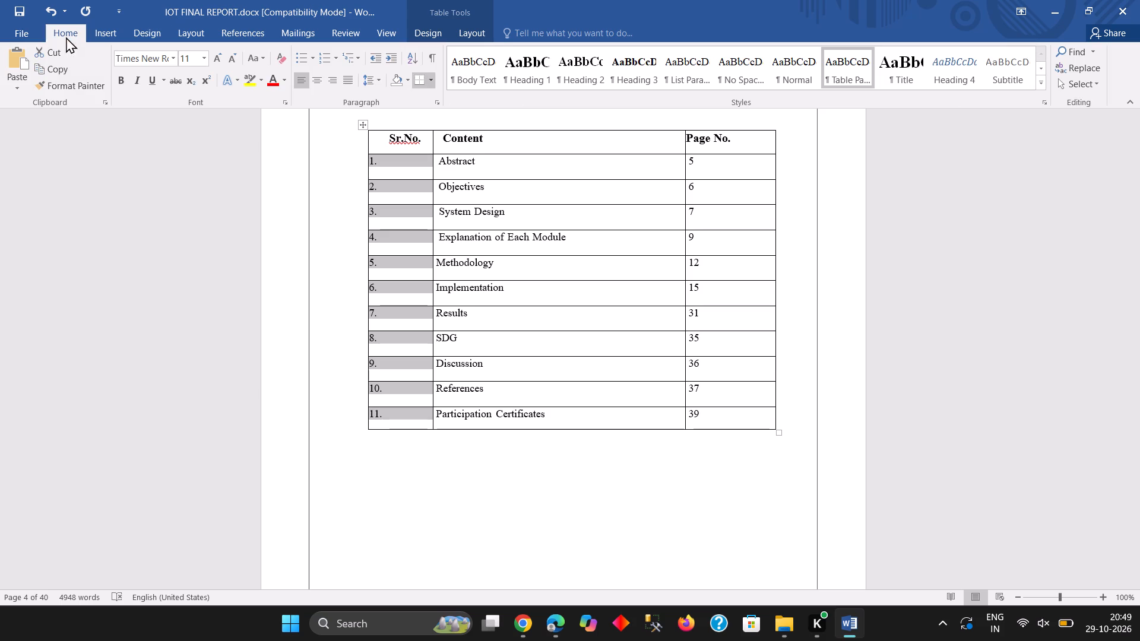
click(318, 85)
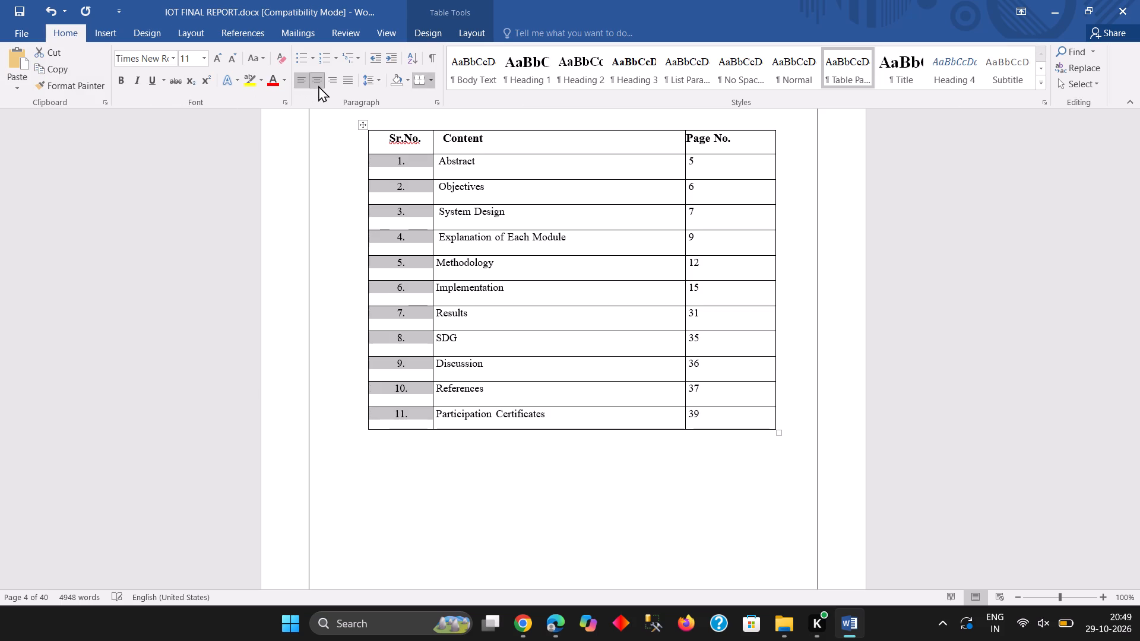
click(753, 468)
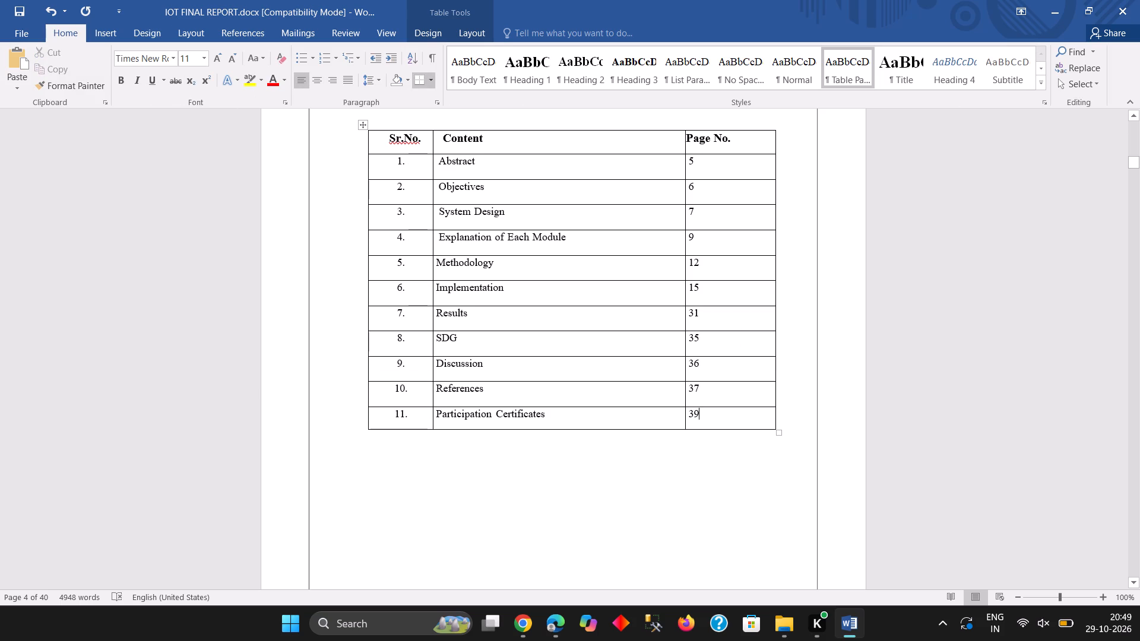
Widen the Page No. column by shifting its boundary with the Content column inward.
click(685, 157)
click(689, 161)
drag(689, 161, 663, 174)
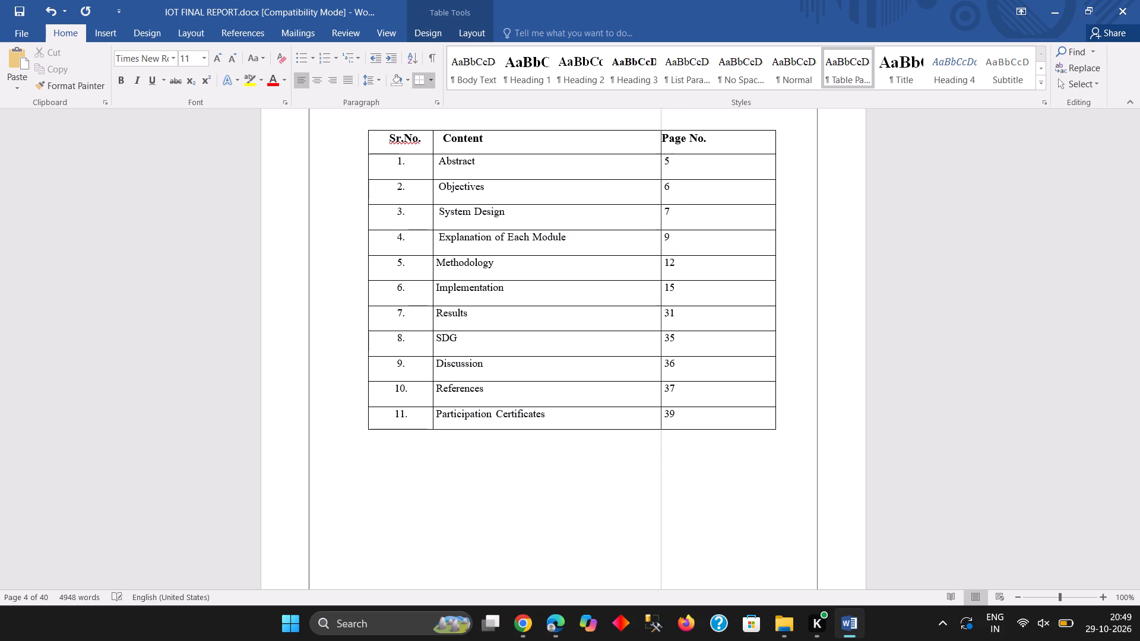
drag(663, 174, 663, 174)
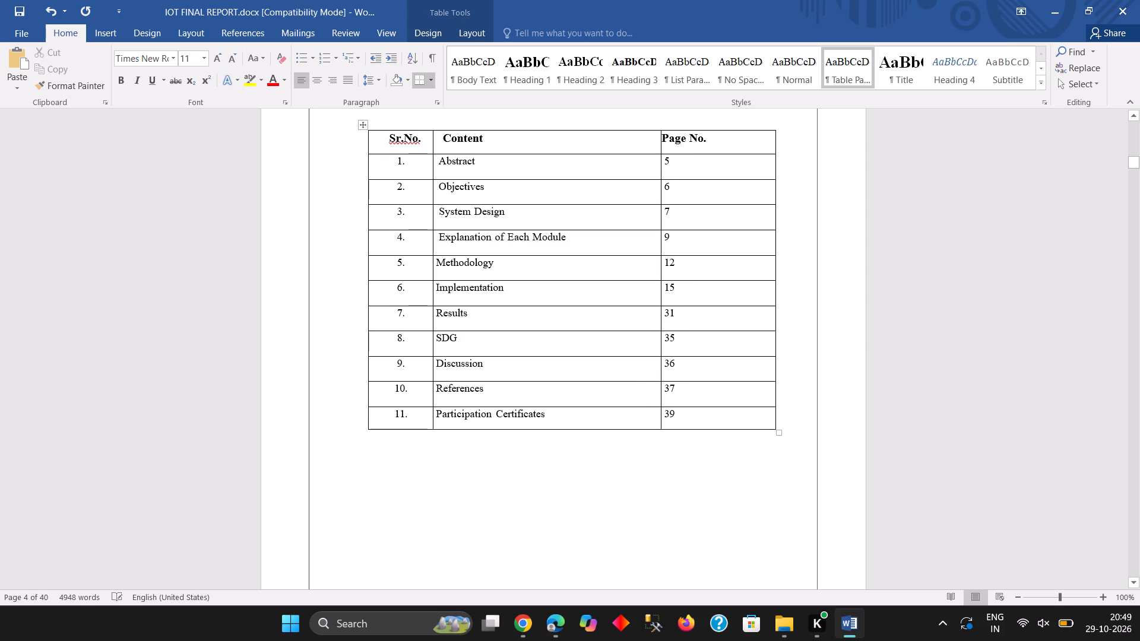
Resize the Table of Contents table so it is taller and slightly narrower overall, trimming the outer edge of the Page No. column.
drag(776, 435, 741, 446)
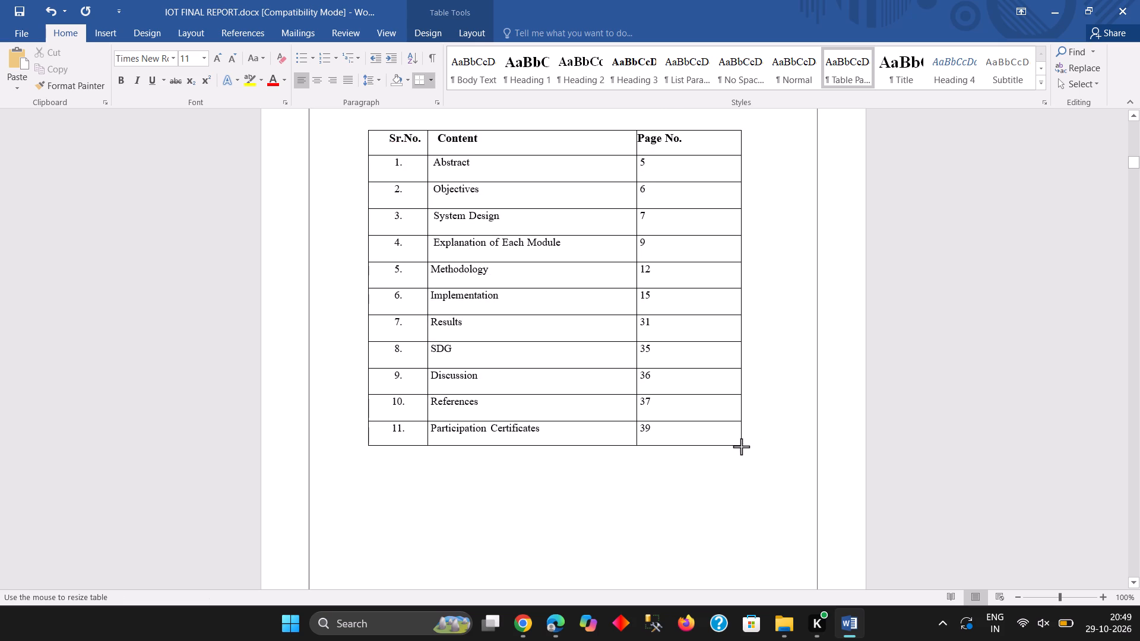
drag(741, 446, 760, 506)
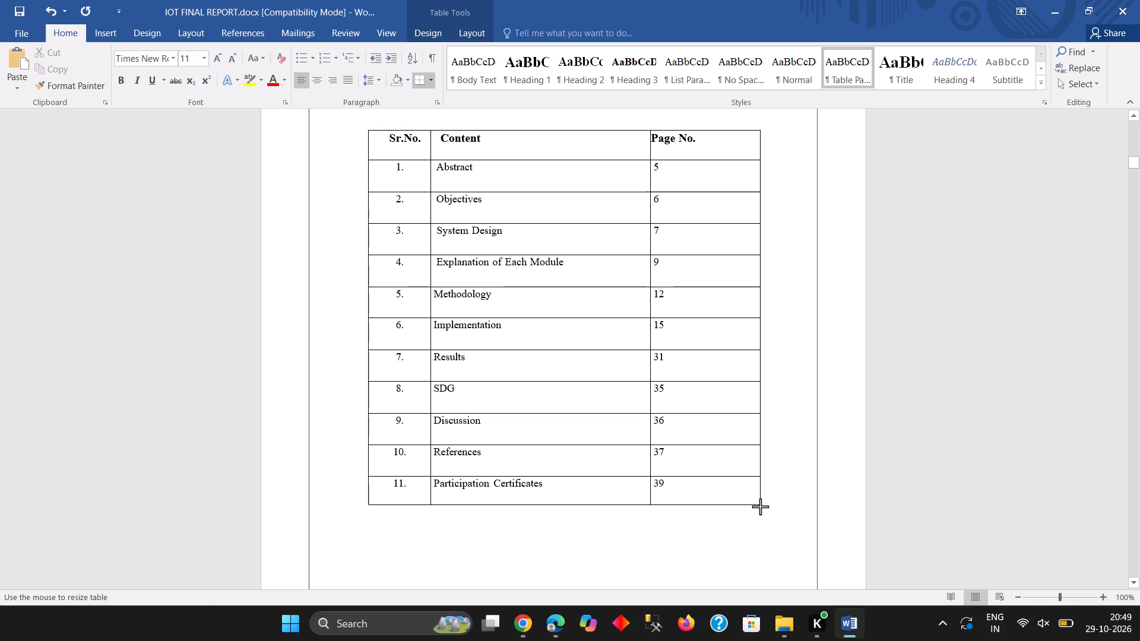
drag(760, 506, 761, 503)
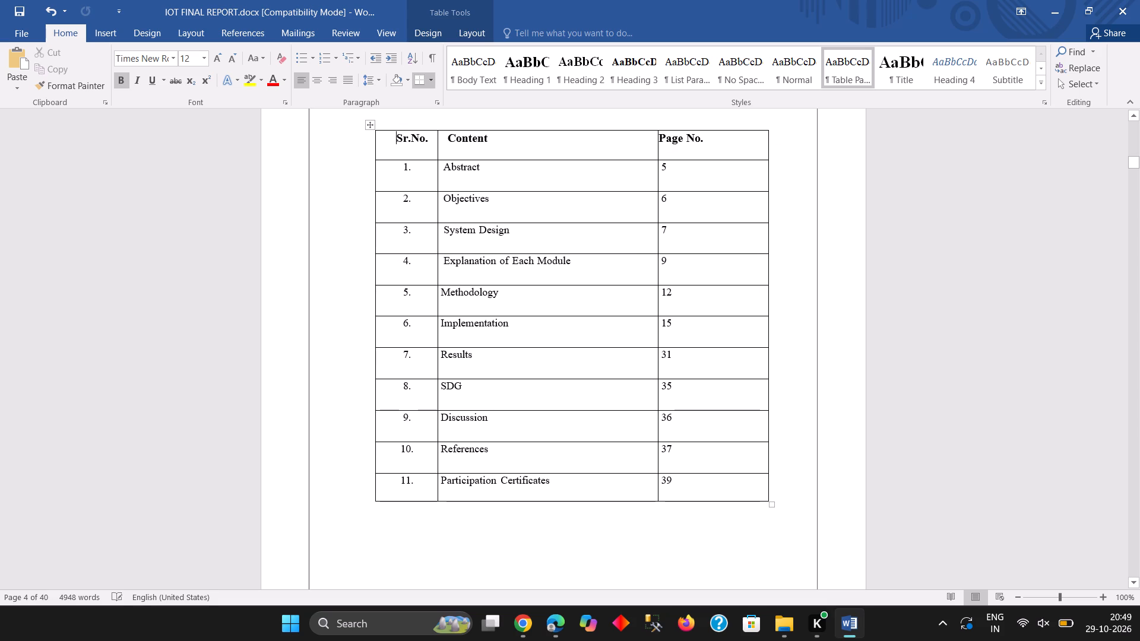
drag(768, 431, 731, 435)
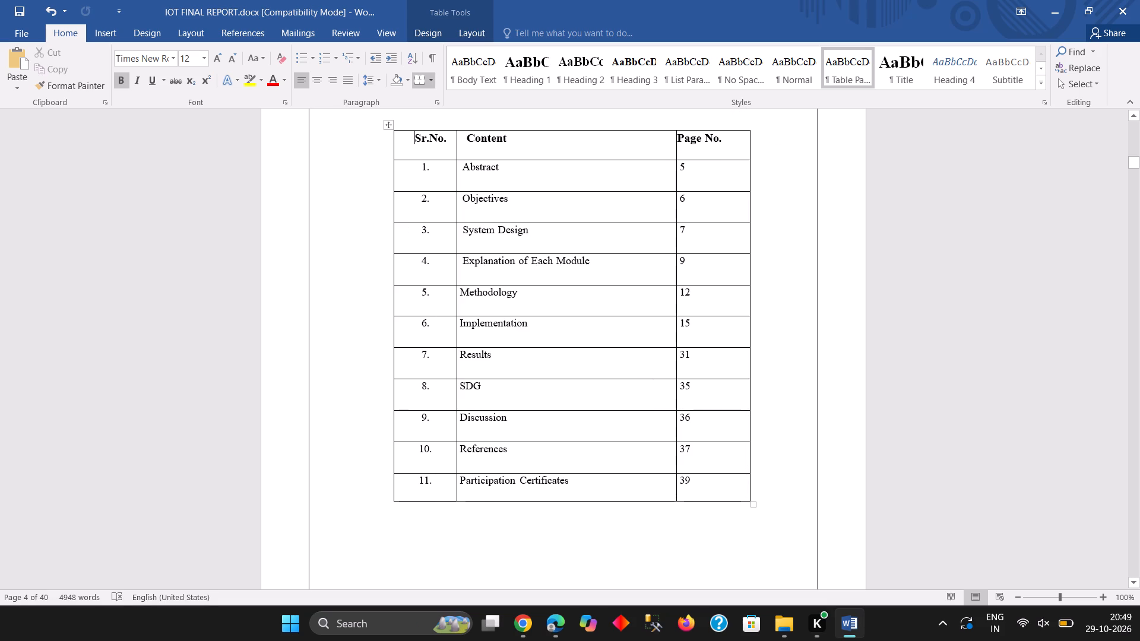
scroll(617, 354, up, 1)
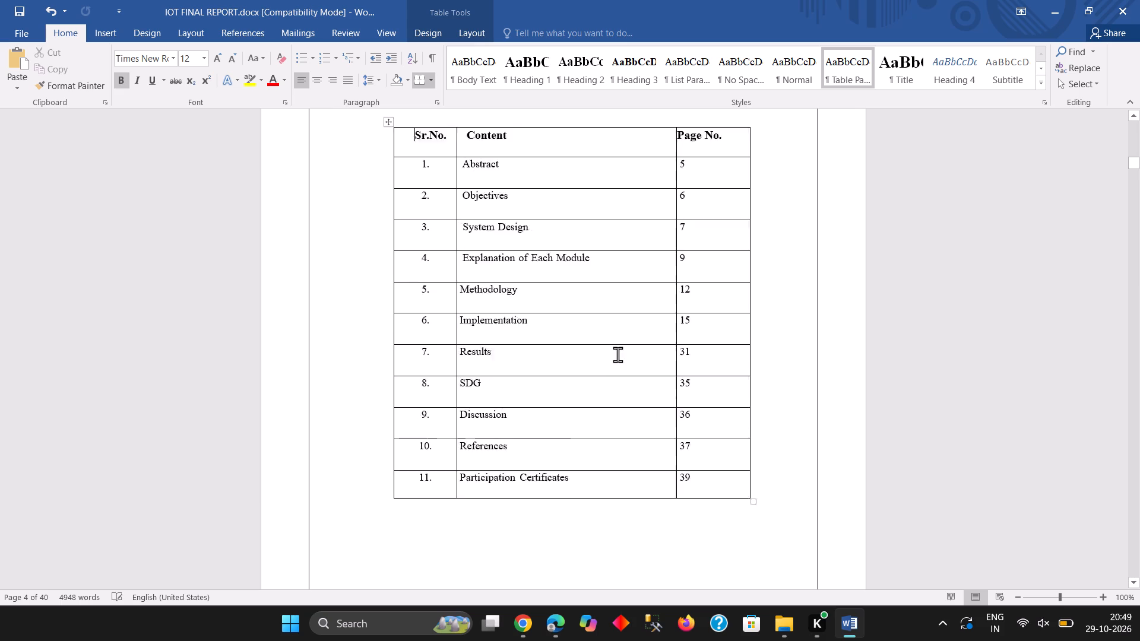
scroll(617, 354, up, 2)
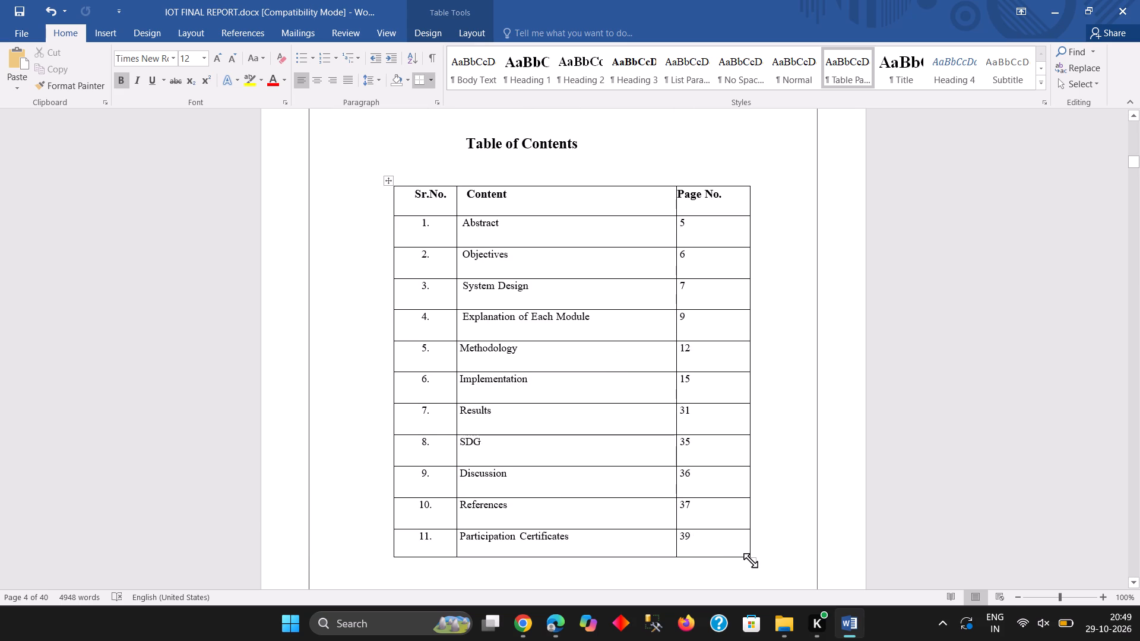
drag(750, 560, 773, 566)
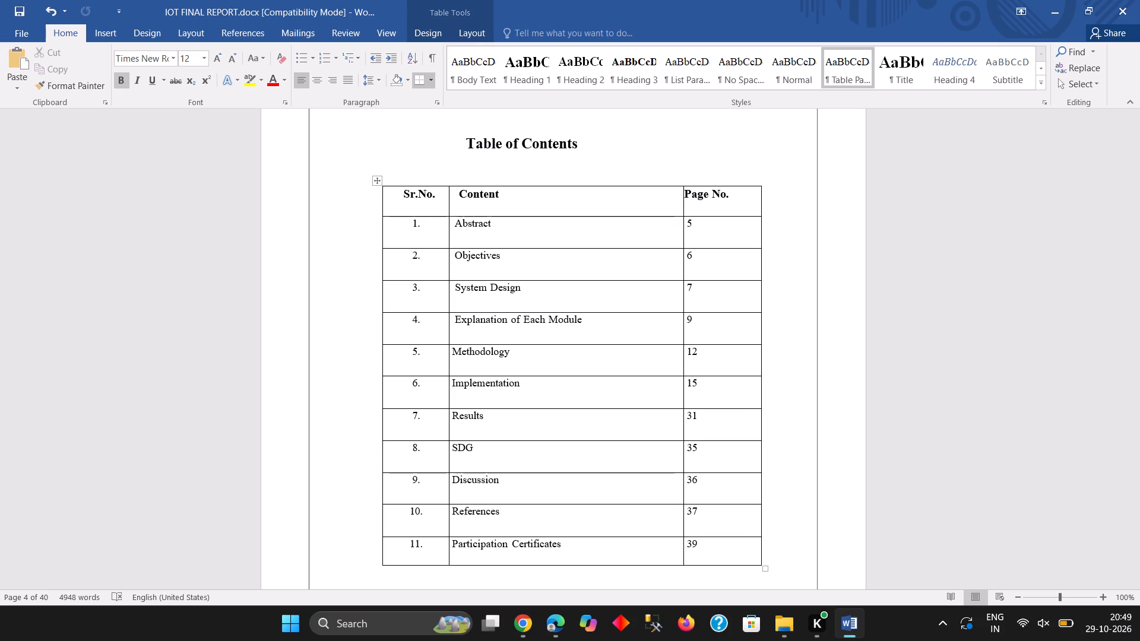
Check the layout of the resized Table of Contents table on its page.
scroll(578, 457, down, 1)
scroll(578, 457, up, 1)
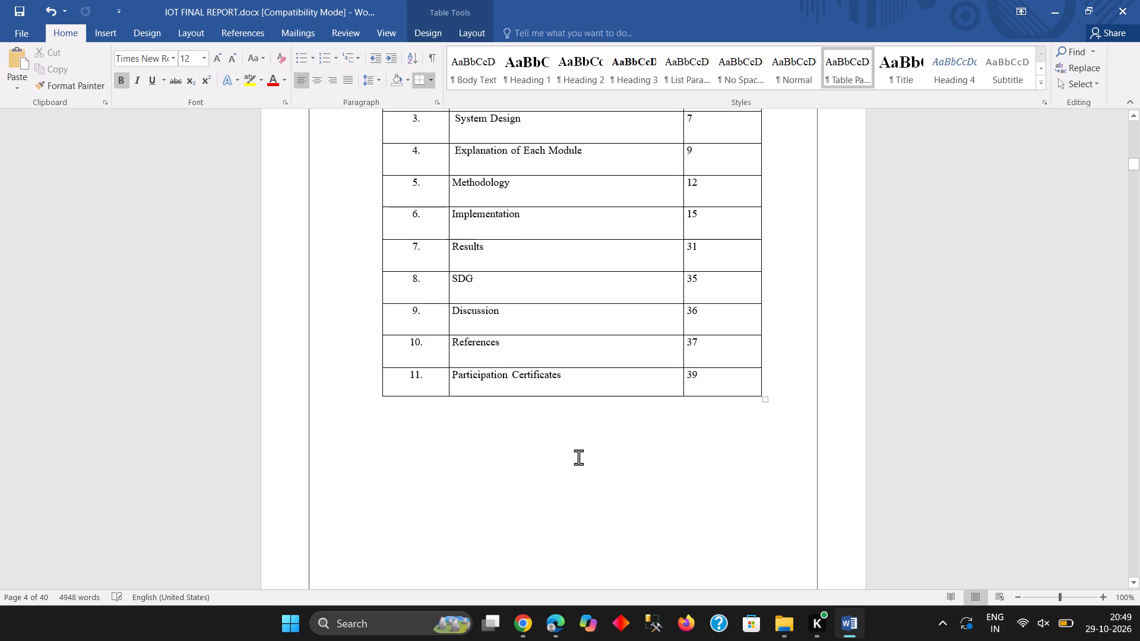
scroll(578, 457, up, 3)
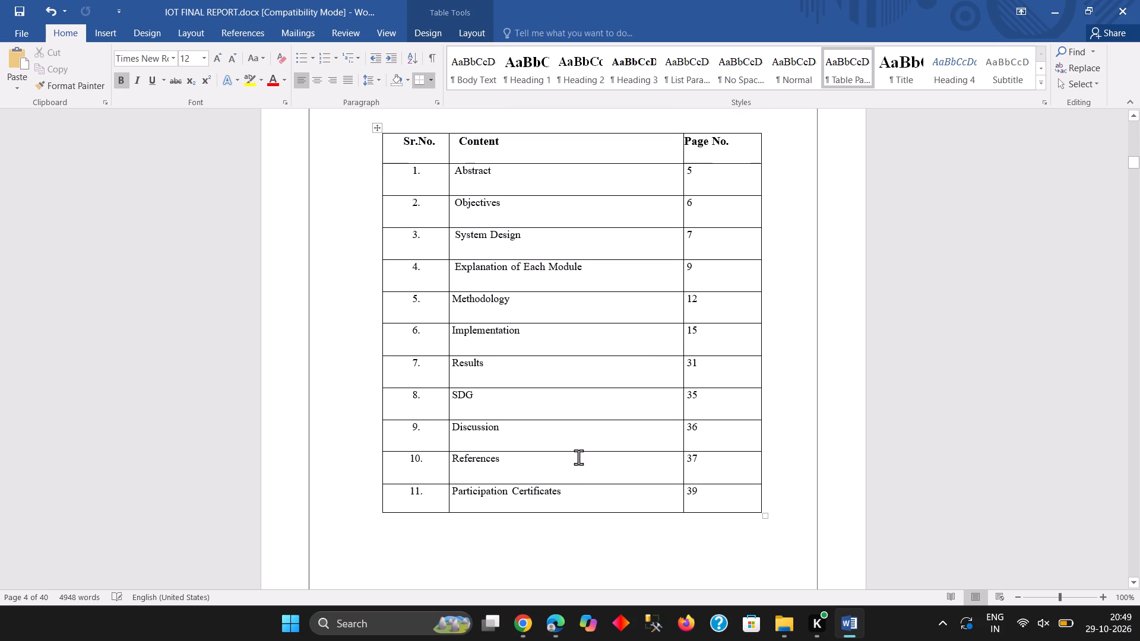
scroll(578, 457, up, 1)
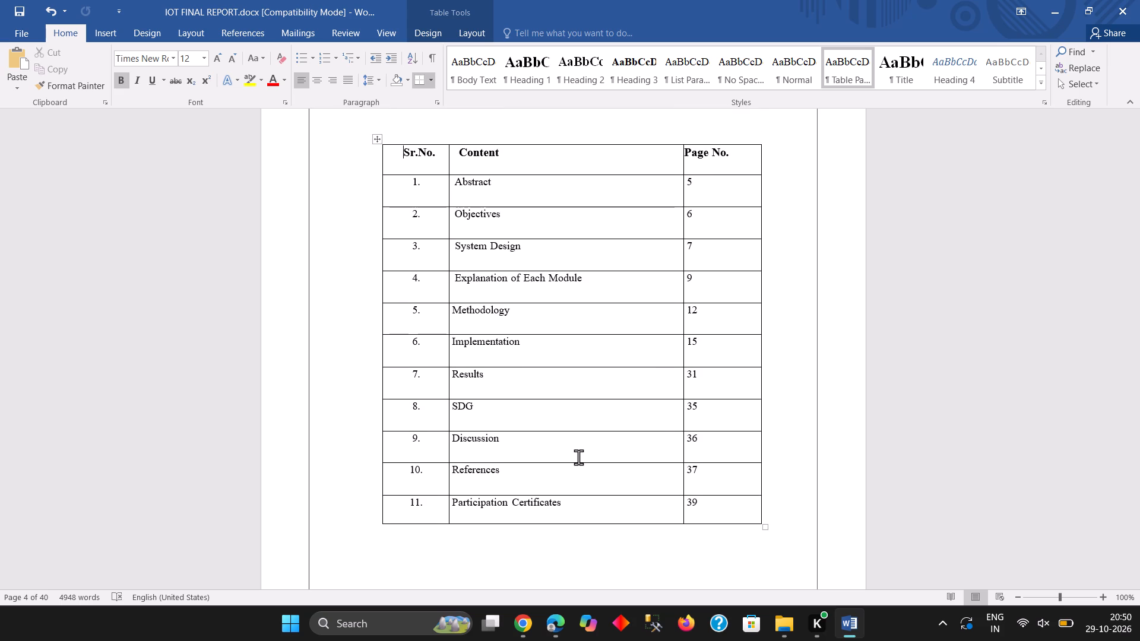
scroll(578, 457, up, 1)
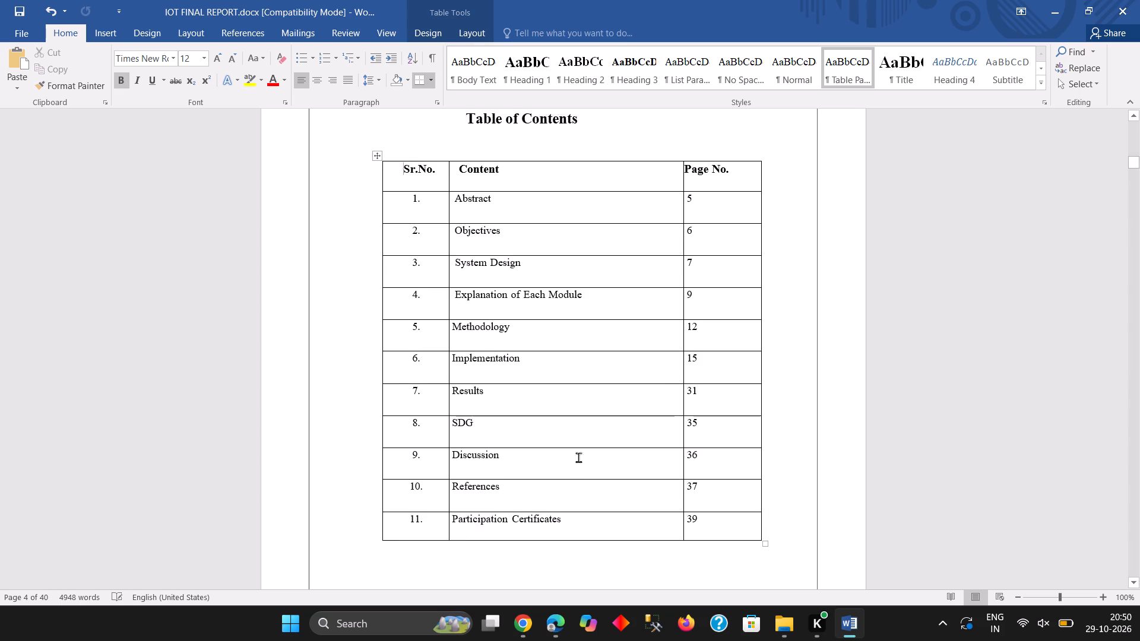
scroll(578, 457, up, 1)
right_click(578, 457)
scroll(578, 457, down, 1)
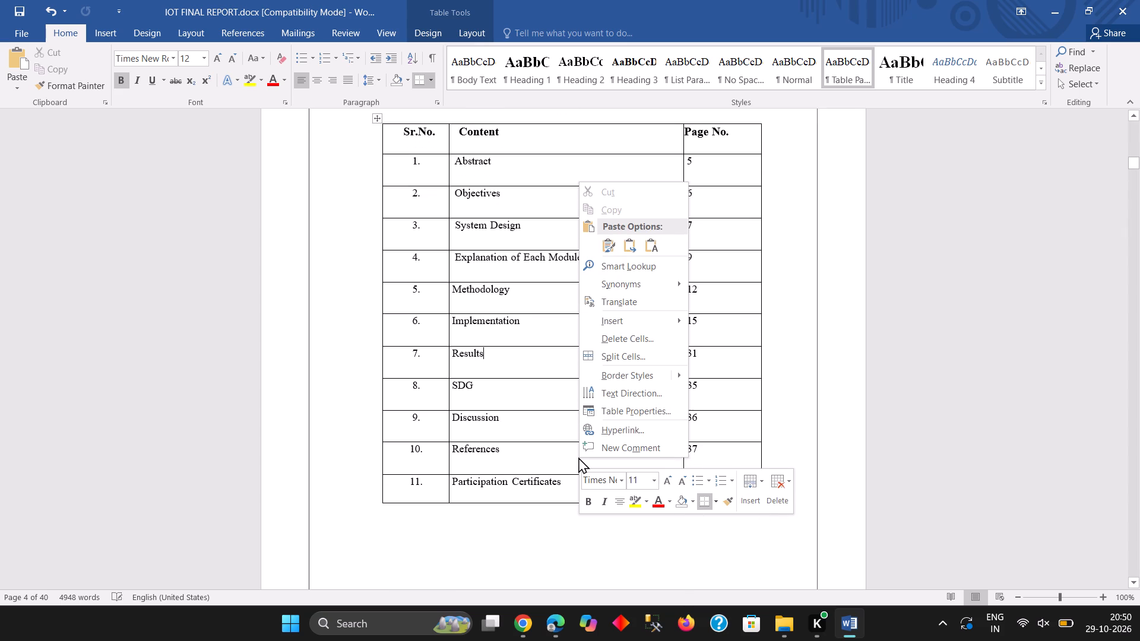
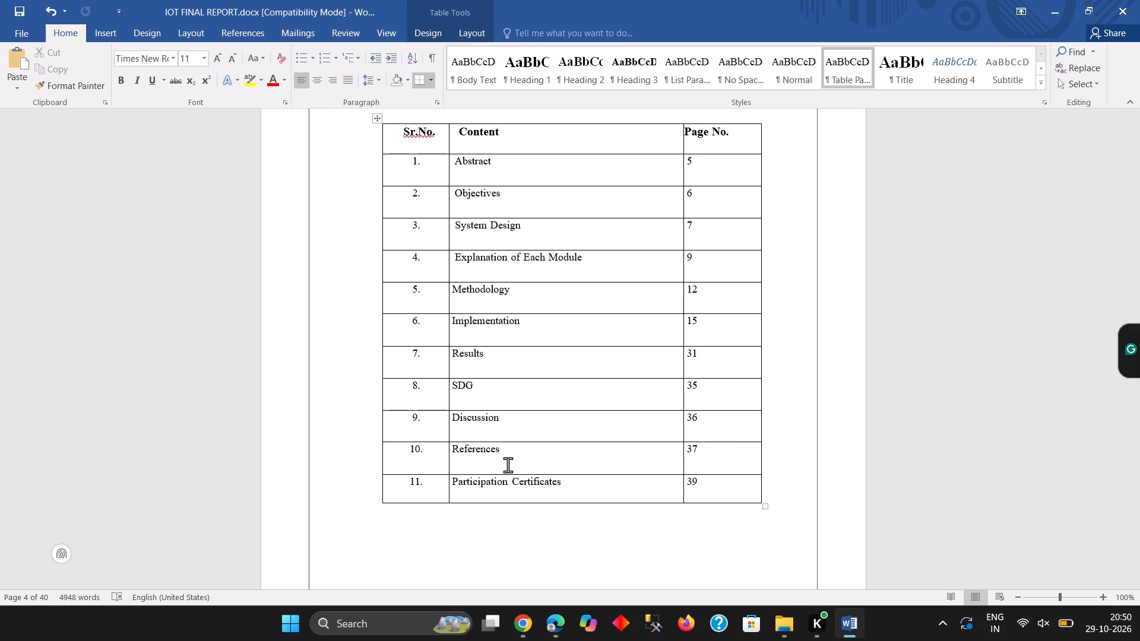
Add leading zeros to the single-digit page numbers in the Table of Contents, making them 05, 06, 07 and 09.
click(690, 163)
key(Left)
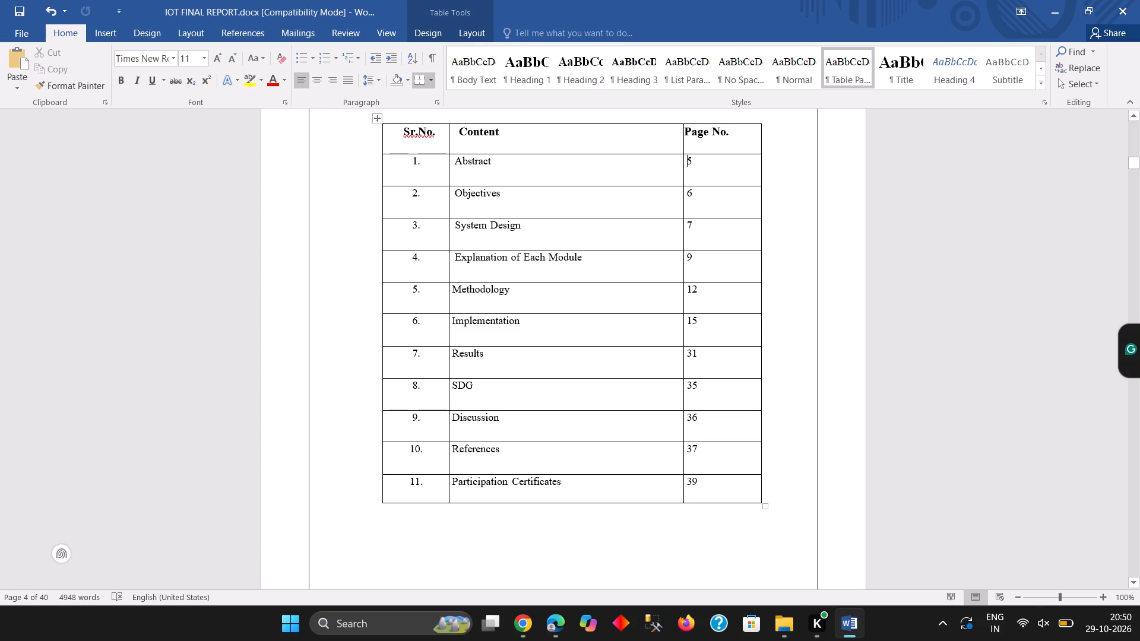
key(0)
key(Down)
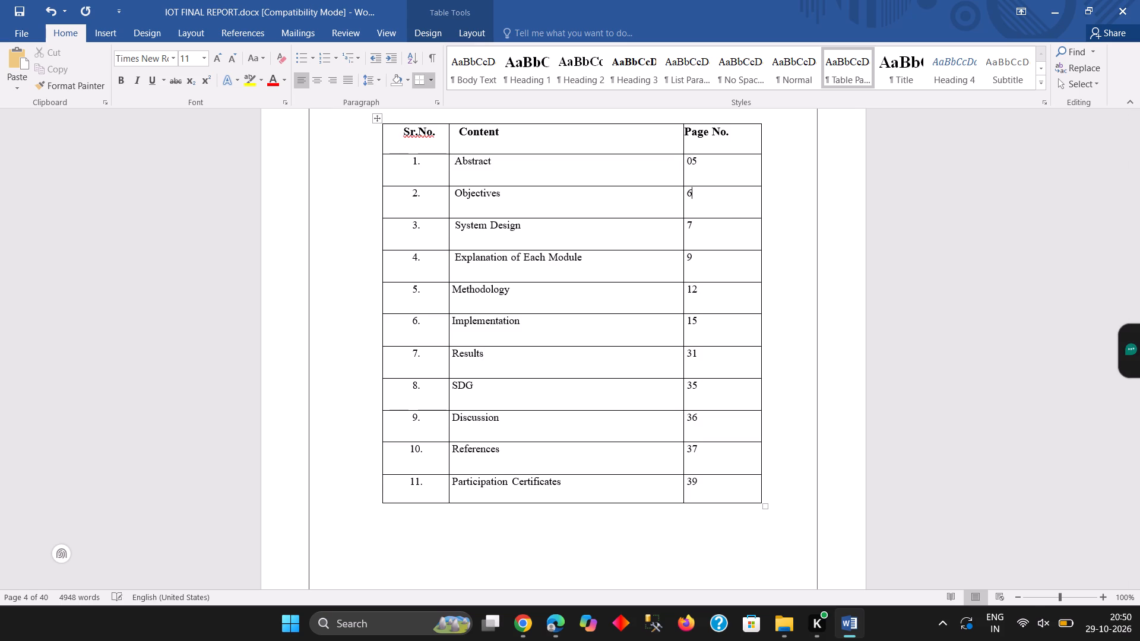
key(Left)
key(0)
key(Down)
key(Left)
key(0)
key(Down)
key(Left)
key(0)
key(Down)
Save the report document.
scroll(729, 180, down, 2)
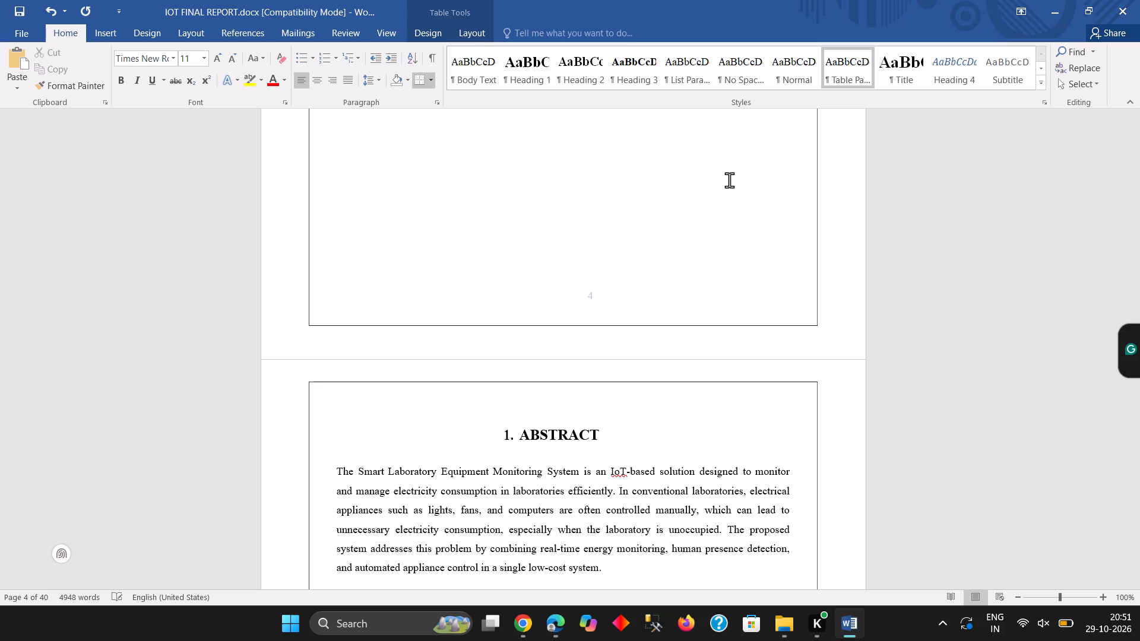
scroll(867, 351, down, 1)
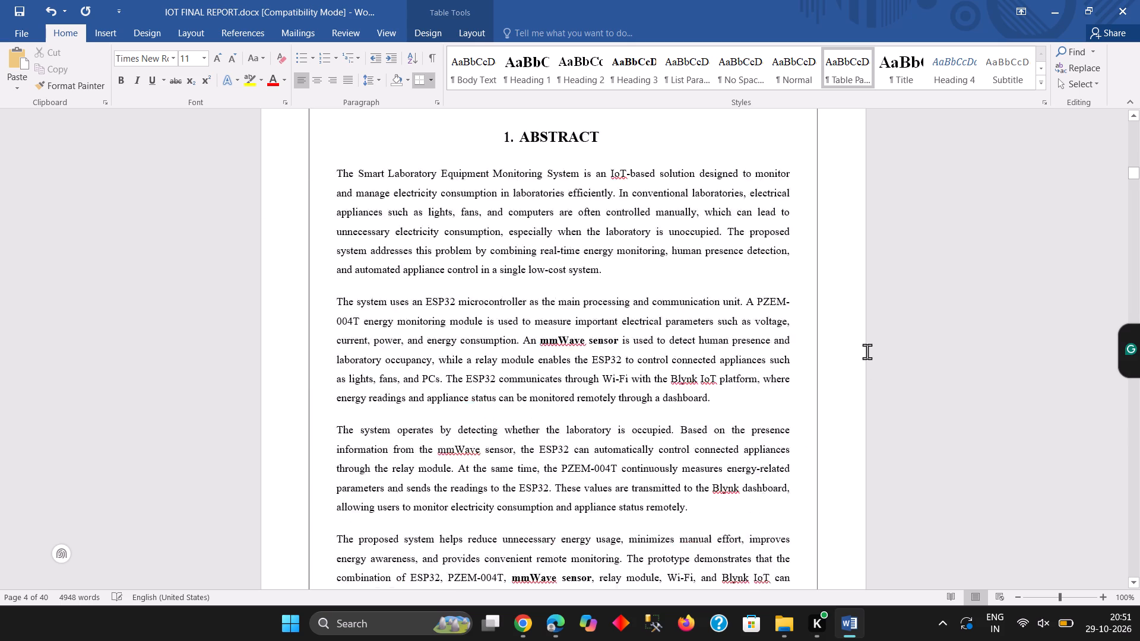
scroll(867, 351, down, 2)
scroll(740, 360, down, 7)
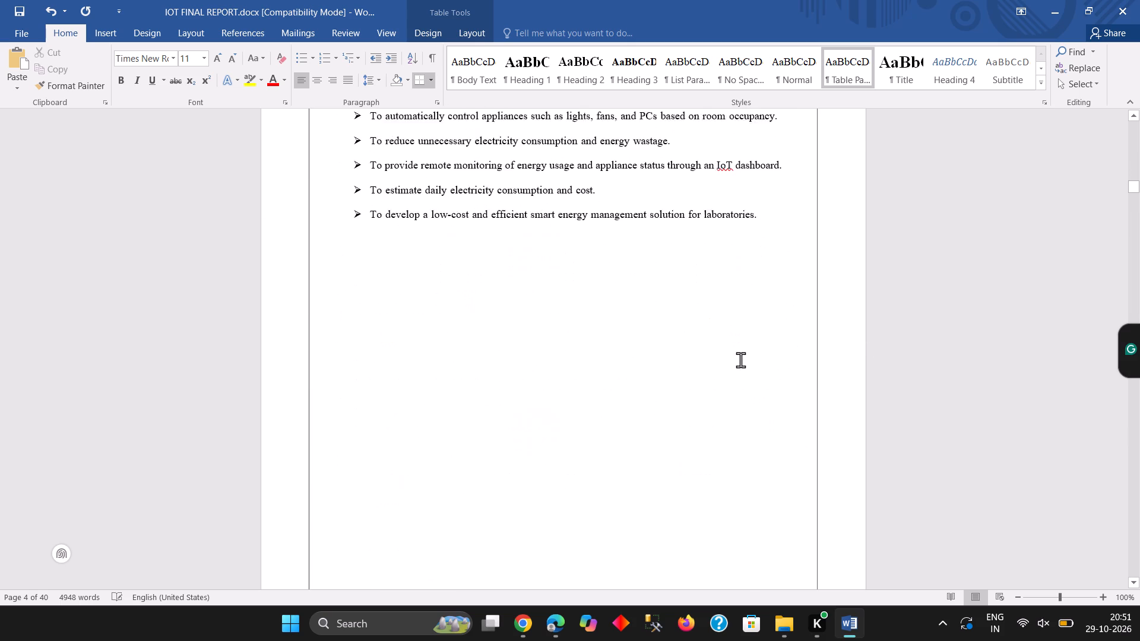
scroll(740, 360, down, 14)
key(ctrl+s)
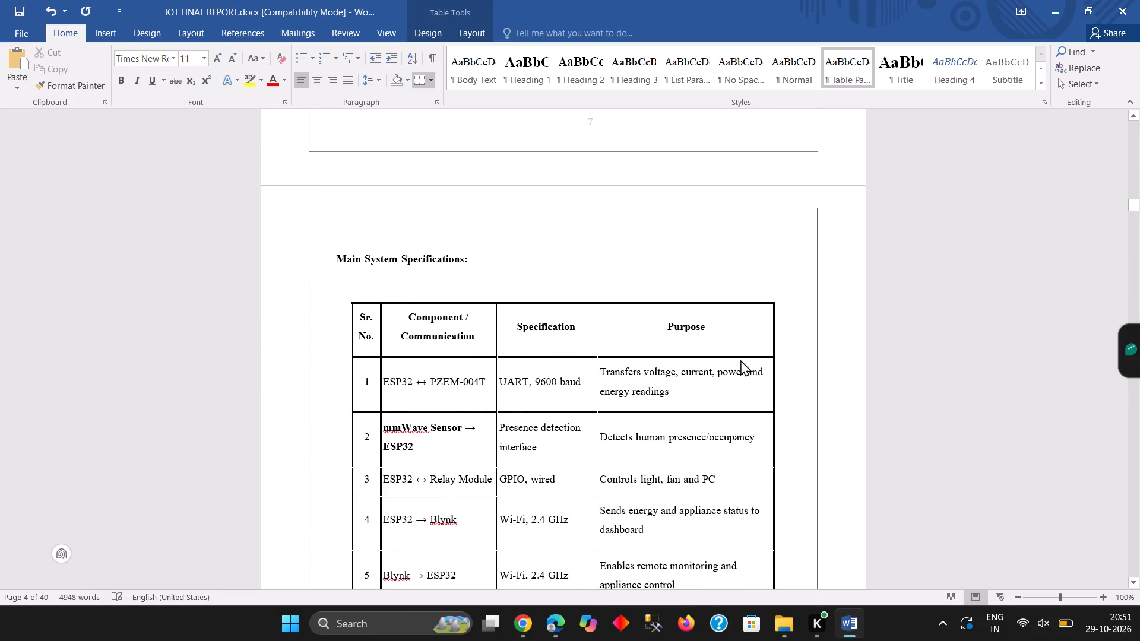
Look through the report's remaining pages, from the system specifications through the code and results sections, checking their layout.
scroll(686, 364, down, 4)
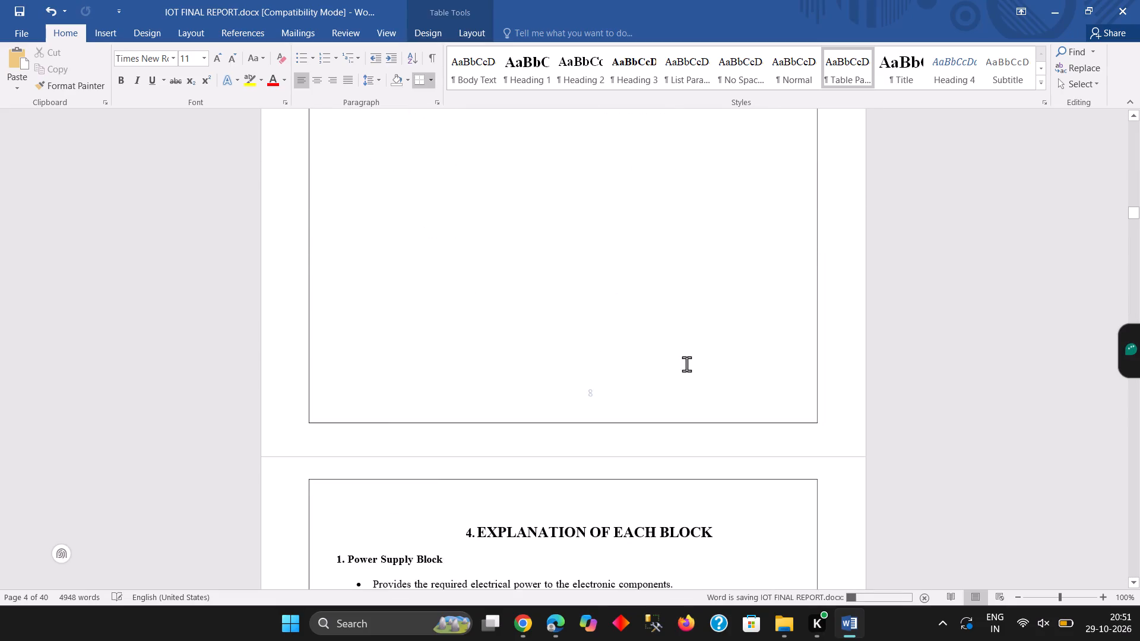
scroll(686, 364, down, 2)
scroll(686, 364, down, 20)
scroll(686, 364, down, 18)
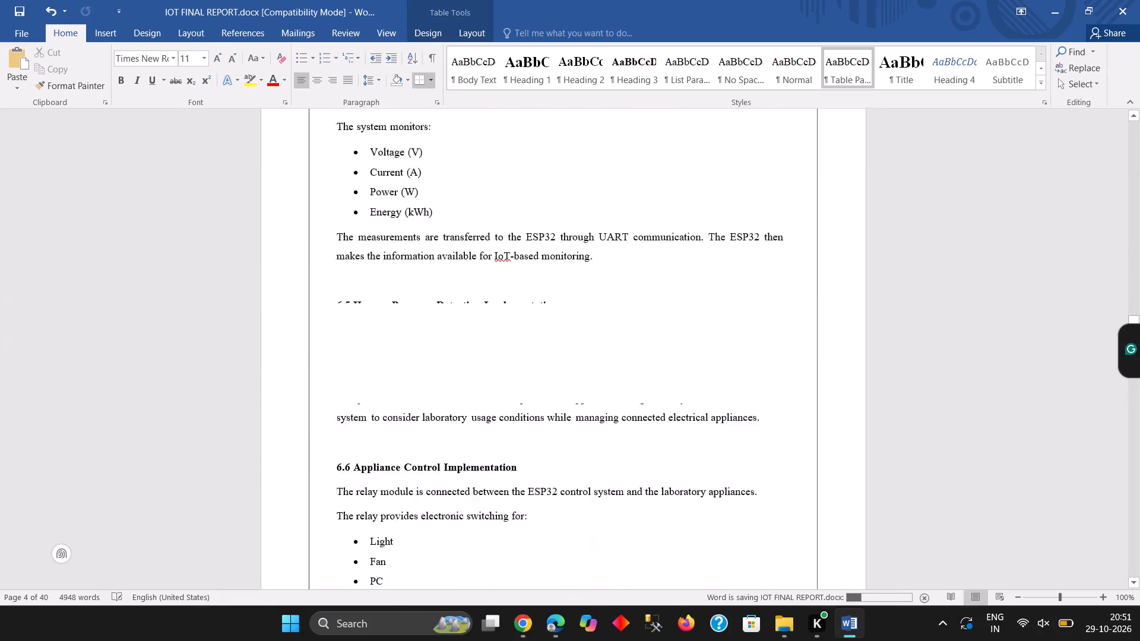
scroll(686, 364, down, 13)
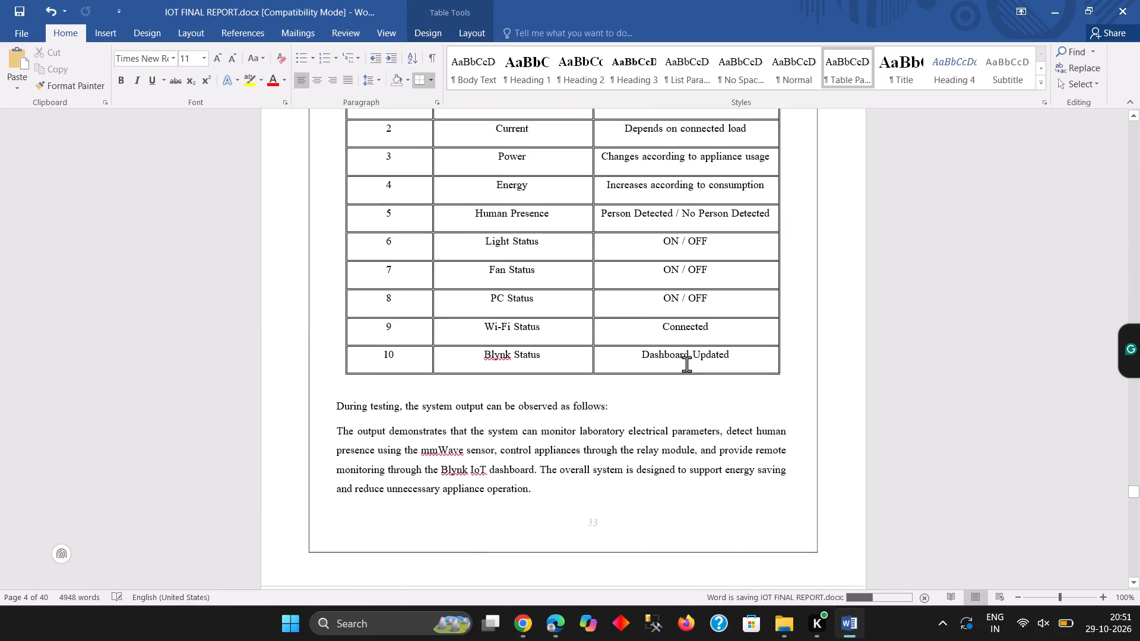
scroll(686, 364, down, 2)
scroll(686, 364, up, 15)
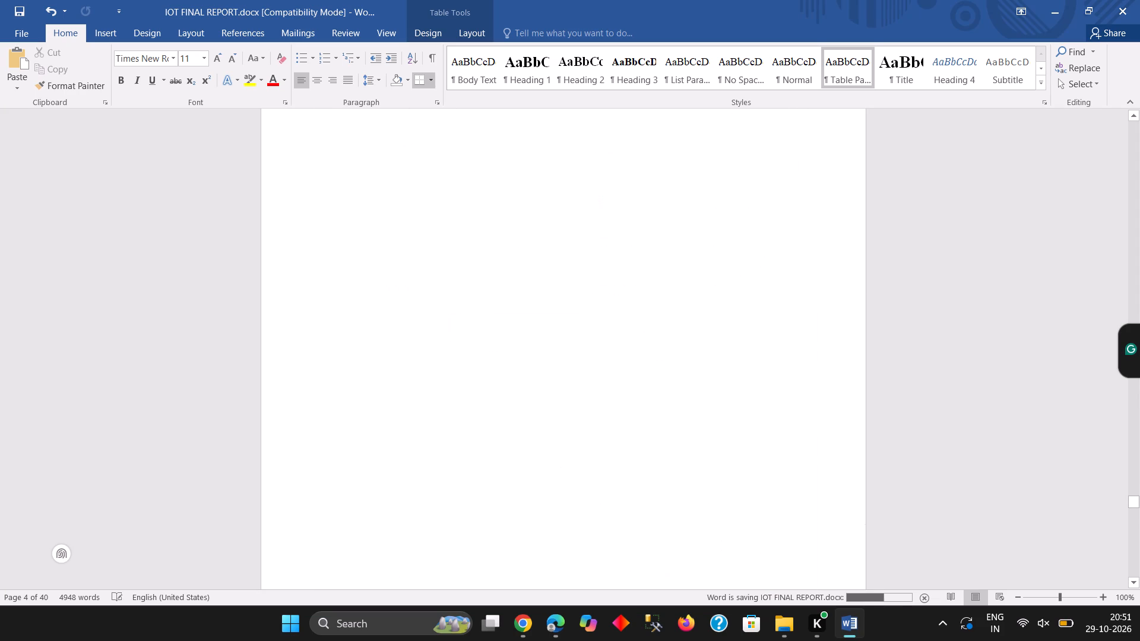
scroll(686, 364, up, 4)
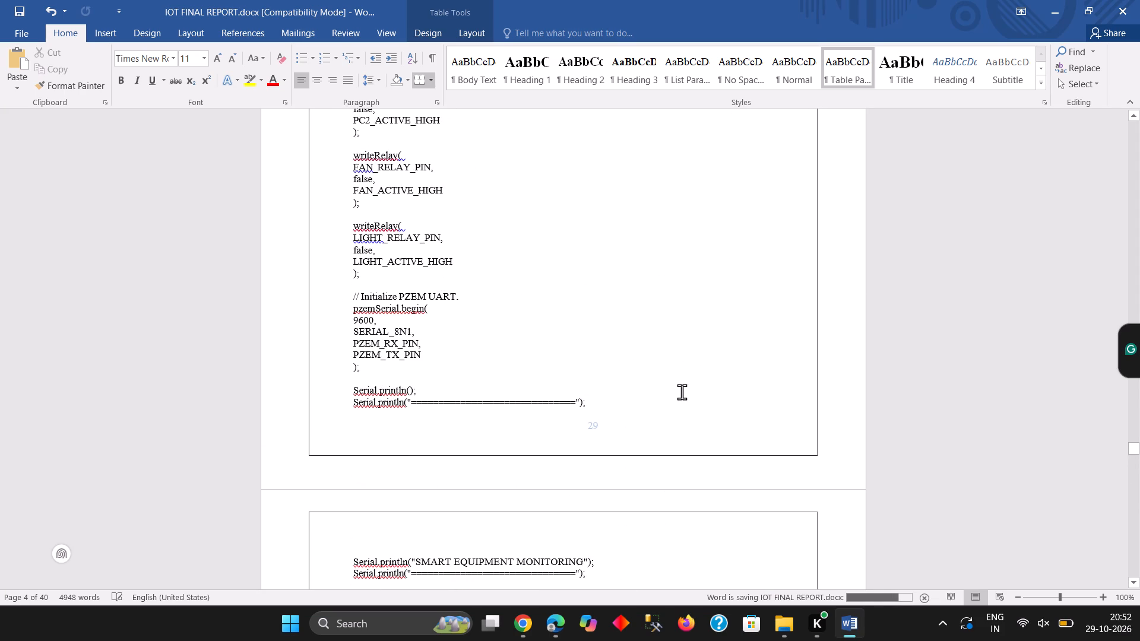
Switch to File Explorer and open N4 vocabulary MNN.pdf from the N4 Japanese folder on New Volume (D:).
click(778, 618)
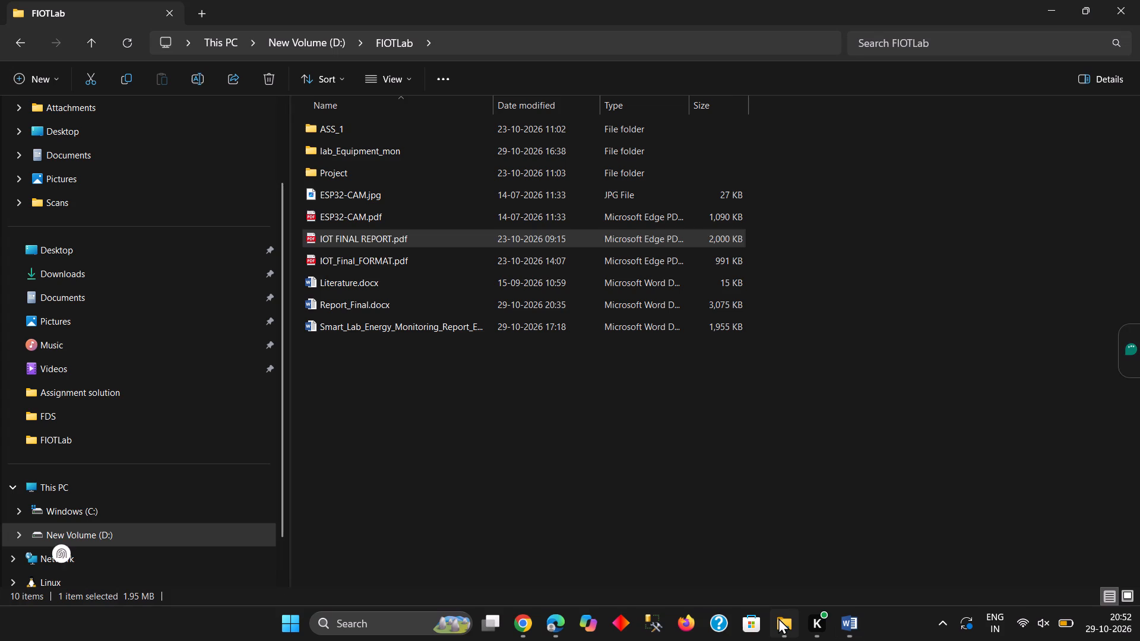
scroll(261, 317, down, 1)
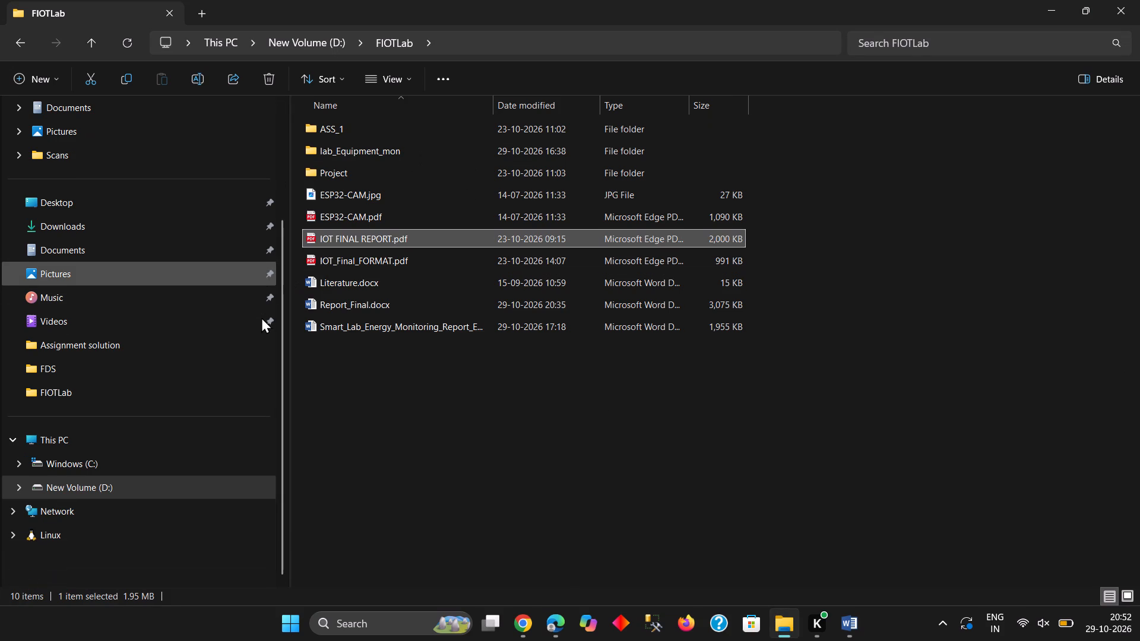
click(297, 37)
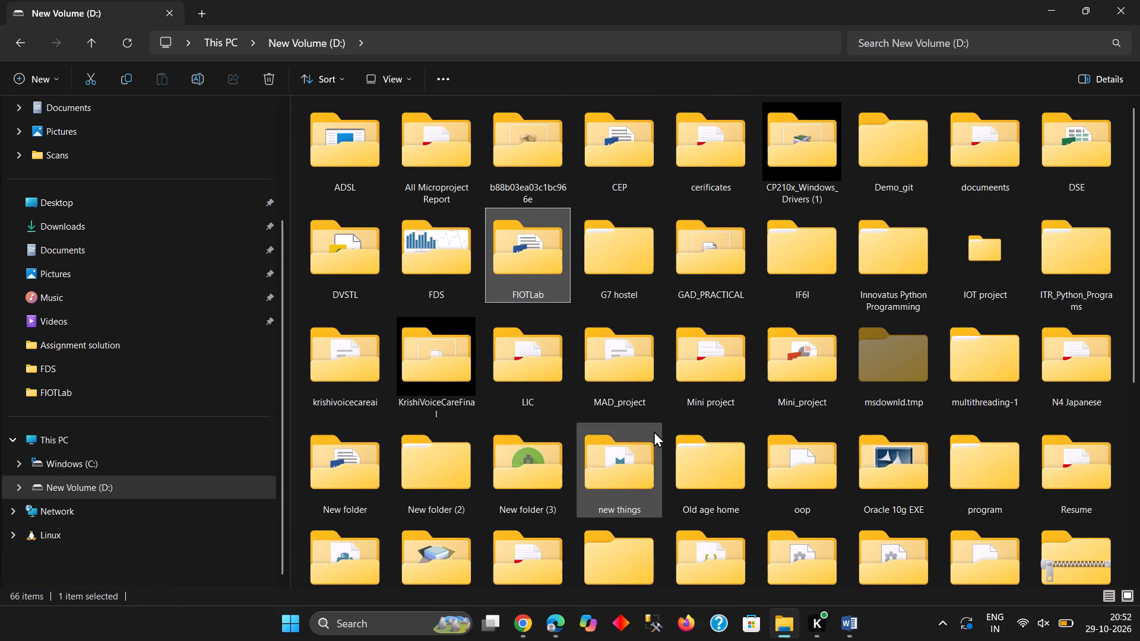
double_click(1065, 382)
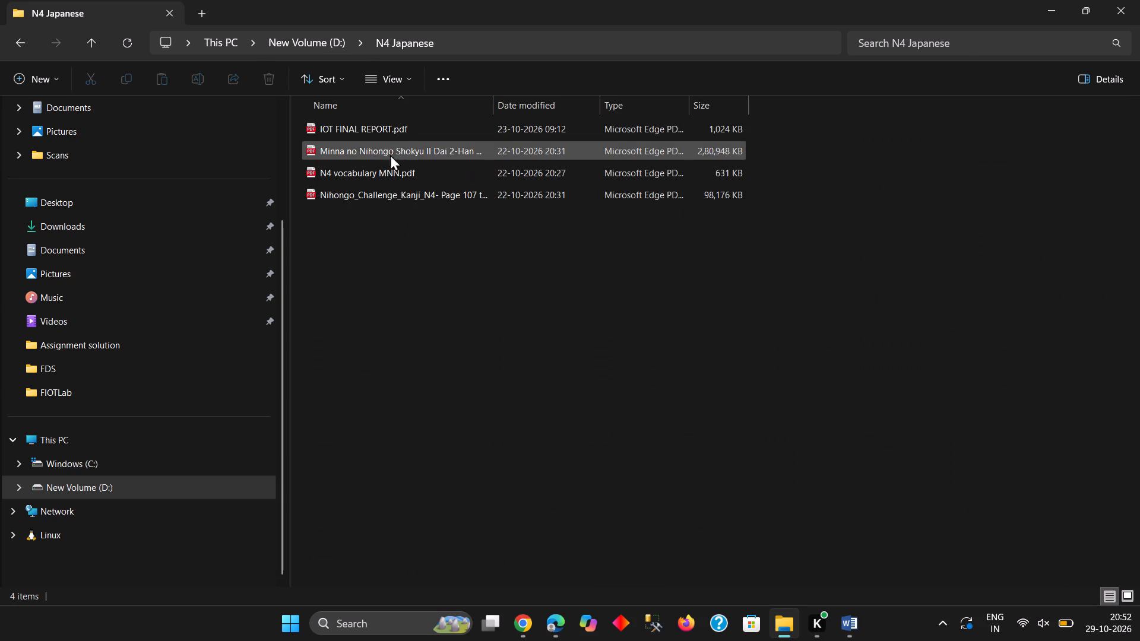
double_click(388, 165)
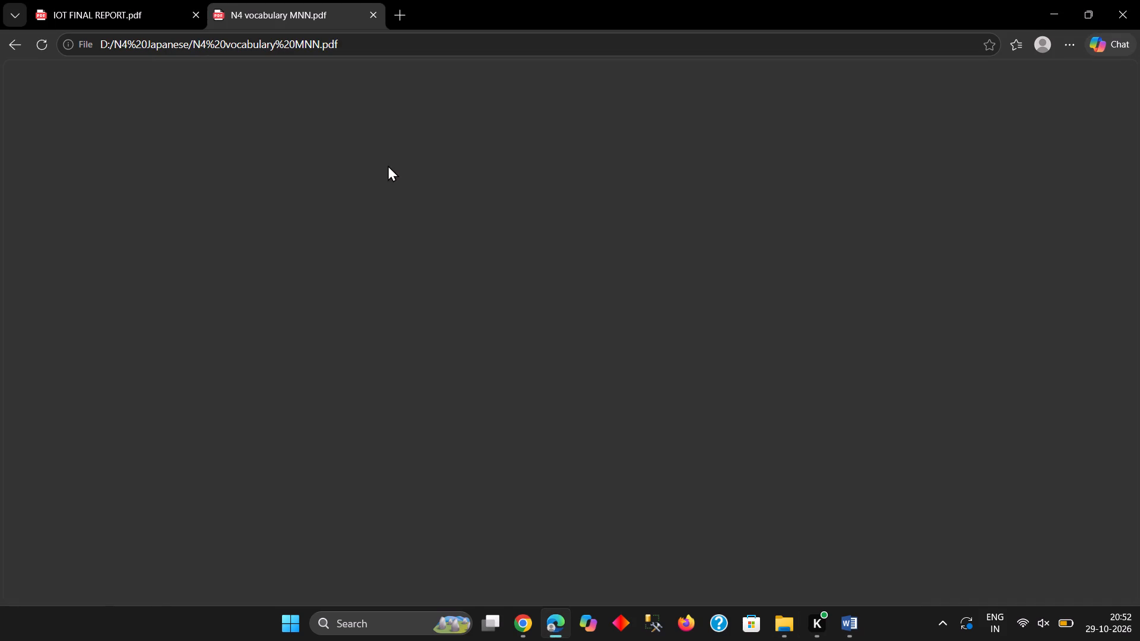
Read through the MNN II Lesson 30 vocabulary list in the N4 vocabulary PDF, enlarging the page for easier reading.
scroll(679, 199, down, 4)
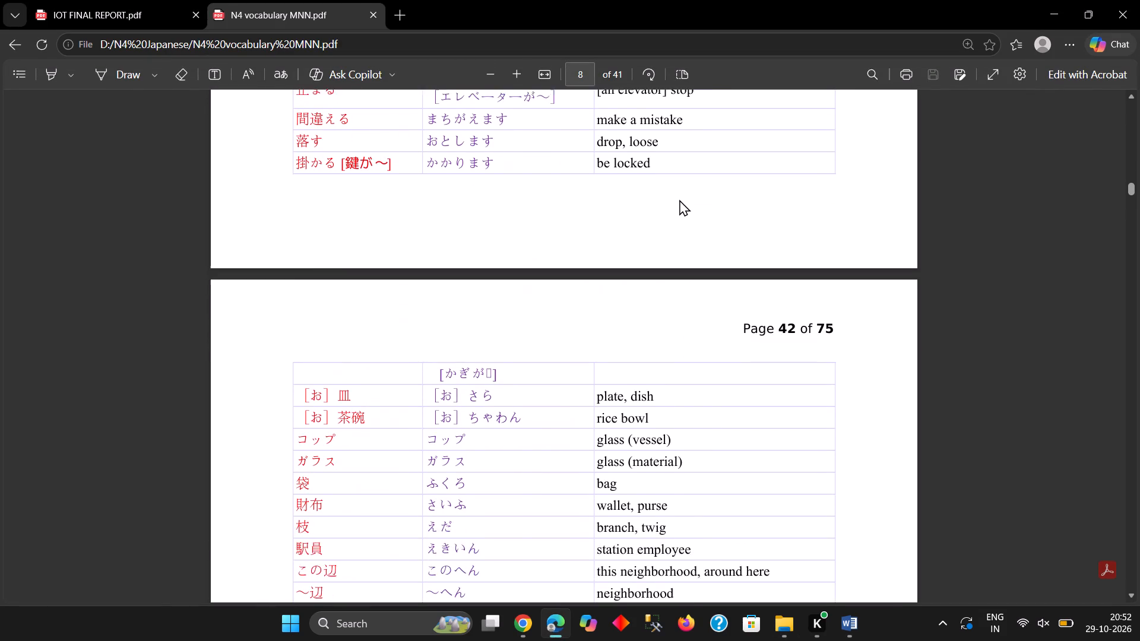
scroll(679, 199, down, 9)
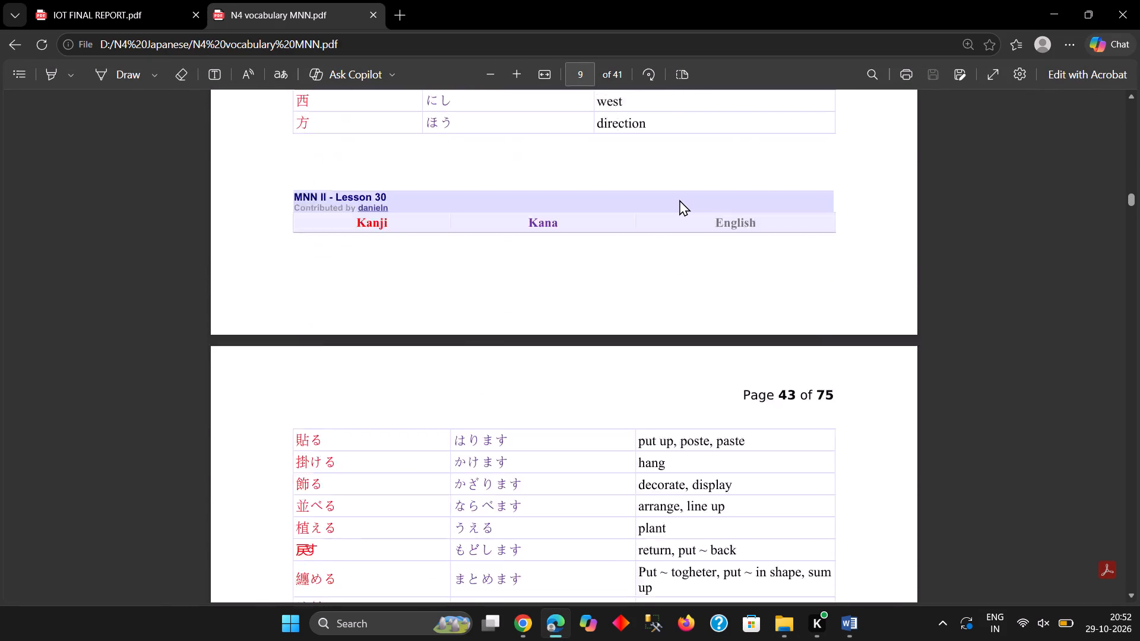
scroll(679, 199, down, 2)
scroll(679, 199, up, 2)
scroll(679, 199, down, 2)
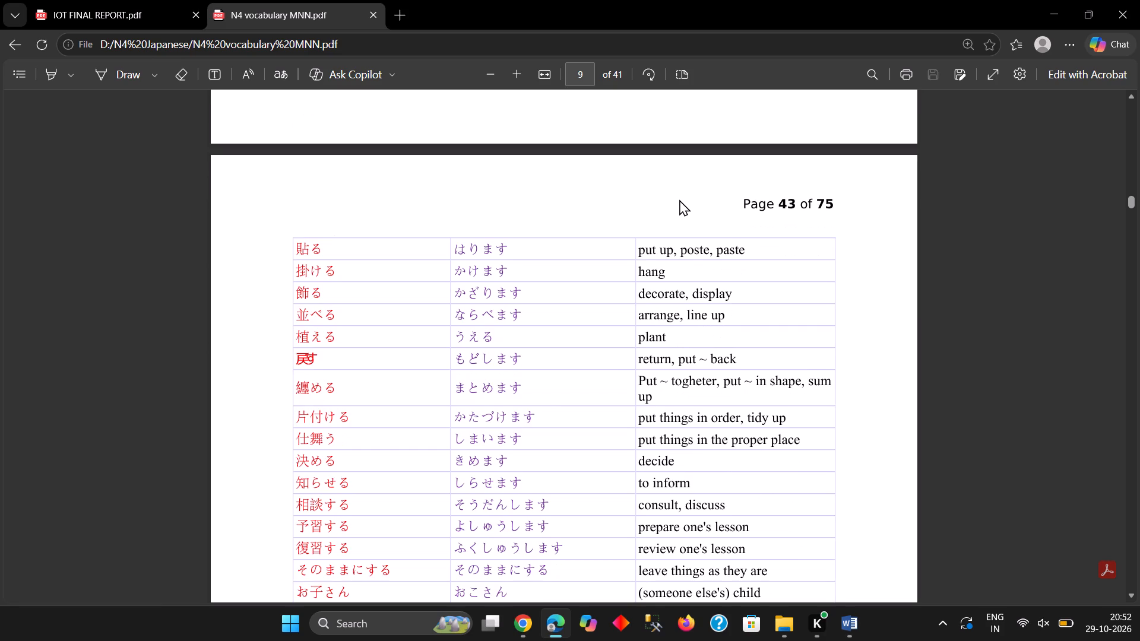
scroll(679, 199, down, 2)
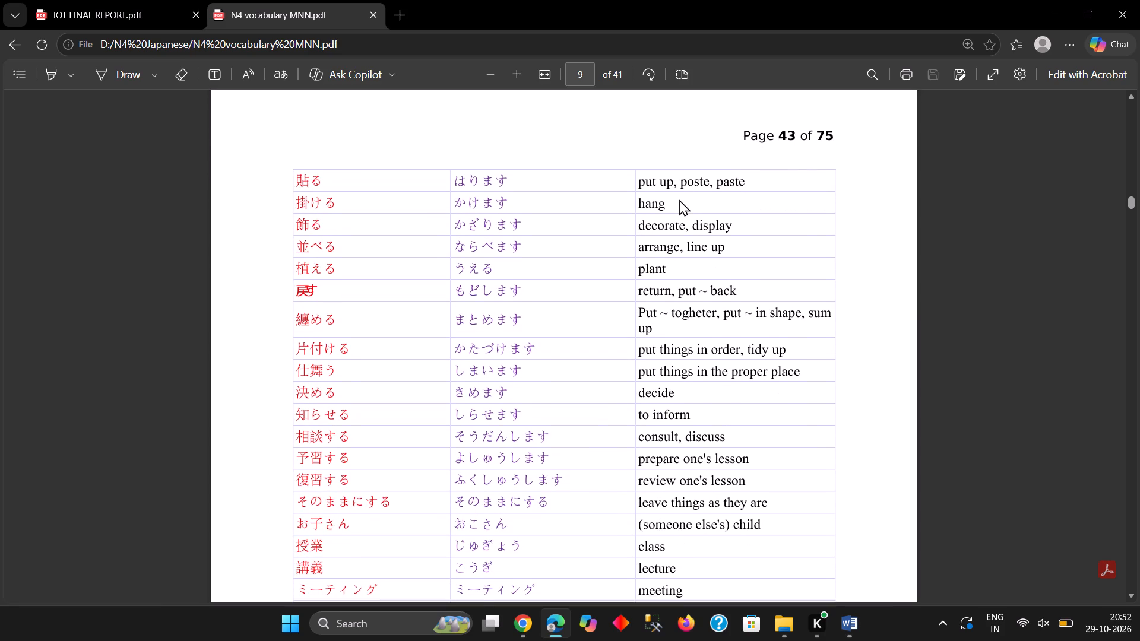
scroll(679, 199, down, 1)
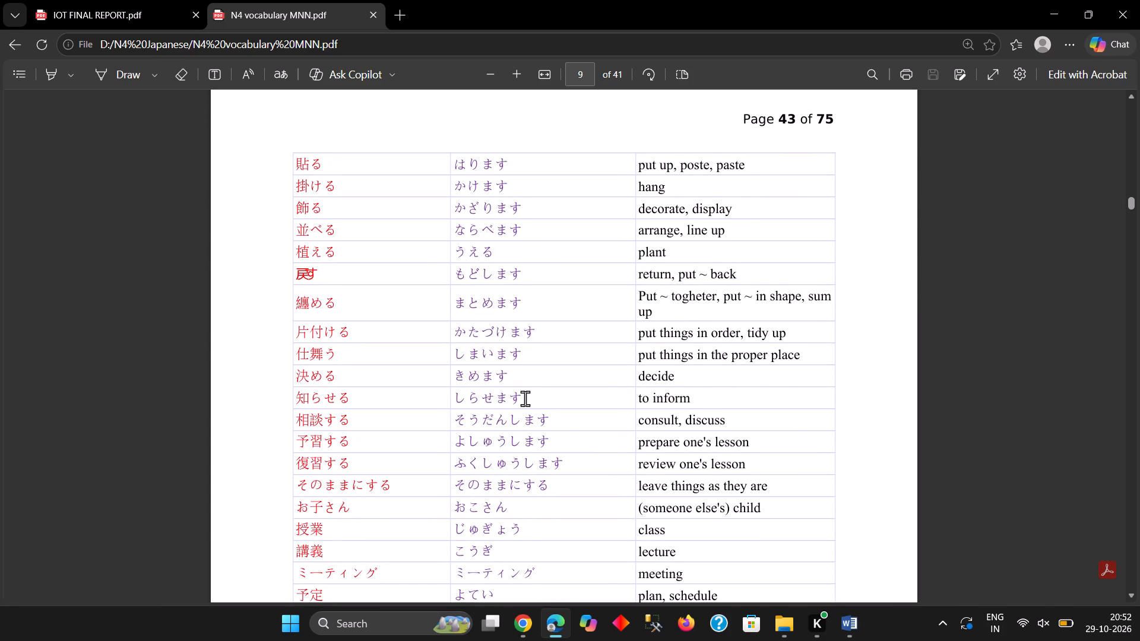
scroll(528, 398, down, 1)
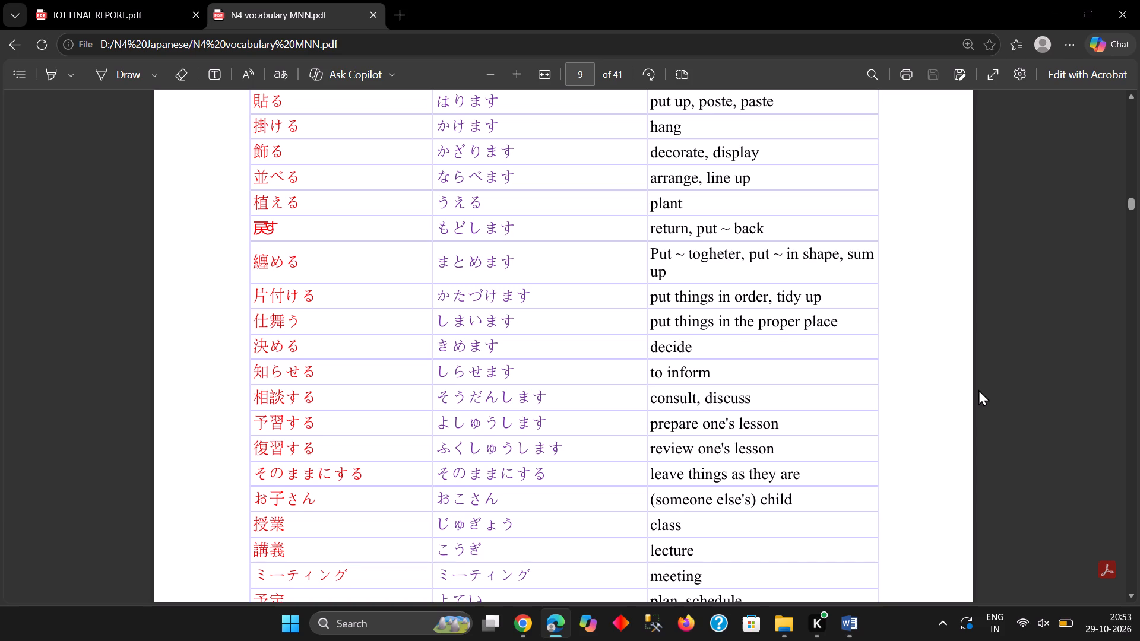
scroll(745, 285, down, 2)
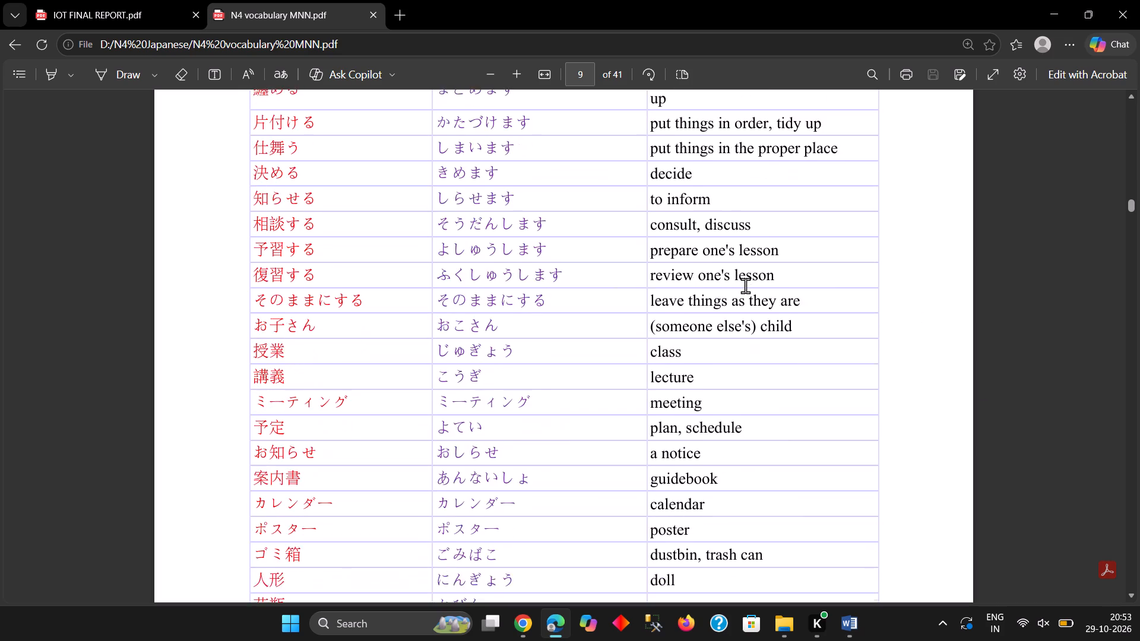
scroll(745, 285, down, 4)
scroll(745, 285, up, 1)
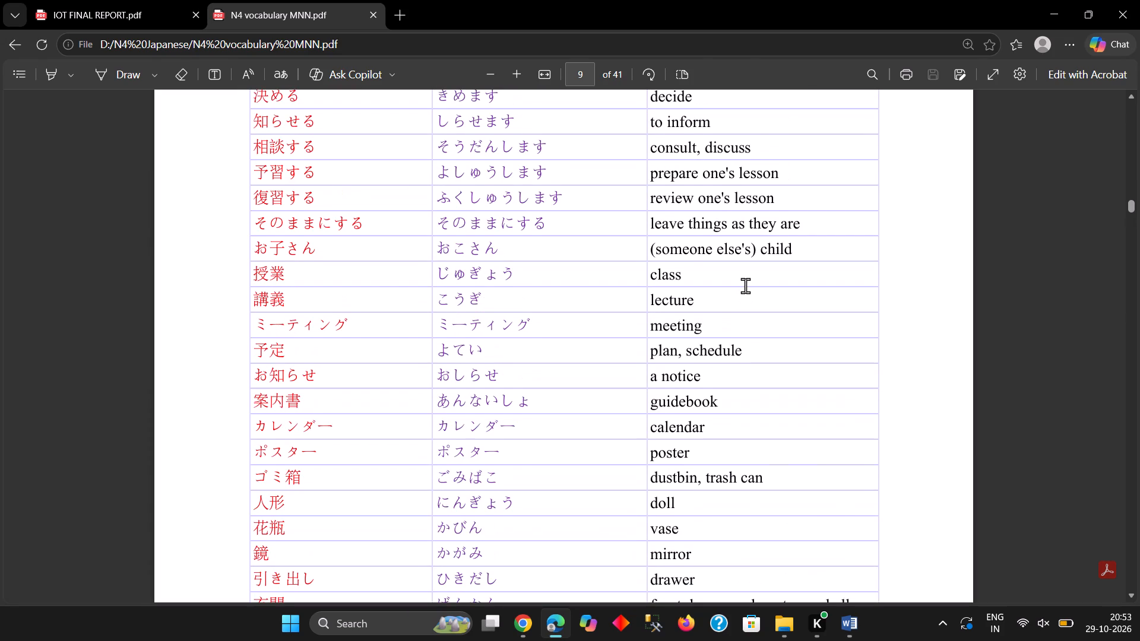
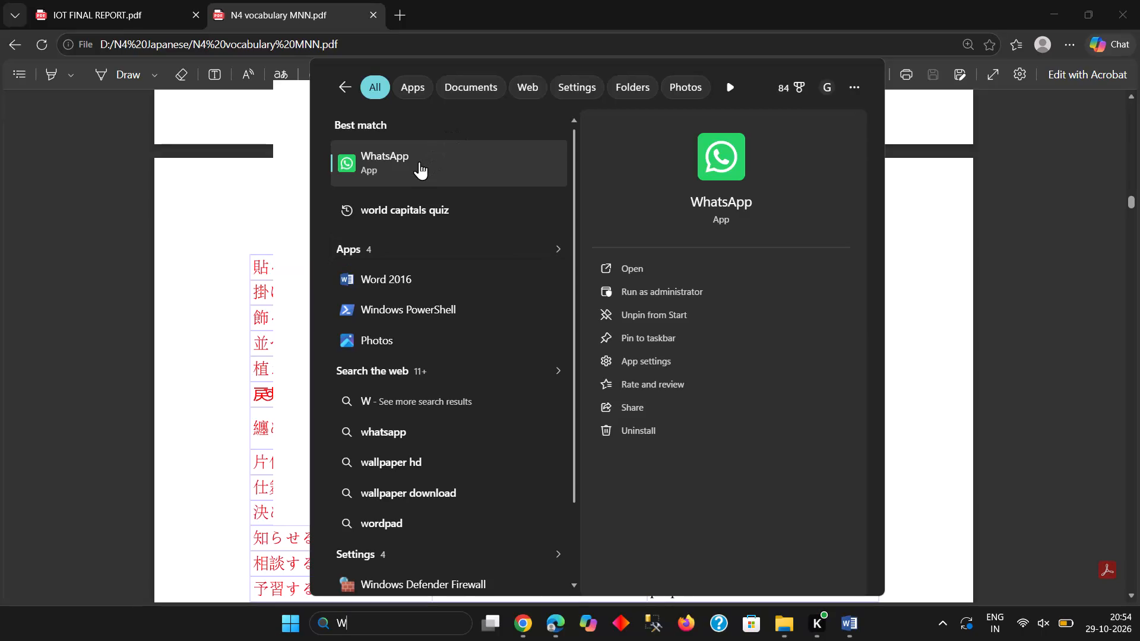
Open WhatsApp from the system search results.
double_click(419, 161)
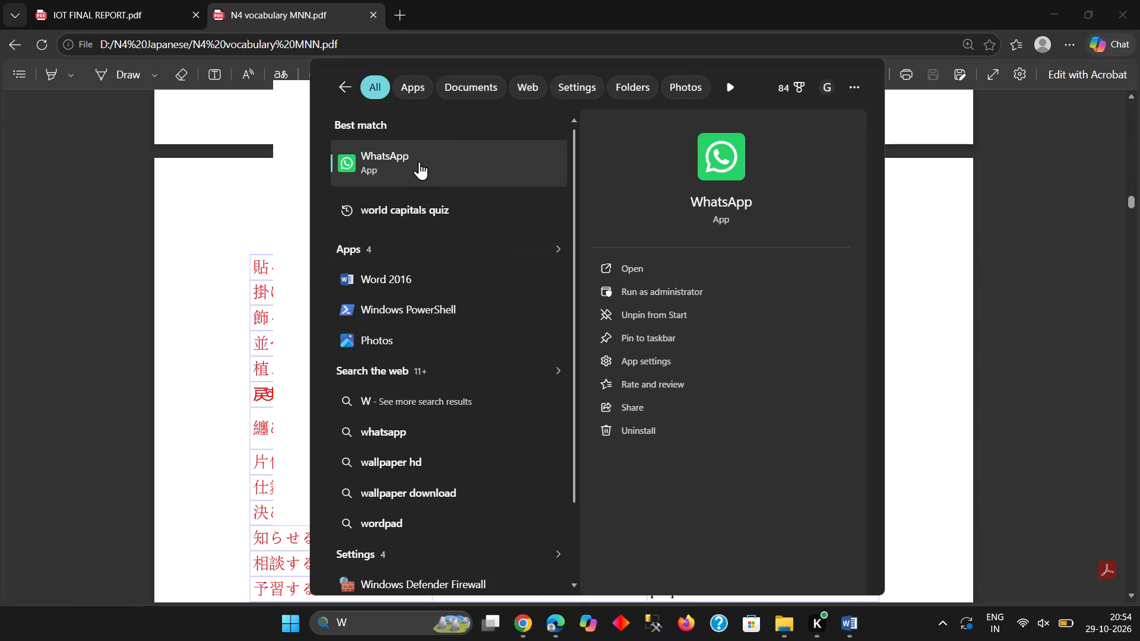
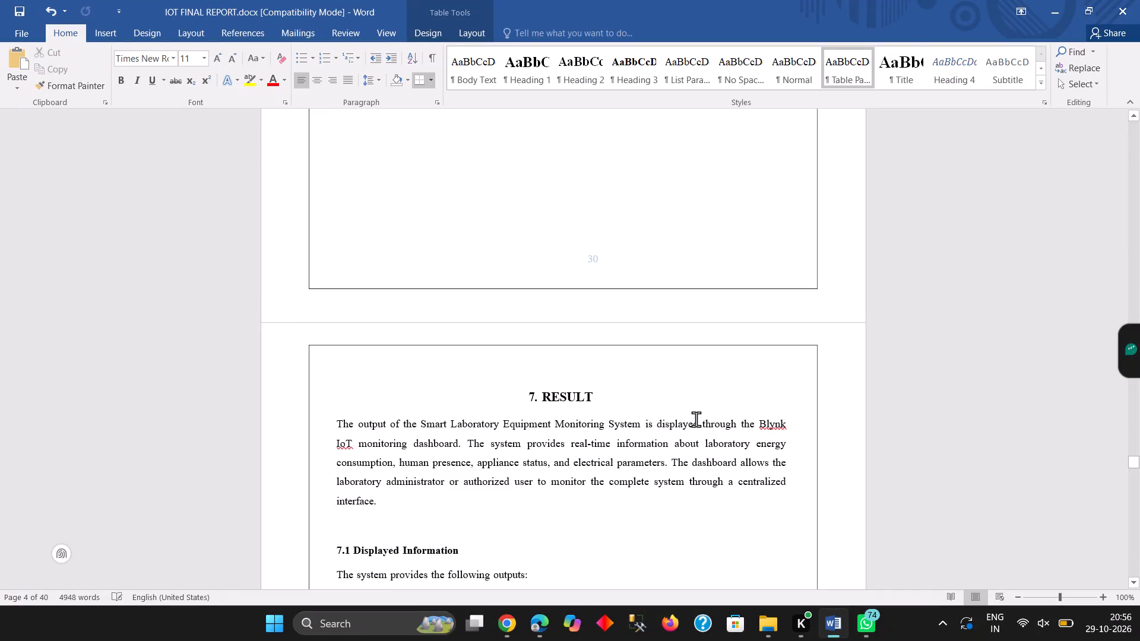
Save the IoT final report document.
key(ctrl+s)
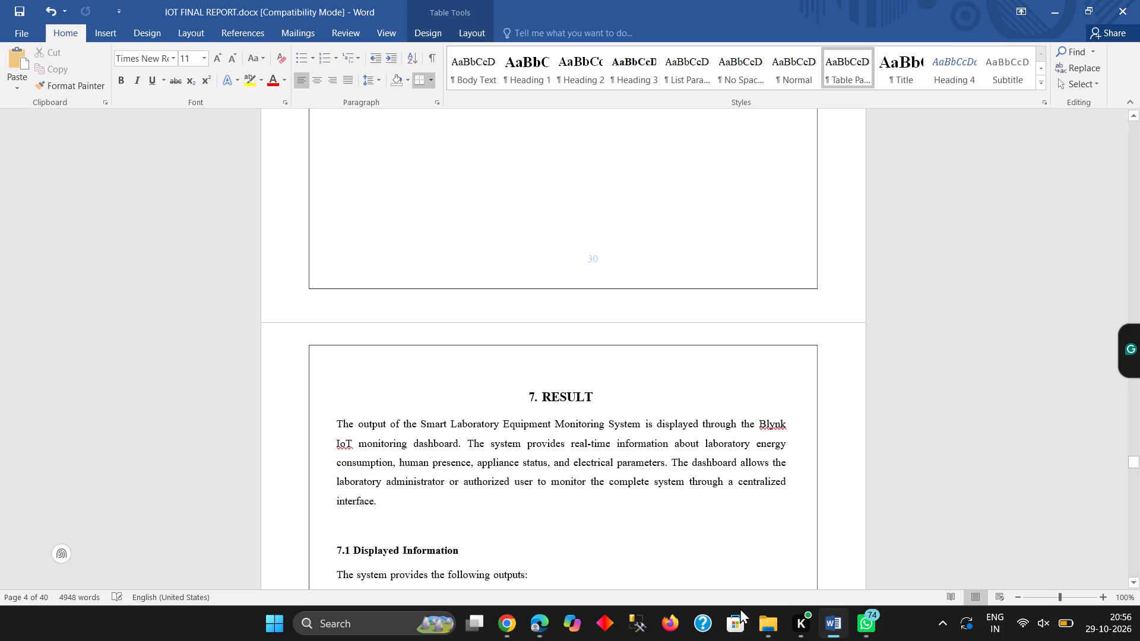
Switch back to N4 vocabulary MNN.pdf in Edge and read through the Lesson 30 word list on page 43 of 75.
click(764, 624)
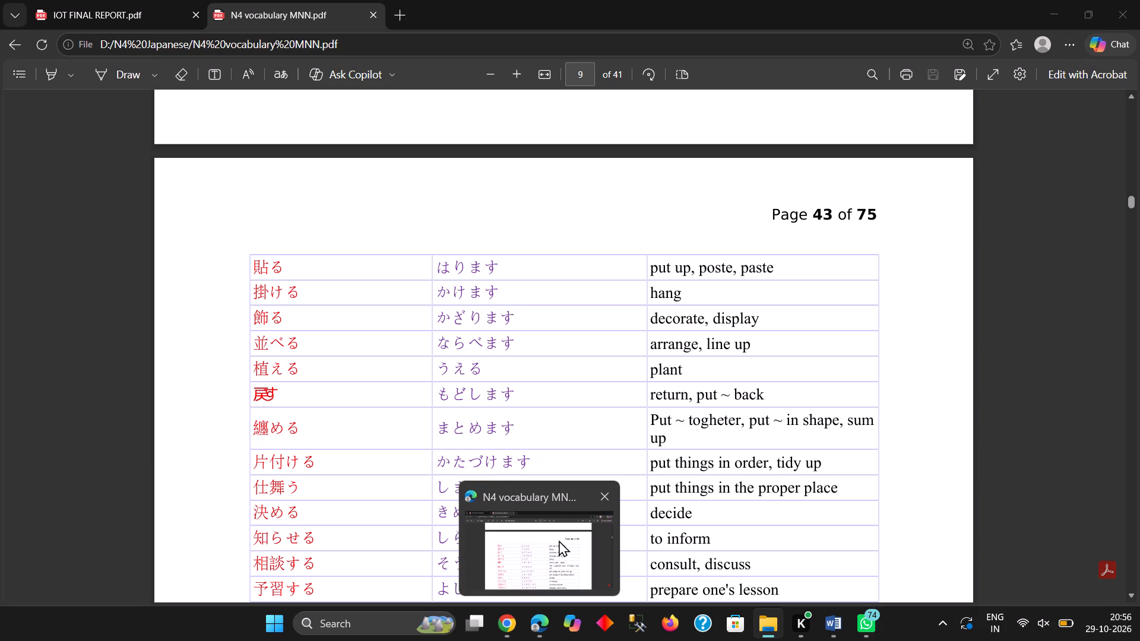
click(559, 540)
scroll(667, 411, down, 1)
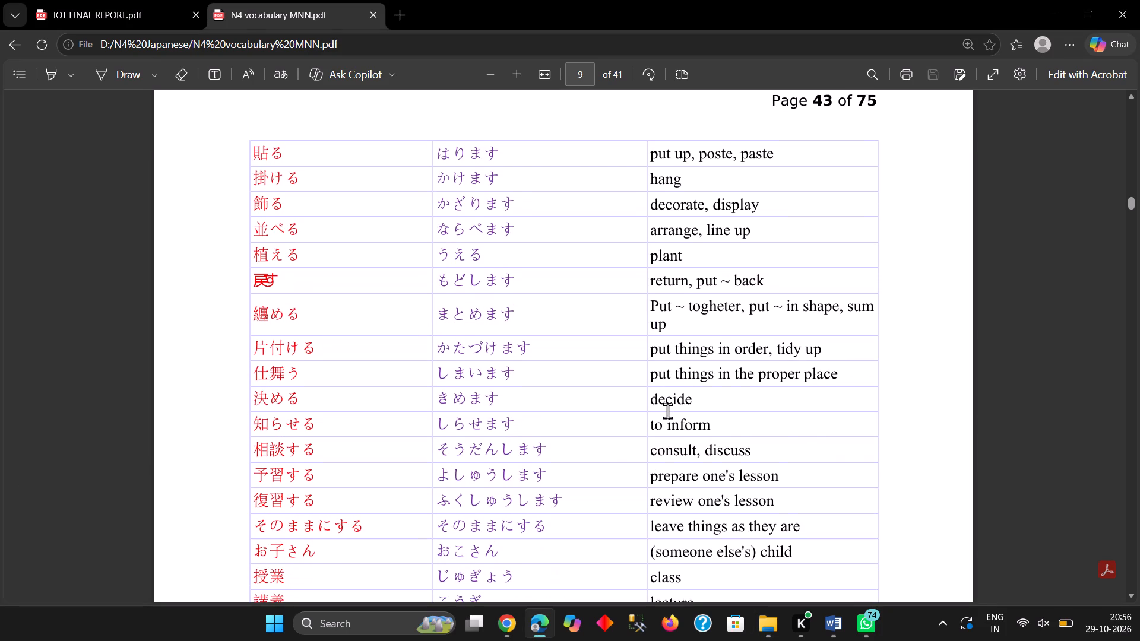
scroll(667, 411, down, 1)
scroll(667, 411, up, 1)
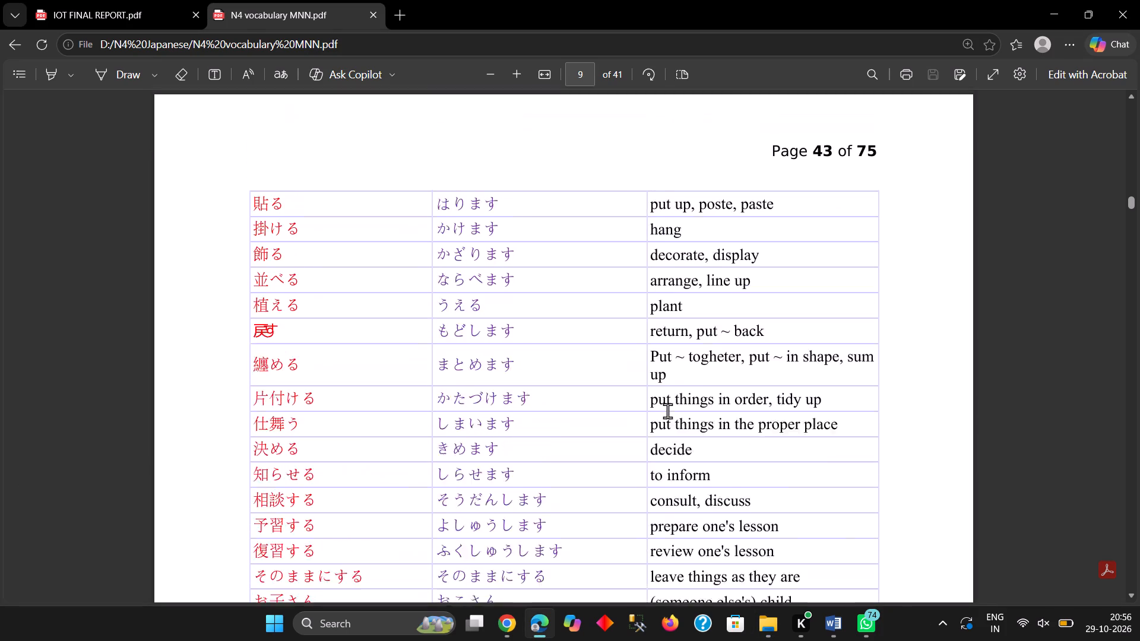
scroll(667, 411, up, 1)
scroll(667, 411, down, 6)
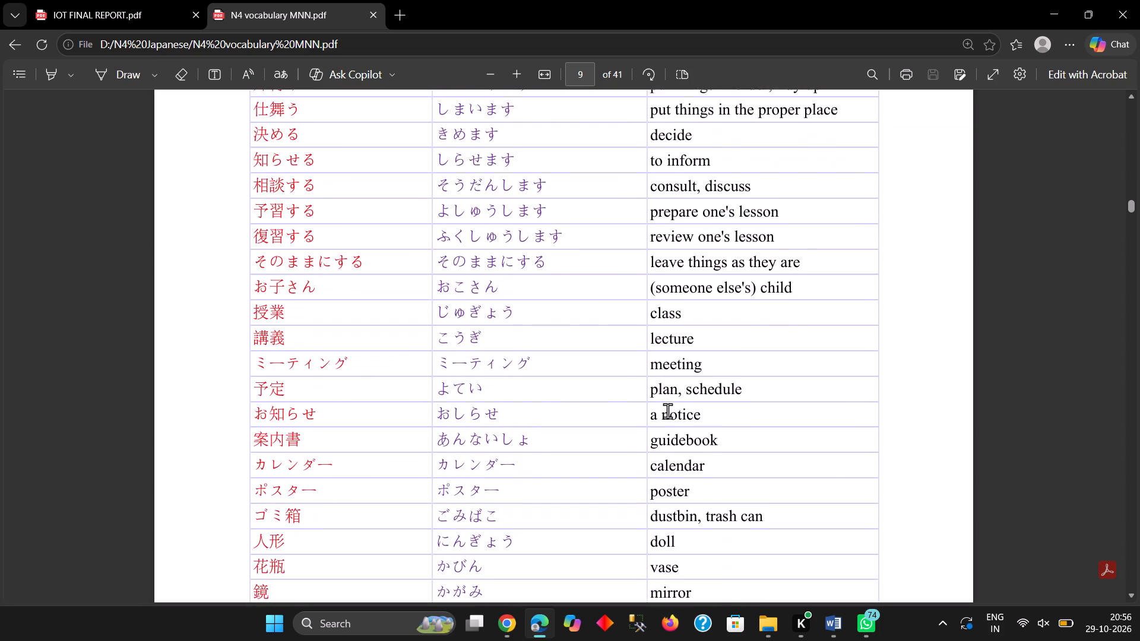
scroll(667, 411, down, 1)
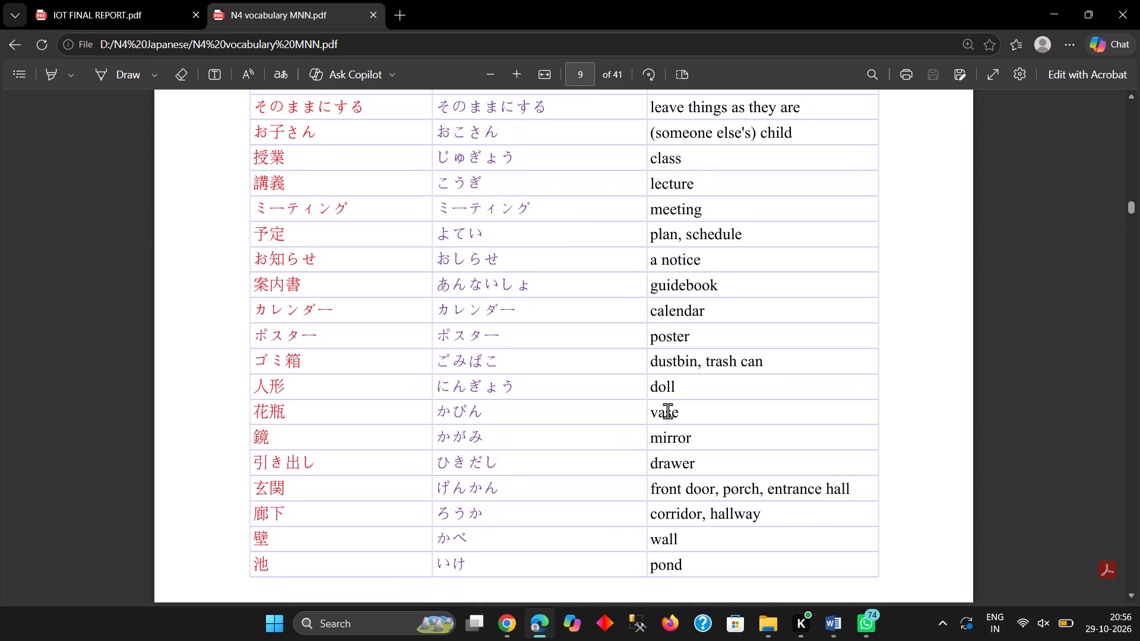
scroll(667, 411, down, 1)
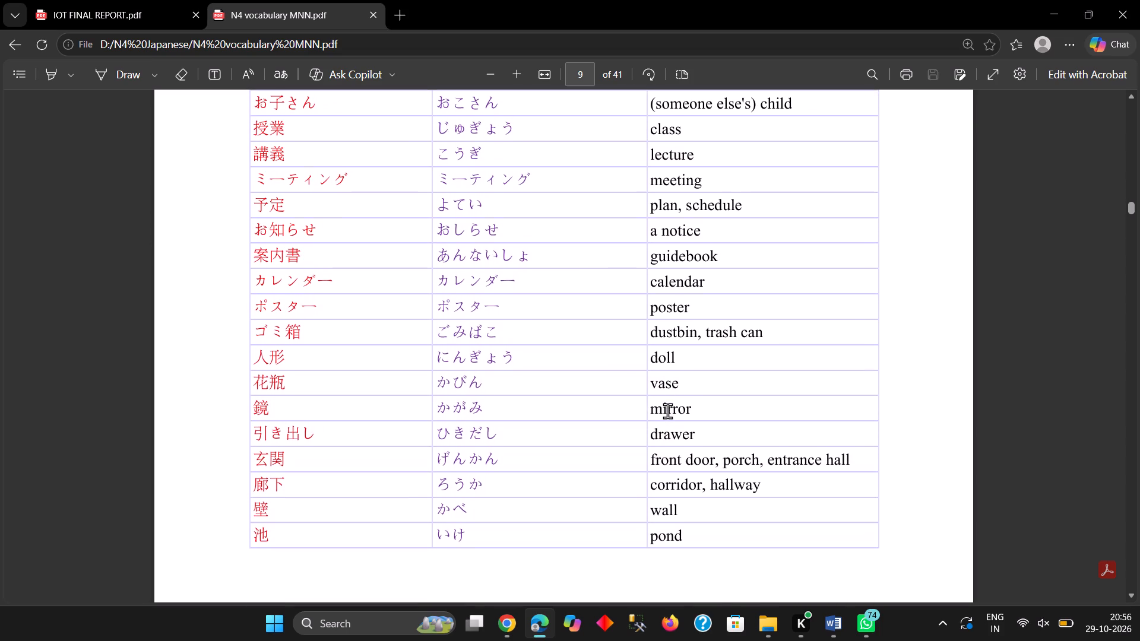
scroll(667, 411, up, 2)
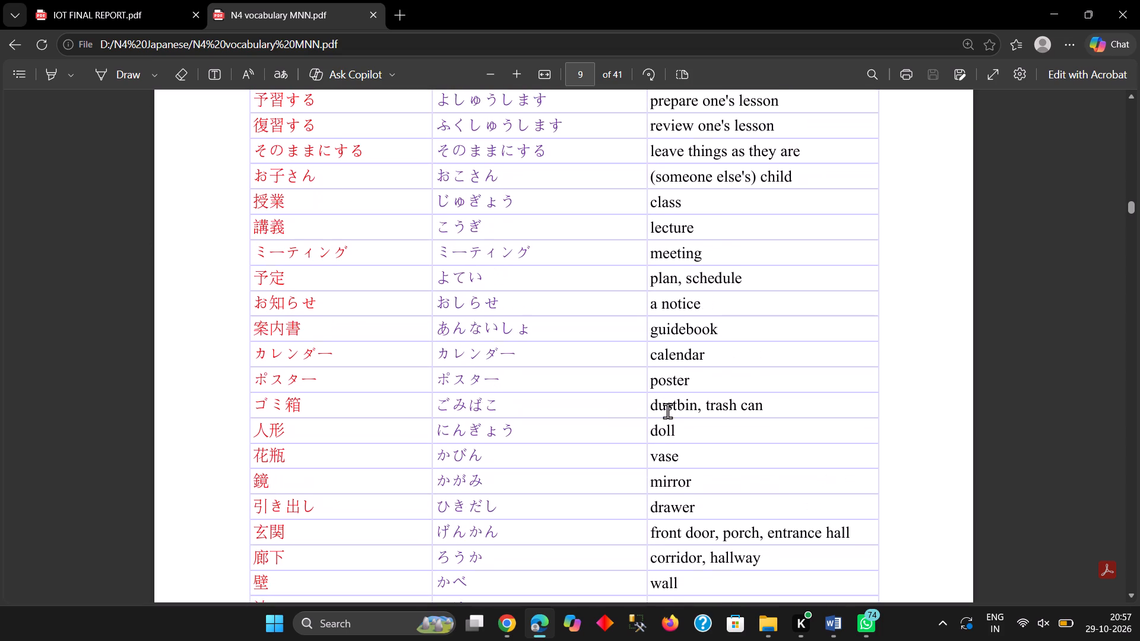
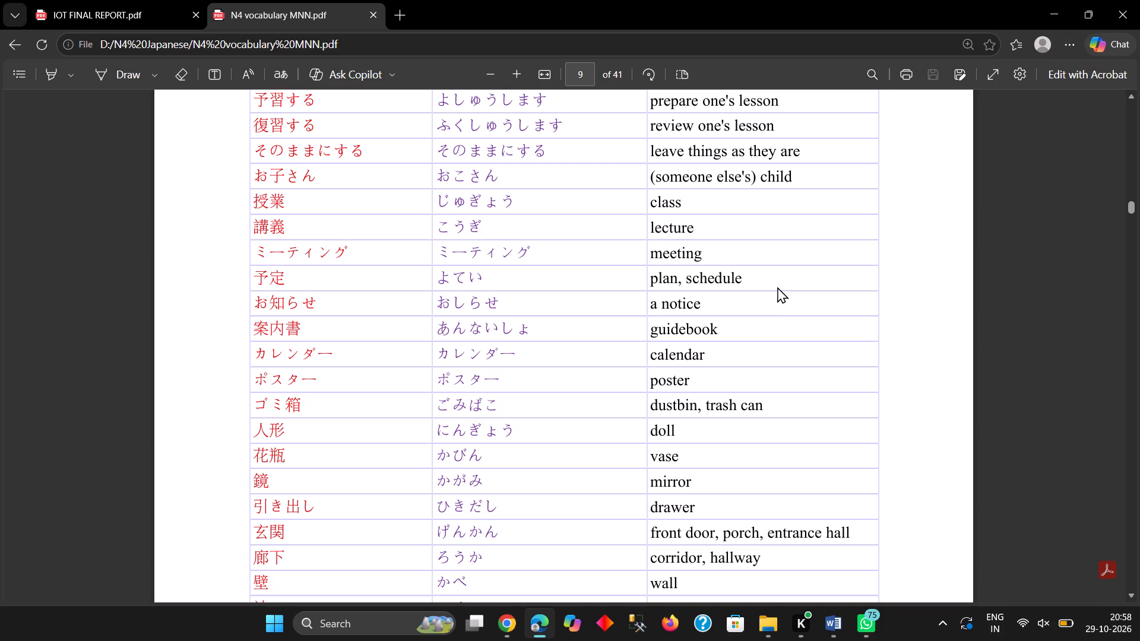
Read through the vocabulary list on page 9 of 41 in N4 vocabulary MNN.pdf, down to 池 (pond).
key(grave)
scroll(715, 377, down, 1)
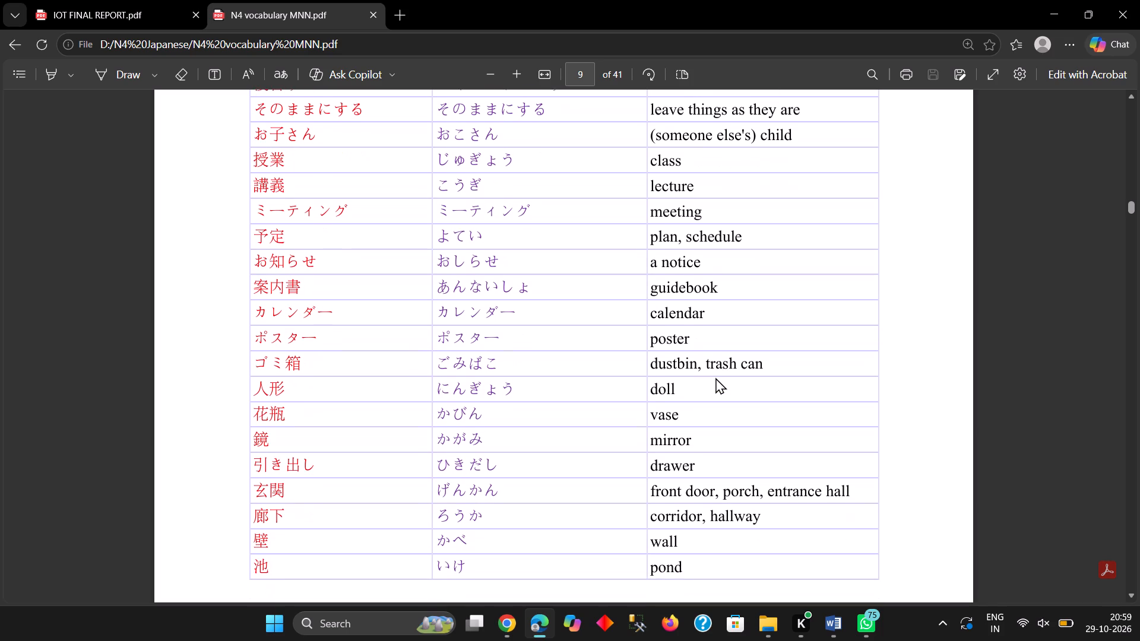
scroll(715, 377, down, 3)
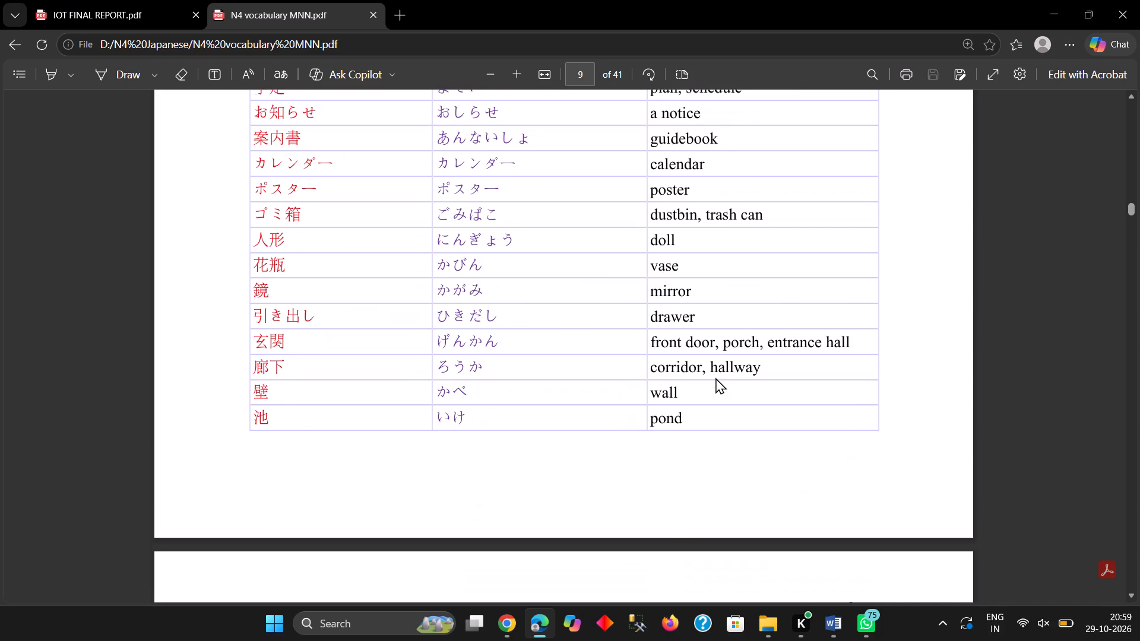
scroll(715, 377, down, 2)
scroll(715, 377, up, 4)
scroll(715, 377, down, 1)
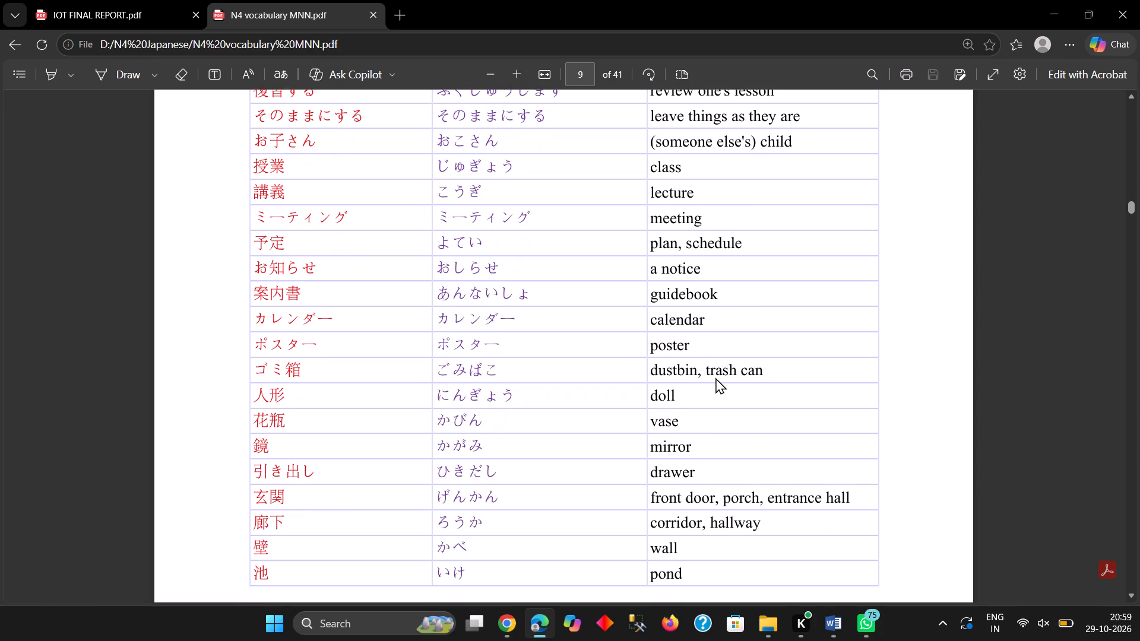
scroll(715, 377, down, 1)
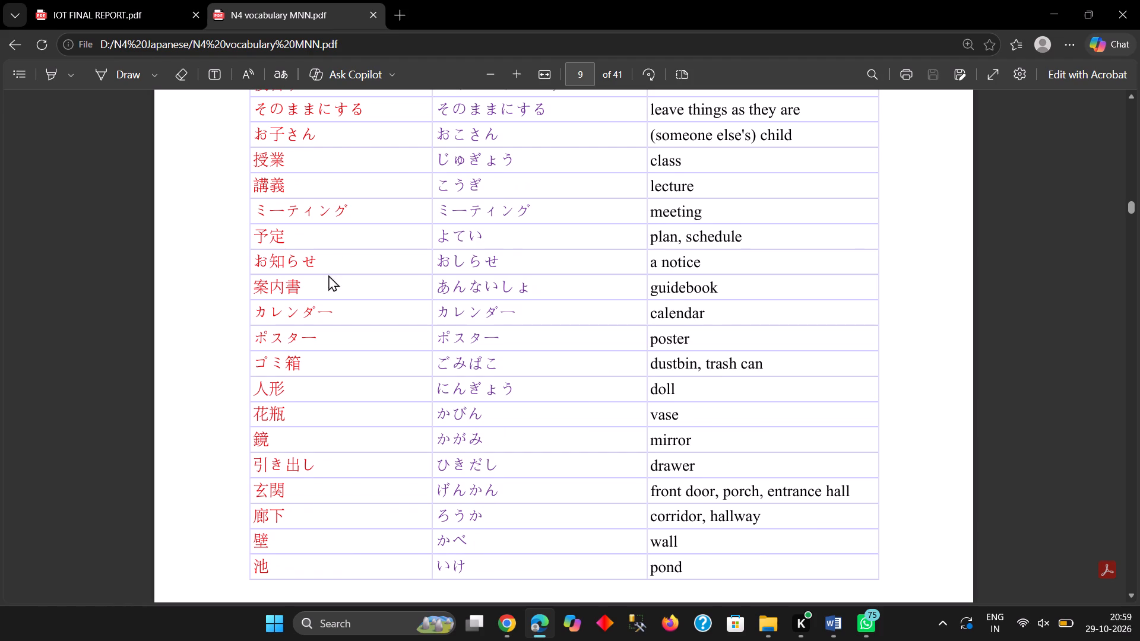
Switch to IOT FINAL REPORT.pdf and check the Table of Contents on page 4.
click(144, 3)
scroll(471, 299, up, 1)
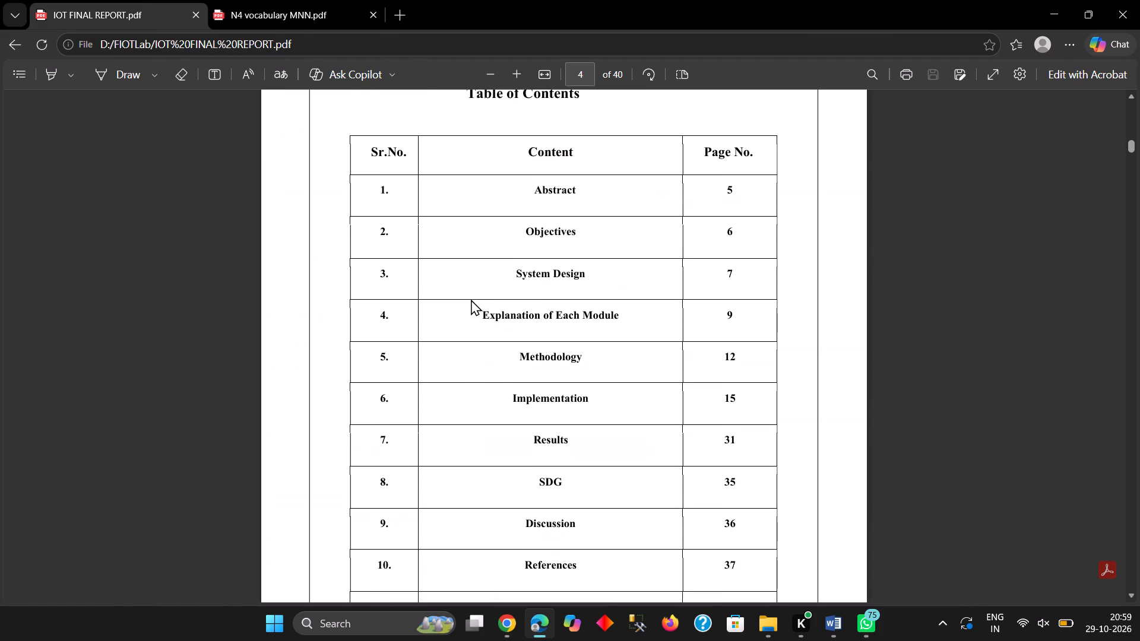
scroll(471, 299, down, 1)
scroll(471, 299, up, 1)
right_click(471, 299)
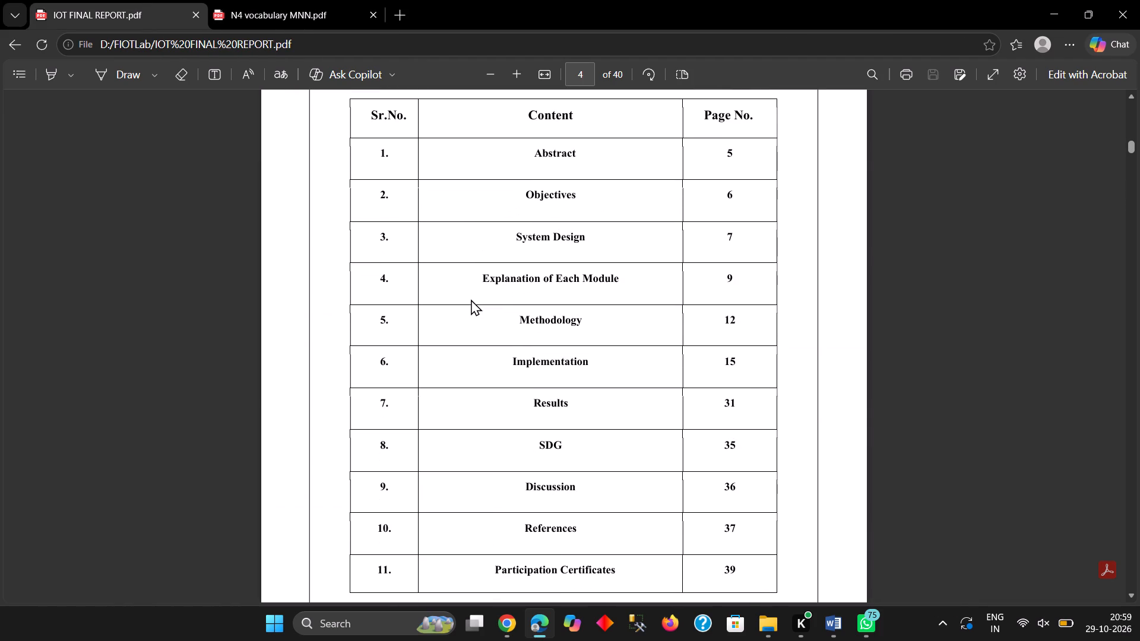
click(893, 230)
Switch to Word, centre the whole Page No. column of the Table of Contents table, and save the report.
click(857, 567)
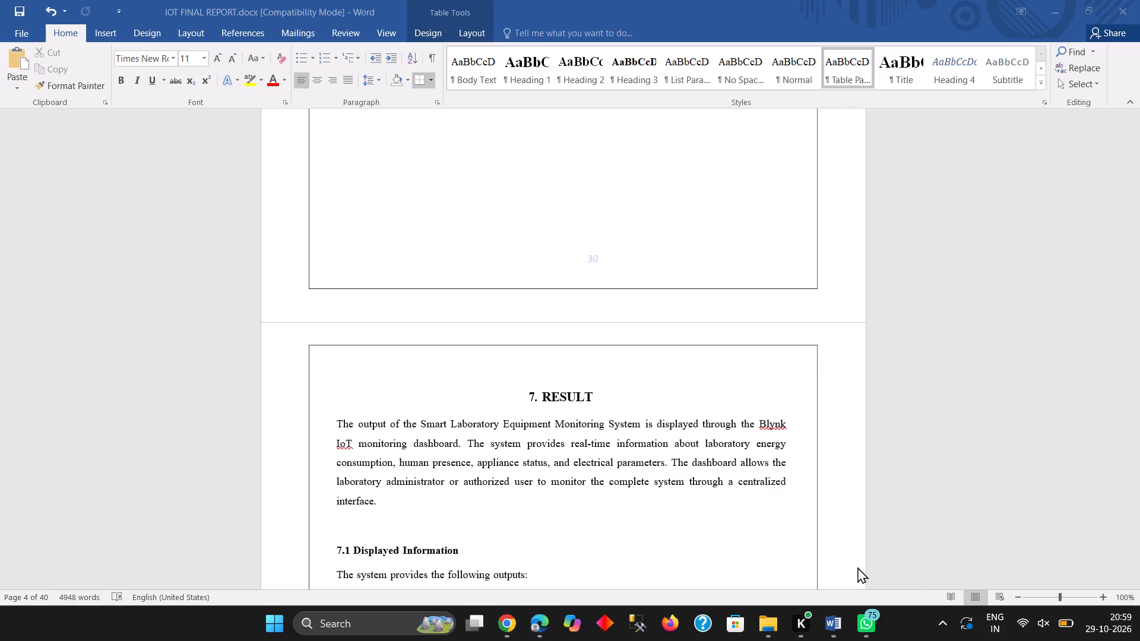
scroll(626, 395, up, 20)
scroll(626, 395, up, 20)
scroll(626, 395, up, 20)
scroll(626, 395, down, 9)
scroll(626, 395, up, 20)
scroll(626, 395, up, 20)
scroll(626, 395, up, 20)
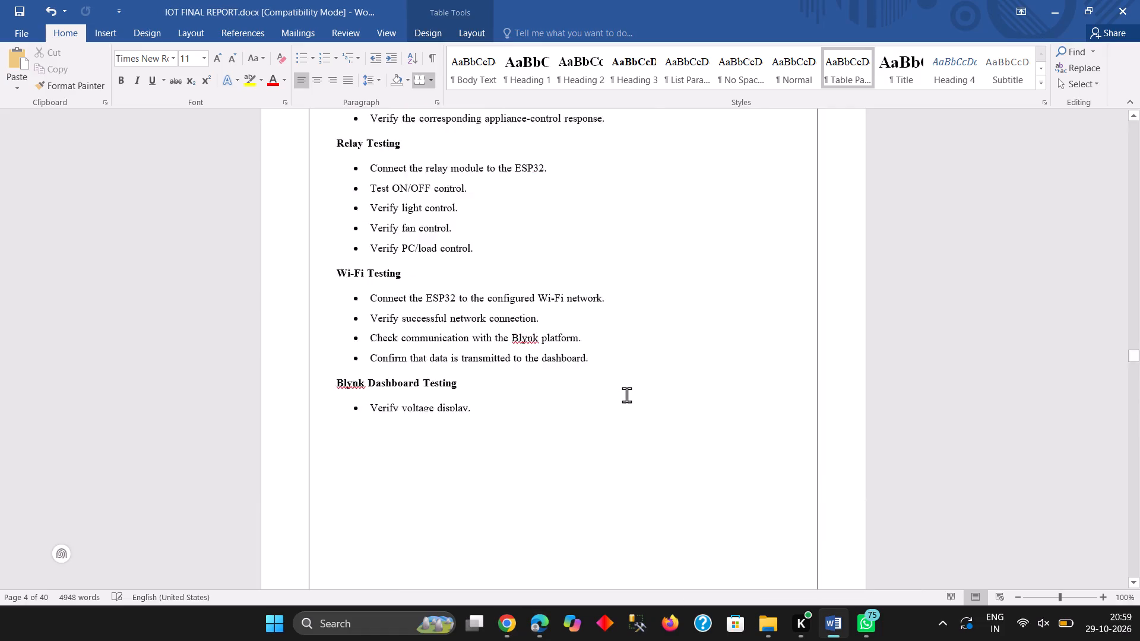
scroll(626, 395, up, 20)
scroll(626, 395, up, 20)
scroll(626, 395, up, 20)
scroll(626, 395, down, 5)
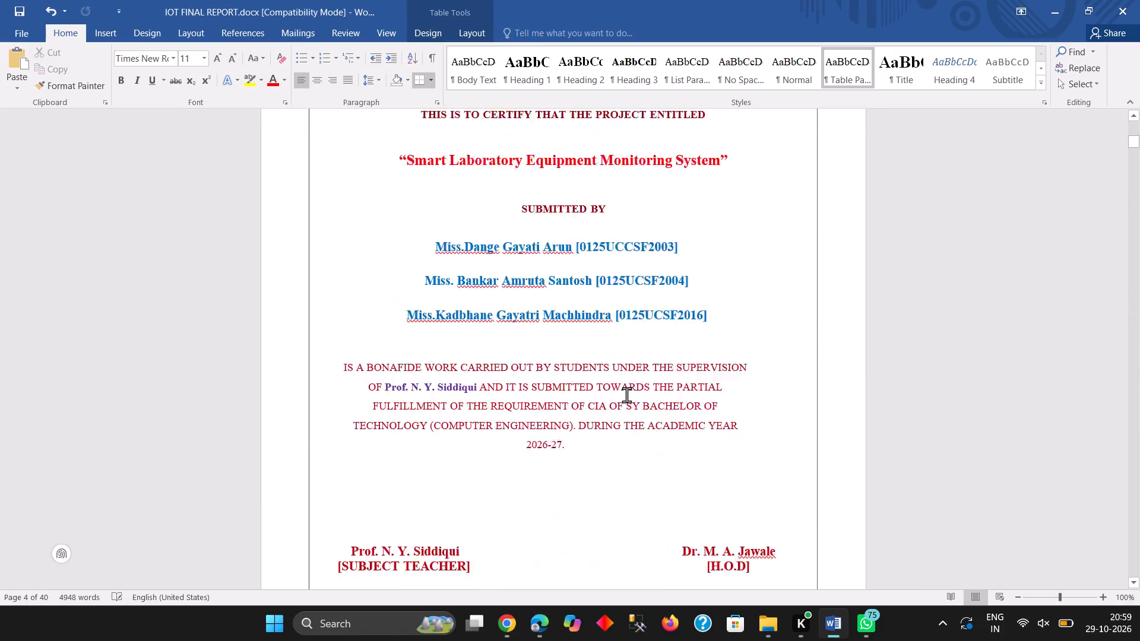
scroll(626, 395, down, 7)
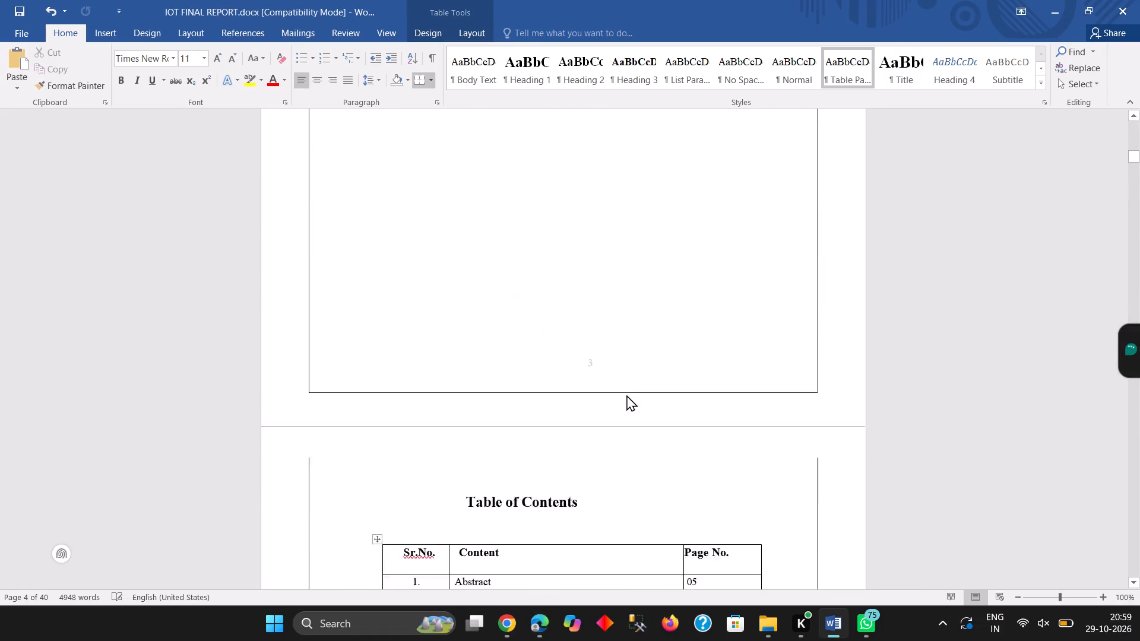
scroll(626, 395, down, 3)
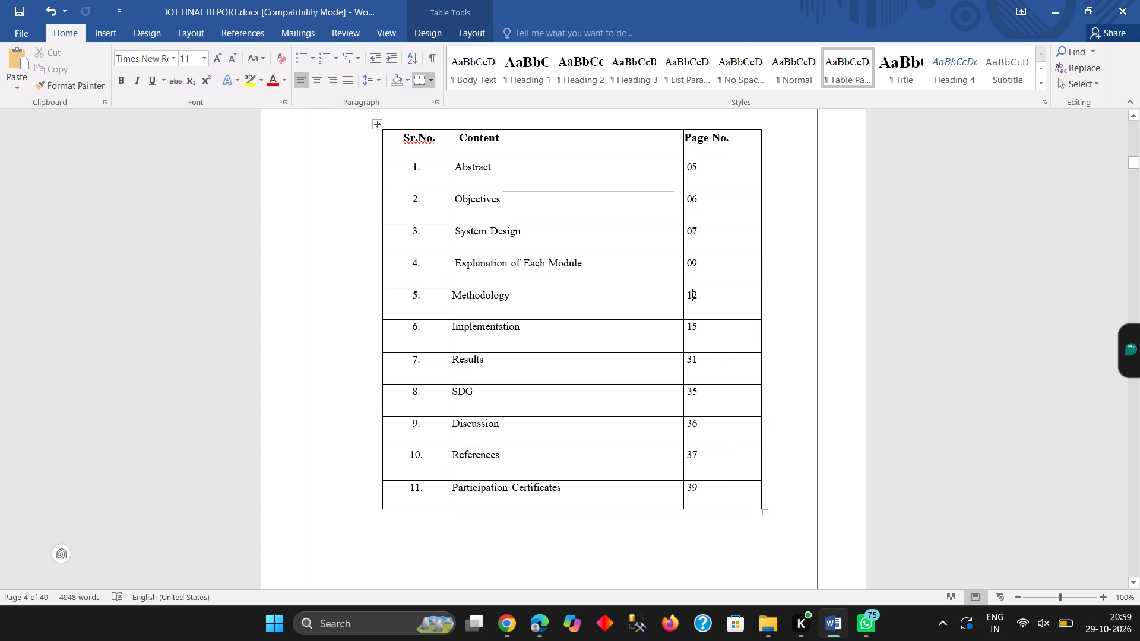
drag(691, 151, 720, 399)
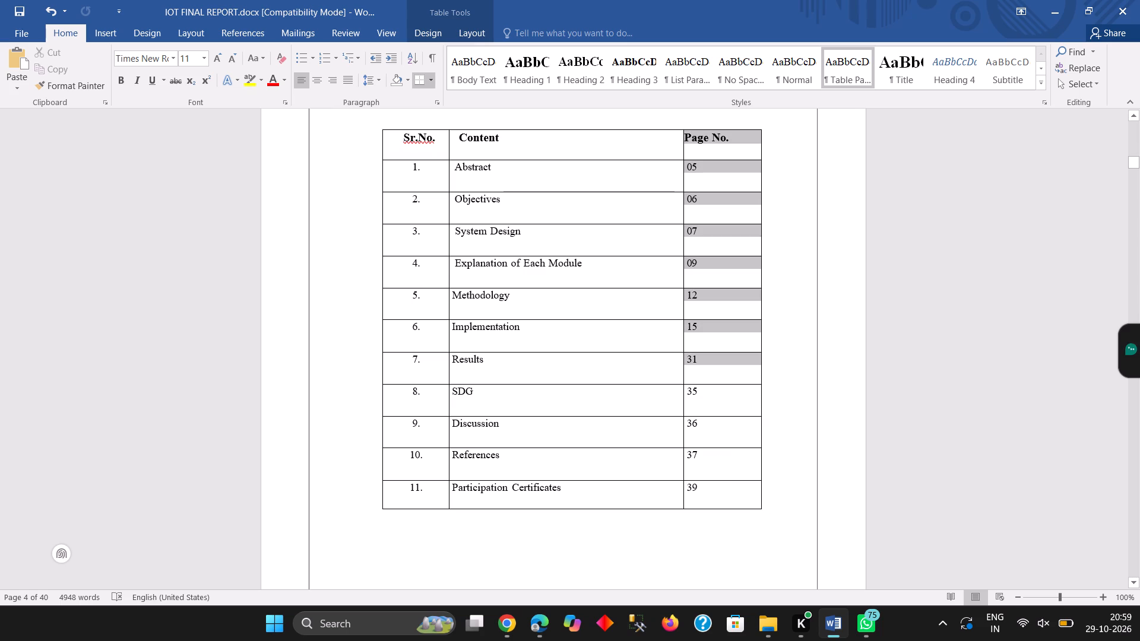
drag(720, 399, 717, 509)
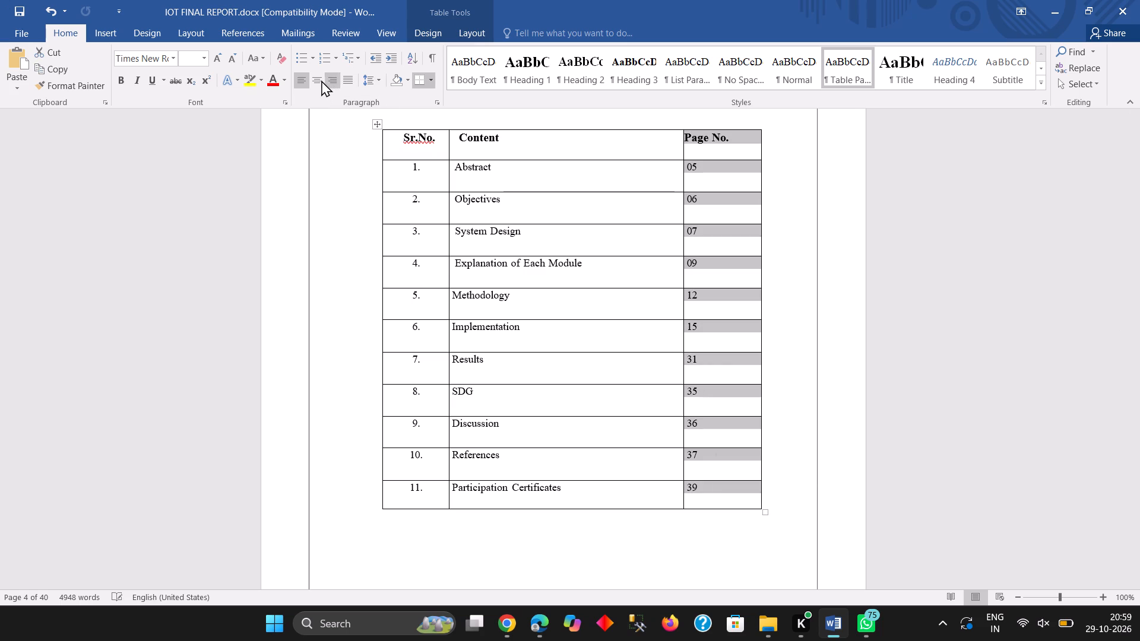
click(321, 80)
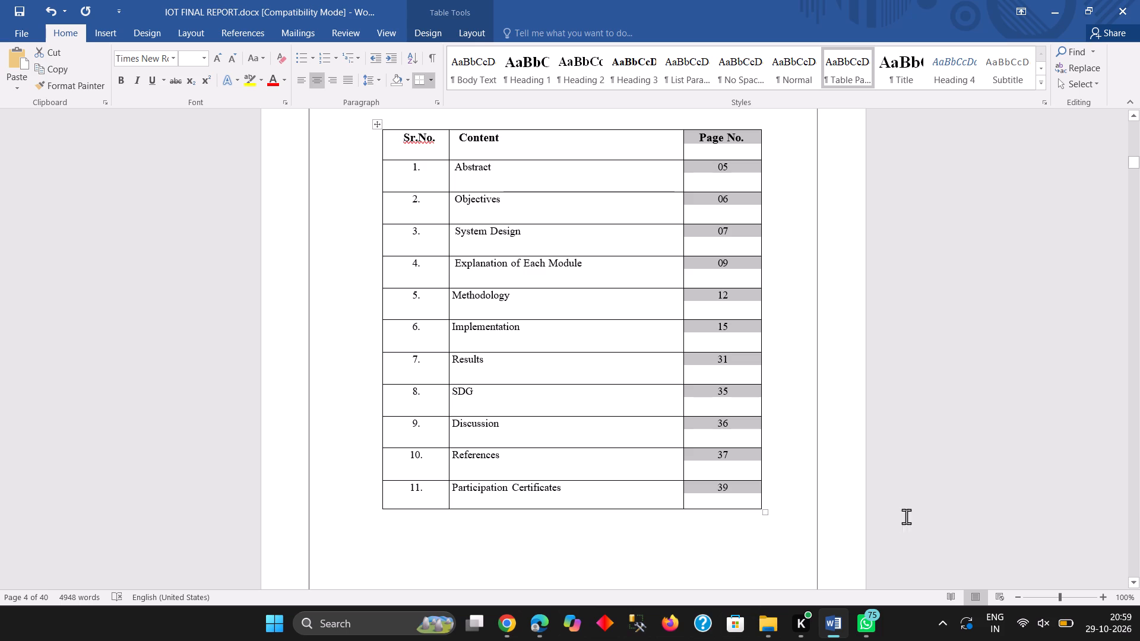
click(951, 450)
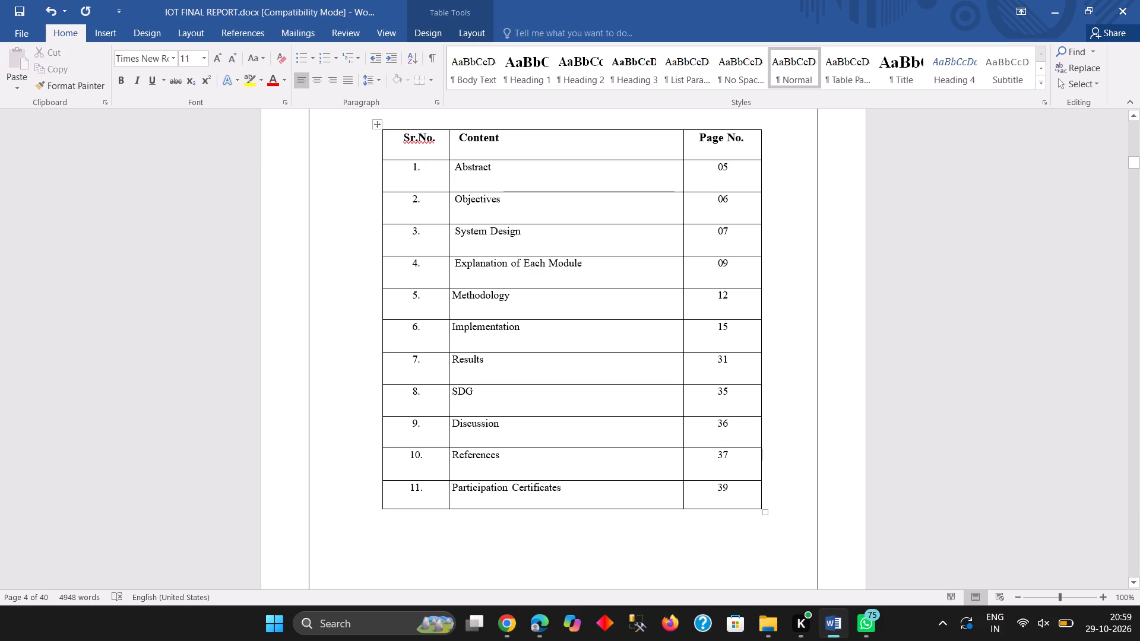
key(ctrl+s)
Insert a new row below Objectives in the Table of Contents table.
click(647, 215)
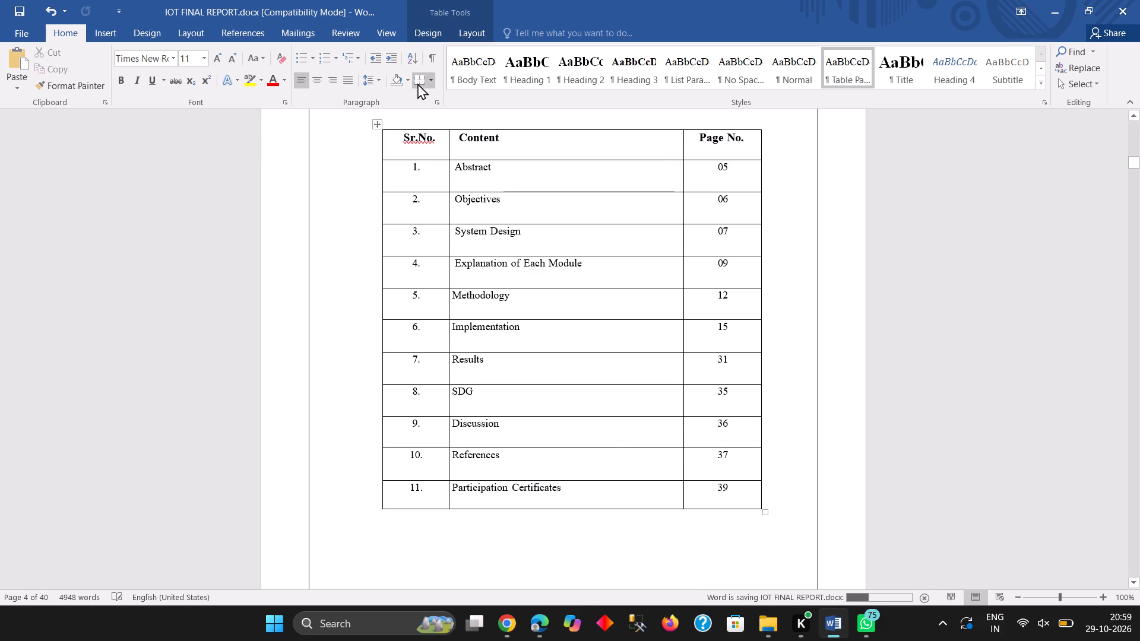
click(109, 32)
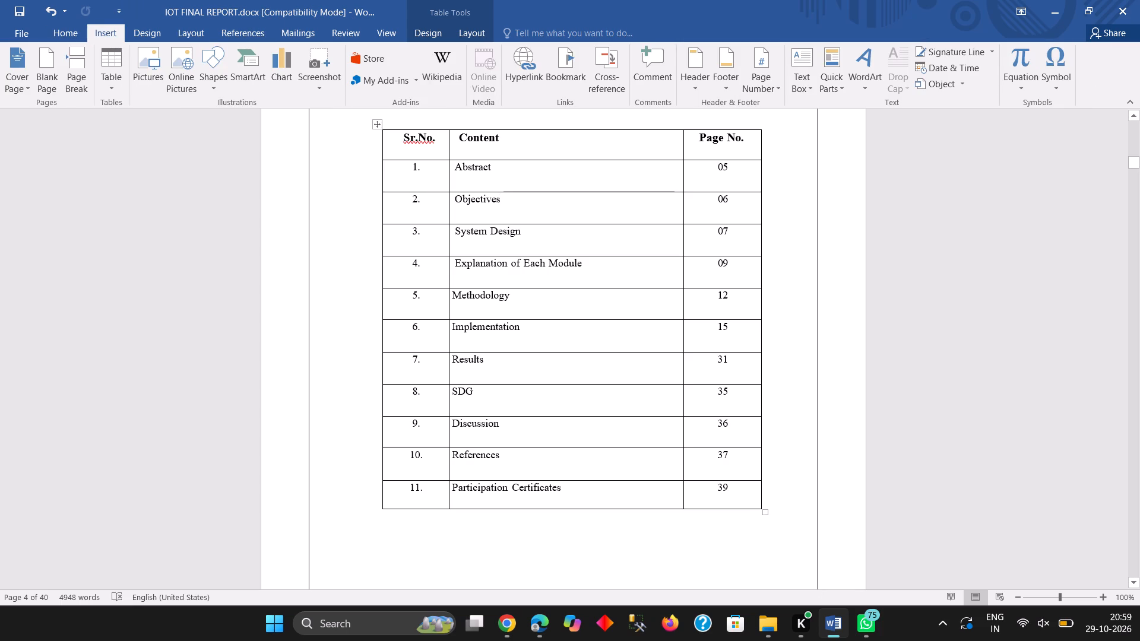
click(601, 189)
click(591, 198)
click(657, 207)
right_click(657, 207)
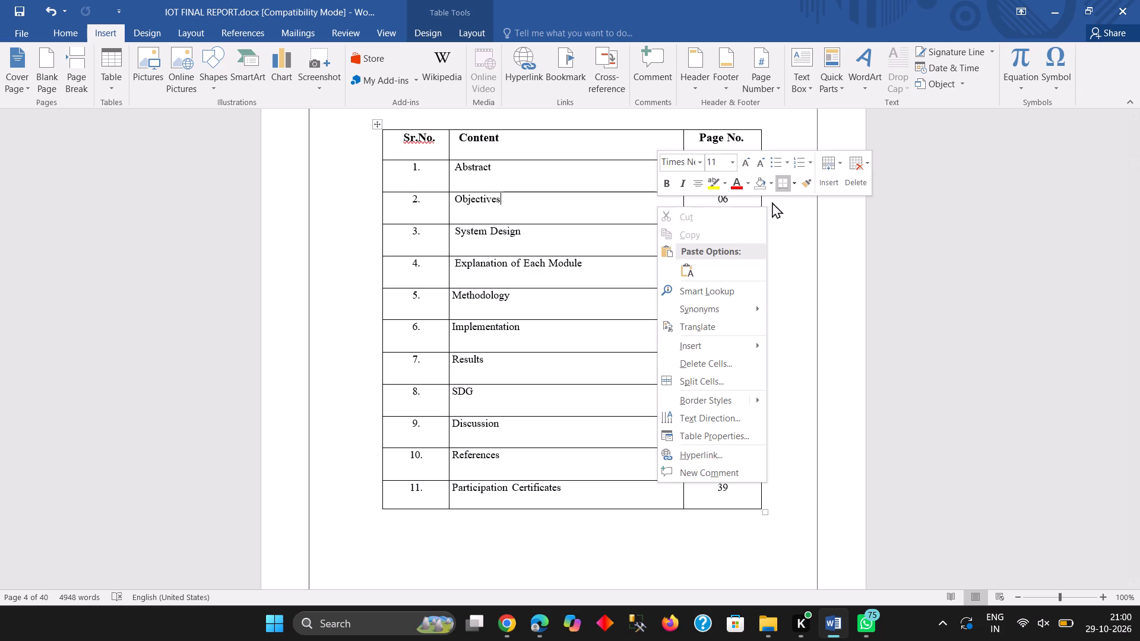
click(836, 183)
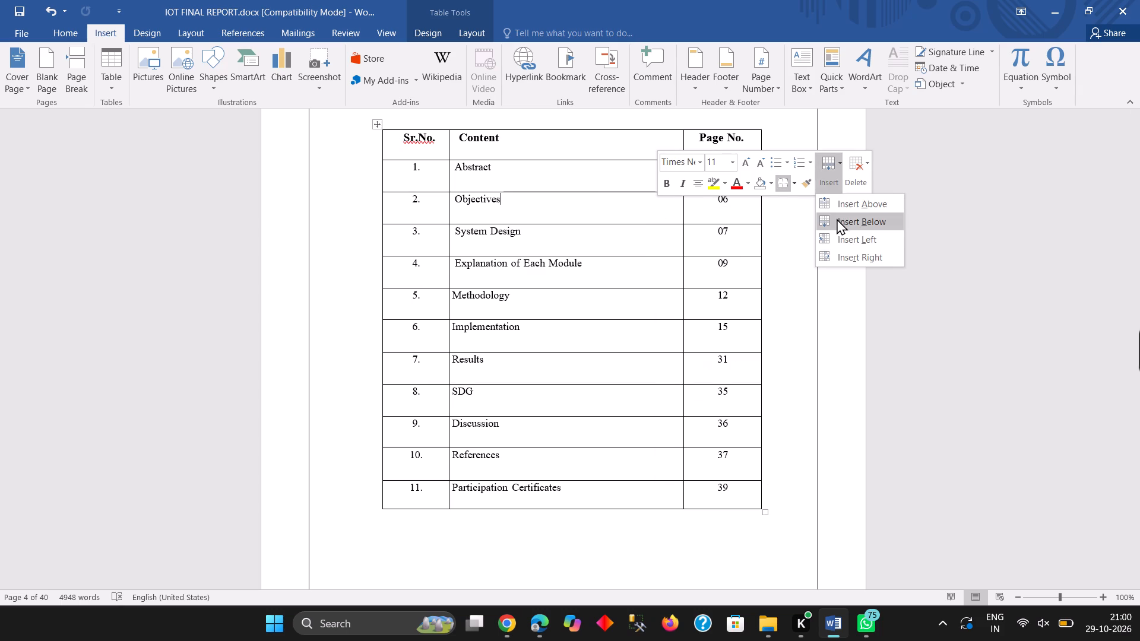
click(836, 223)
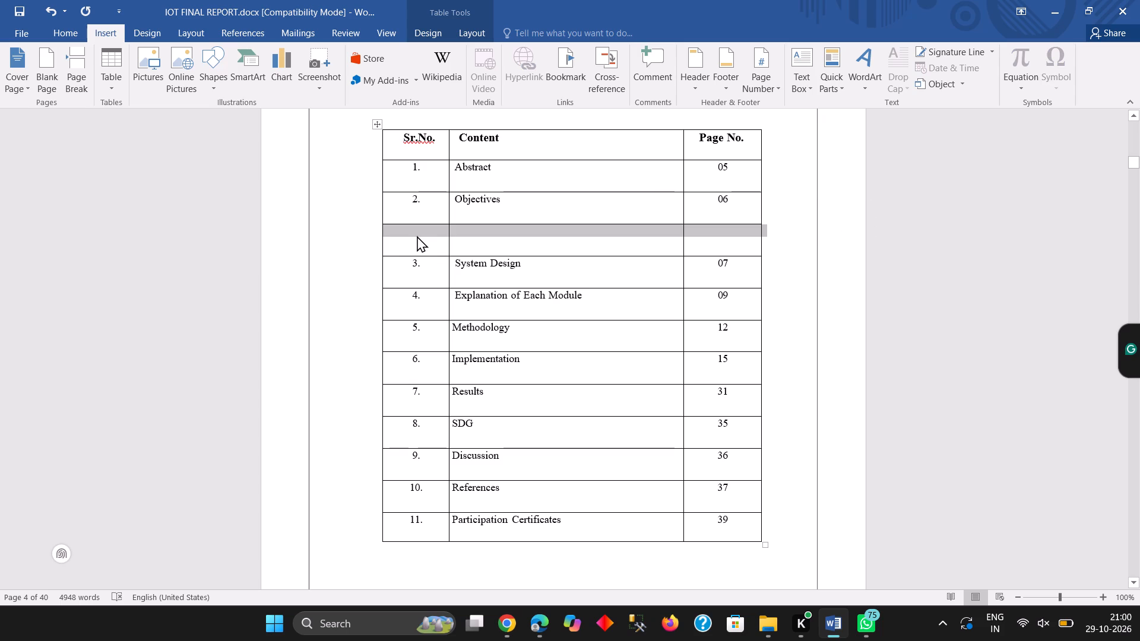
Fill the new row with serial number 3 and the content Literature Survey, and save the report.
click(426, 233)
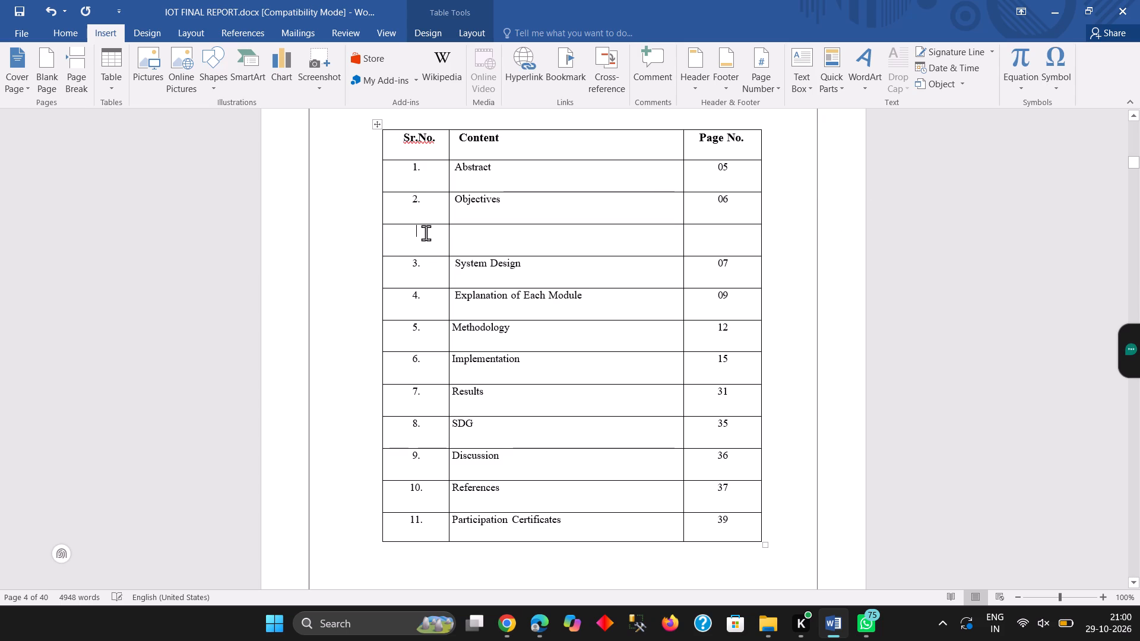
key(3)
click(468, 237)
key(space)
key(space)
text(Literature)
key(space)
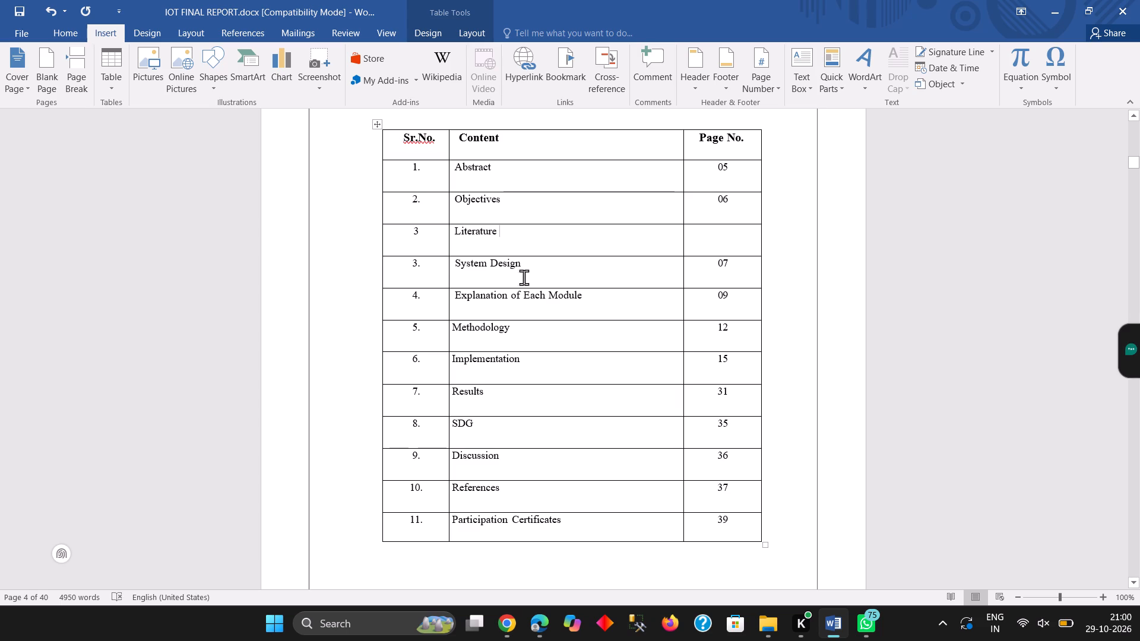
key(shift+s)
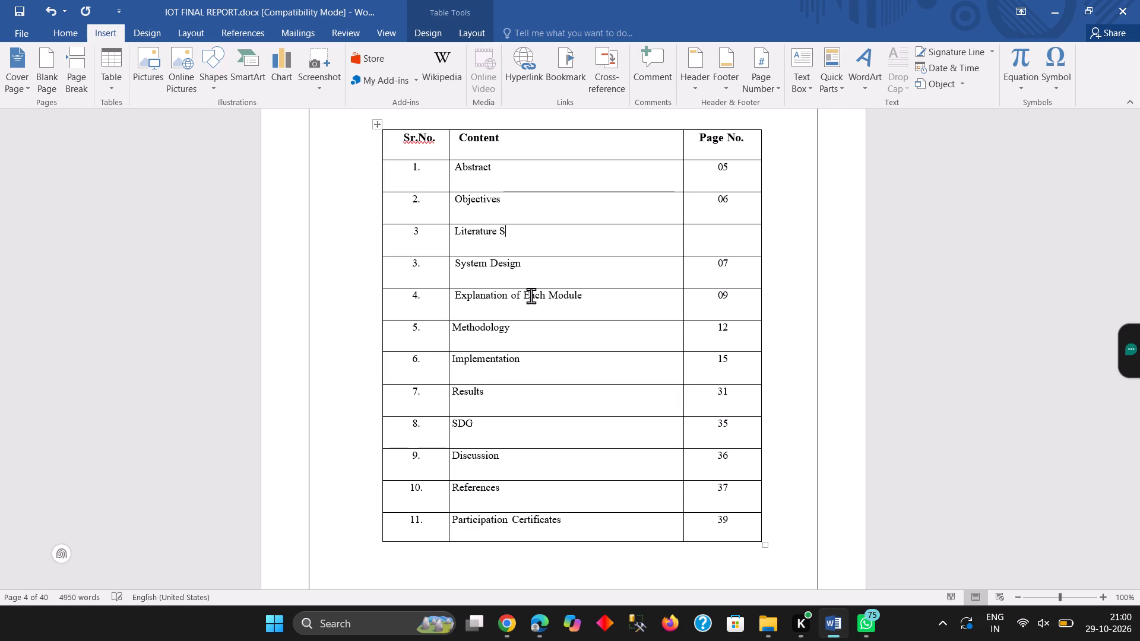
text(urvey)
click(736, 245)
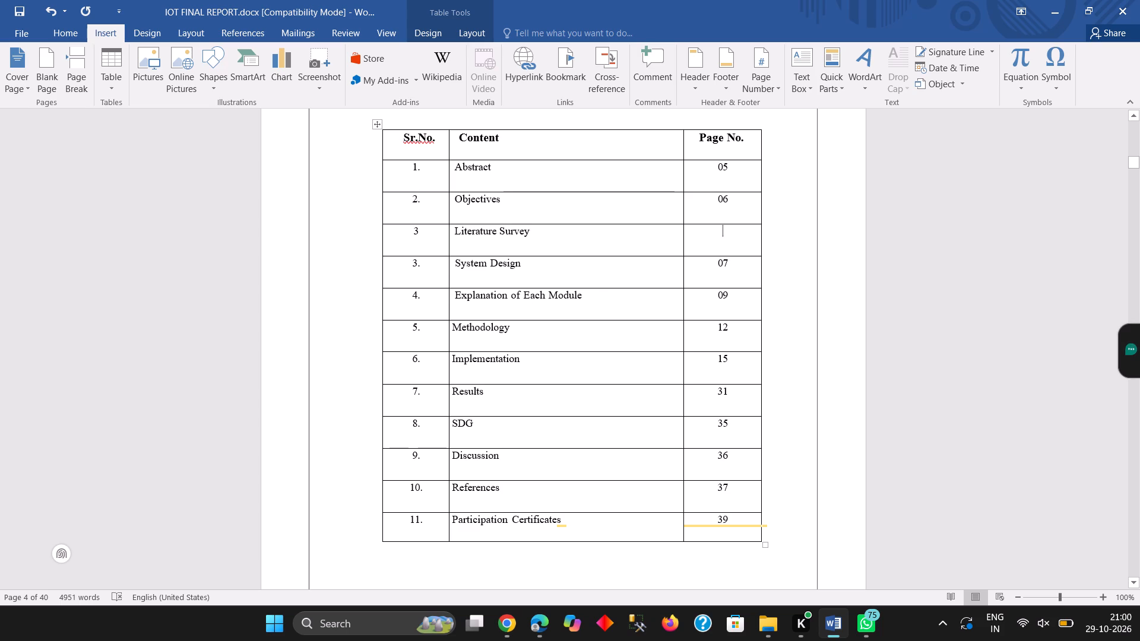
scroll(616, 291, down, 1)
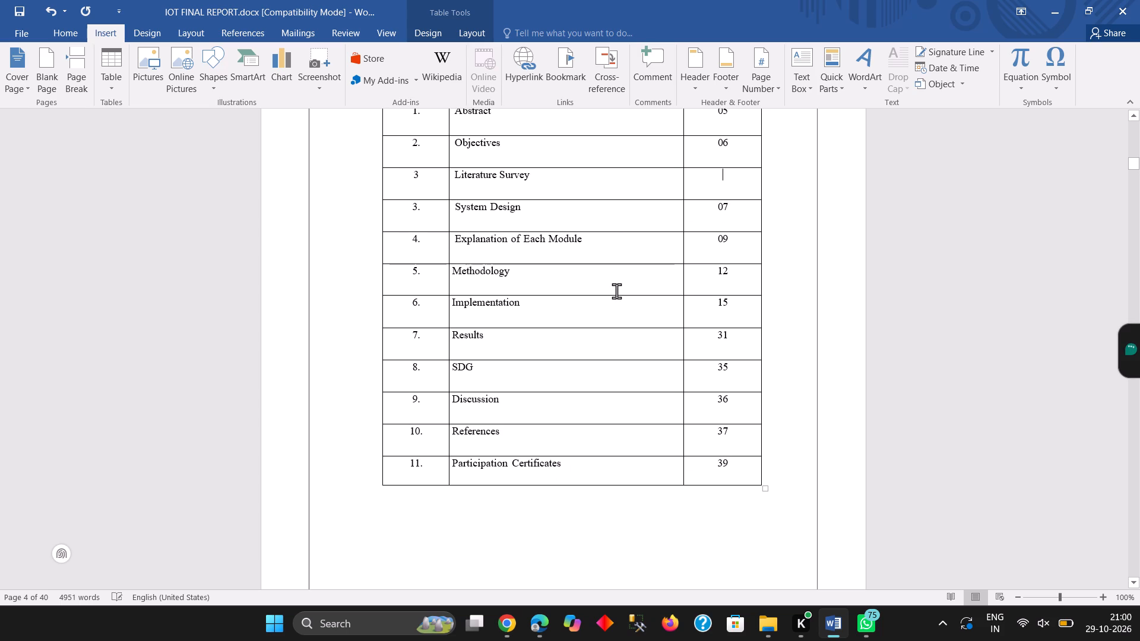
key(ctrl+s)
Renumber System Design as 4. and Explanation of Each Module as 5., and add the full stop after Literature Survey's 3.
scroll(616, 291, up, 1)
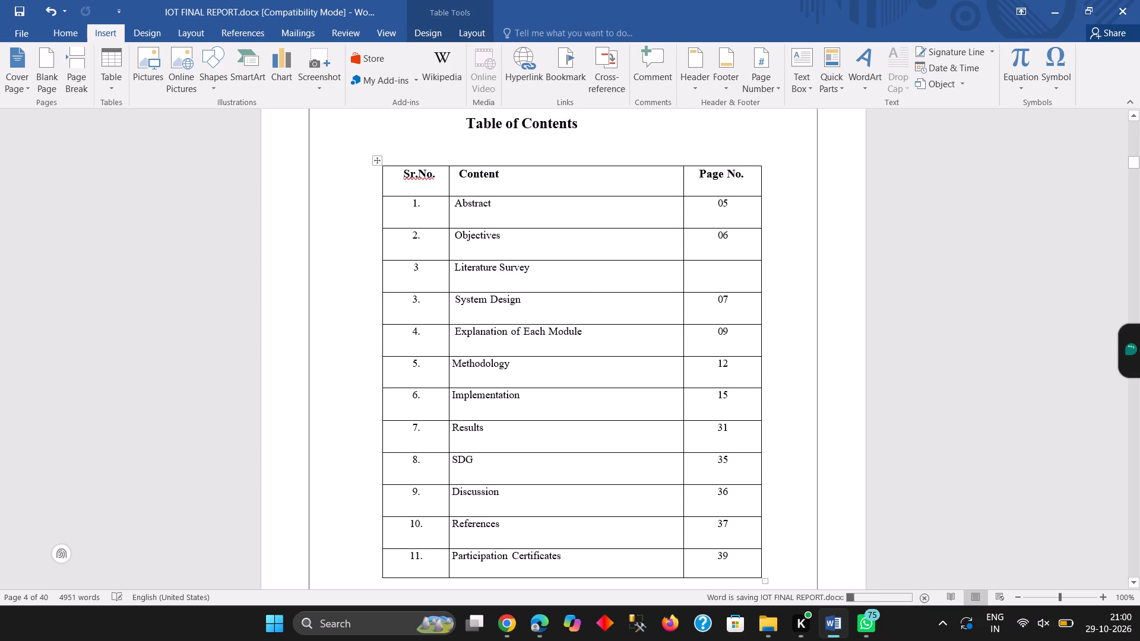
click(423, 304)
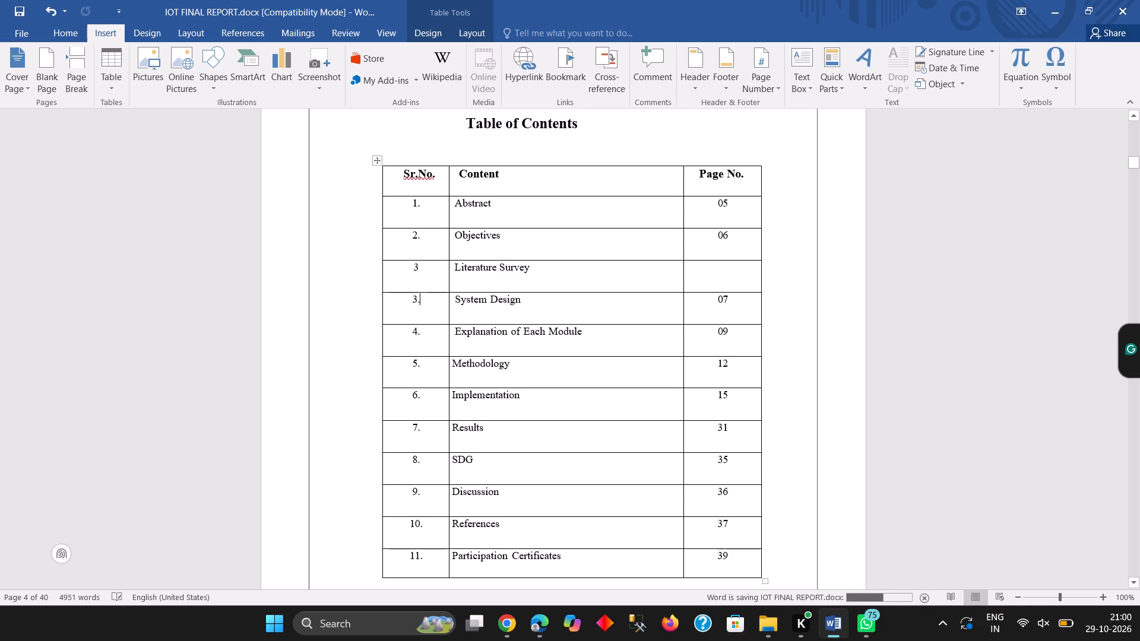
key(BackSpace)
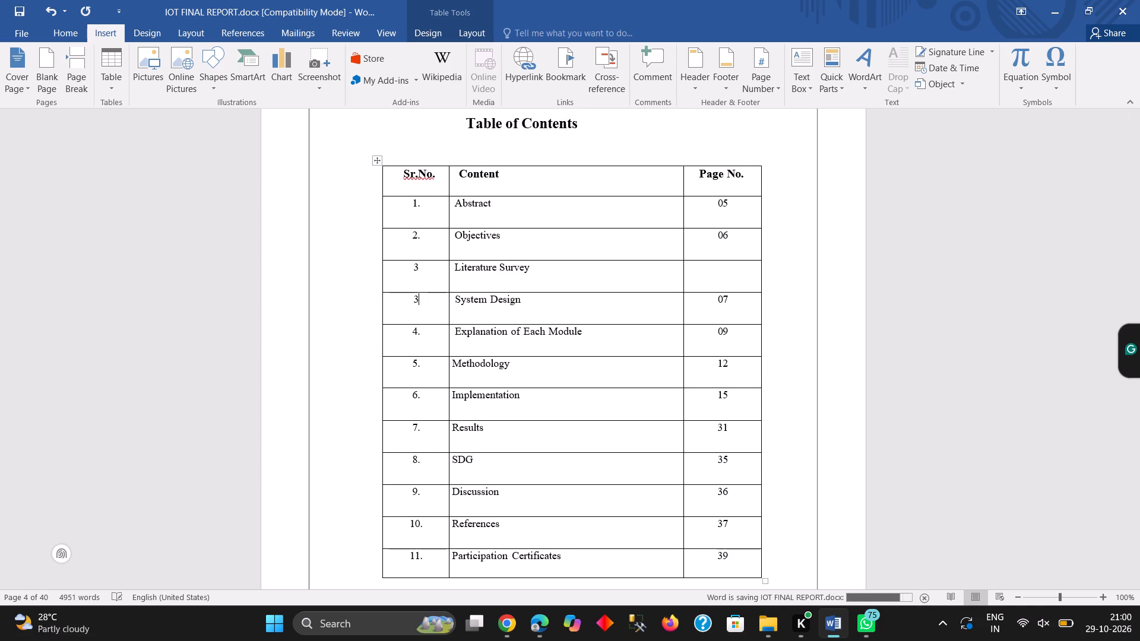
key(BackSpace)
key(4)
key(Down)
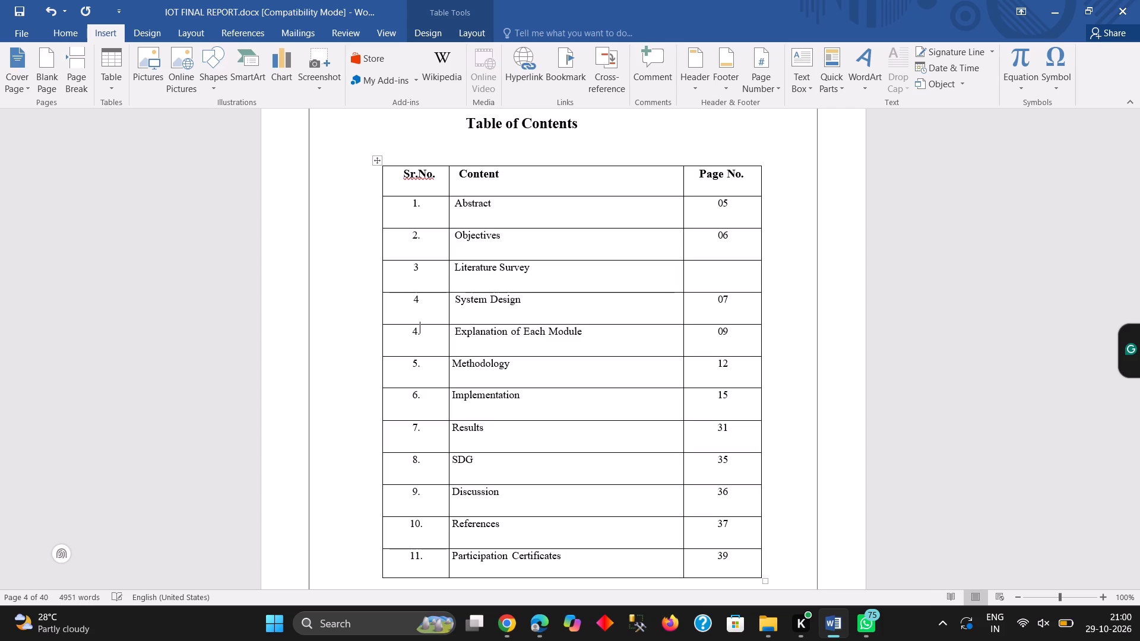
key(BackSpace)
key(BackSpace)
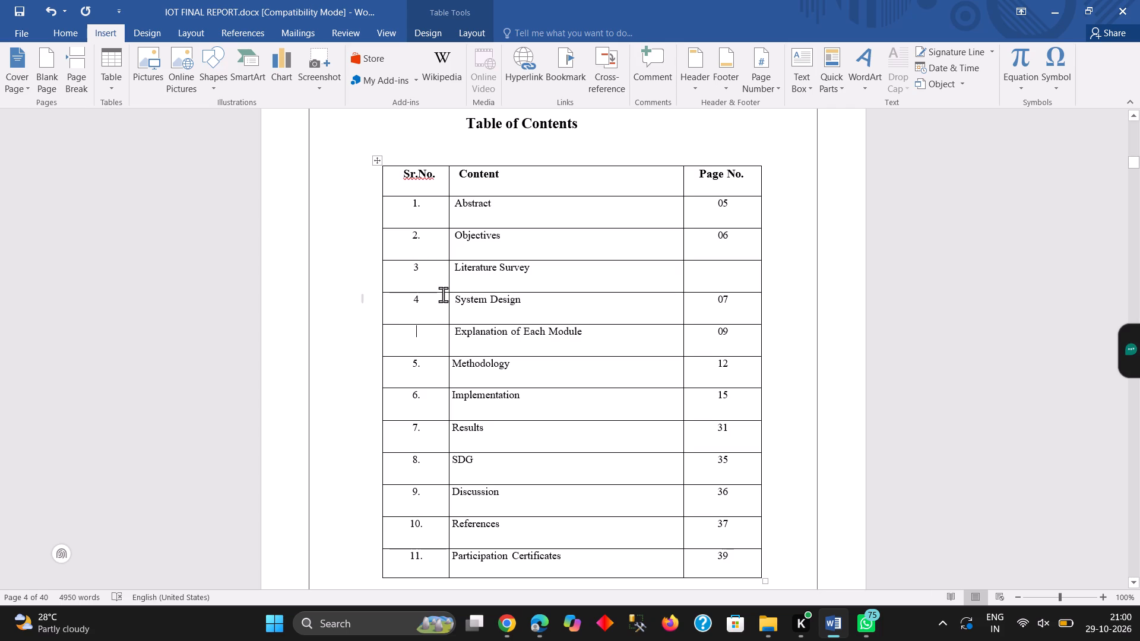
key(Up)
key(Up)
key(period)
key(Down)
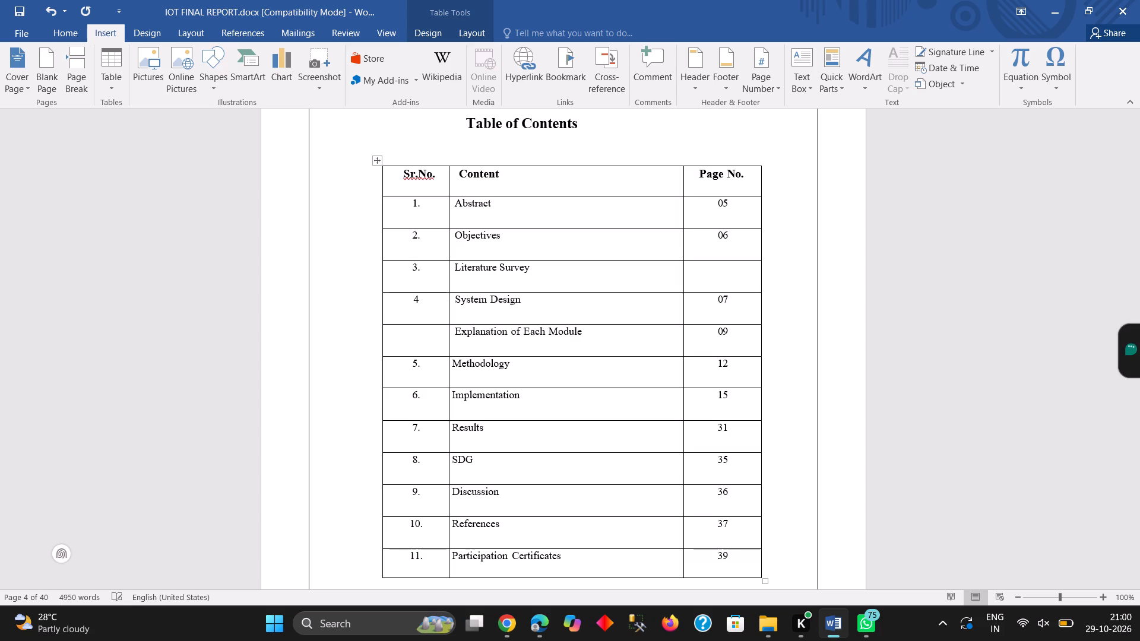
key(period)
key(Down)
key(5)
key(period)
Renumber Methodology, Implementation, Results and SDG in the Table of Contents as 6., 7., 8. and 9.
key(Down)
key(Left)
key(BackSpace)
key(6)
key(Down)
key(BackSpace)
key(7)
key(Down)
key(BackSpace)
key(8)
key(Down)
key(BackSpace)
key(9)
Renumber Discussion, References and Participation Certificates in the Table of Contents as 10., 11. and 12.
key(Down)
key(BackSpace)
text(10)
key(Down)
key(BackSpace)
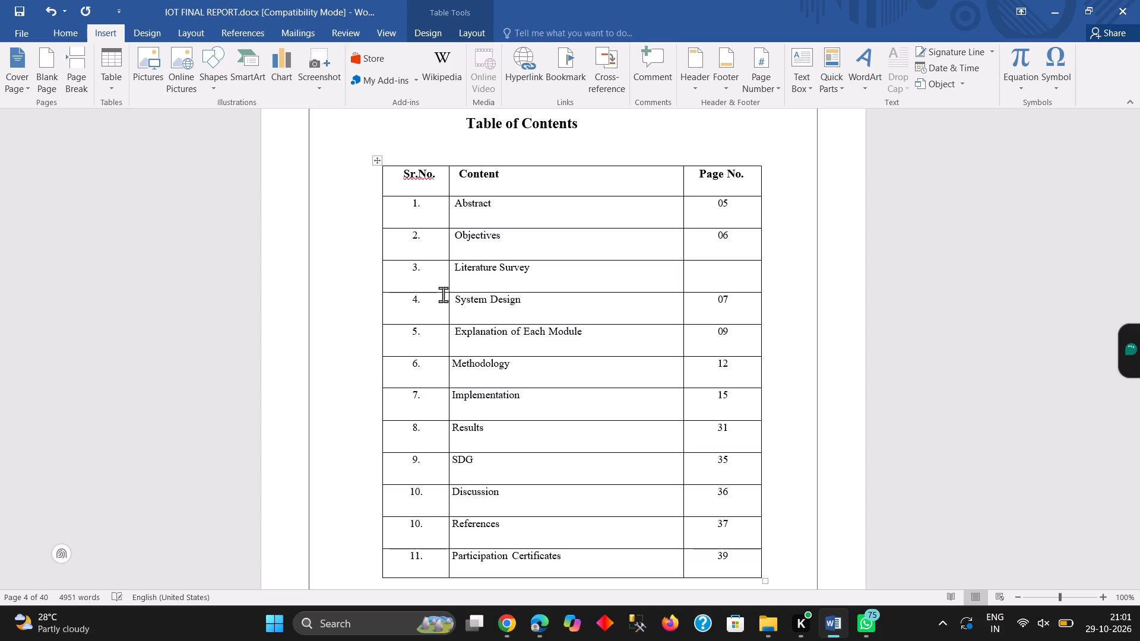
key(1)
key(Down)
key(BackSpace)
key(2)
Insert a new row below Participation Certificates at the end of the Table of Contents table.
scroll(664, 411, down, 1)
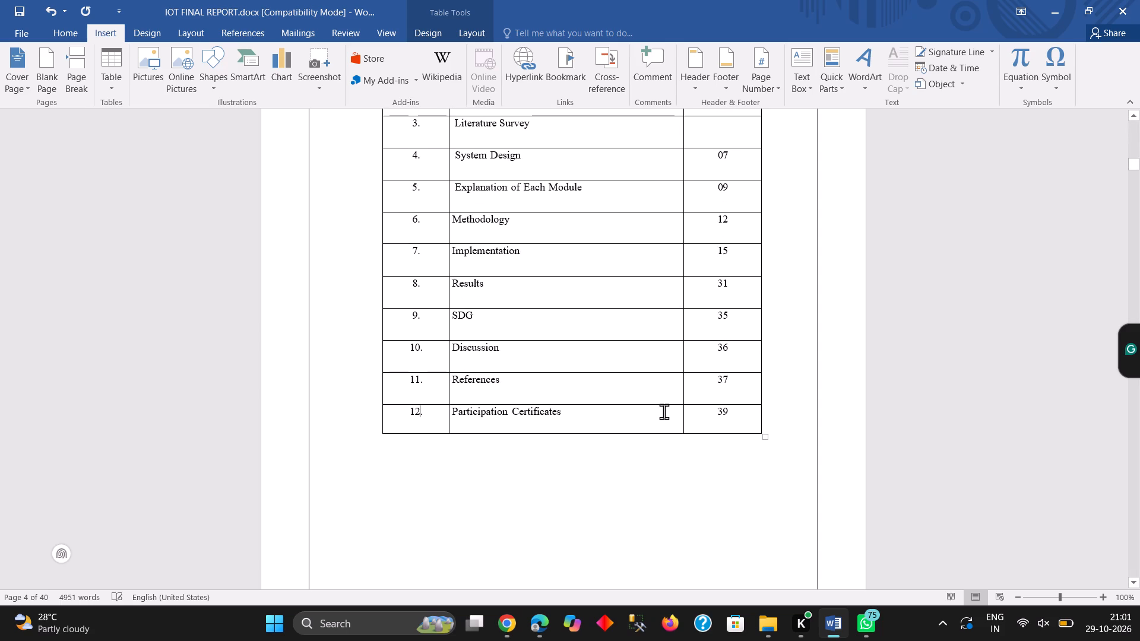
scroll(664, 411, up, 1)
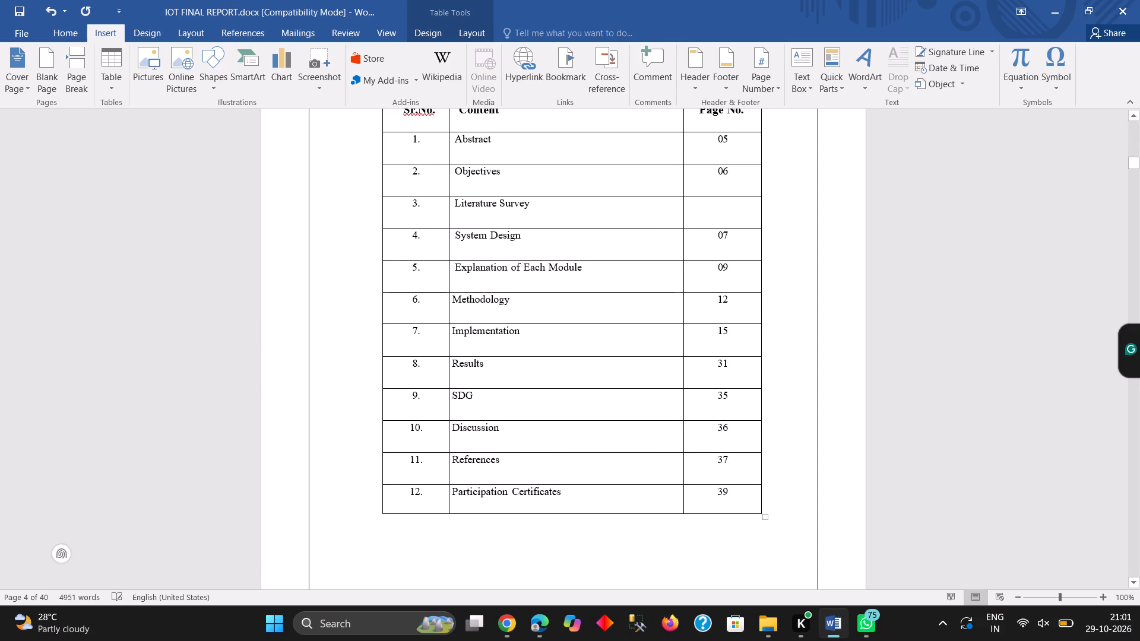
click(614, 509)
key(Down)
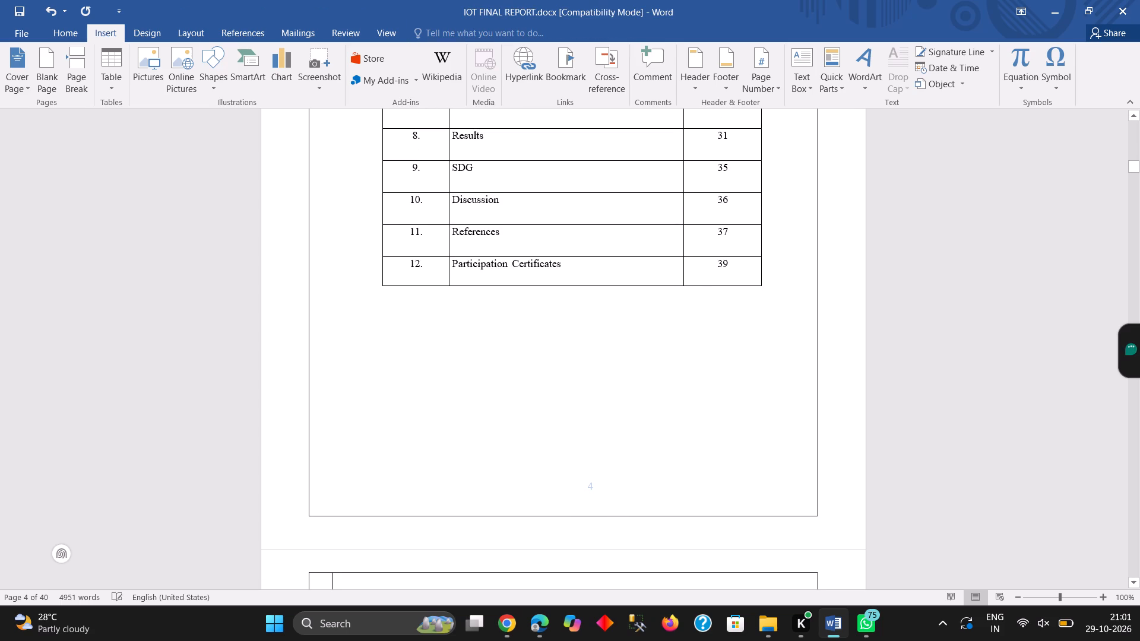
click(613, 281)
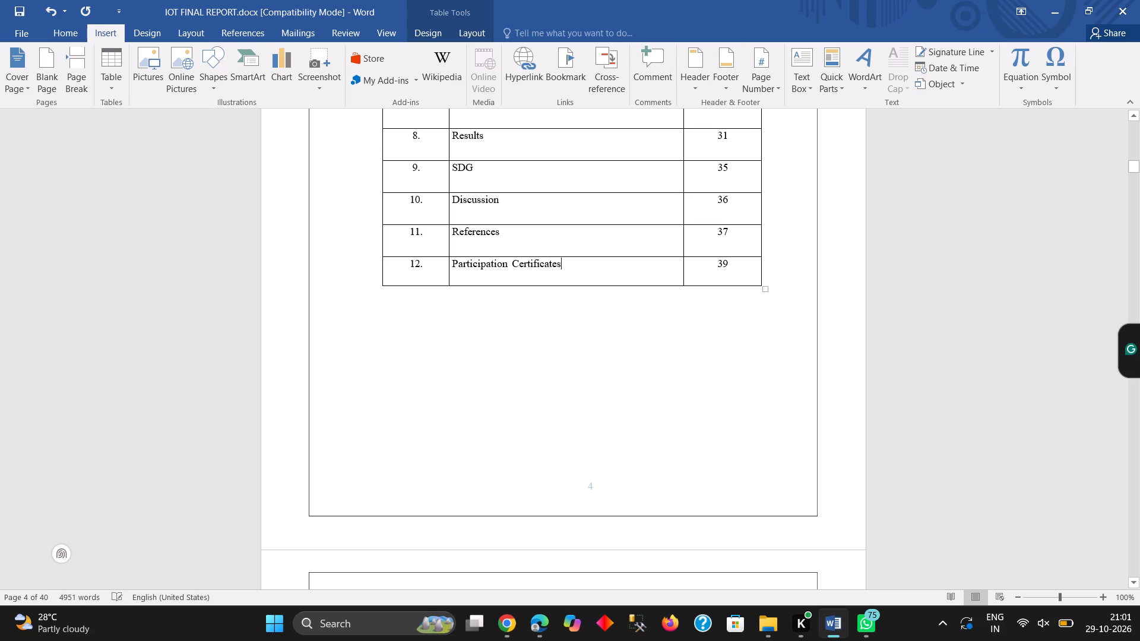
right_click(697, 269)
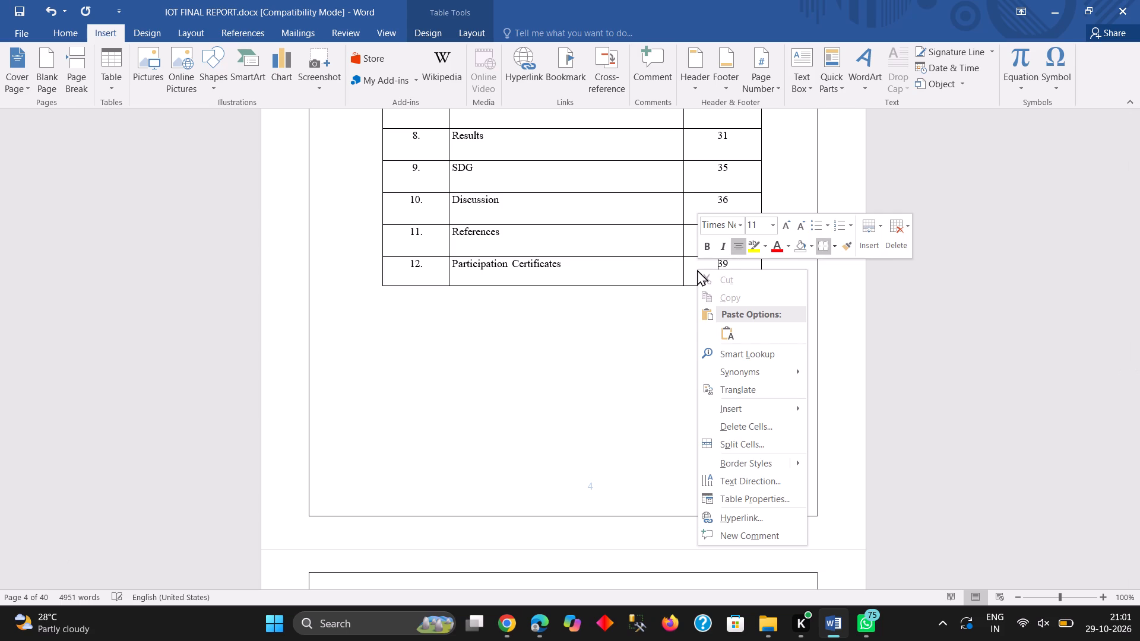
click(874, 244)
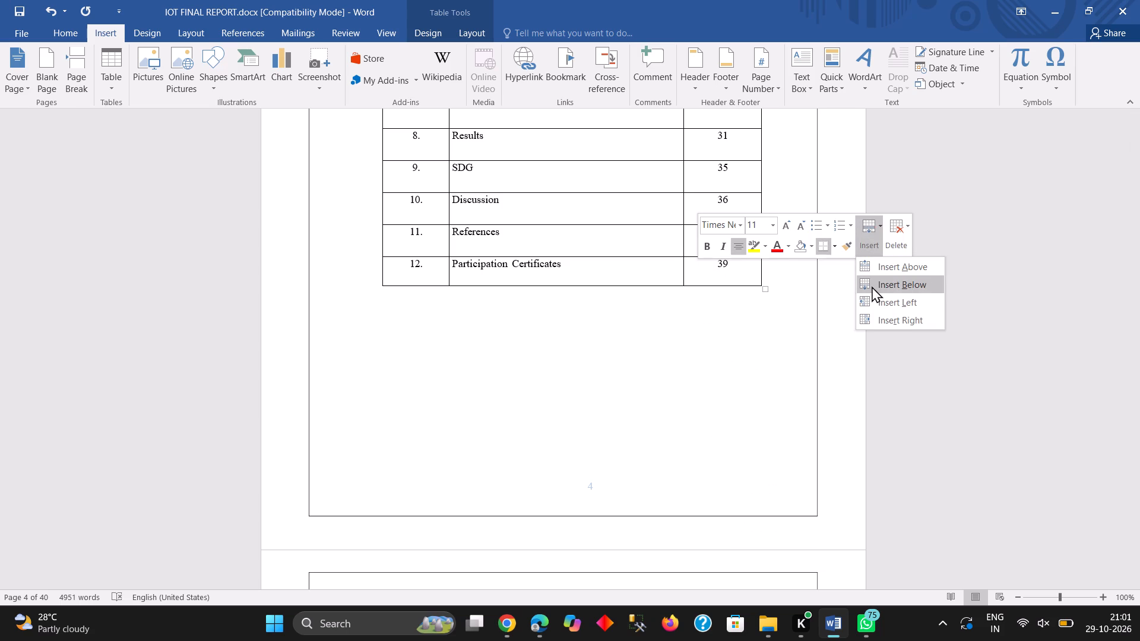
click(872, 286)
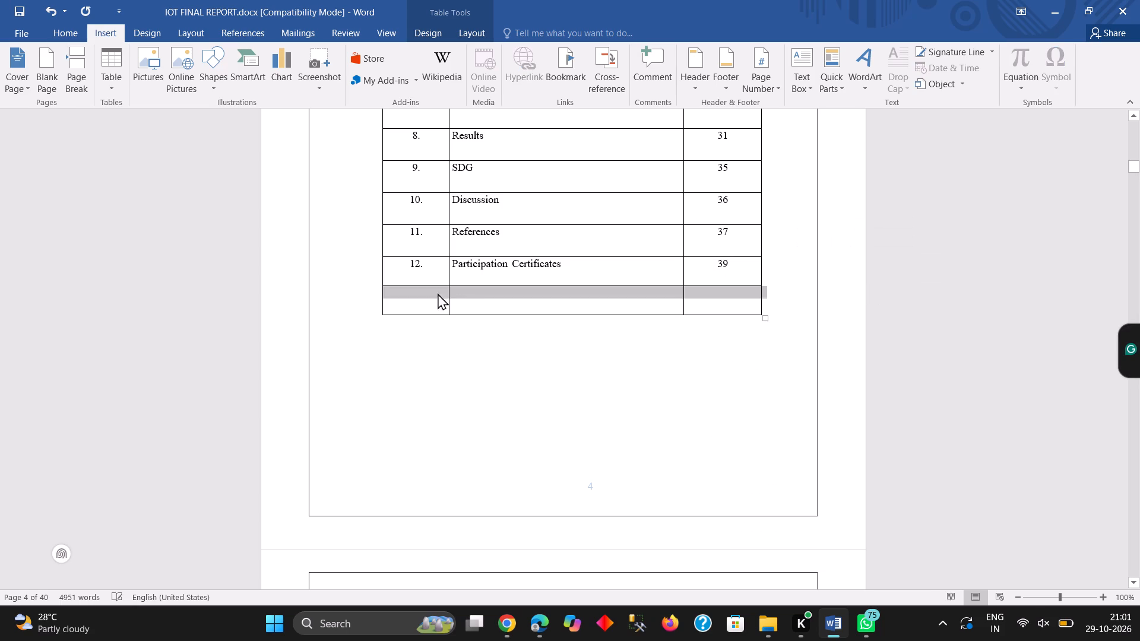
Fill the new last row with serial number 13. and content Presentation Photo, and add a leading space before Participation Certificates.
click(429, 293)
text(13)
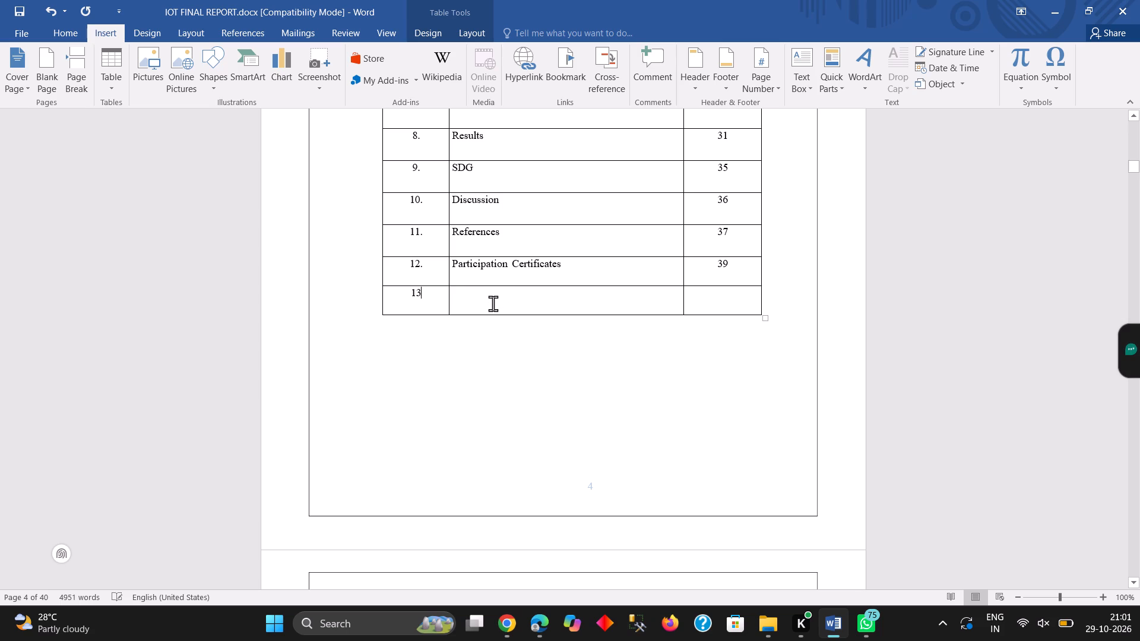
key(period)
key(Right)
key(space)
key(space)
key(shift+p)
text(resentation)
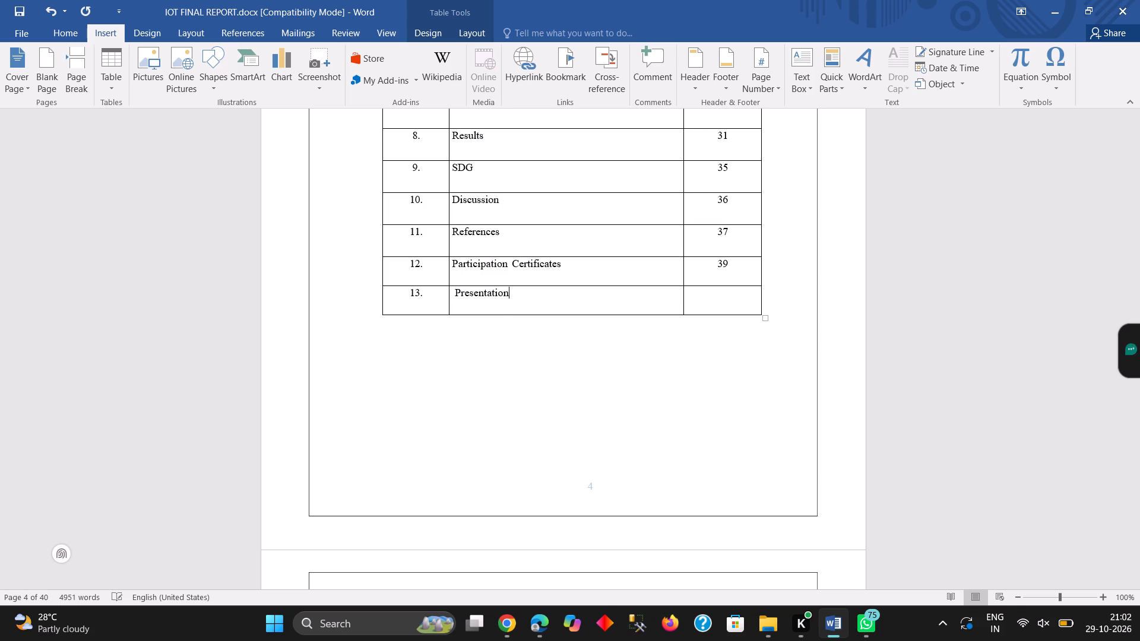
key(space)
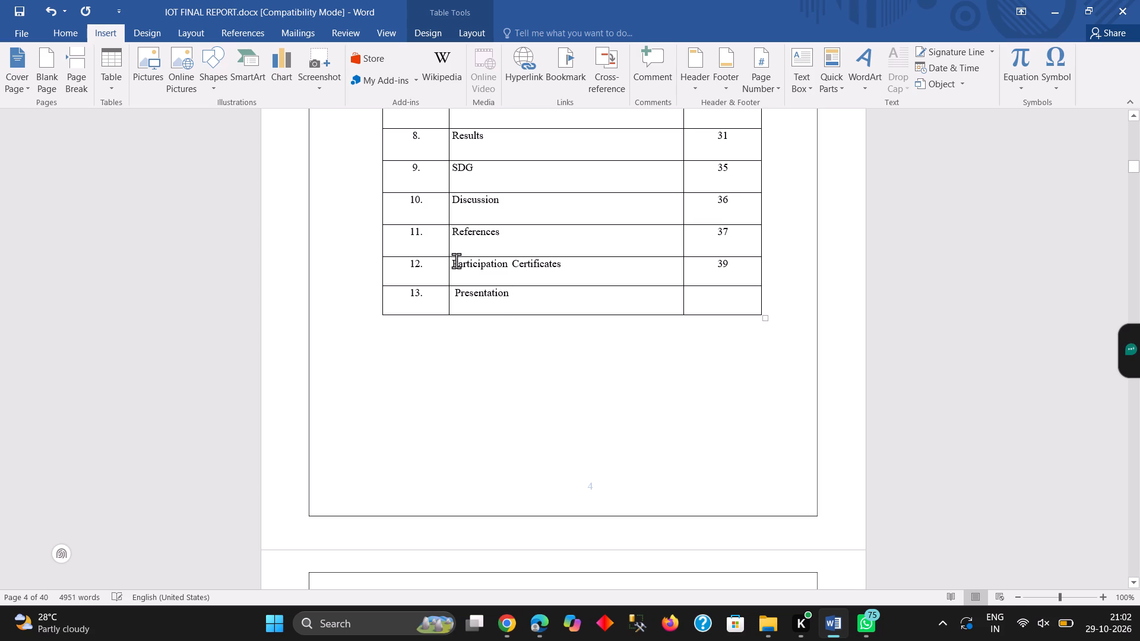
click(454, 261)
key(space)
click(533, 300)
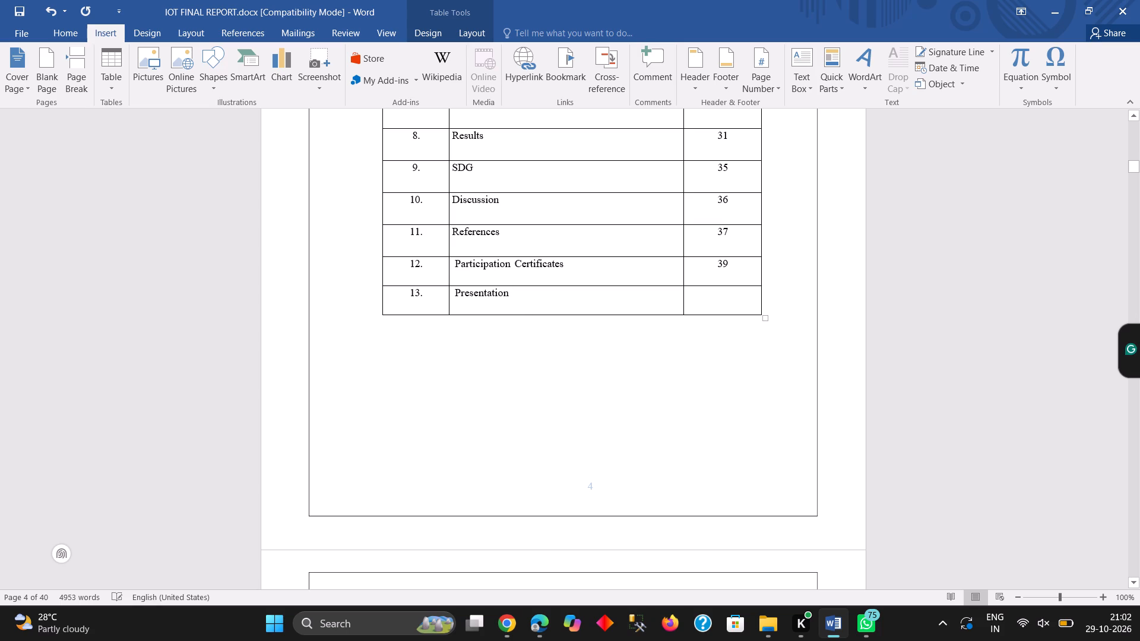
text(Photo)
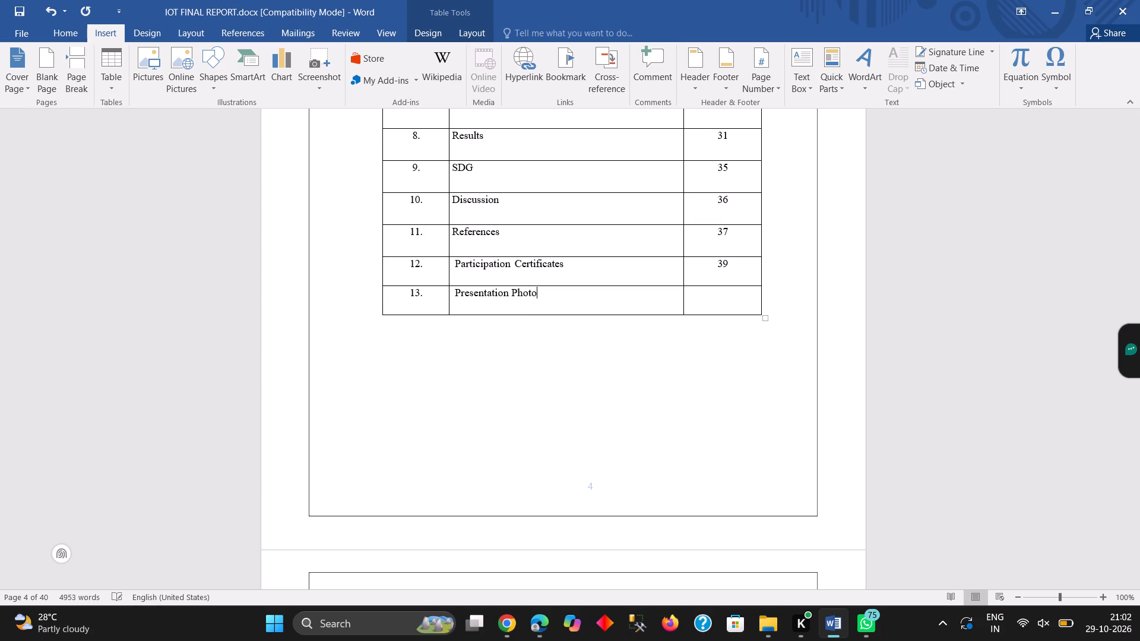
click(724, 299)
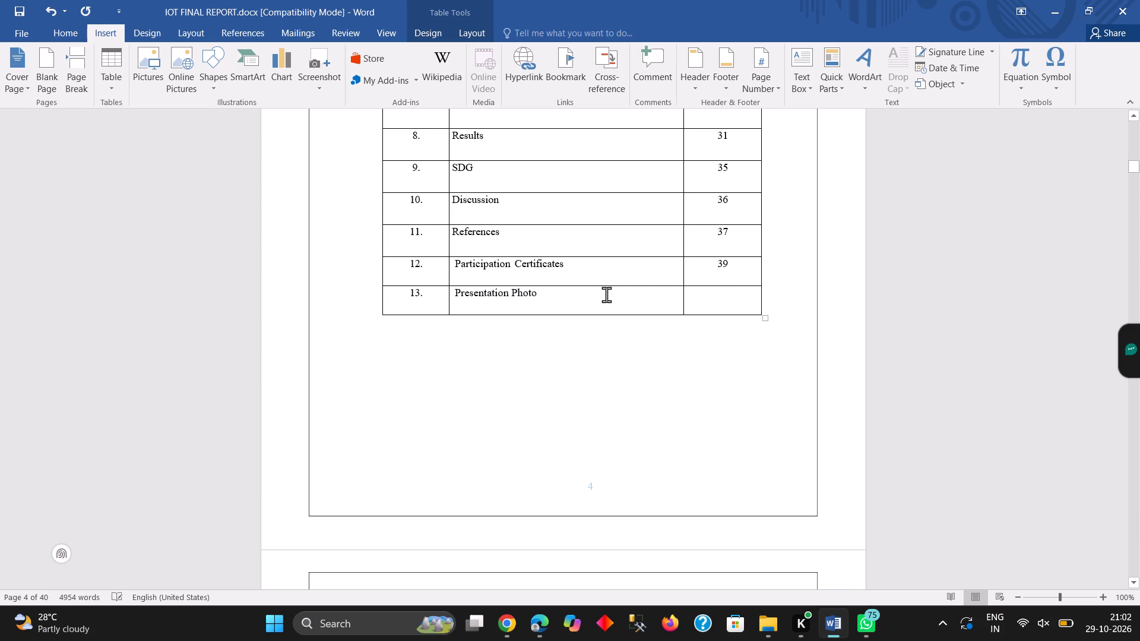
Change the content of row 13 in the Table of Contents to Presentation Proof and save the document.
click(606, 294)
key(BackSpace)
key(BackSpace)
key(BackSpace)
key(BackSpace)
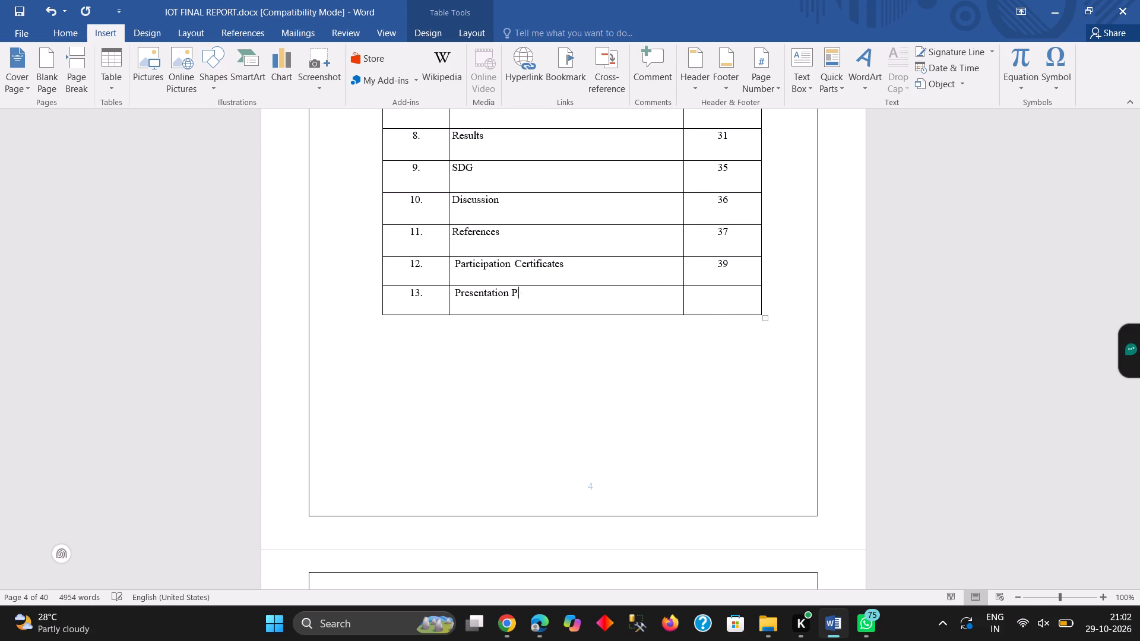
key(BackSpace)
text(Pr)
text(oof)
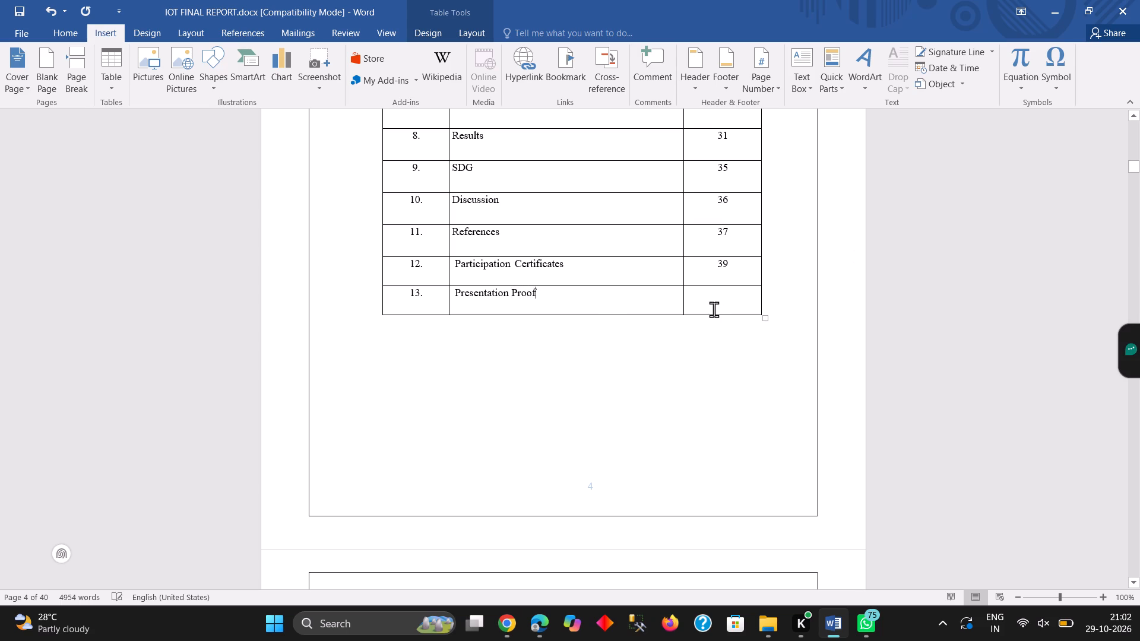
click(712, 310)
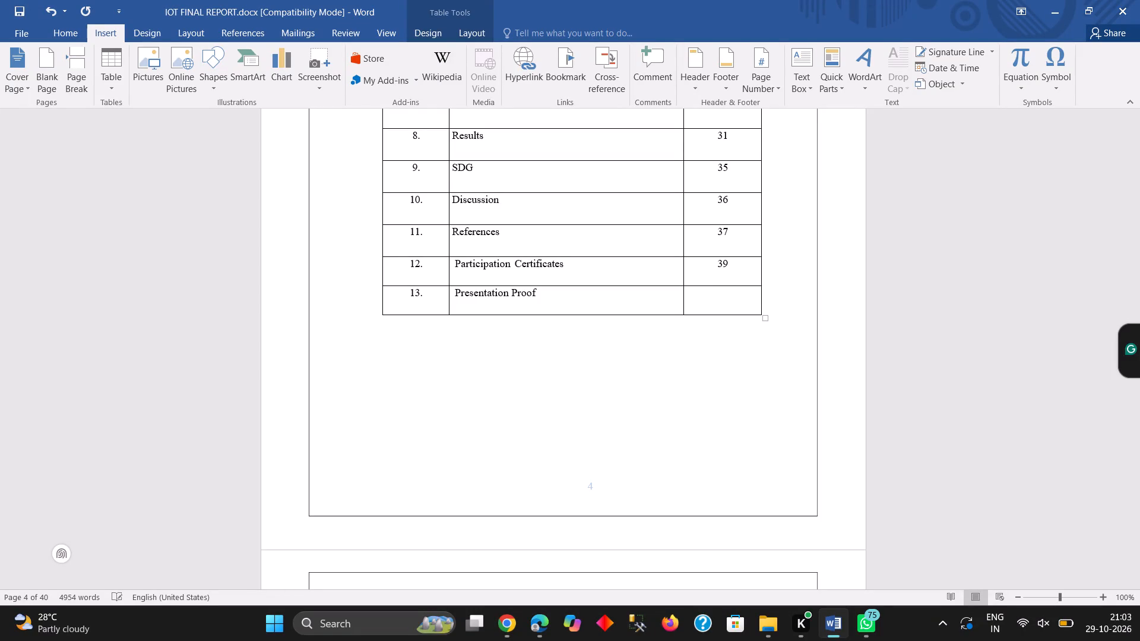
key(ctrl+s)
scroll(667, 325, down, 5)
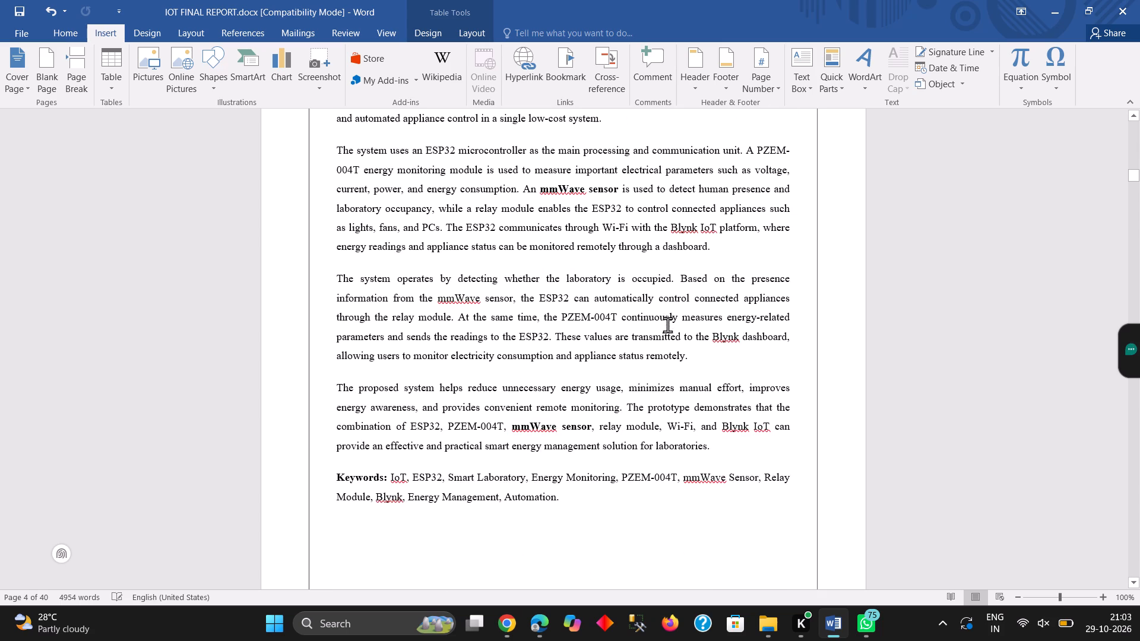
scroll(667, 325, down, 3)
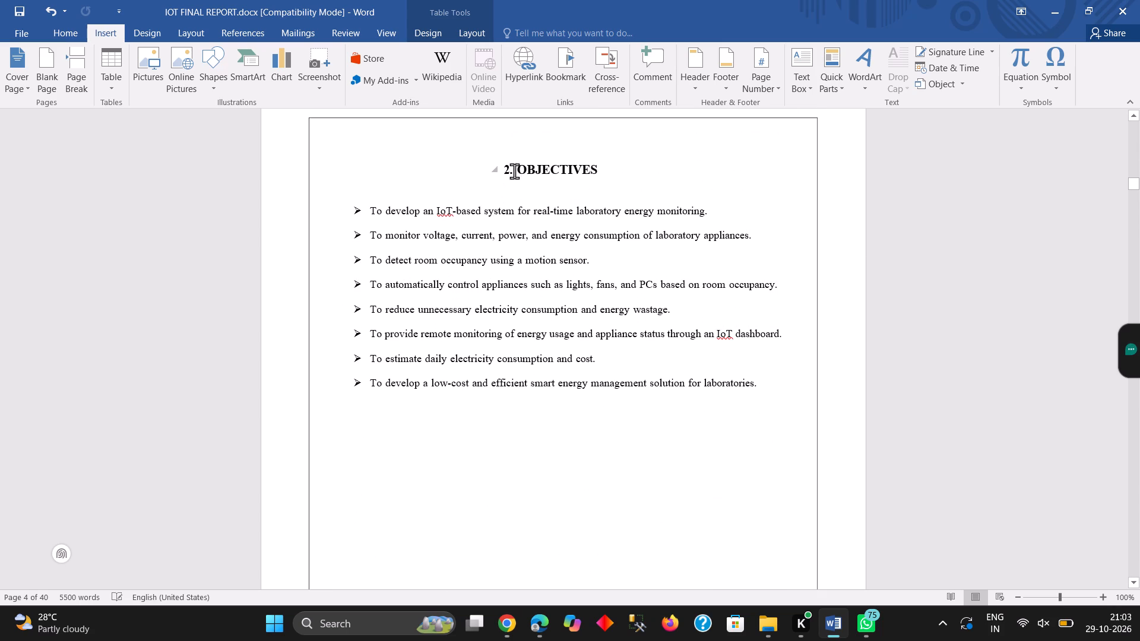
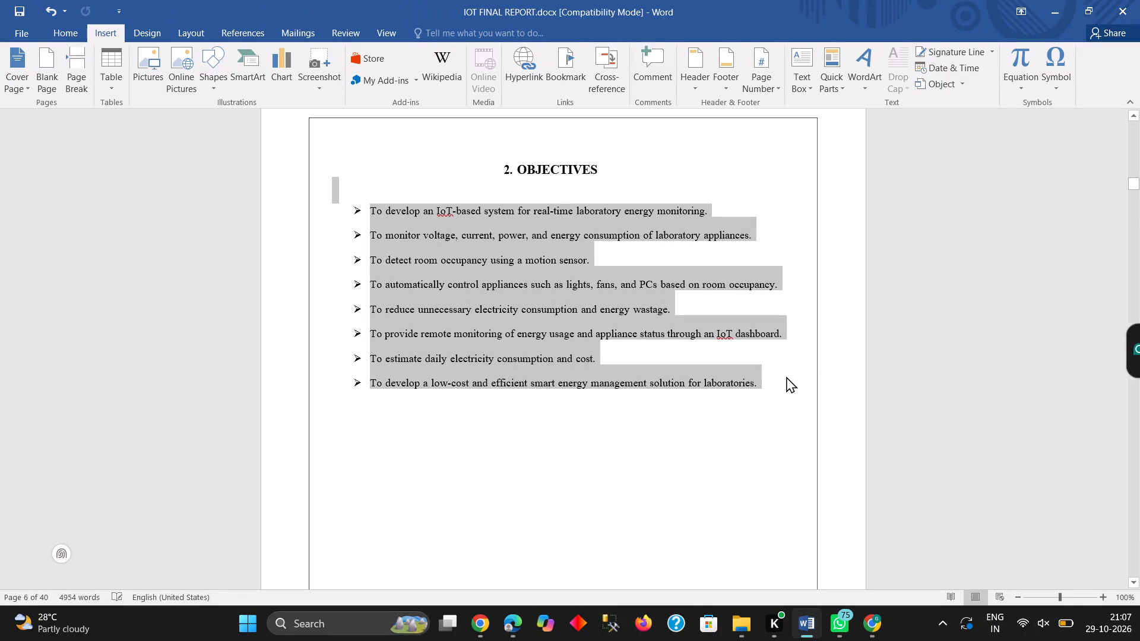
Replace the old bulleted objectives with the copied five-item block and delete its duplicate "2. OBJECTIVES" heading.
key(ctrl+v)
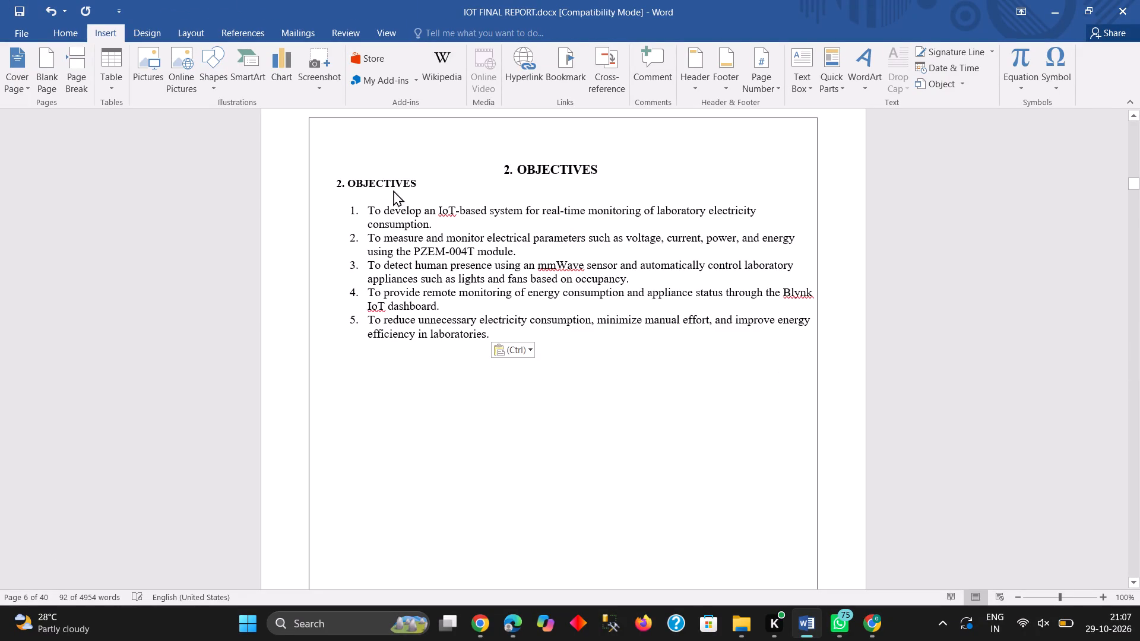
drag(439, 179, 303, 180)
key(Delete)
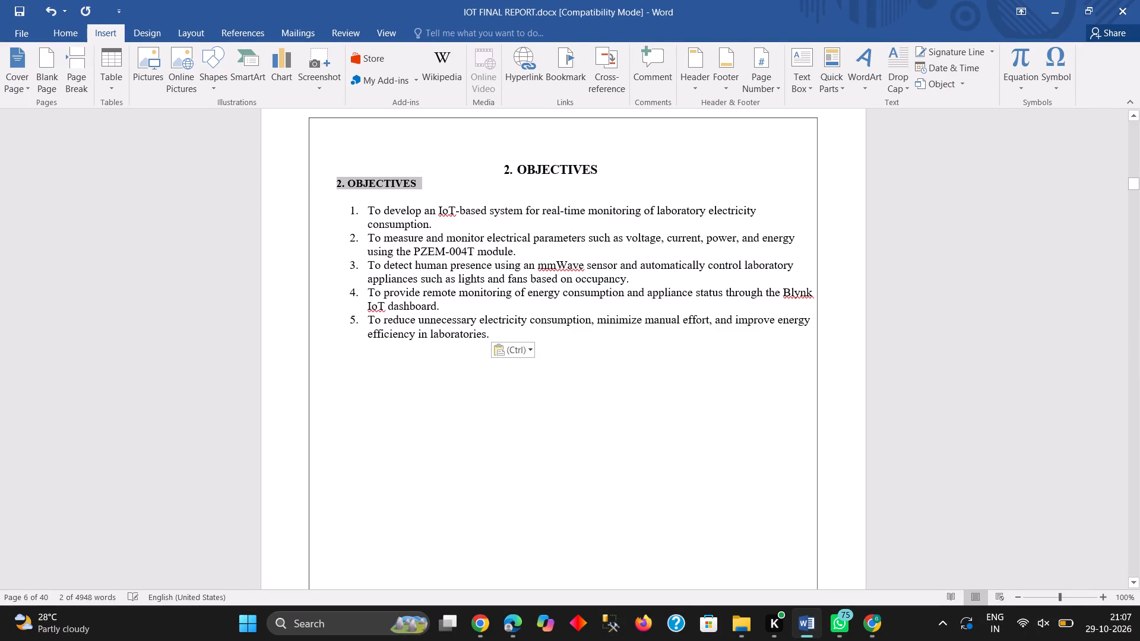
Set the line spacing of the five numbered objectives to 1.5.
drag(355, 195, 511, 325)
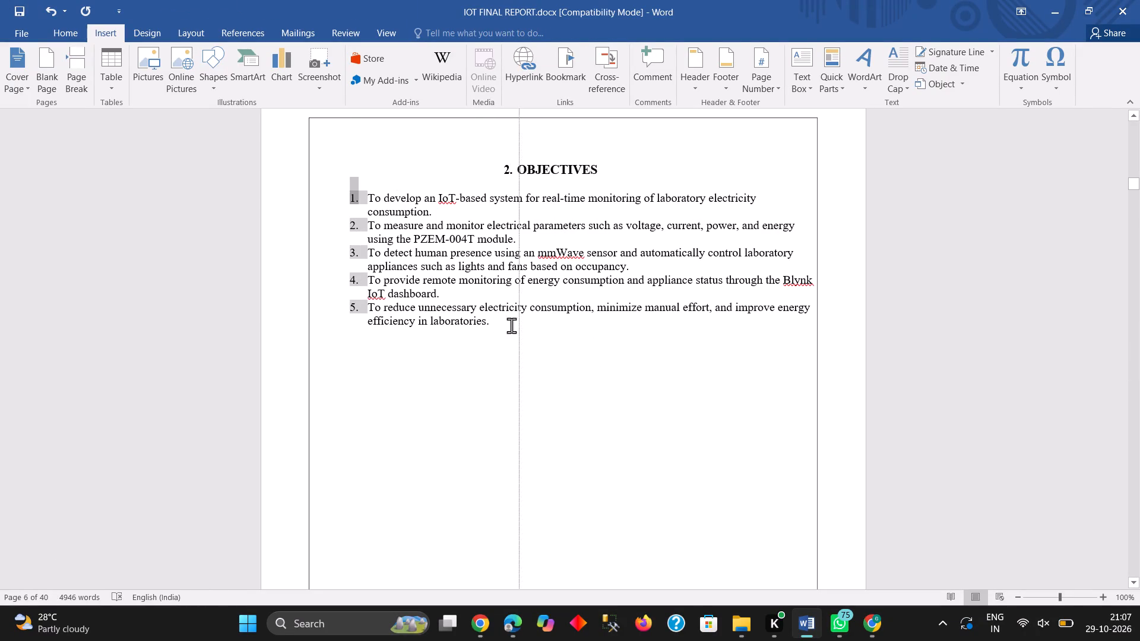
drag(511, 325, 348, 297)
drag(558, 329, 480, 320)
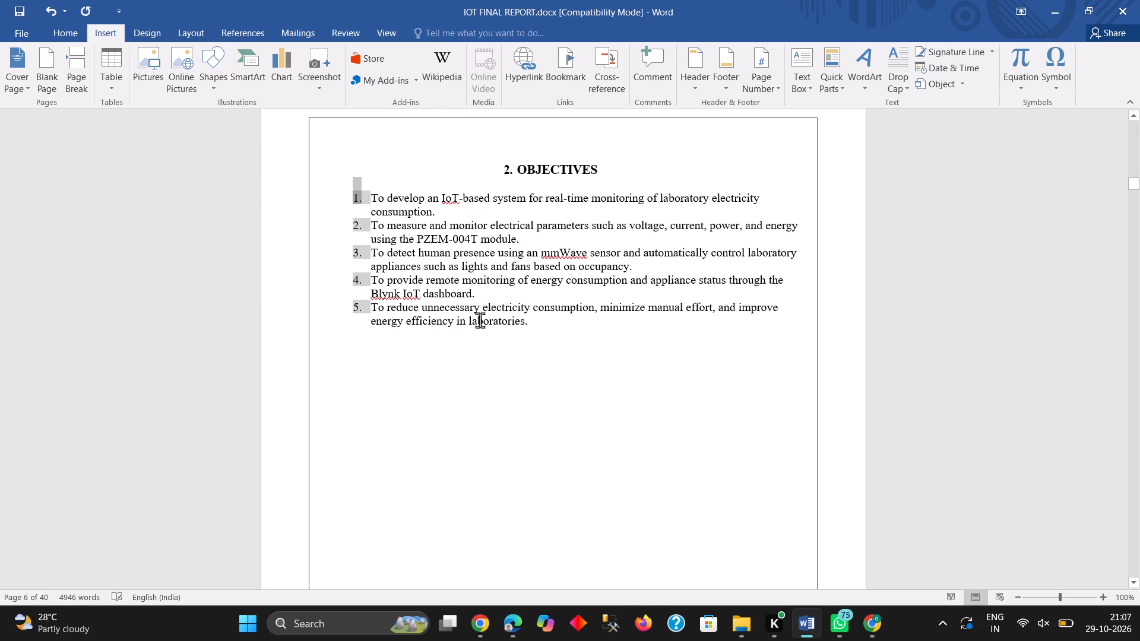
drag(480, 320, 328, 188)
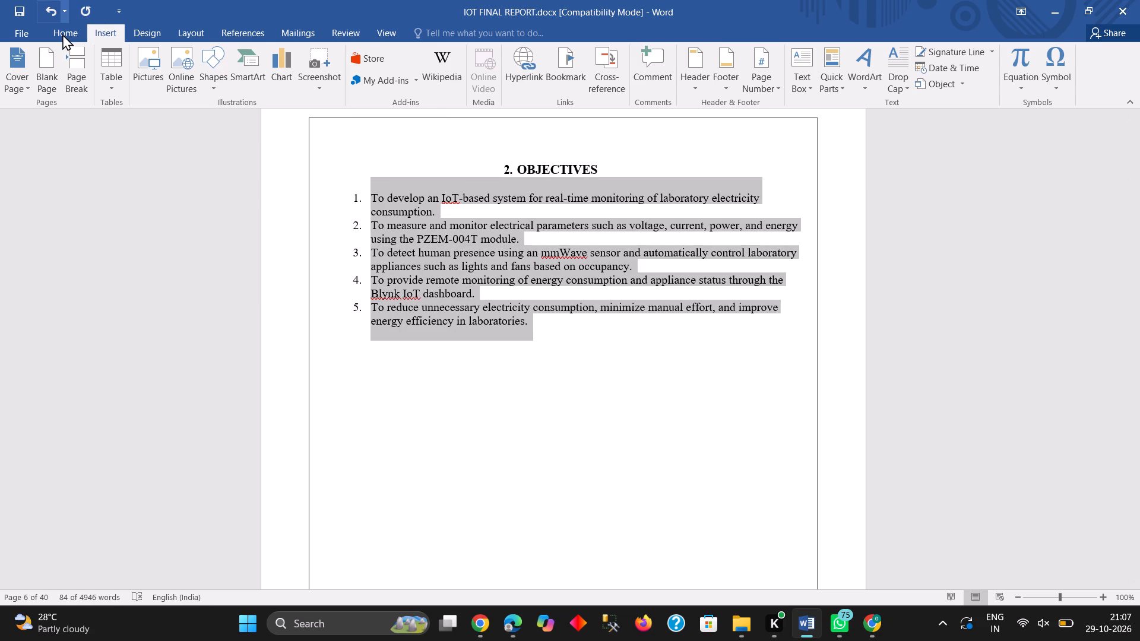
click(62, 34)
click(382, 78)
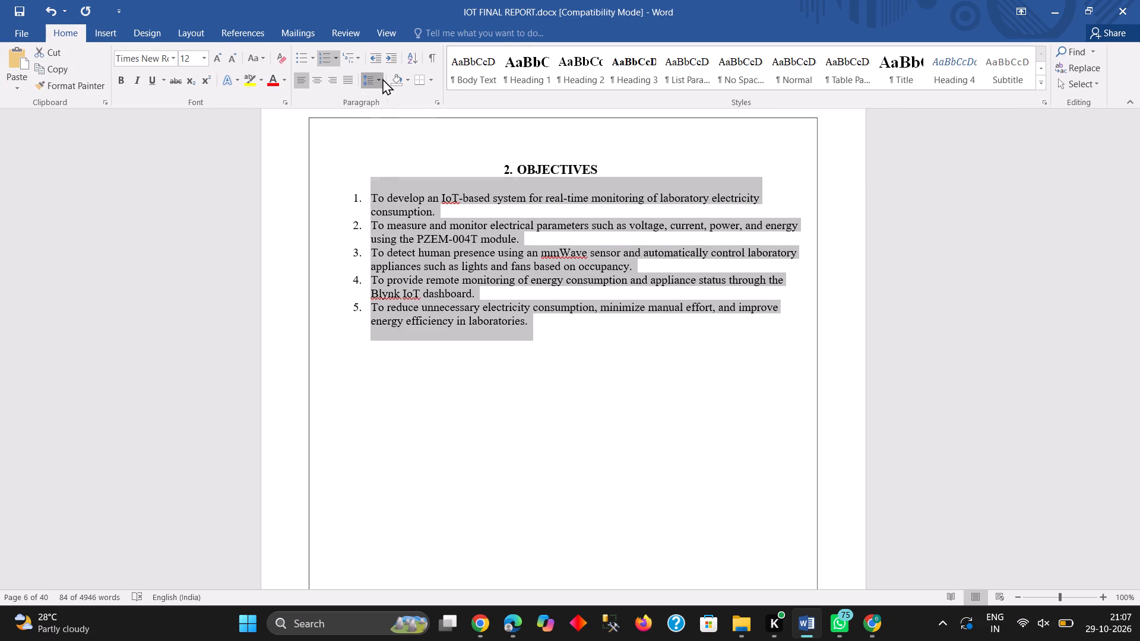
click(379, 117)
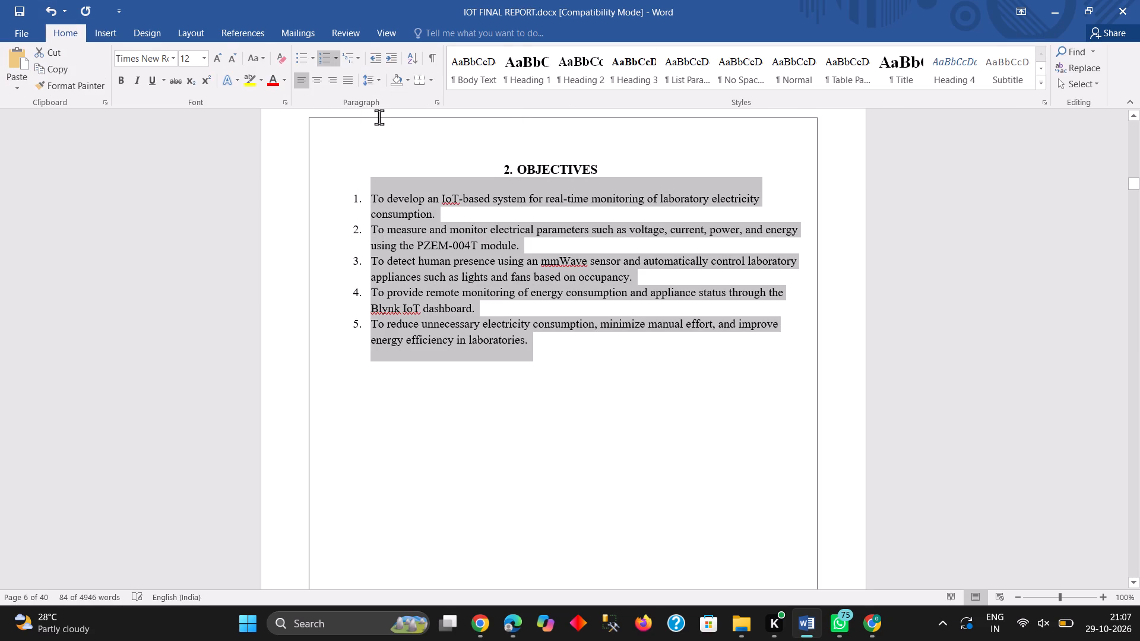
click(372, 82)
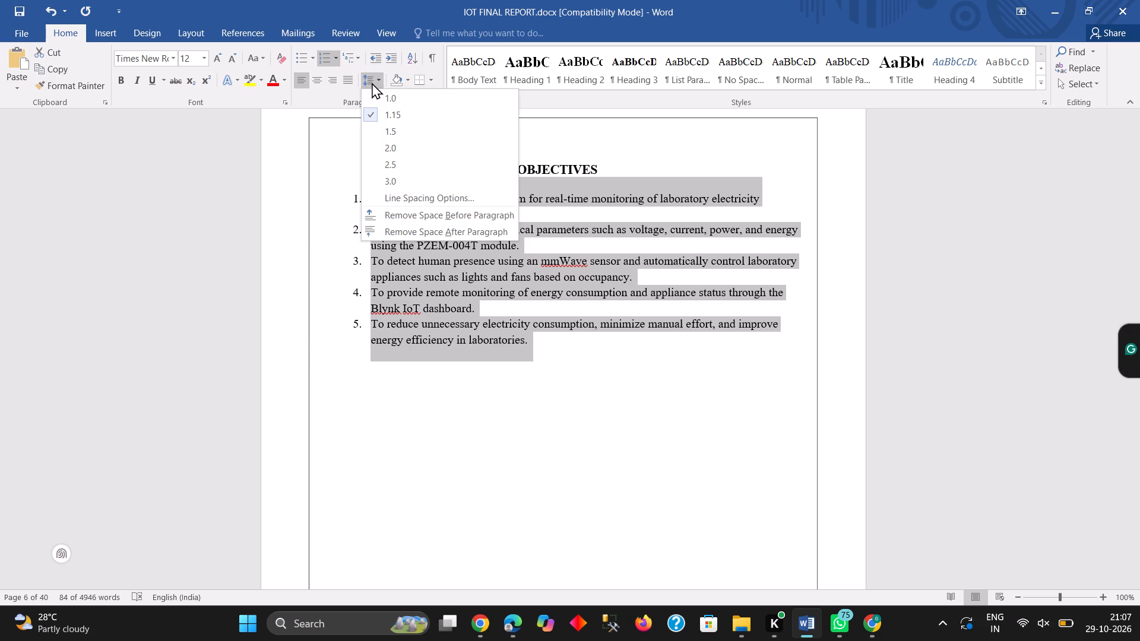
click(370, 130)
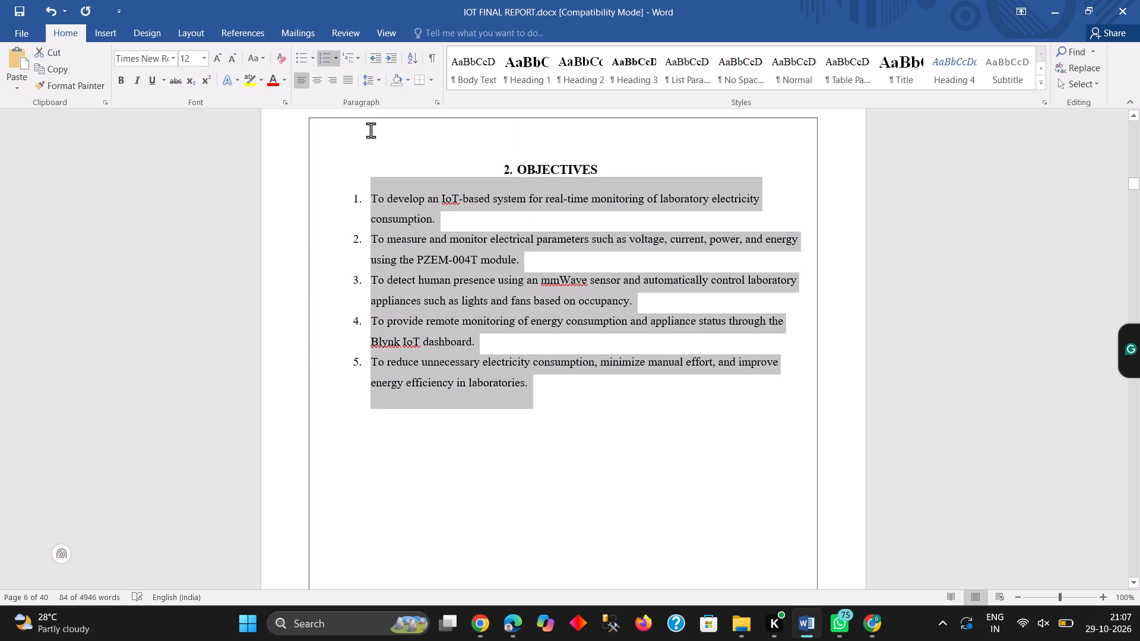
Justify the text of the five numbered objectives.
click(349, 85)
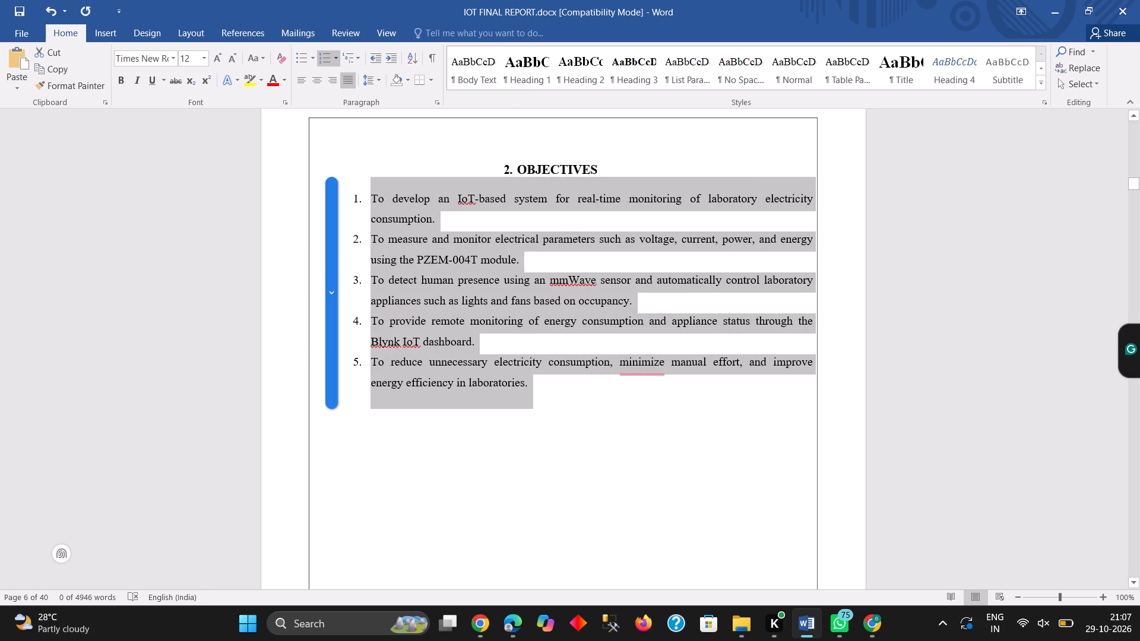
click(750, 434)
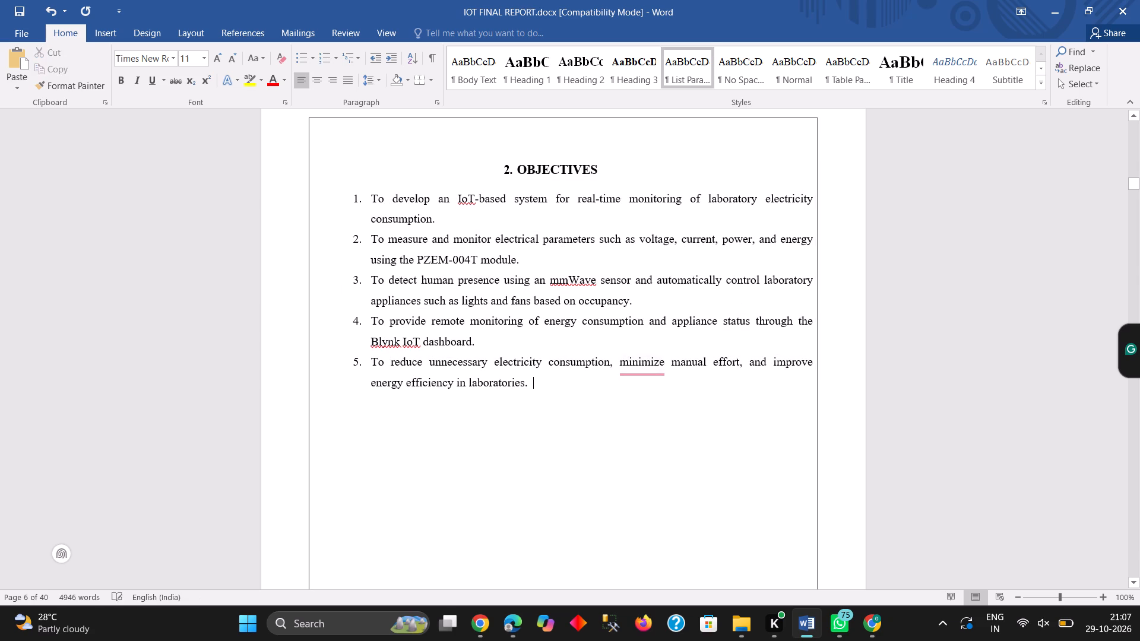
Shift the numbered objectives list outward so its numbers start near the page's left text margin.
click(357, 204)
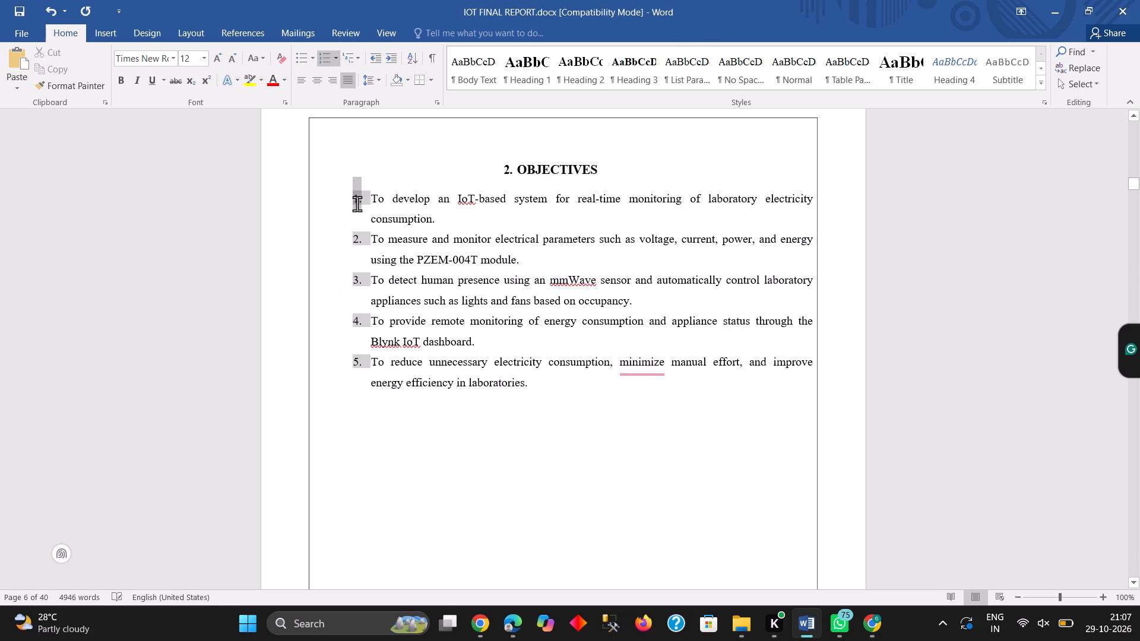
drag(357, 204, 328, 206)
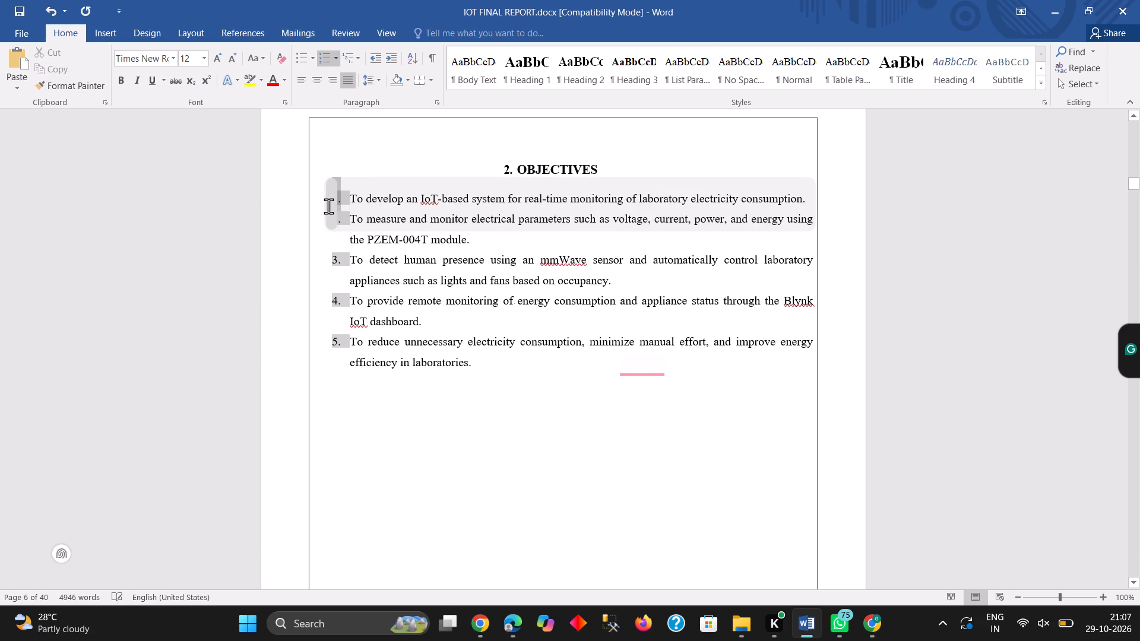
click(720, 504)
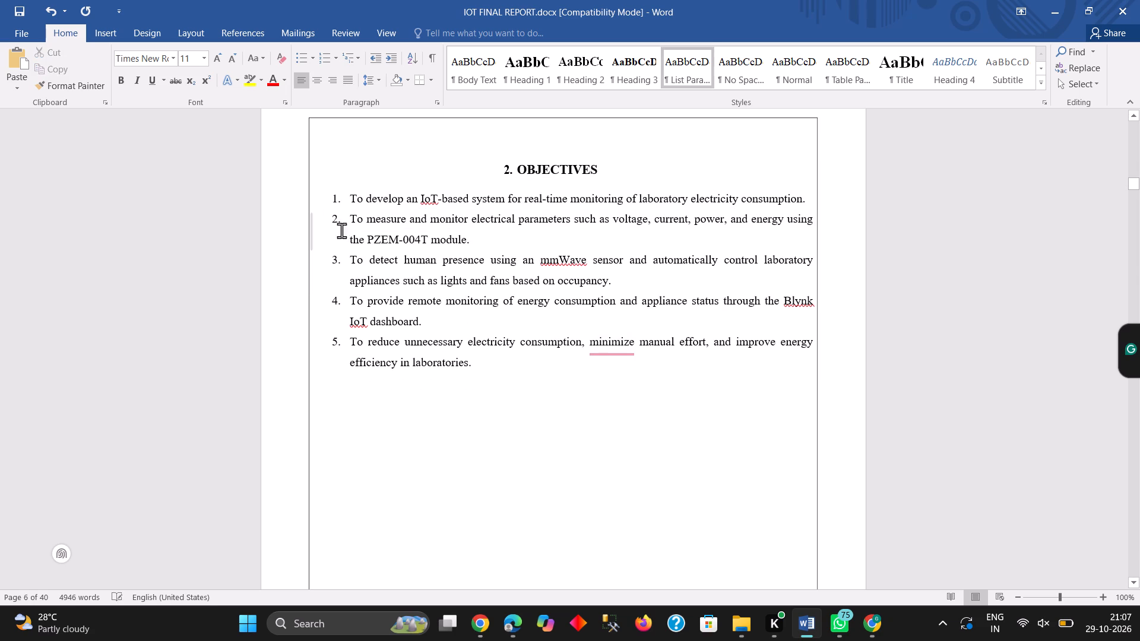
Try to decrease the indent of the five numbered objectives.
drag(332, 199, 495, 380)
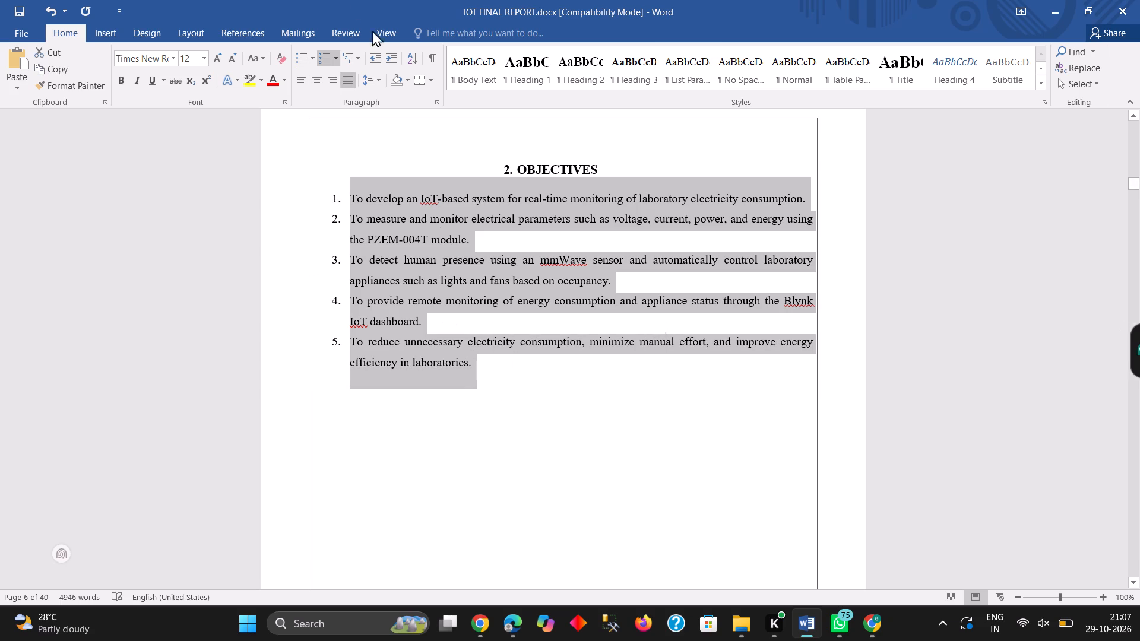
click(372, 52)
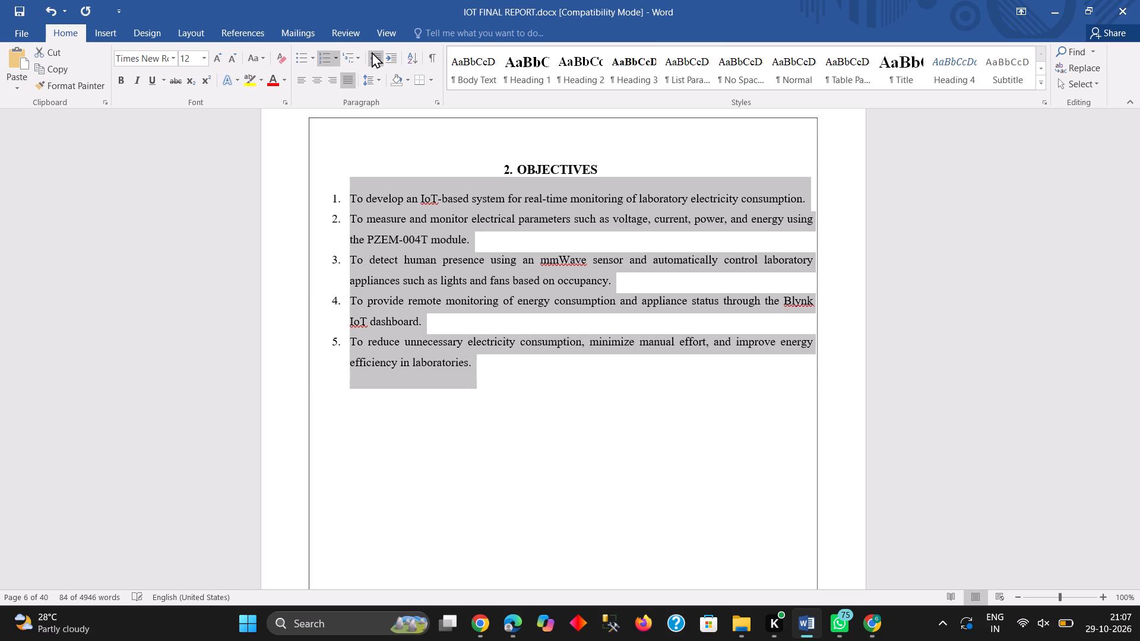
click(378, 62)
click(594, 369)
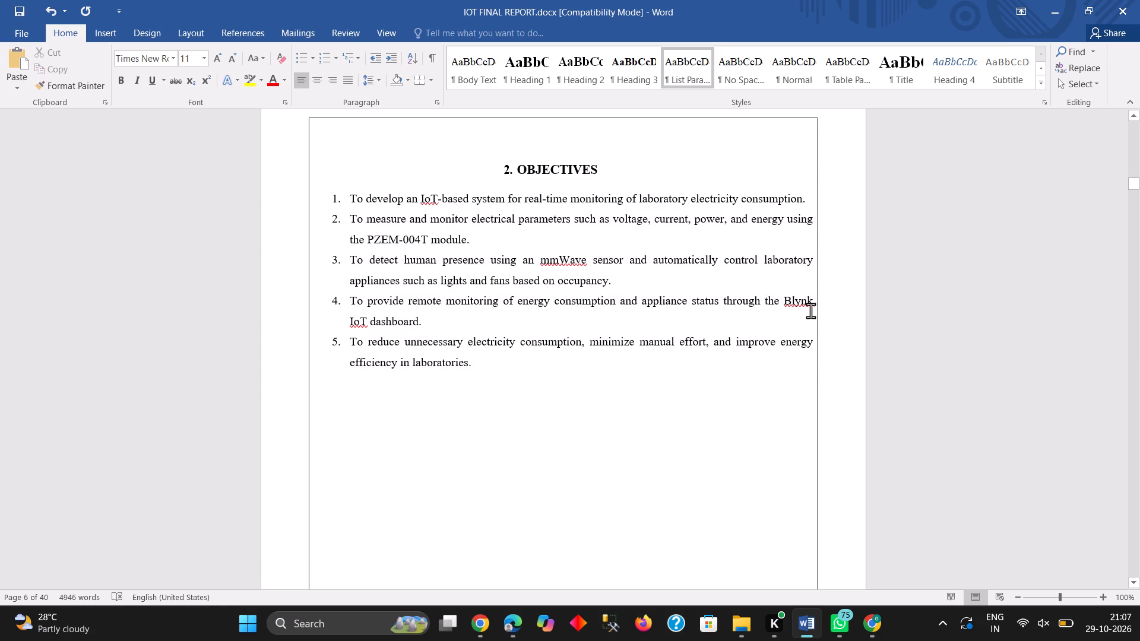
Left-align the text of the five numbered objectives.
click(668, 441)
scroll(668, 441, up, 4)
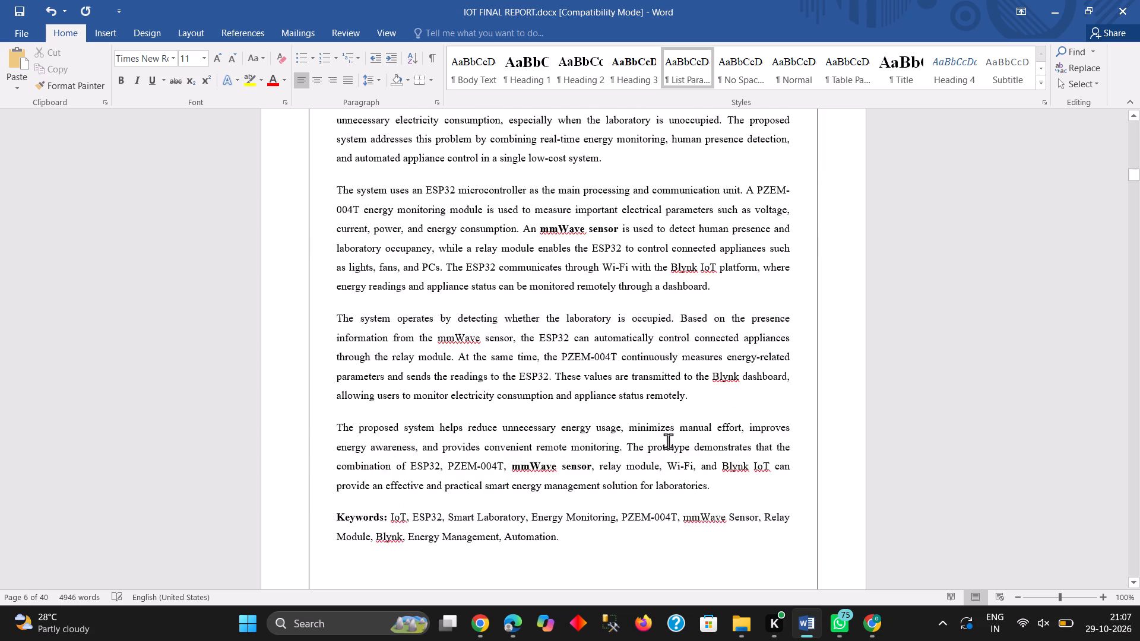
scroll(668, 441, down, 5)
scroll(668, 441, up, 1)
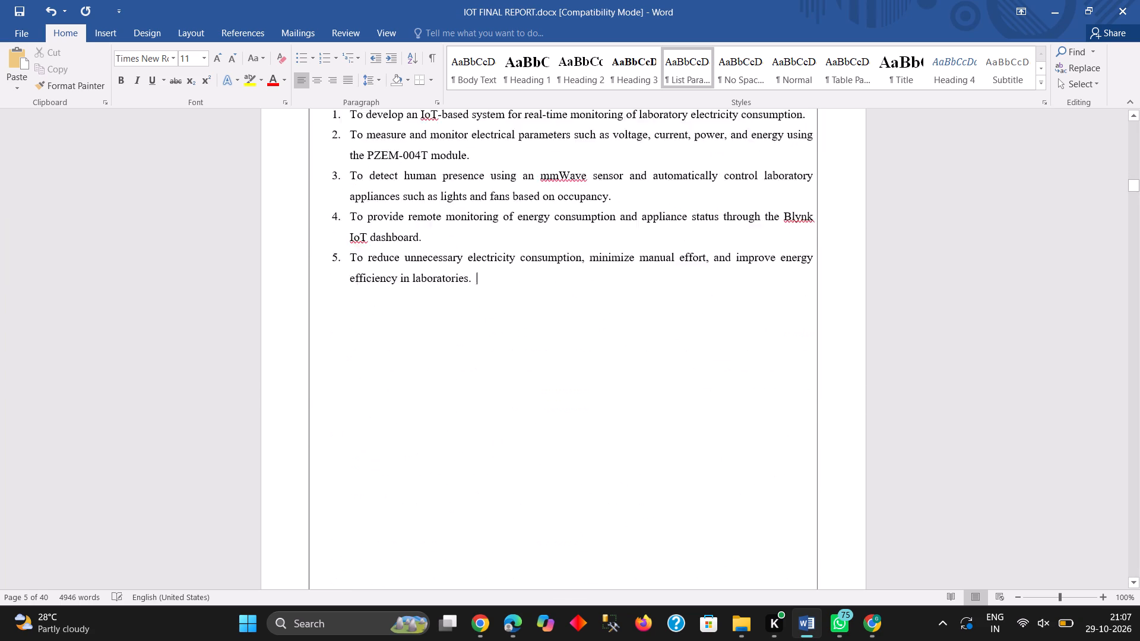
scroll(668, 441, up, 1)
drag(352, 164, 411, 256)
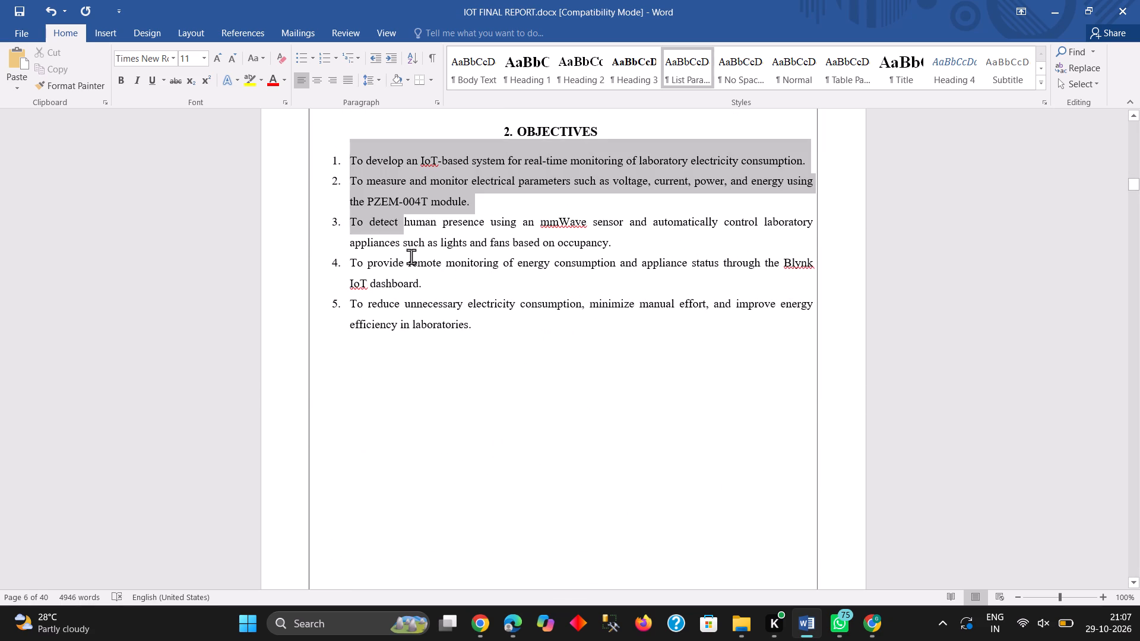
drag(411, 256, 484, 336)
click(297, 80)
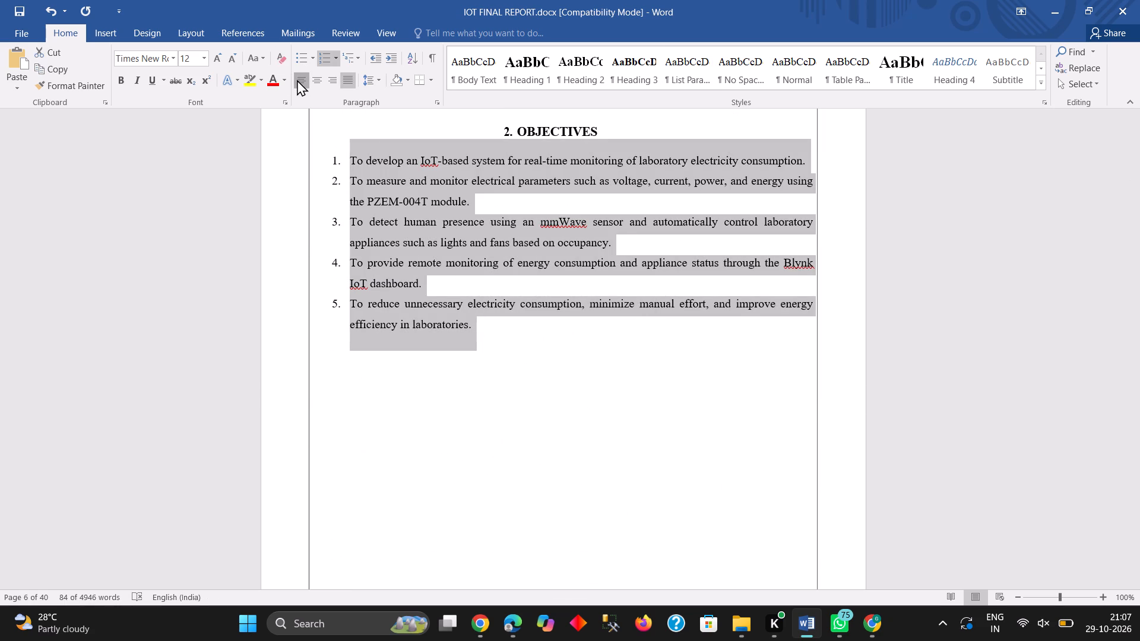
click(674, 439)
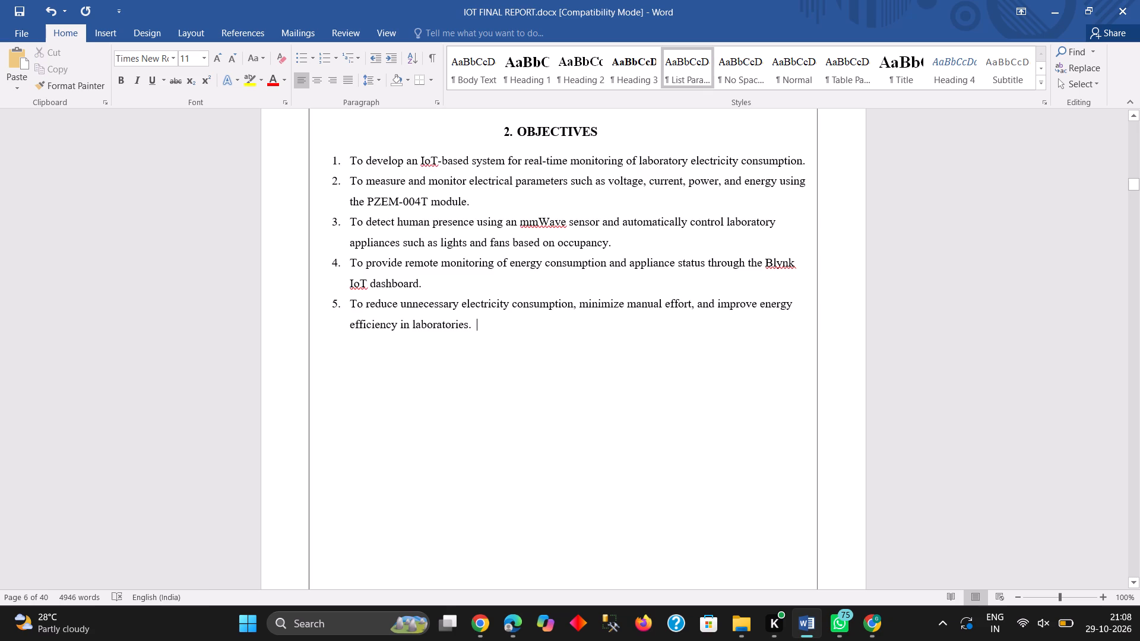
Compare the layout of the Objectives page with the text and keywords on the preceding page.
scroll(674, 439, up, 1)
scroll(674, 439, down, 1)
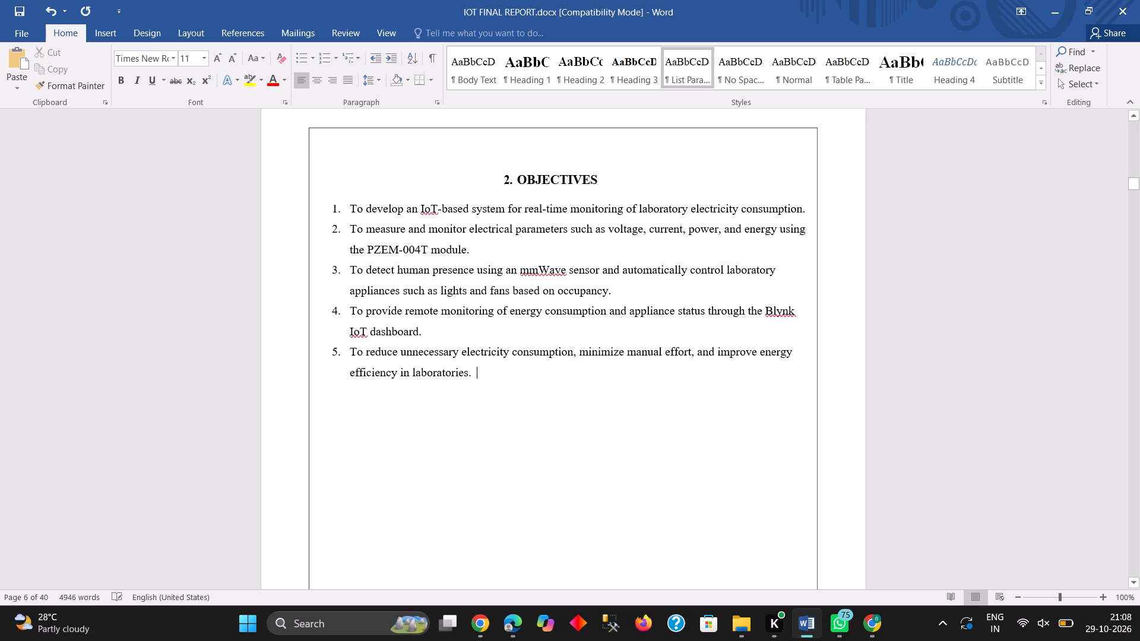
scroll(674, 439, down, 1)
scroll(674, 439, up, 1)
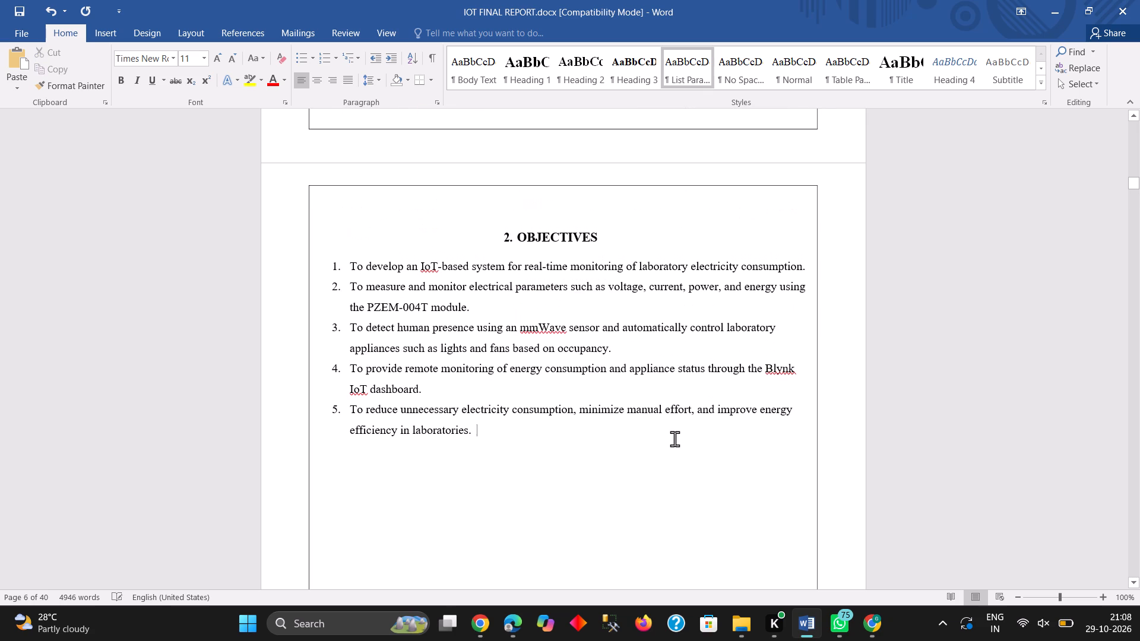
scroll(458, 313, down, 2)
scroll(458, 313, up, 1)
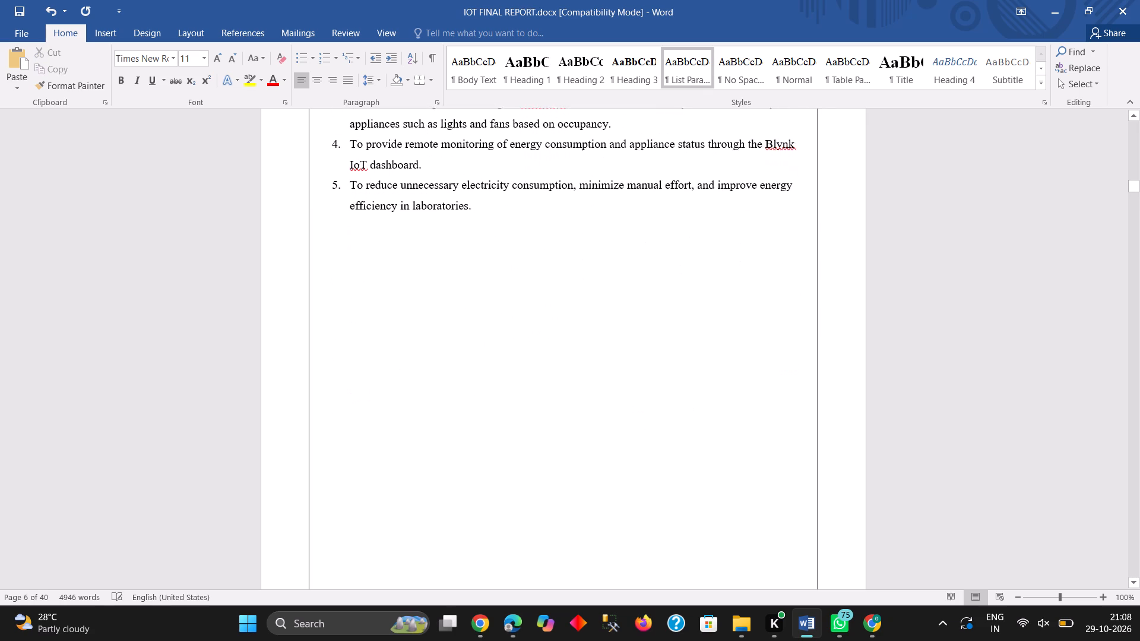
scroll(458, 313, up, 1)
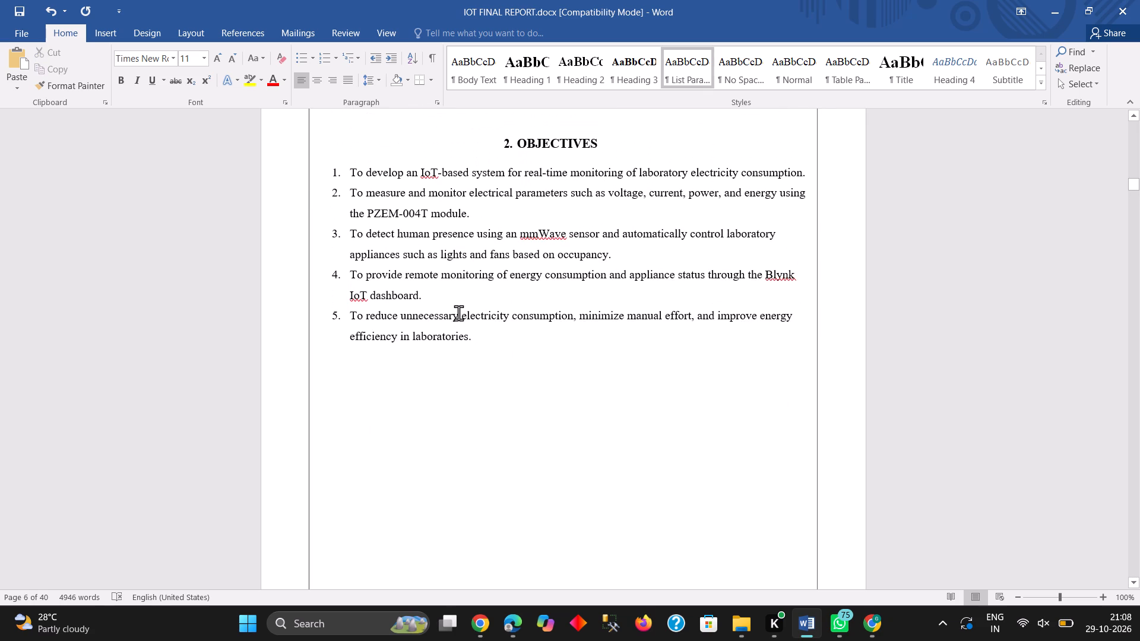
scroll(458, 313, up, 2)
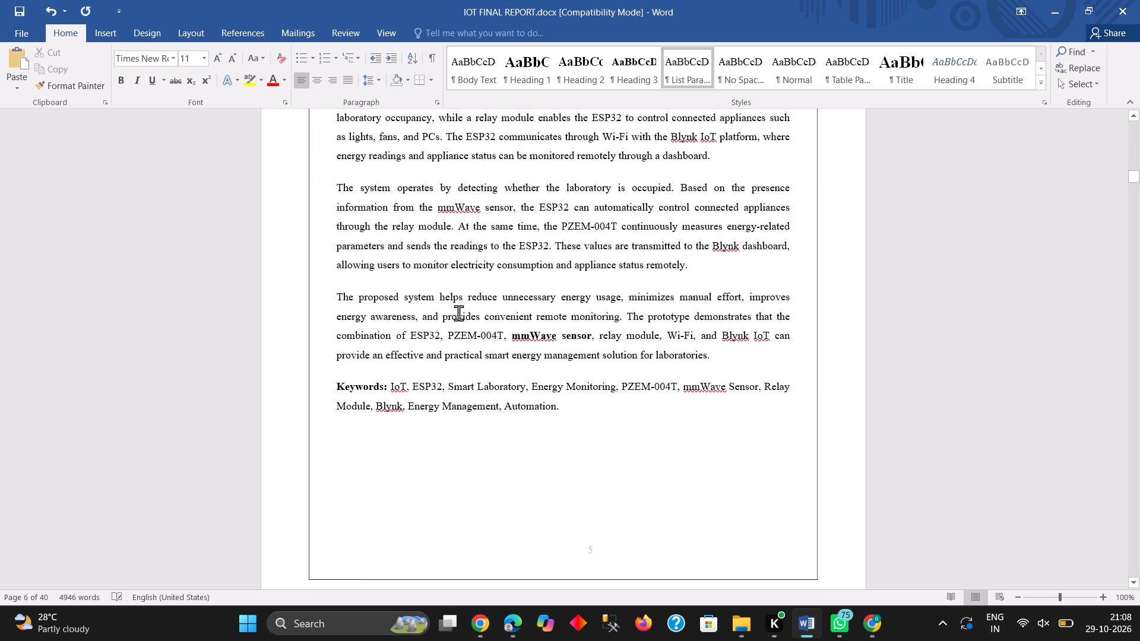
click(458, 232)
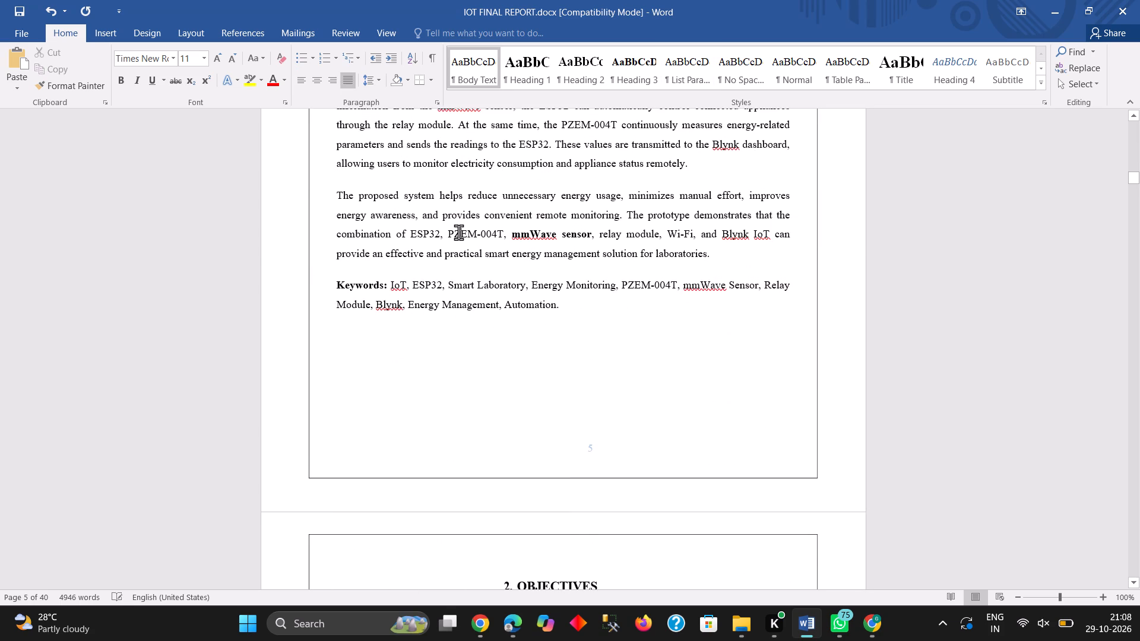
scroll(561, 268, down, 4)
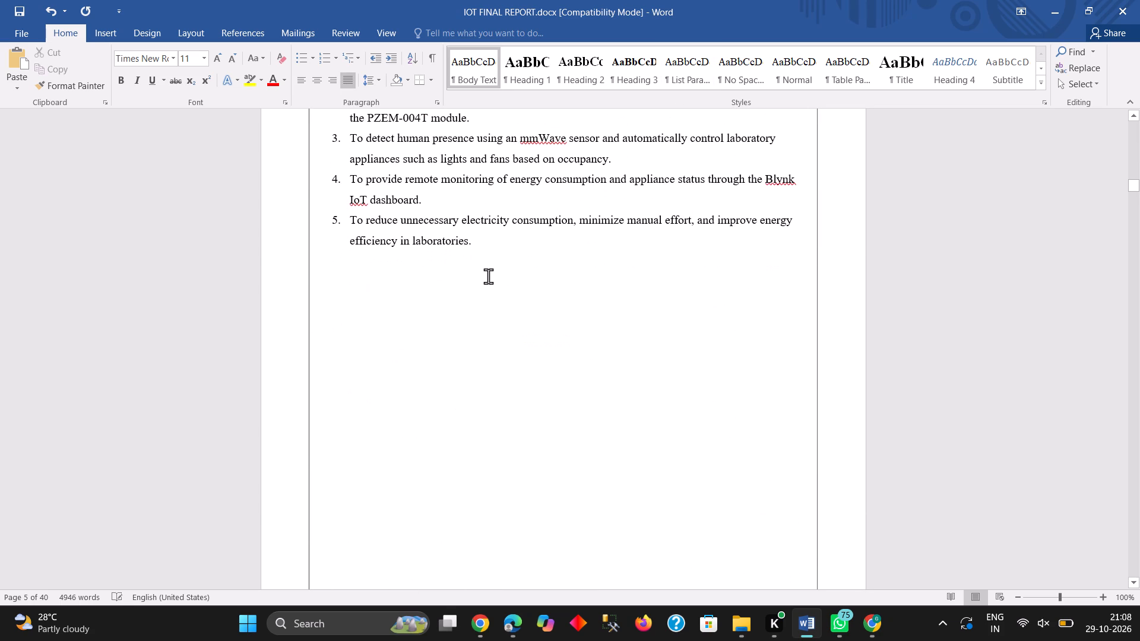
Indent the whole numbered objectives list slightly inward from the page's left text margin.
click(477, 246)
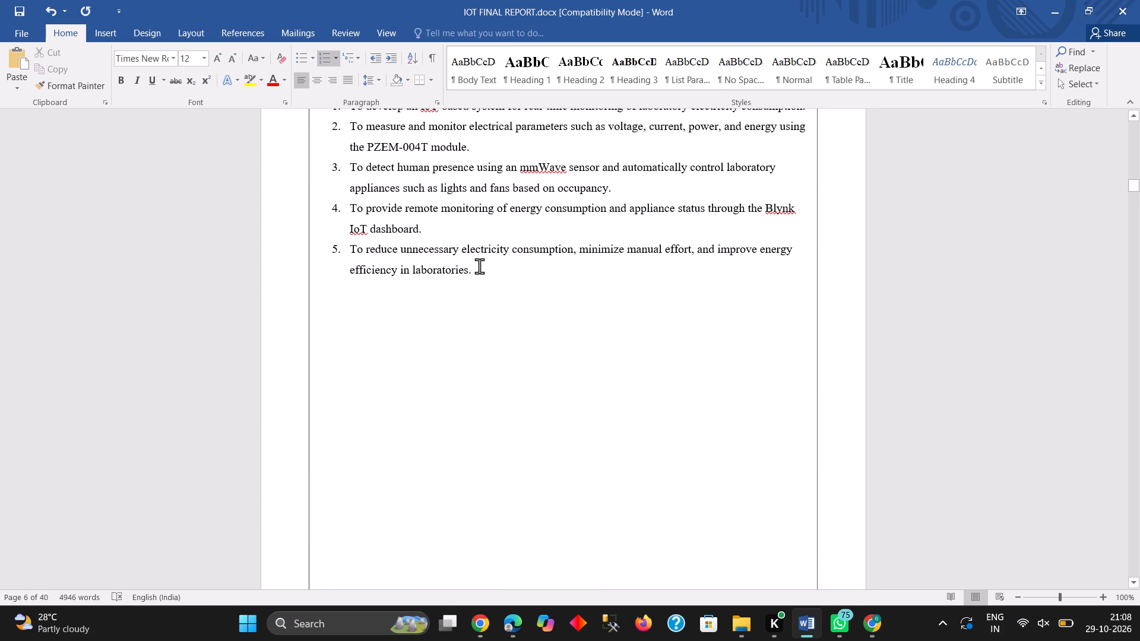
drag(479, 267, 332, 76)
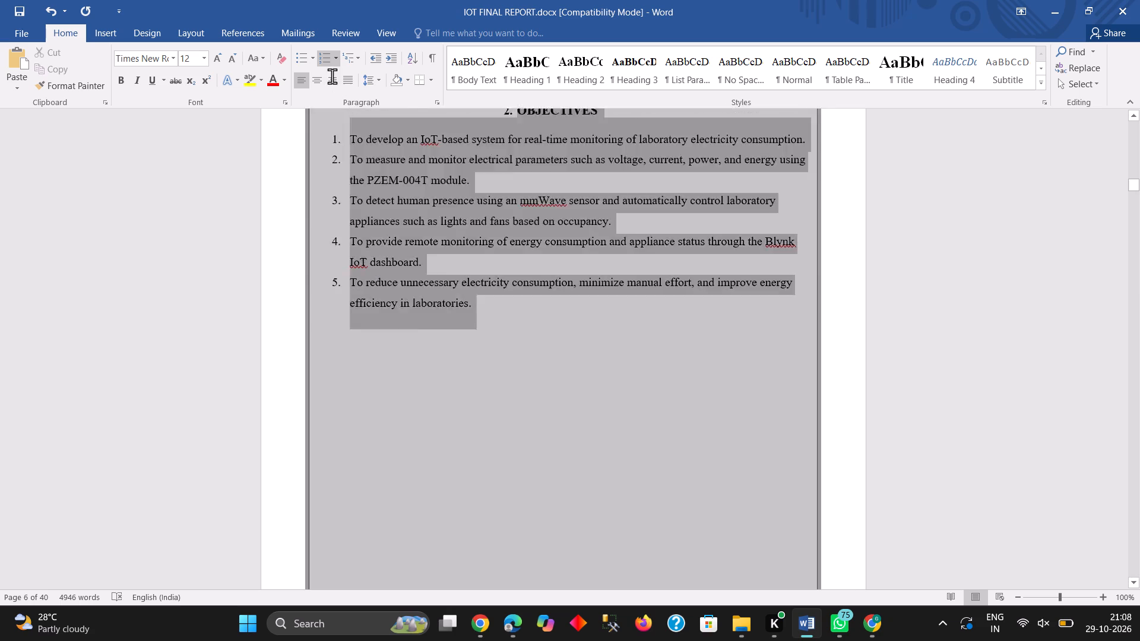
drag(332, 76, 370, 239)
drag(360, 329, 380, 366)
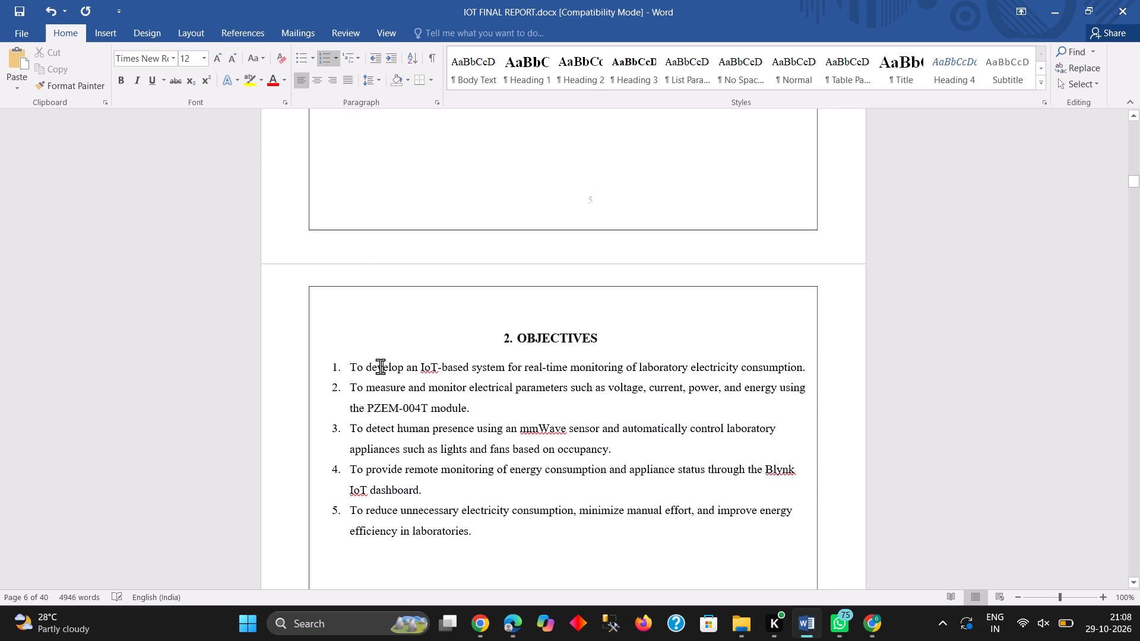
drag(340, 370, 347, 505)
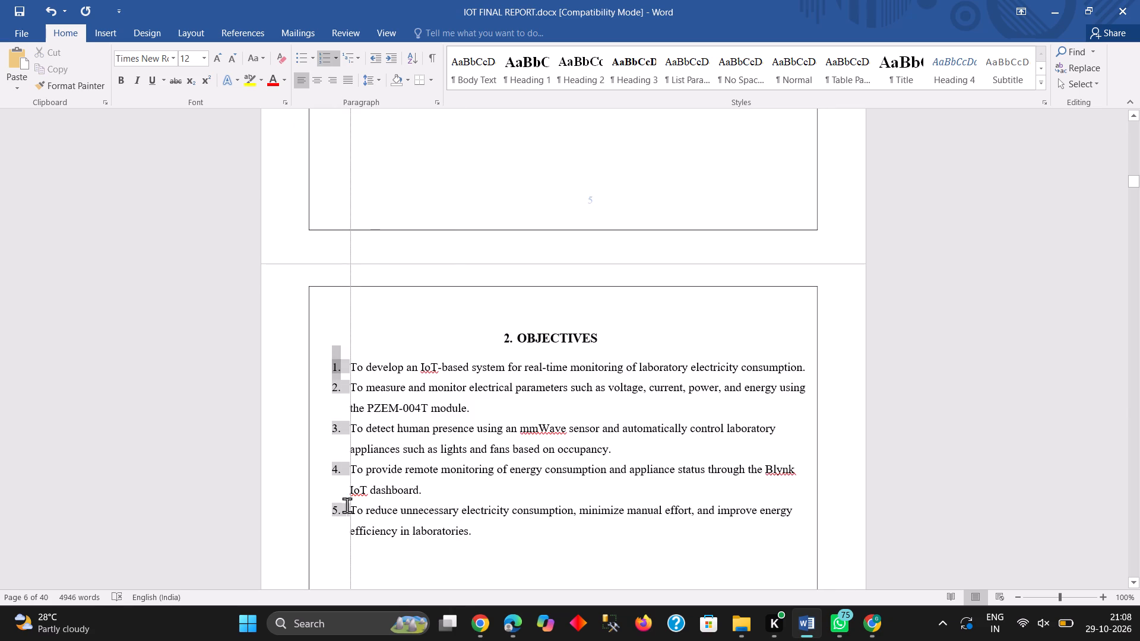
drag(347, 505, 341, 504)
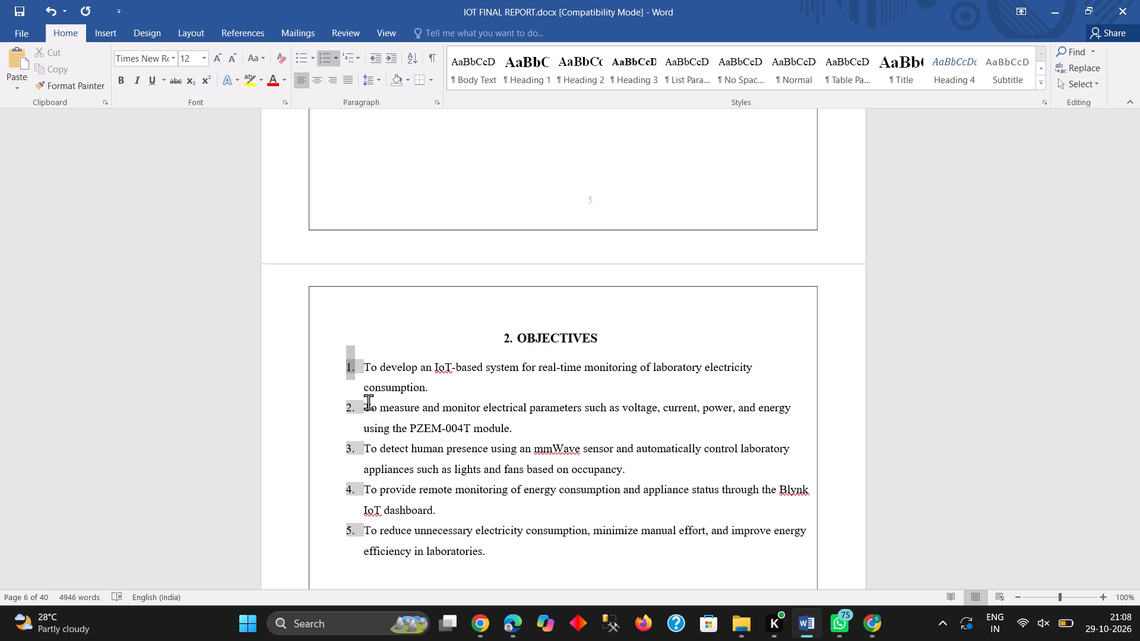
Replace the numbering of the five objectives with arrowhead bullets.
click(332, 62)
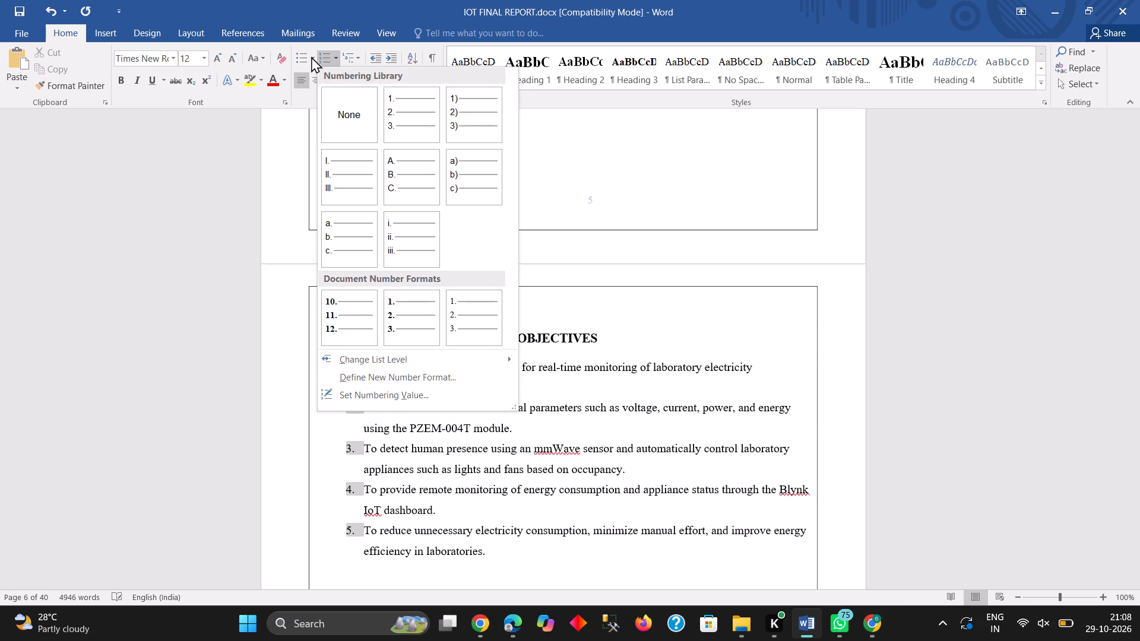
click(311, 56)
click(306, 136)
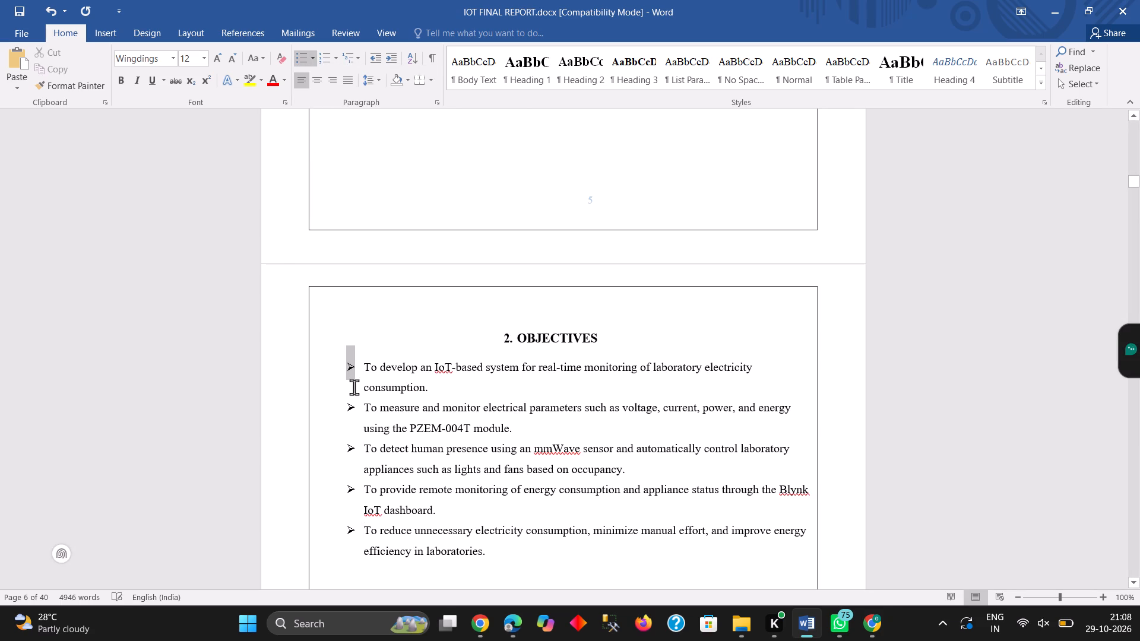
click(518, 318)
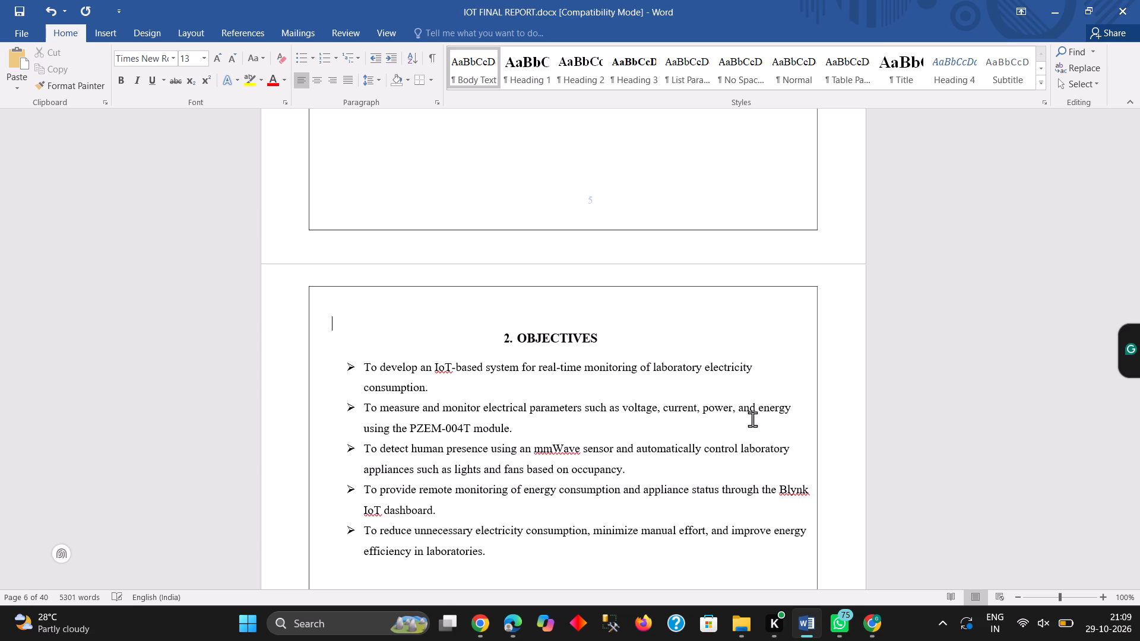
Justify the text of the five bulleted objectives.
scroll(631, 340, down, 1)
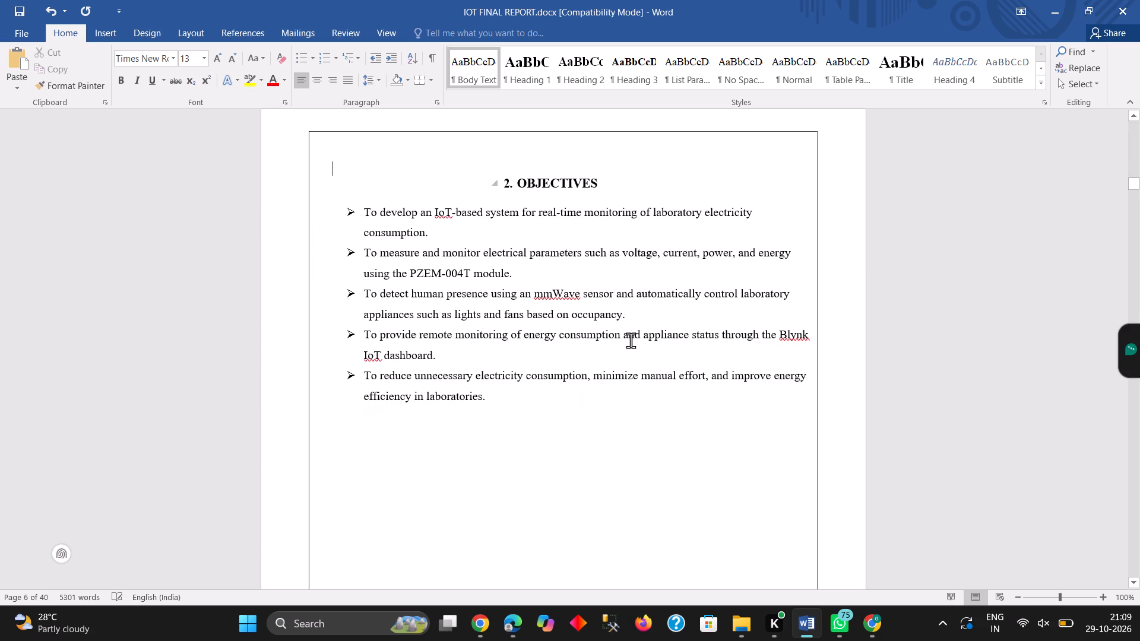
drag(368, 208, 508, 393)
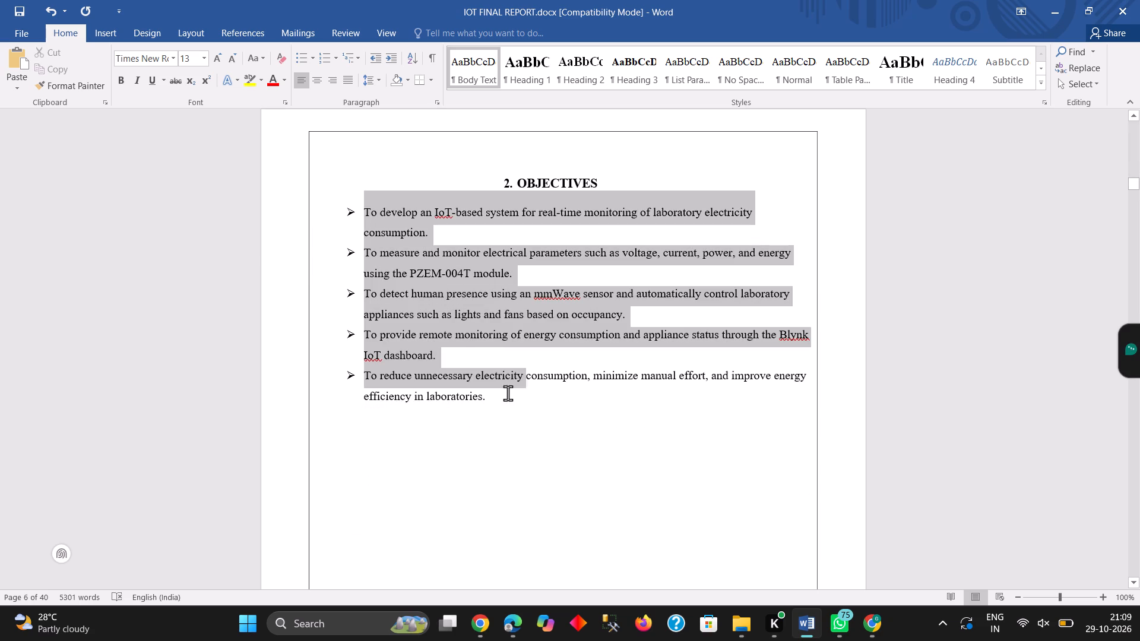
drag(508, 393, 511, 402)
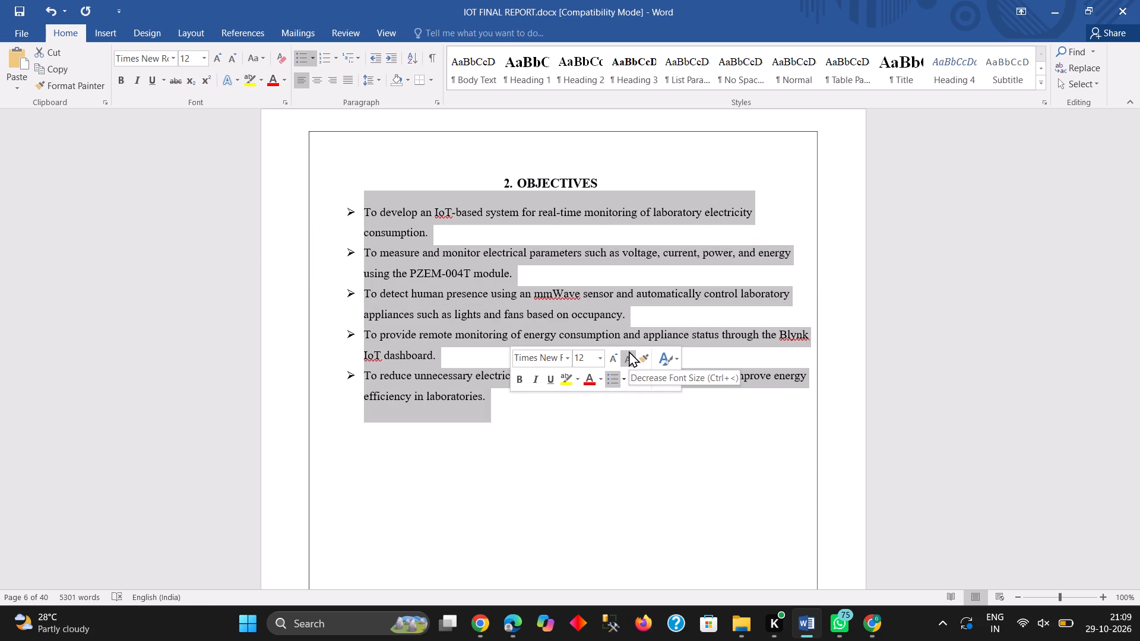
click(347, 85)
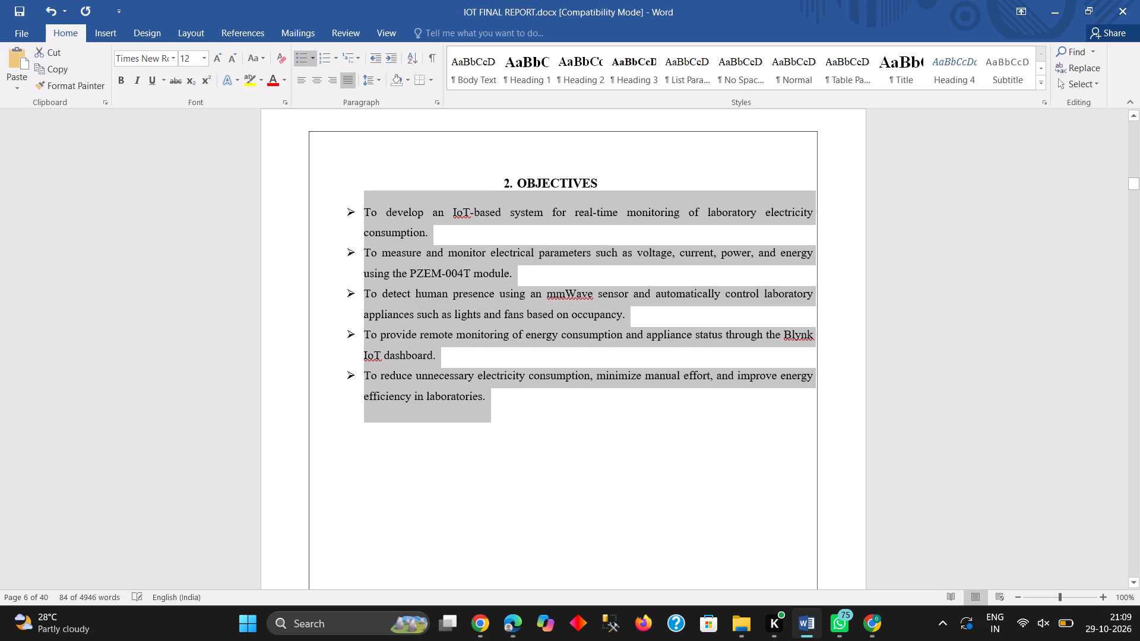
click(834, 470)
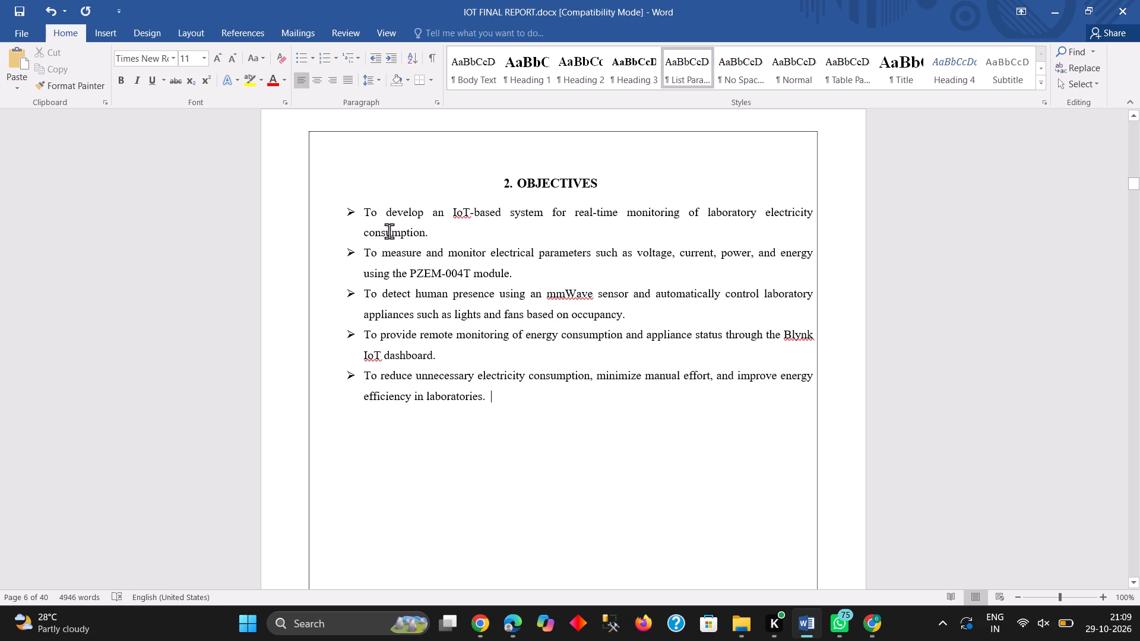
Left-align the text of the five bulleted objectives.
drag(344, 212, 461, 414)
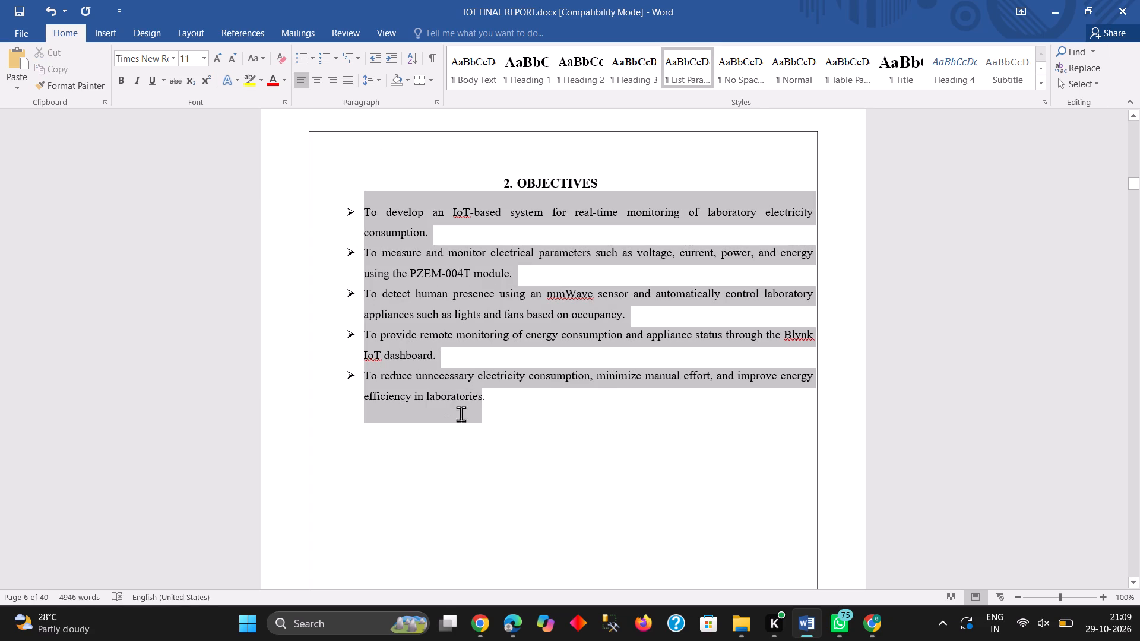
drag(461, 414, 467, 414)
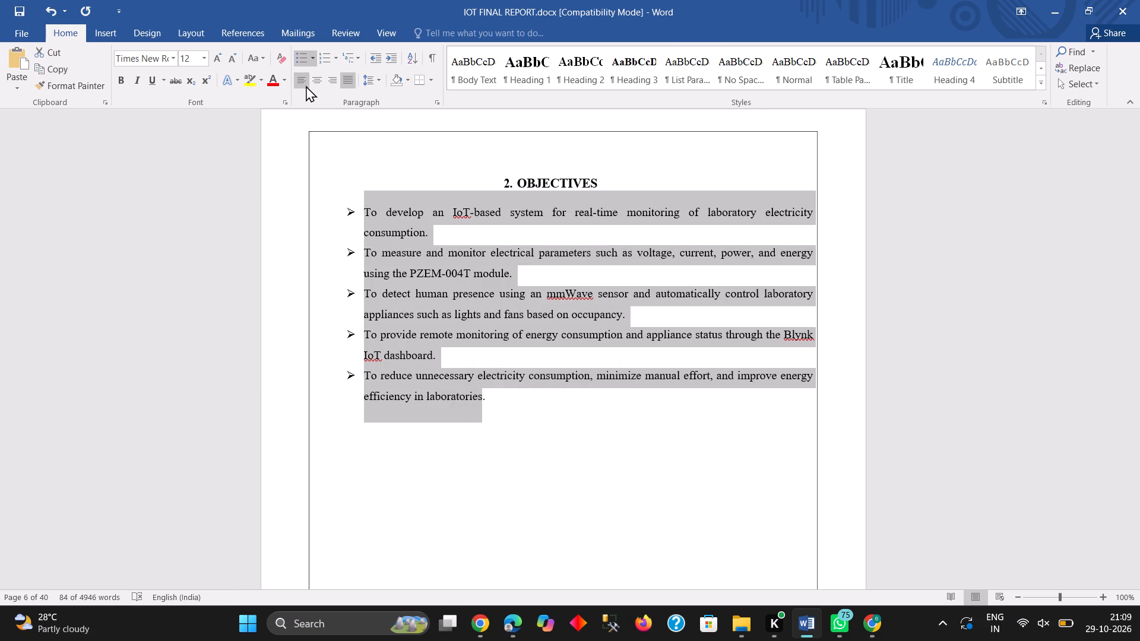
click(303, 85)
click(655, 380)
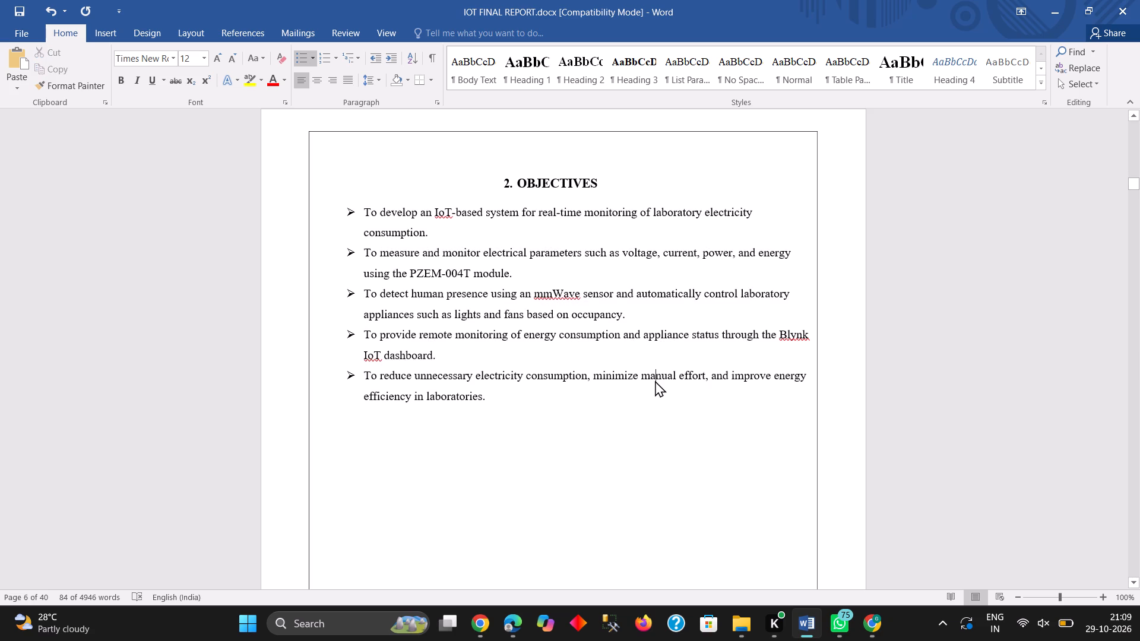
Examine the circuit diagram page that follows the Objectives section.
scroll(594, 253, down, 5)
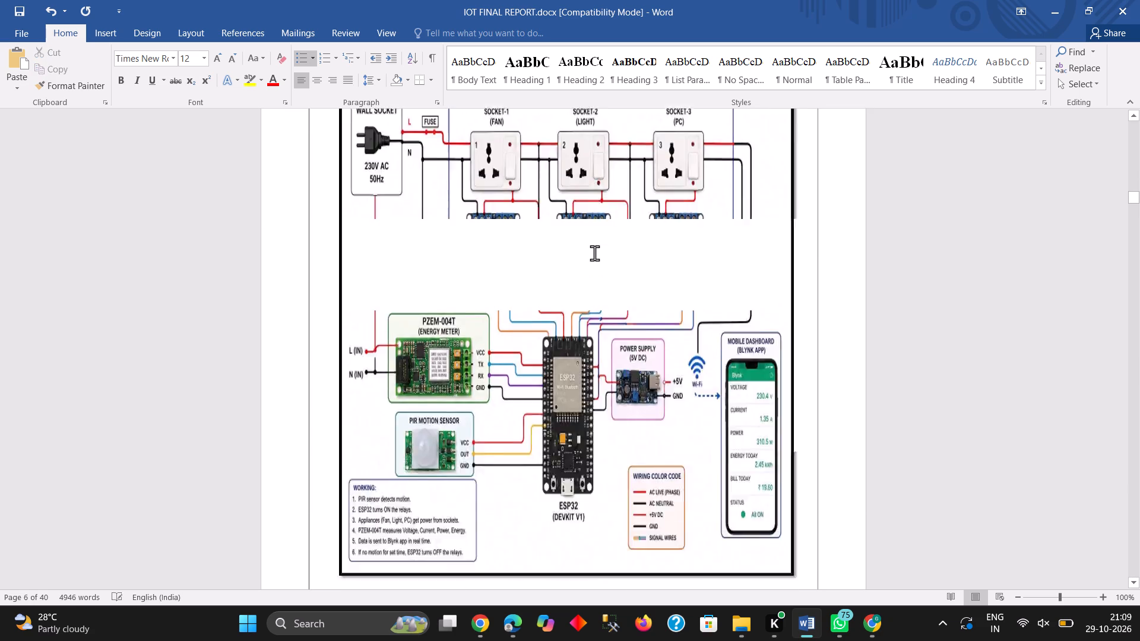
scroll(594, 253, down, 1)
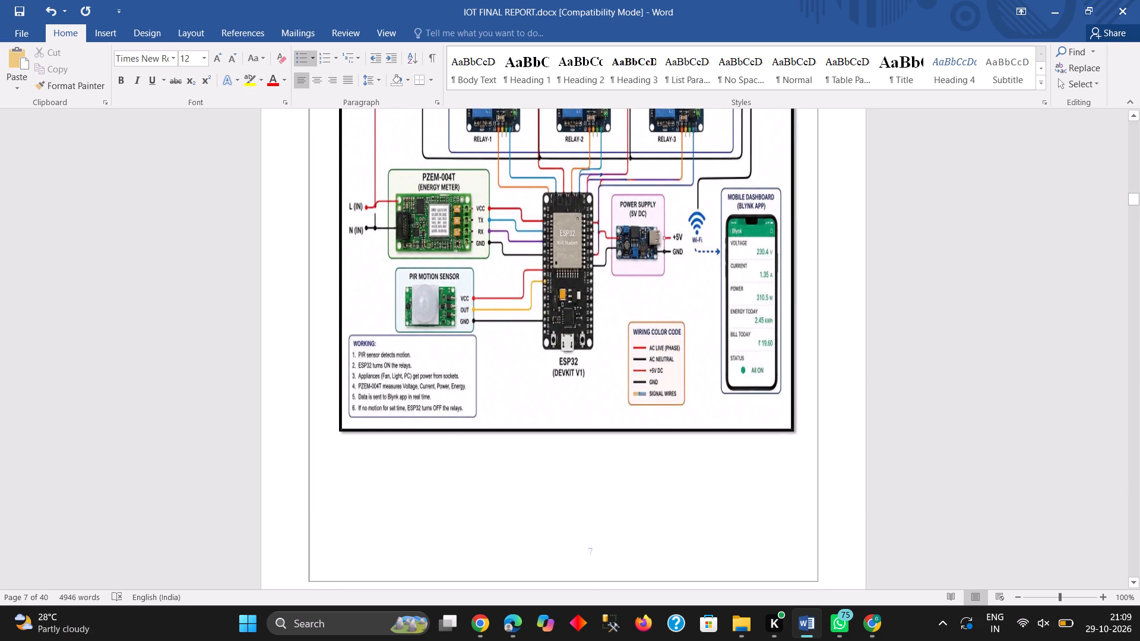
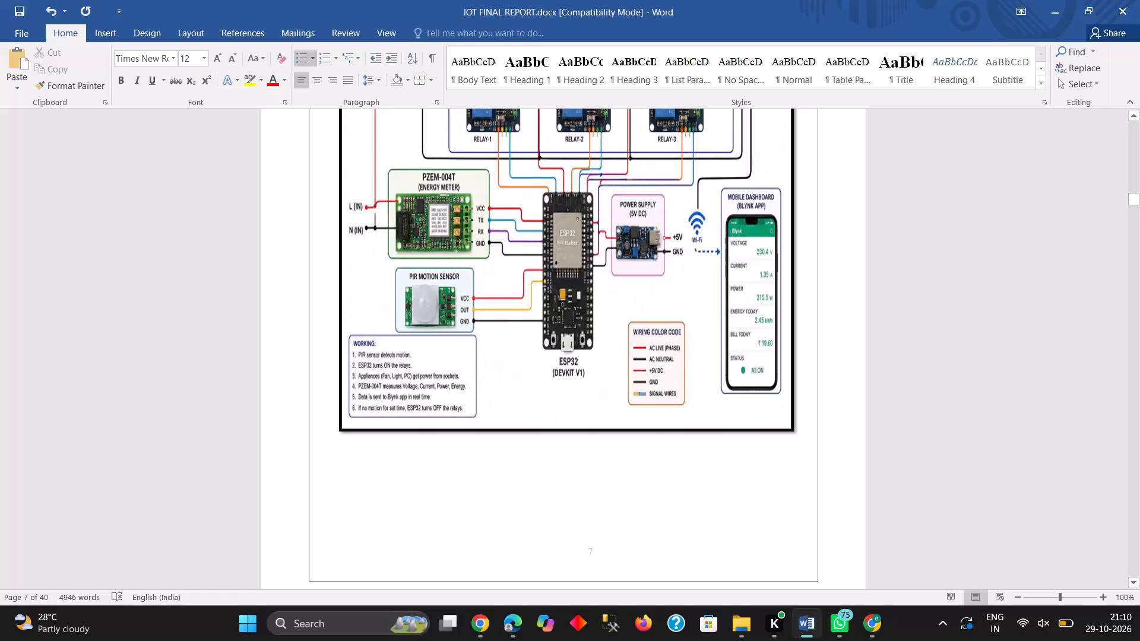
Reduce the font size of the five bulleted objectives under the 2. OBJECTIVES heading to 11.
scroll(675, 252, up, 7)
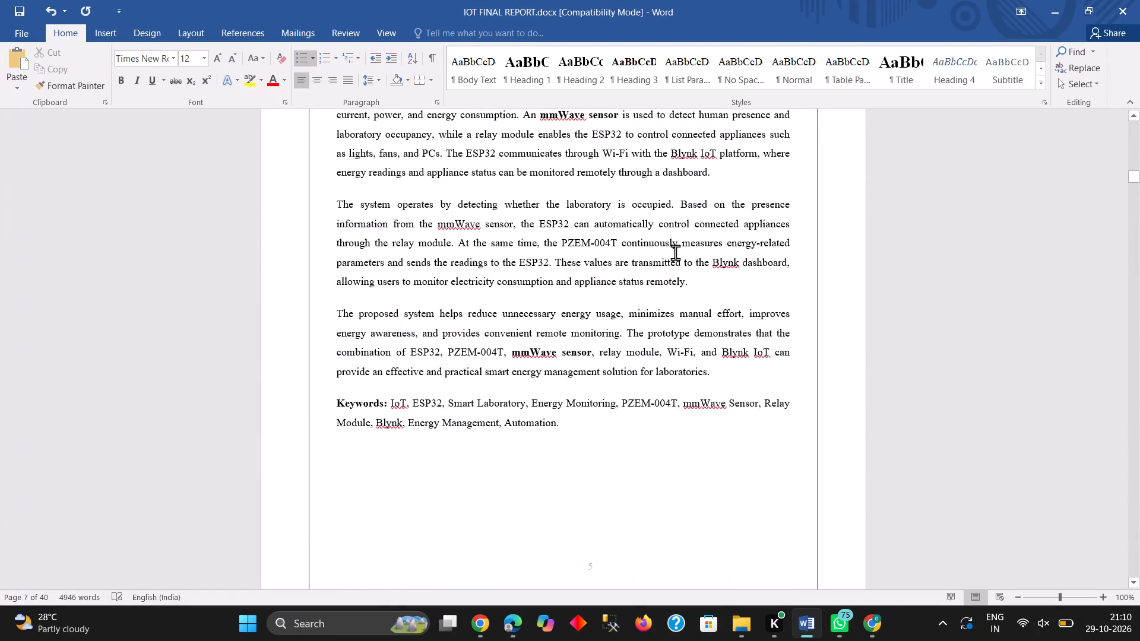
scroll(675, 252, down, 1)
scroll(675, 252, up, 1)
scroll(675, 252, down, 5)
scroll(675, 252, up, 1)
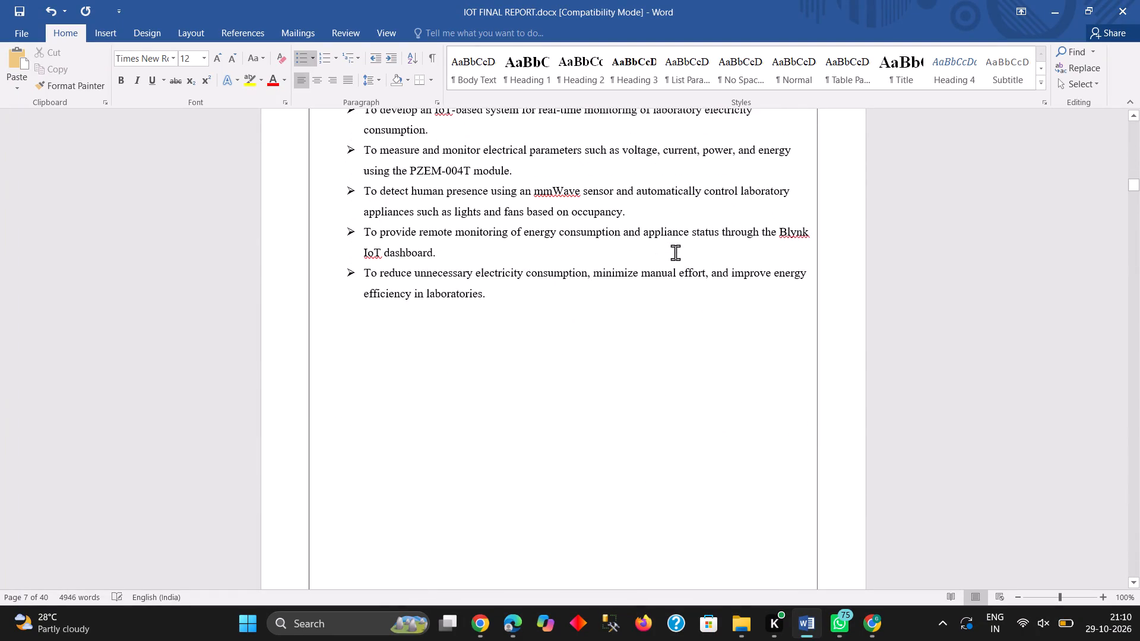
scroll(675, 252, up, 2)
click(468, 218)
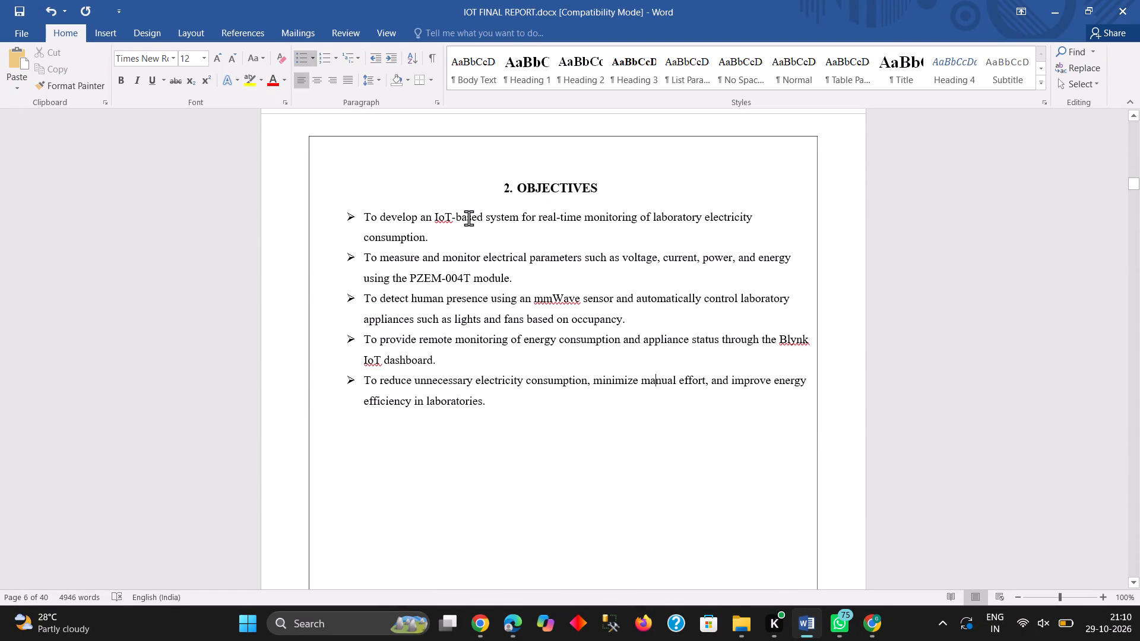
drag(354, 216, 486, 399)
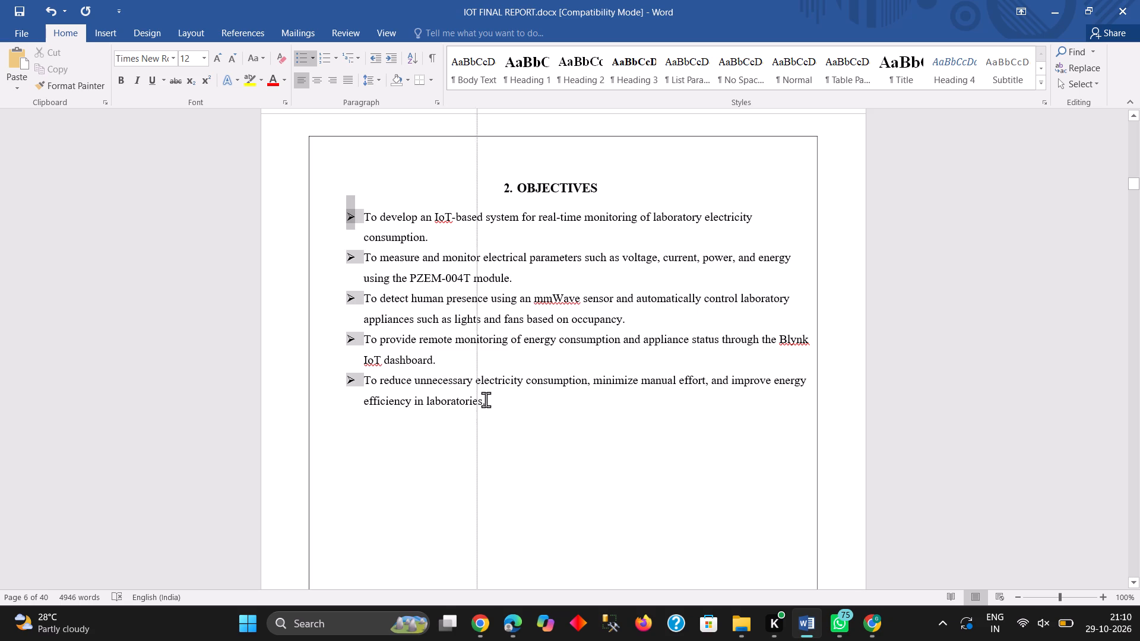
drag(486, 399, 351, 385)
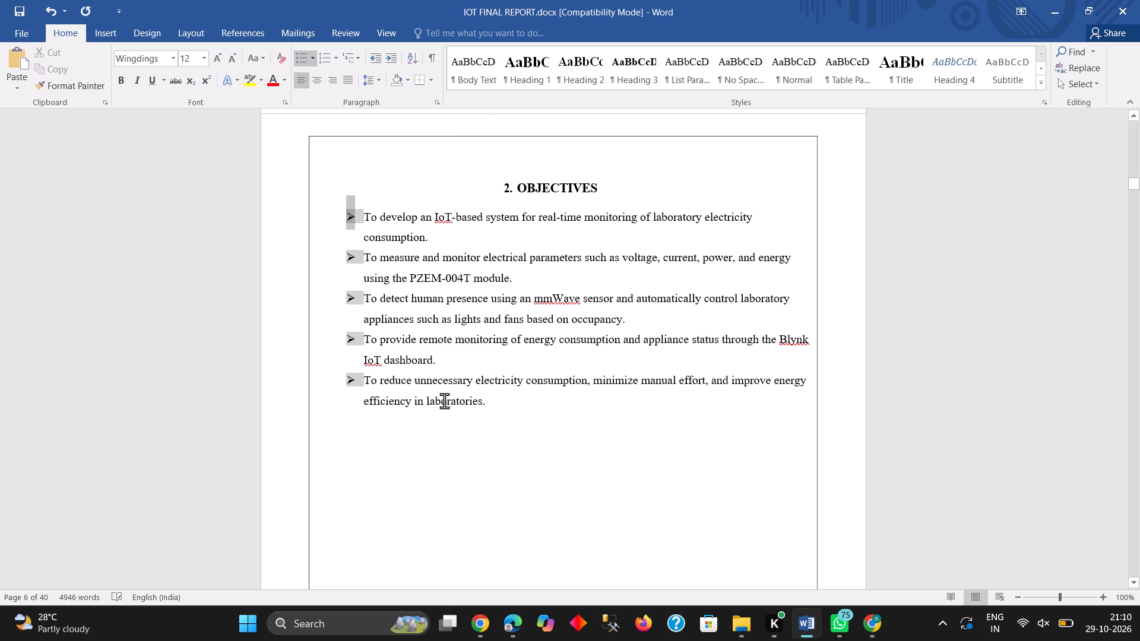
drag(489, 405, 339, 207)
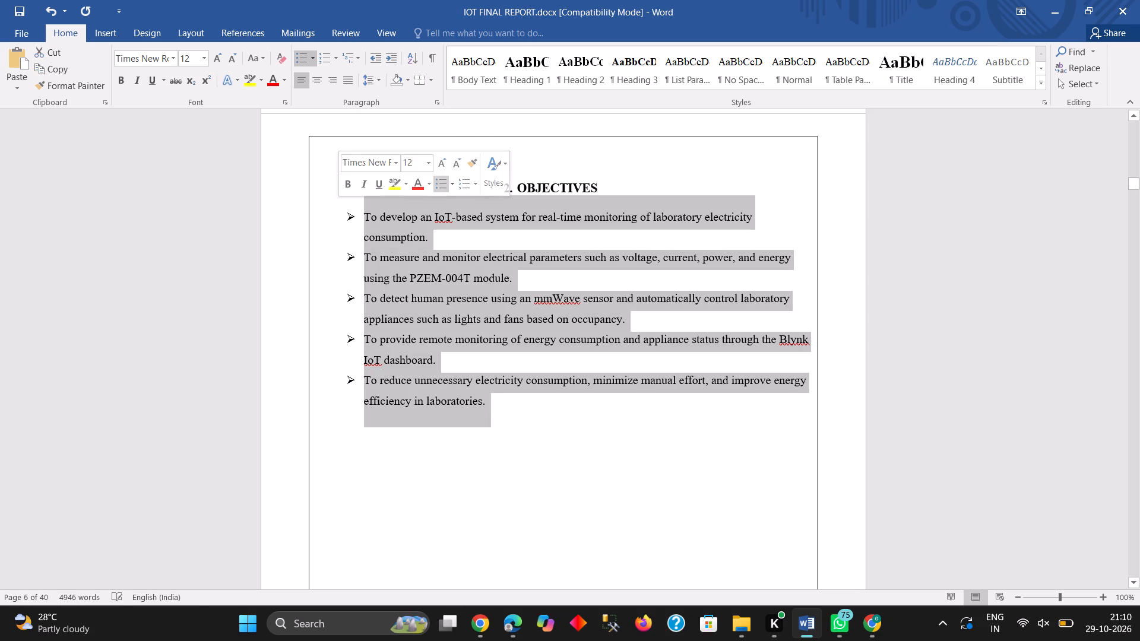
click(229, 62)
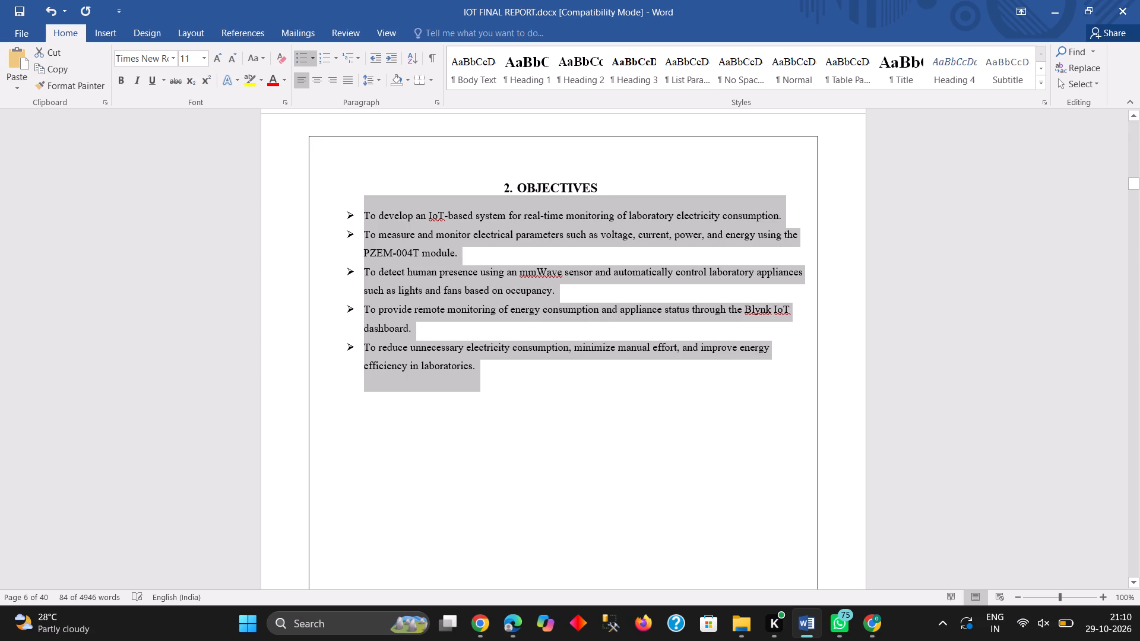
click(538, 469)
click(571, 186)
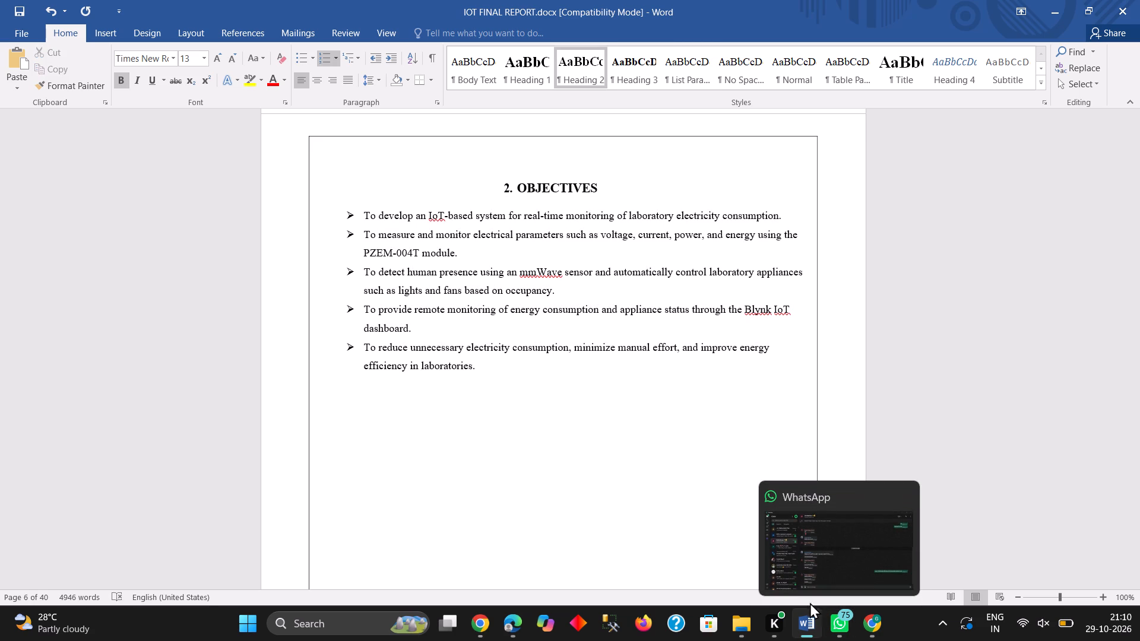
Switch to Edge and look through the word table on page 9 of N4 vocabulary MNN.pdf.
click(512, 612)
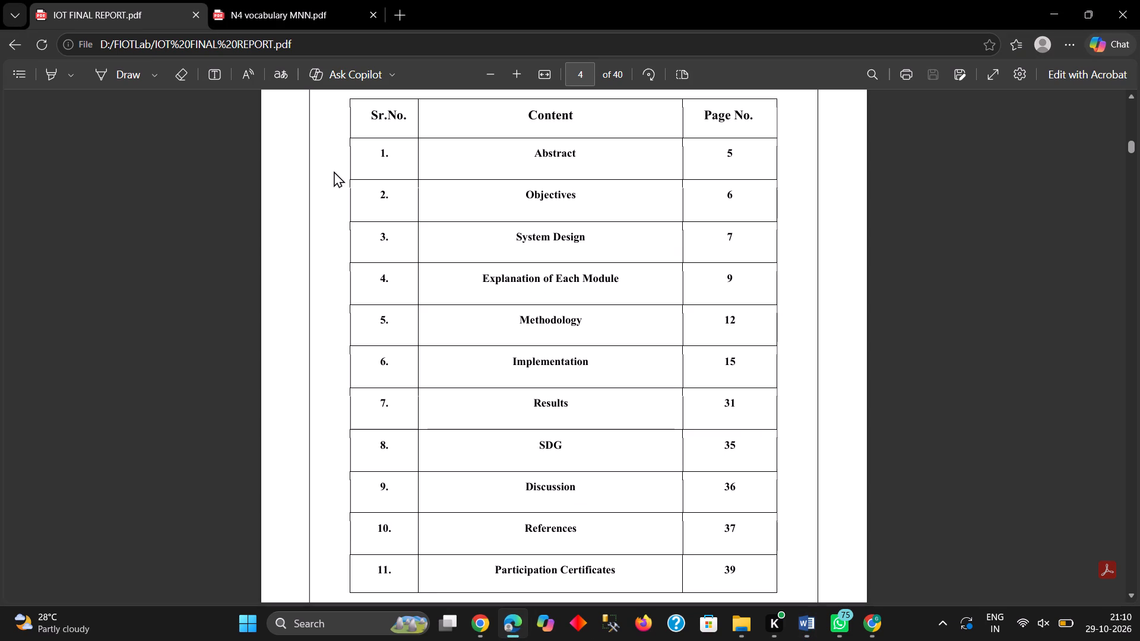
click(304, 0)
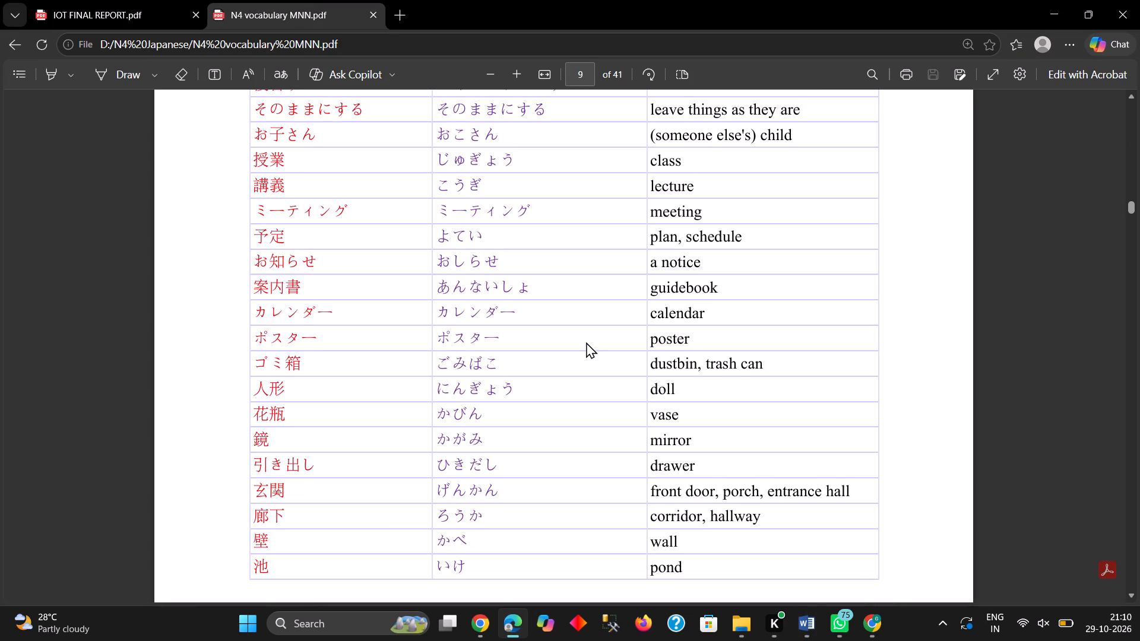
scroll(586, 342, up, 1)
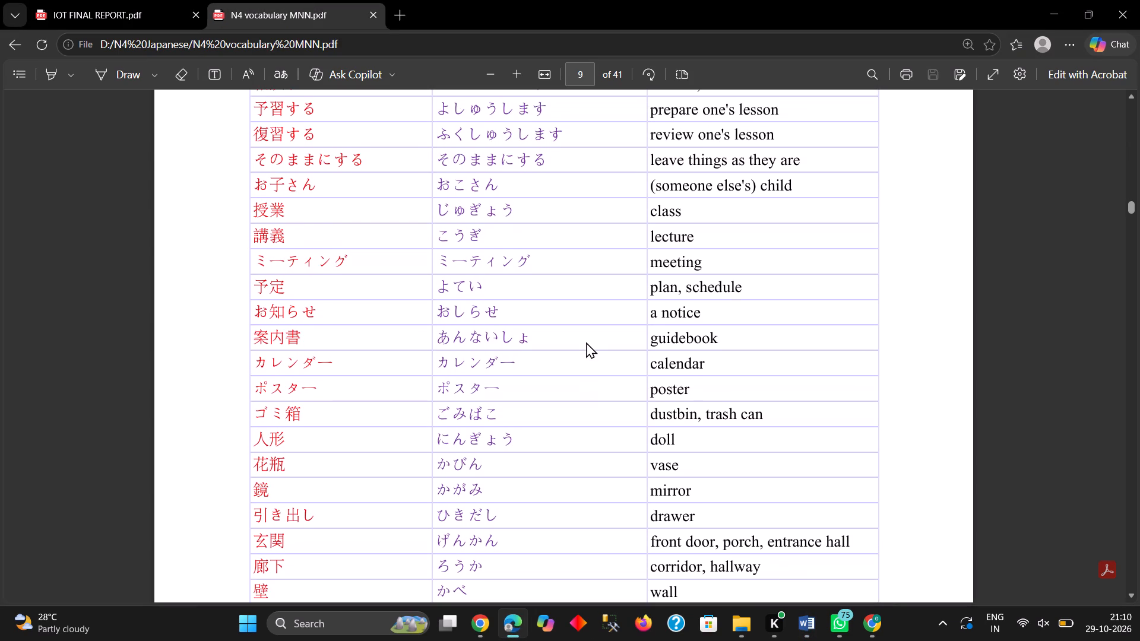
scroll(586, 342, up, 1)
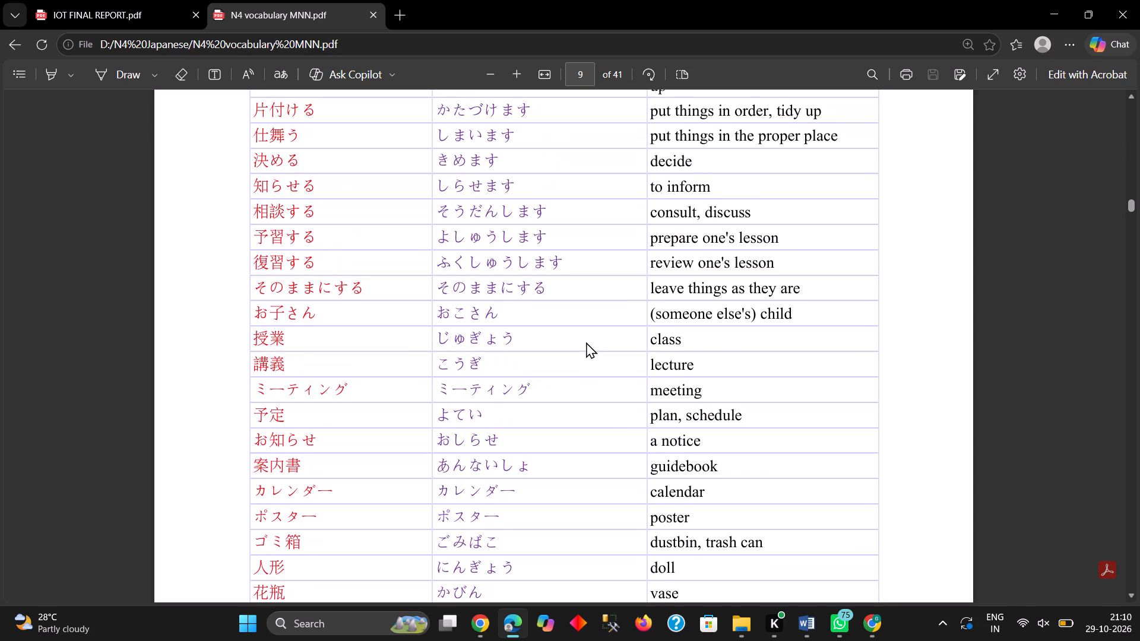
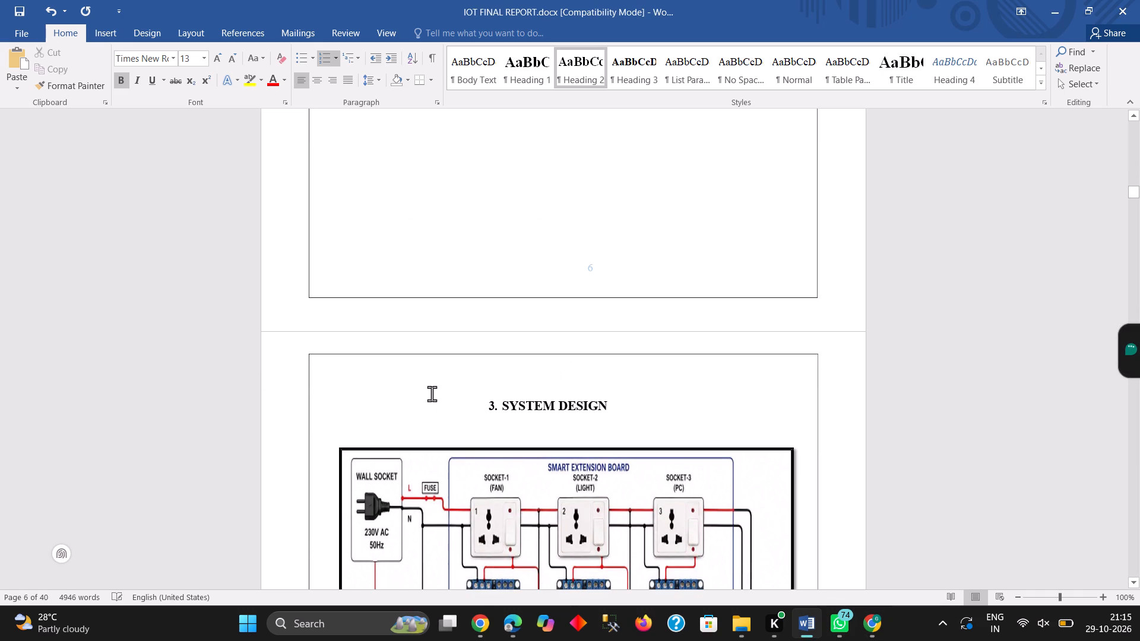
click(507, 390)
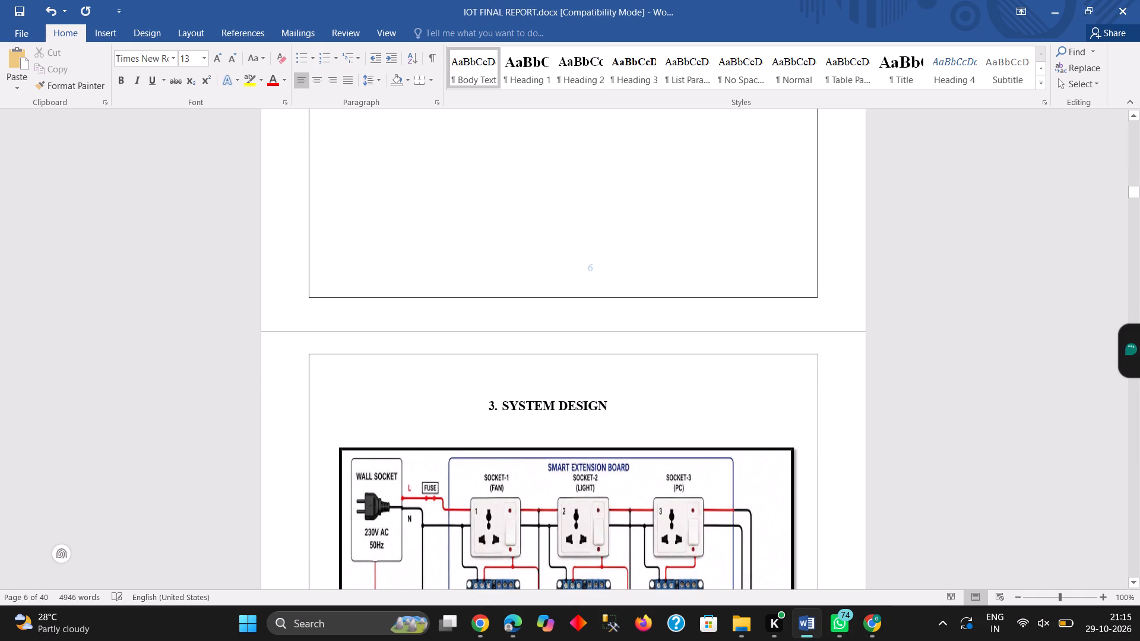
key(ctrl+v)
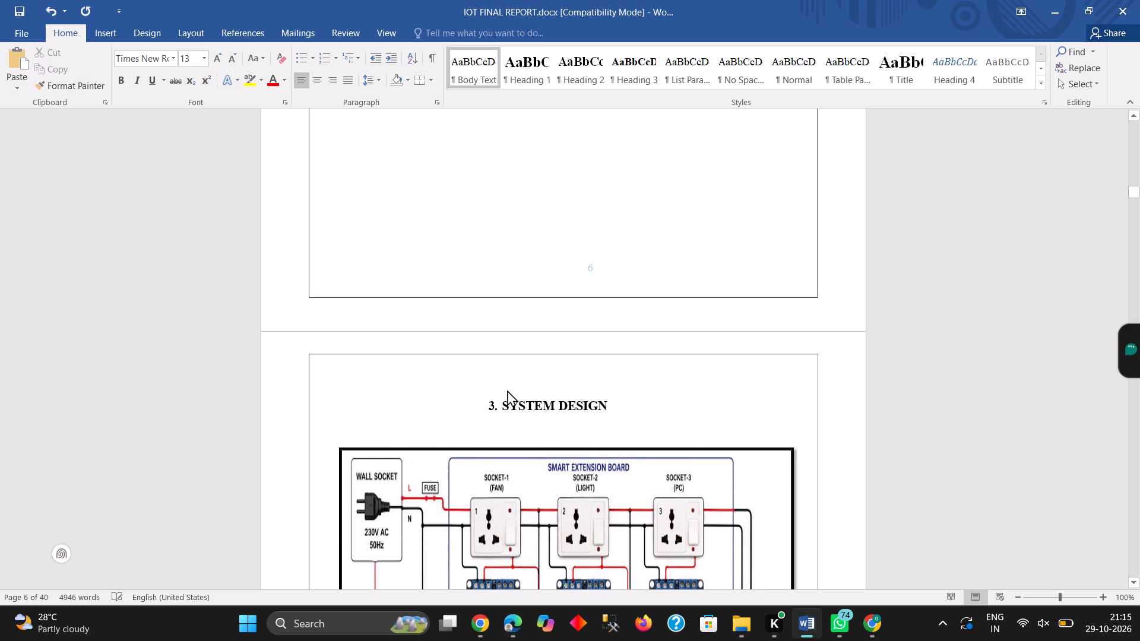
scroll(507, 390, up, 2)
right_click(507, 390)
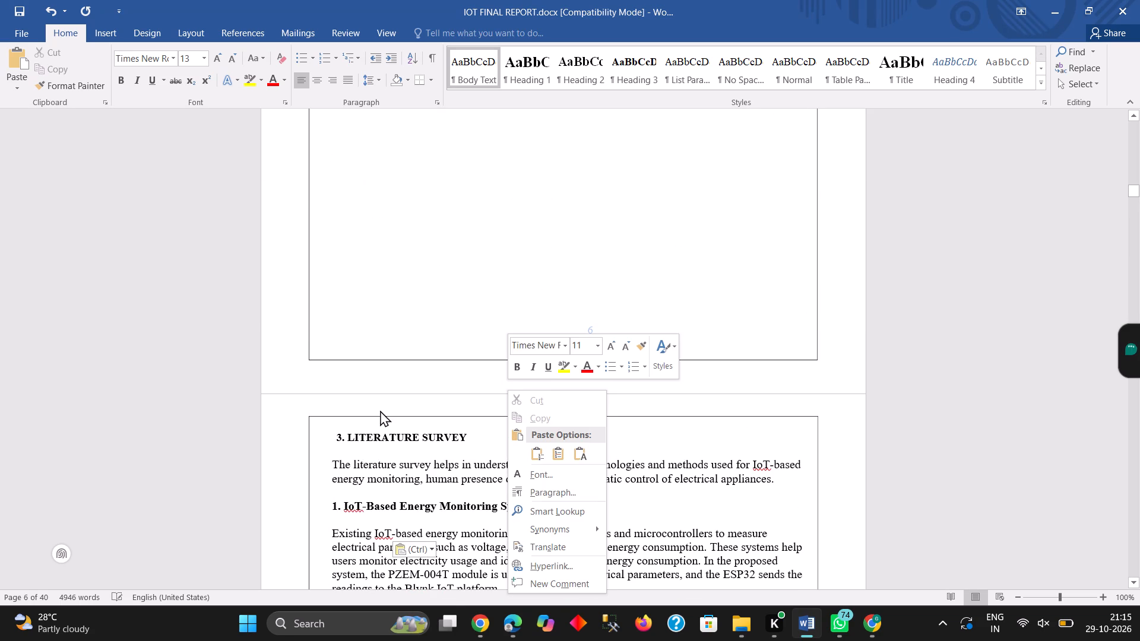
drag(346, 433, 391, 464)
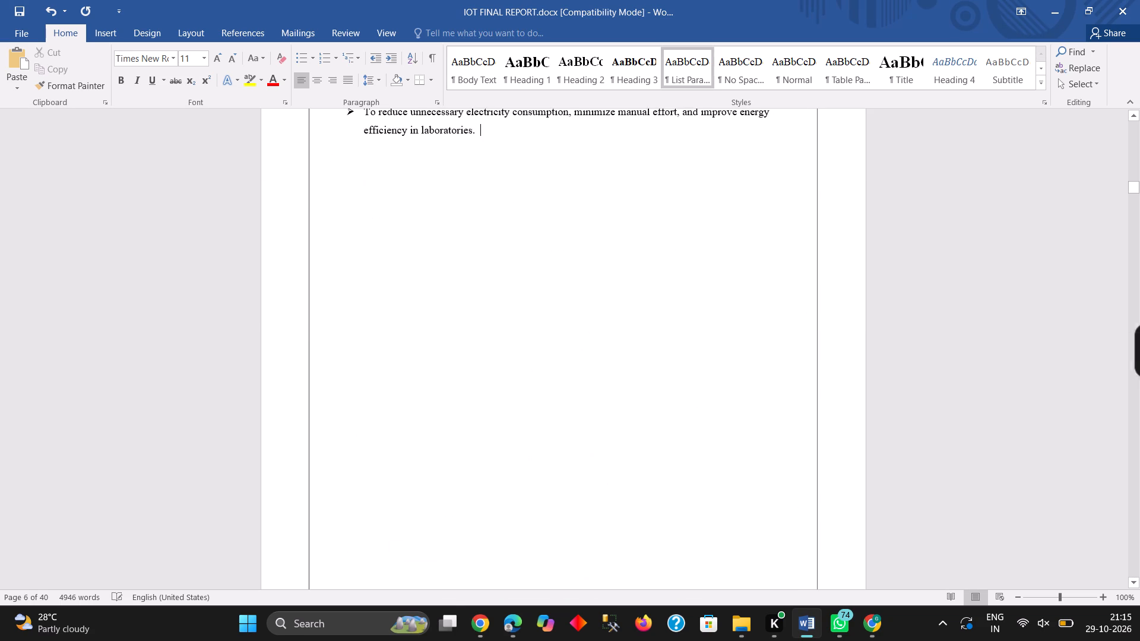
Replace the plain number before the pasted LITERATURE SURVEY heading with an automatic list number 3.
scroll(400, 491, down, 1)
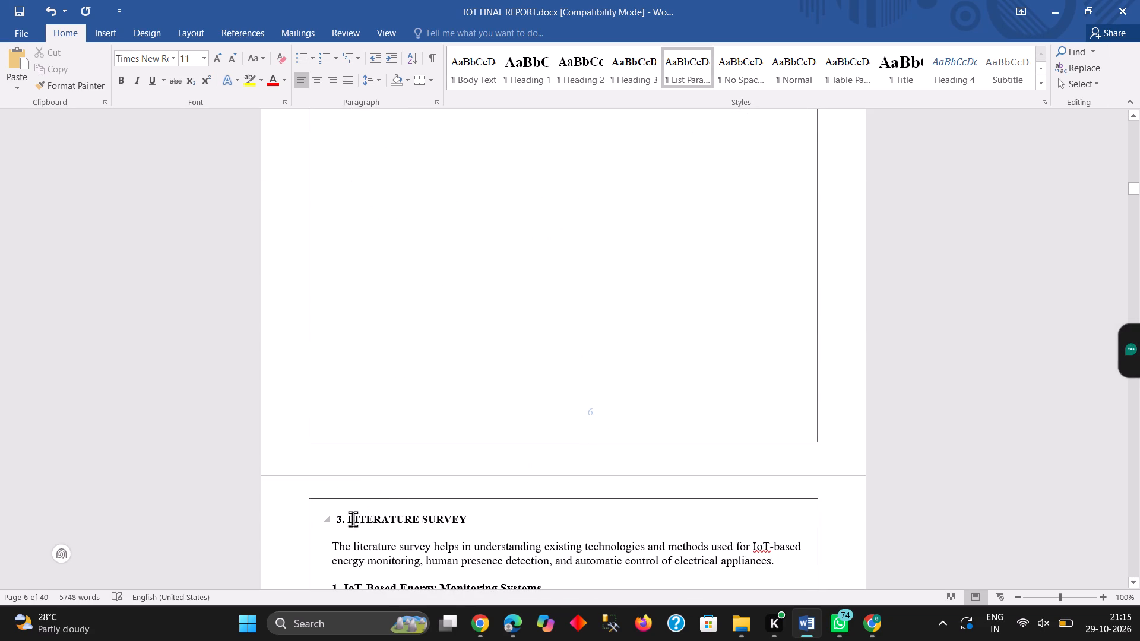
drag(351, 518, 427, 521)
key(Left)
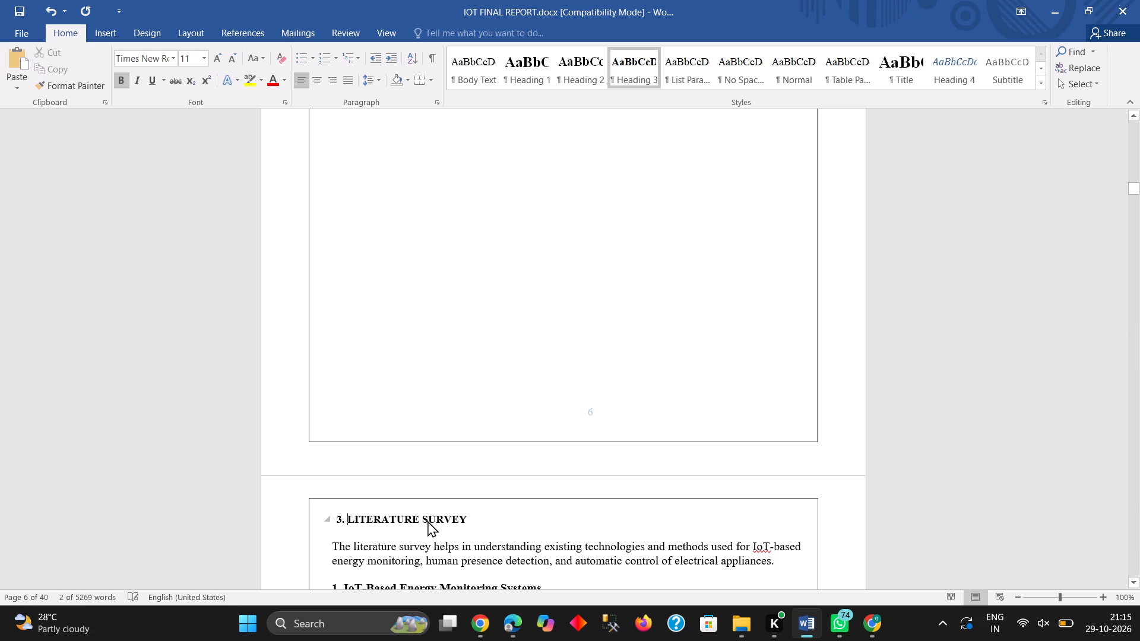
key(Left)
key(Left)
key(Left)
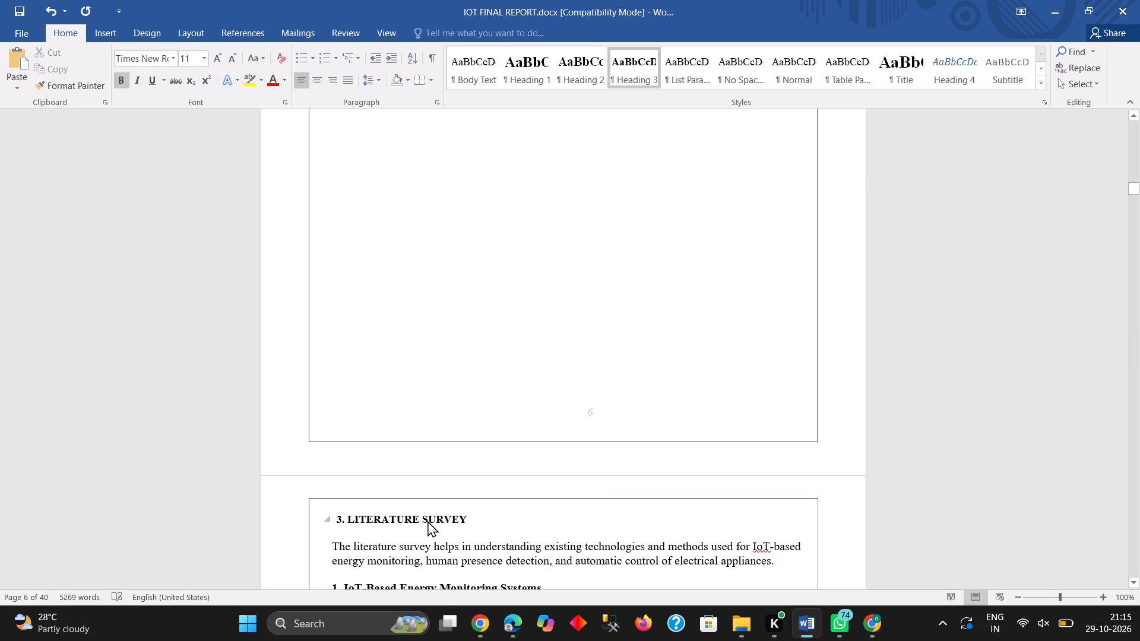
key(Right)
key(Right)
key(BackSpace)
key(BackSpace)
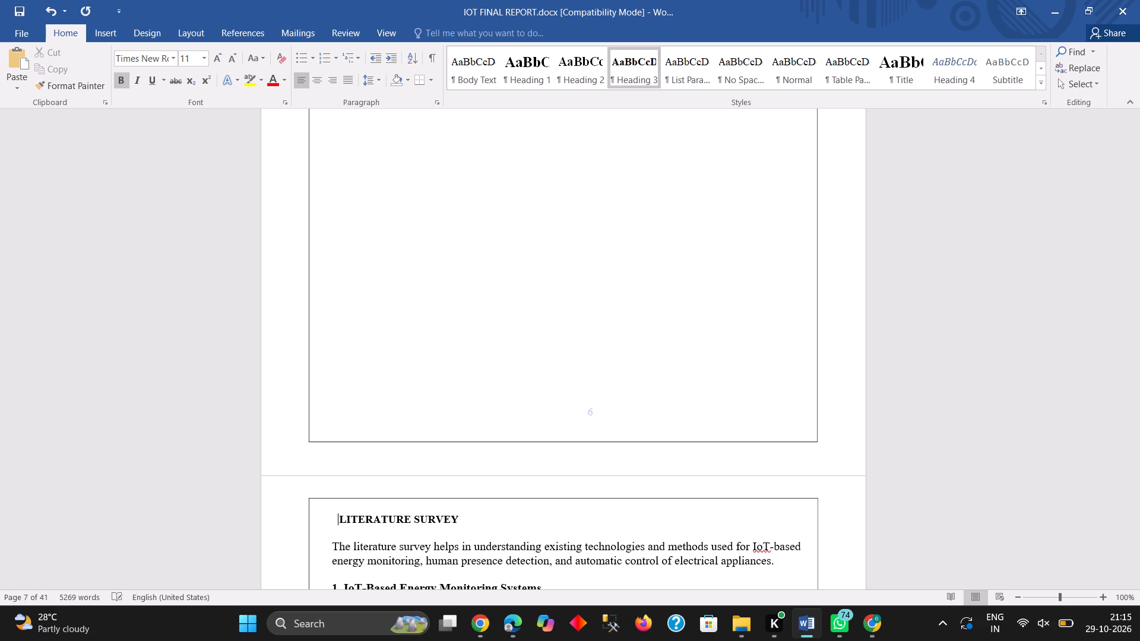
text(3.)
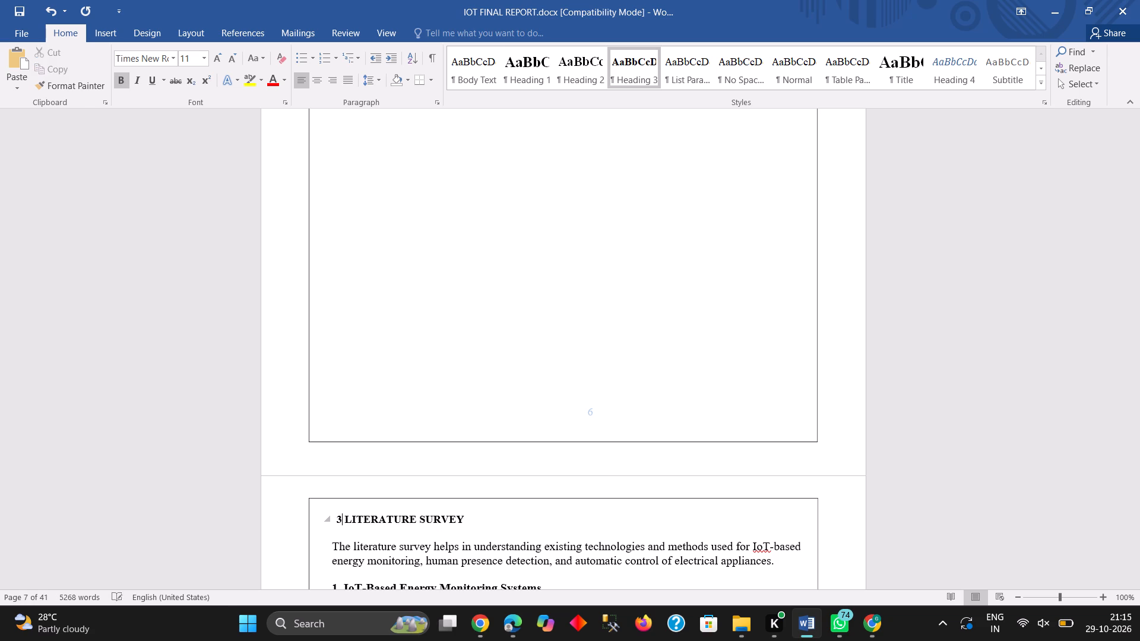
key(space)
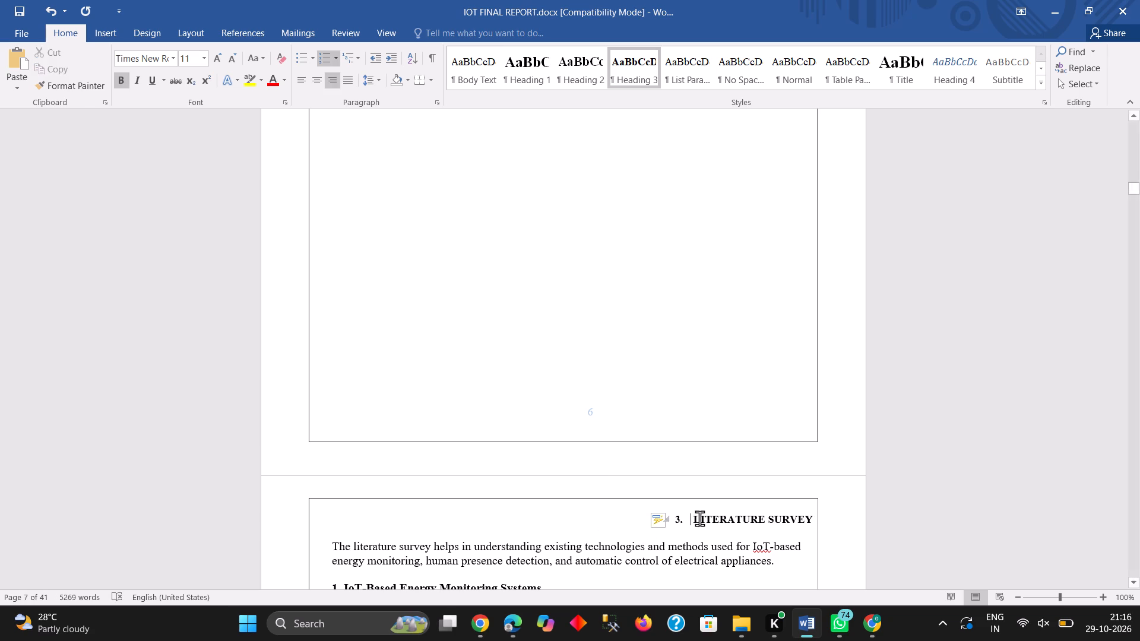
Centre the numbered LITERATURE SURVEY heading and try to decrease its indent.
click(679, 518)
drag(679, 518, 526, 495)
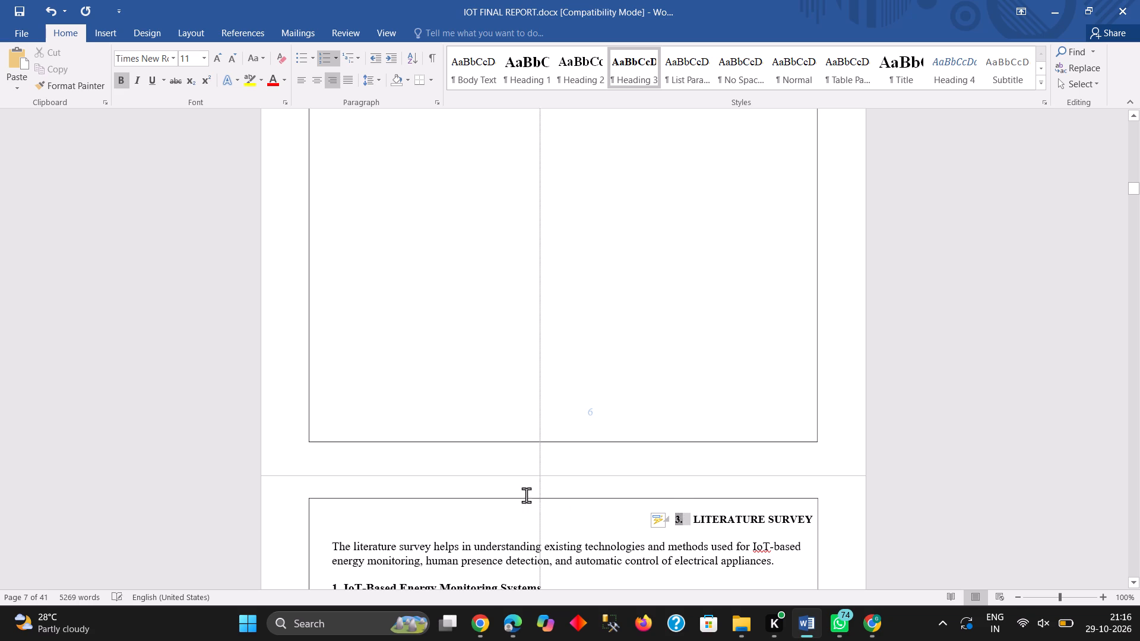
drag(526, 495, 435, 493)
click(298, 83)
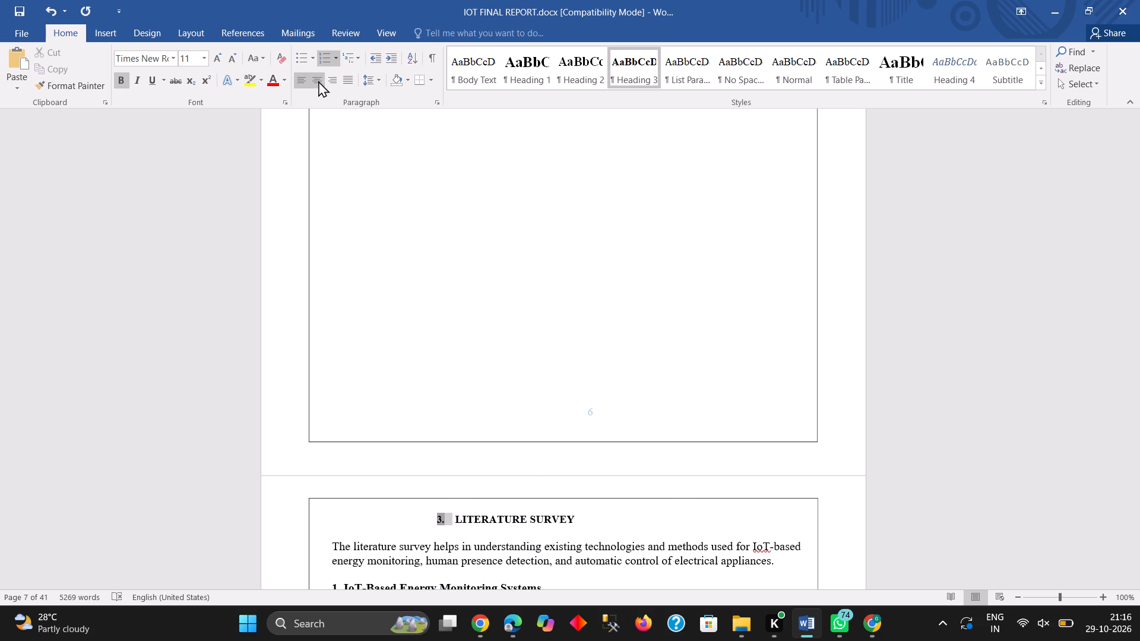
click(318, 81)
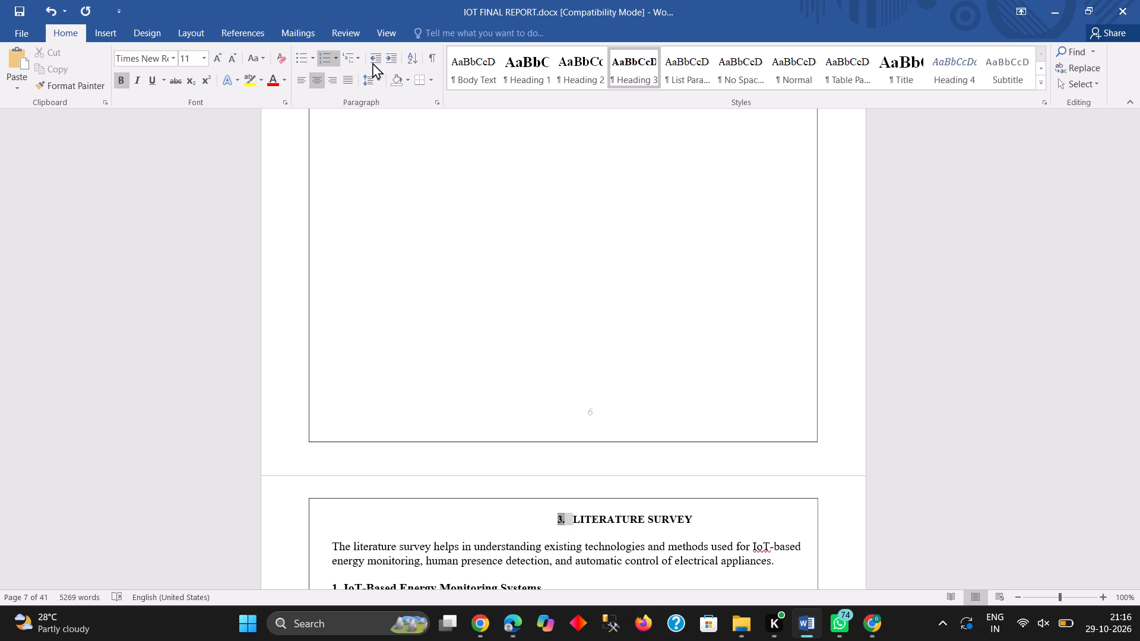
click(372, 62)
click(372, 62)
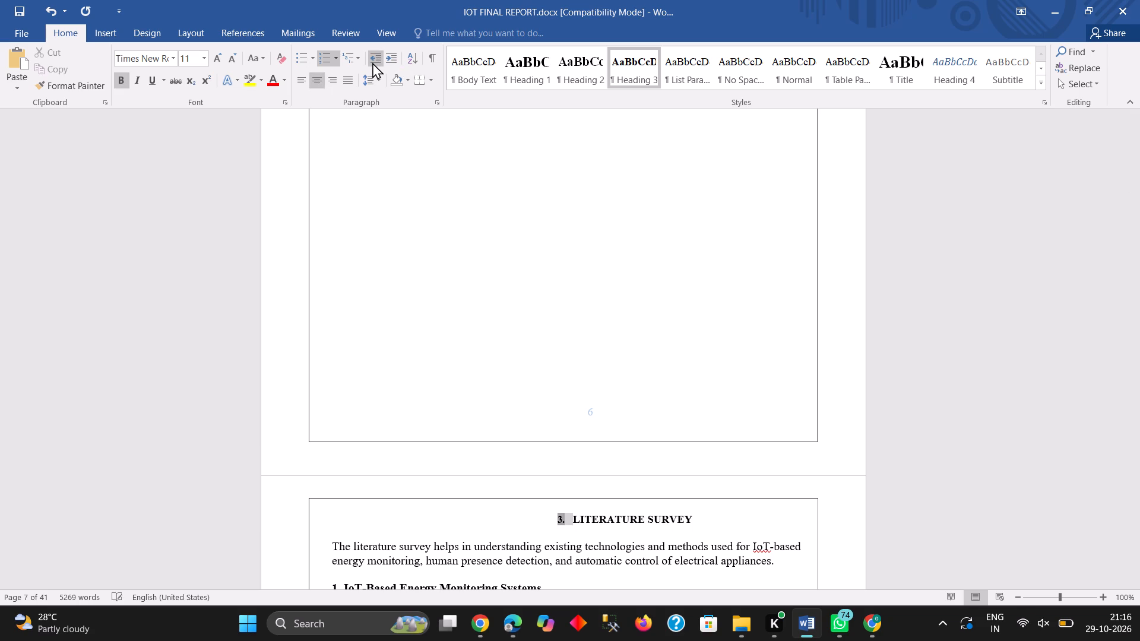
click(372, 62)
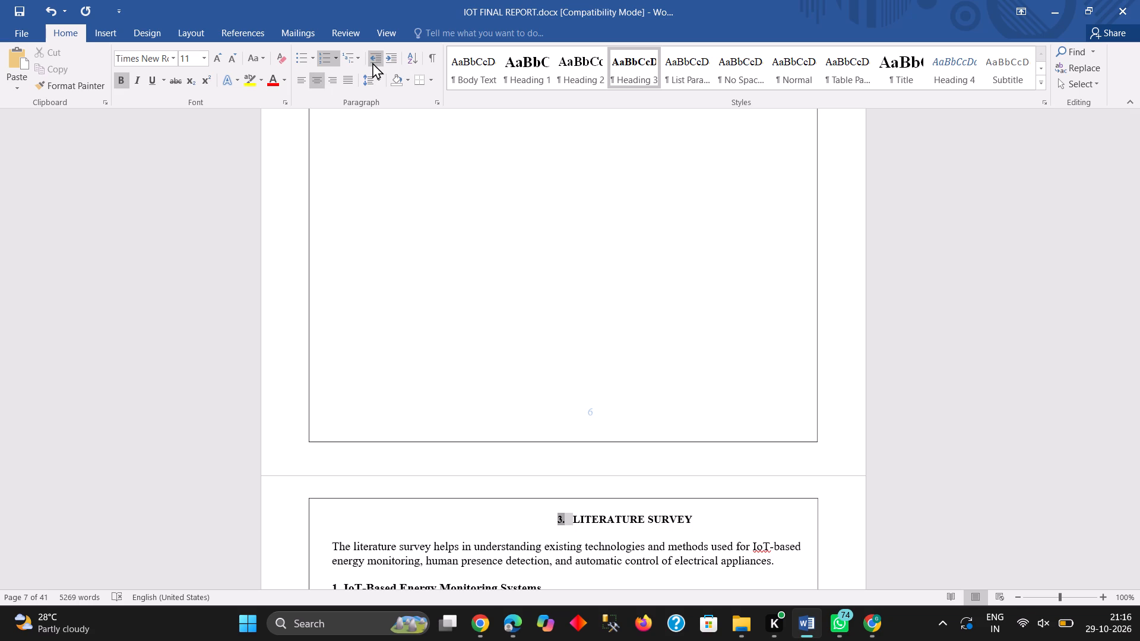
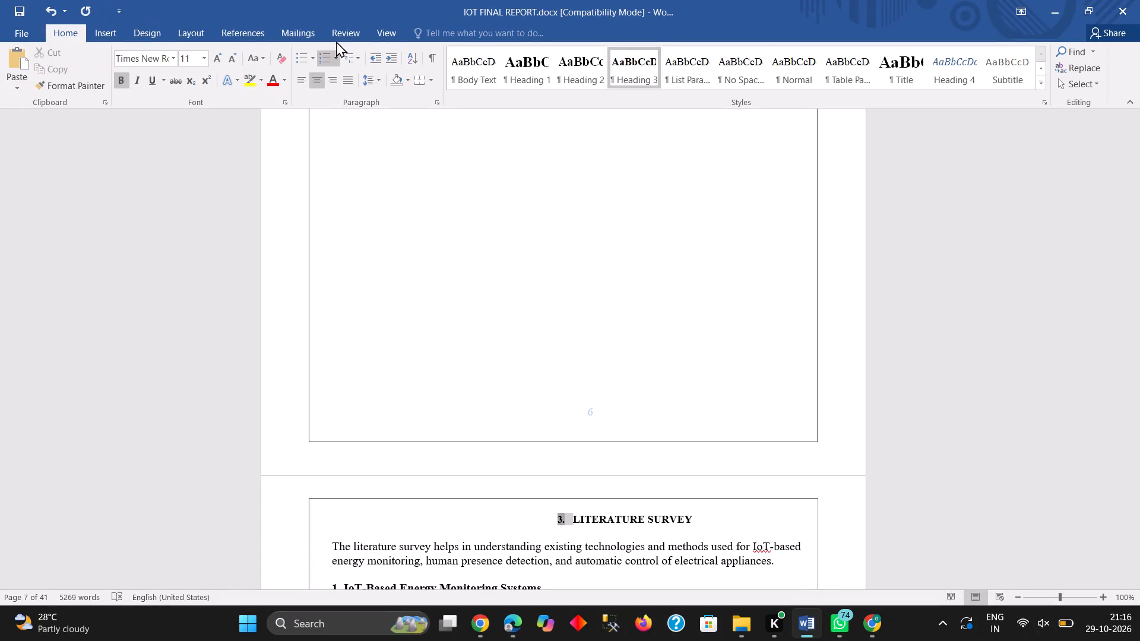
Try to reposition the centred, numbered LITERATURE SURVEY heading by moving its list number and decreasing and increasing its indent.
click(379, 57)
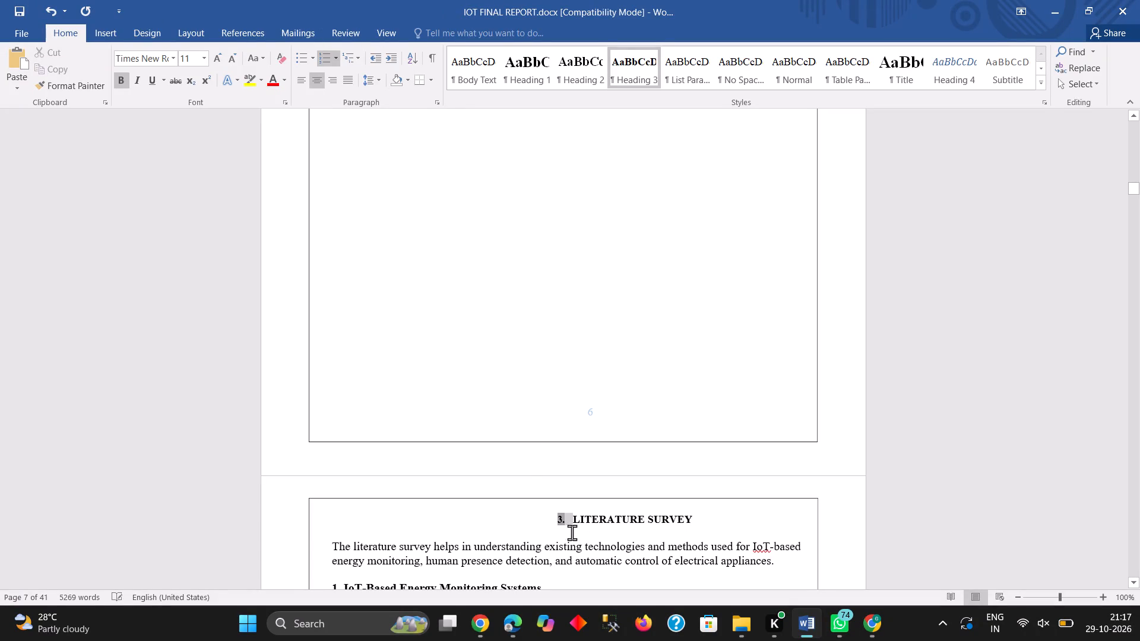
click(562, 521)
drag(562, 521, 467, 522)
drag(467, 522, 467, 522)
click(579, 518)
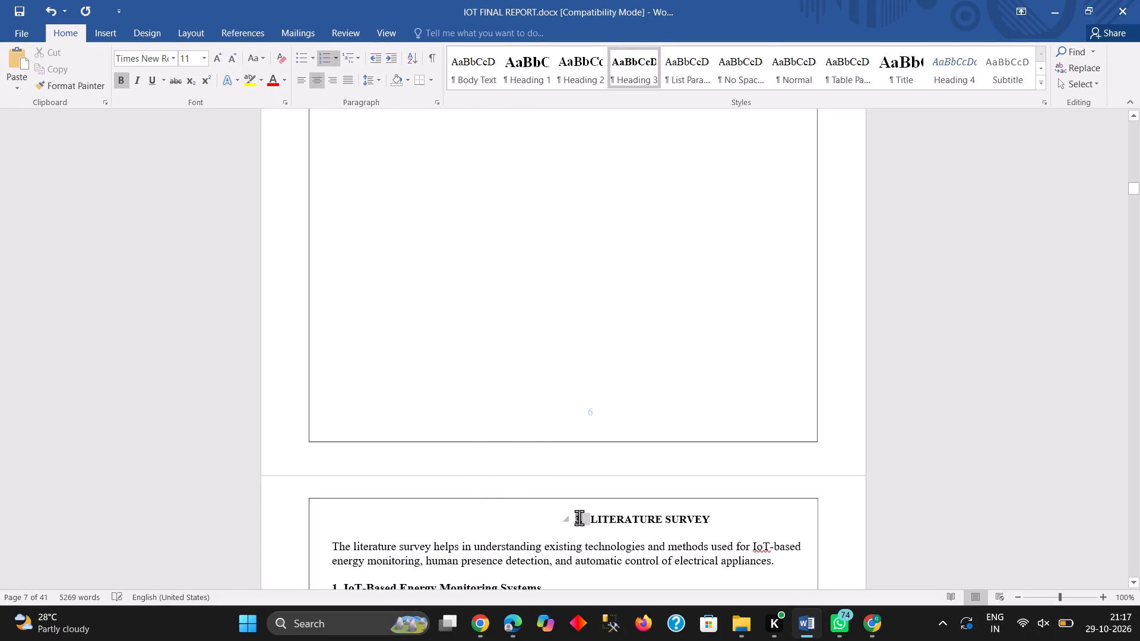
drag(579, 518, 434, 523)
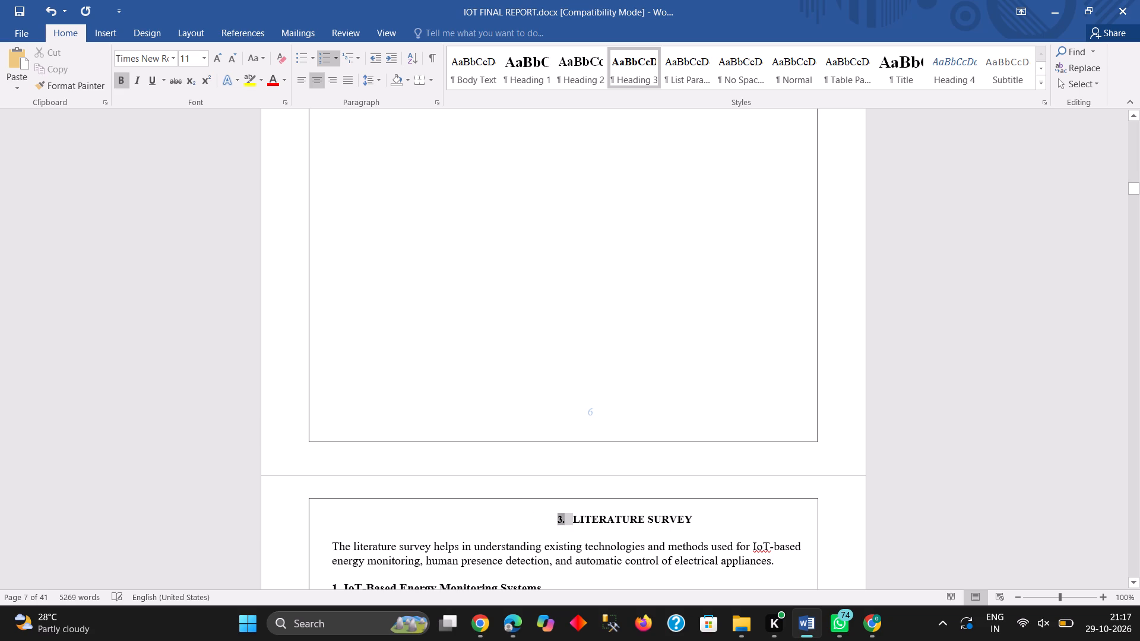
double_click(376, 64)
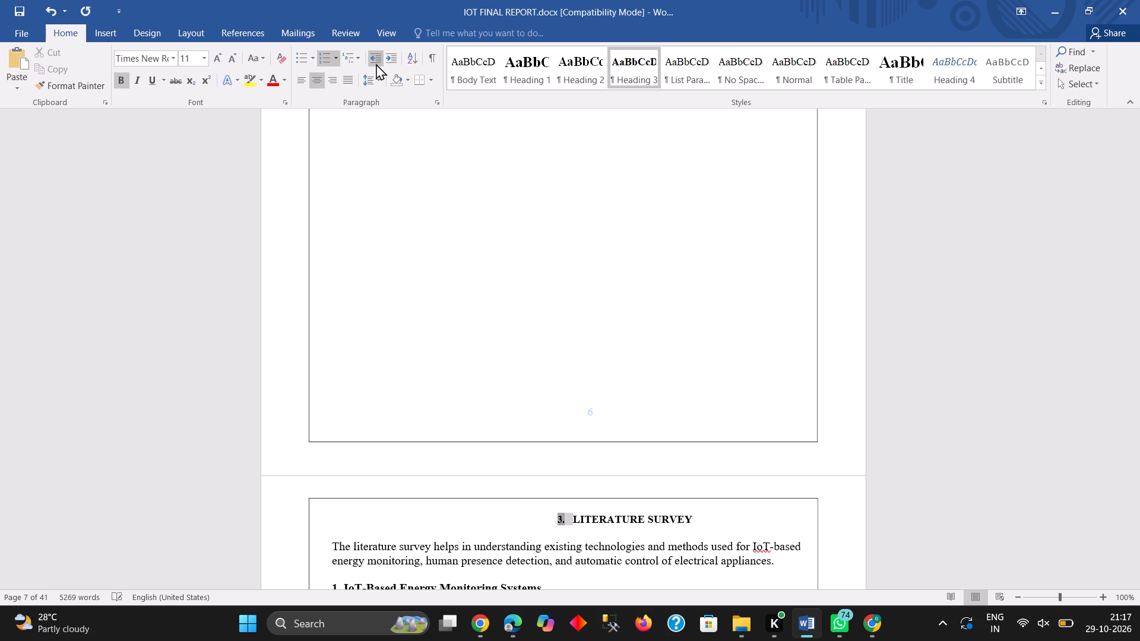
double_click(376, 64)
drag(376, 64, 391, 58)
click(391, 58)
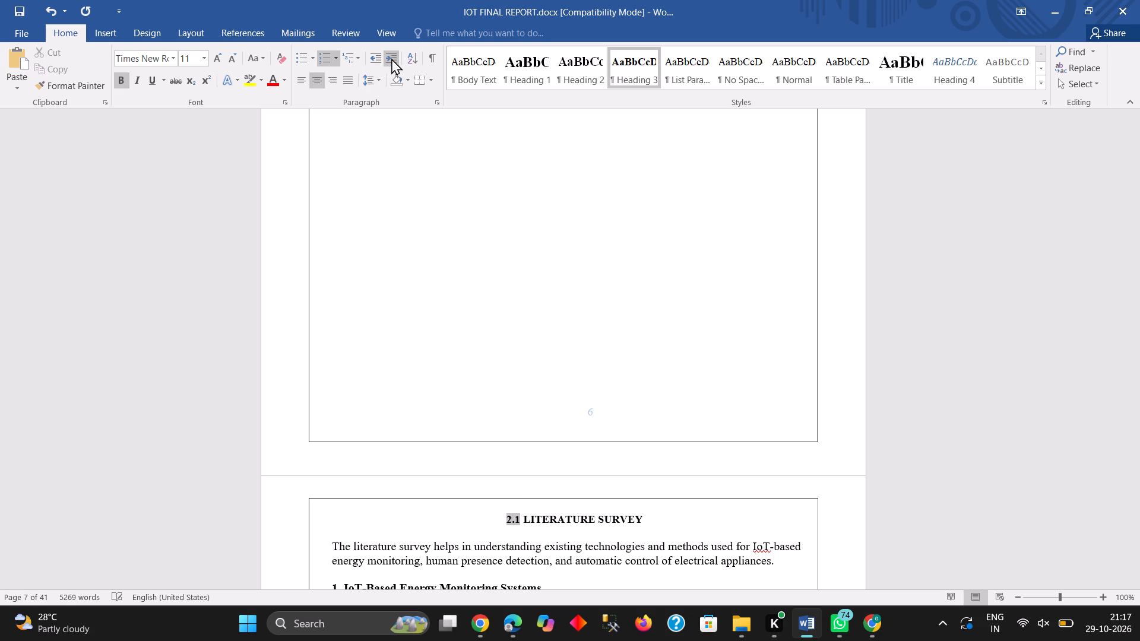
Remove the automatic multilevel number from the LITERATURE SURVEY heading and renumber it as 3.
click(522, 518)
key(BackSpace)
key(BackSpace)
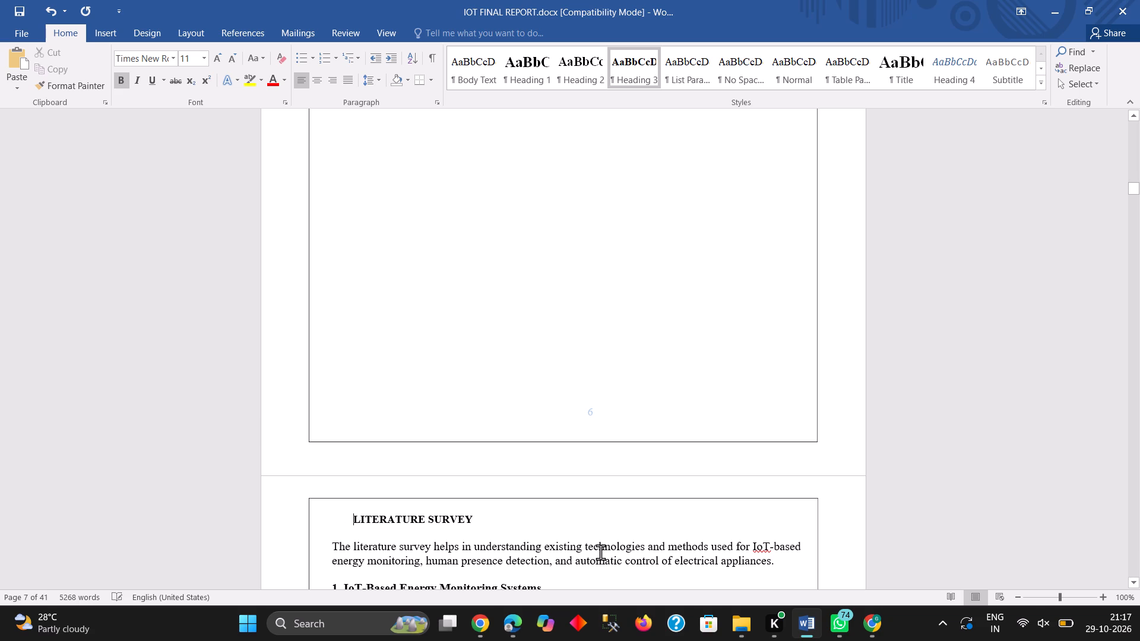
key(3)
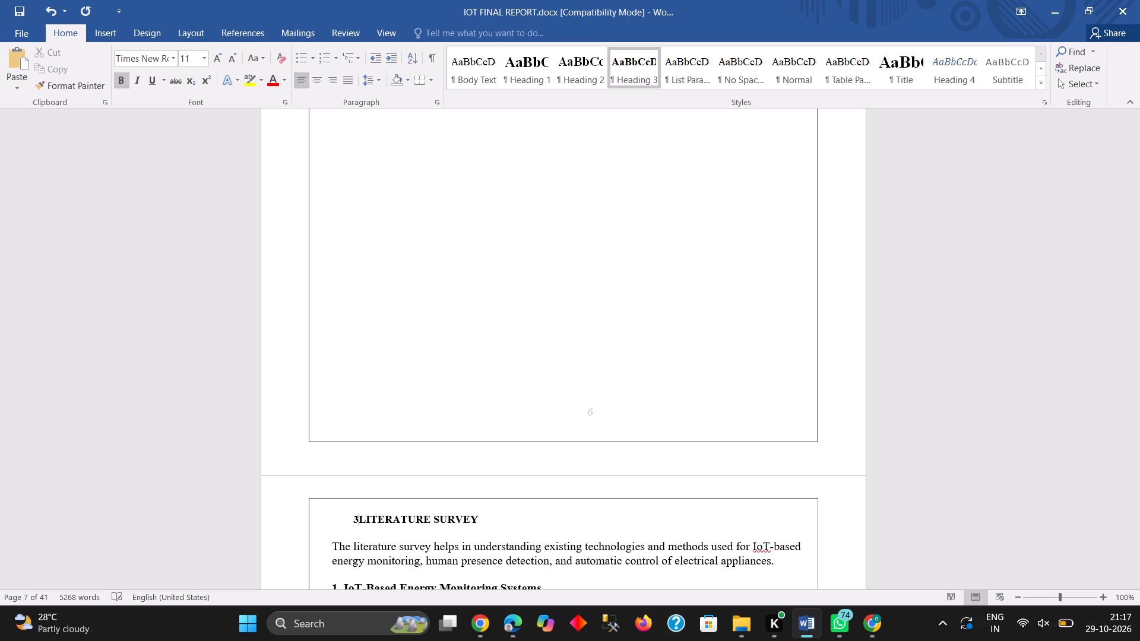
text(.)
key(space)
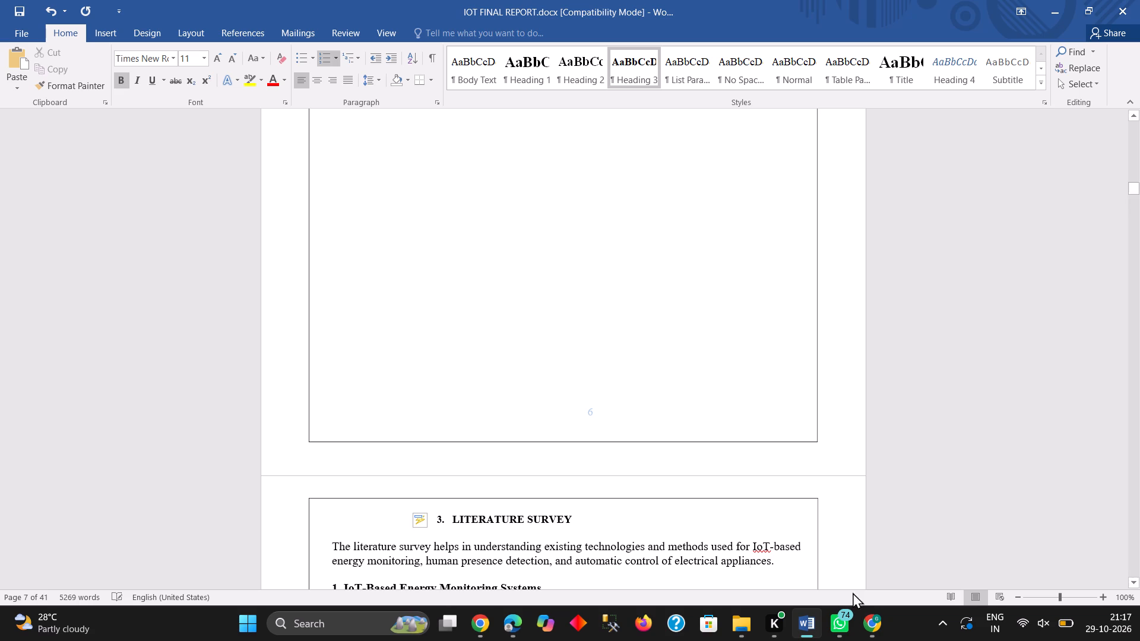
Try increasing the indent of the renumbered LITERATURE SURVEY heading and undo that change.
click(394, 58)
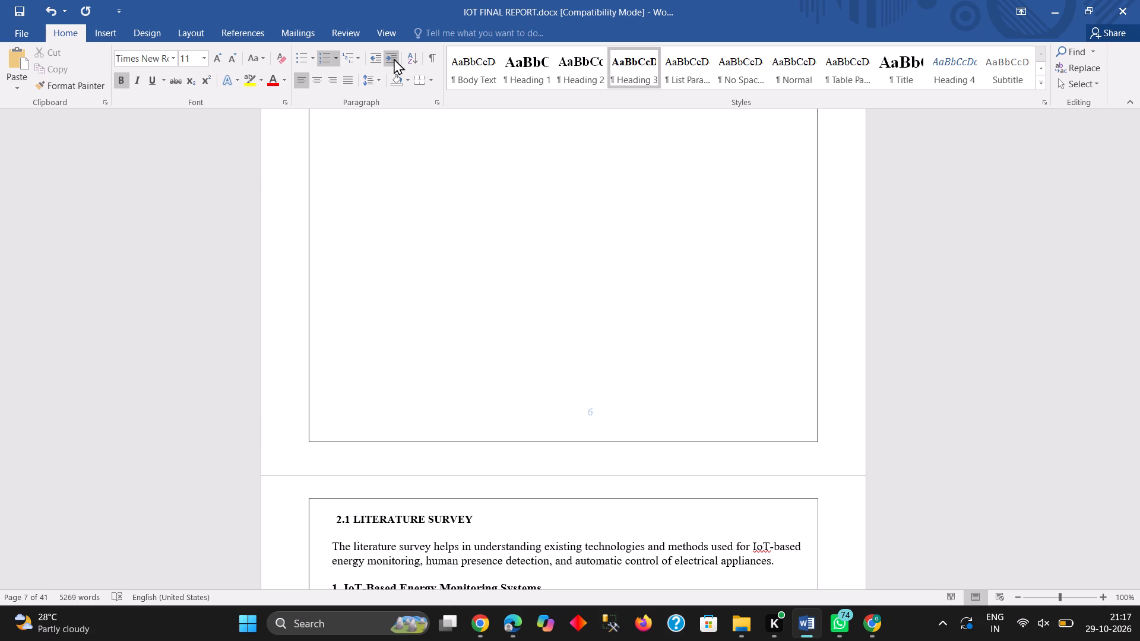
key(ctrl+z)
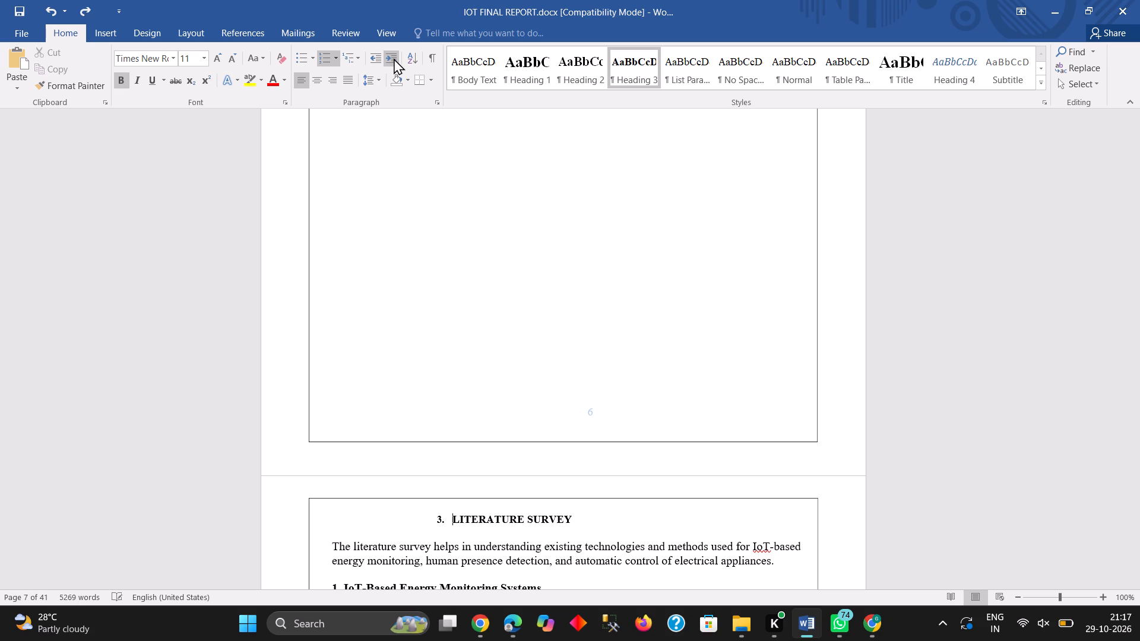
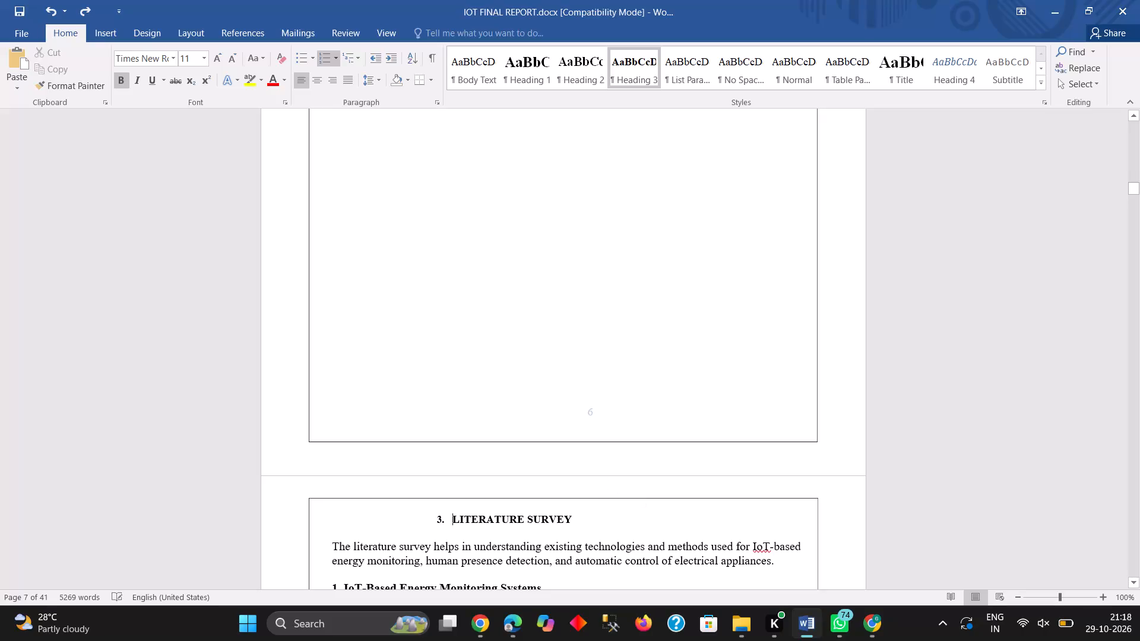
Increase the LITERATURE SURVEY heading's font size to 12.
scroll(585, 471, down, 1)
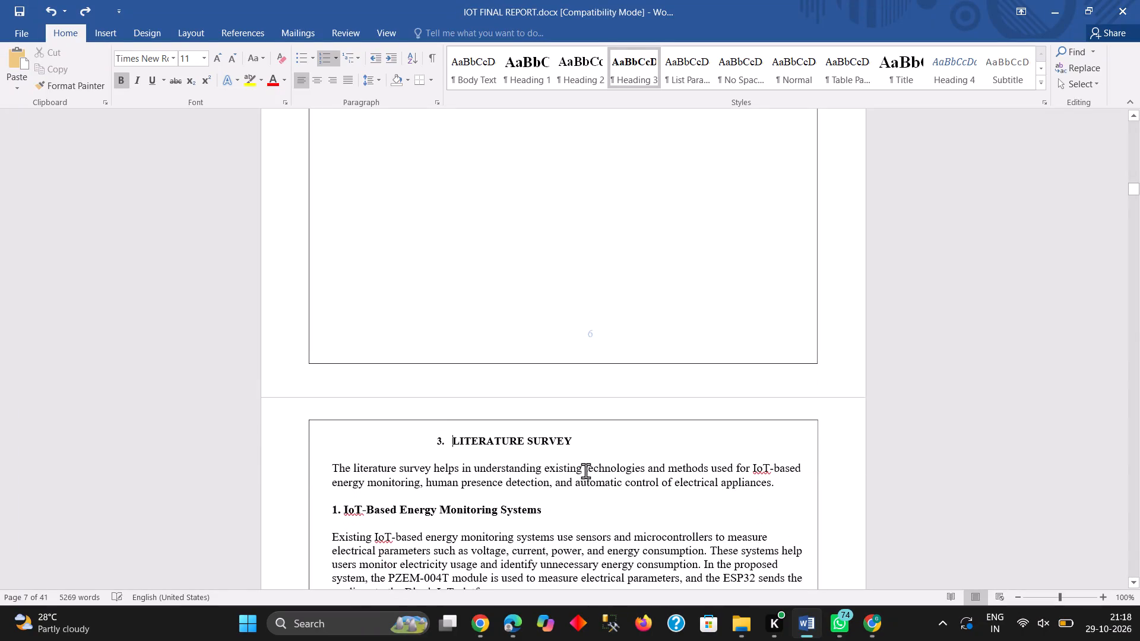
scroll(585, 471, down, 1)
drag(454, 434, 591, 429)
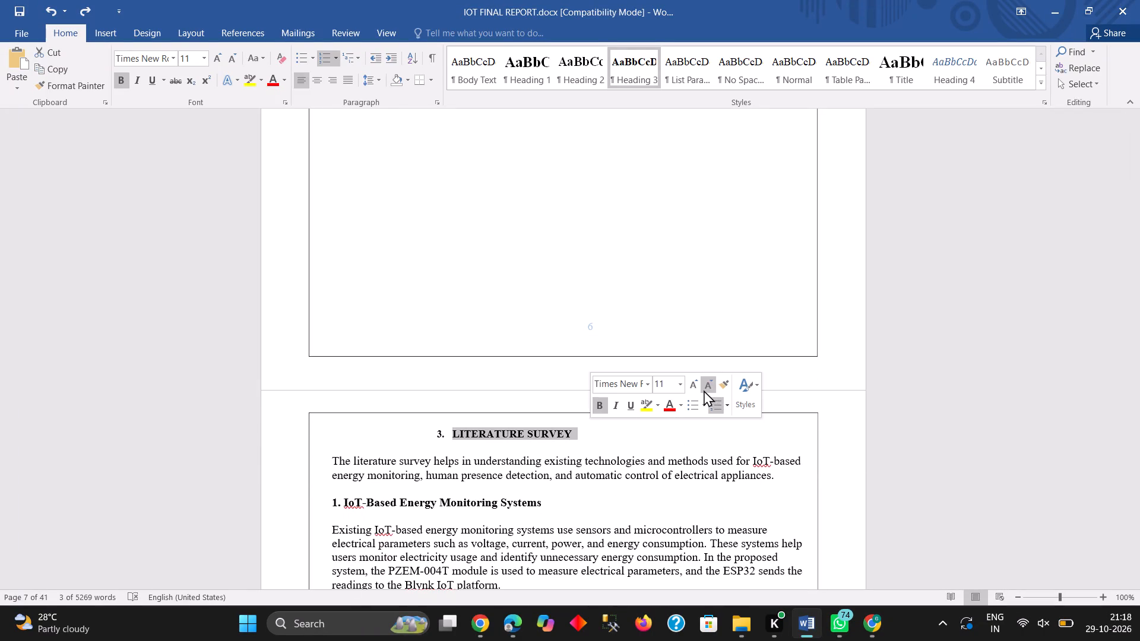
click(698, 387)
click(666, 495)
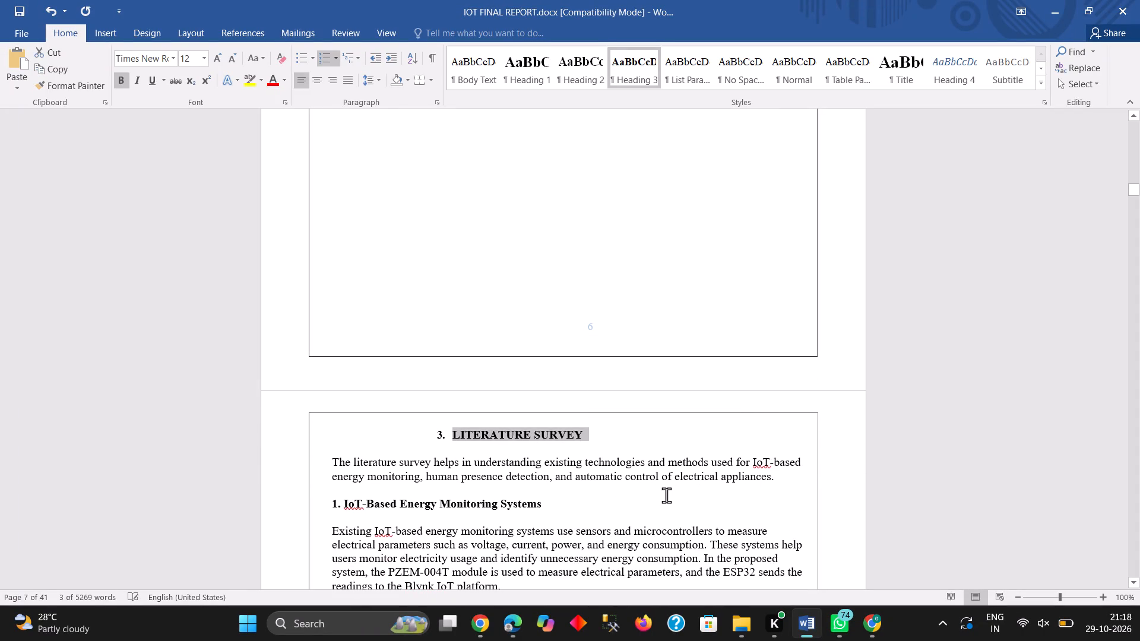
Insert three blank paragraphs after the Research Gap and Proposed System text to push the SYSTEM DESIGN heading onto the following page.
scroll(666, 495, down, 2)
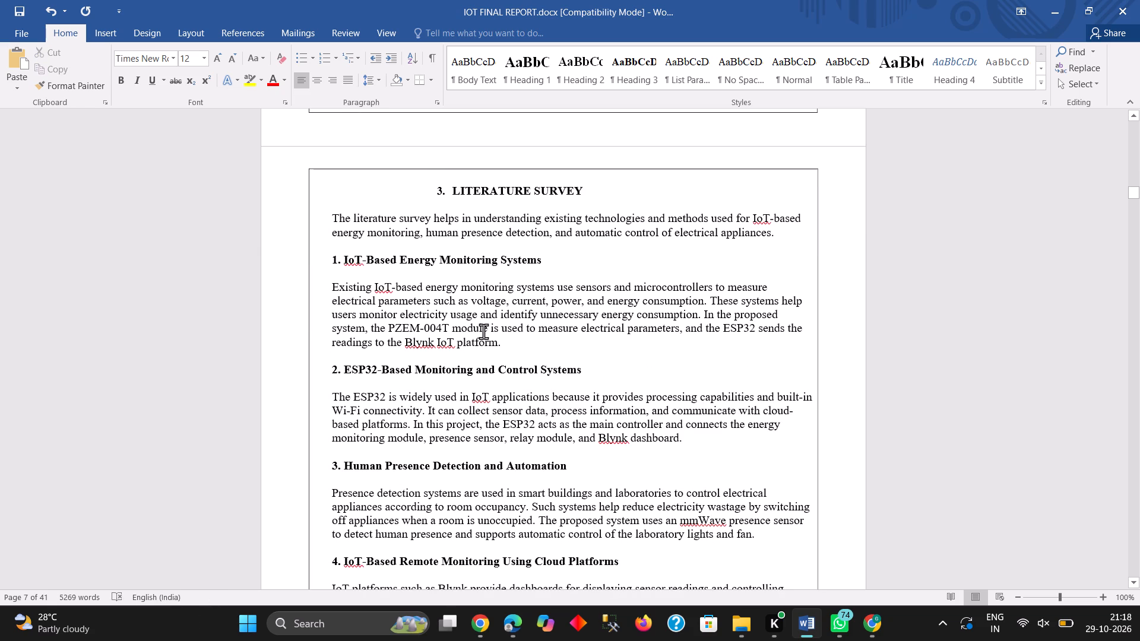
scroll(483, 331, down, 4)
click(484, 361)
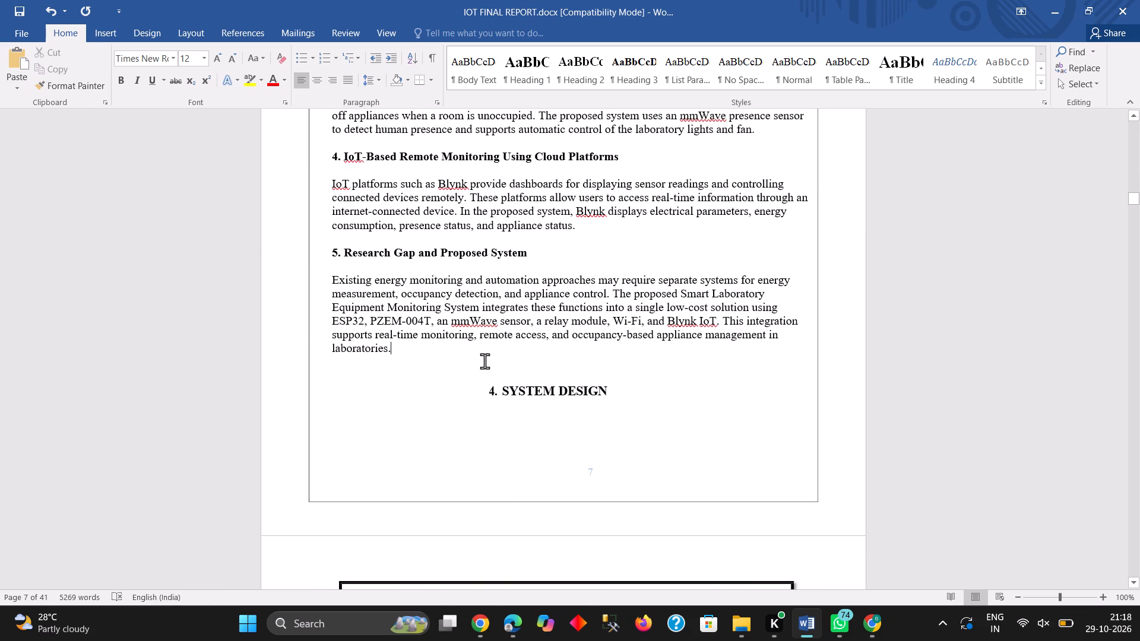
key(Return)
key(Return)
key(Return)
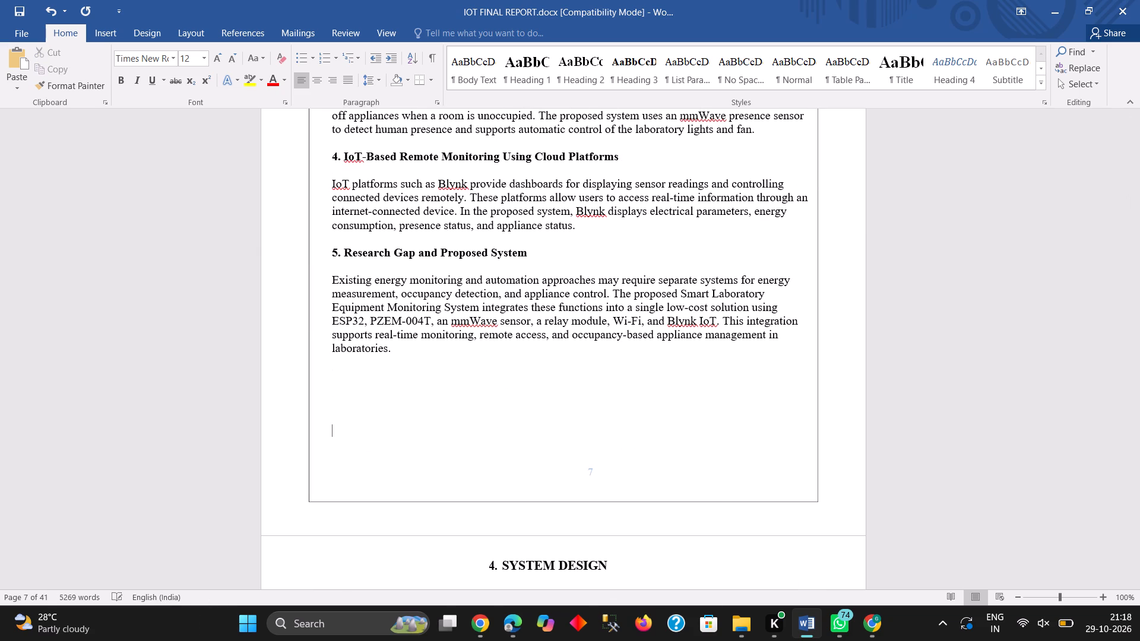
Copy the rectangular border frame from page 7 and paste it onto the SYSTEM DESIGN page.
scroll(633, 530, down, 1)
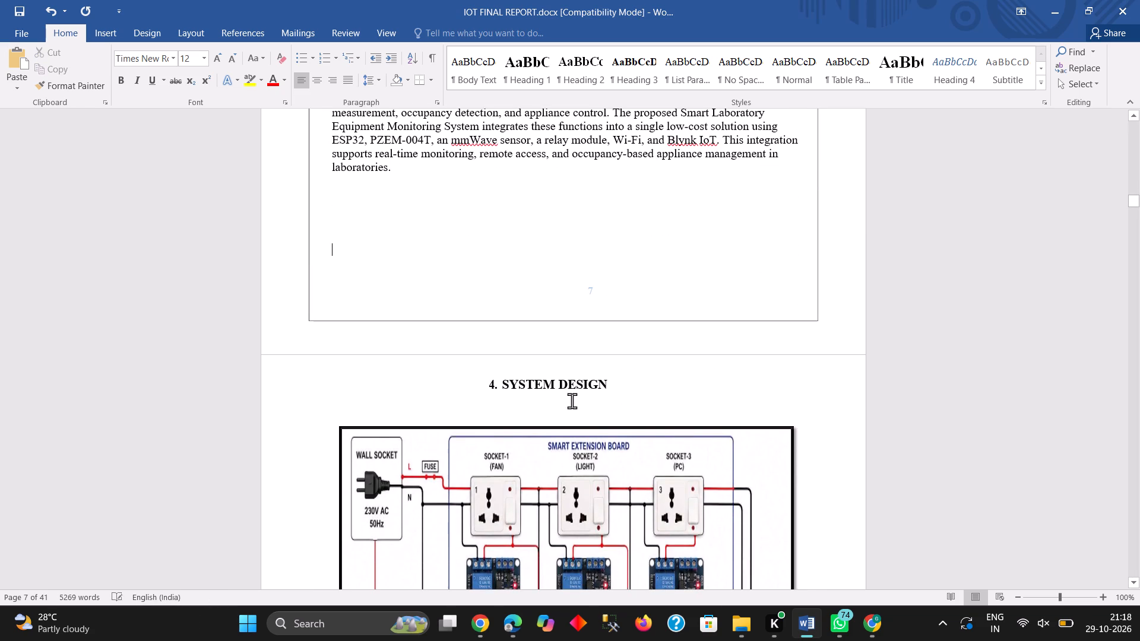
scroll(572, 401, down, 4)
scroll(572, 401, up, 2)
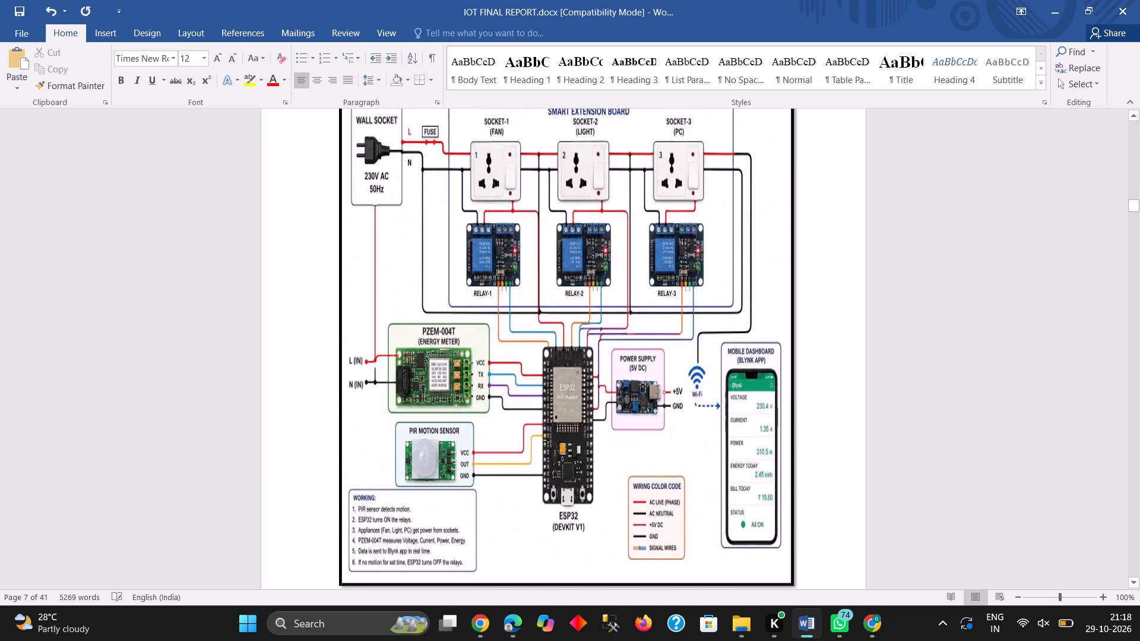
scroll(572, 401, up, 2)
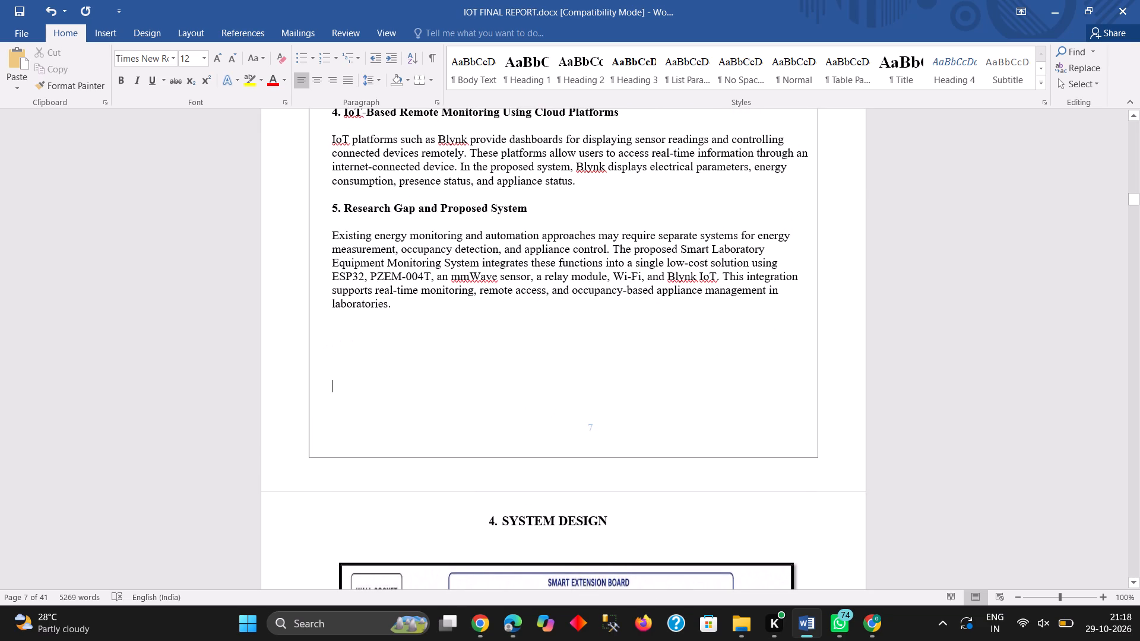
click(310, 353)
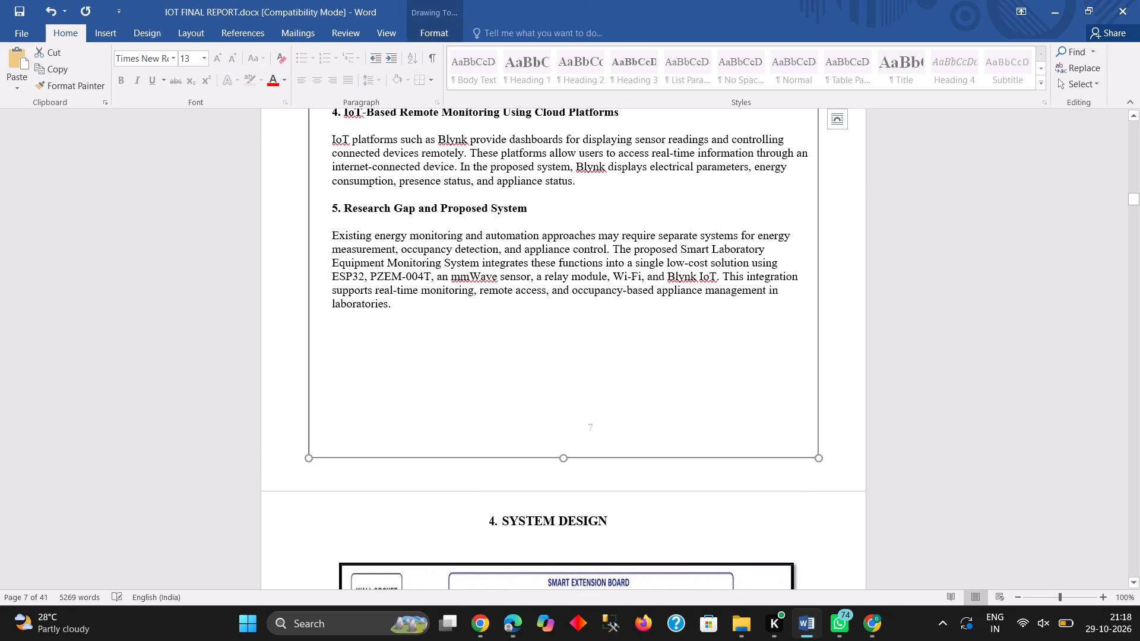
key(ctrl+c)
scroll(476, 480, down, 1)
click(305, 347)
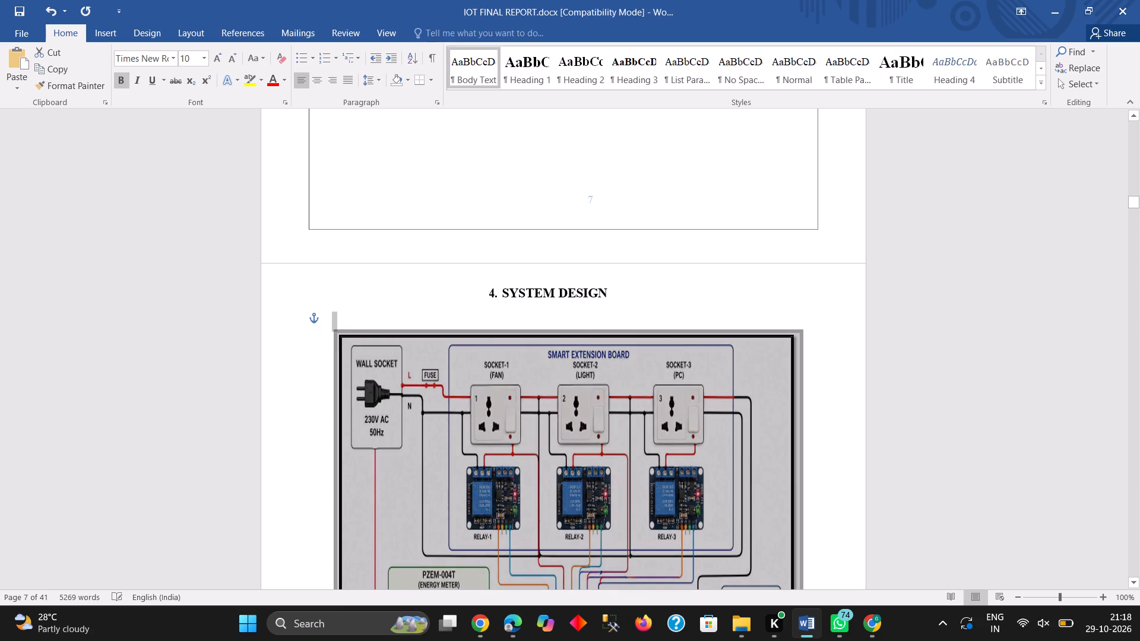
click(378, 285)
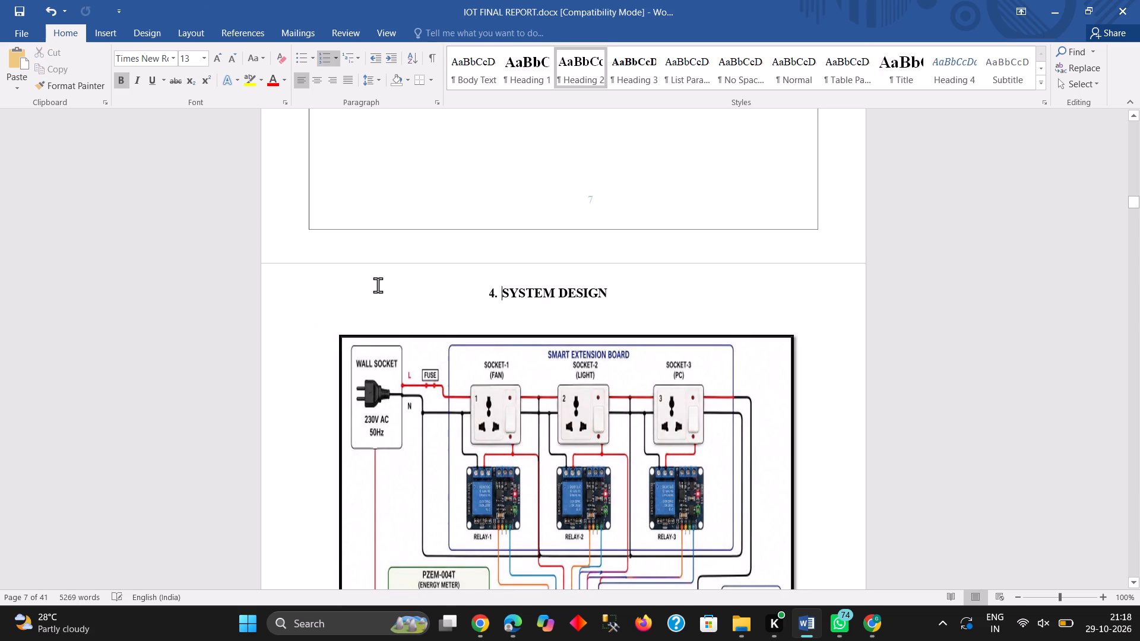
key(ctrl+v)
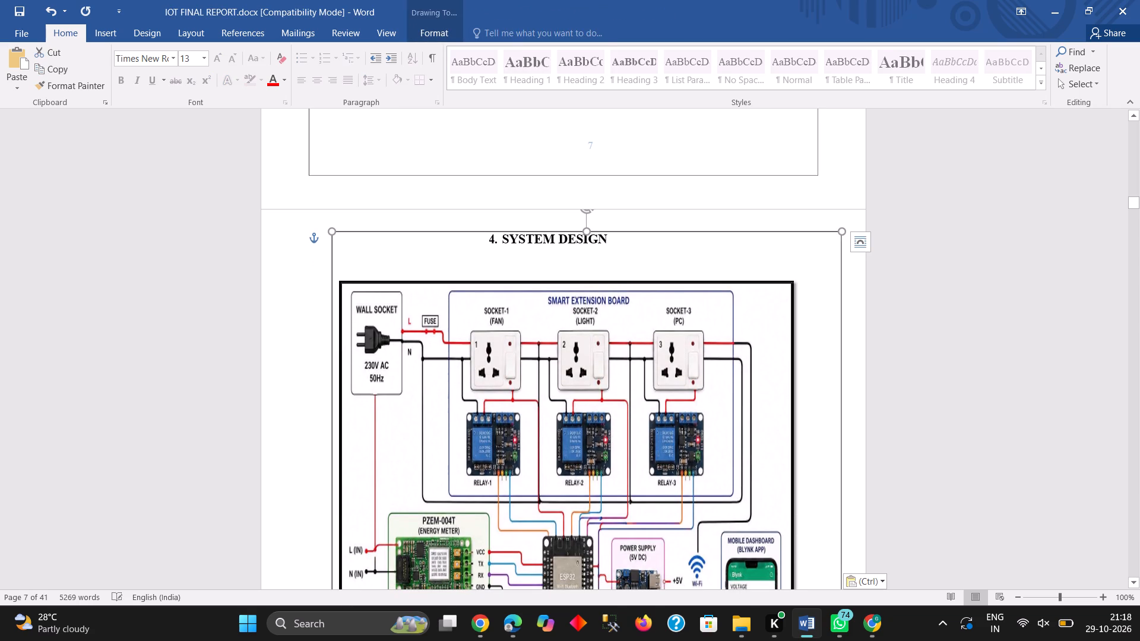
Resize the pasted border frame on the SYSTEM DESIGN page so its edges line up with the frames on neighbouring pages.
click(333, 234)
drag(333, 234, 304, 244)
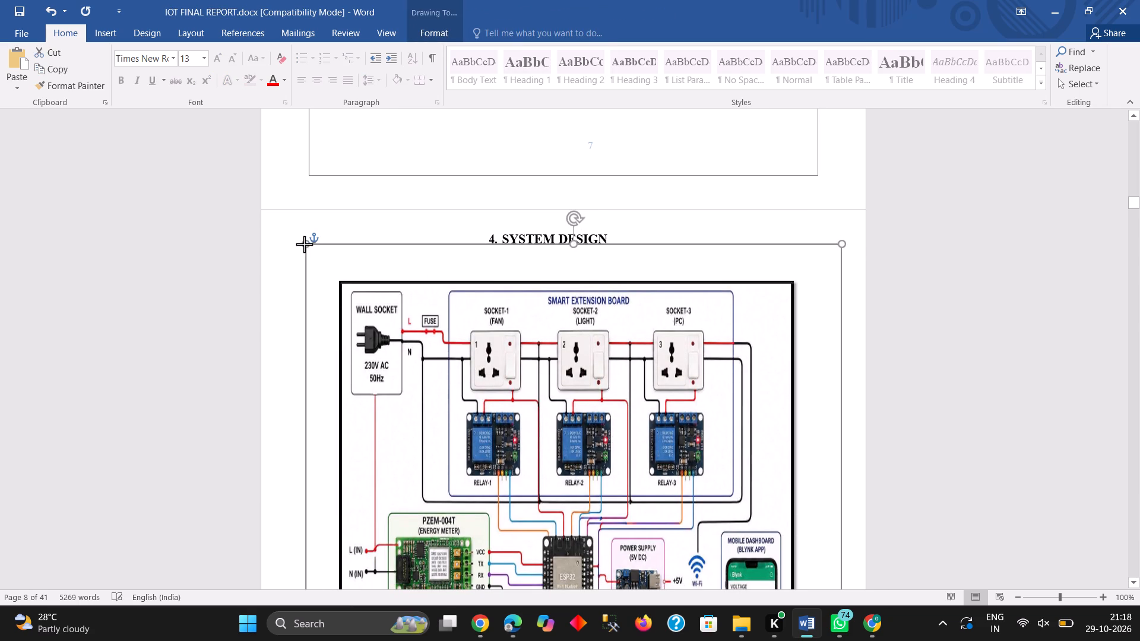
drag(304, 244, 302, 230)
scroll(673, 423, down, 3)
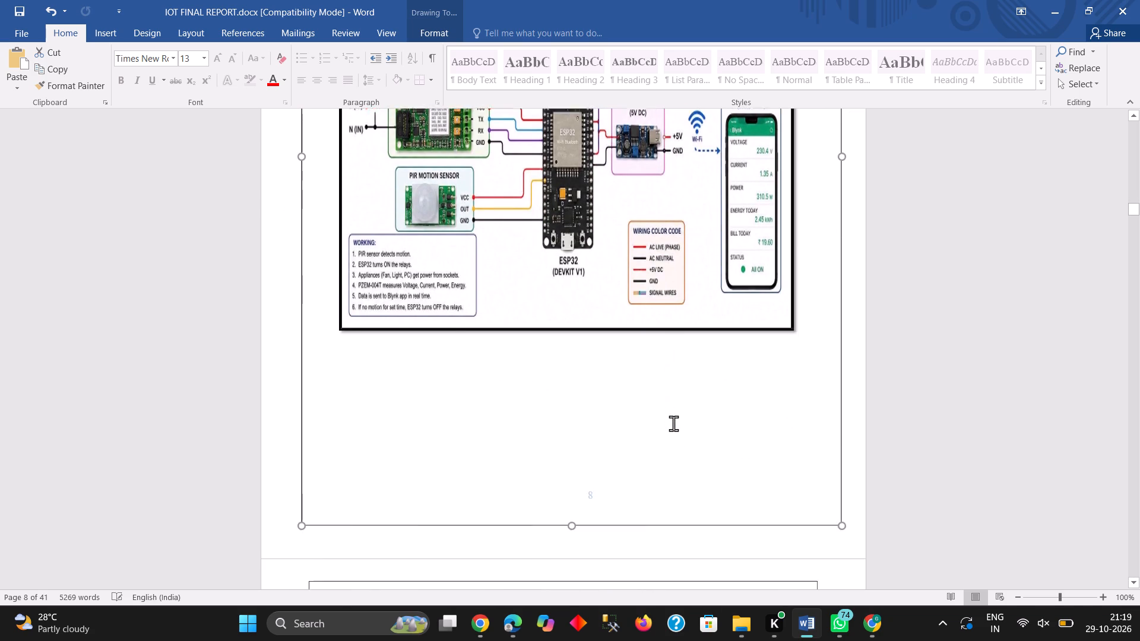
scroll(673, 423, down, 1)
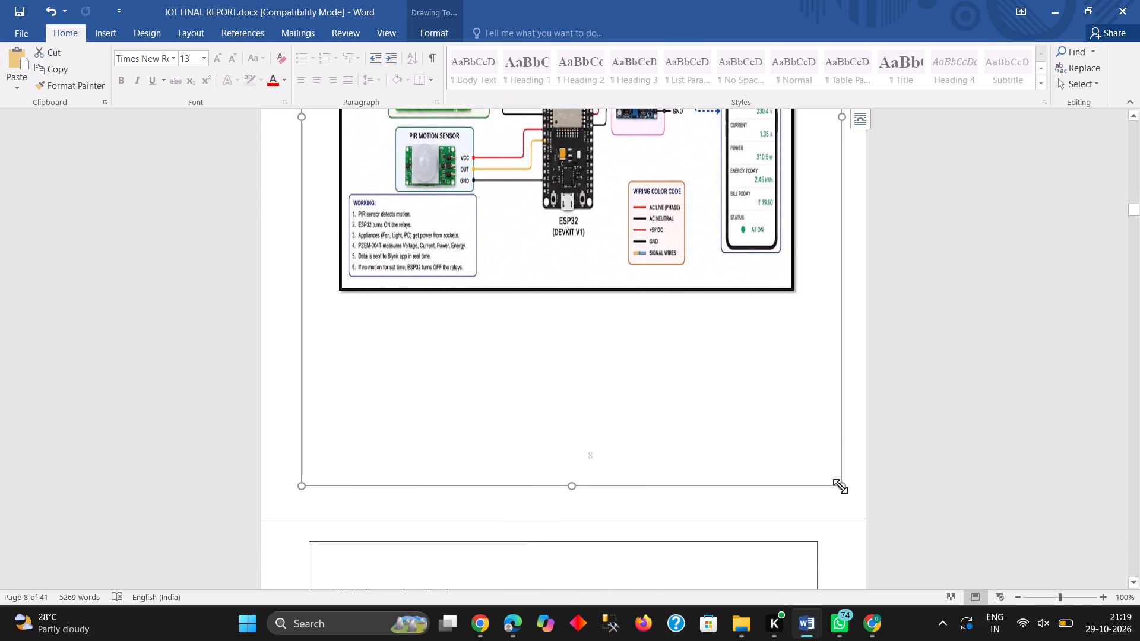
drag(840, 486, 821, 488)
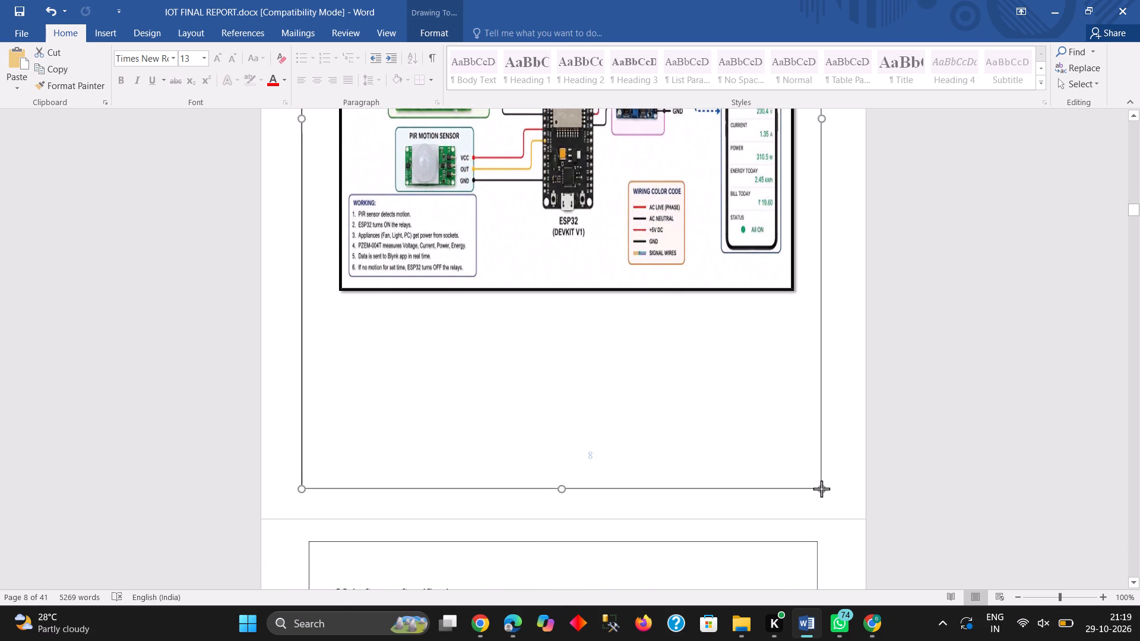
drag(821, 488, 820, 487)
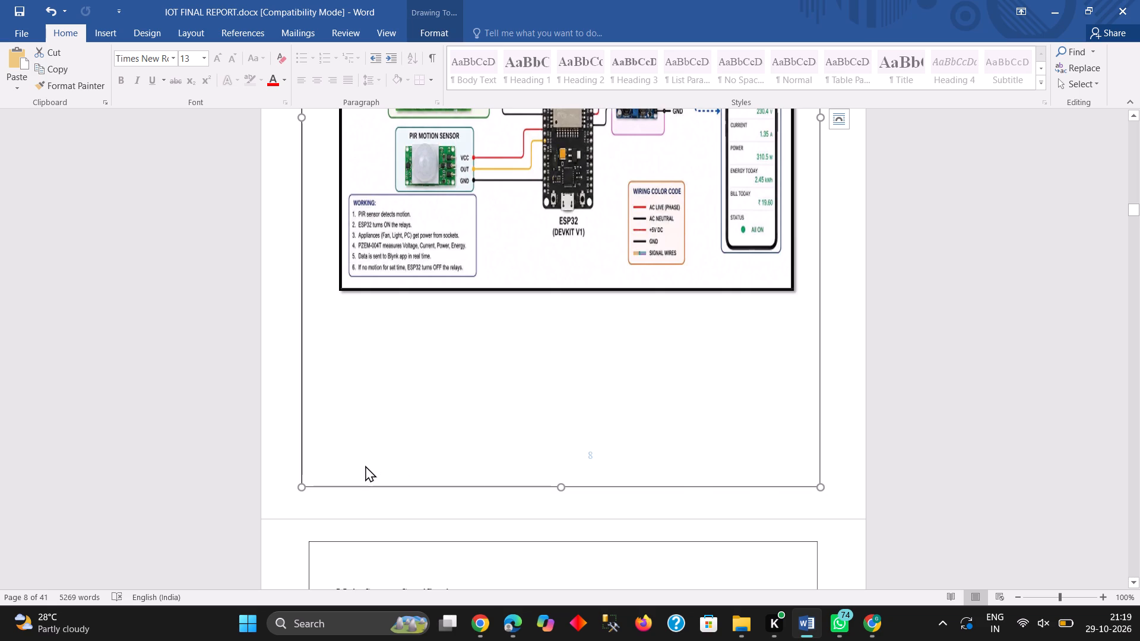
drag(303, 485, 310, 488)
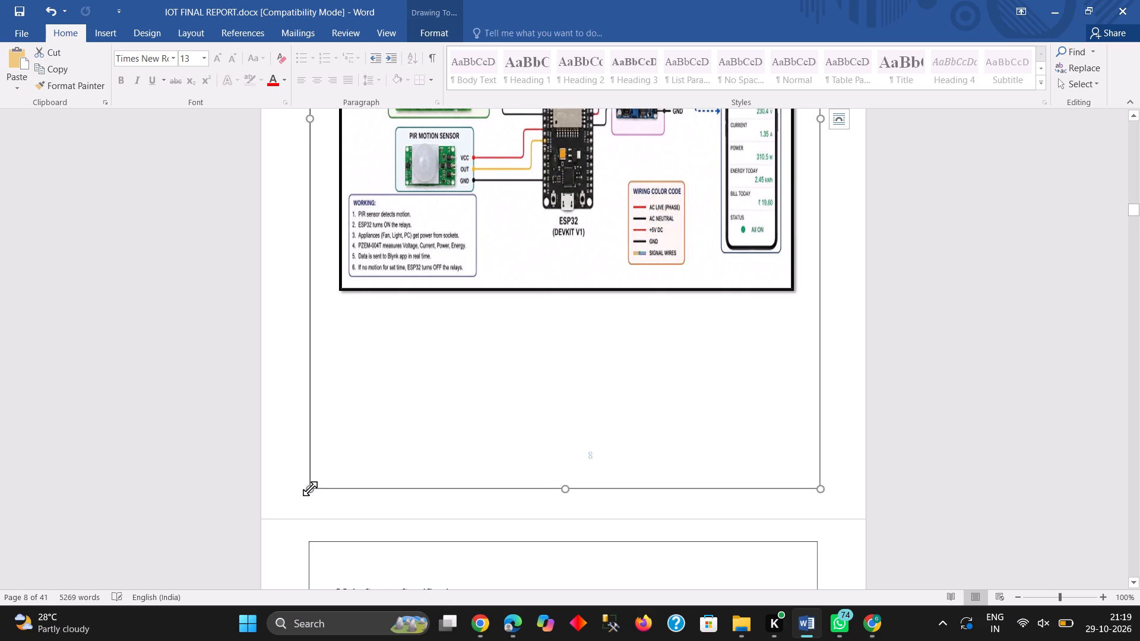
click(482, 429)
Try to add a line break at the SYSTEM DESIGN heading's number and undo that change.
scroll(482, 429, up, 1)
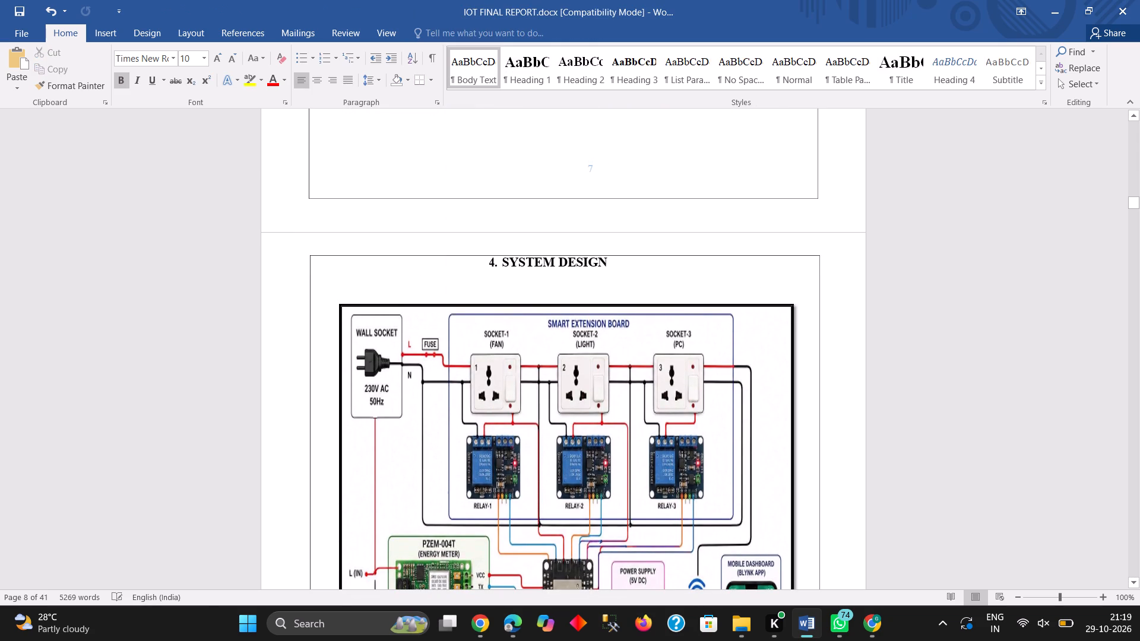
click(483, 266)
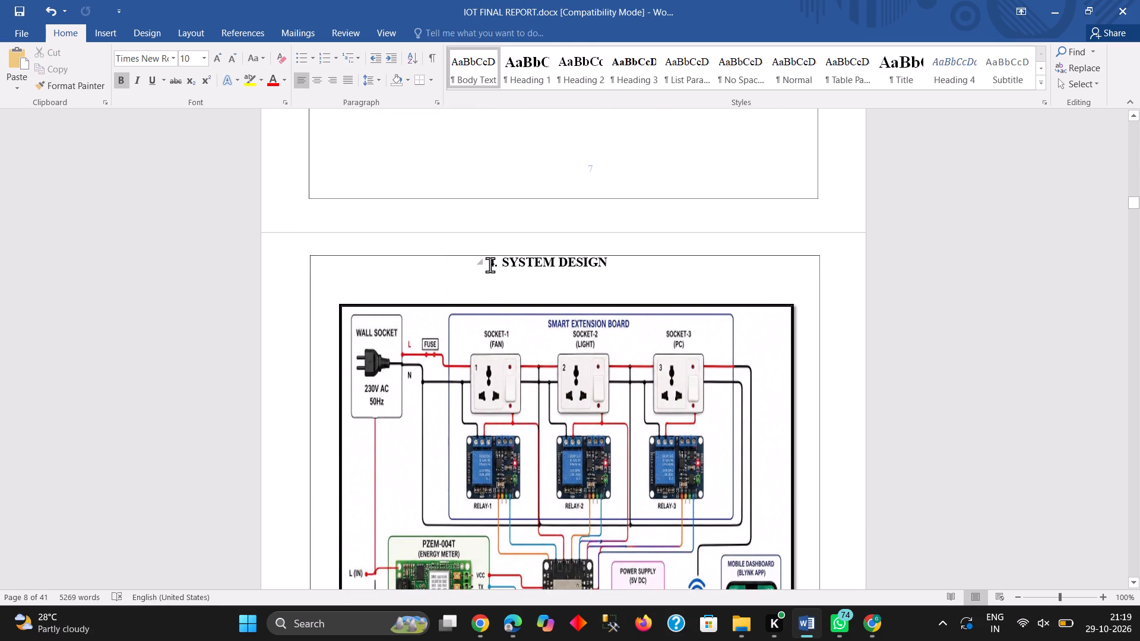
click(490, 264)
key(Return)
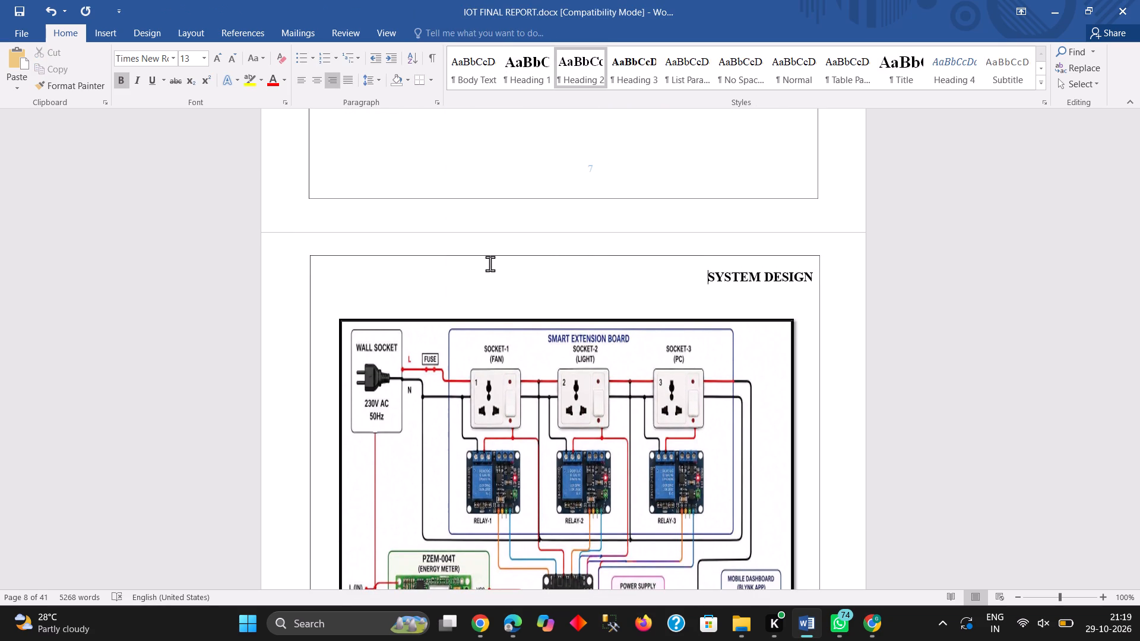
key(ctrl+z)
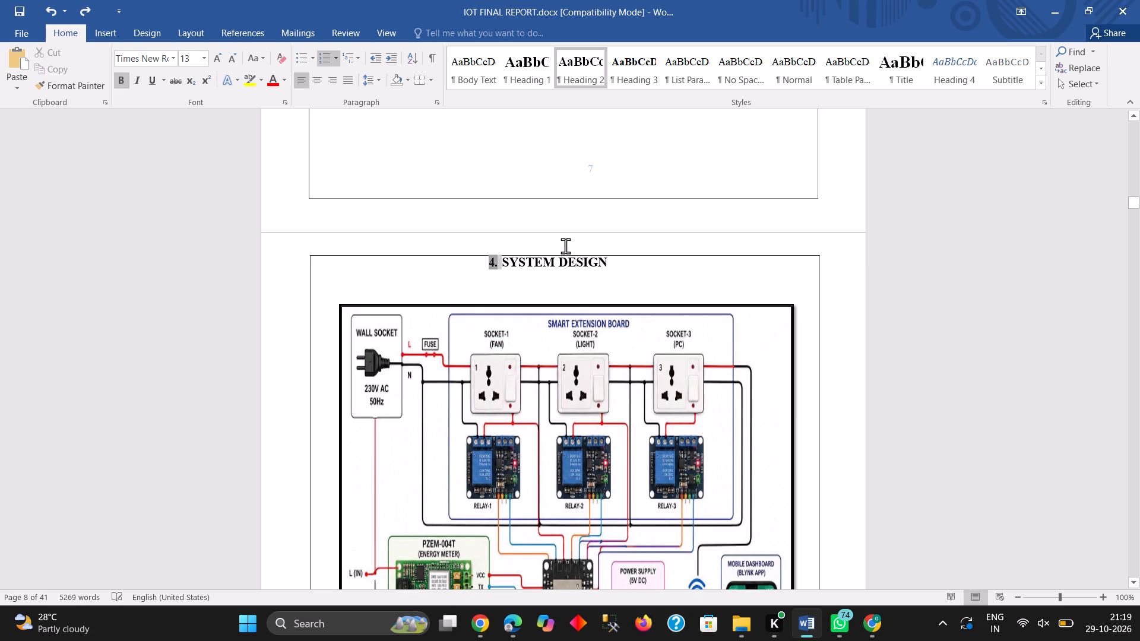
Add one blank line above the SYSTEM DESIGN heading, inside the top of the page's border frame.
click(565, 246)
click(543, 152)
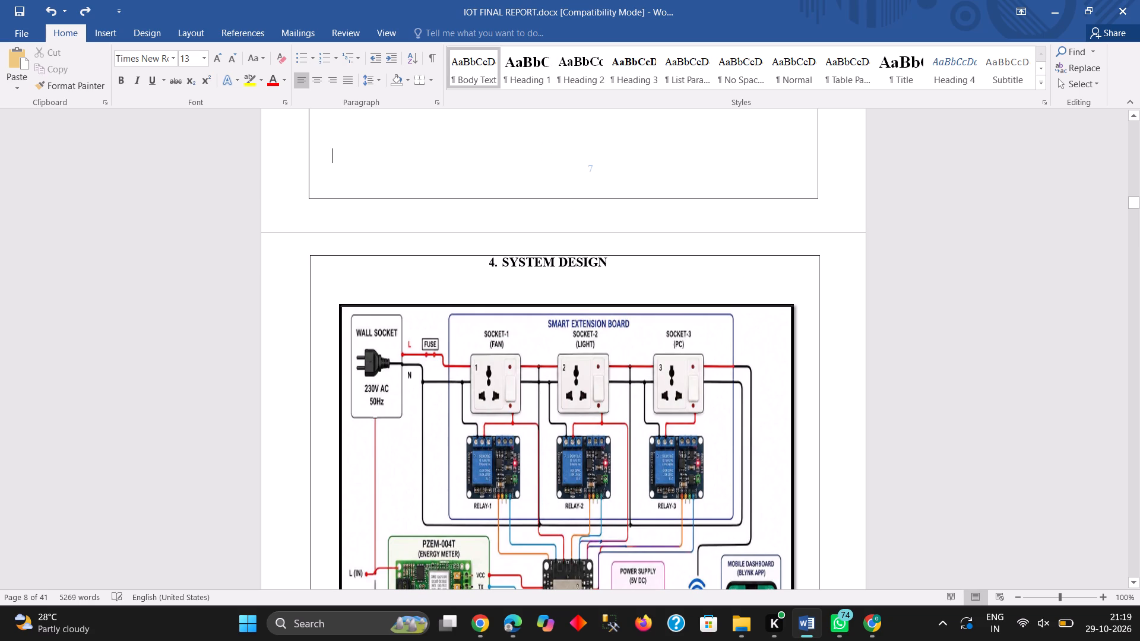
key(Return)
key(Return)
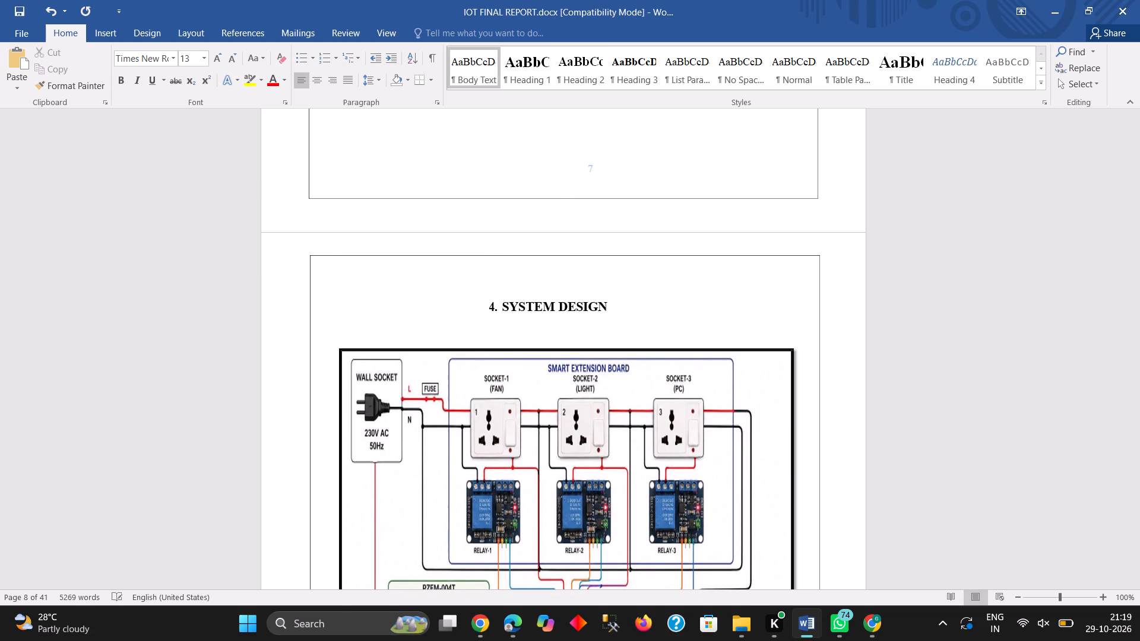
key(BackSpace)
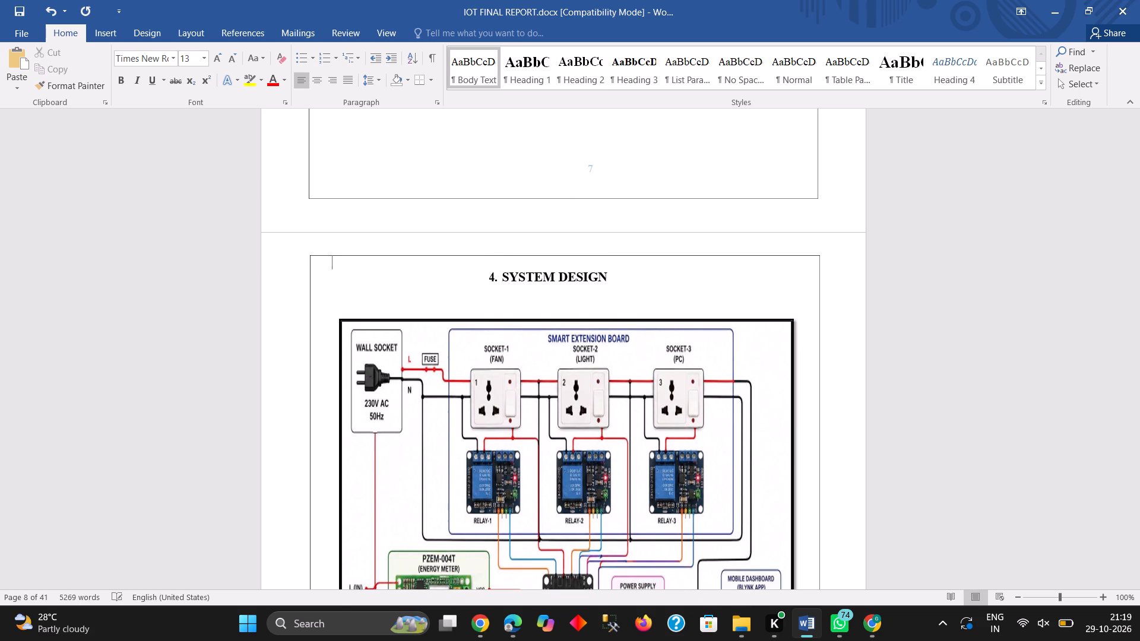
Review the layout and borders from the SYSTEM DESIGN diagram through Main System Specifications to the EXPLANATION OF EACH BLOCK section.
scroll(543, 152, down, 5)
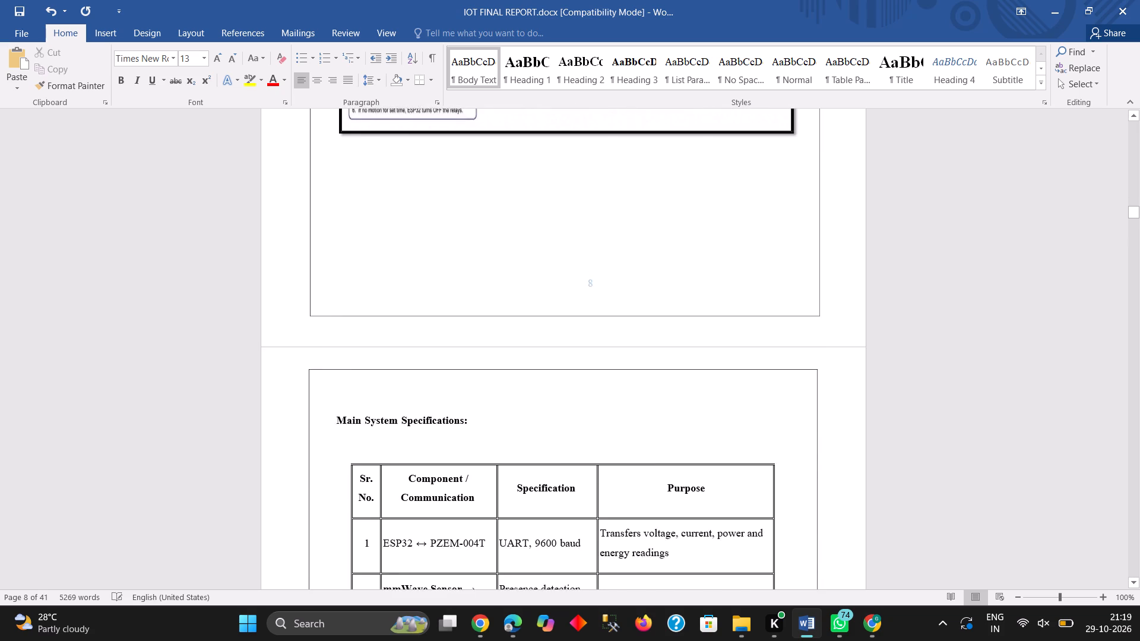
scroll(543, 152, down, 2)
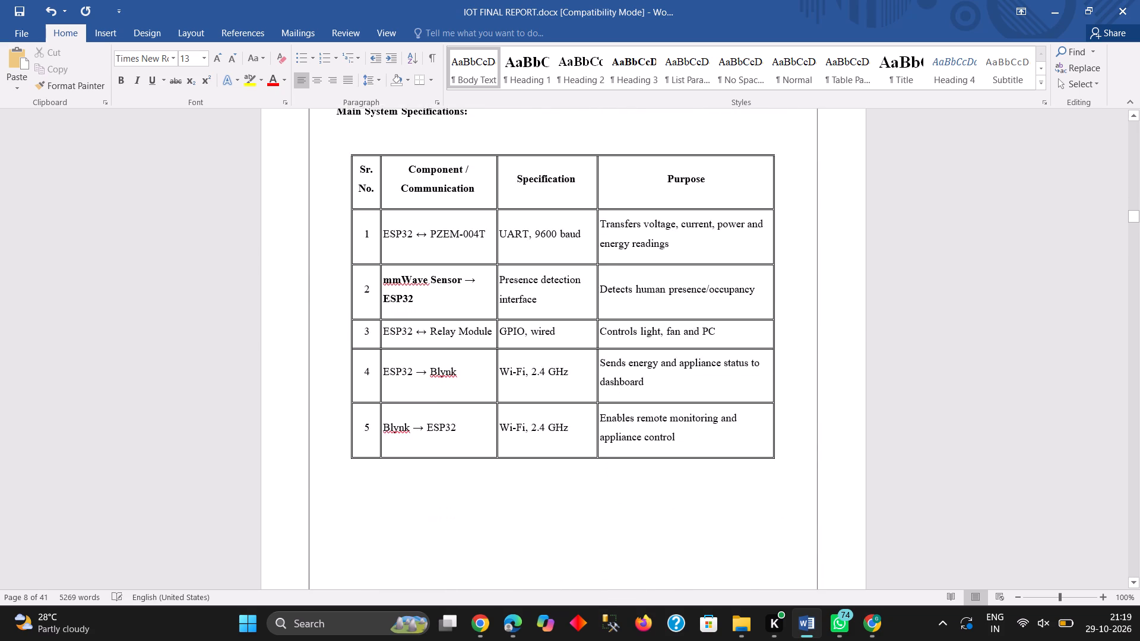
scroll(543, 152, up, 5)
scroll(543, 152, down, 2)
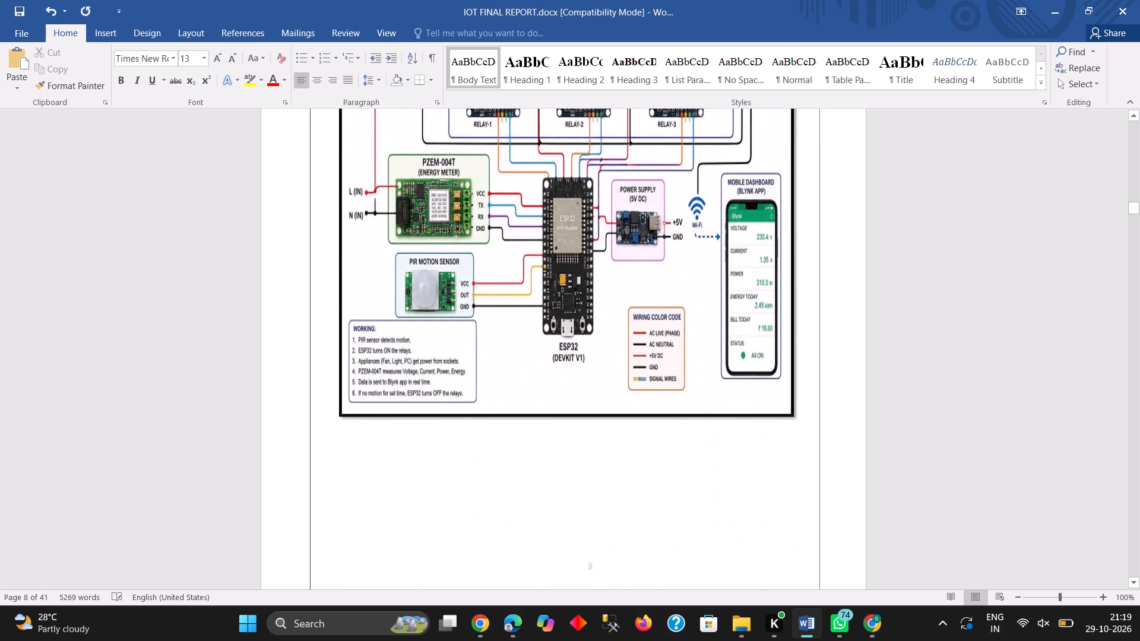
scroll(543, 152, down, 1)
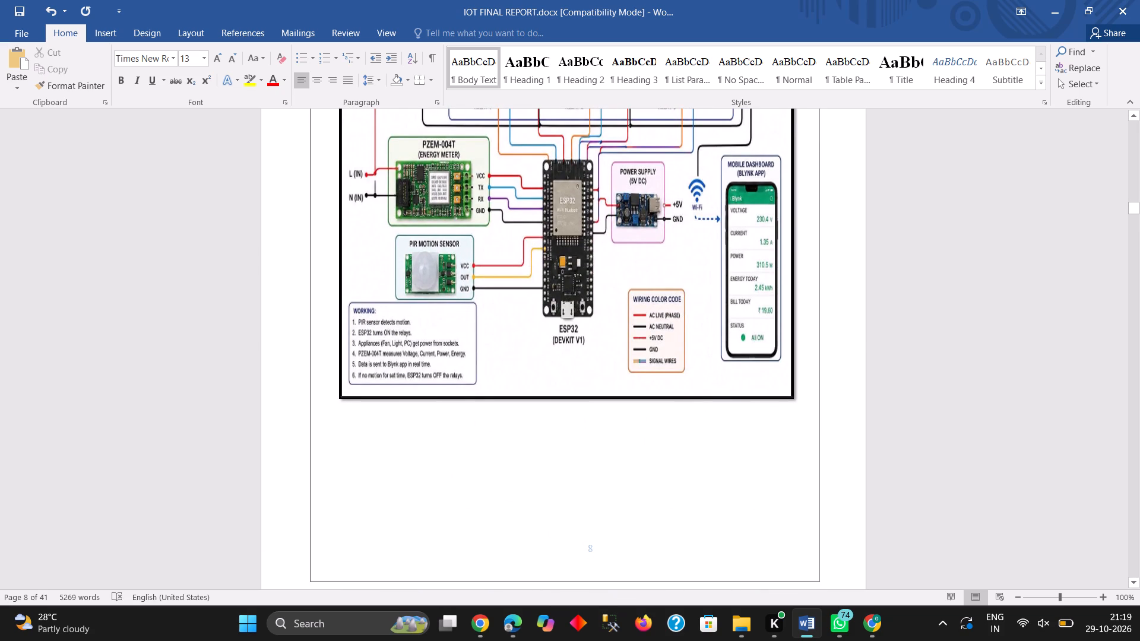
scroll(543, 152, down, 2)
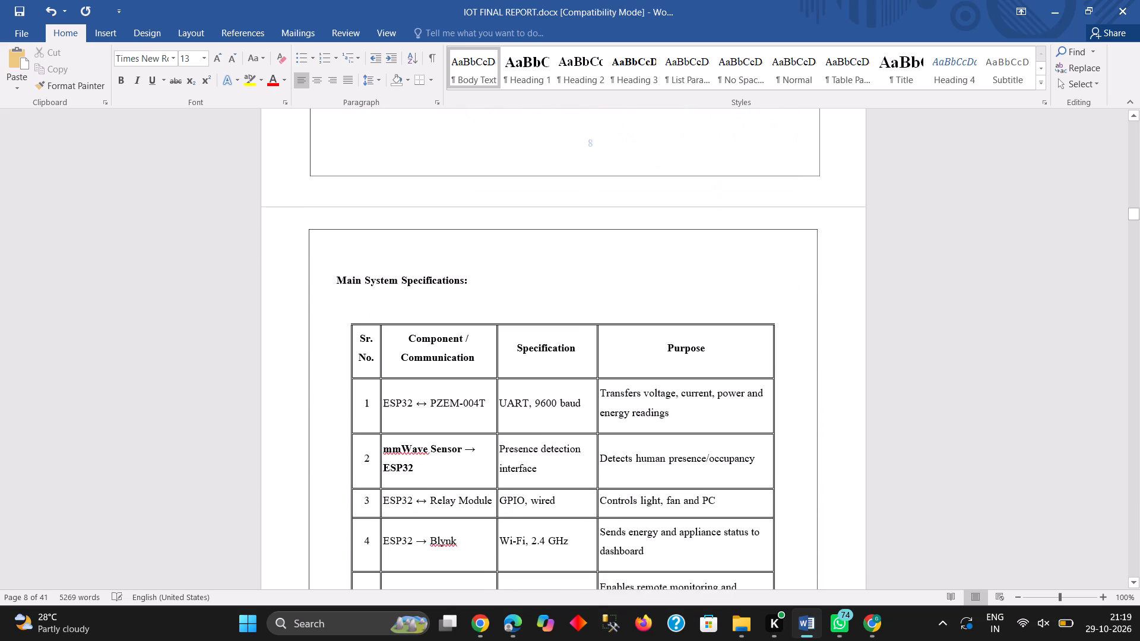
scroll(543, 152, down, 4)
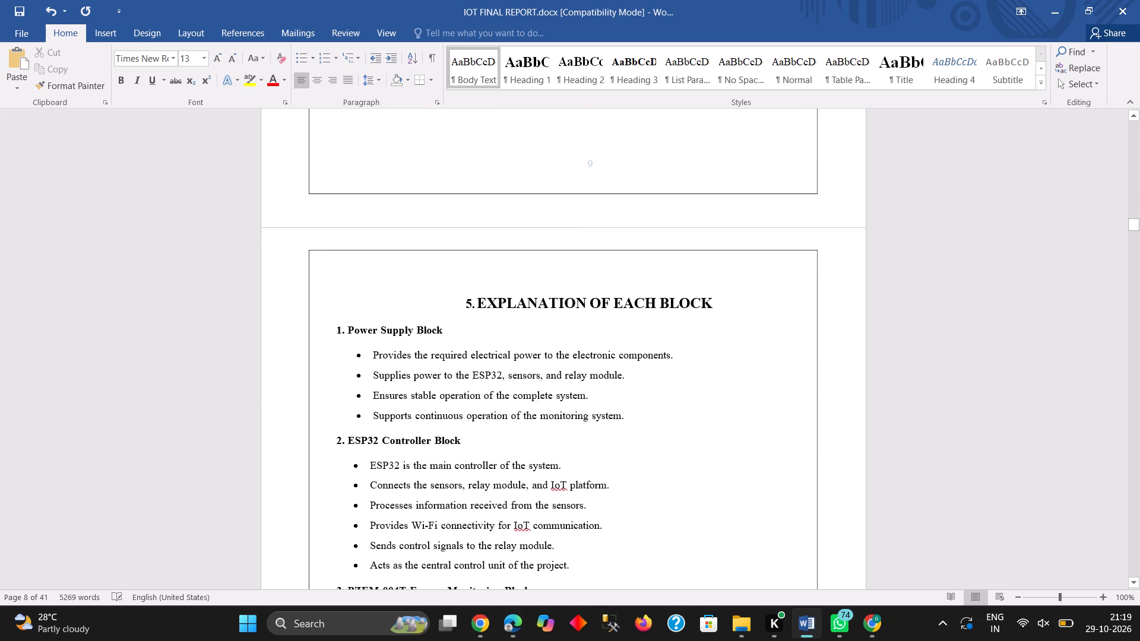
scroll(543, 152, down, 2)
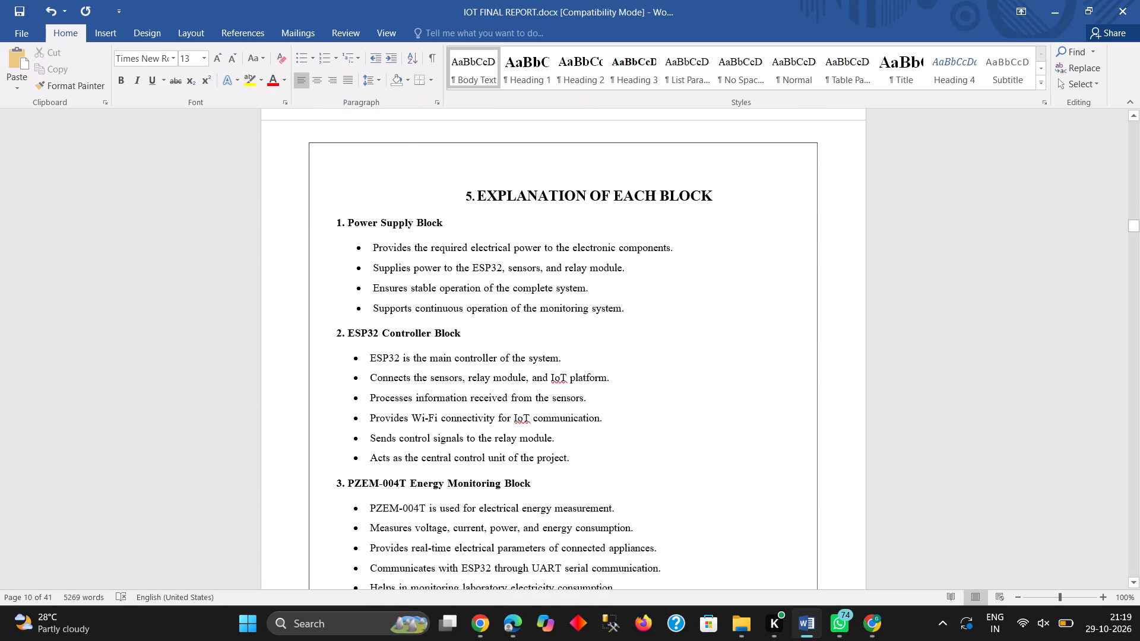
click(426, 159)
Try to remove the empty lines above the EXPLANATION OF EACH BLOCK heading at the top of its page.
key(BackSpace)
key(BackSpace)
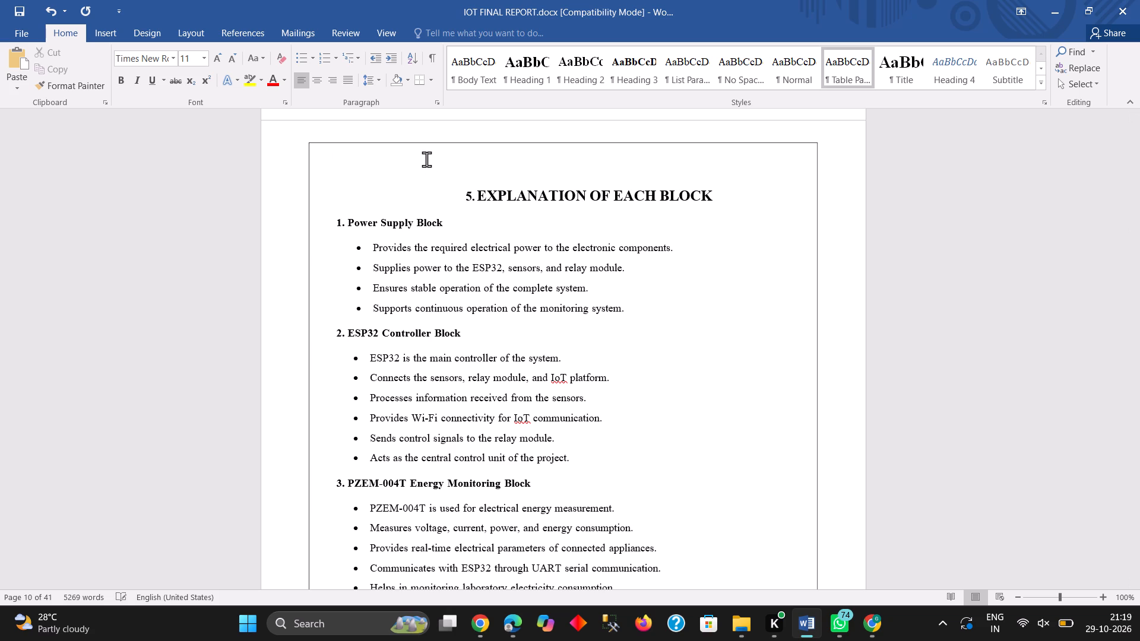
key(BackSpace)
scroll(426, 159, up, 3)
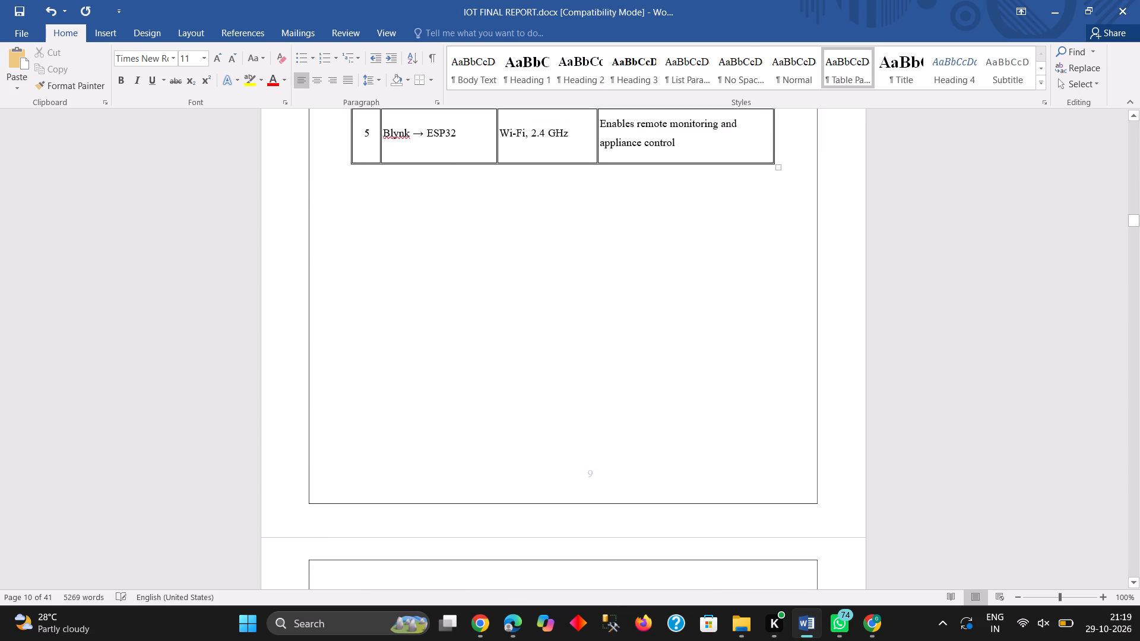
scroll(426, 159, down, 1)
click(445, 387)
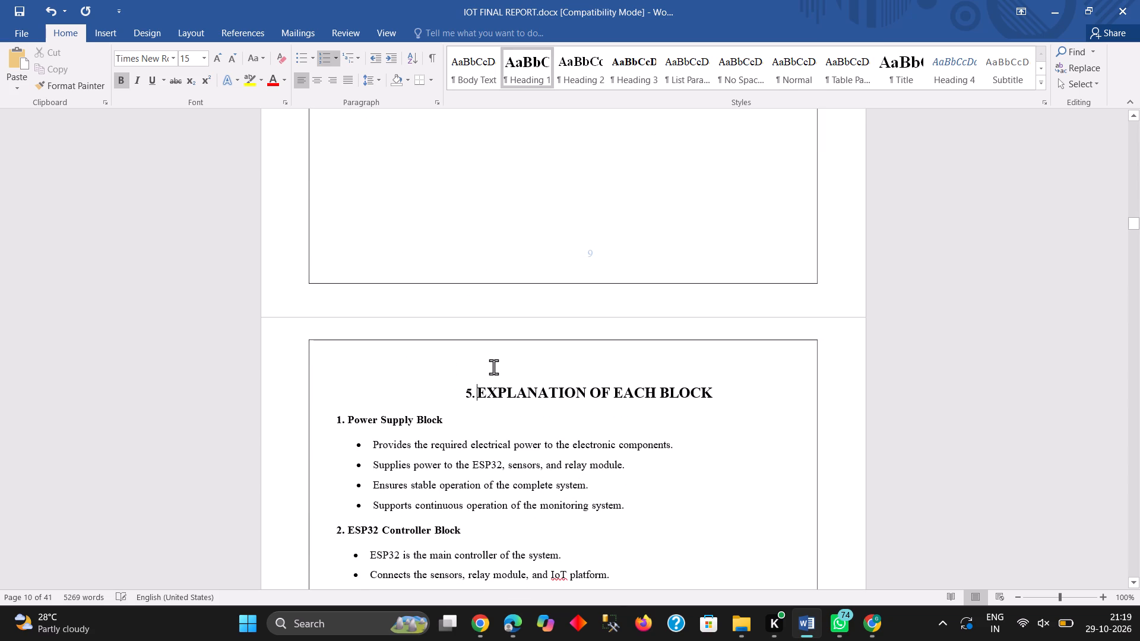
click(493, 367)
Review the layout and page borders from Main System Specifications through METHODOLOGY to the hardware implementation and Laboratory Appliances pages.
click(541, 177)
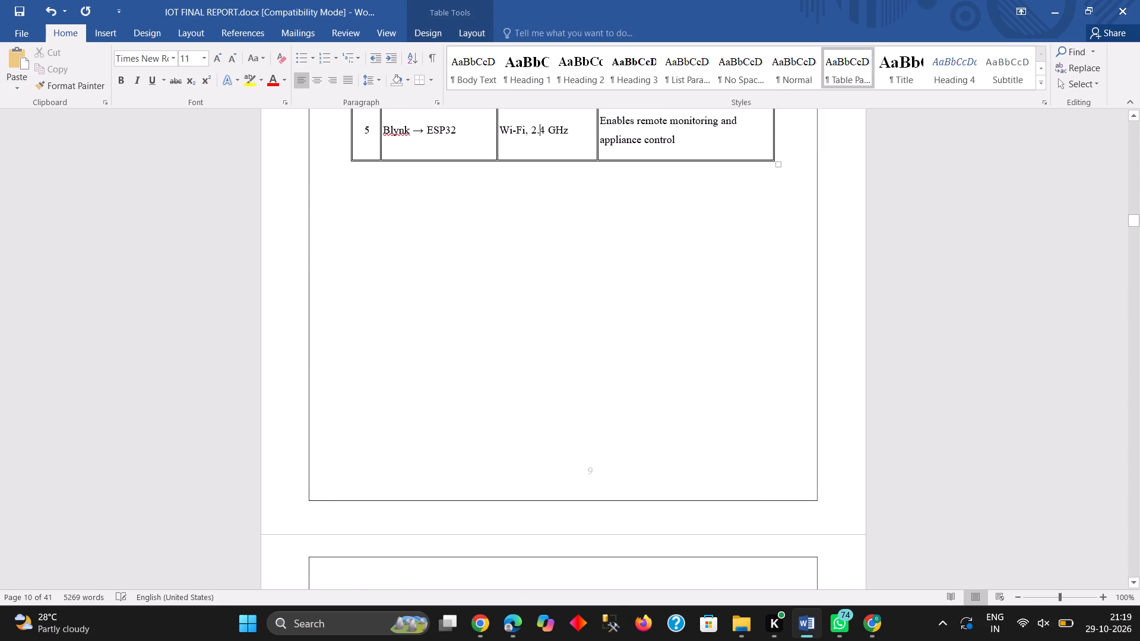
scroll(541, 177, up, 4)
scroll(541, 177, down, 3)
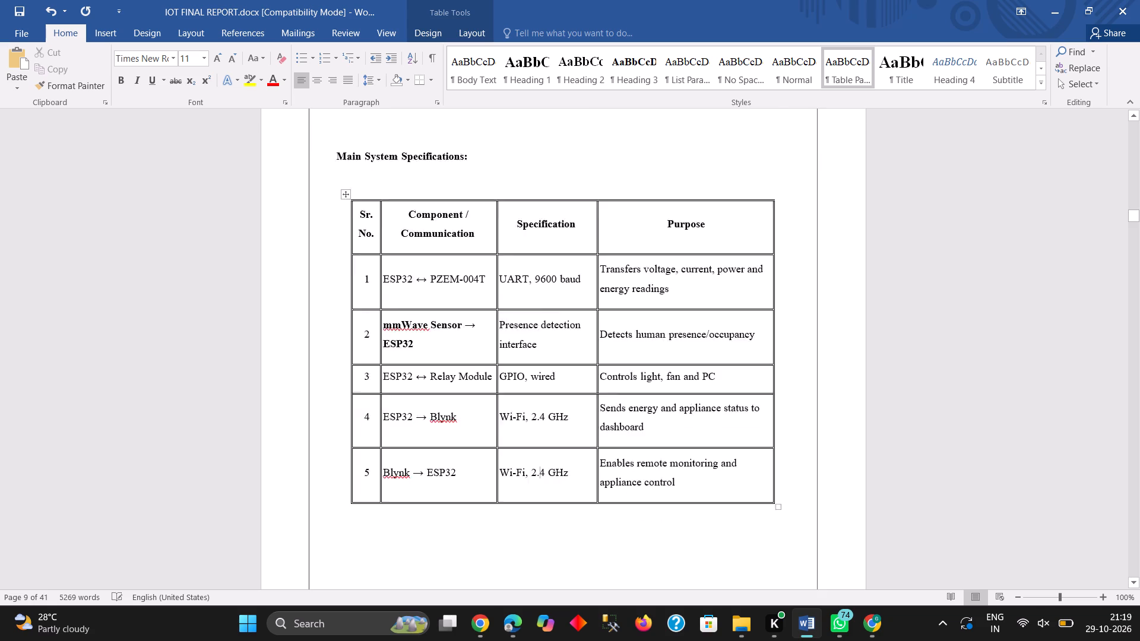
scroll(541, 177, down, 9)
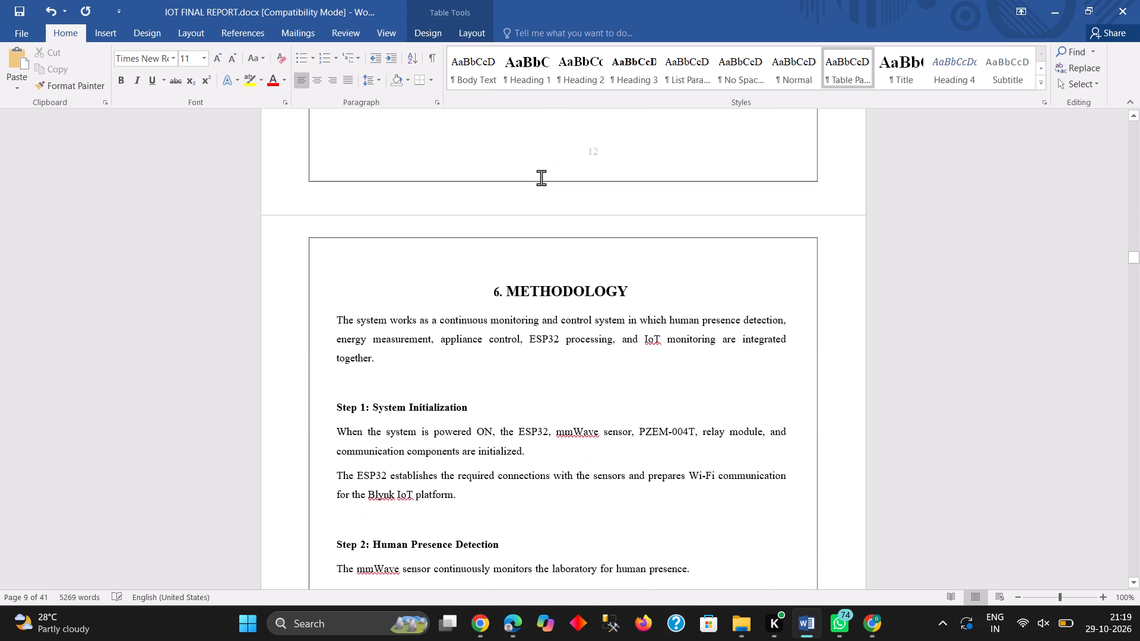
scroll(541, 177, down, 6)
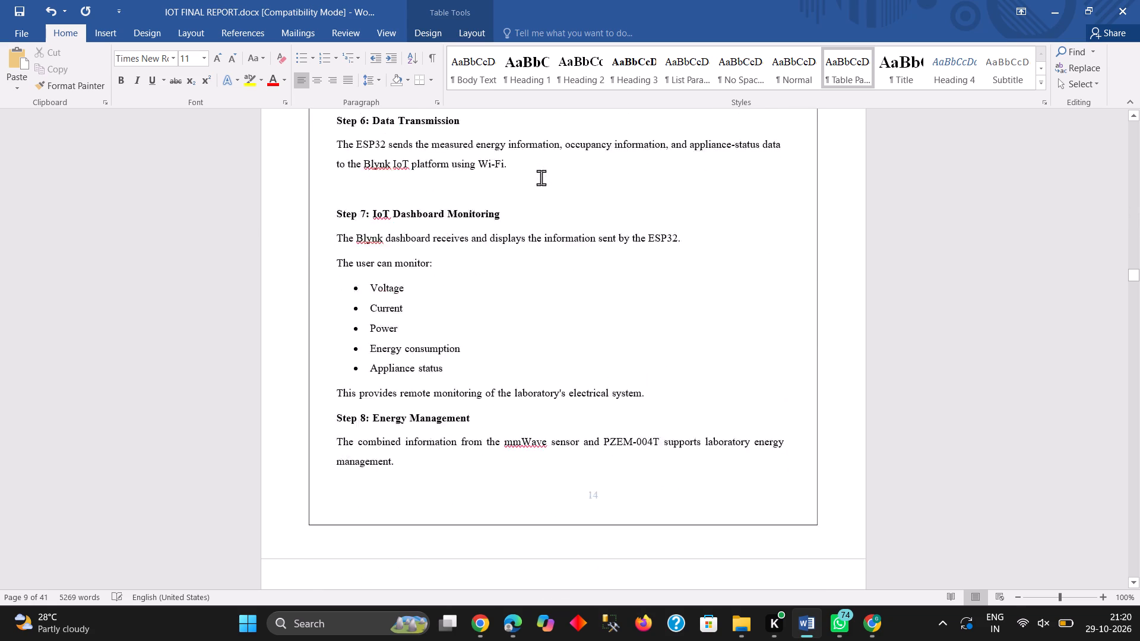
scroll(541, 177, down, 7)
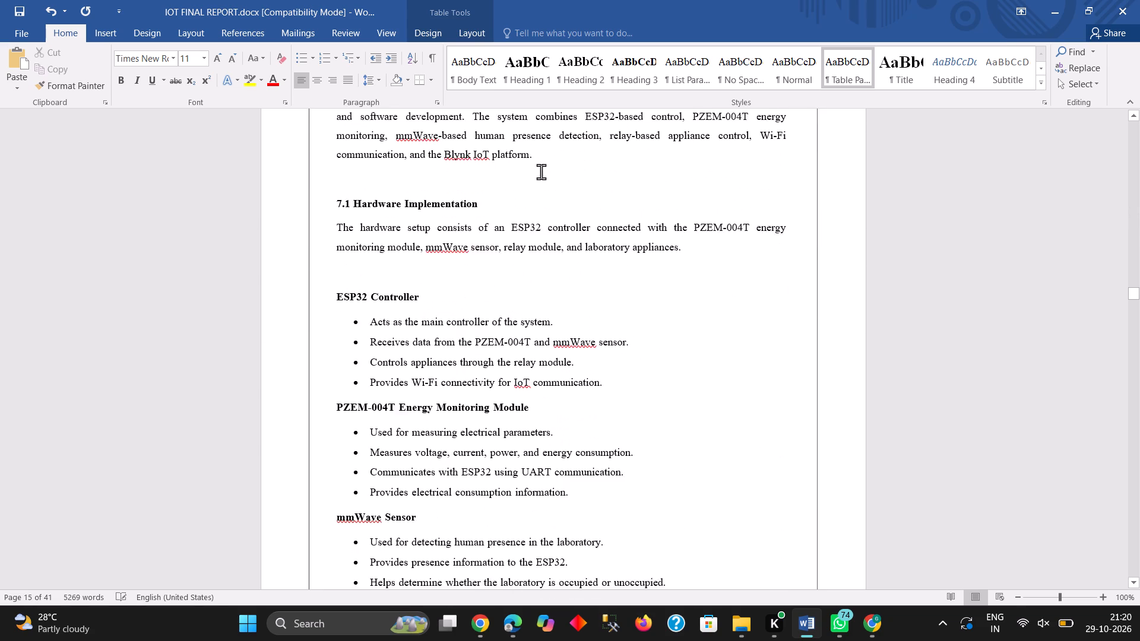
scroll(541, 172, down, 1)
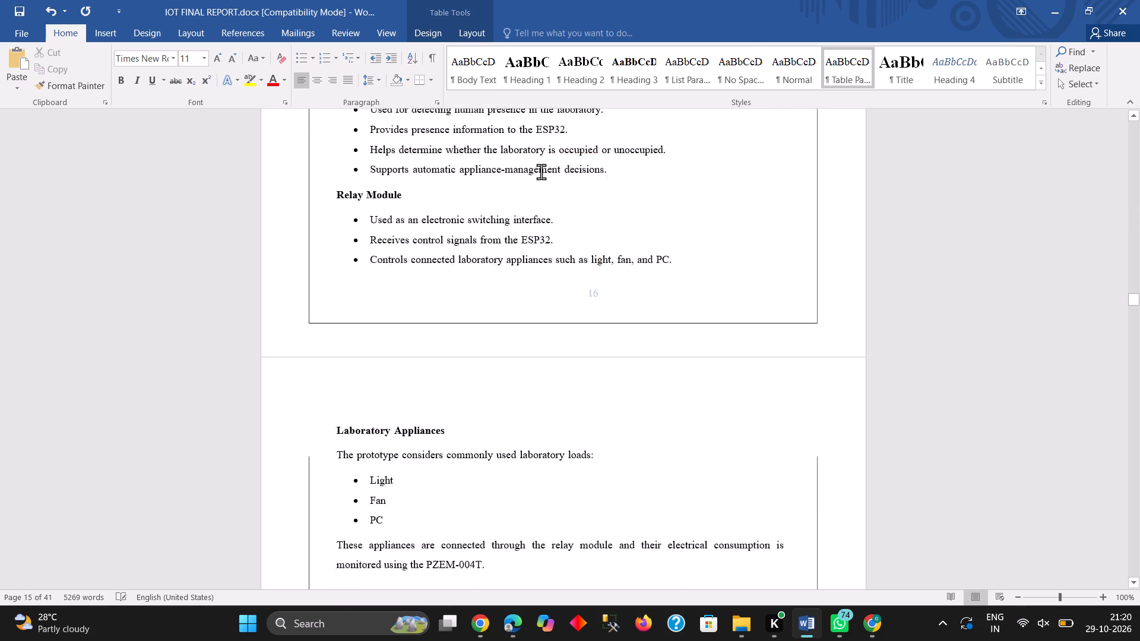
scroll(541, 172, down, 1)
scroll(541, 172, up, 12)
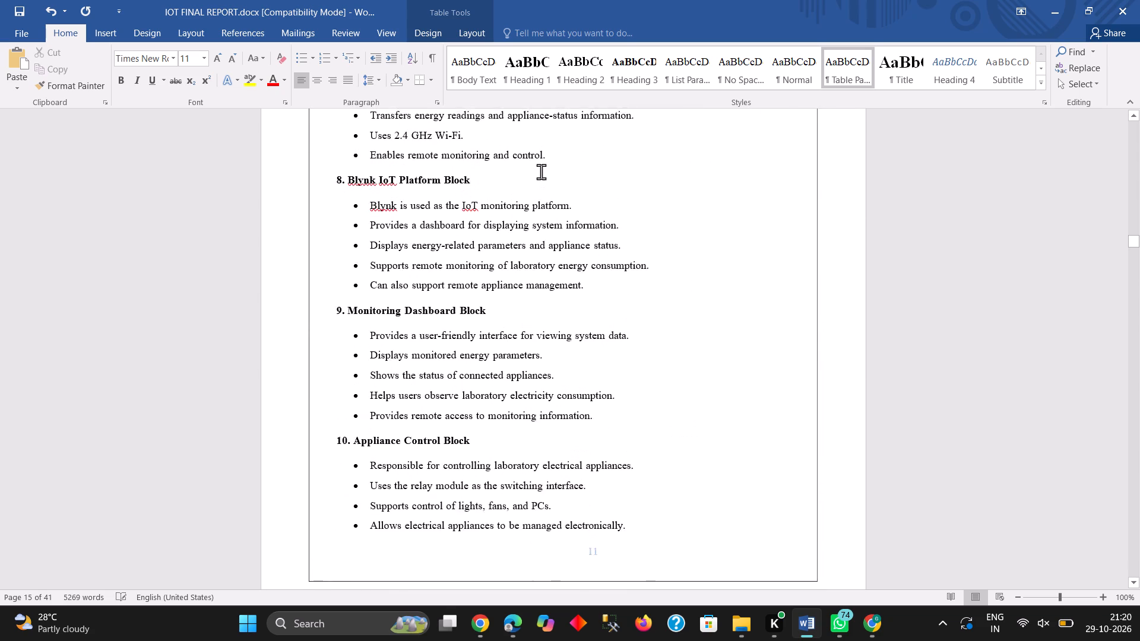
scroll(541, 172, up, 13)
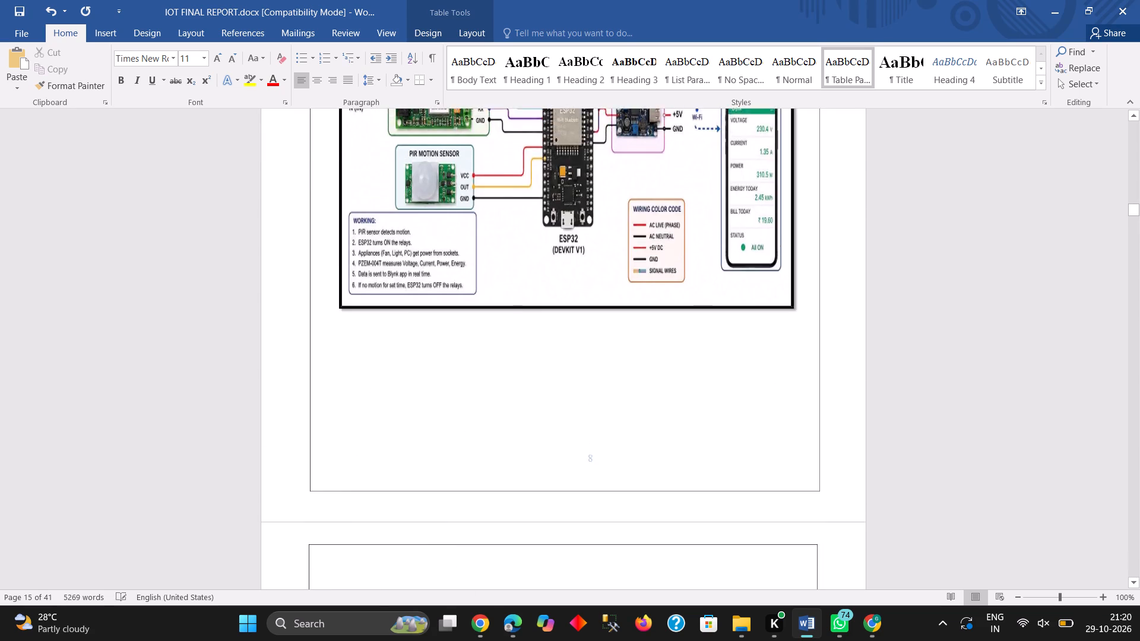
scroll(541, 172, up, 6)
Justify all Literature Survey text below the heading, from the introductory paragraph to the end of Research Gap and Proposed System.
click(527, 232)
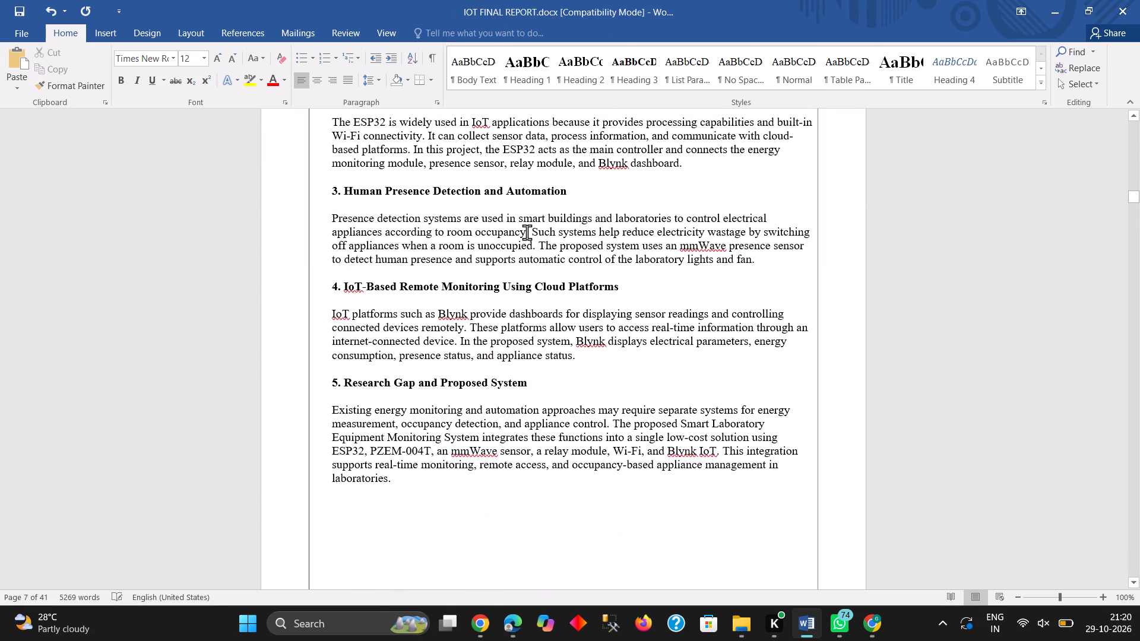
scroll(527, 232, up, 2)
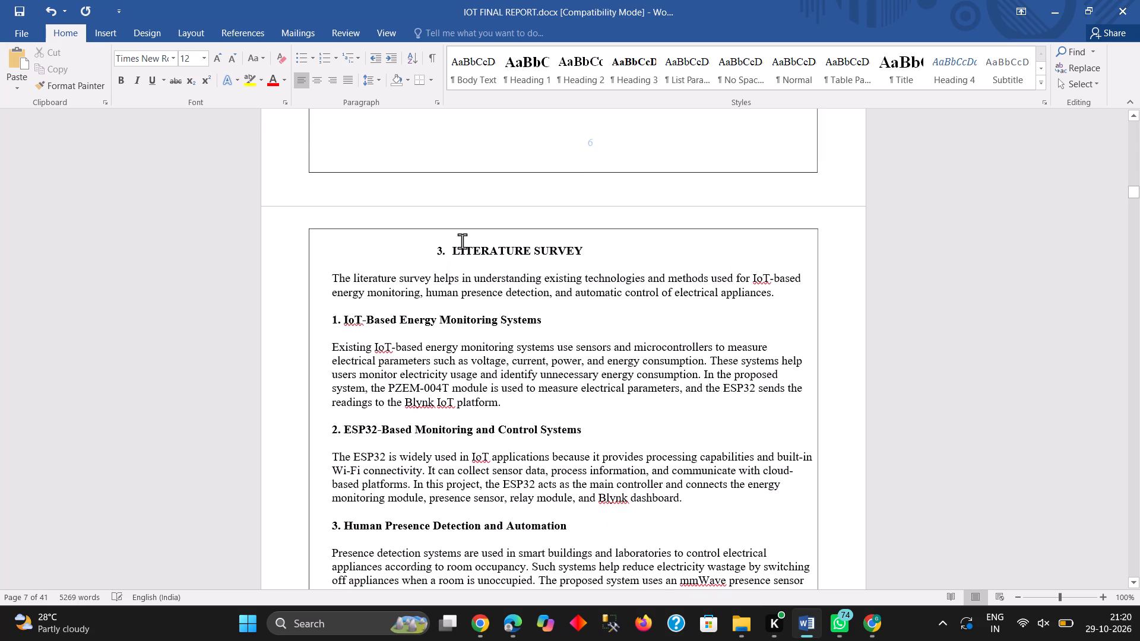
drag(331, 275, 430, 443)
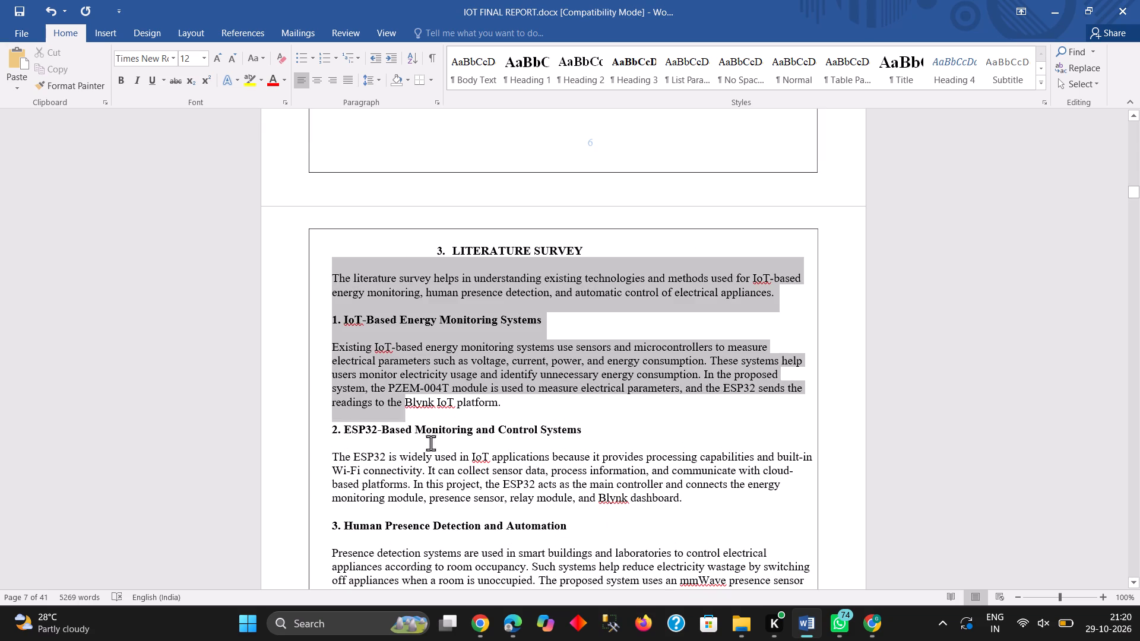
drag(430, 443, 404, 503)
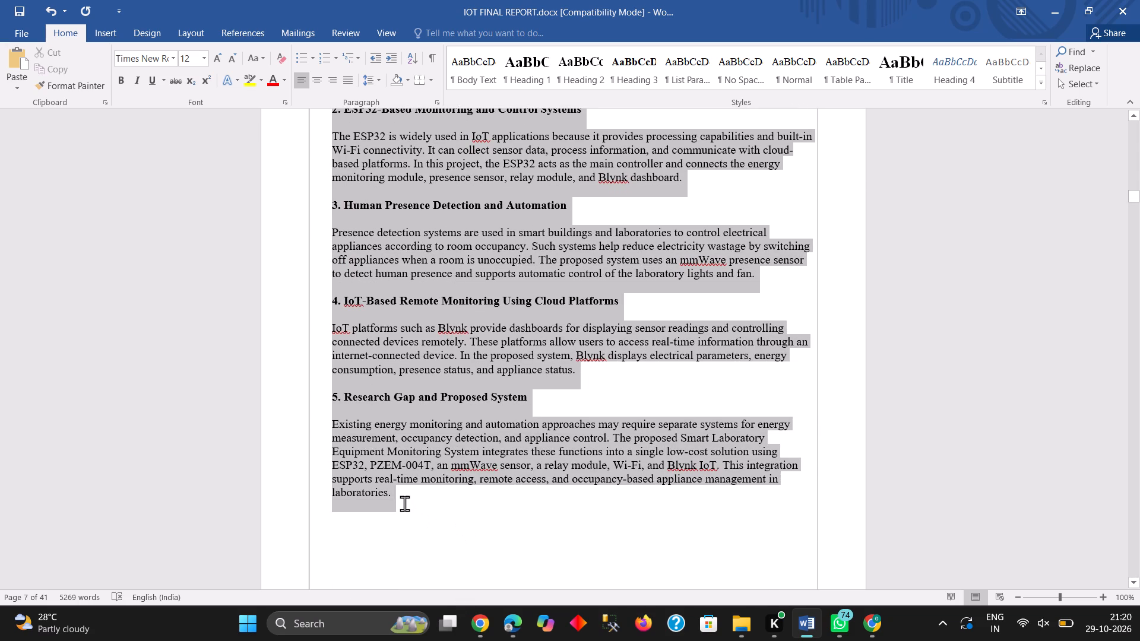
drag(404, 503, 404, 502)
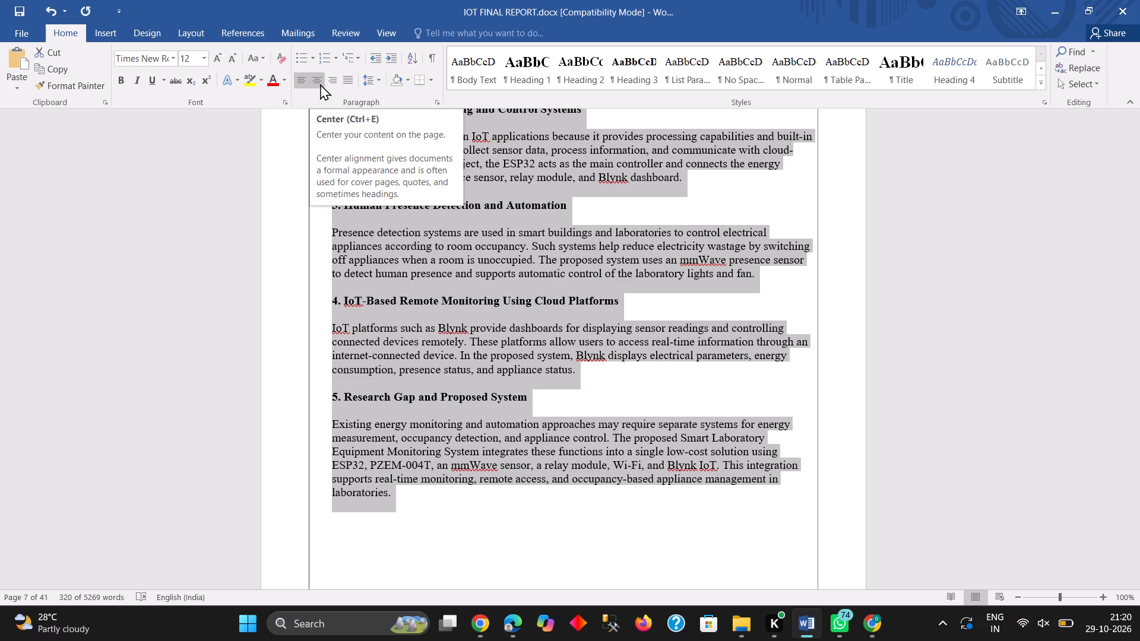
click(353, 78)
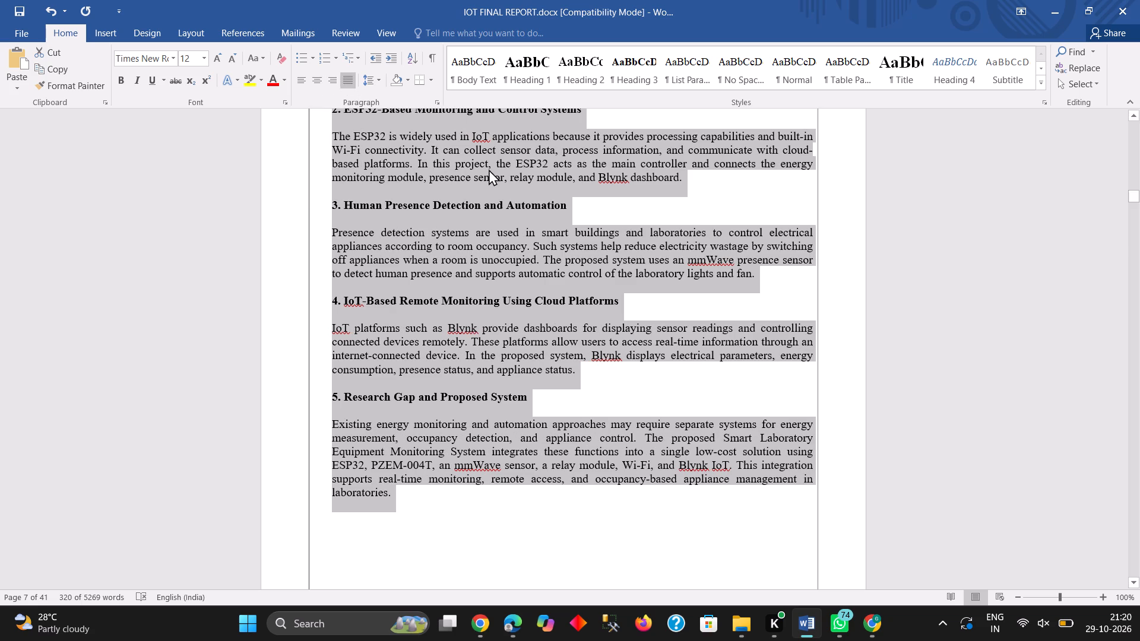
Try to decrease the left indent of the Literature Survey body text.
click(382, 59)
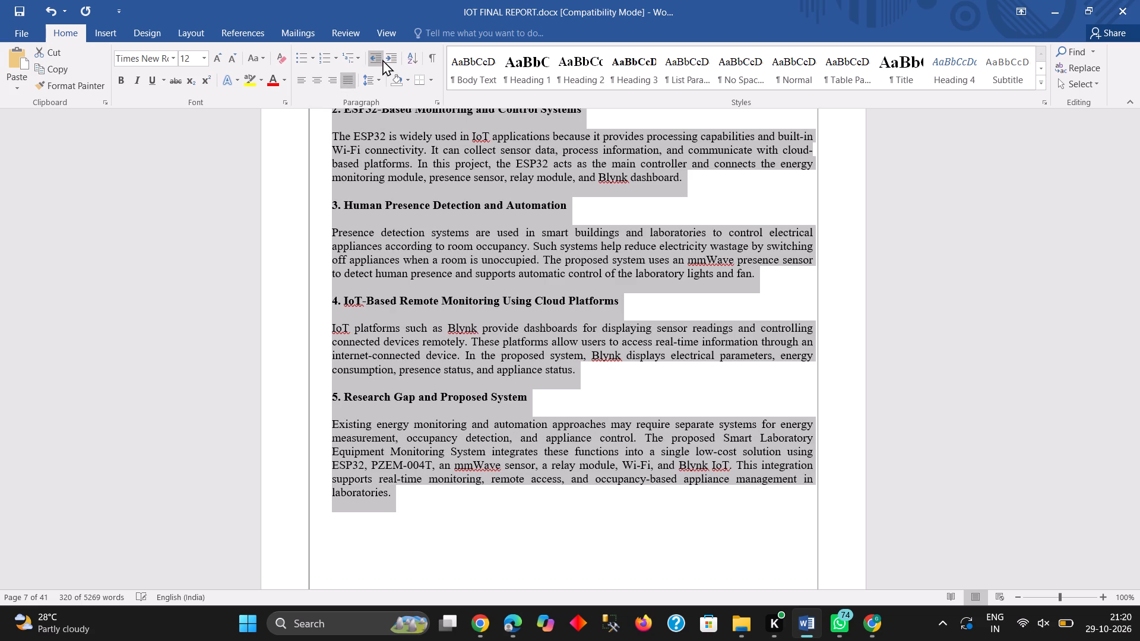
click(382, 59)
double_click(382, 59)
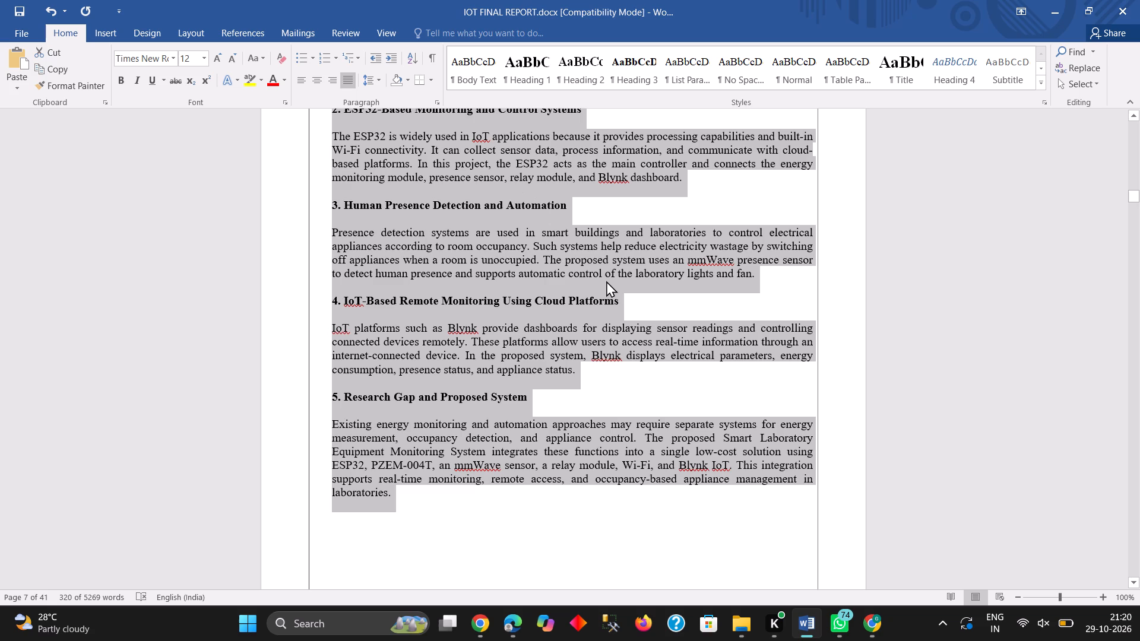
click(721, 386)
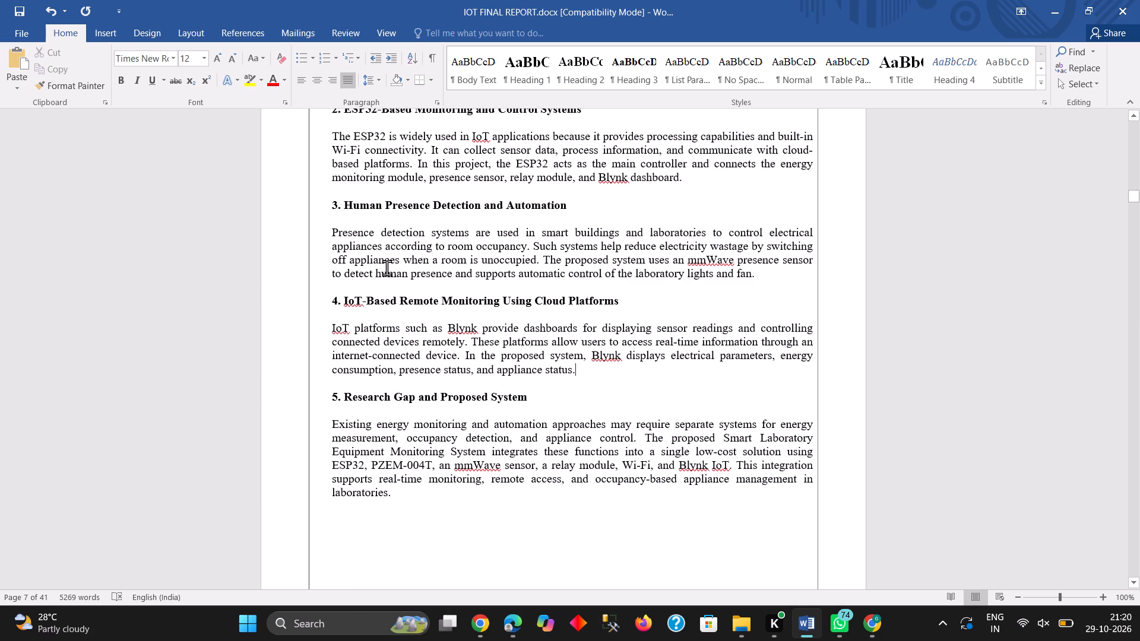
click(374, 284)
Set the line spacing of the whole Literature Survey body text below the heading to 1.5.
drag(388, 488, 294, 162)
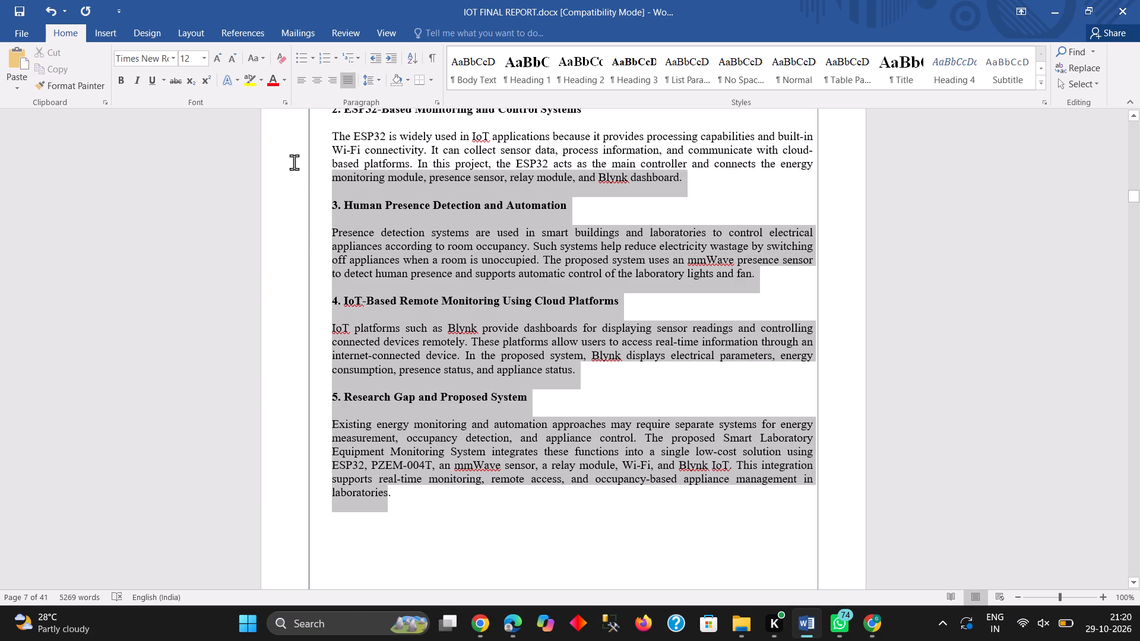
drag(294, 162, 300, 147)
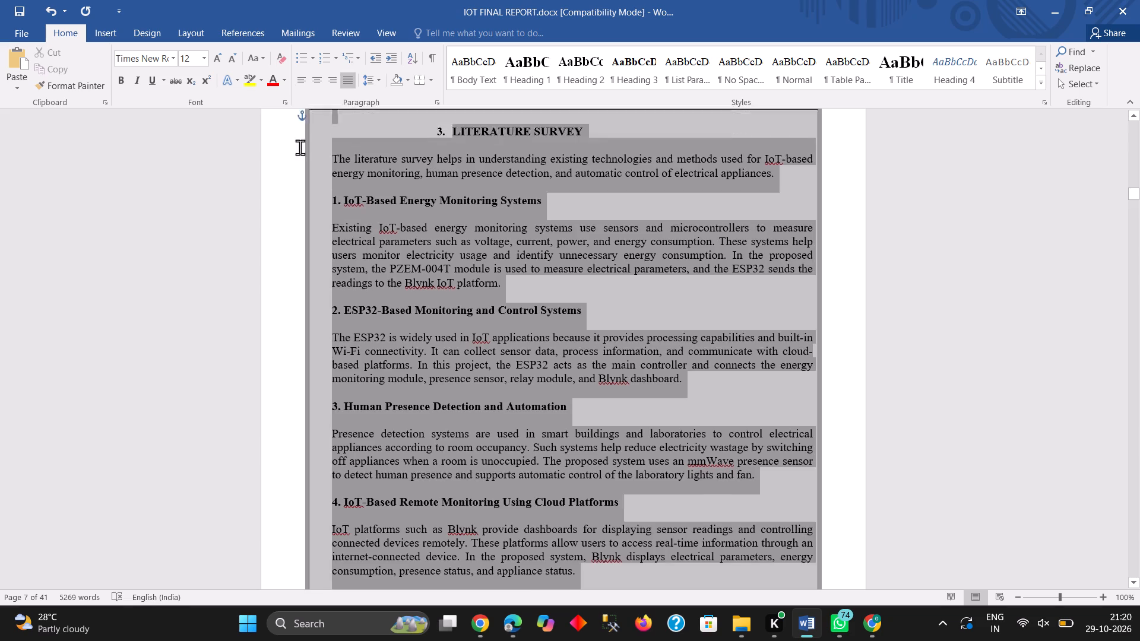
drag(300, 147, 325, 170)
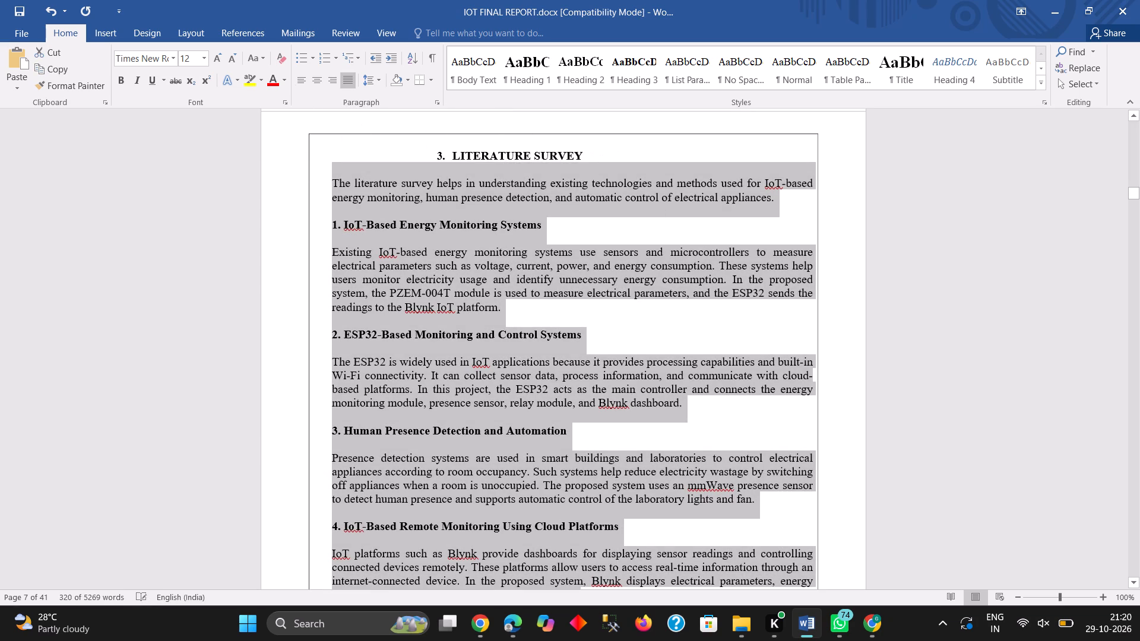
click(381, 79)
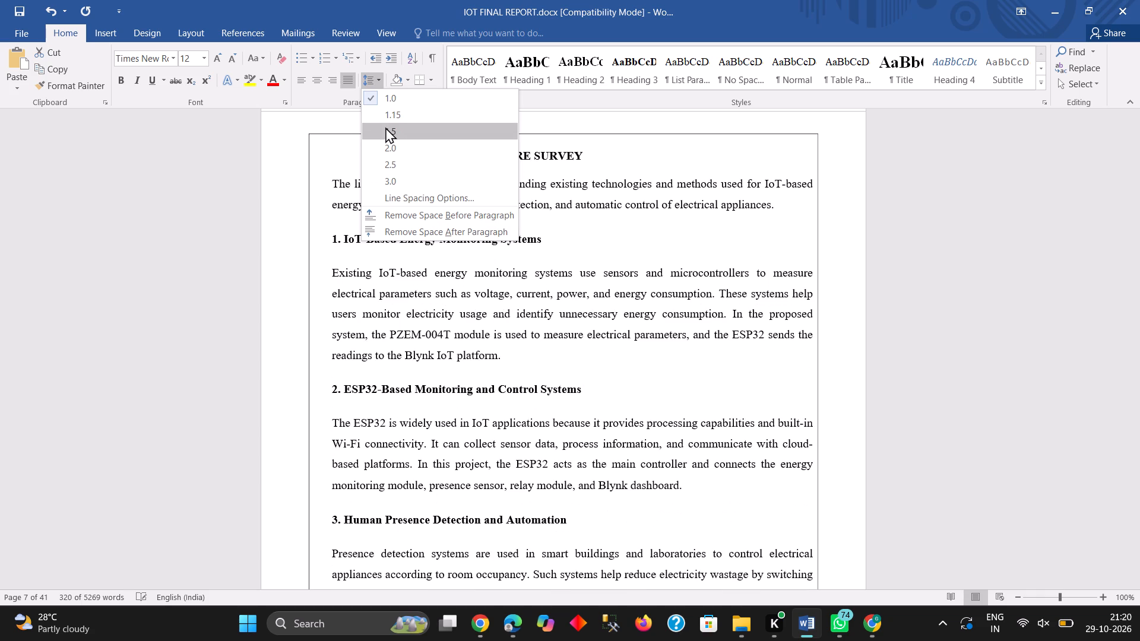
click(385, 127)
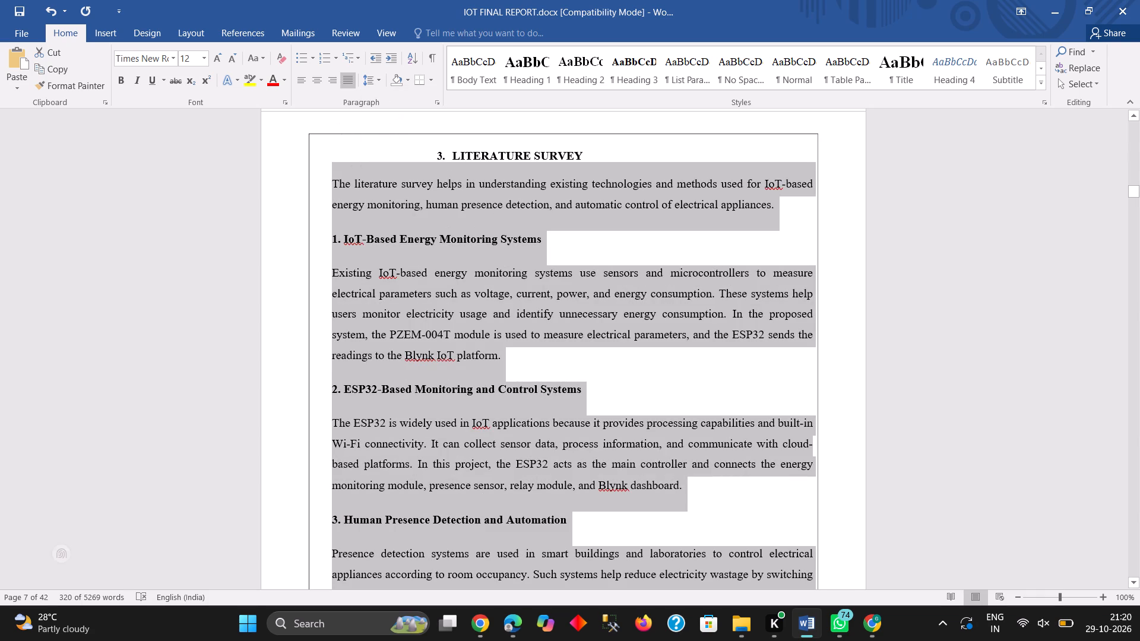
Remove the space before and after the paragraphs in the Literature Survey body text.
click(376, 85)
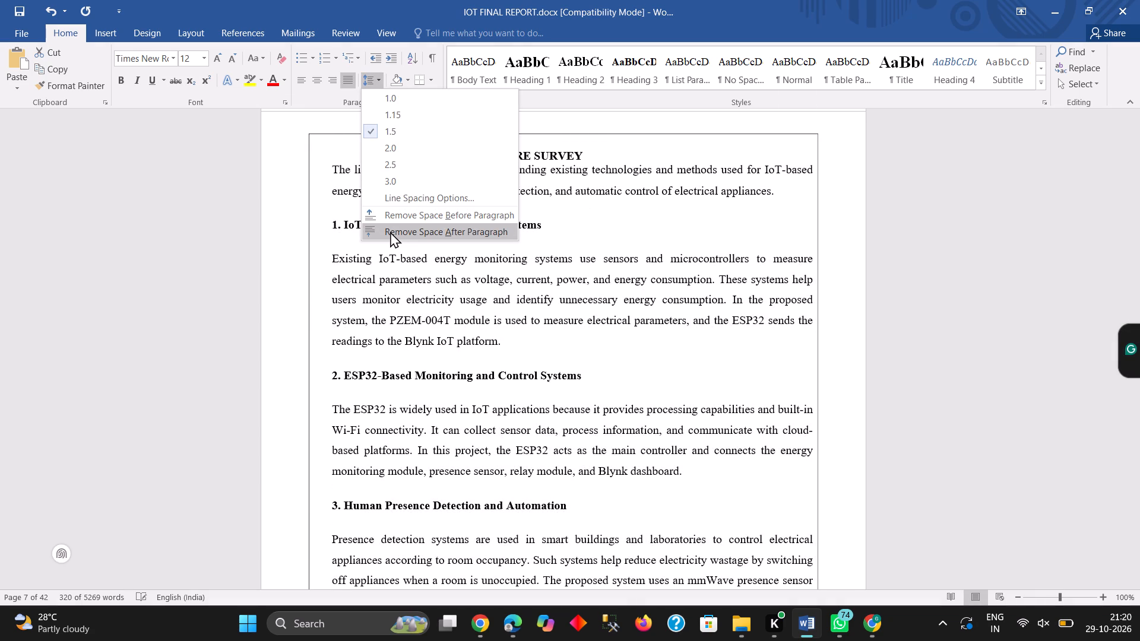
click(390, 231)
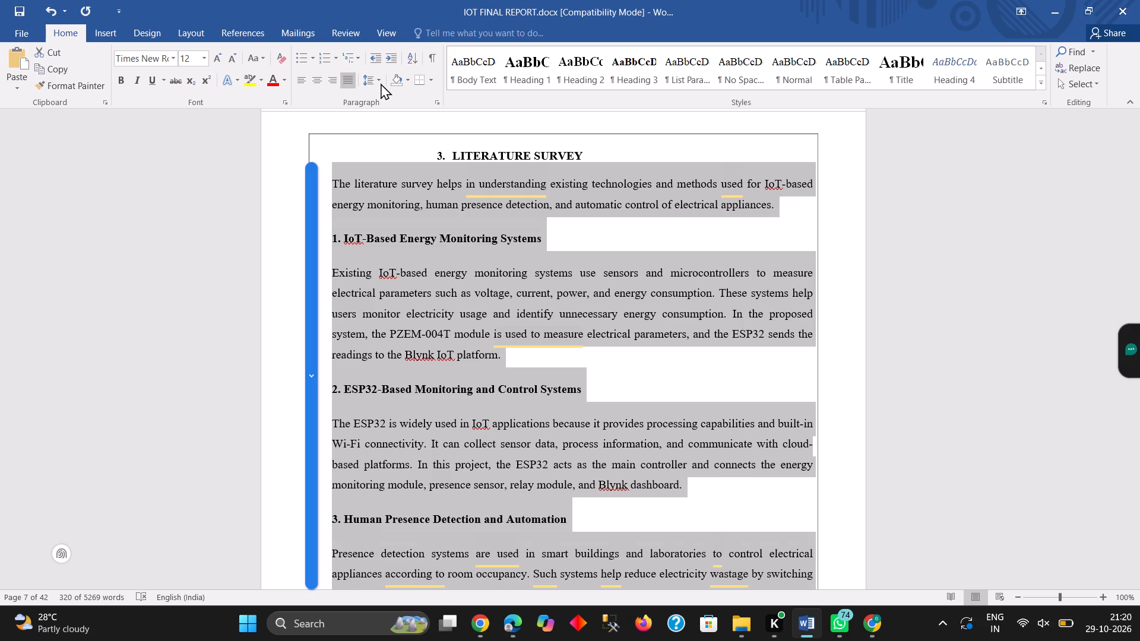
click(375, 80)
click(404, 218)
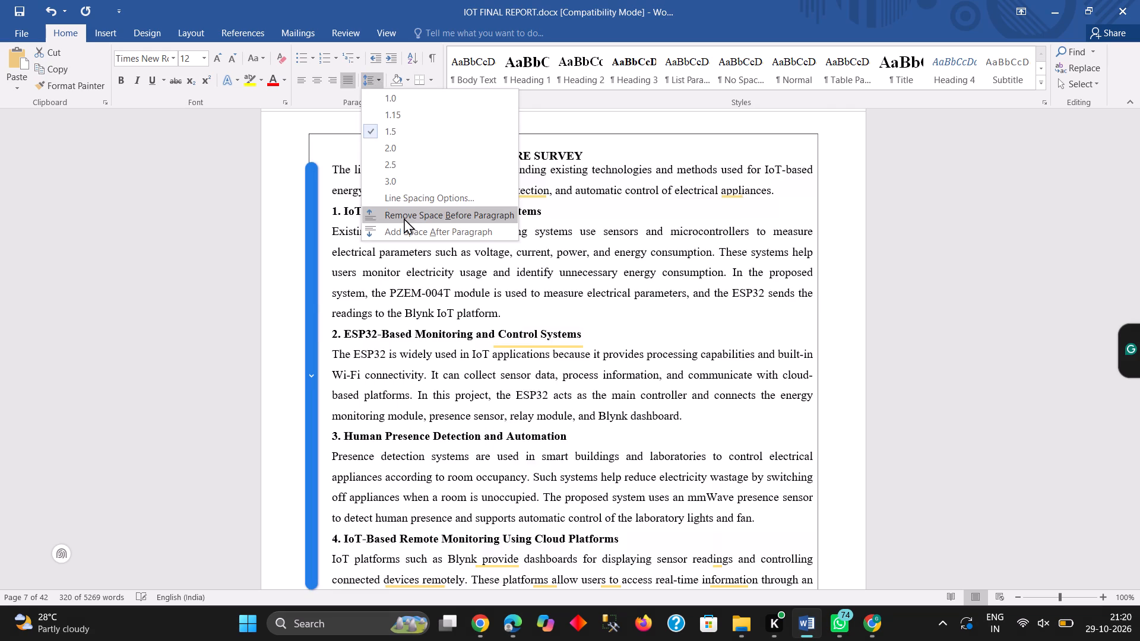
click(636, 331)
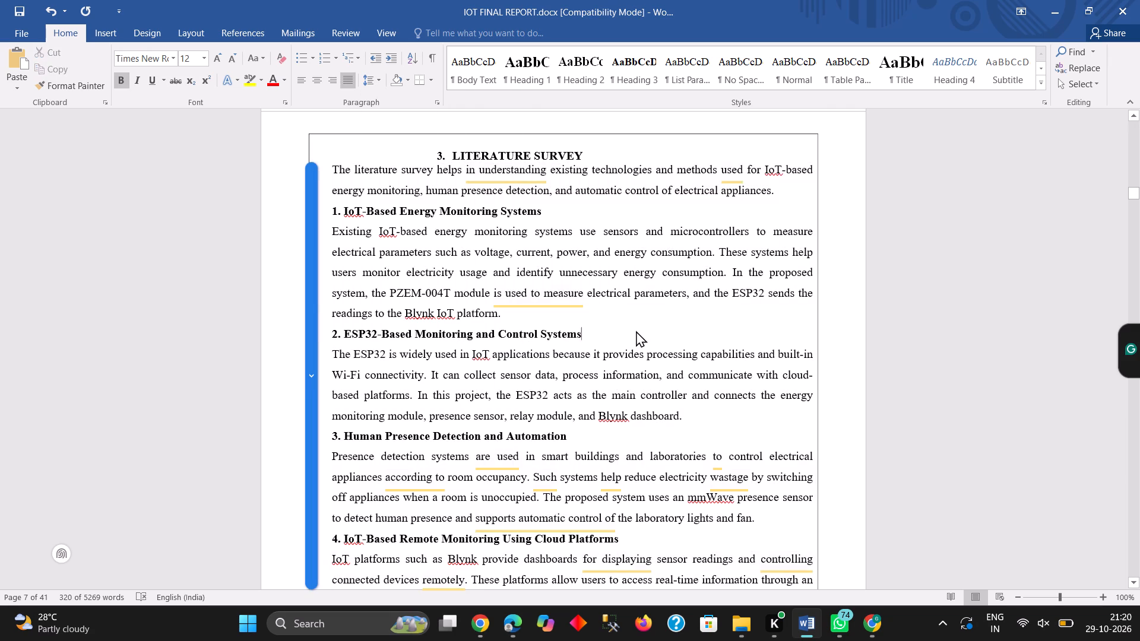
Delete the border frame around the Literature Survey page.
scroll(636, 331, down, 3)
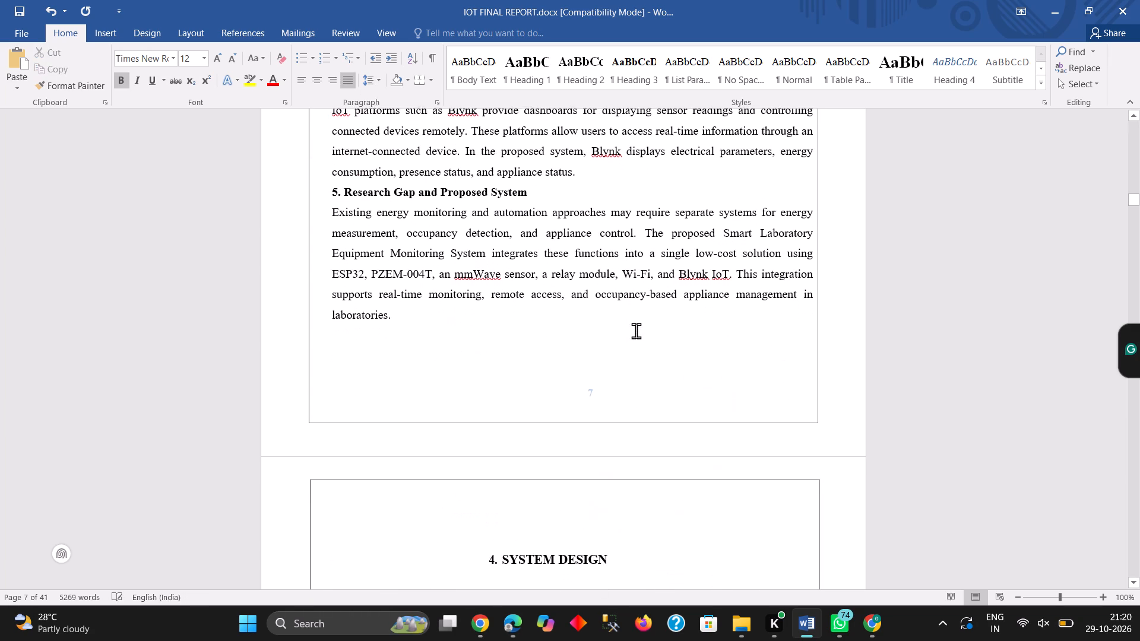
click(816, 406)
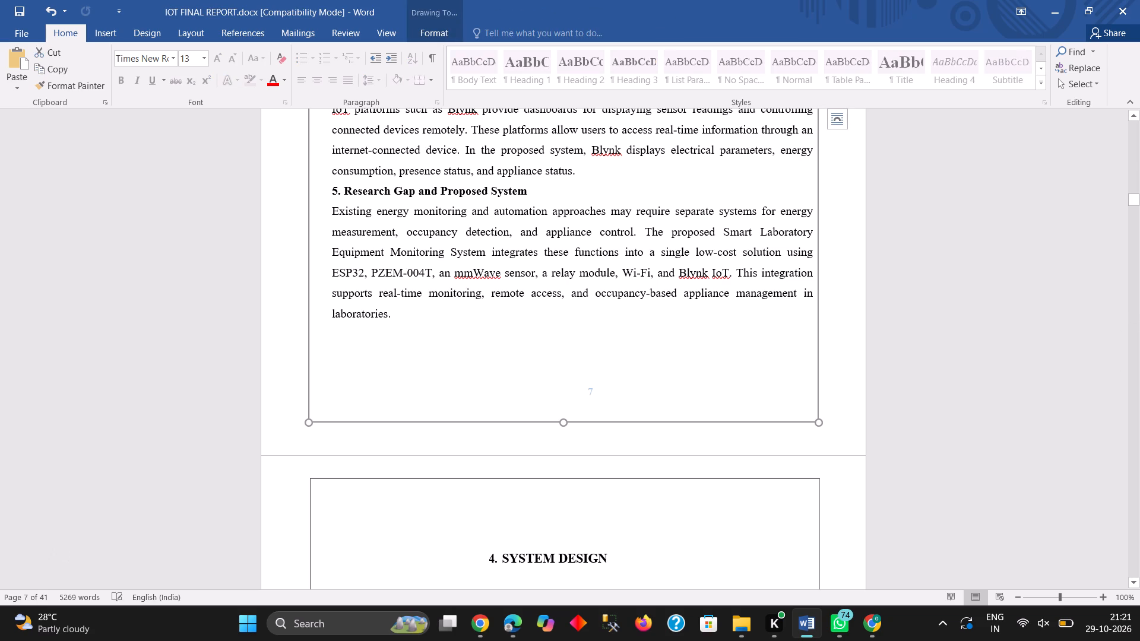
key(Delete)
Delete the border frames around the System Design diagram page and the Main System Specifications table page.
scroll(816, 406, down, 3)
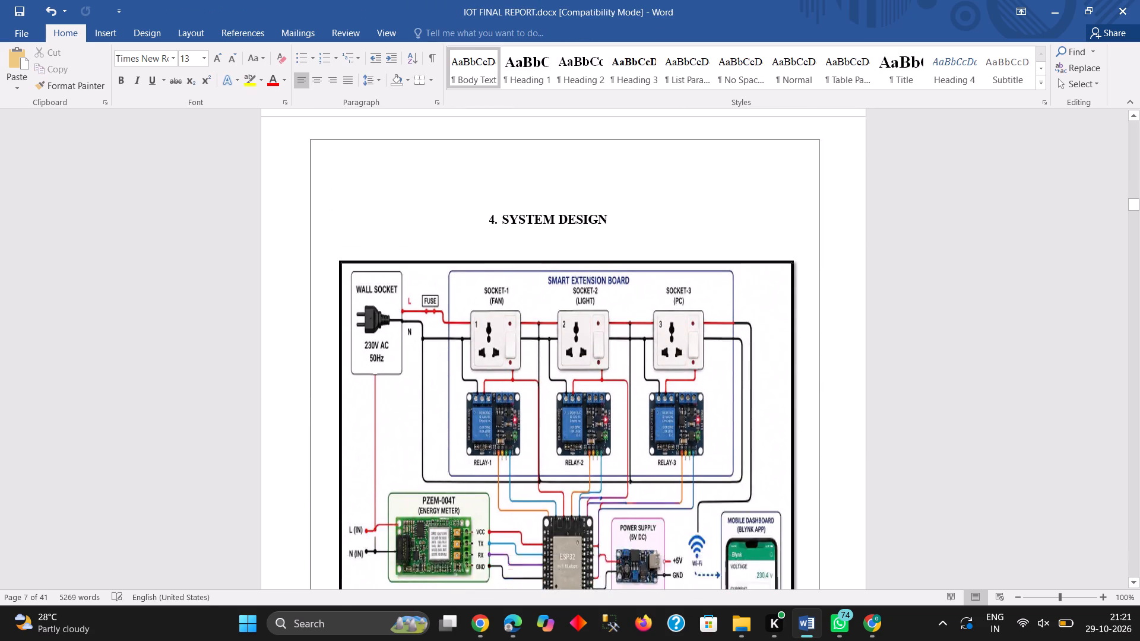
click(822, 347)
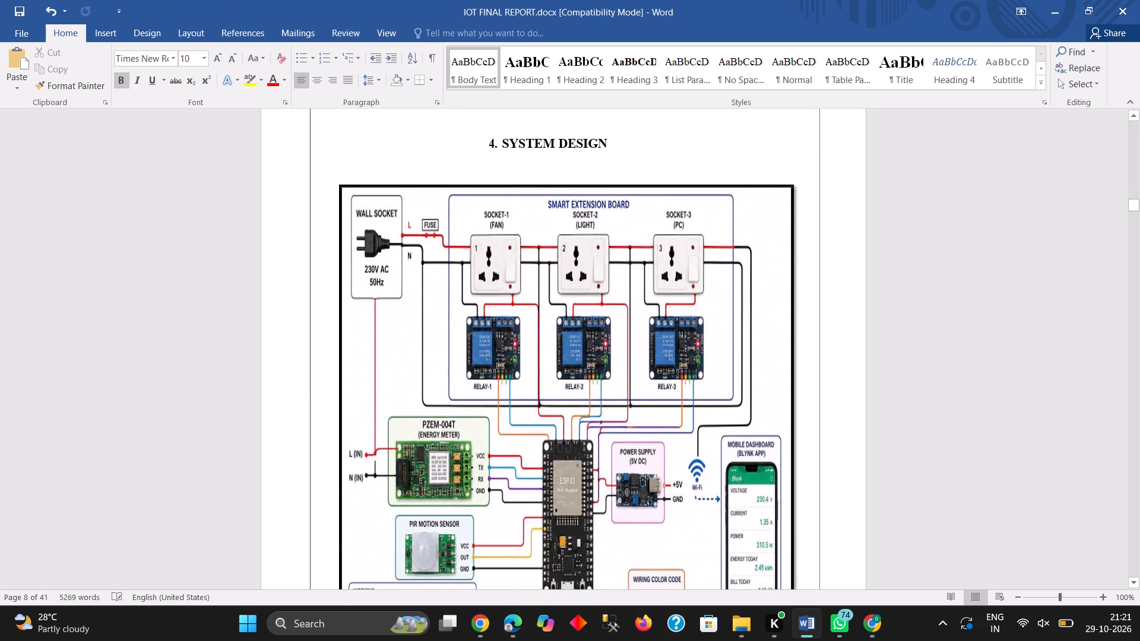
click(818, 358)
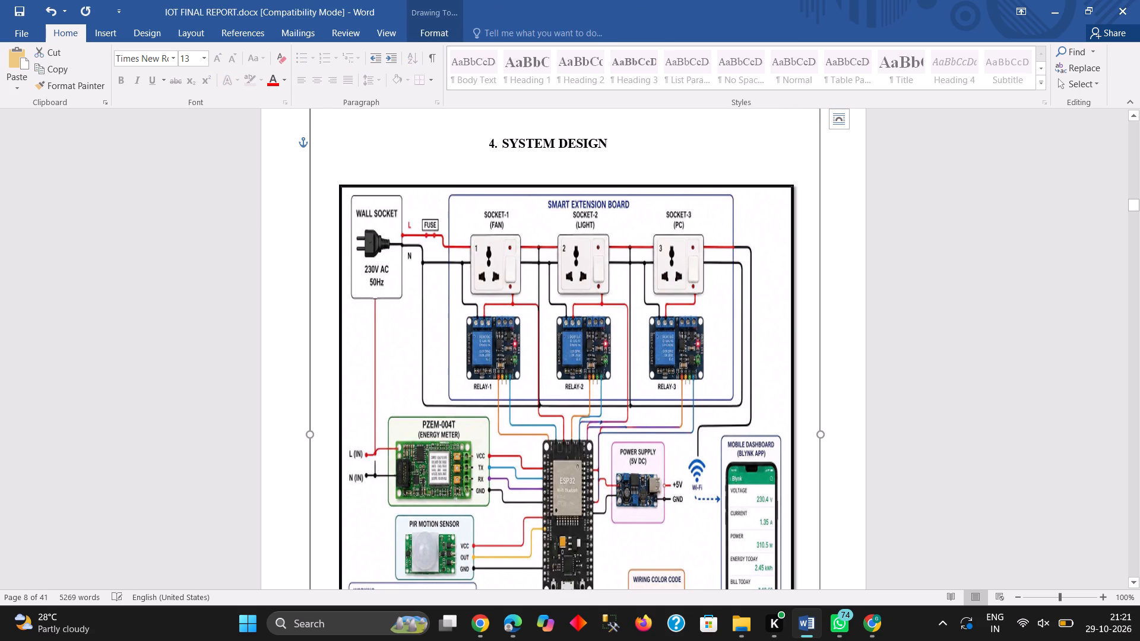
key(Delete)
scroll(818, 358, down, 3)
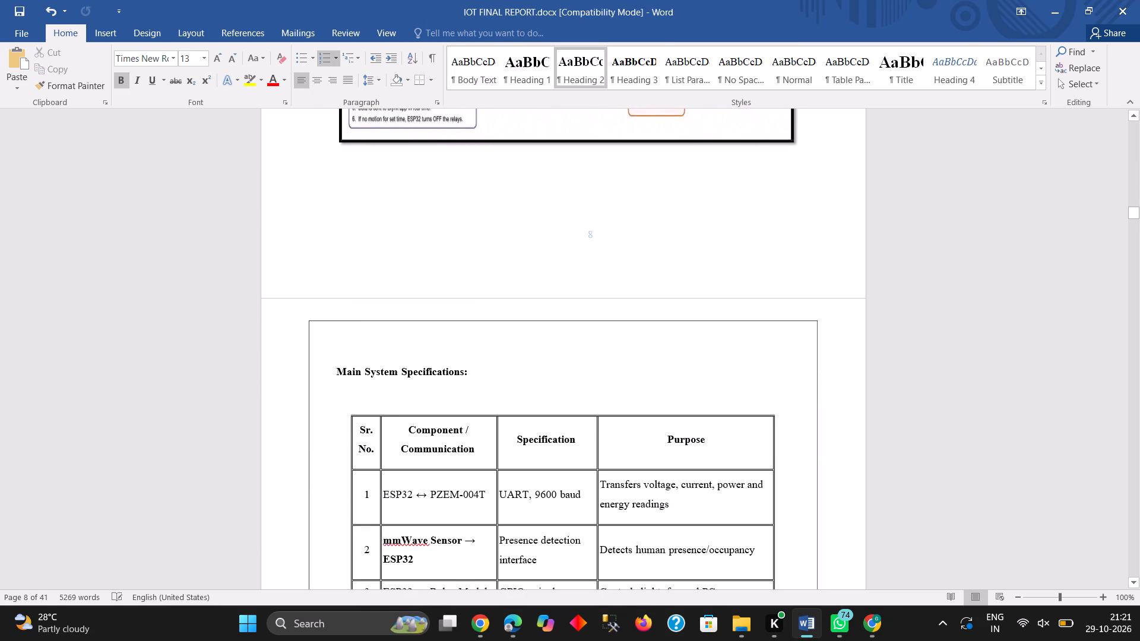
click(816, 365)
key(Delete)
Delete the border frame around the page with the heading 5. EXPLANATION OF EACH BLOCK.
scroll(816, 365, down, 1)
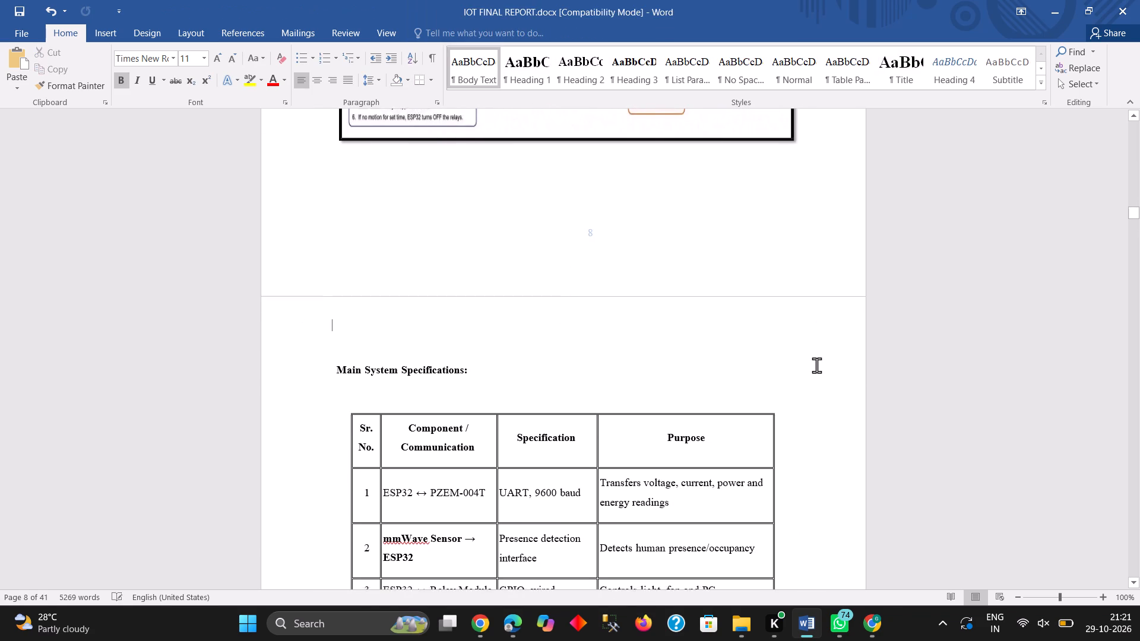
scroll(816, 365, down, 2)
click(818, 532)
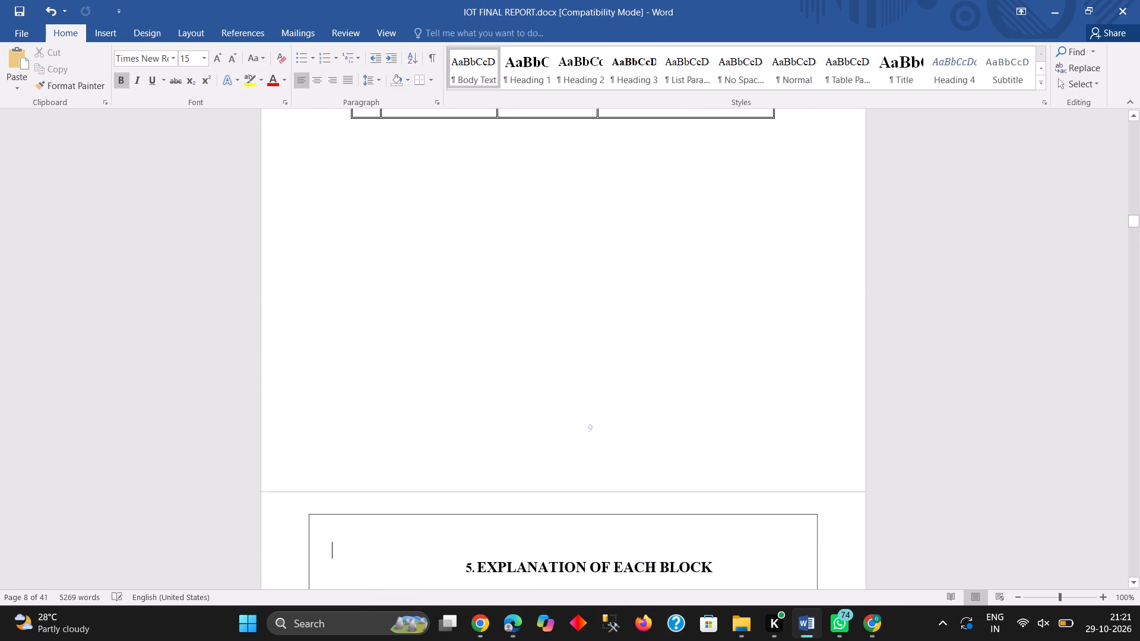
click(815, 524)
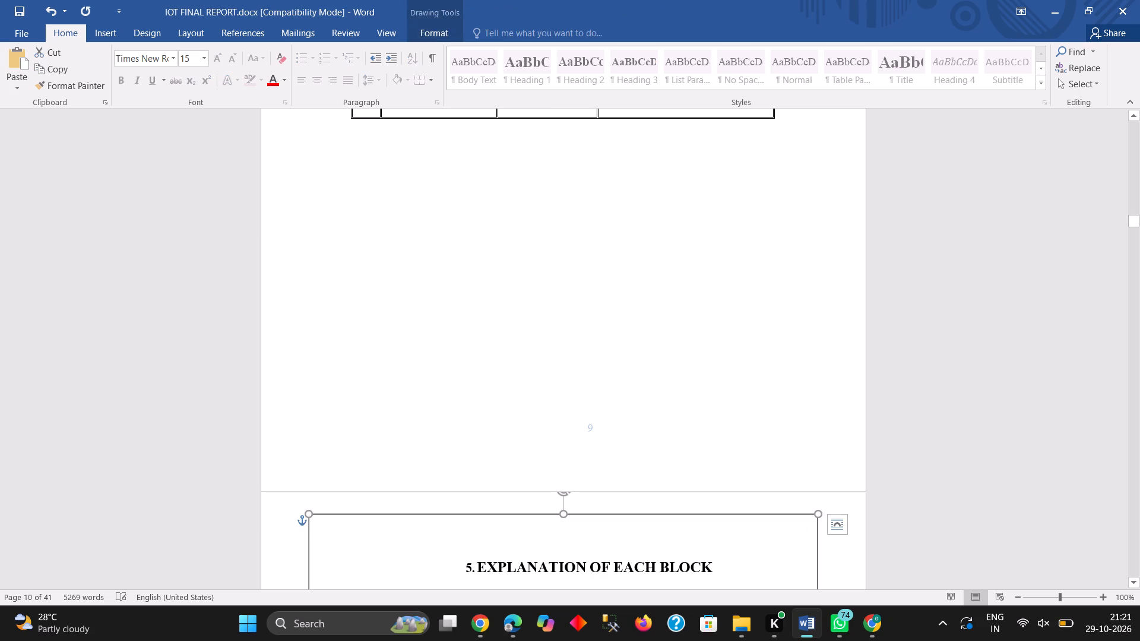
key(Delete)
Delete the border frames around the two continuation pages of the block explanations, pages 11 and 12.
scroll(815, 524, down, 4)
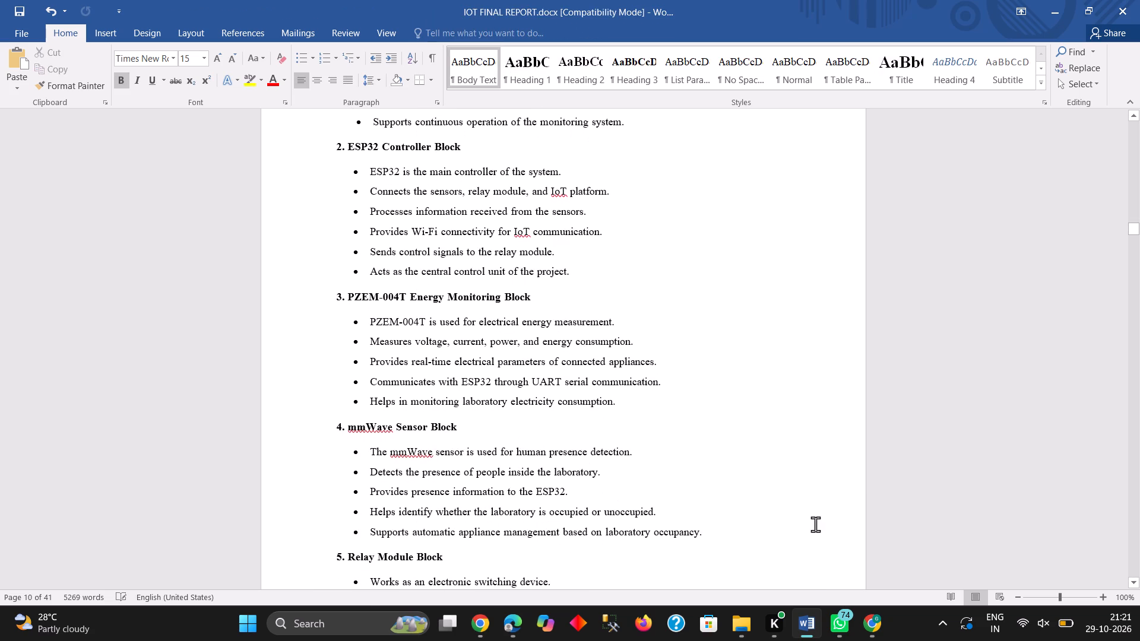
scroll(815, 524, down, 1)
click(818, 493)
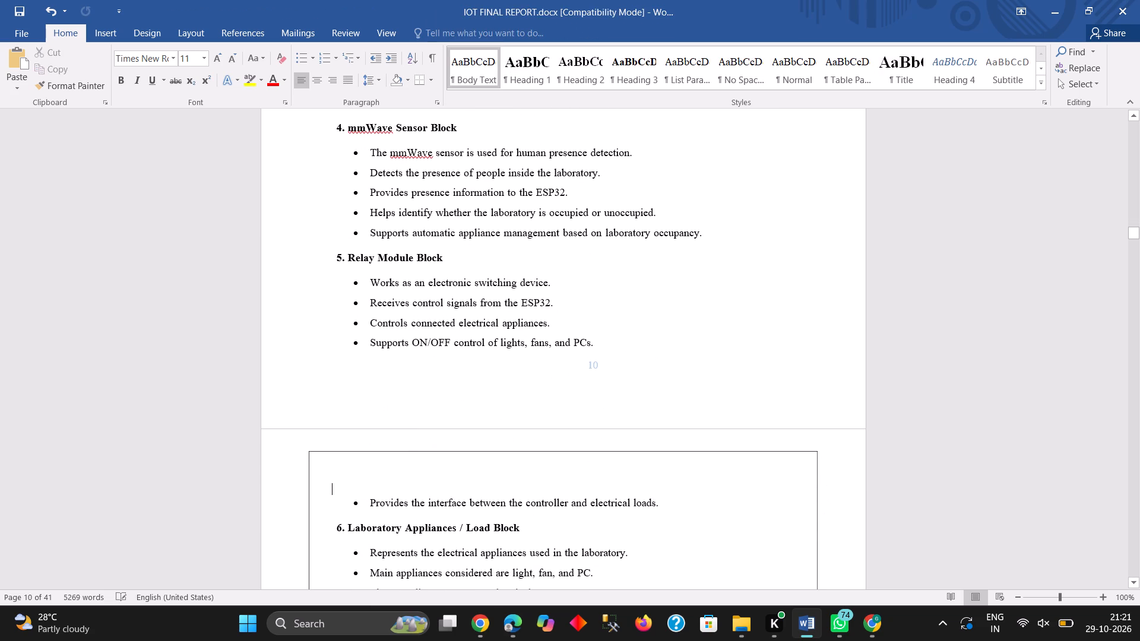
click(813, 452)
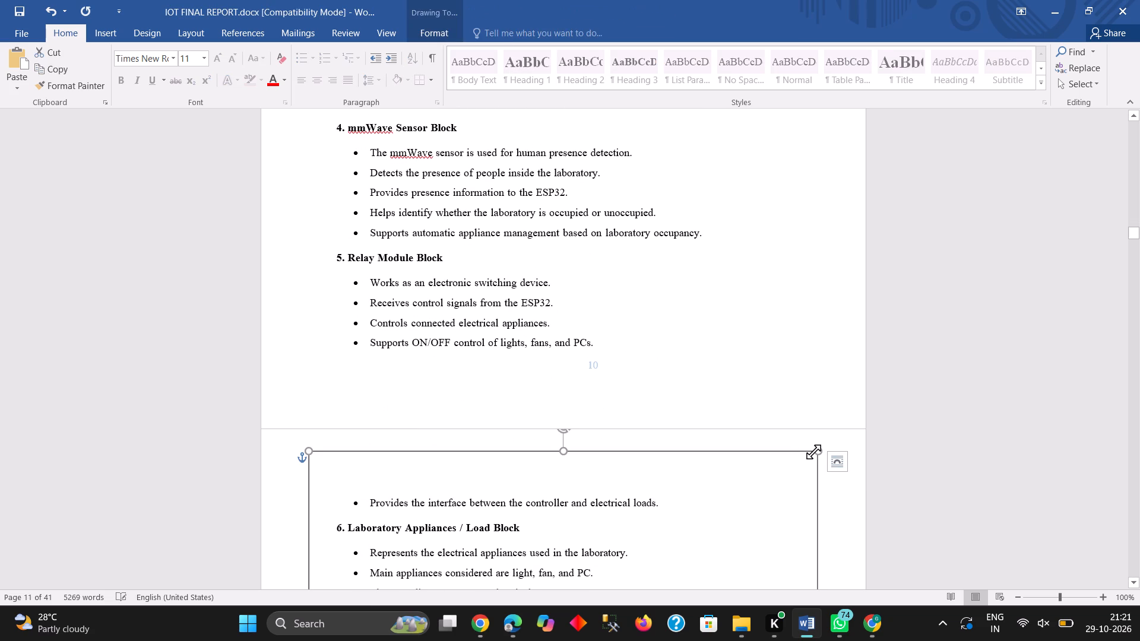
key(Delete)
scroll(813, 452, down, 7)
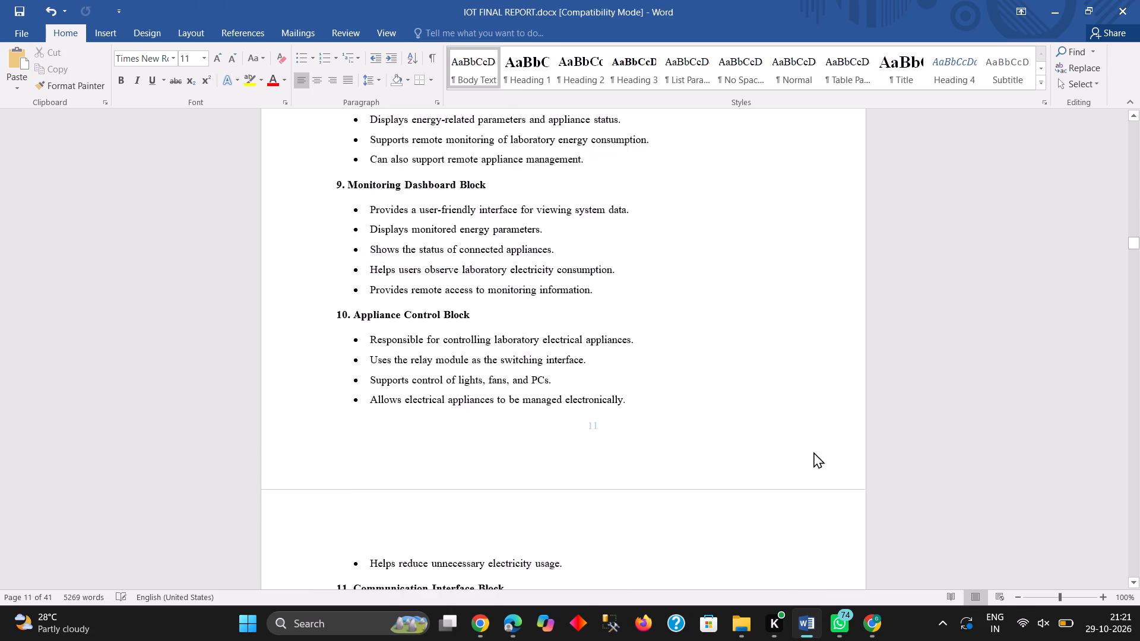
scroll(813, 452, down, 3)
click(817, 430)
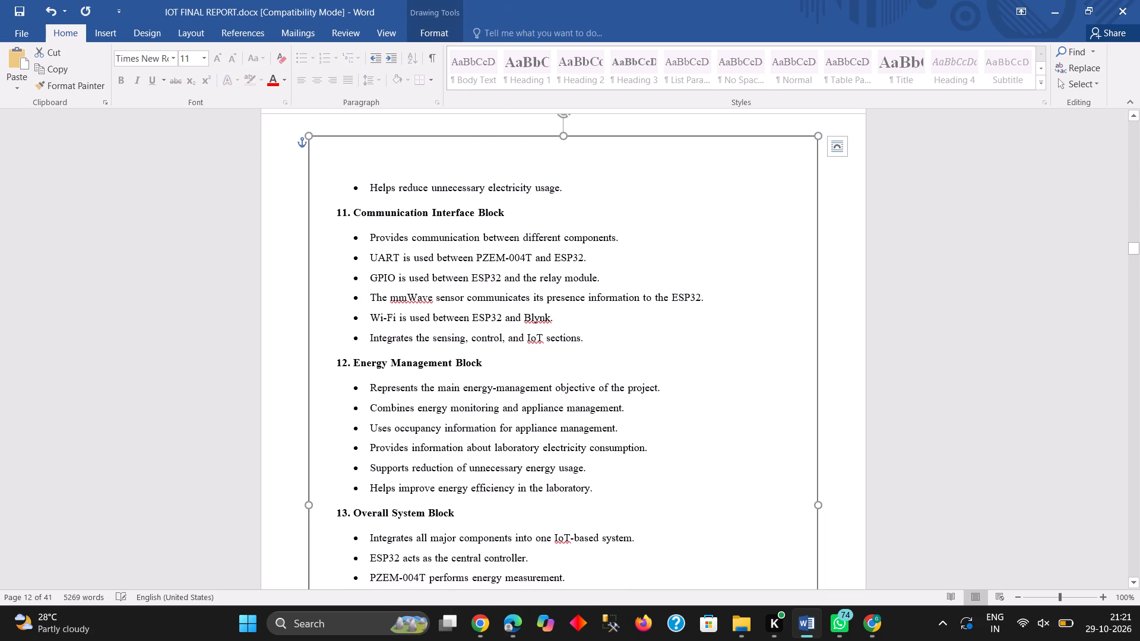
key(Delete)
Delete the border frames around the first two Methodology pages, pages 13 and 14.
scroll(817, 430, down, 3)
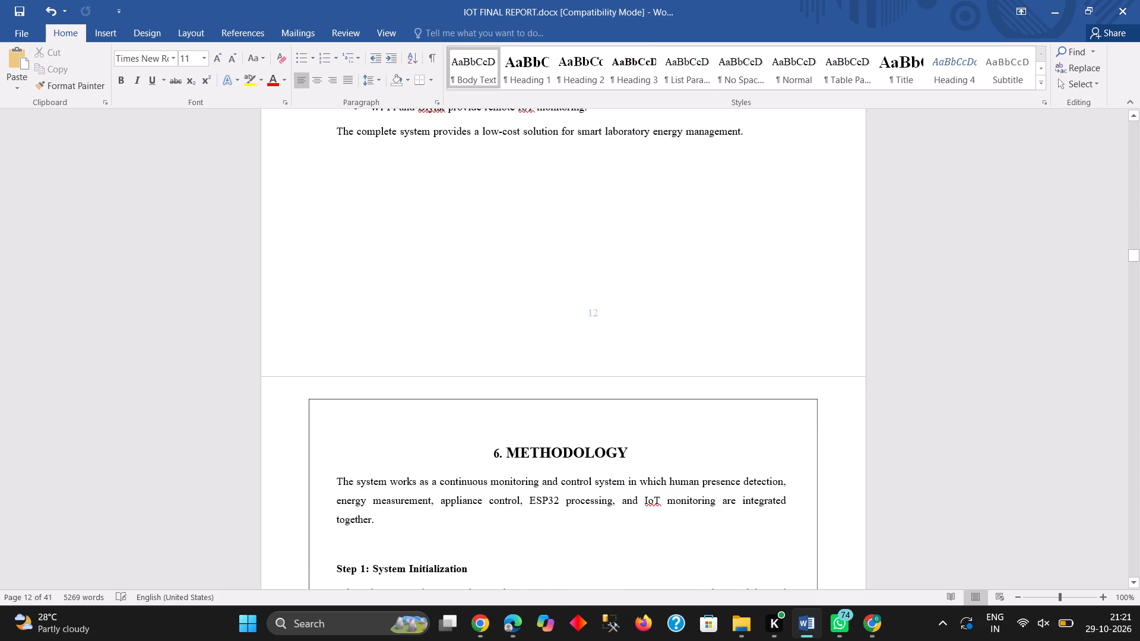
click(816, 433)
key(Delete)
scroll(816, 433, down, 6)
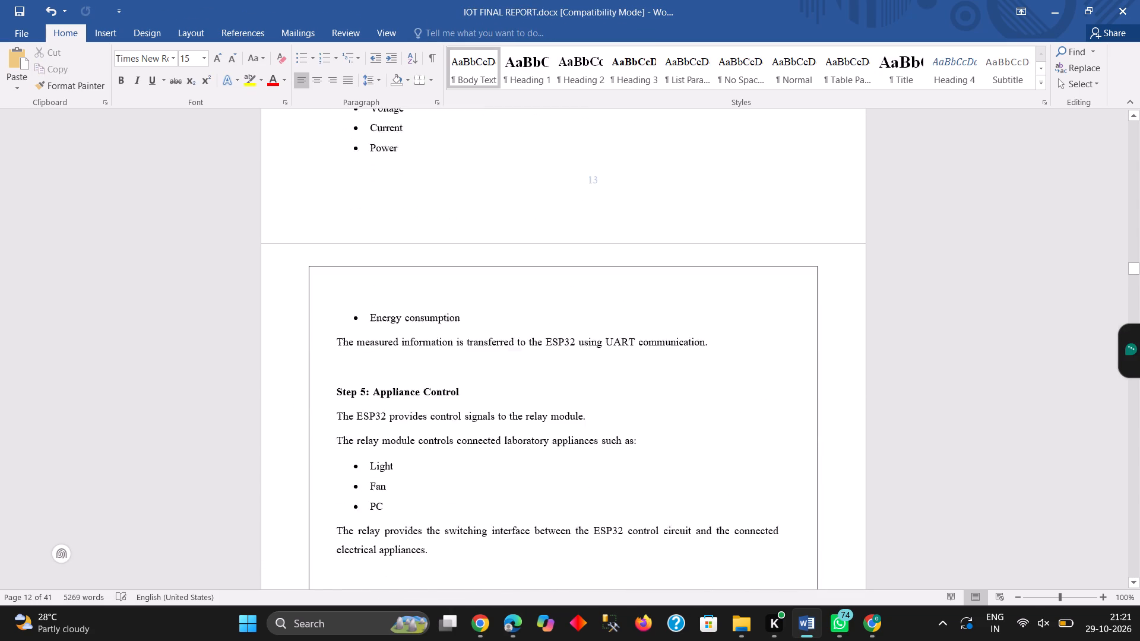
key(Delete)
scroll(796, 424, down, 4)
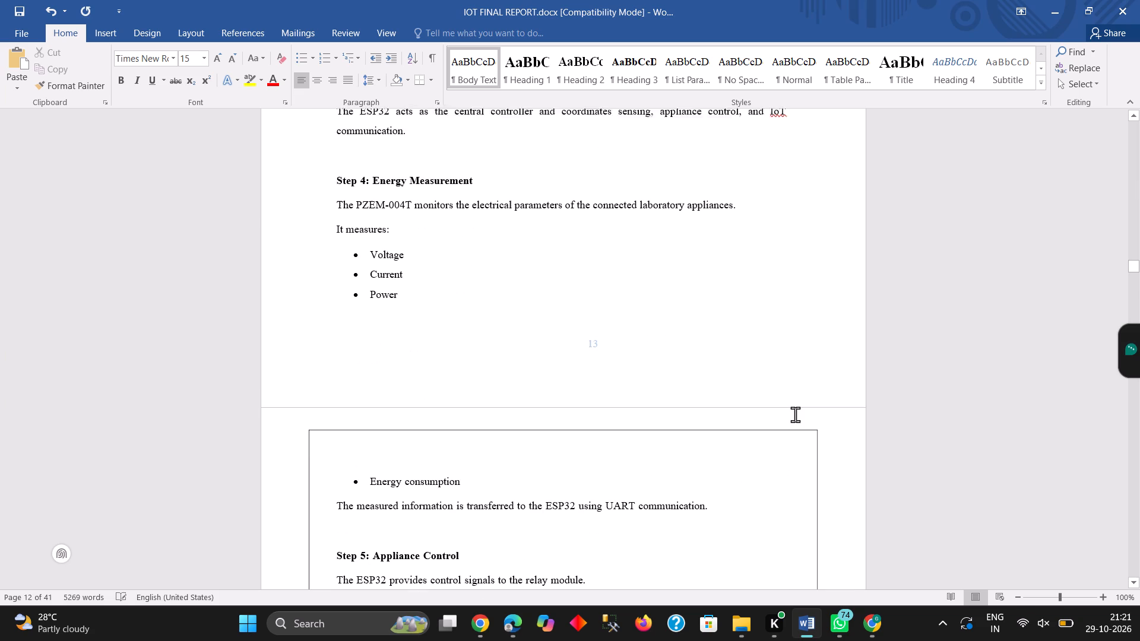
click(811, 434)
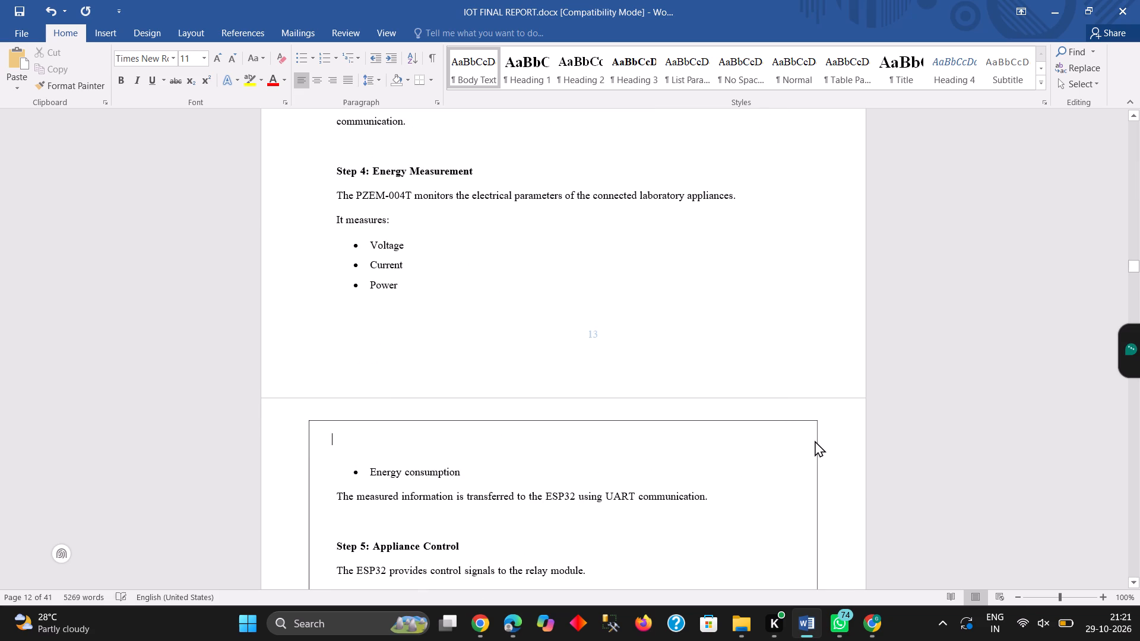
click(815, 440)
key(Delete)
Delete the border frame around the last Methodology page, which contains Step 9: Continuous Monitoring.
scroll(815, 440, down, 5)
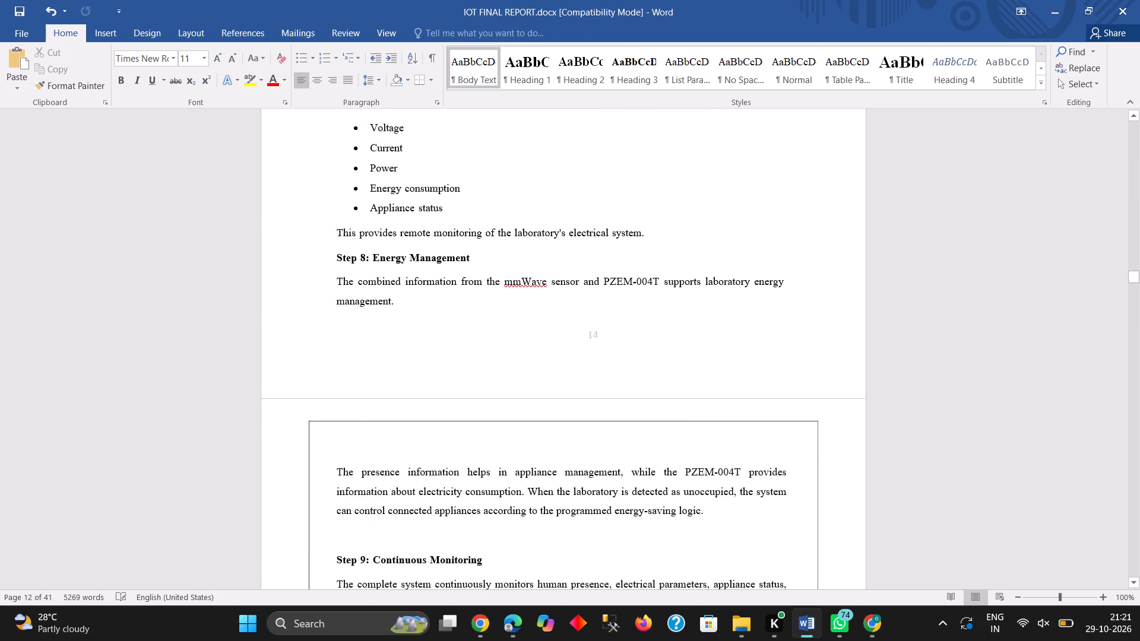
scroll(815, 440, down, 1)
click(819, 460)
key(Delete)
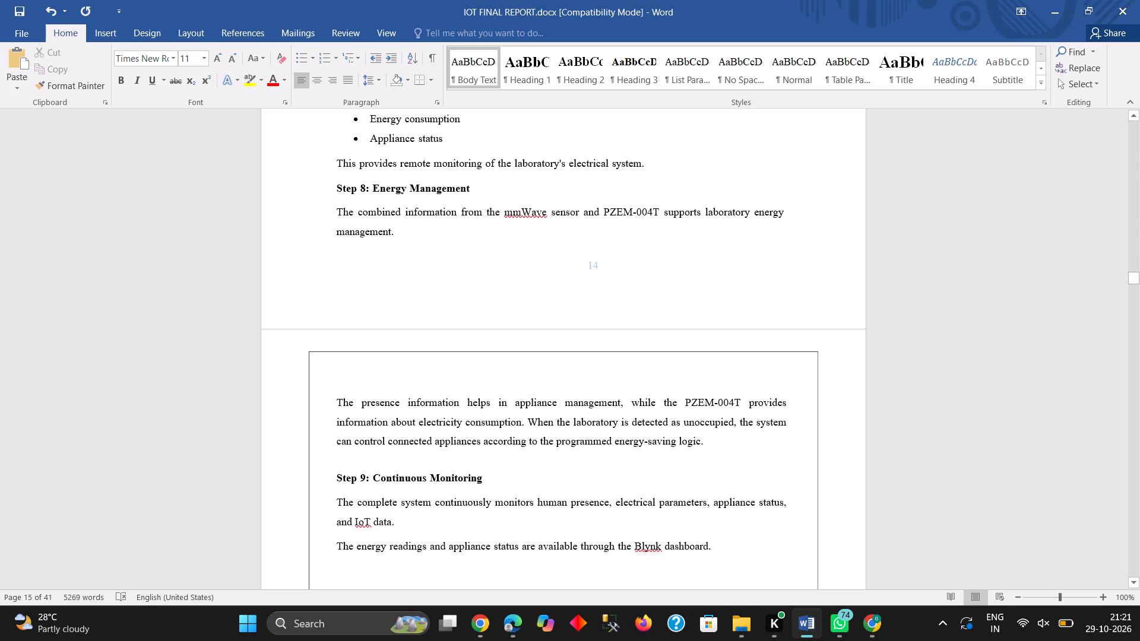
click(815, 432)
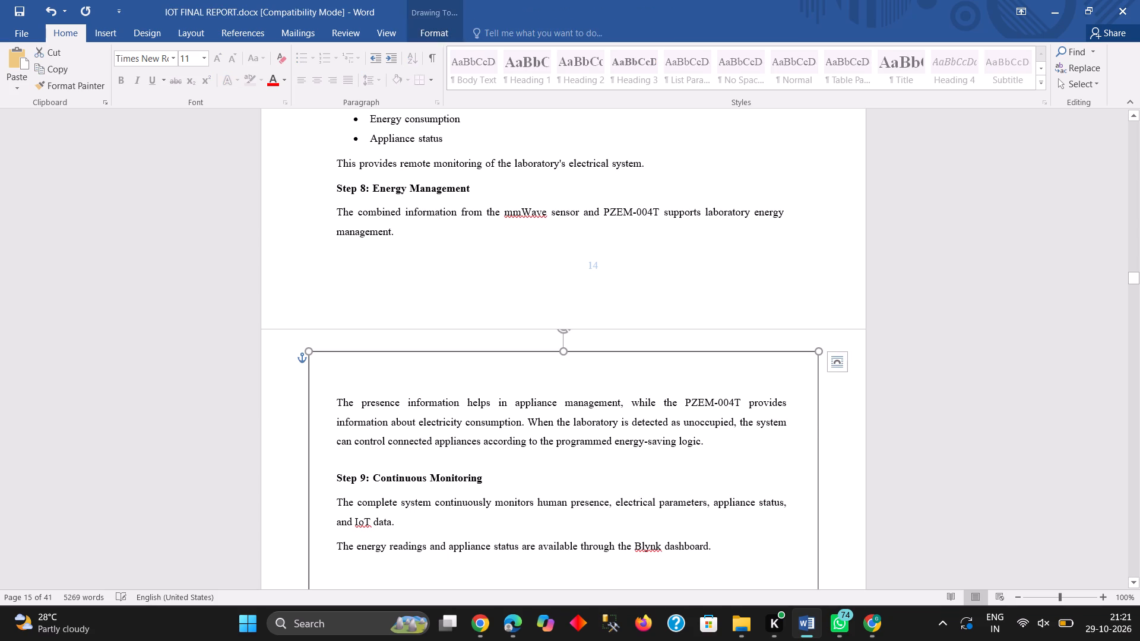
key(Delete)
Delete the border frames around the page with the heading 7. IMPLEMENTATION and the following Laboratory Appliances page.
scroll(815, 432, down, 4)
scroll(714, 443, down, 2)
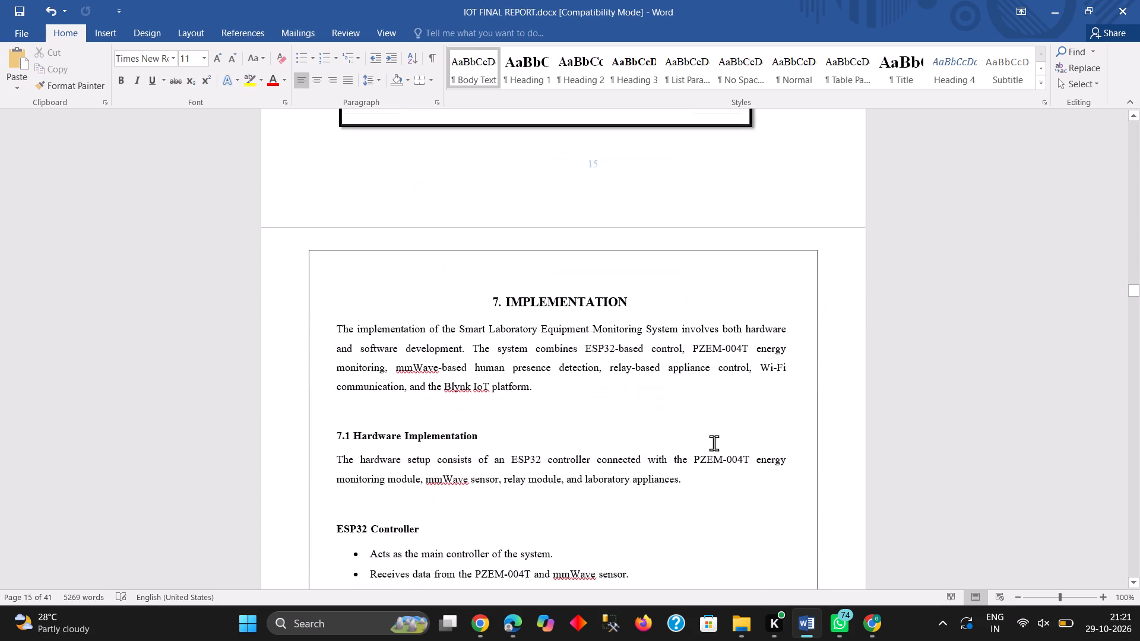
scroll(714, 443, down, 1)
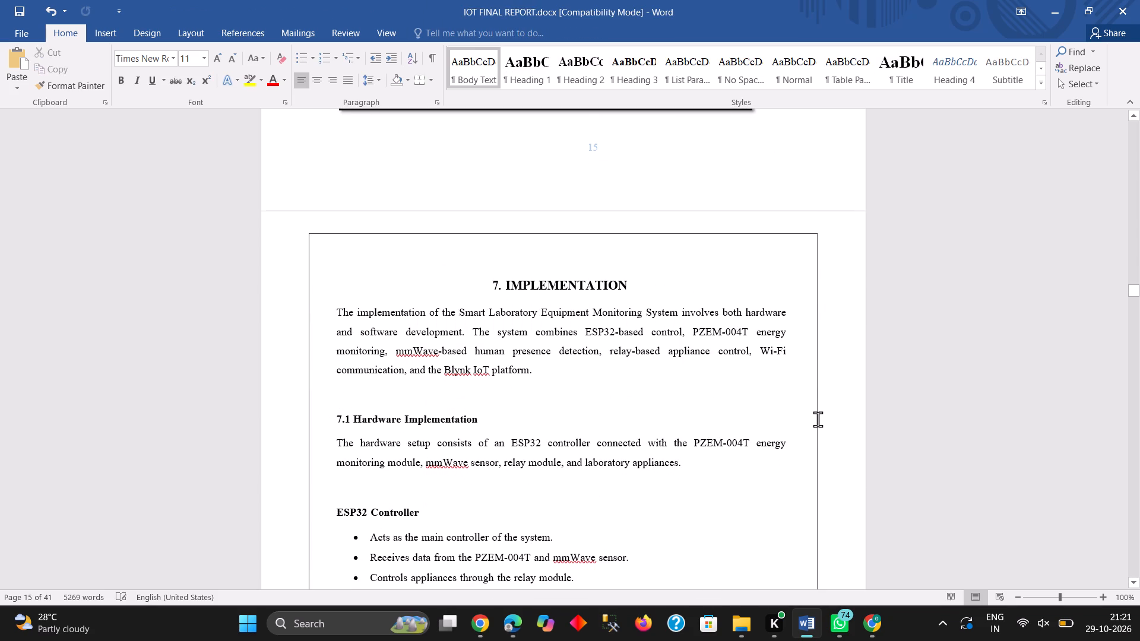
click(818, 419)
click(816, 427)
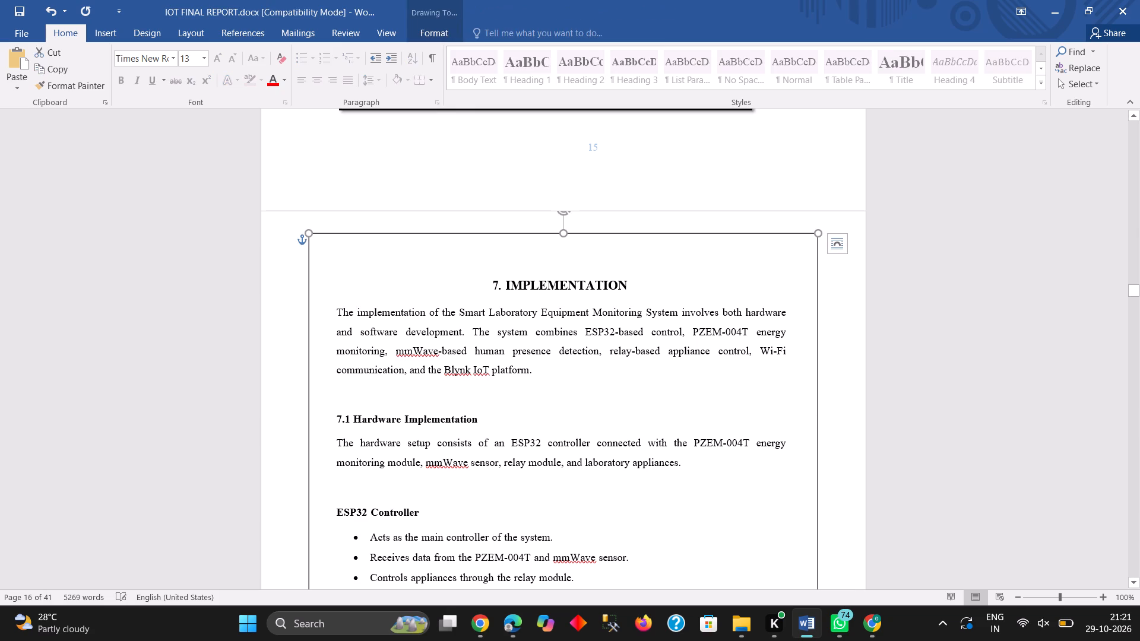
key(Delete)
scroll(816, 427, down, 3)
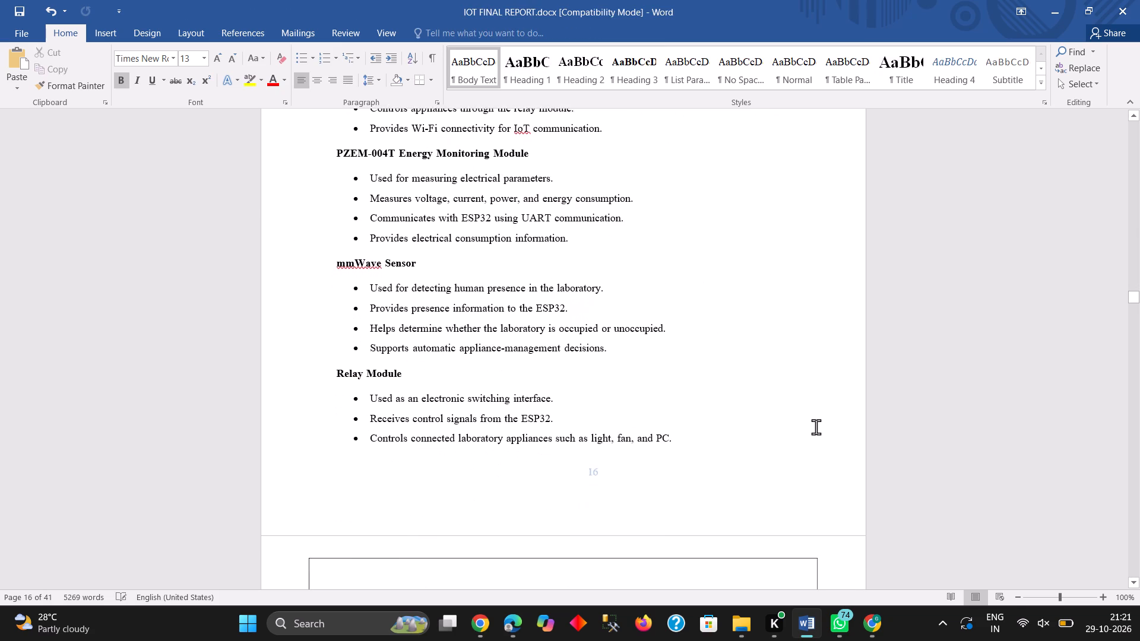
scroll(816, 427, down, 1)
click(816, 445)
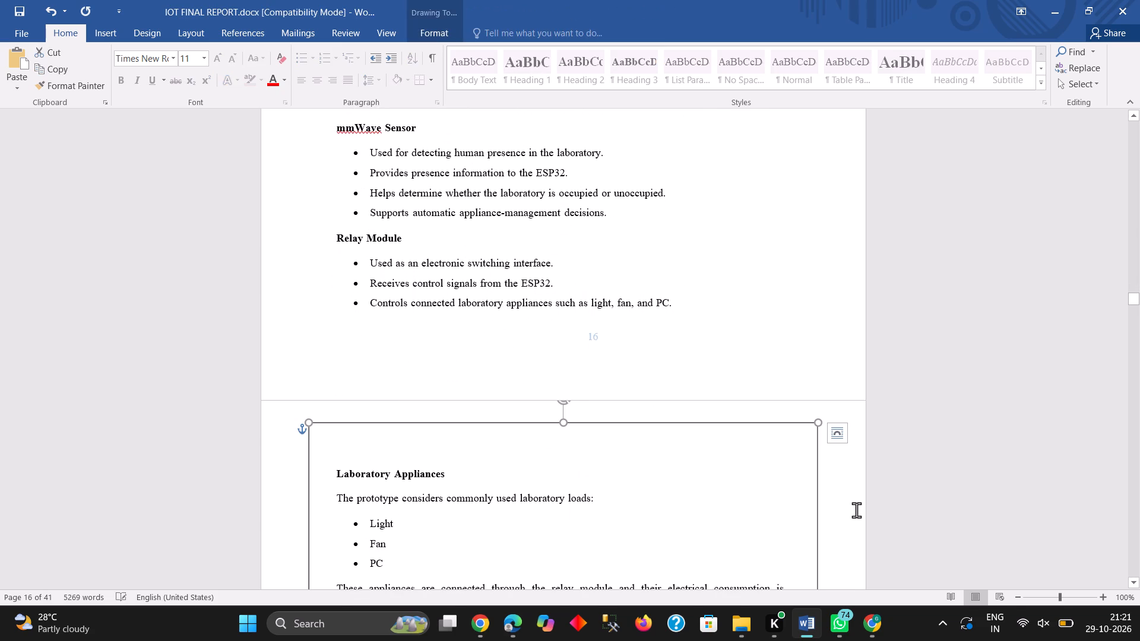
key(Delete)
Delete the border frames around page 18 with Hardware Initialization and page 19 with 7.4 Energy Monitoring Implementation.
scroll(856, 510, down, 3)
scroll(774, 484, down, 1)
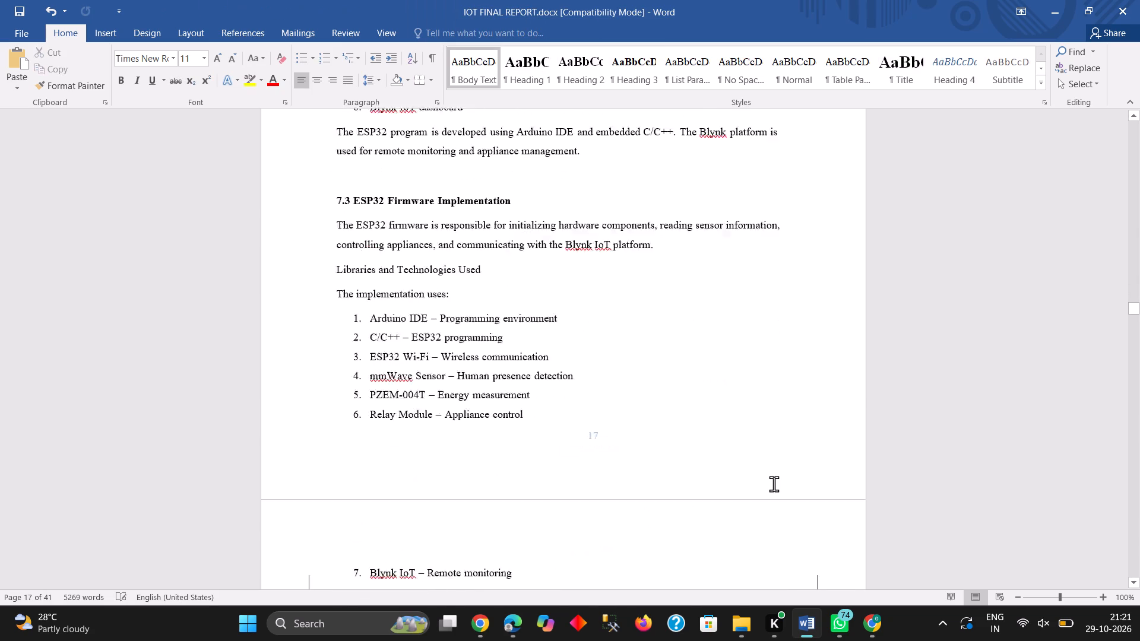
scroll(774, 484, down, 1)
click(819, 493)
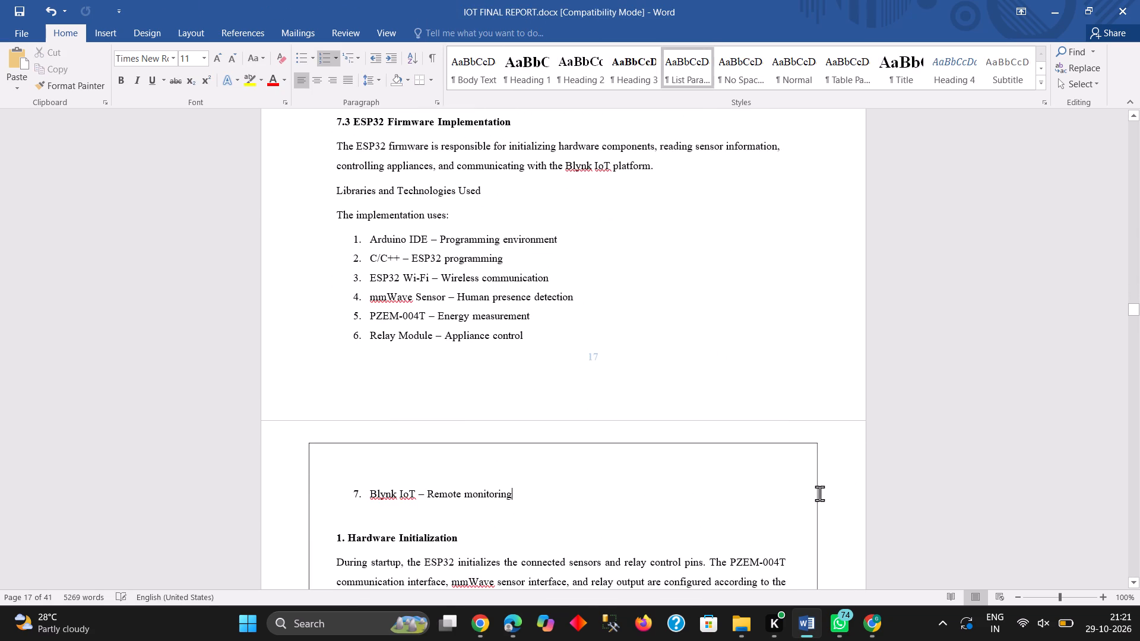
click(815, 494)
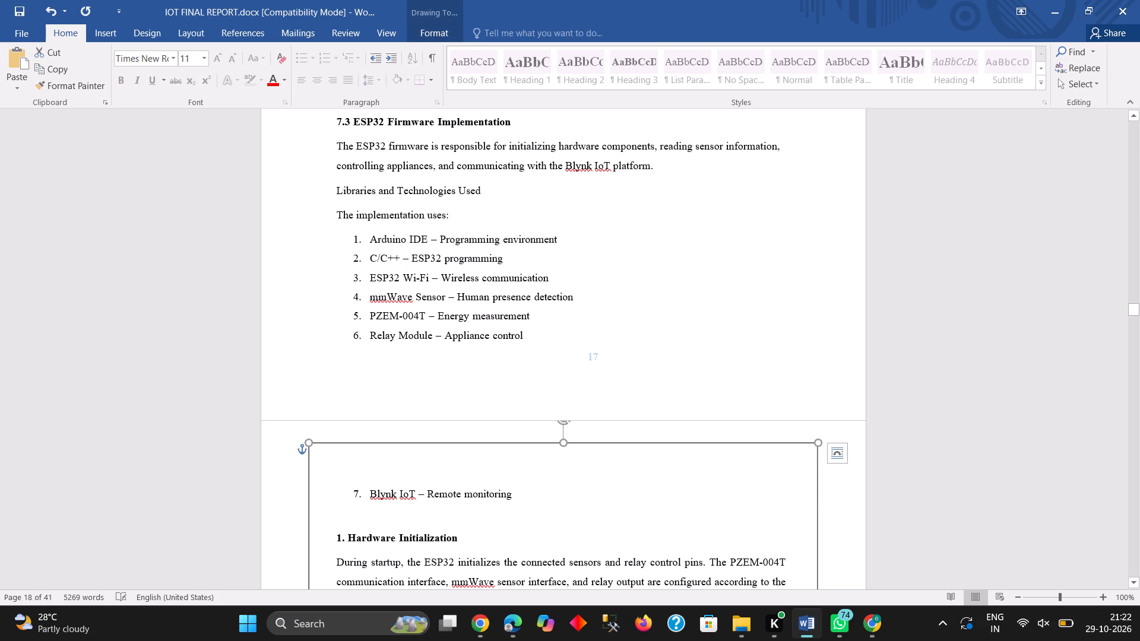
key(Delete)
scroll(815, 494, down, 5)
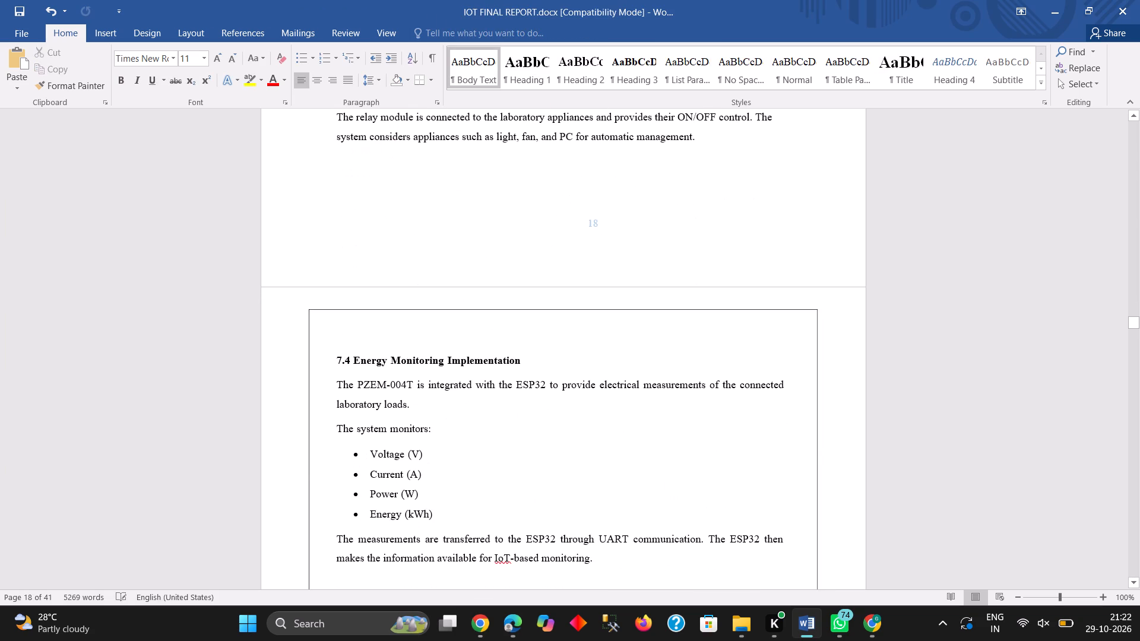
click(816, 485)
key(Delete)
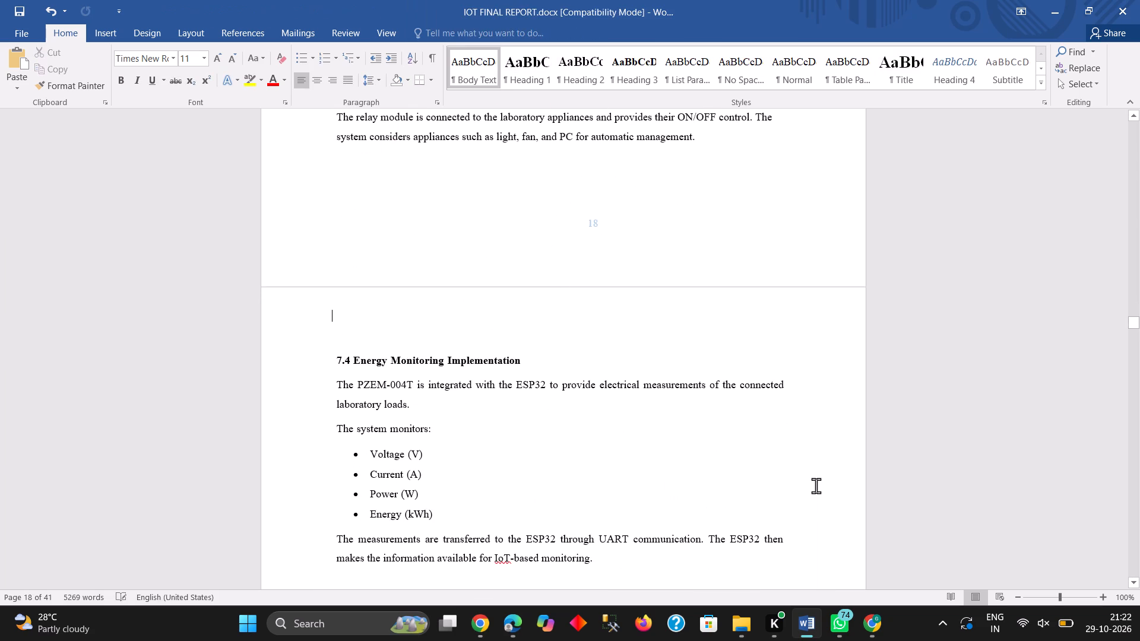
Delete the border frames around page 20 with the Blynk IoT dashboard text and page 21 with 7.9 Network Configuration.
scroll(816, 485, down, 4)
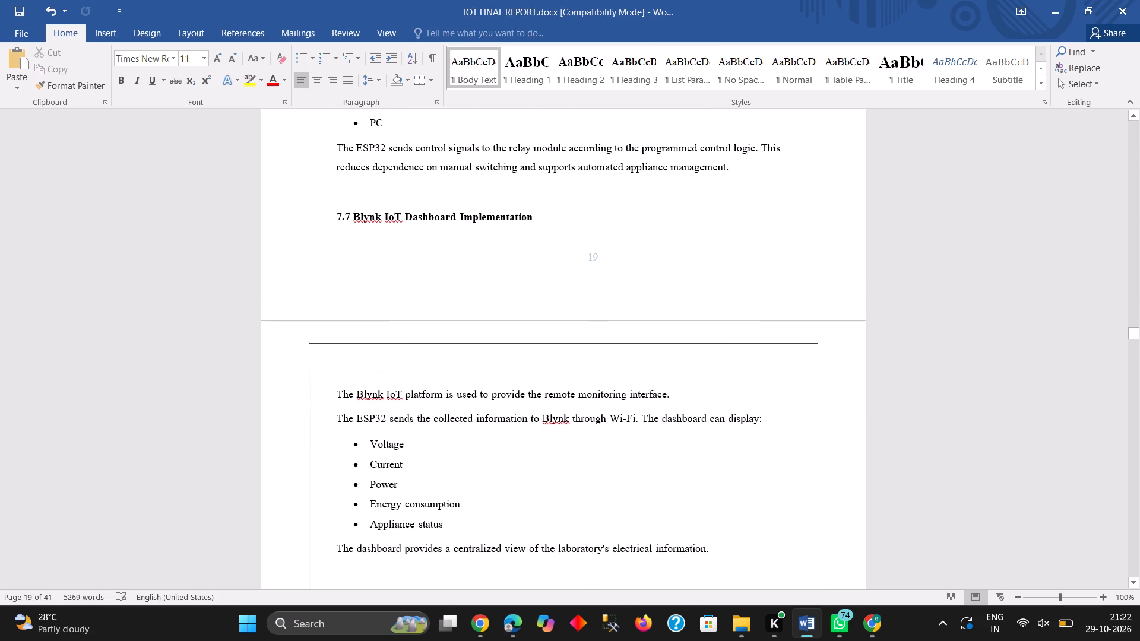
double_click(816, 468)
key(Delete)
scroll(816, 468, down, 3)
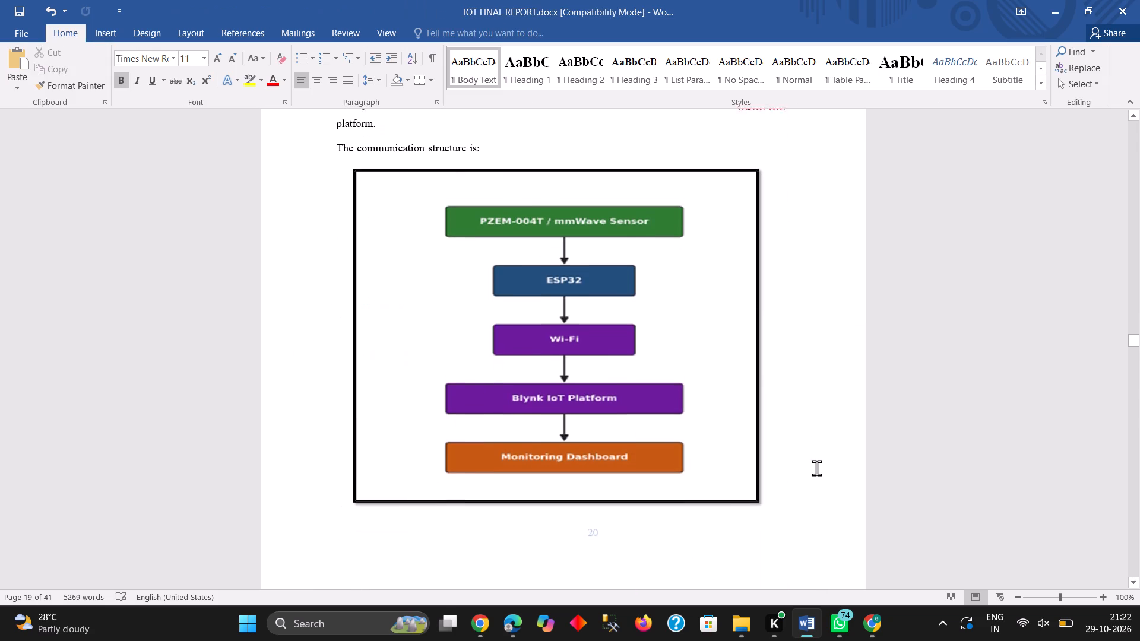
scroll(816, 448, down, 4)
click(816, 448)
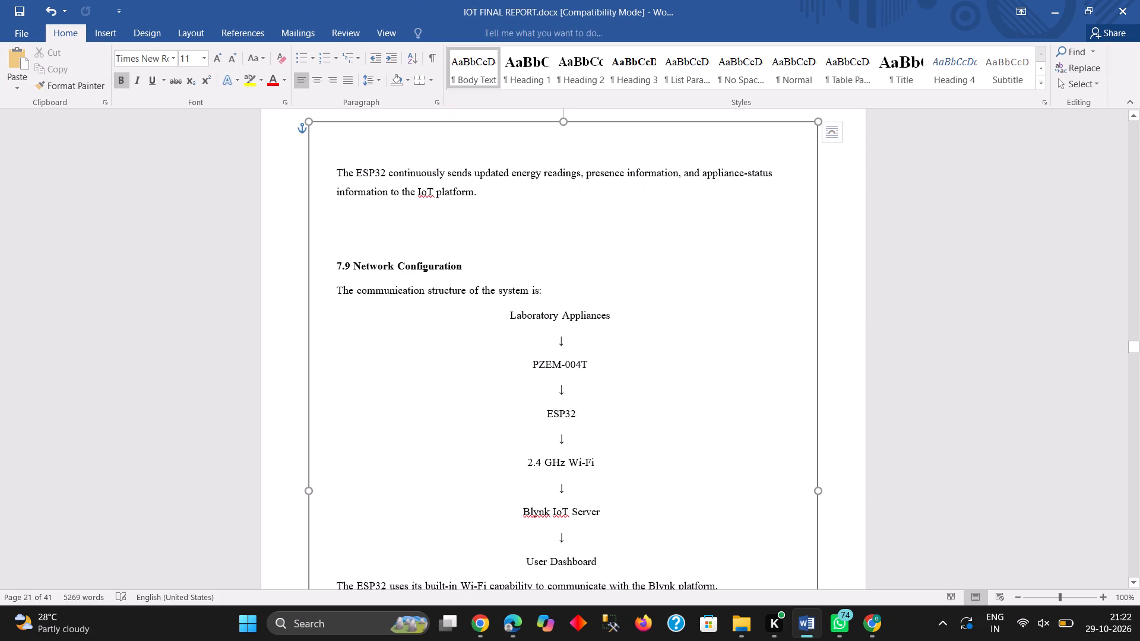
key(Delete)
Delete the border frames around page 22 with mmWave Sensor Testing and page 23 with 7.11 Deployment.
scroll(816, 448, down, 3)
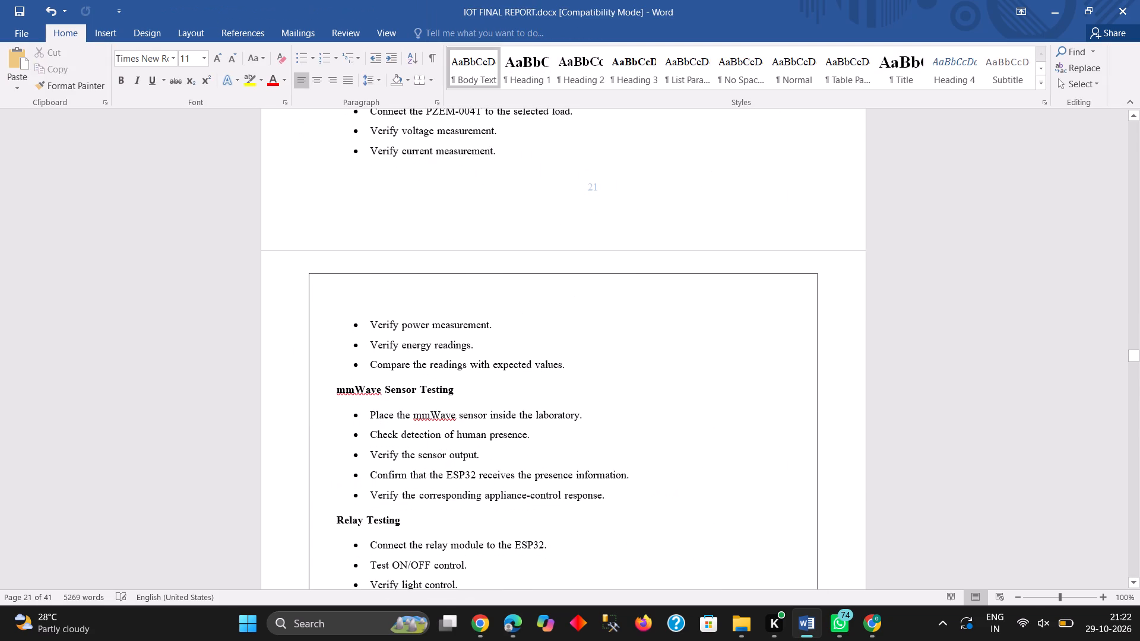
click(816, 448)
key(Delete)
scroll(816, 448, down, 3)
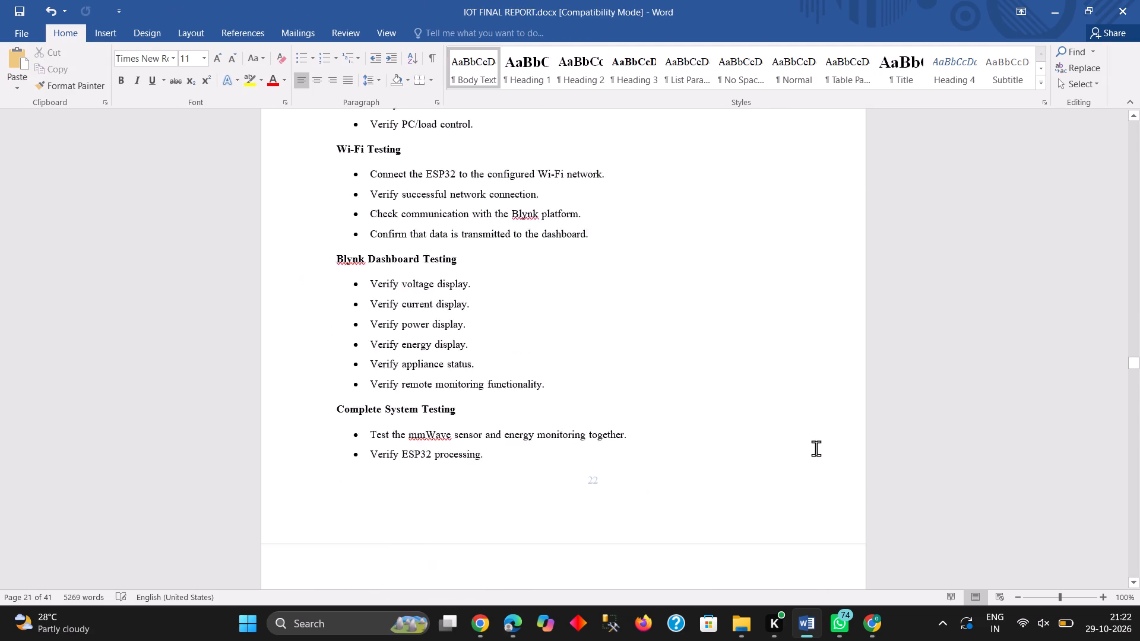
scroll(816, 448, down, 1)
click(816, 448)
key(Delete)
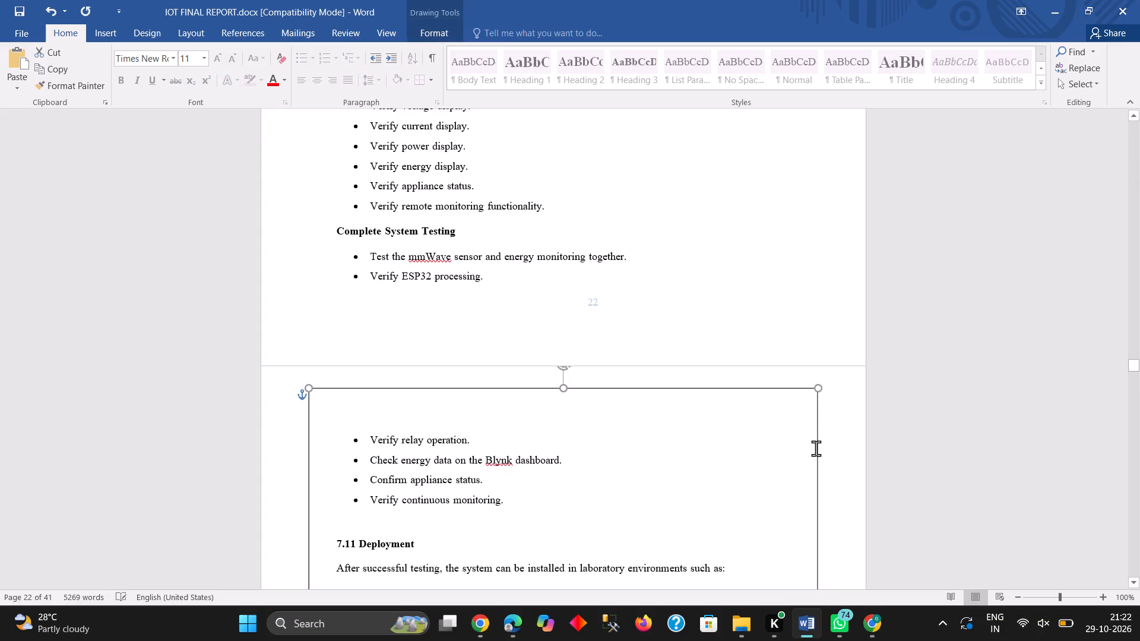
Delete the border frames around page 23 with 7.11 Deployment and page 24 starting with the relay pin definitions.
key(Delete)
scroll(816, 448, down, 4)
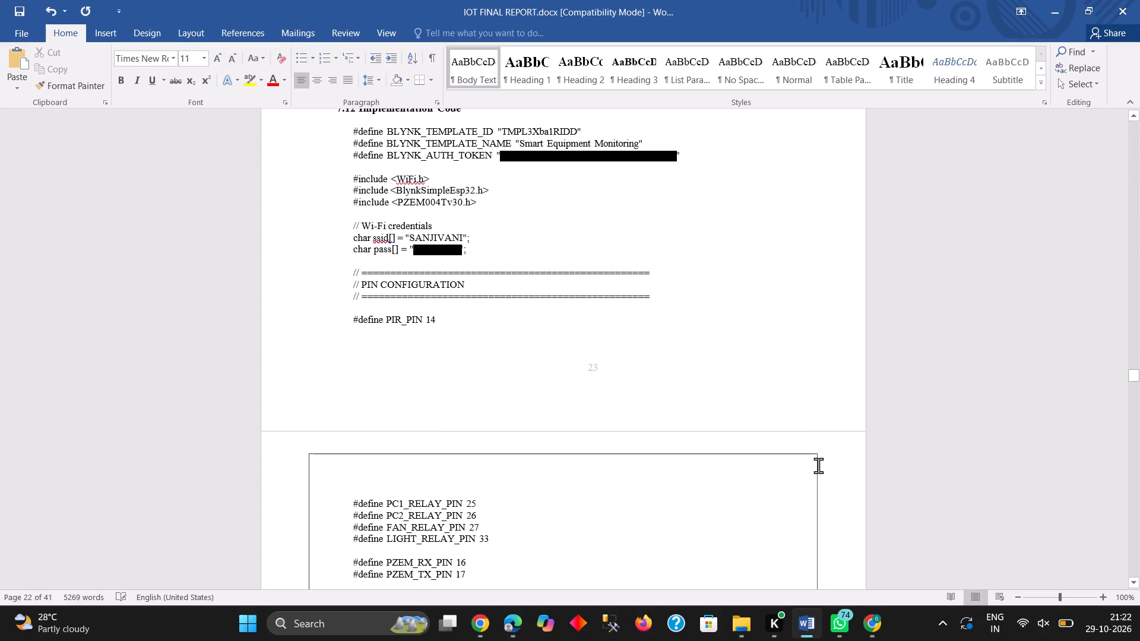
click(818, 465)
click(815, 467)
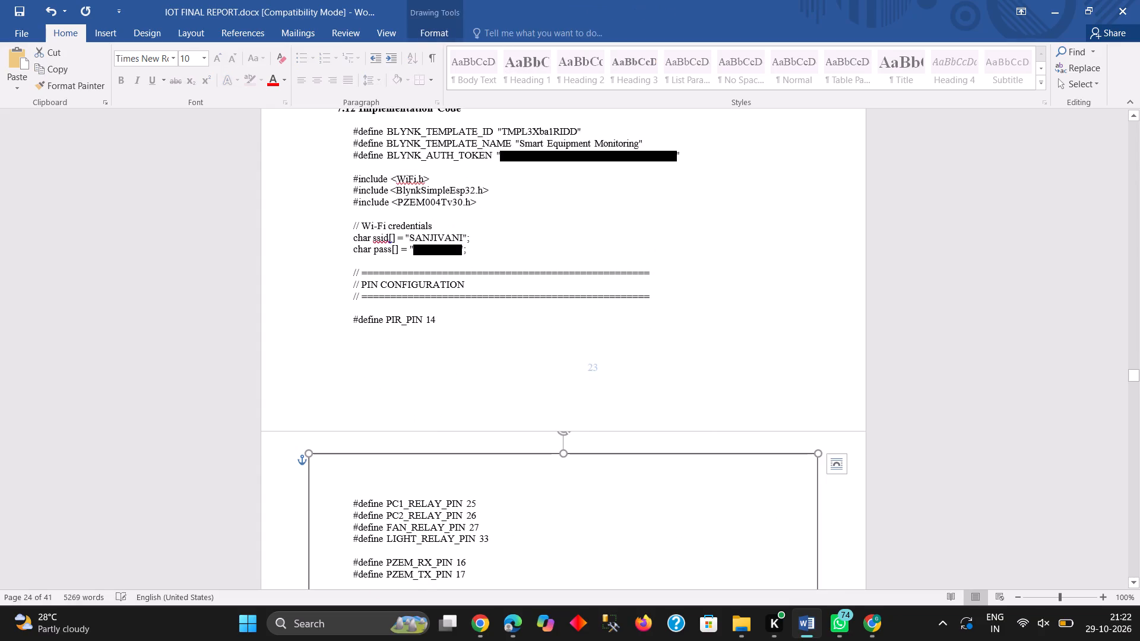
key(Delete)
Delete the border frames around page 25 with the writeRelay and PC1 control code and page 26 with the setFan code.
scroll(815, 467, down, 6)
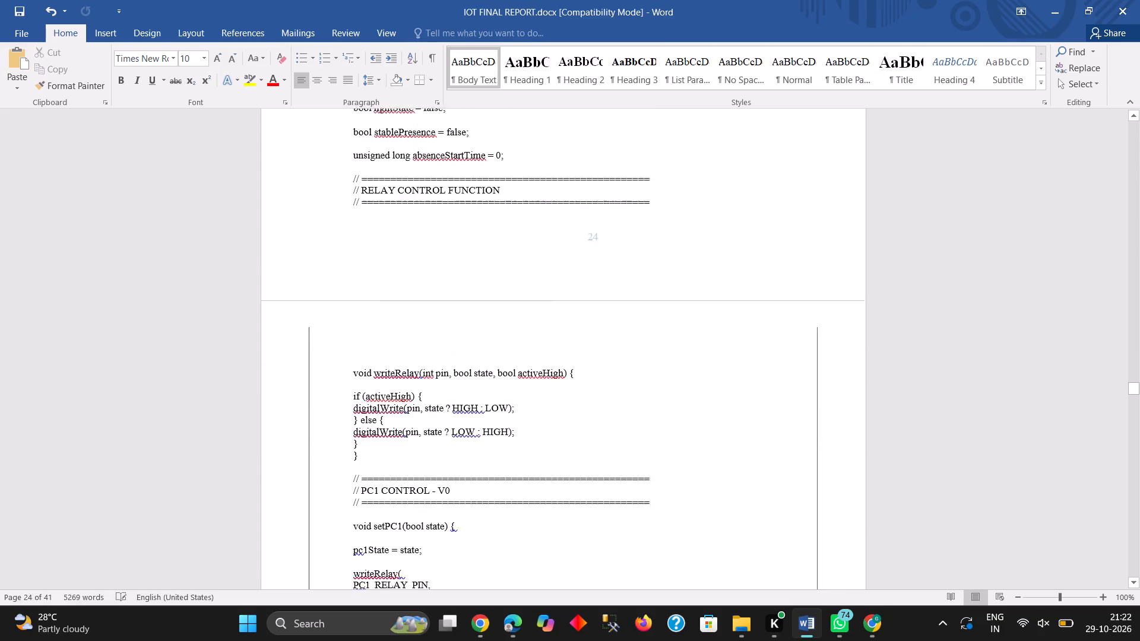
click(816, 462)
key(Delete)
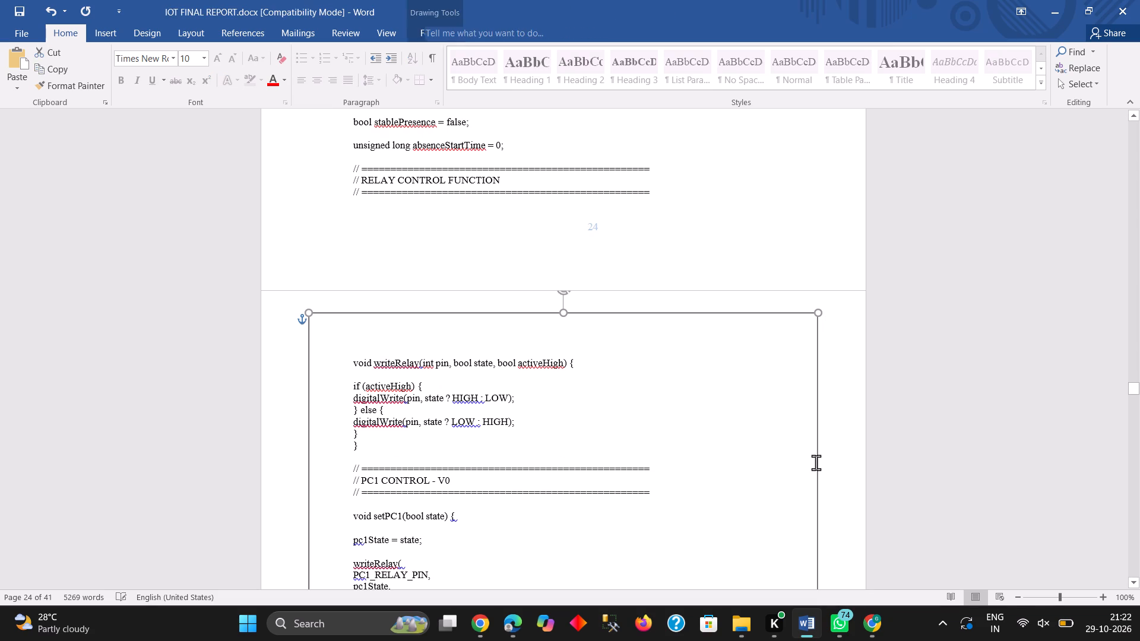
scroll(816, 462, down, 4)
click(816, 462)
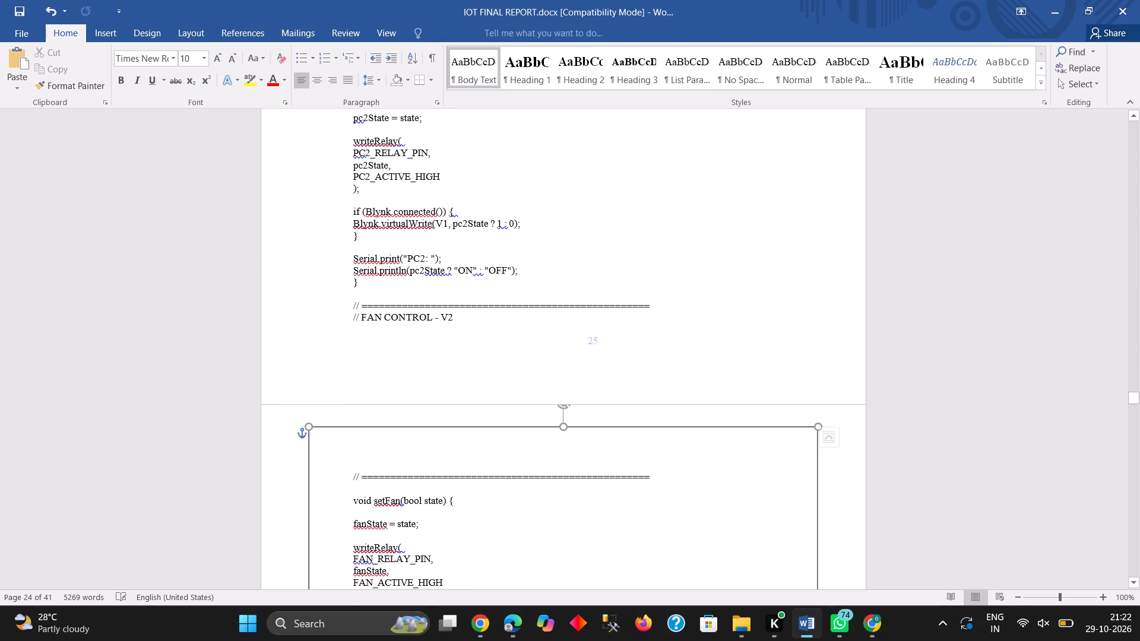
key(Delete)
Delete the border frames around page 27 with the PIR sensor automation code and page 28 with the MOTION DETECTED code.
scroll(816, 462, down, 8)
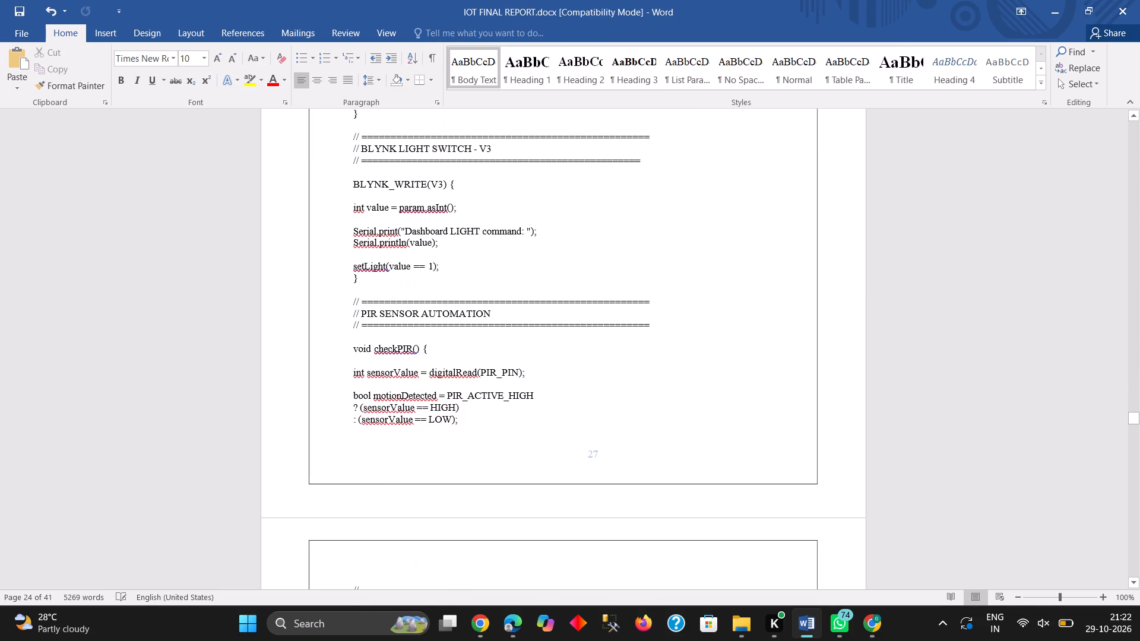
click(816, 462)
key(Delete)
scroll(816, 462, down, 1)
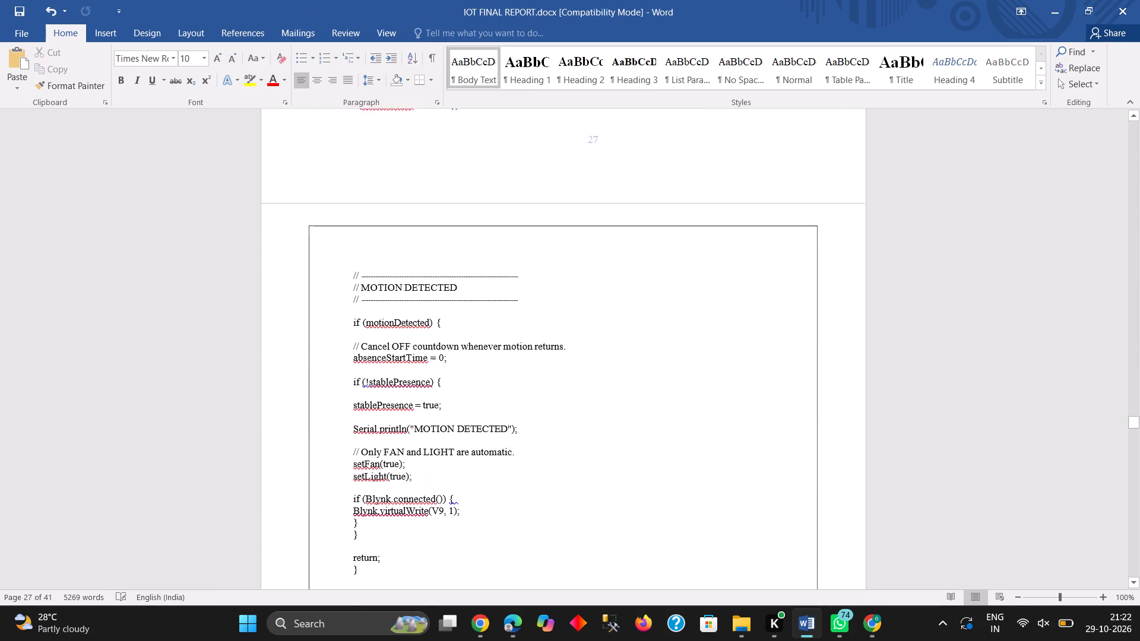
scroll(816, 462, down, 1)
click(816, 462)
key(Delete)
Delete the border frames around page 29 with the PZEM monitoring code and page 30 with the SETUP code.
scroll(816, 462, down, 3)
click(816, 480)
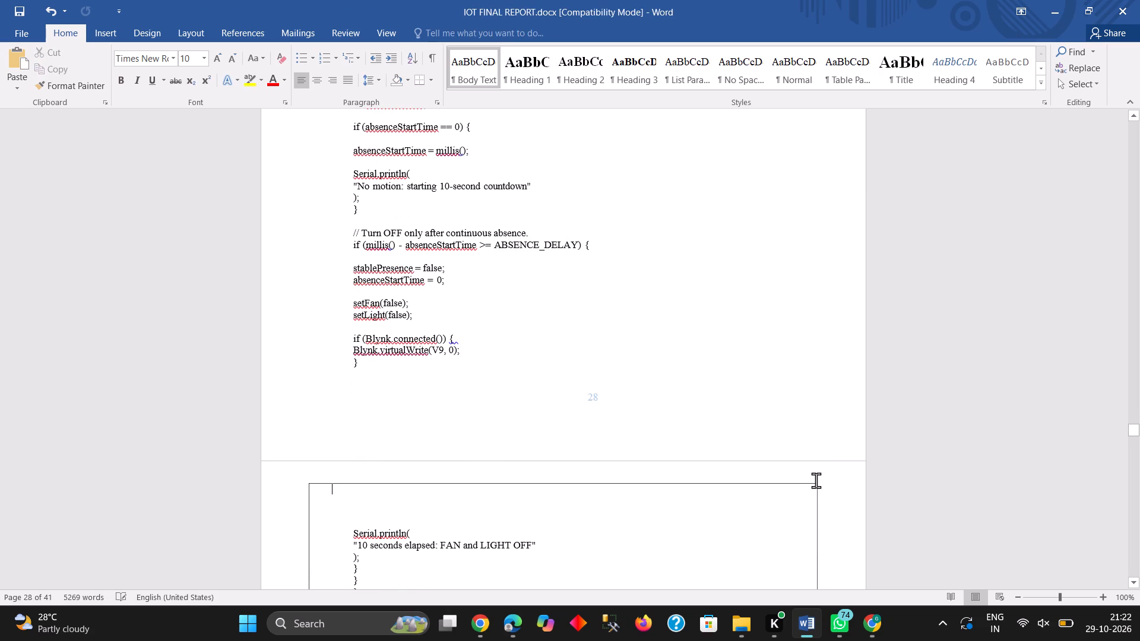
click(816, 499)
key(Delete)
scroll(816, 499, down, 3)
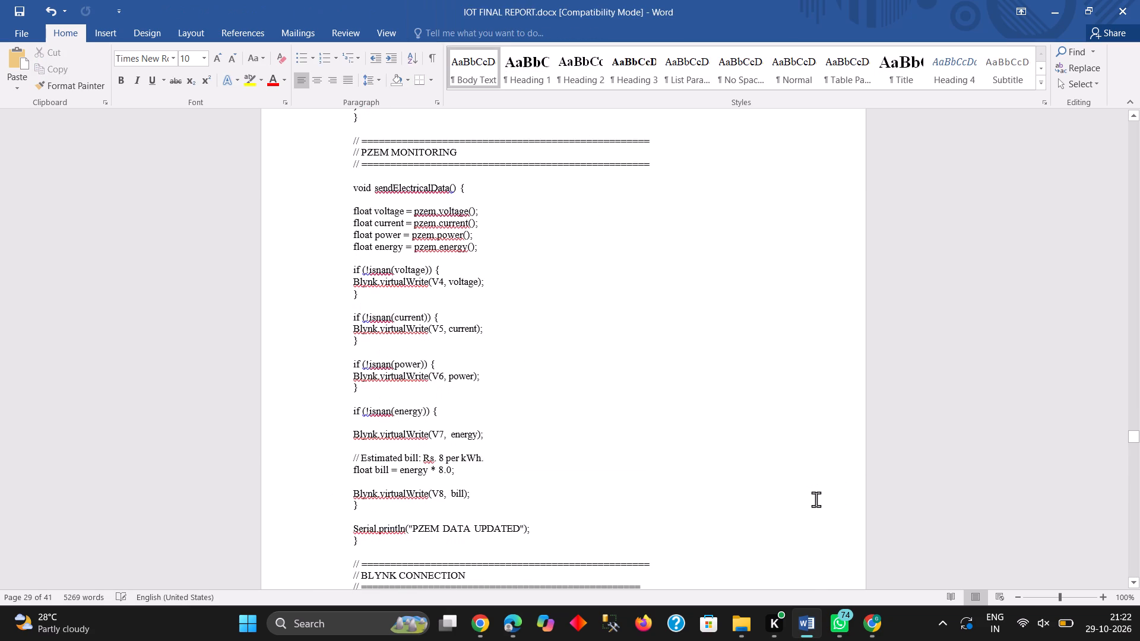
scroll(816, 499, down, 3)
click(818, 507)
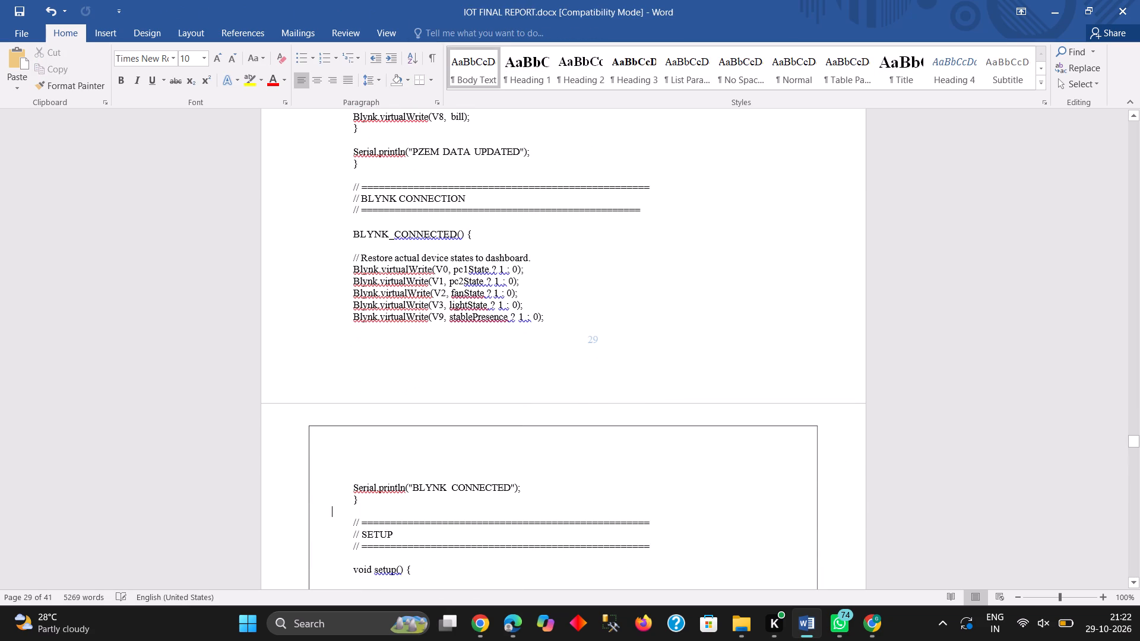
click(815, 513)
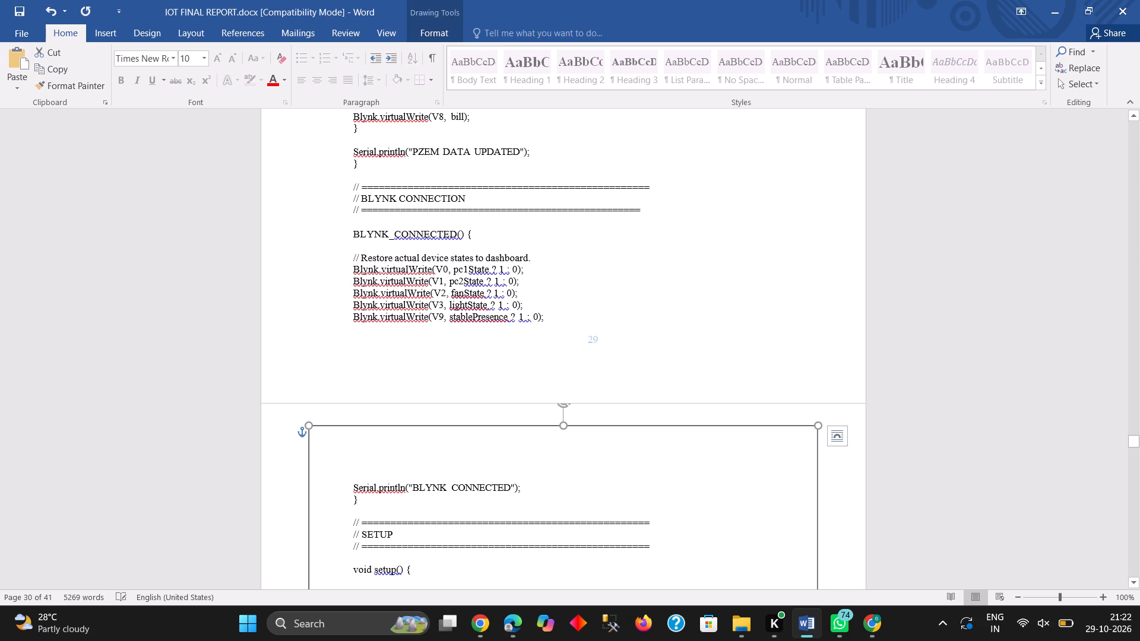
key(Delete)
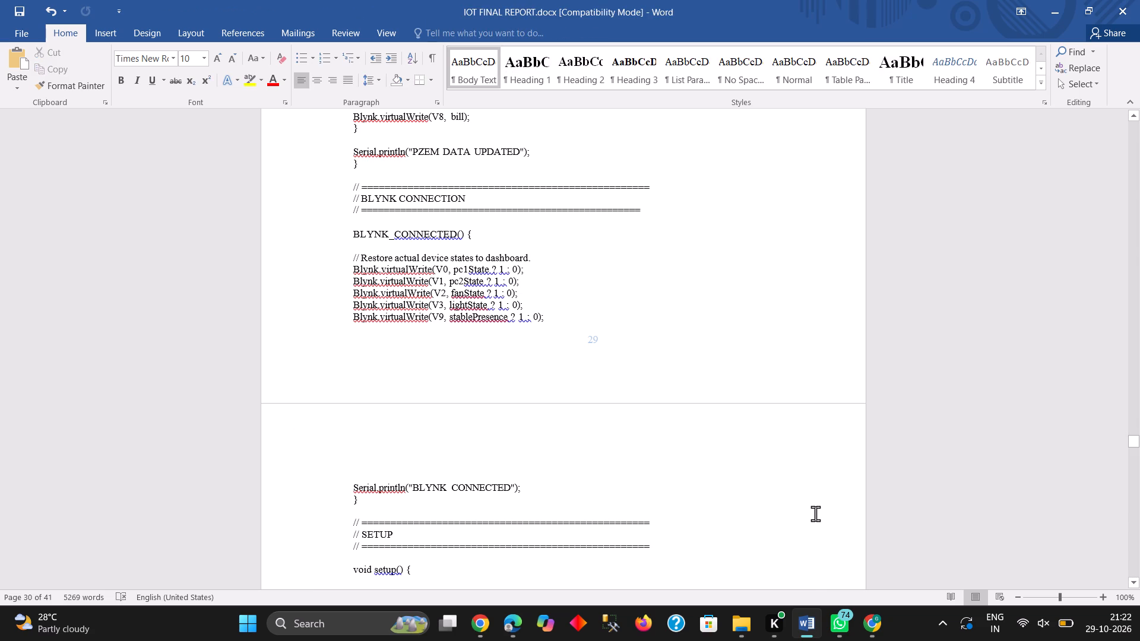
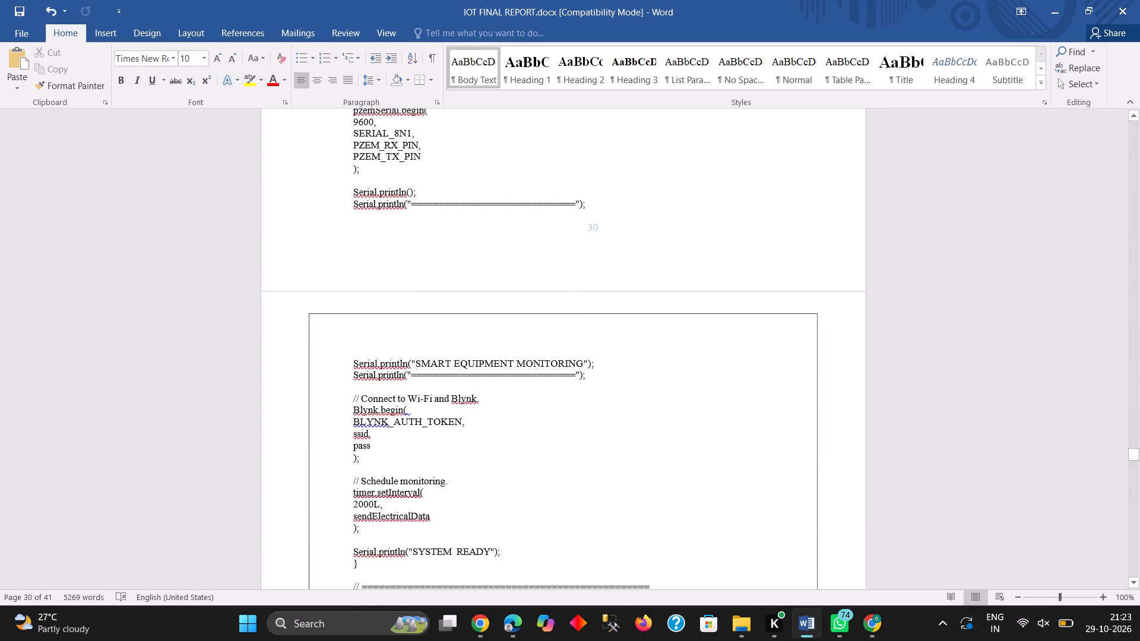
Delete the border frames around page 31 with the SMART EQUIPMENT MONITORING code and page 32 with 8. RESULT.
click(816, 499)
key(Delete)
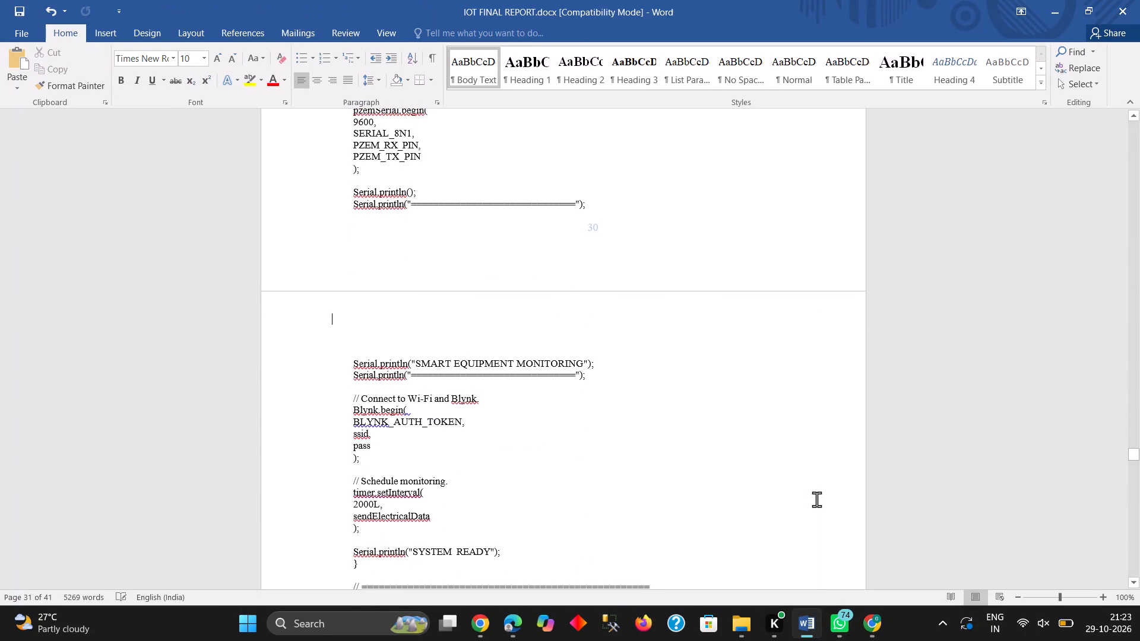
scroll(816, 499, down, 5)
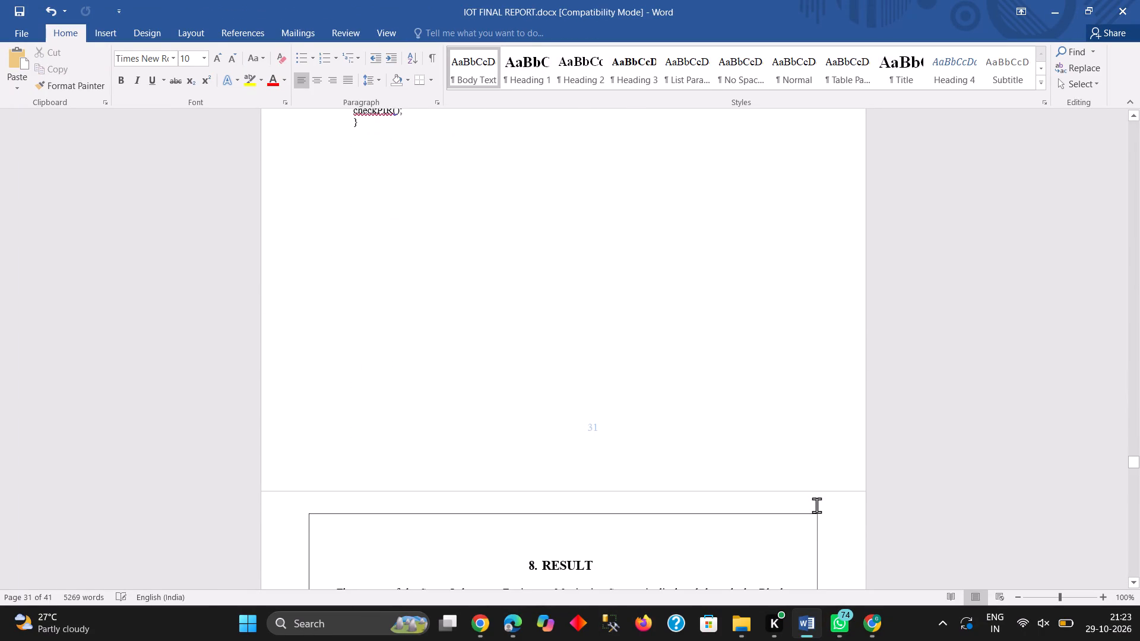
click(818, 519)
click(817, 529)
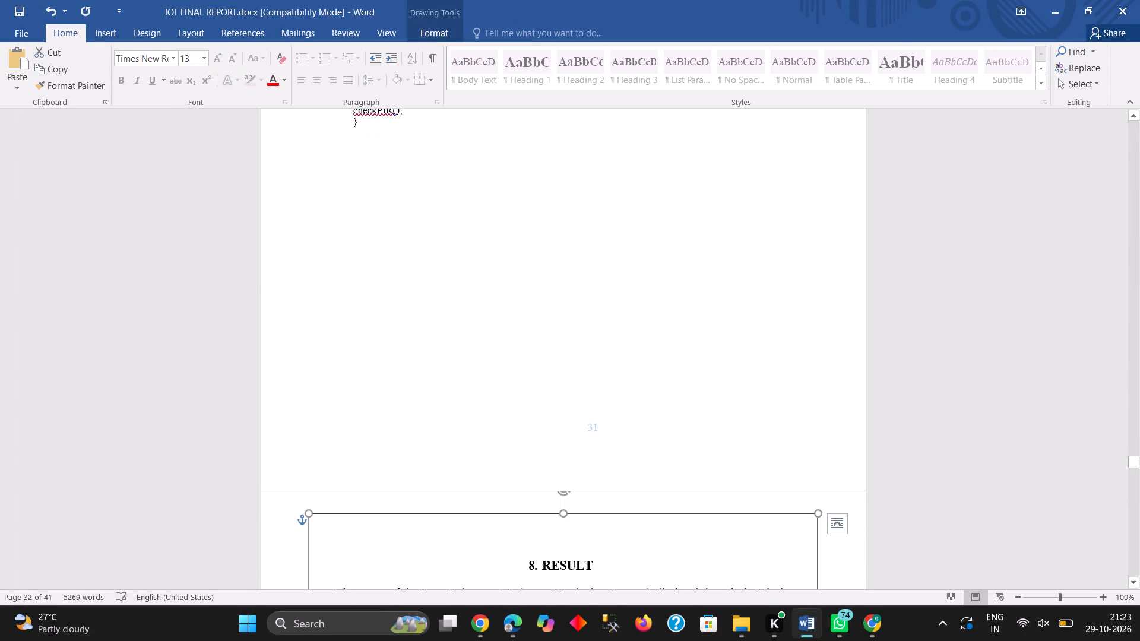
key(Delete)
Delete the border frames around page 33 with 8.2 Output Representation and page 34 with 8.4 Sample Output Observation.
scroll(817, 529, down, 8)
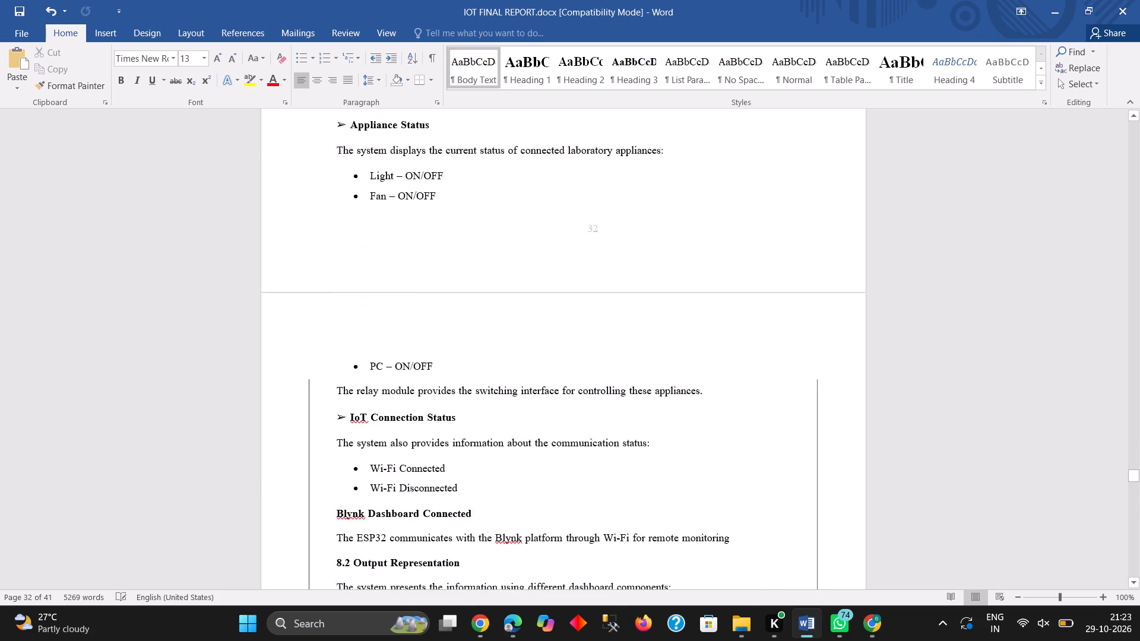
scroll(817, 529, down, 1)
click(817, 528)
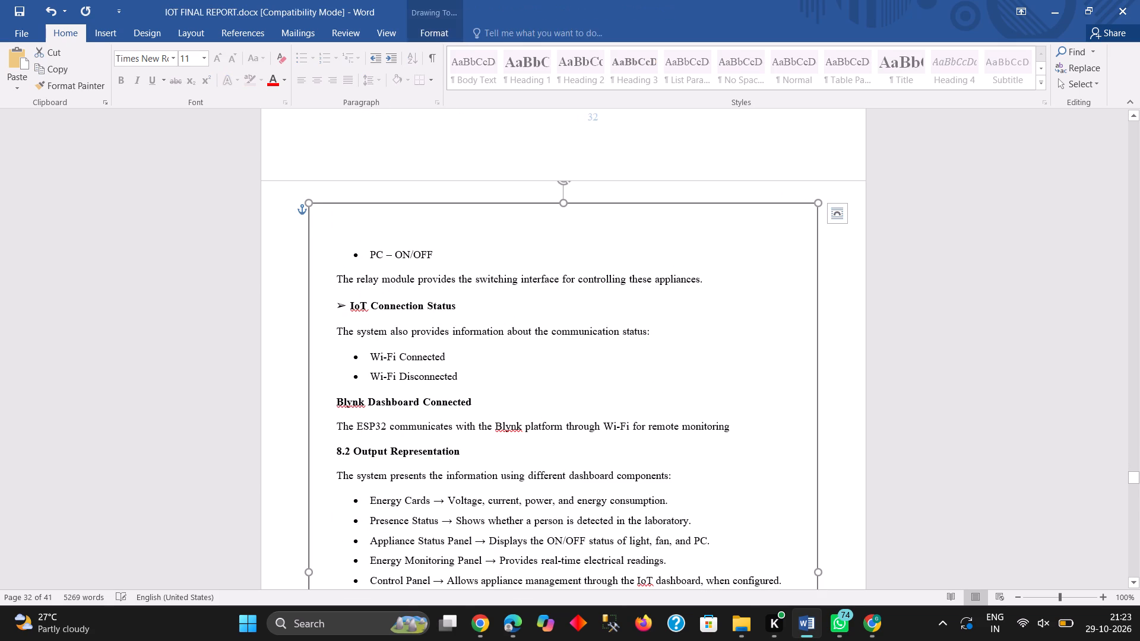
key(Delete)
scroll(817, 528, down, 4)
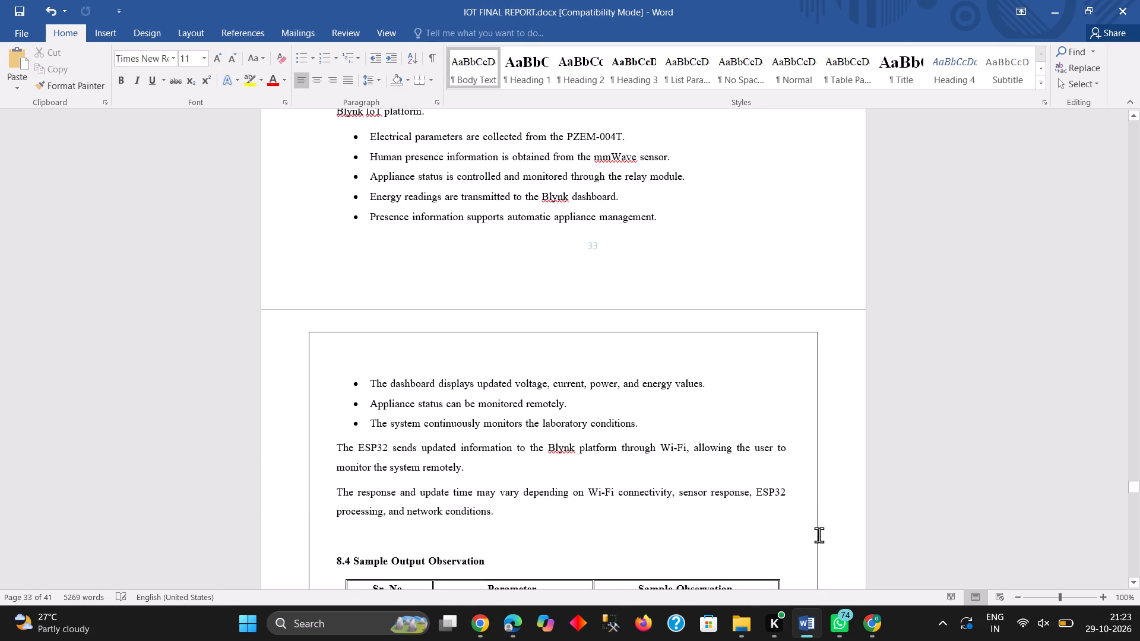
click(819, 535)
click(815, 534)
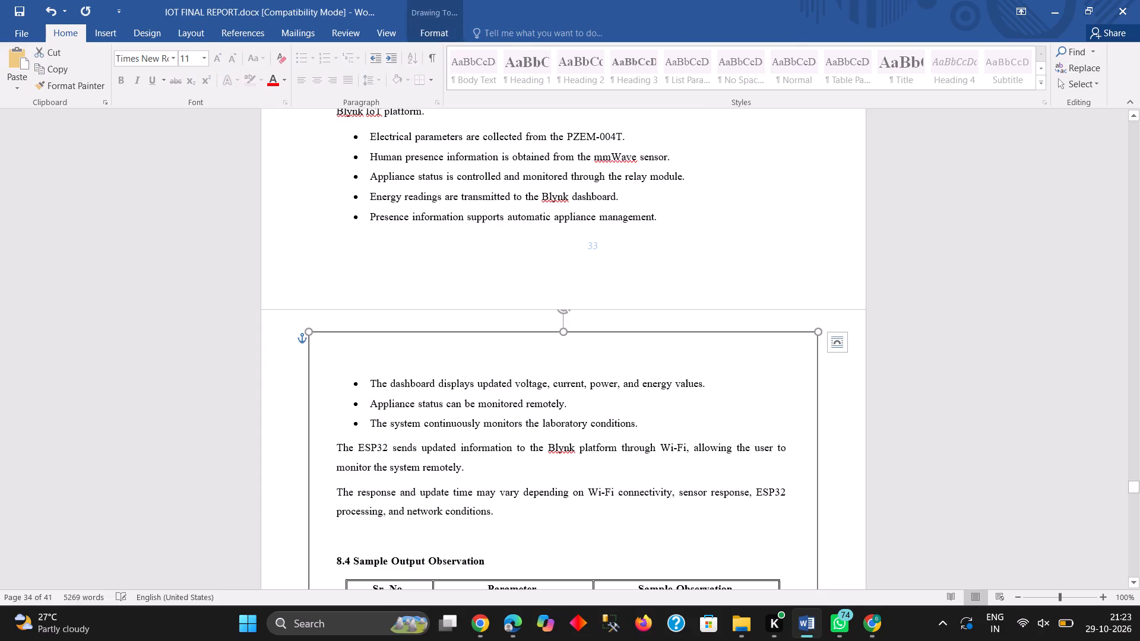
key(Delete)
Delete the border frames around page 35 with the Blynk dashboard screenshot and page 36 with the 9. SDG table.
scroll(815, 534, down, 5)
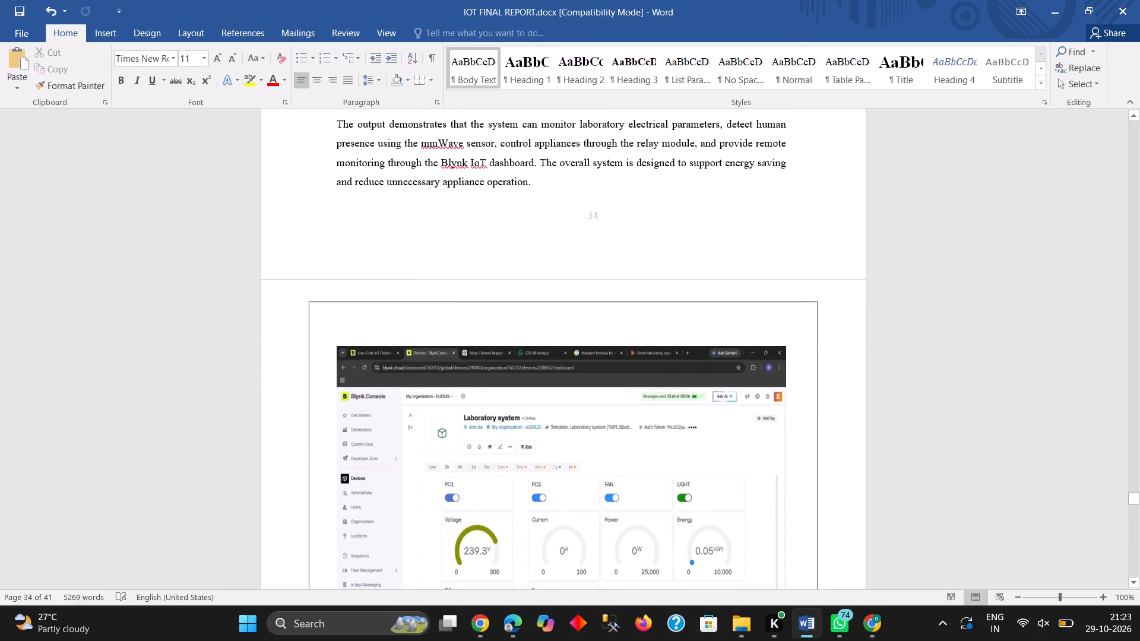
click(816, 530)
key(Delete)
scroll(816, 530, down, 2)
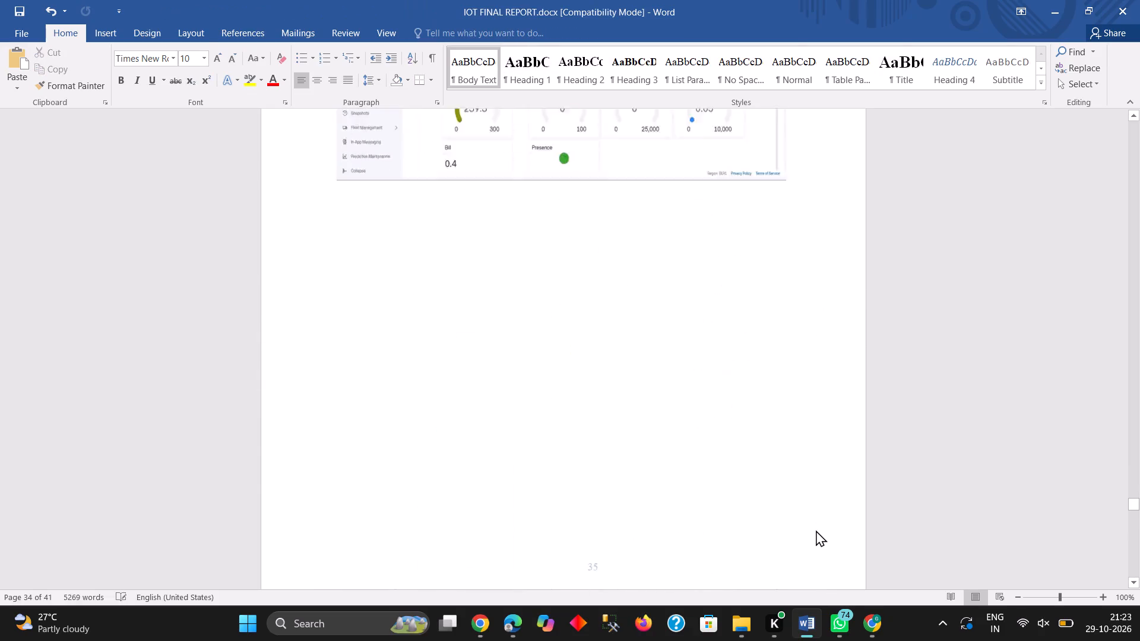
scroll(816, 530, down, 4)
click(819, 534)
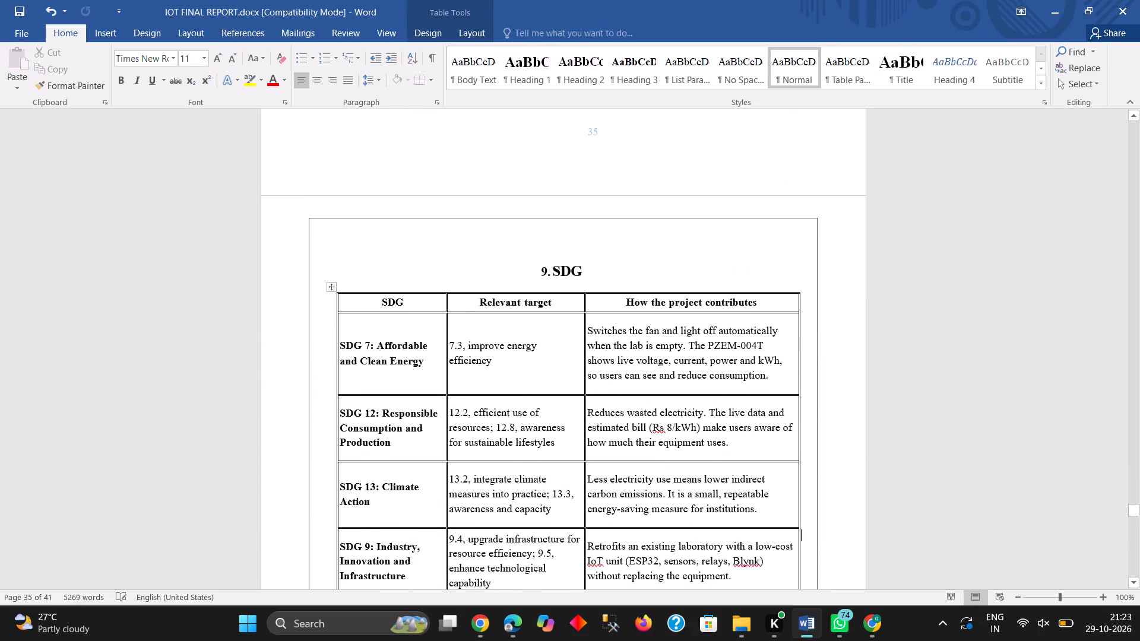
click(815, 548)
click(812, 220)
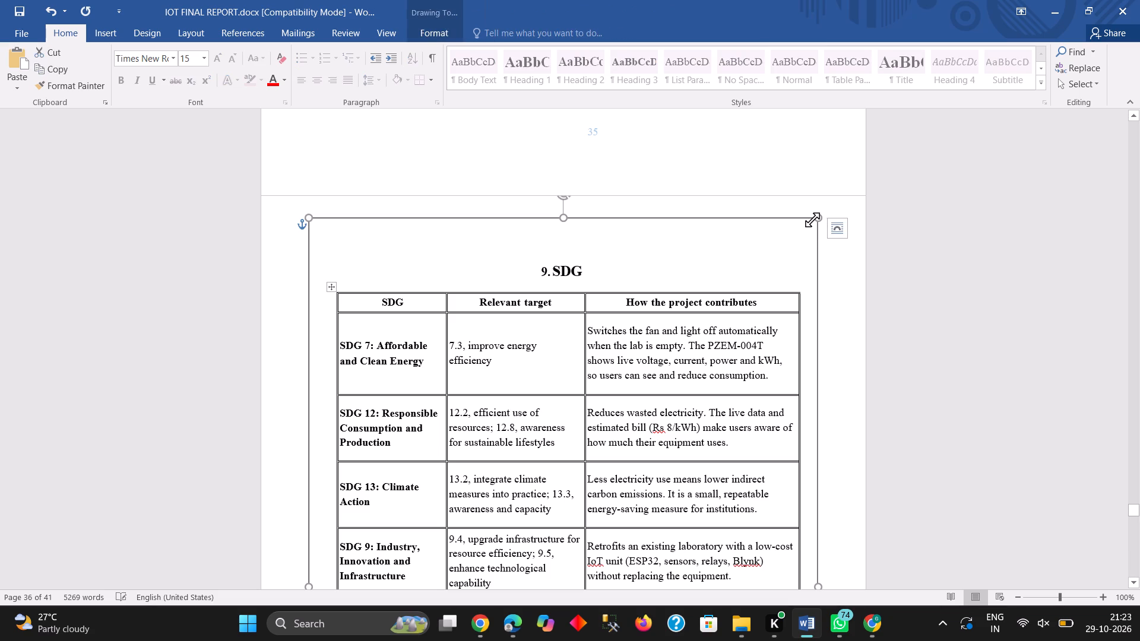
key(Delete)
Delete the border frames around page 37 with 8. DISCUSSION and page 38 with the closing summary and future extensions text.
scroll(812, 220, down, 4)
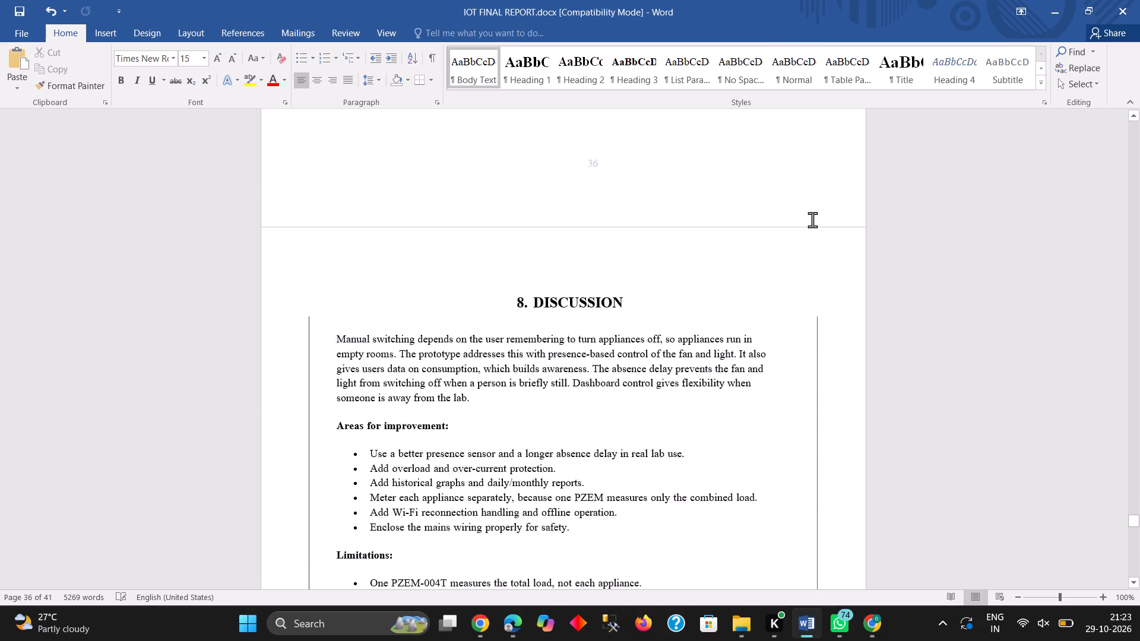
scroll(812, 220, down, 1)
click(814, 231)
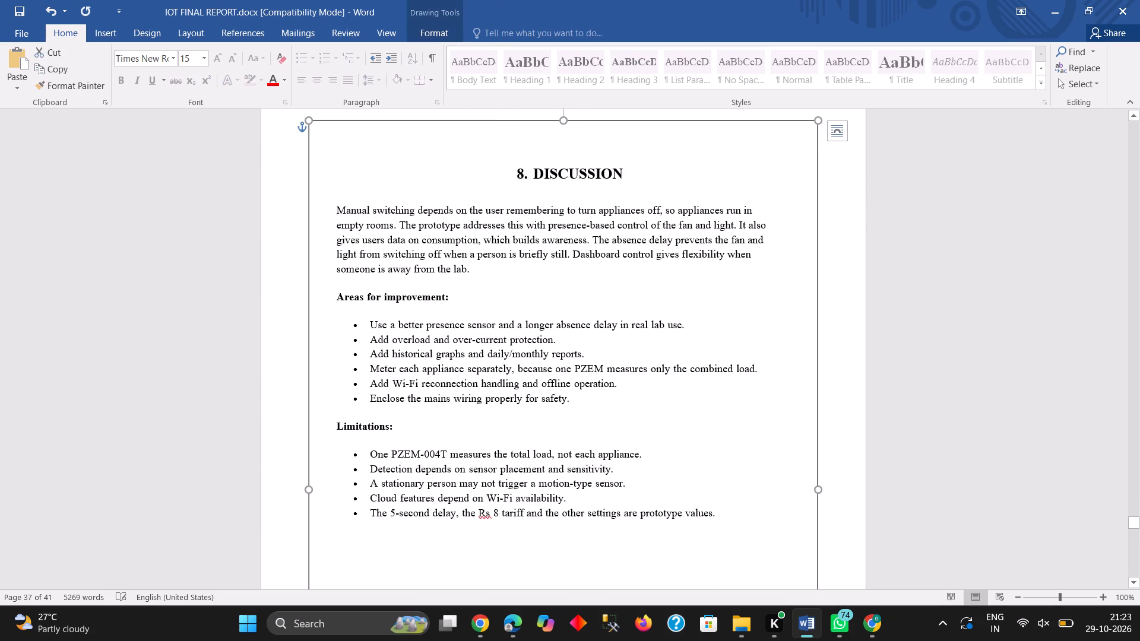
key(Delete)
scroll(814, 231, down, 4)
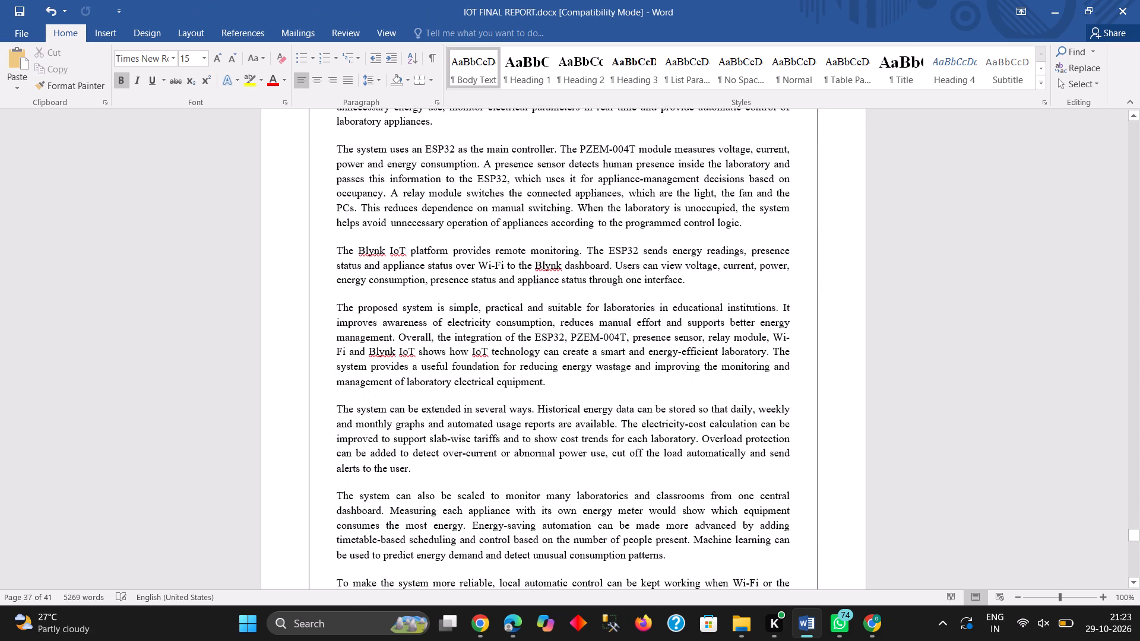
click(819, 238)
click(817, 240)
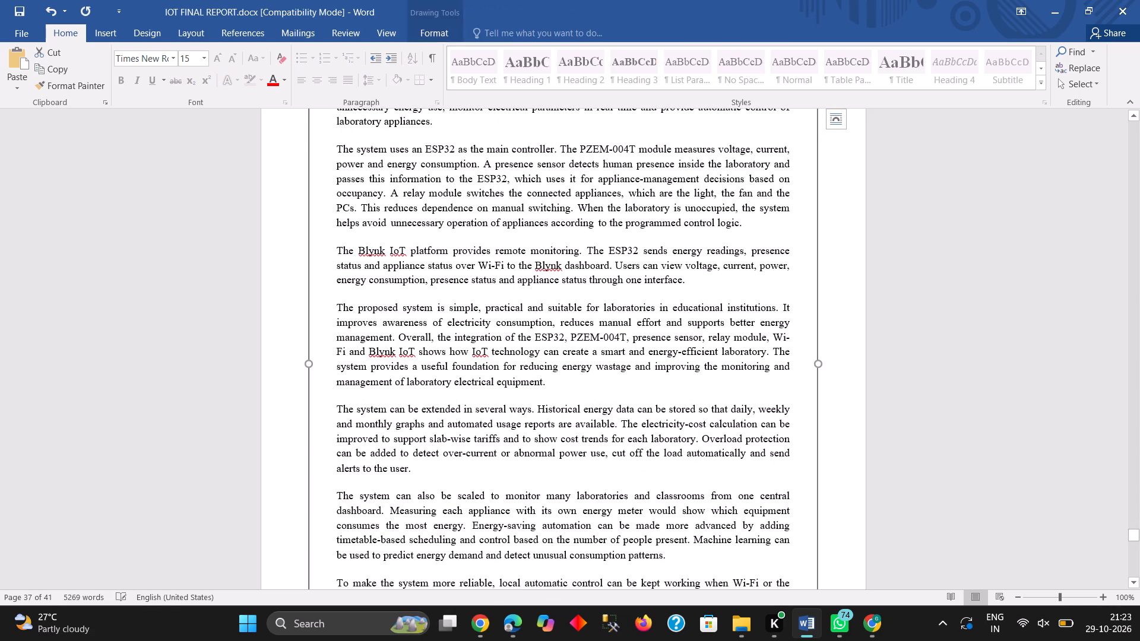
key(Delete)
Delete the border frame around page 39 with 11. REFERENCES and one blank line above its heading.
scroll(817, 240, down, 2)
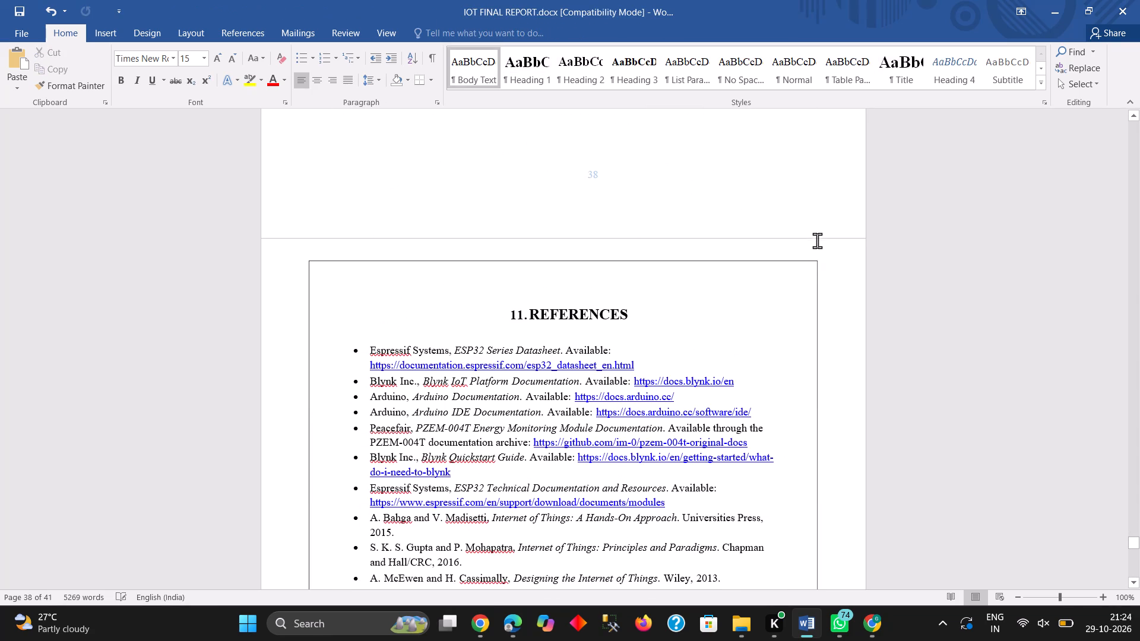
click(818, 265)
click(818, 271)
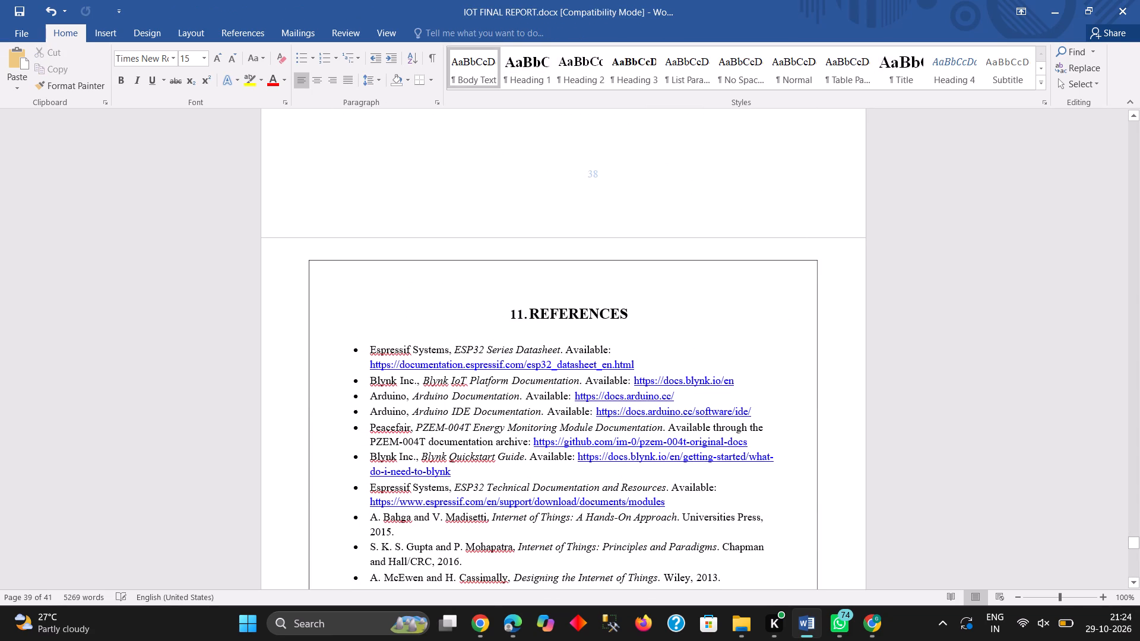
click(813, 266)
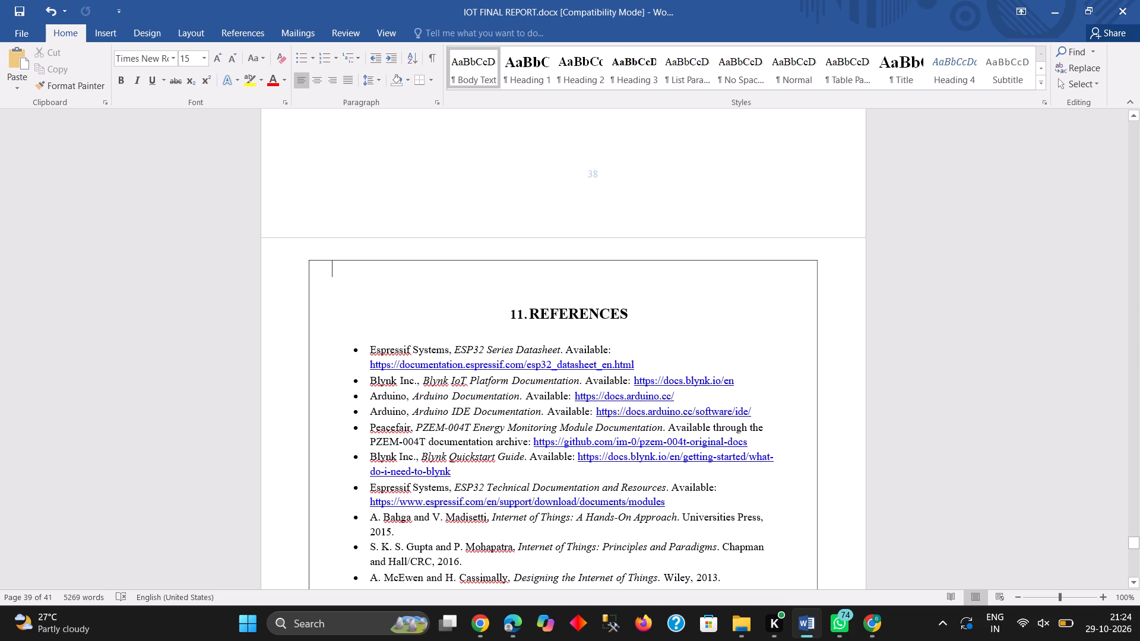
click(815, 323)
key(Delete)
key(Delete)
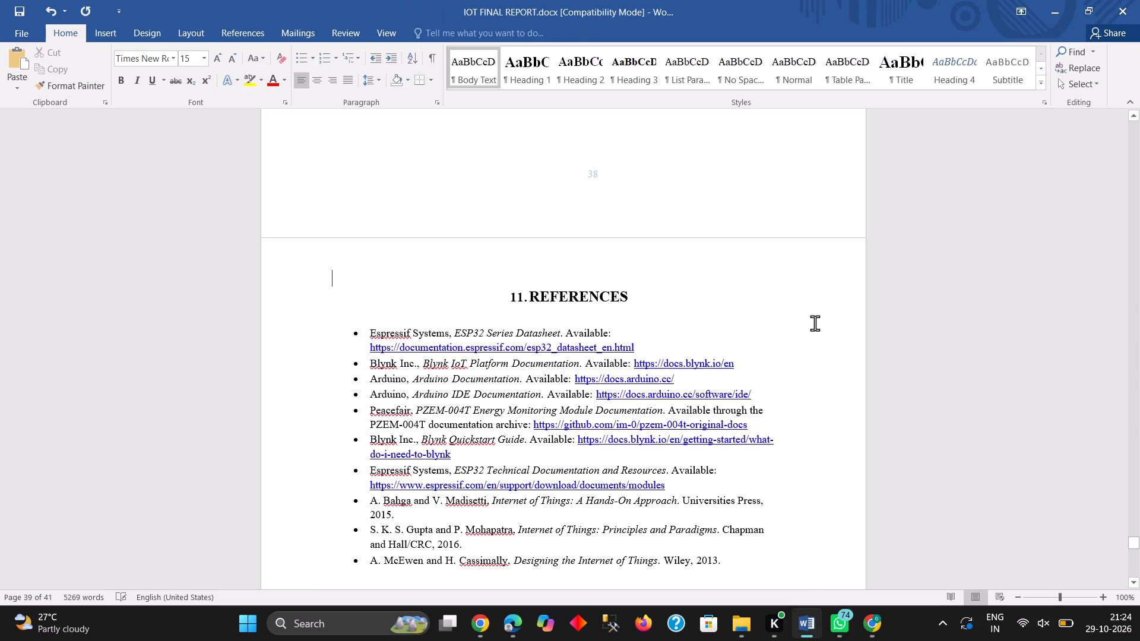
Delete the border frames around page 40 with 12. PARTICIPATION CERTIFICATES and page 41 with the last certificate.
scroll(815, 323, down, 4)
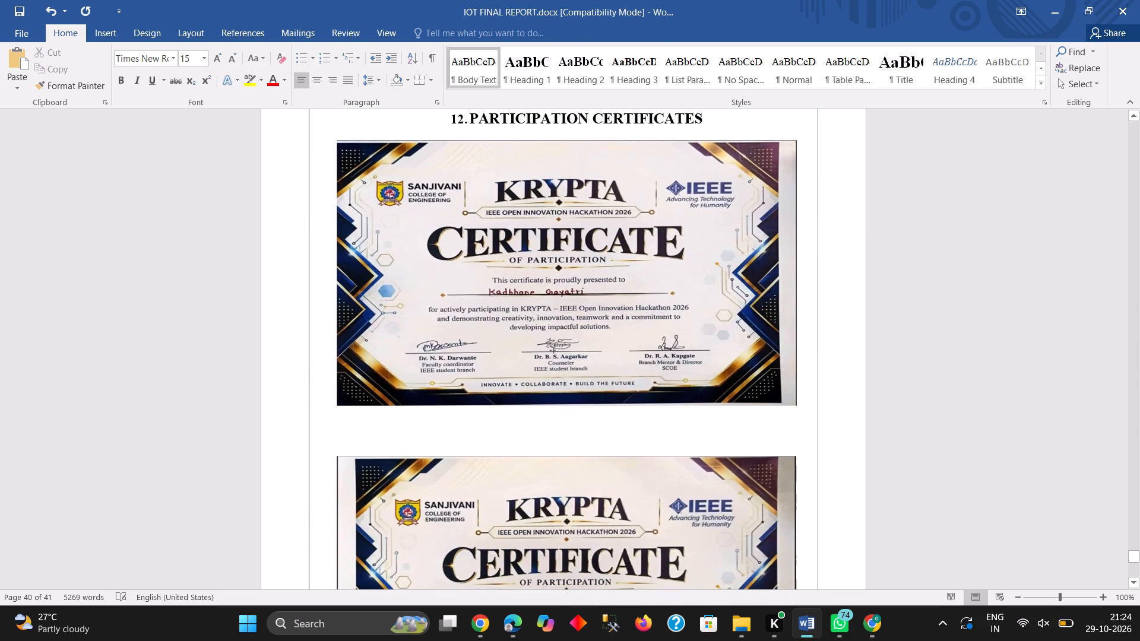
click(818, 333)
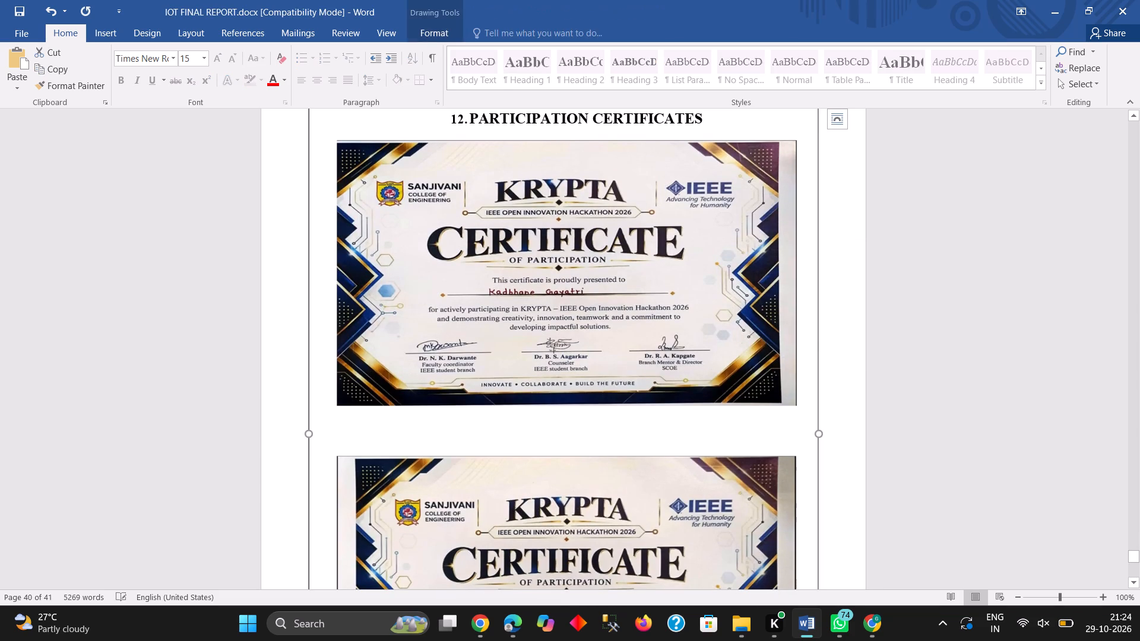
key(Delete)
scroll(818, 333, down, 2)
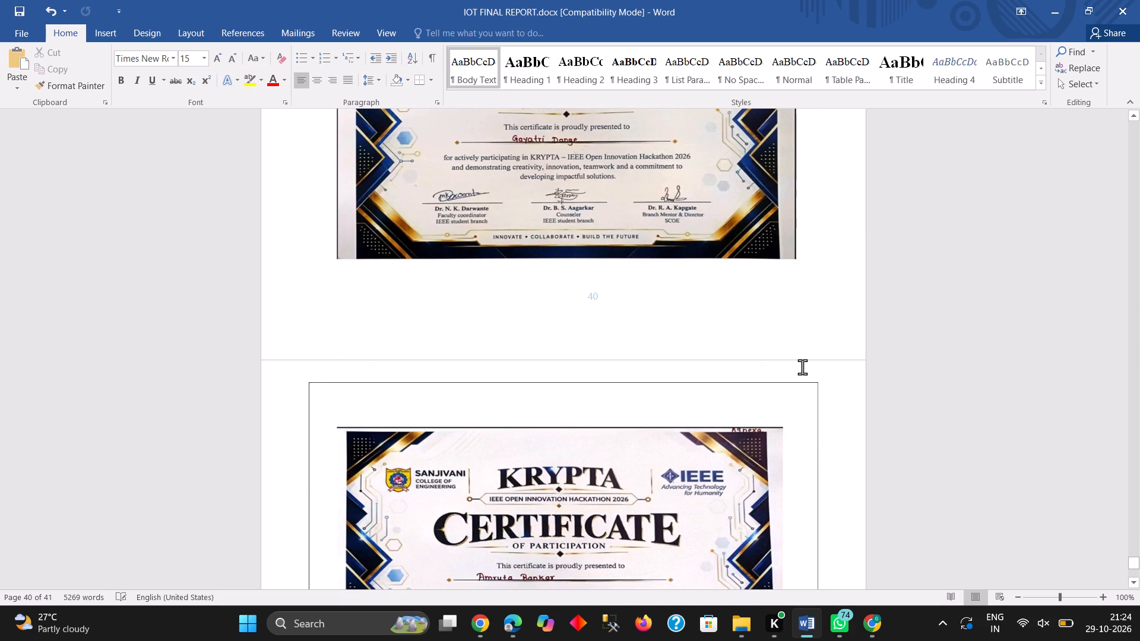
click(806, 384)
key(Delete)
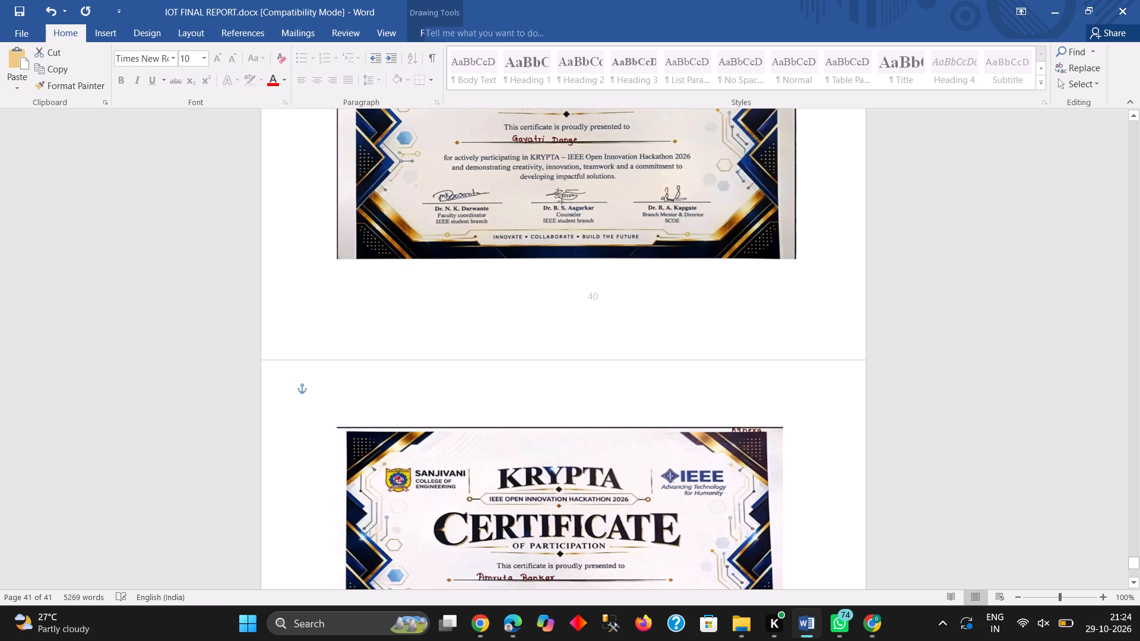
Return to the start of the report and delete the border frames around the title page and the certificate page 2.
scroll(806, 384, up, 20)
scroll(806, 384, up, 11)
scroll(806, 384, up, 20)
scroll(806, 384, up, 20)
scroll(806, 384, up, 20)
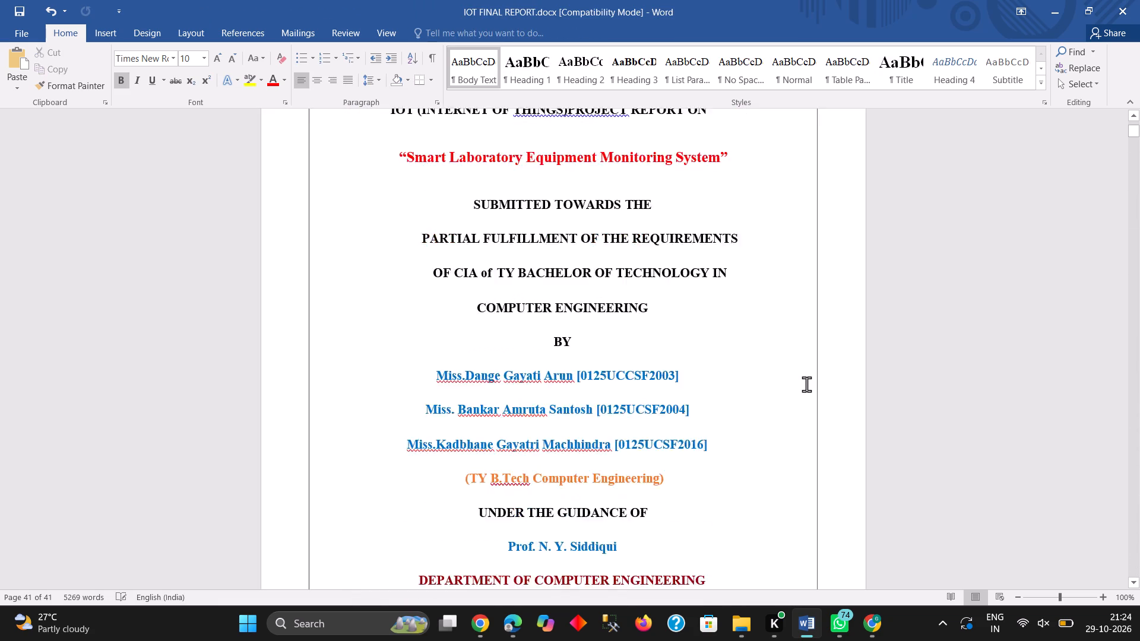
scroll(806, 384, up, 9)
click(814, 369)
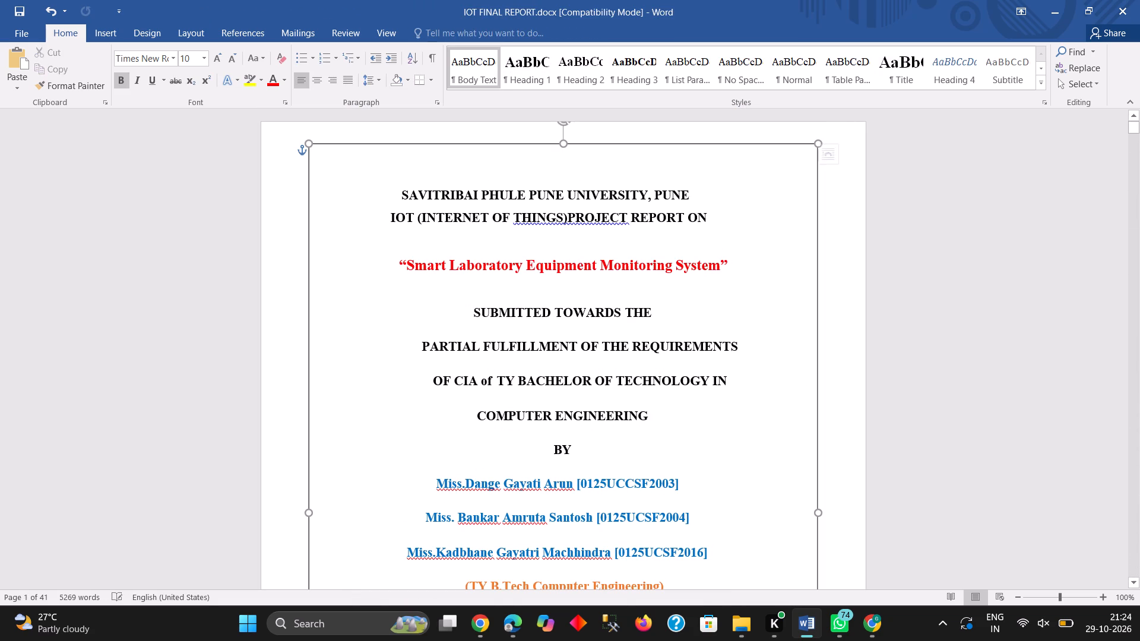
key(Delete)
scroll(814, 369, down, 2)
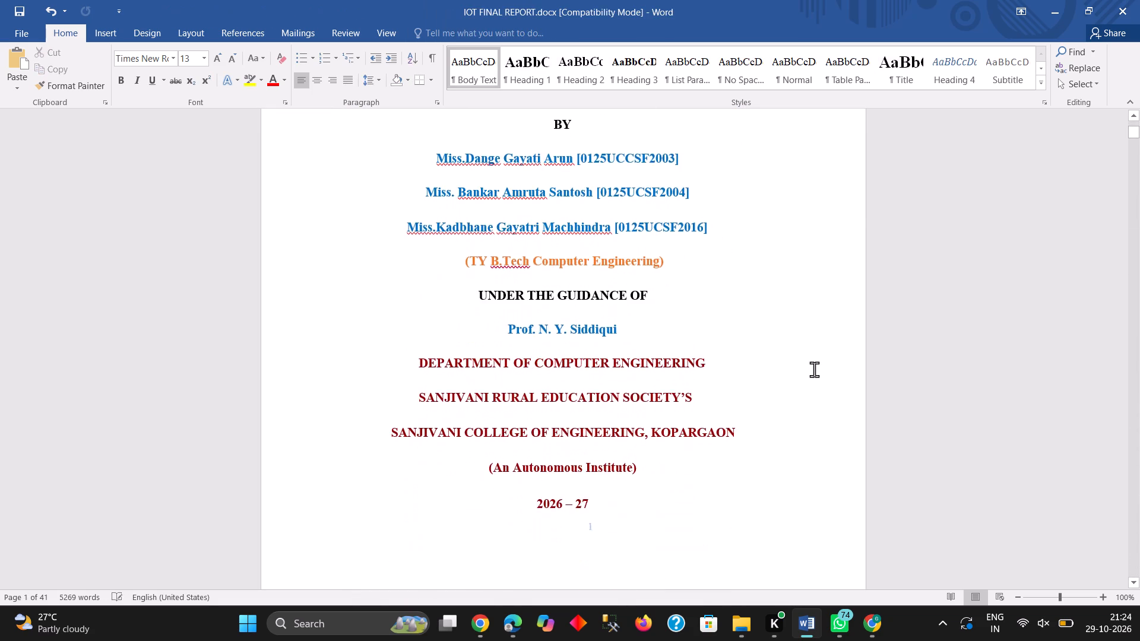
scroll(814, 369, down, 2)
click(814, 369)
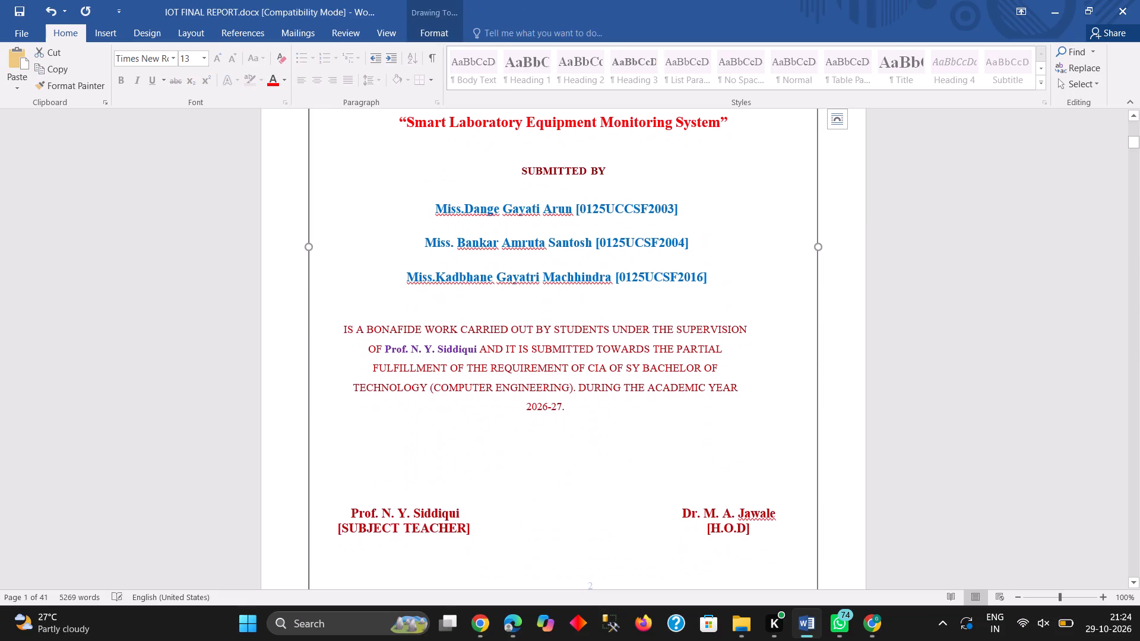
key(Delete)
Delete the border frames around page 3 with the CIA APPROVAL SHEET and page 4 with the Table of Contents.
scroll(814, 369, down, 3)
click(814, 369)
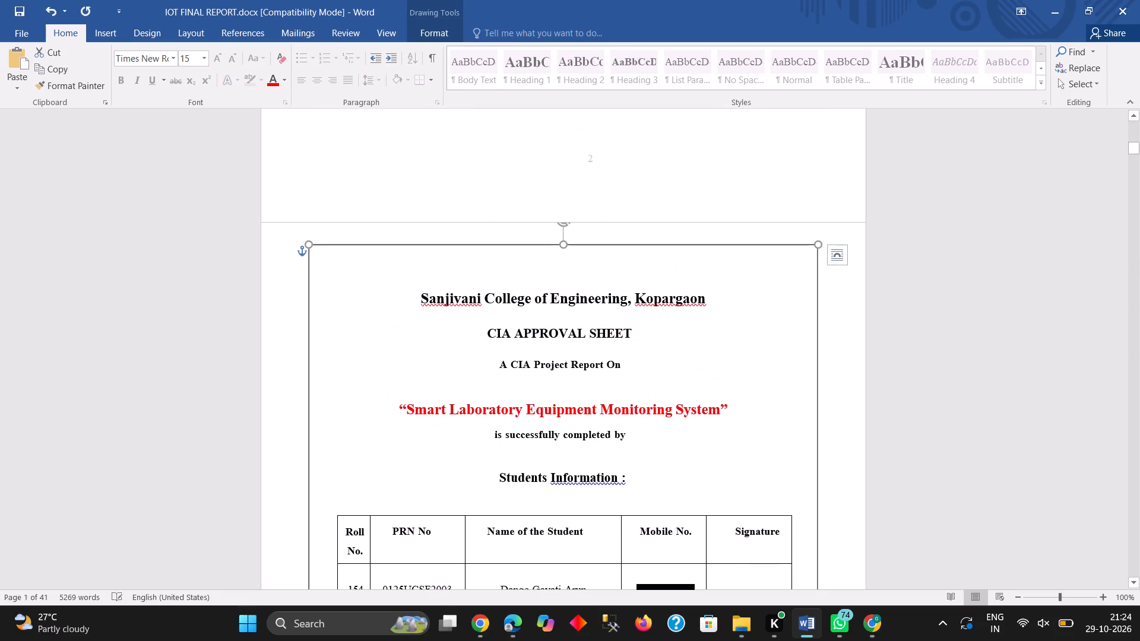
key(Delete)
scroll(814, 369, down, 4)
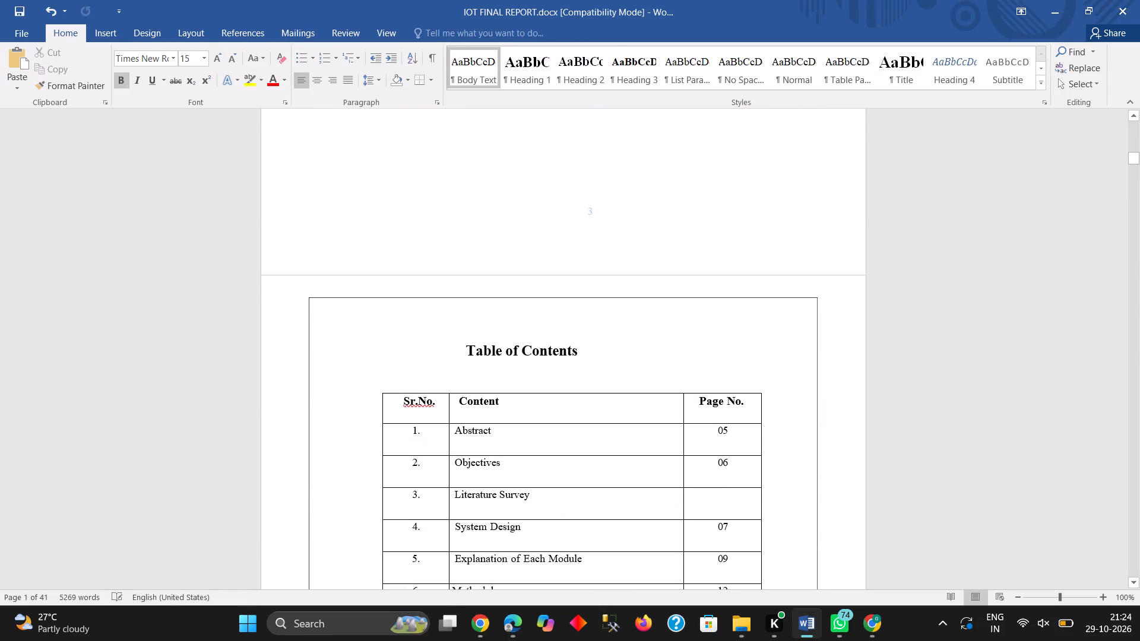
click(815, 373)
key(Delete)
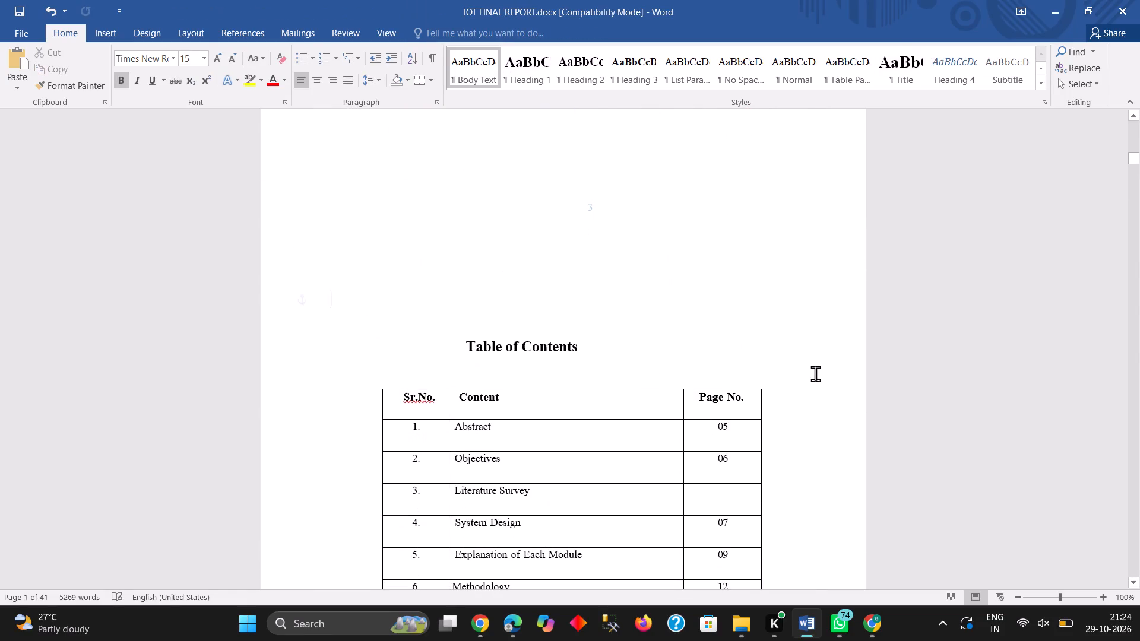
Delete the border frame around page 5 with 1. ABSTRACT.
scroll(815, 373, down, 6)
click(820, 375)
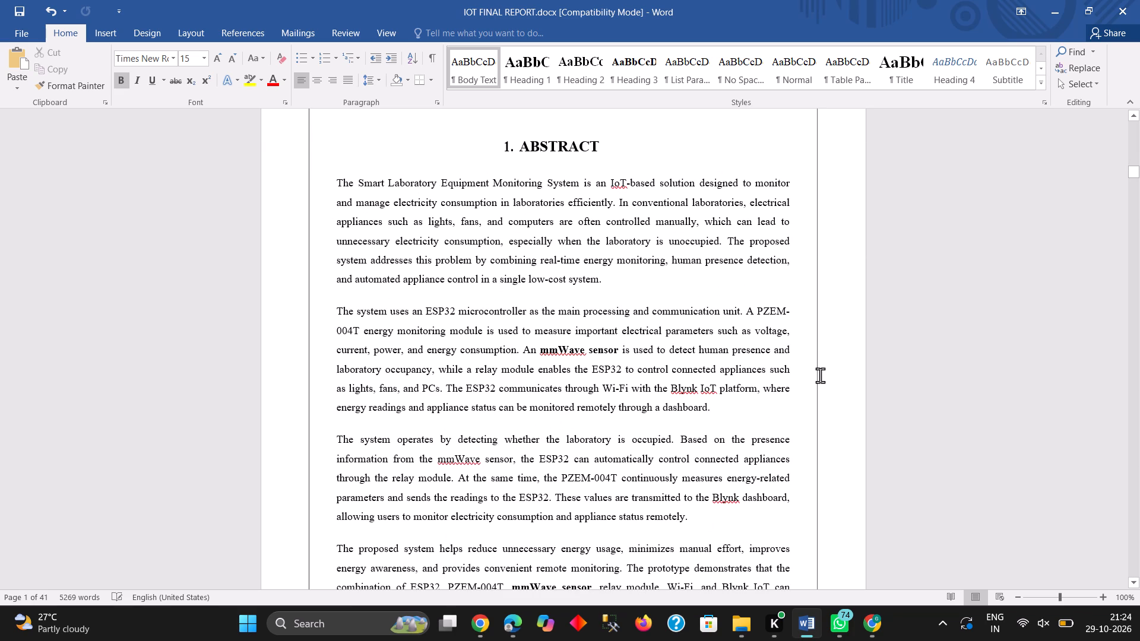
click(818, 379)
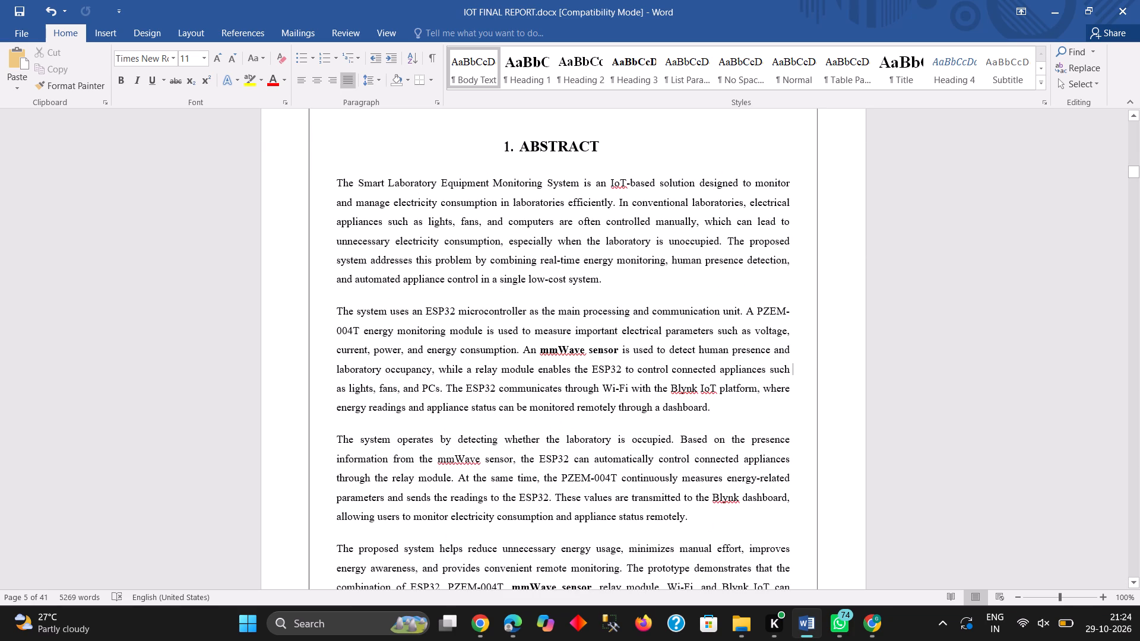
click(817, 363)
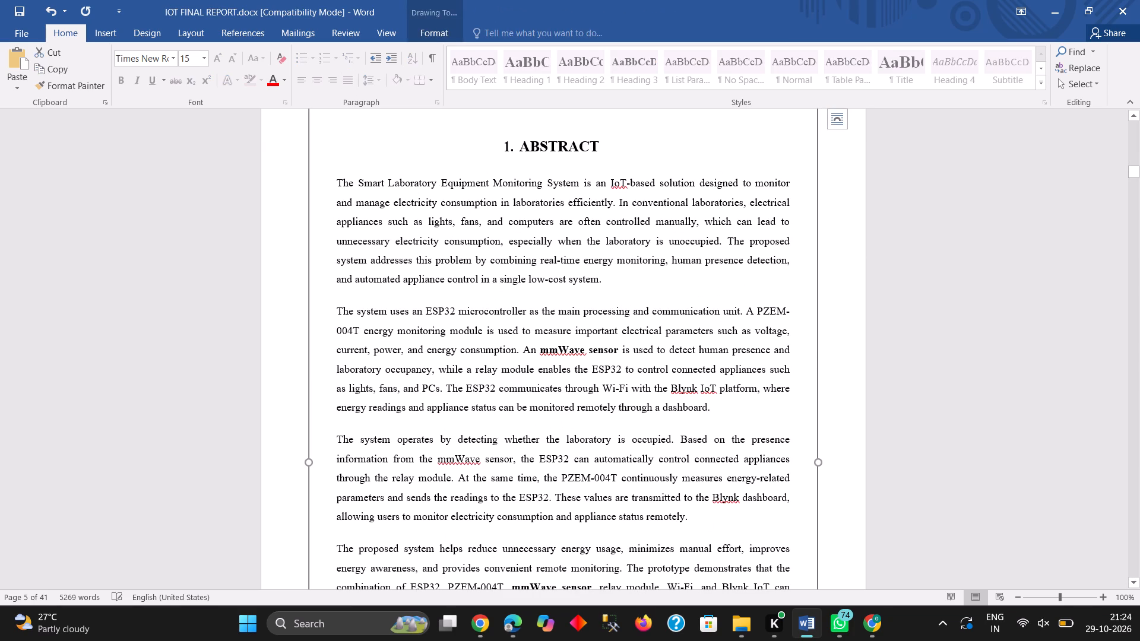
key(Delete)
scroll(817, 363, down, 3)
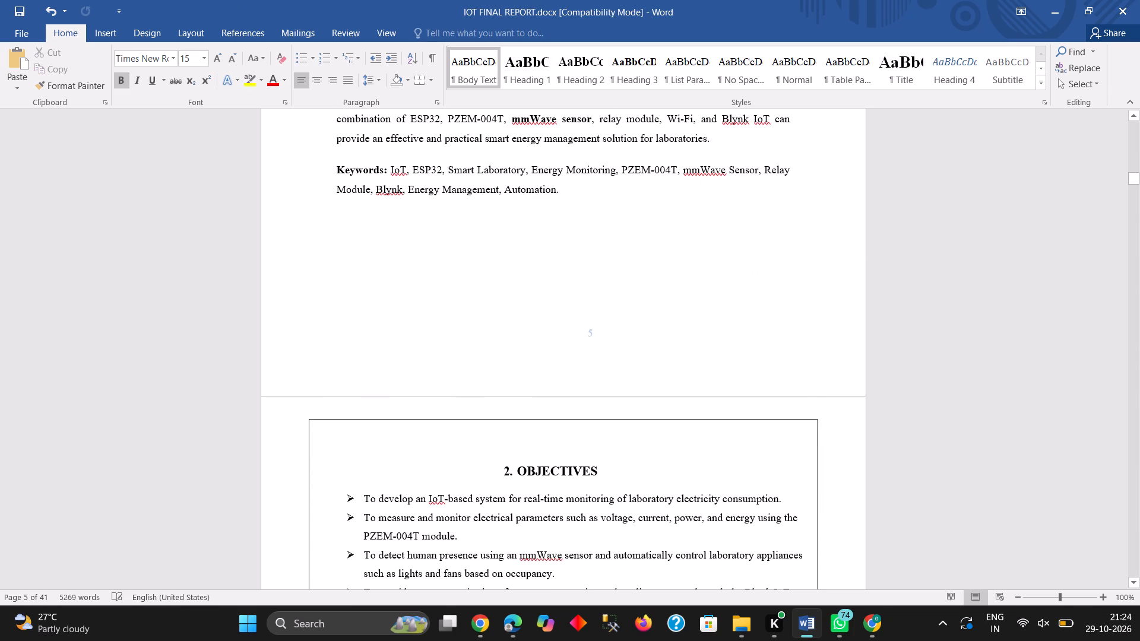
Delete the border frame around page 6 with 2. OBJECTIVES.
click(812, 421)
key(Delete)
Insert an unnumbered blank line below the heading 3. LITERATURE SURVEY on page 7.
scroll(812, 421, down, 3)
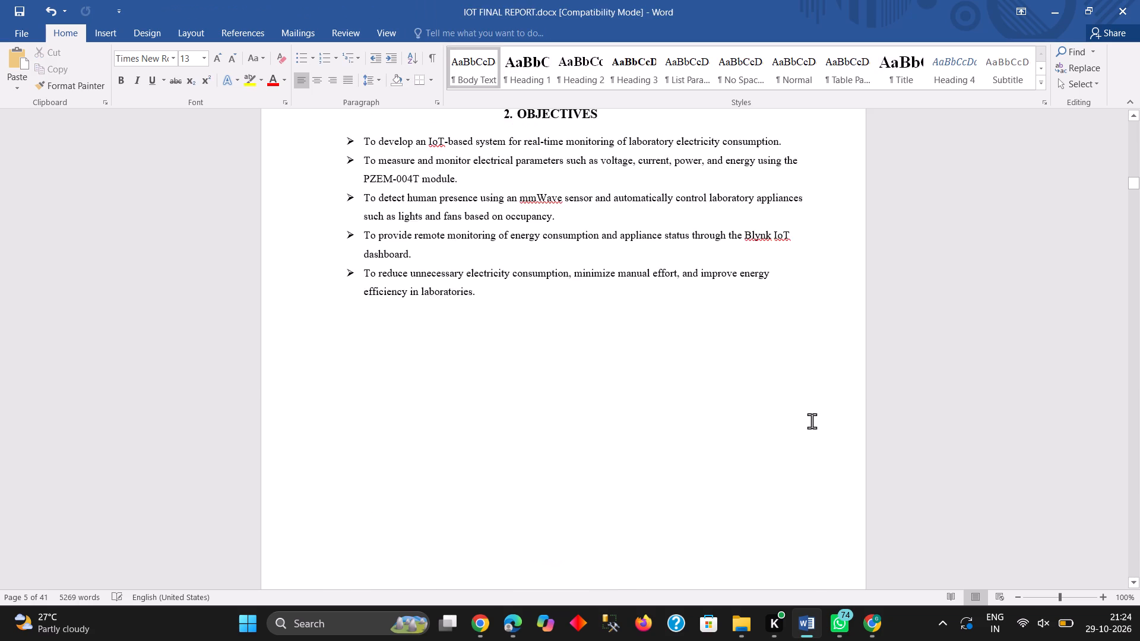
scroll(812, 421, down, 4)
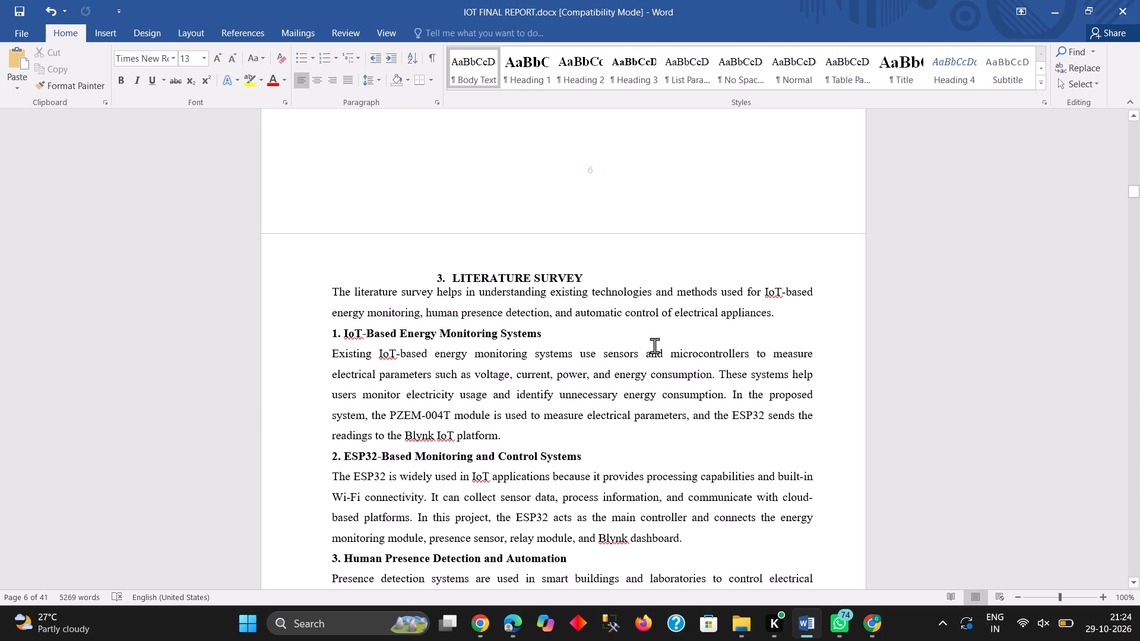
click(632, 271)
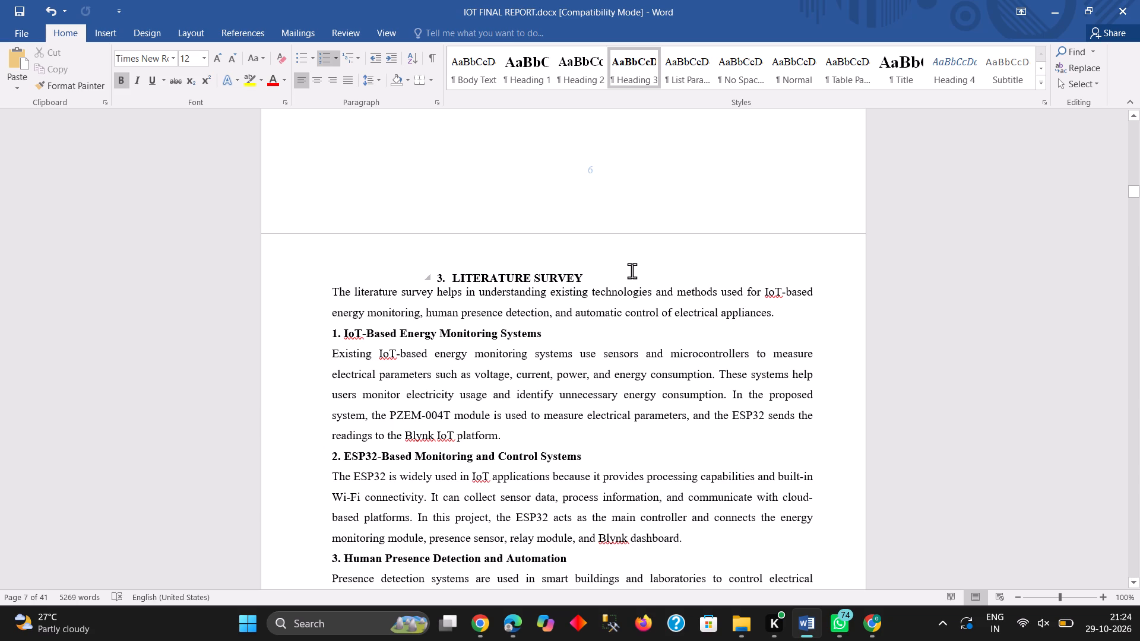
key(Return)
key(BackSpace)
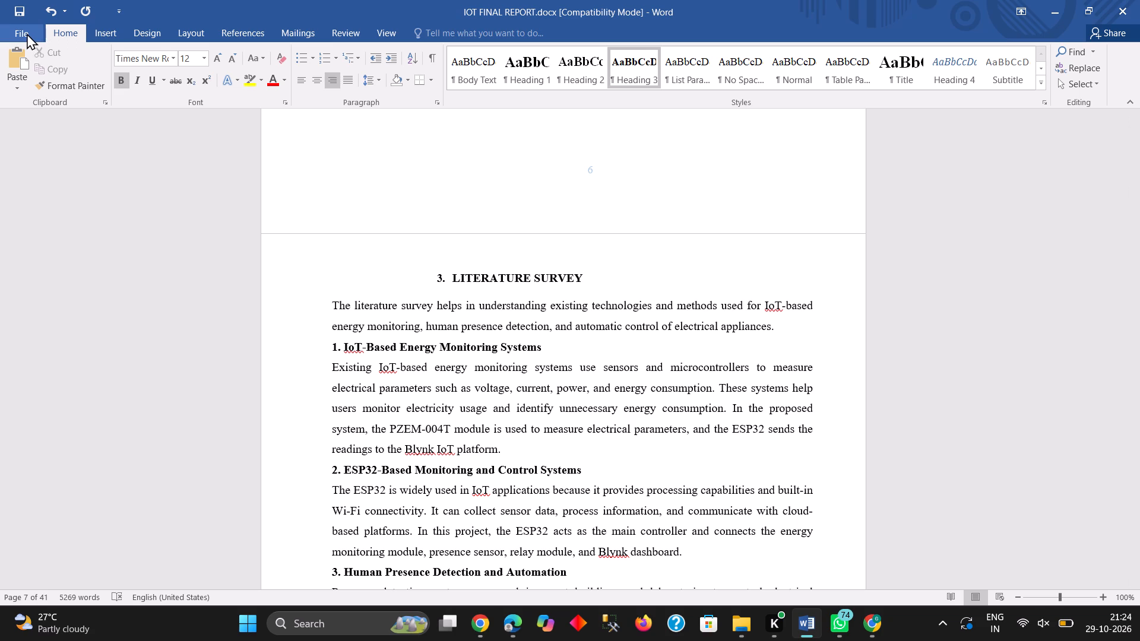
Apply the Moderate page margins, 2.54 cm top and bottom and 1.91 cm left and right, to the Literature Survey section.
click(107, 36)
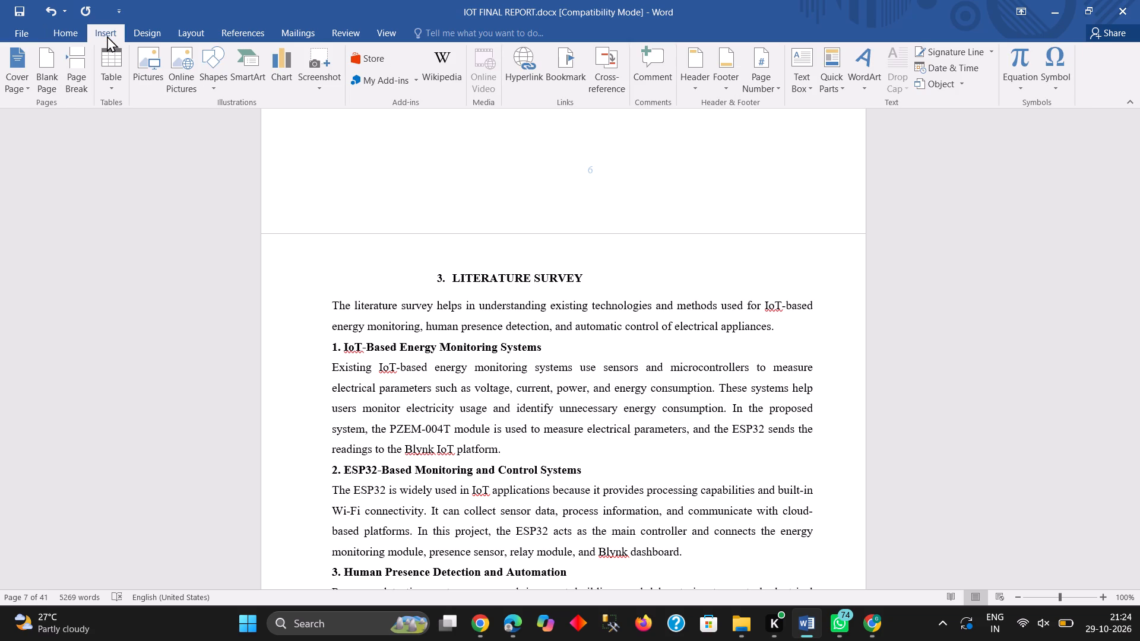
click(155, 36)
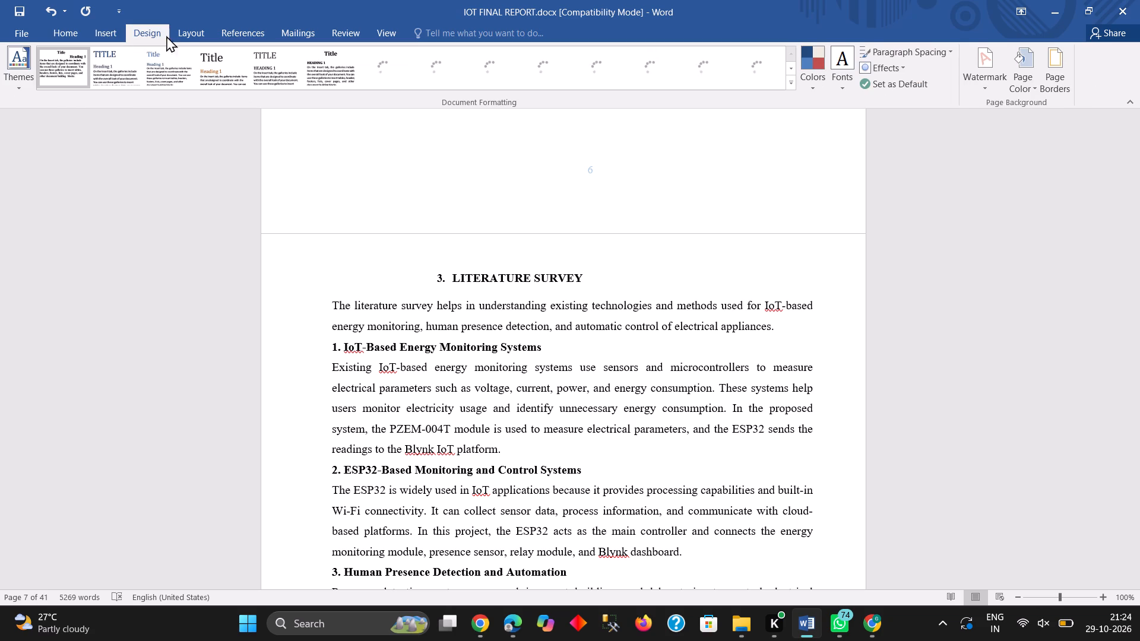
click(184, 33)
click(12, 82)
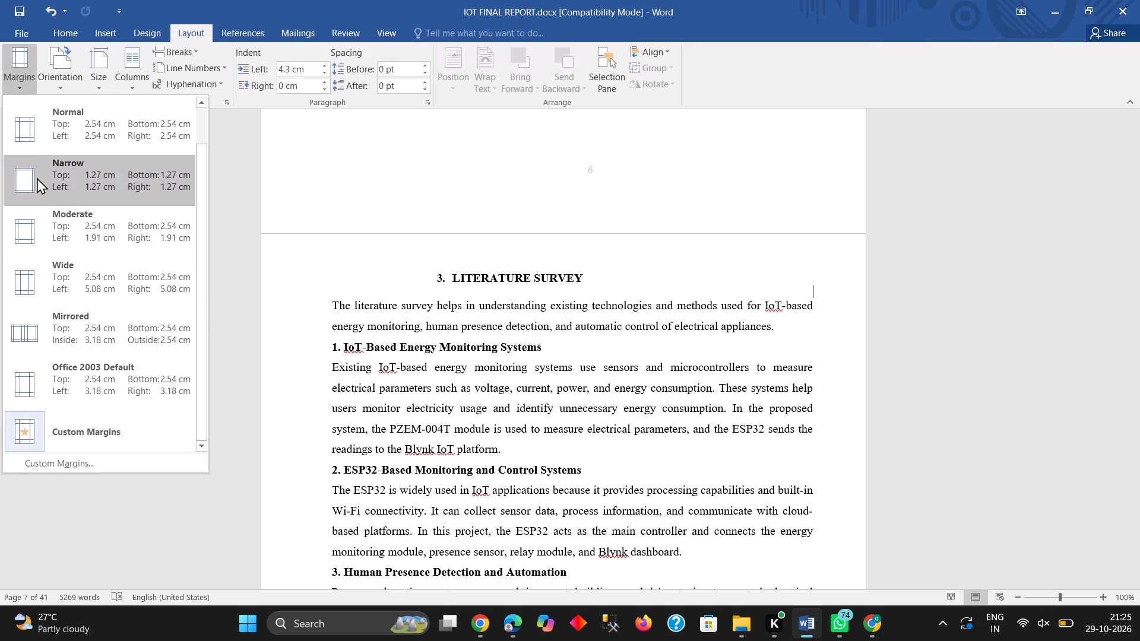
click(37, 207)
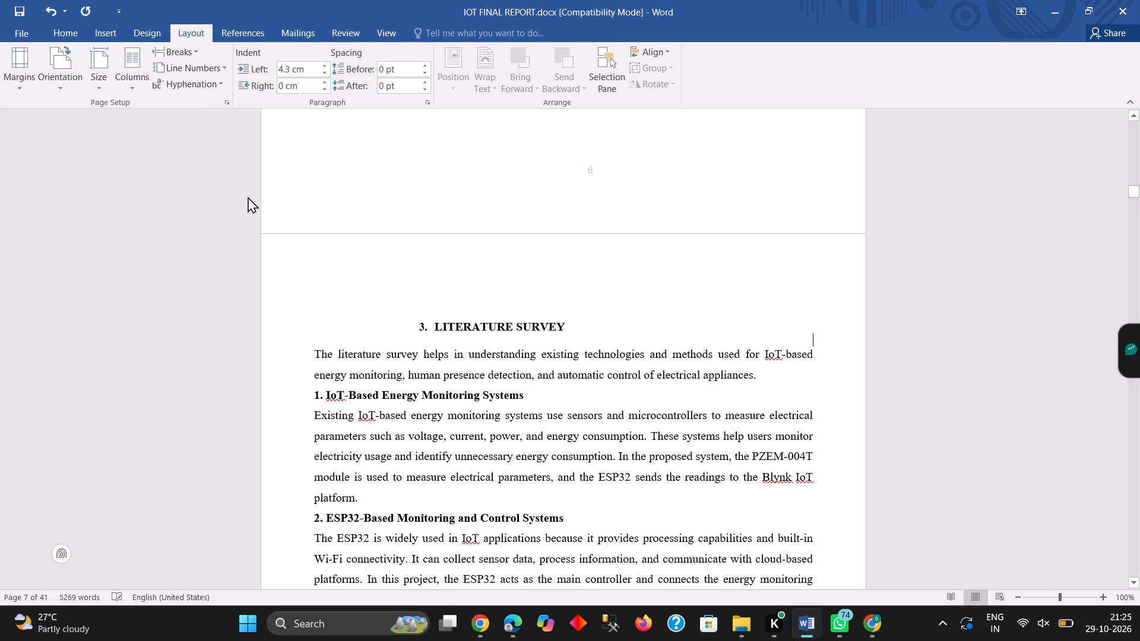
Add a Box page border, ½ pt wide in automatic colour, to the whole document.
click(116, 33)
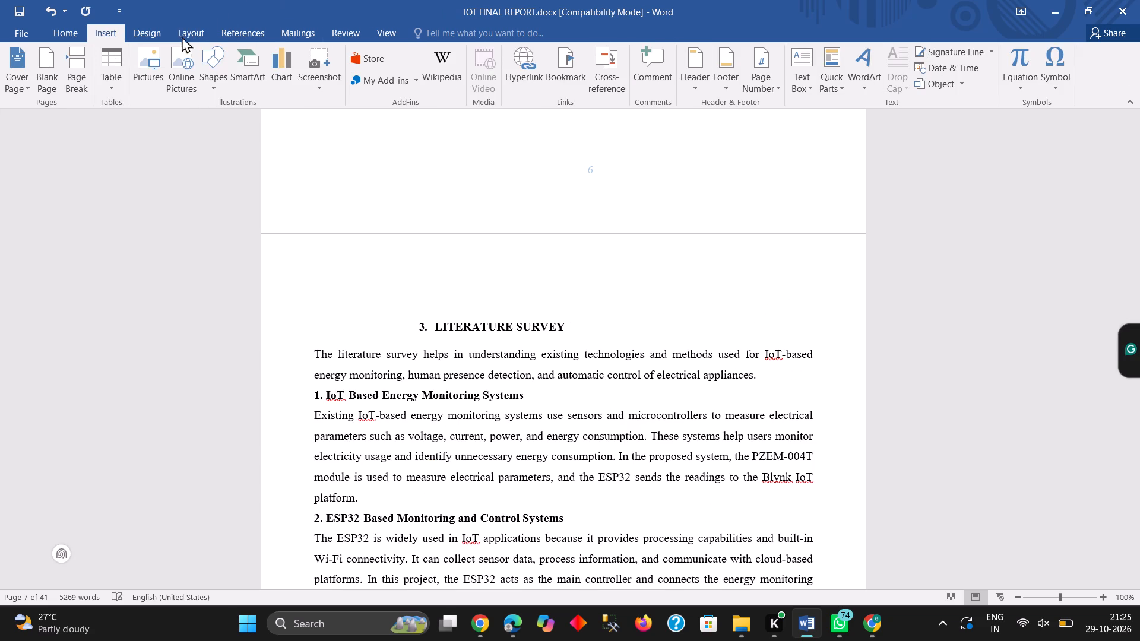
click(150, 38)
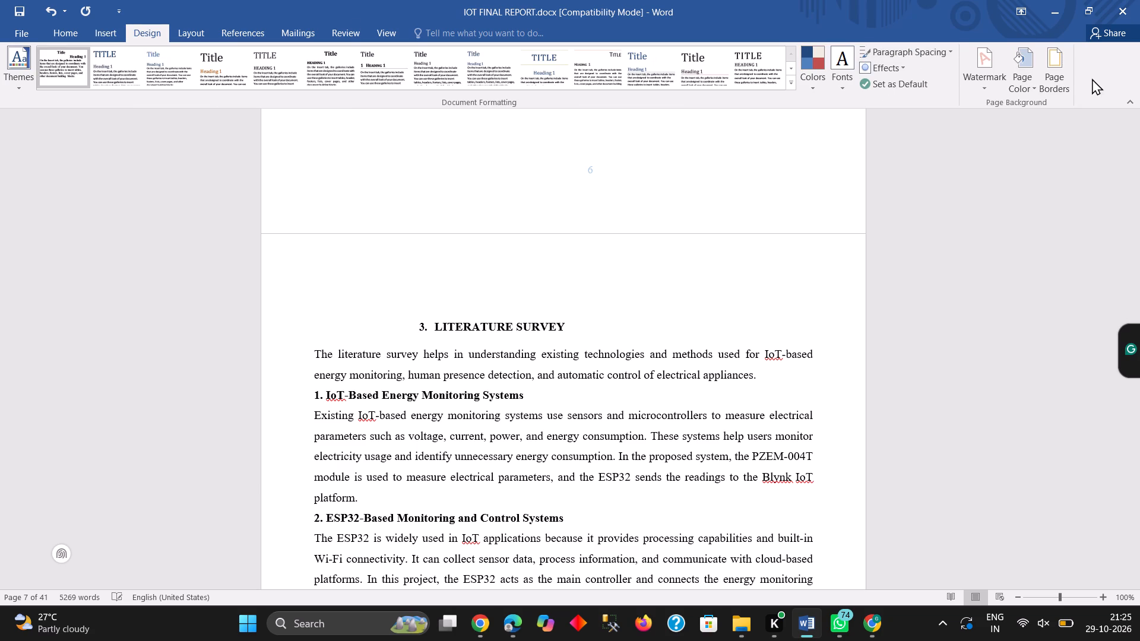
click(1059, 81)
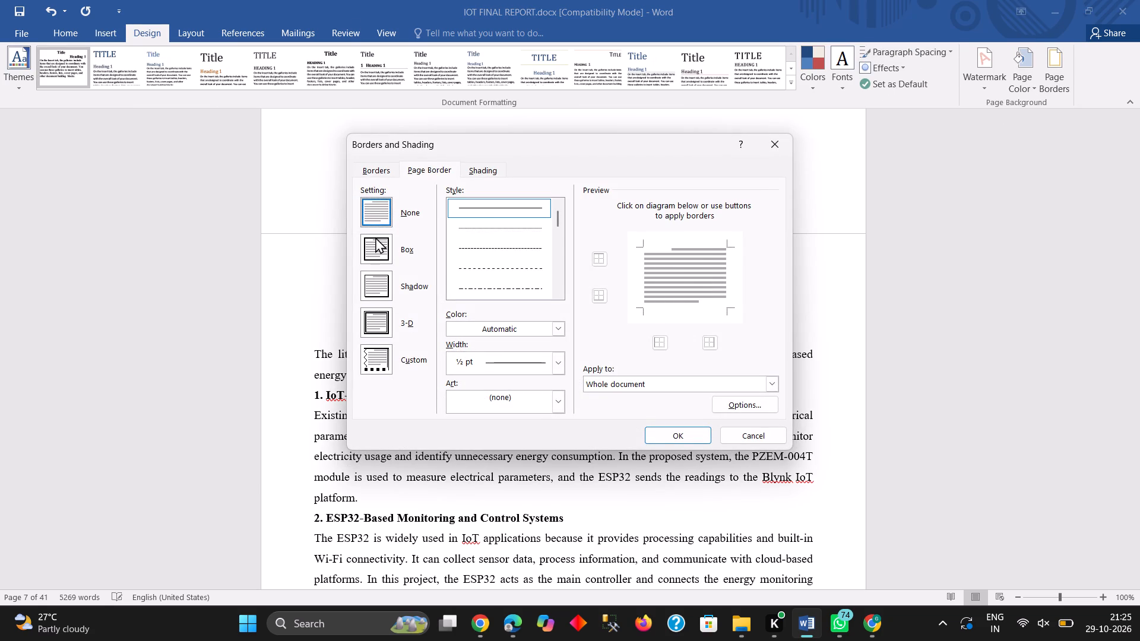
click(375, 236)
click(681, 430)
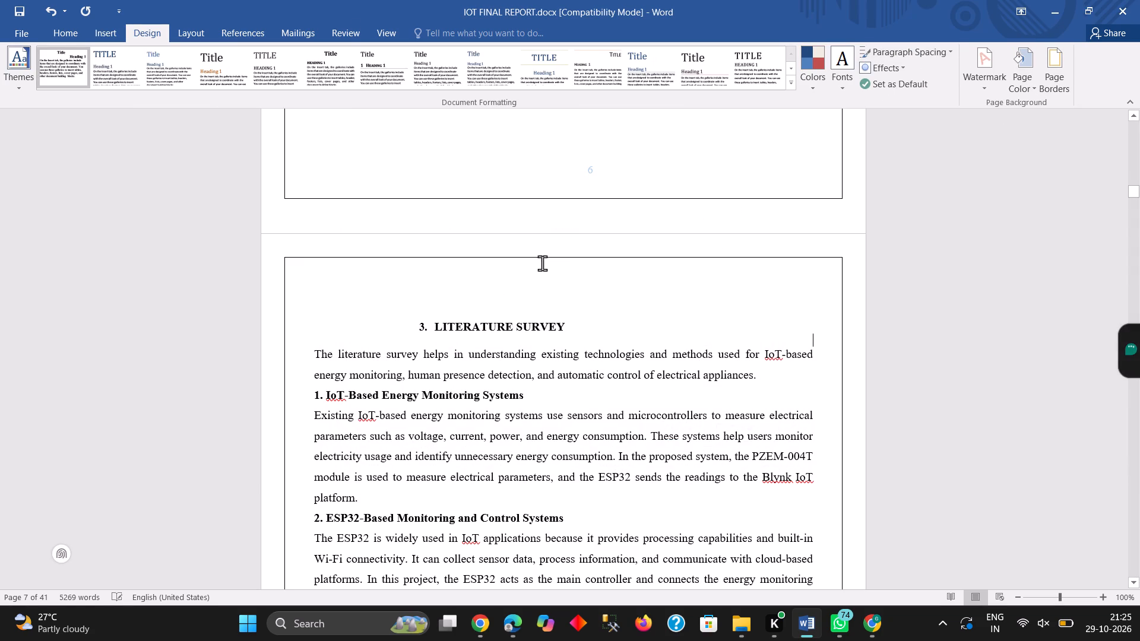
Try to remove the blank line above the 3. LITERATURE SURVEY heading on page 7.
click(550, 257)
click(636, 309)
scroll(636, 309, down, 1)
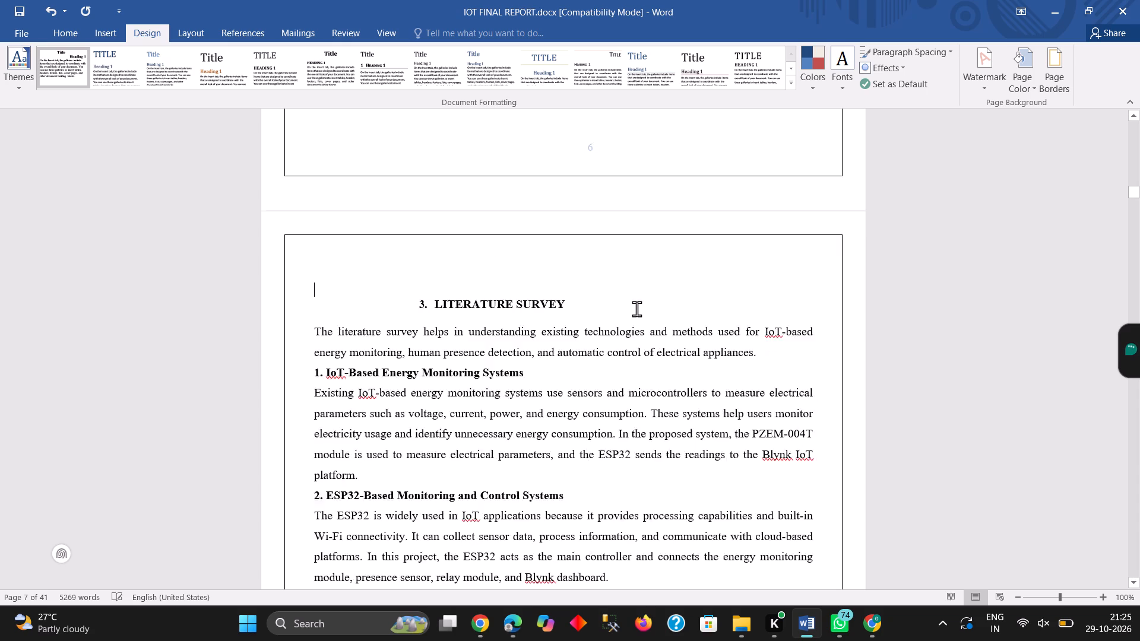
scroll(636, 309, down, 1)
key(BackSpace)
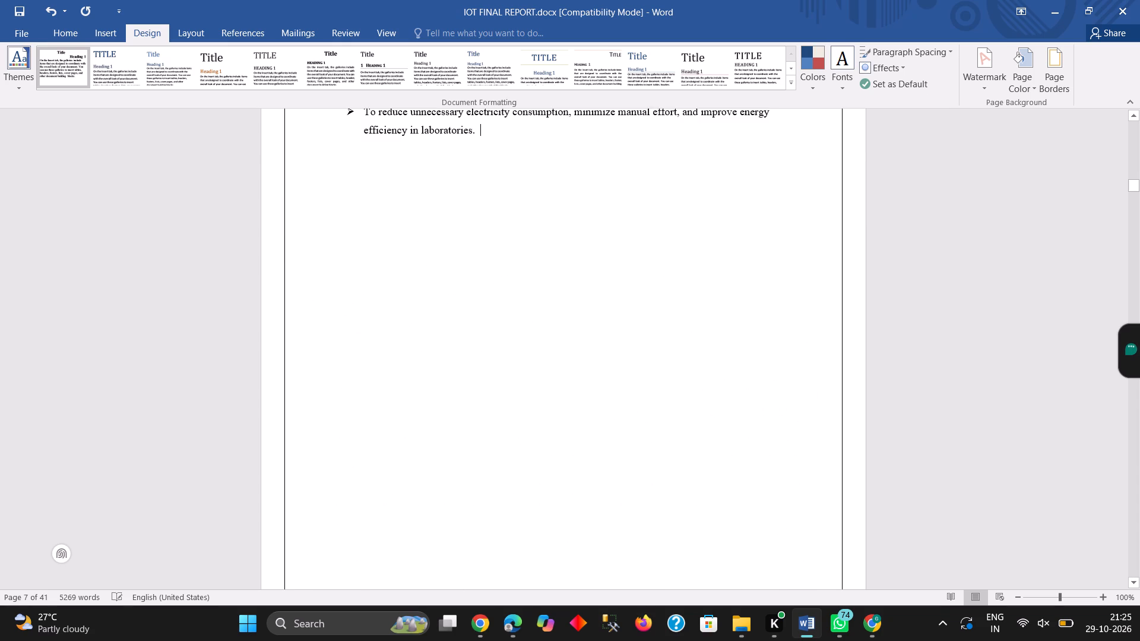
scroll(636, 309, up, 2)
scroll(636, 309, down, 4)
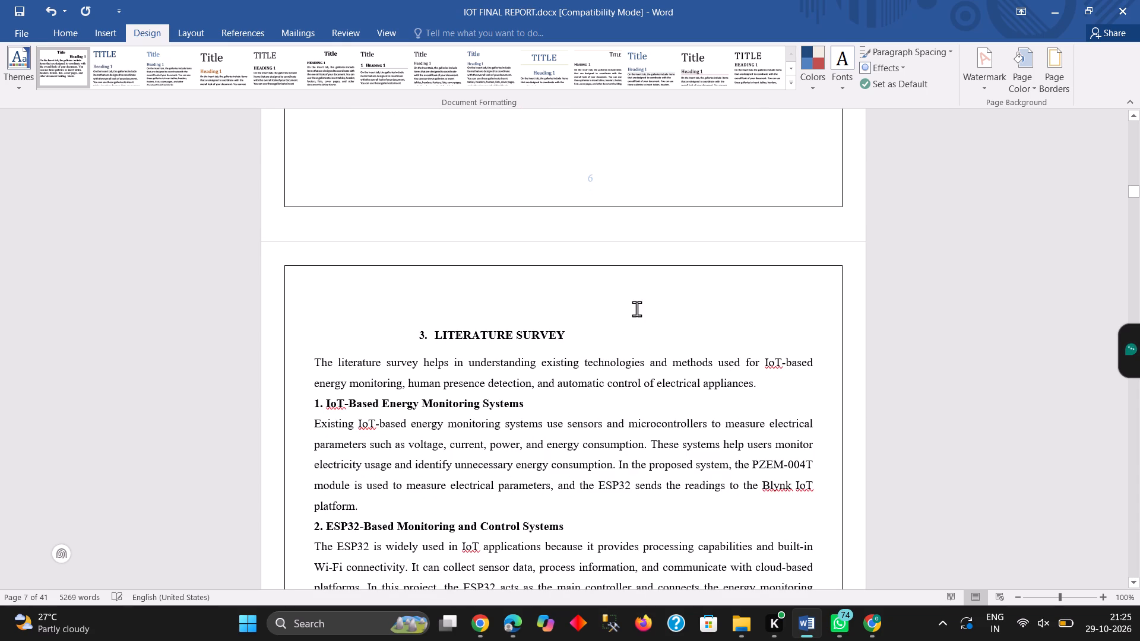
click(484, 154)
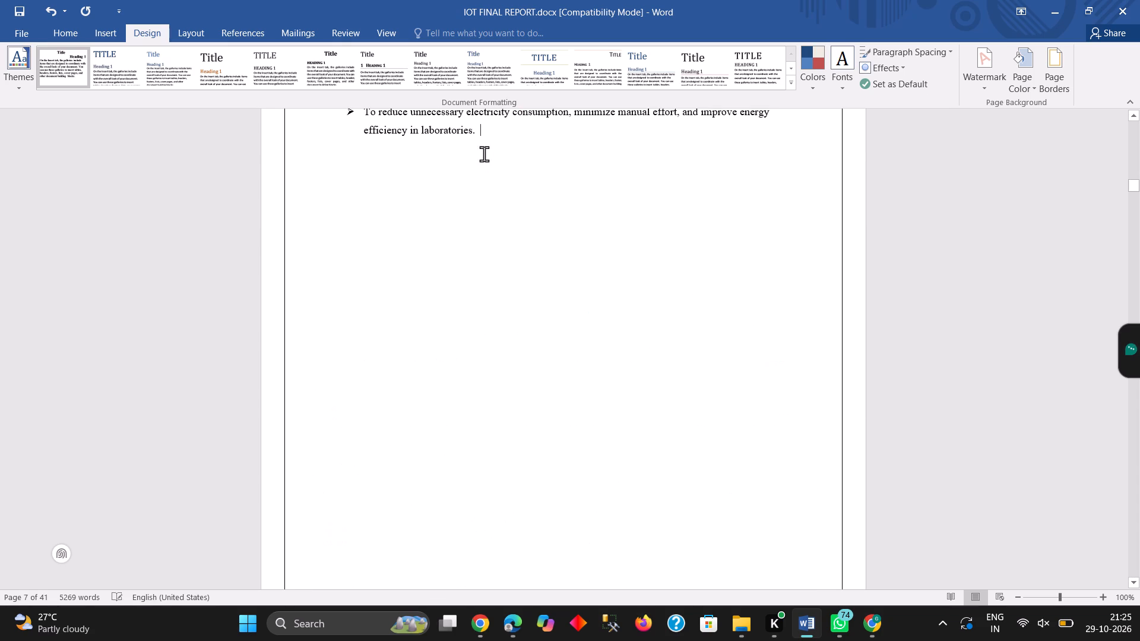
key(Right)
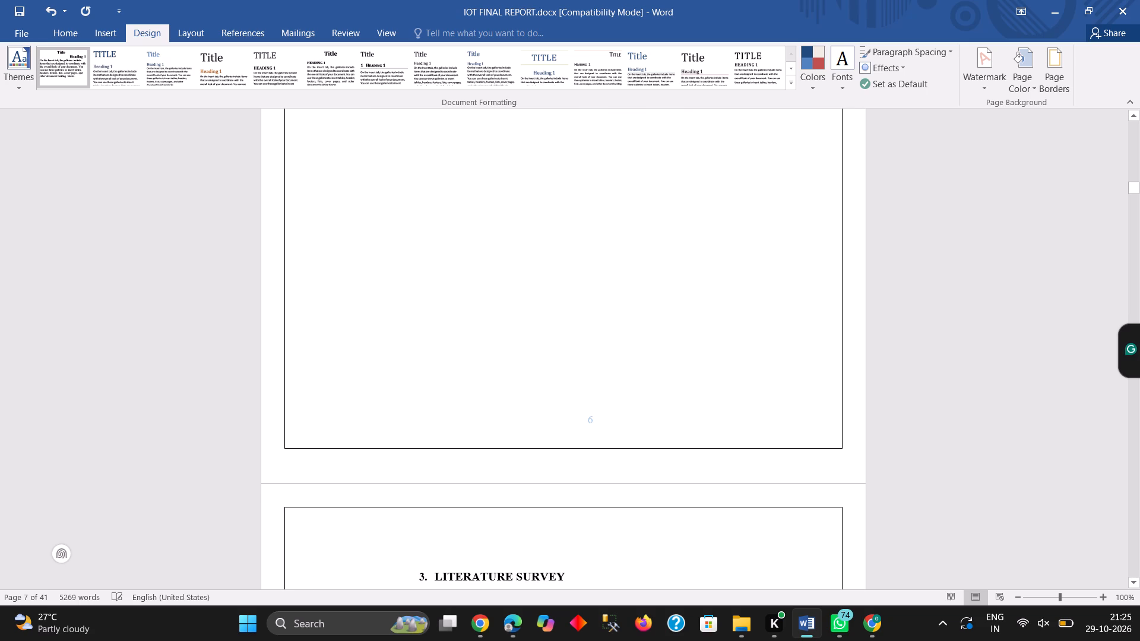
scroll(344, 33, up, 2)
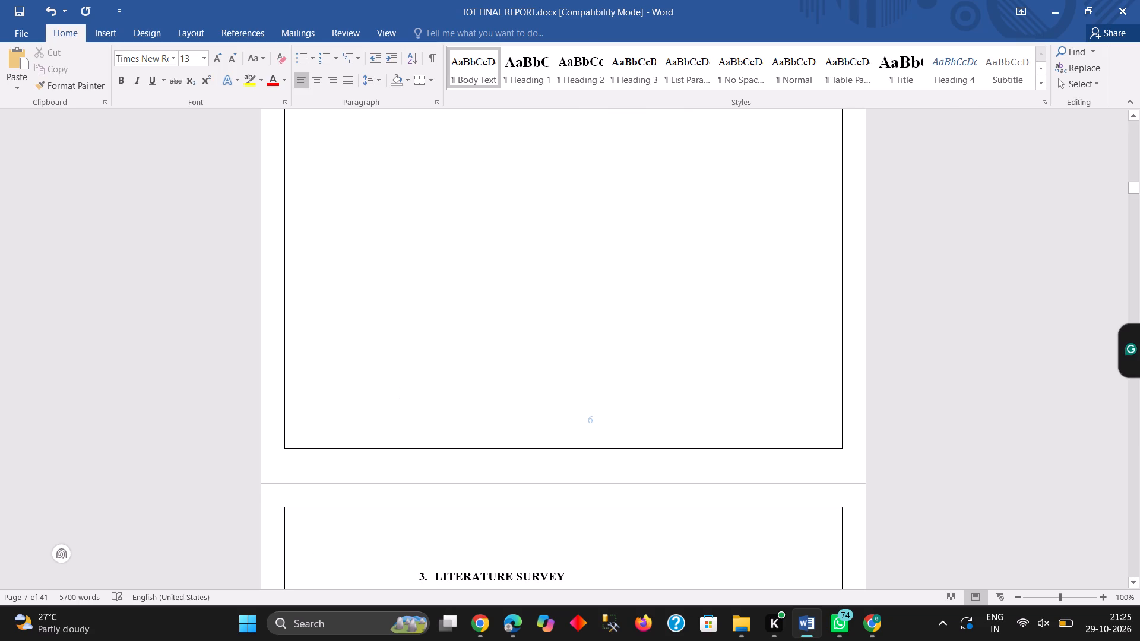
key(BackSpace)
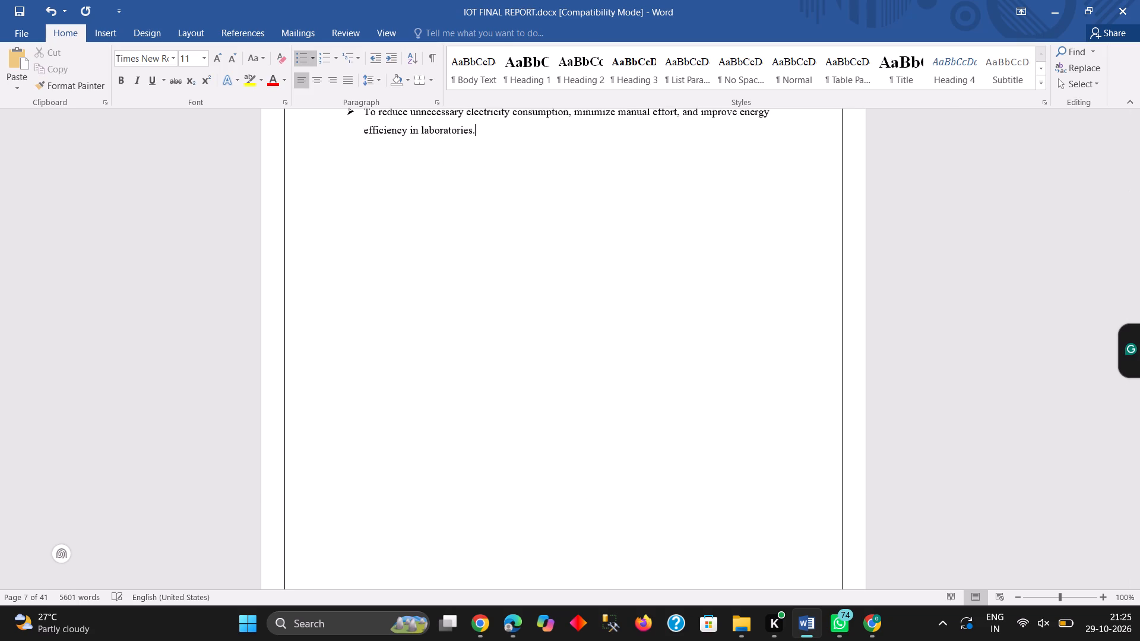
scroll(392, 434, up, 1)
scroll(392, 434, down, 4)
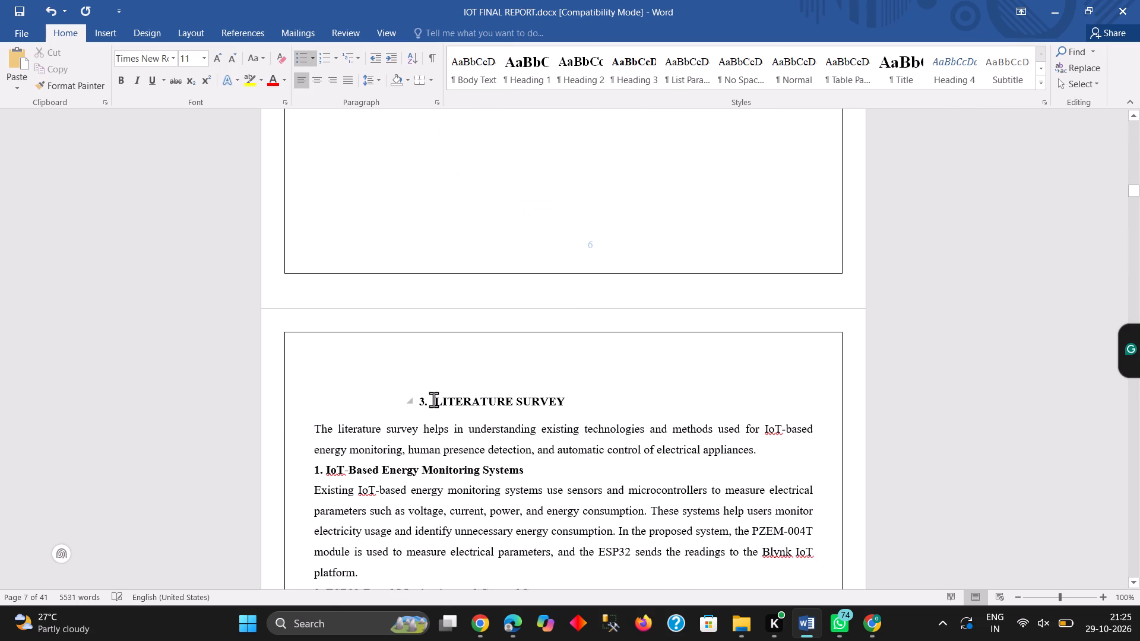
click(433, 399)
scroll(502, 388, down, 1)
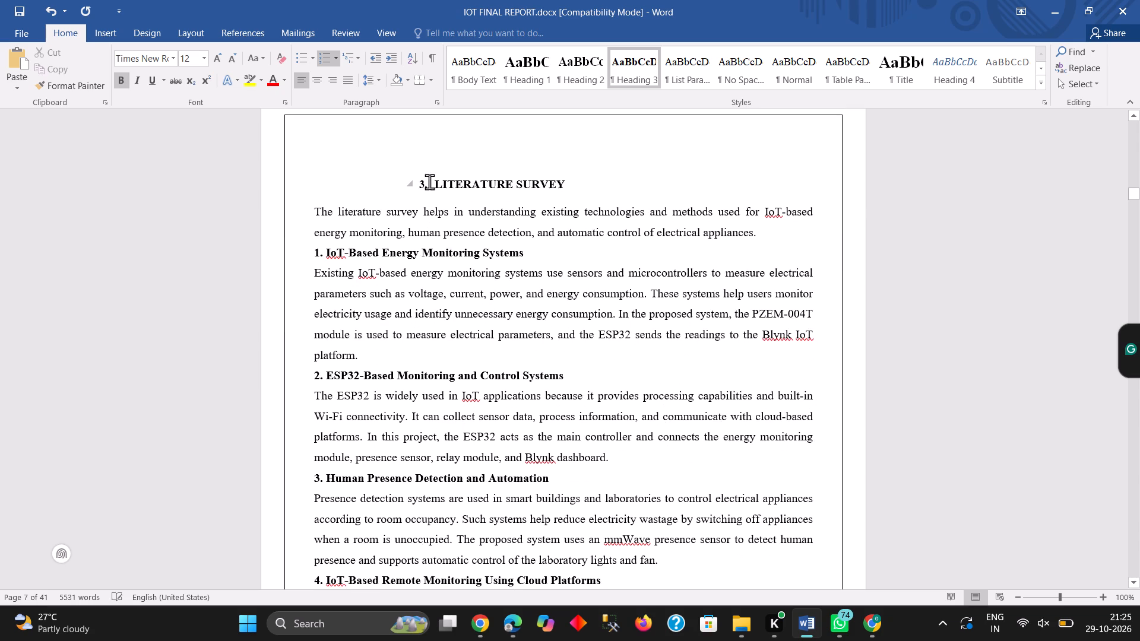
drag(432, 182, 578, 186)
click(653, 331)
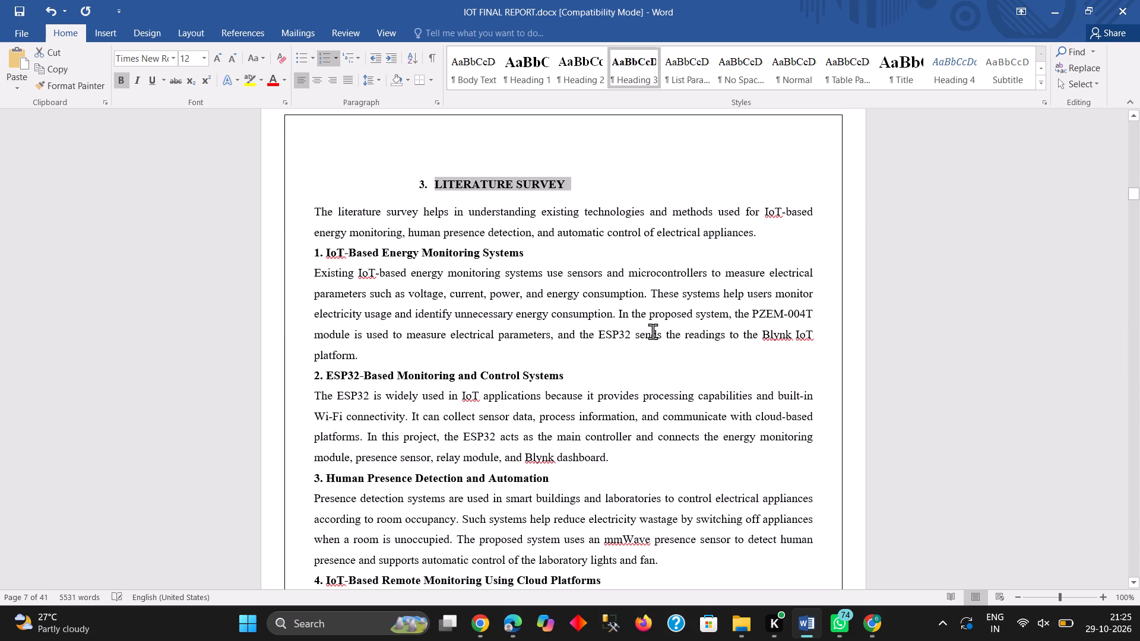
Reduce all the body text below the 3. LITERATURE SURVEY heading to font size 11.
scroll(653, 331, down, 2)
click(566, 321)
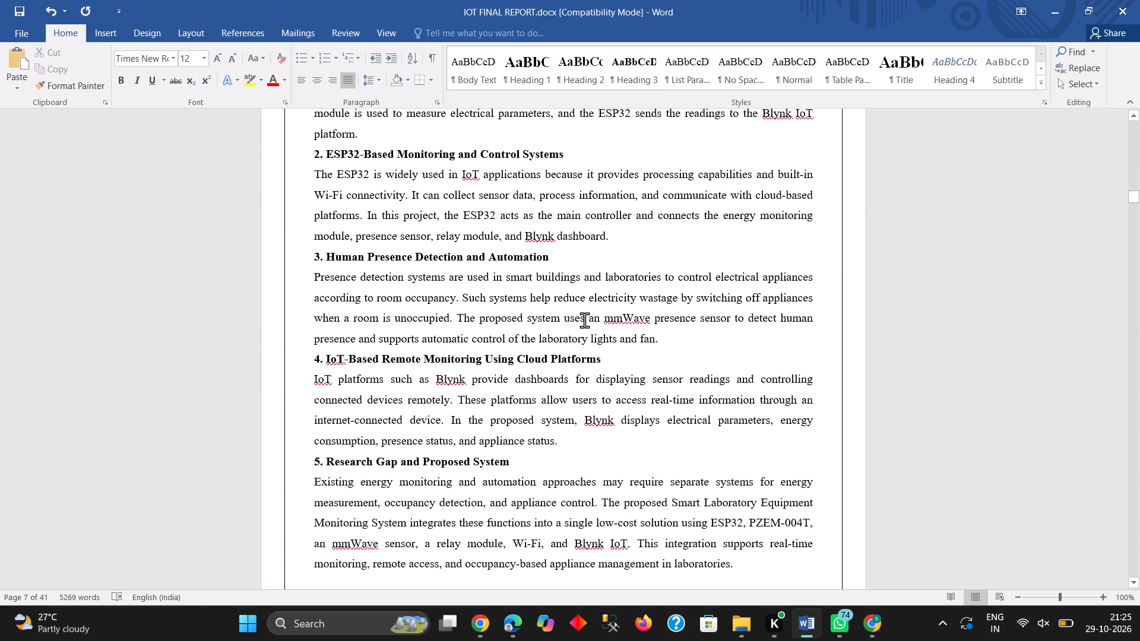
scroll(680, 323, down, 1)
drag(680, 323, 750, 529)
click(750, 529)
drag(750, 529, 315, 110)
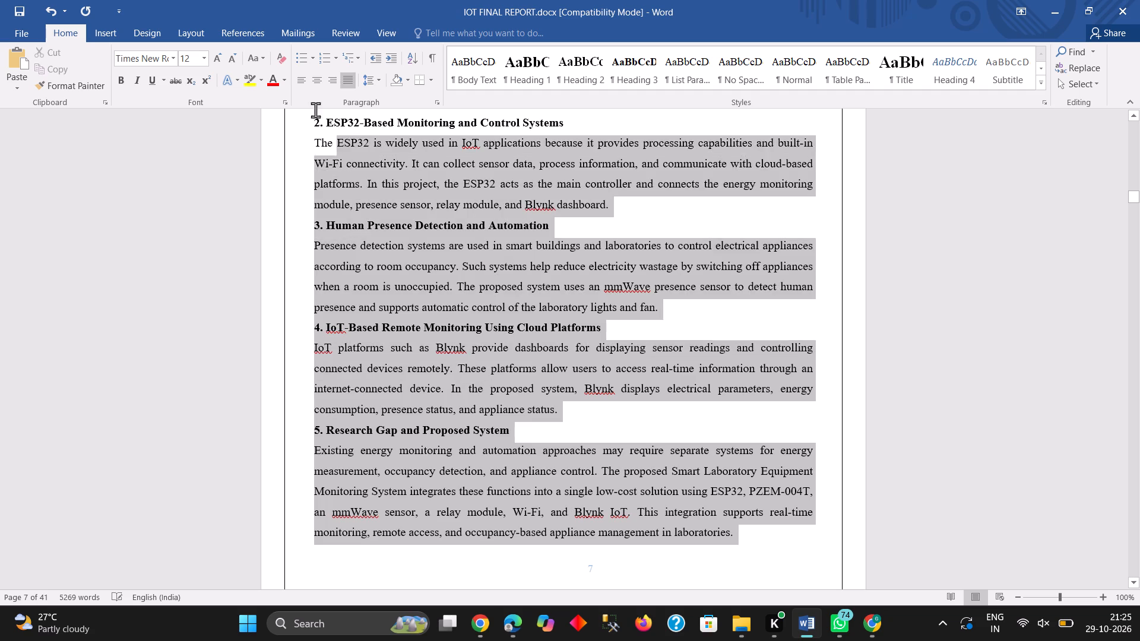
drag(315, 110, 306, 248)
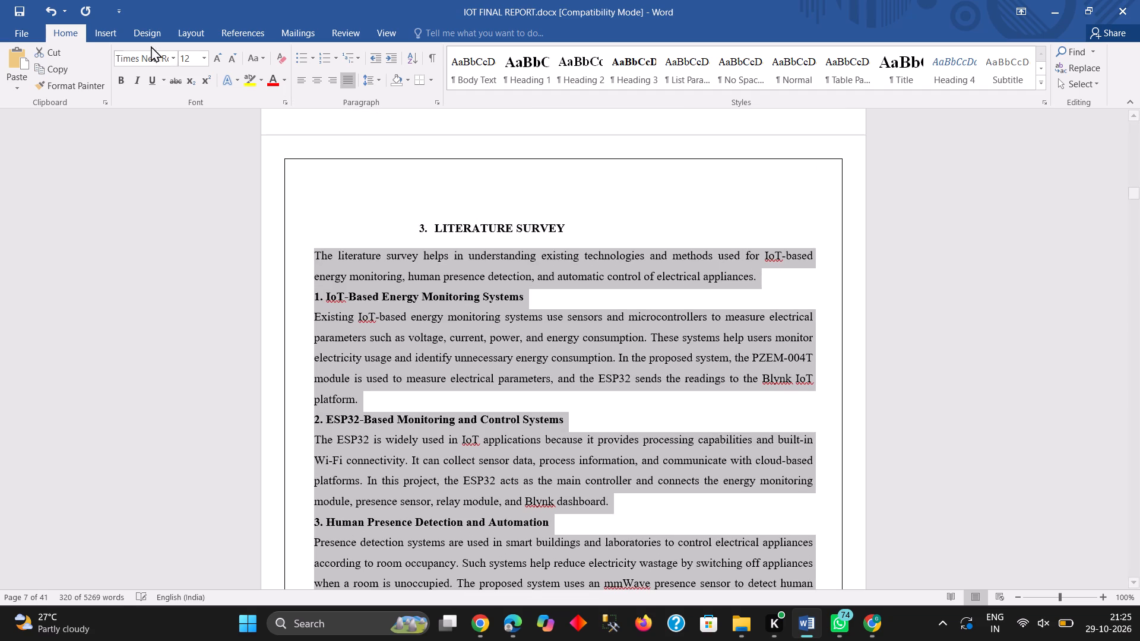
click(232, 60)
click(520, 309)
Delete the extra blank lines by the 4. SYSTEM DESIGN heading on page 8.
scroll(520, 309, down, 6)
scroll(520, 309, up, 1)
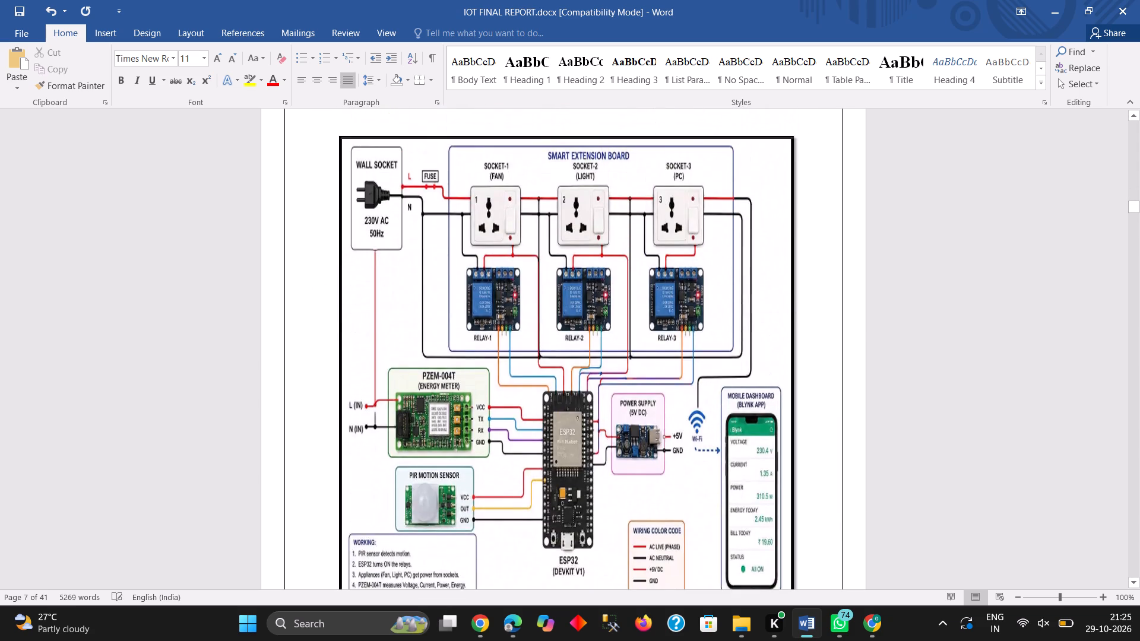
scroll(520, 309, up, 1)
drag(487, 296, 444, 233)
key(Delete)
Review the layout and page borders from 4. SYSTEM DESIGN on page 8 through 6. METHODOLOGY on page 13.
scroll(444, 233, down, 1)
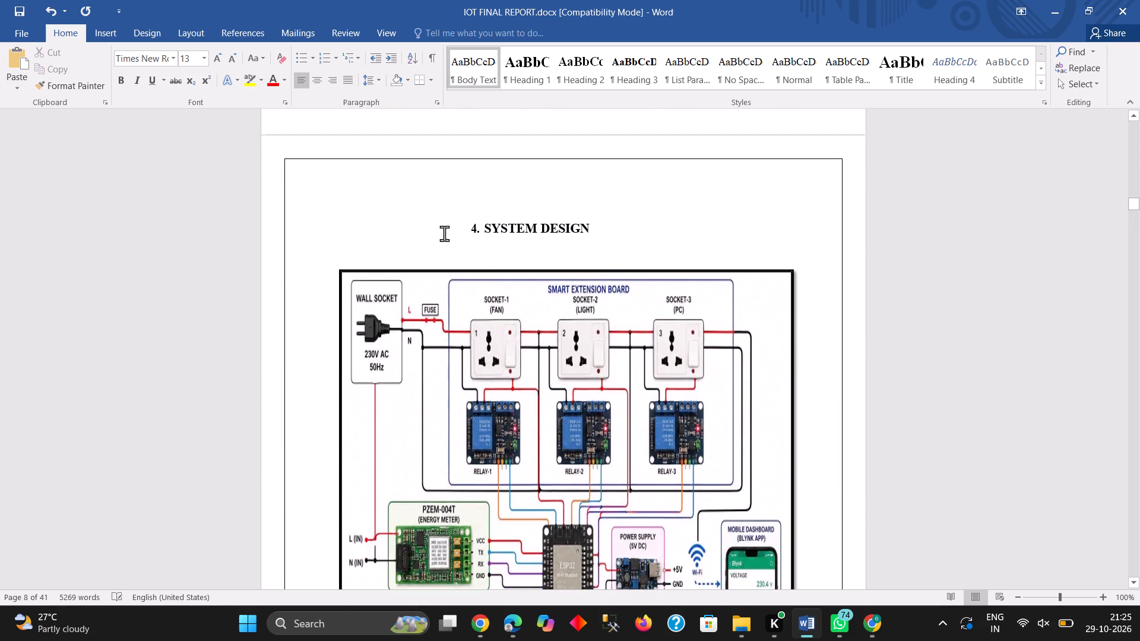
scroll(444, 233, down, 3)
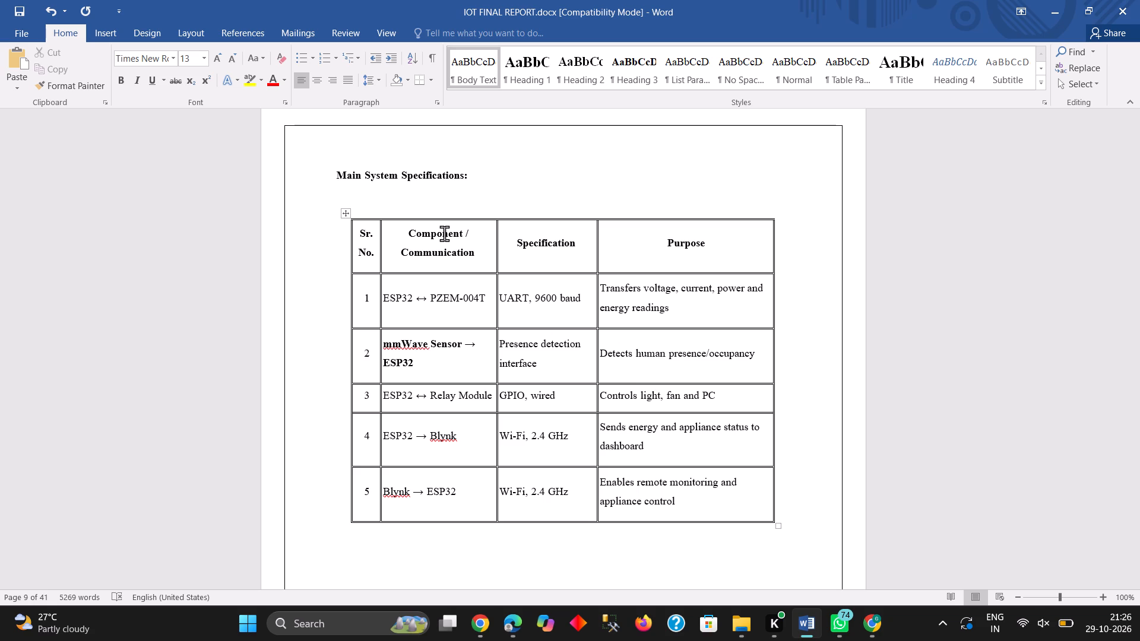
scroll(444, 233, down, 2)
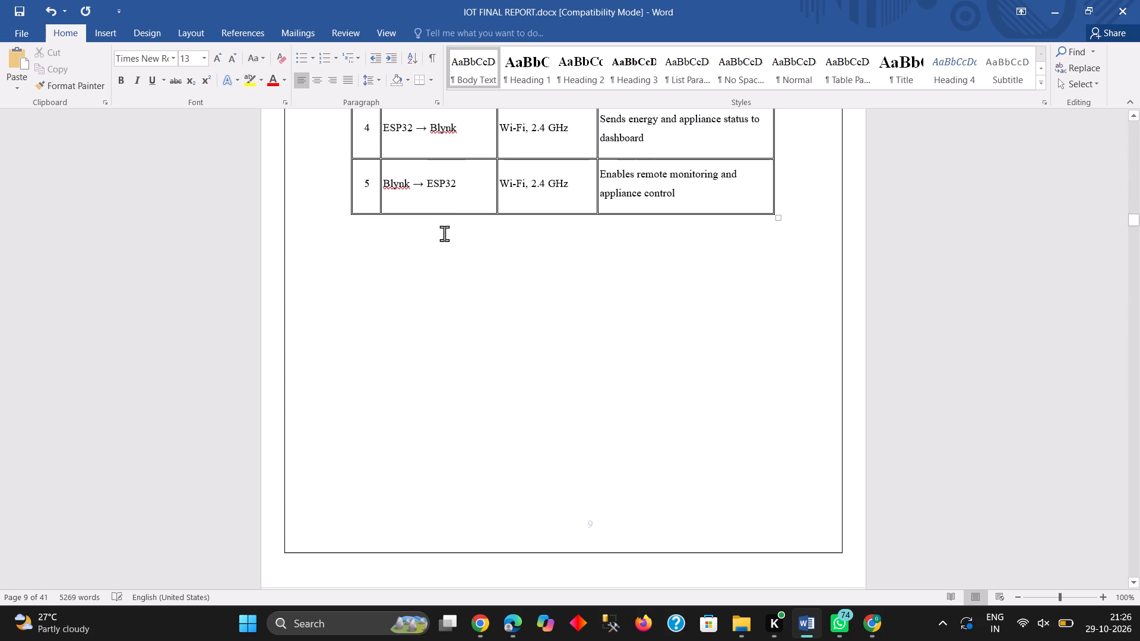
scroll(444, 233, down, 3)
scroll(444, 233, up, 2)
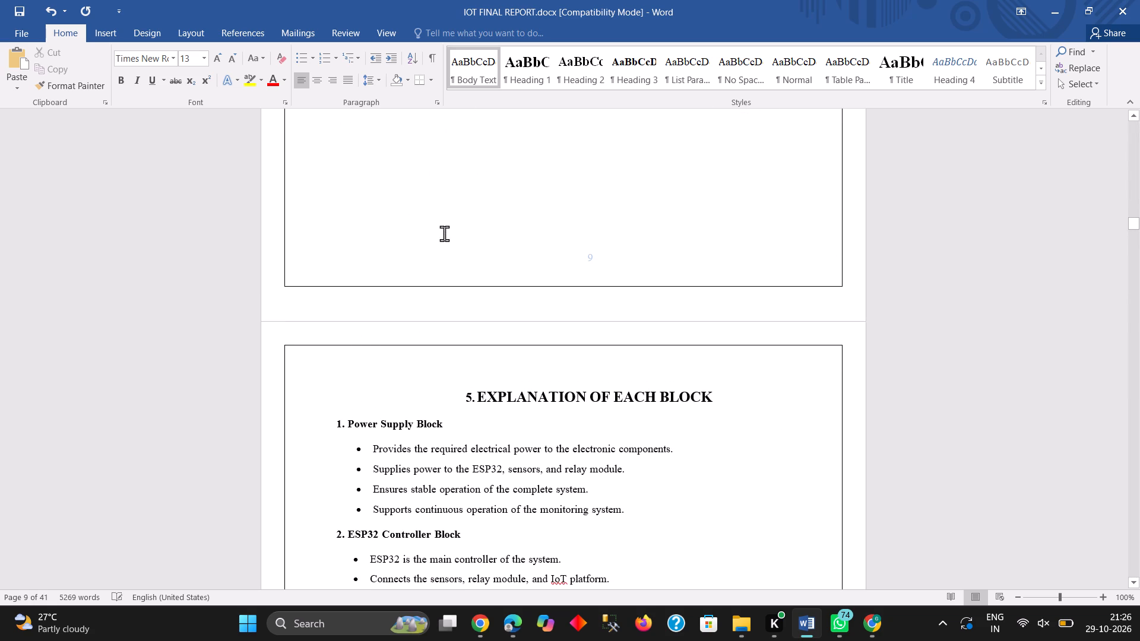
scroll(444, 233, down, 10)
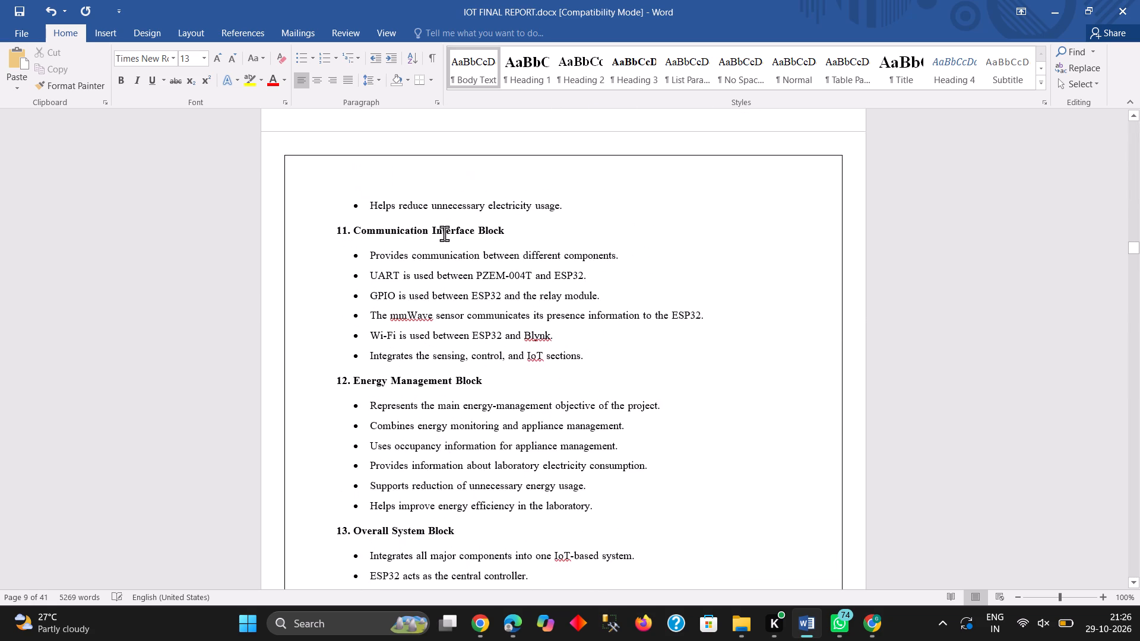
scroll(444, 233, down, 7)
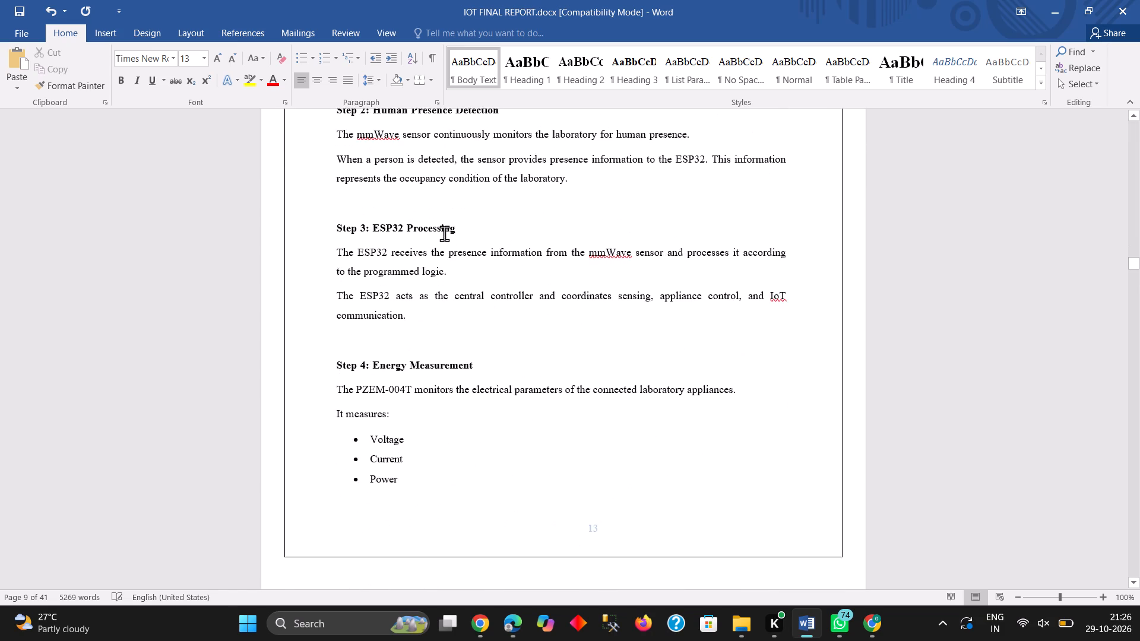
scroll(444, 233, down, 1)
scroll(444, 233, up, 5)
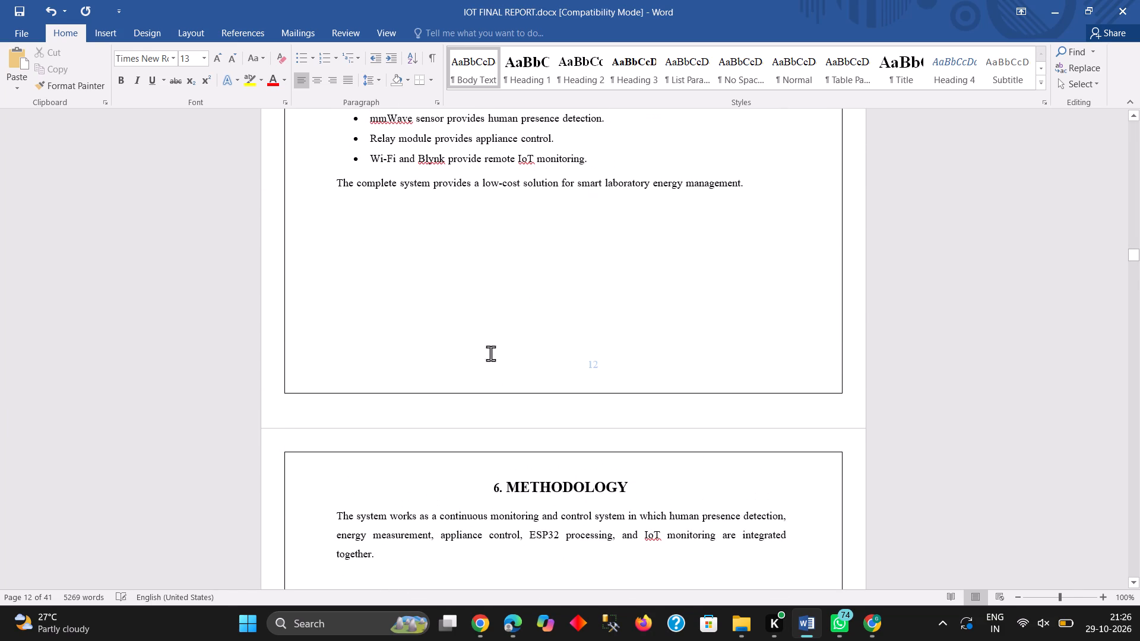
Reduce the 6. METHODOLOGY heading text on page 13 to font size 14.
click(527, 480)
scroll(527, 480, down, 1)
drag(641, 284, 497, 300)
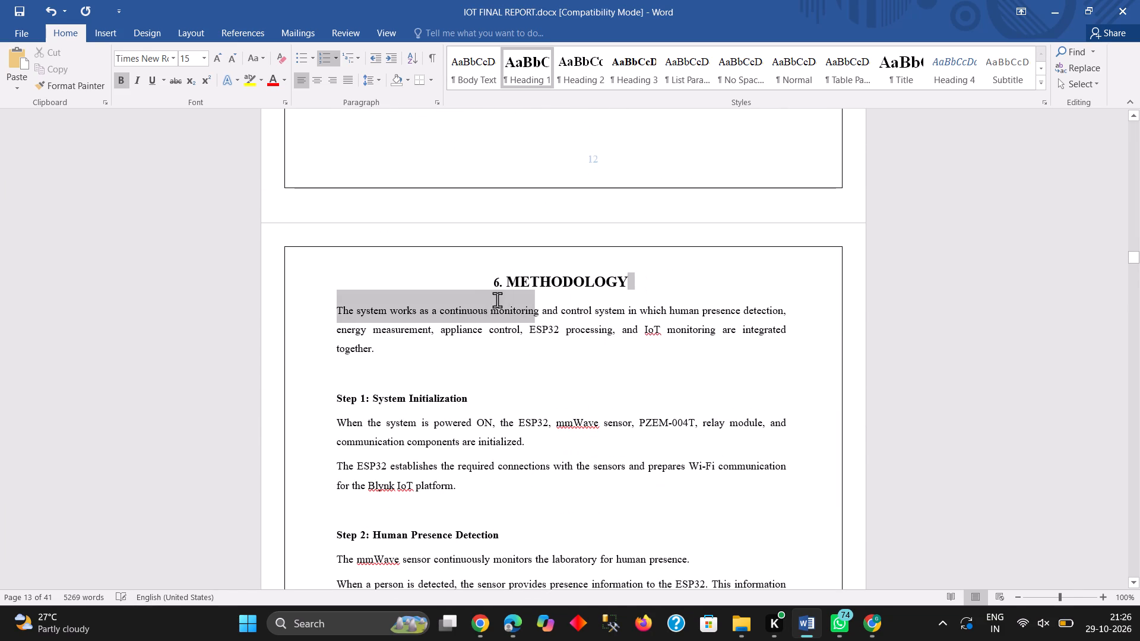
drag(497, 300, 497, 278)
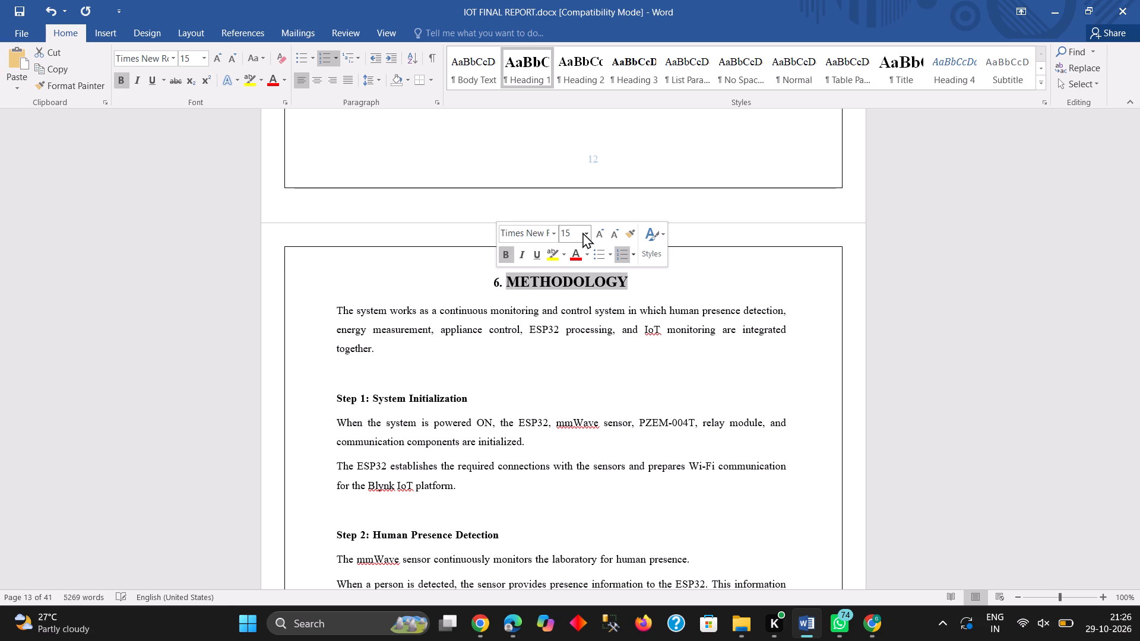
click(616, 234)
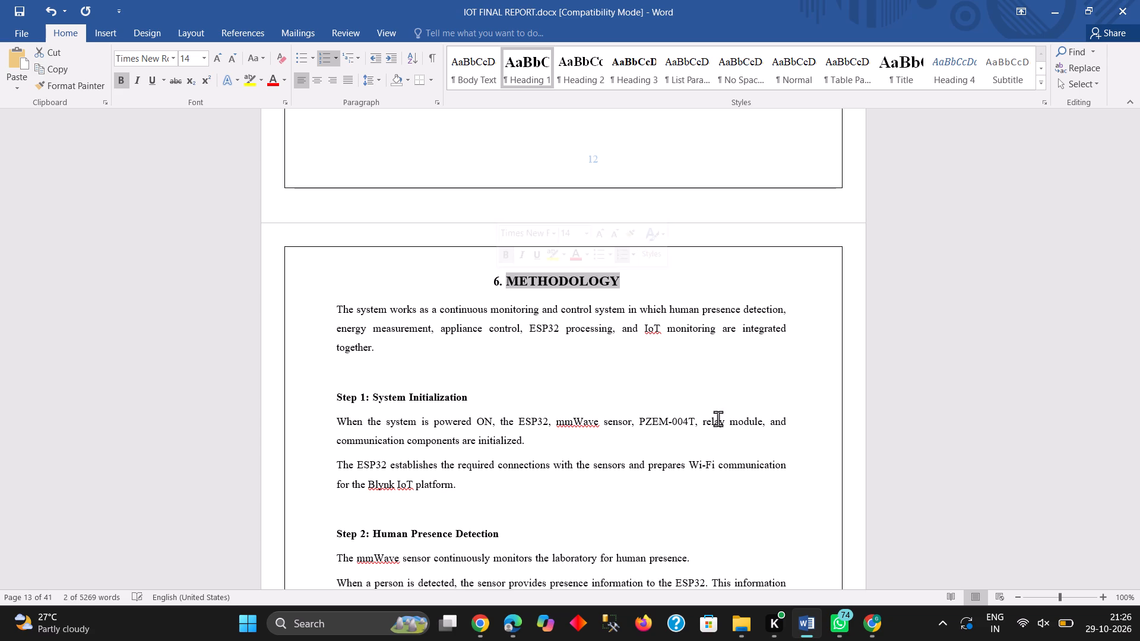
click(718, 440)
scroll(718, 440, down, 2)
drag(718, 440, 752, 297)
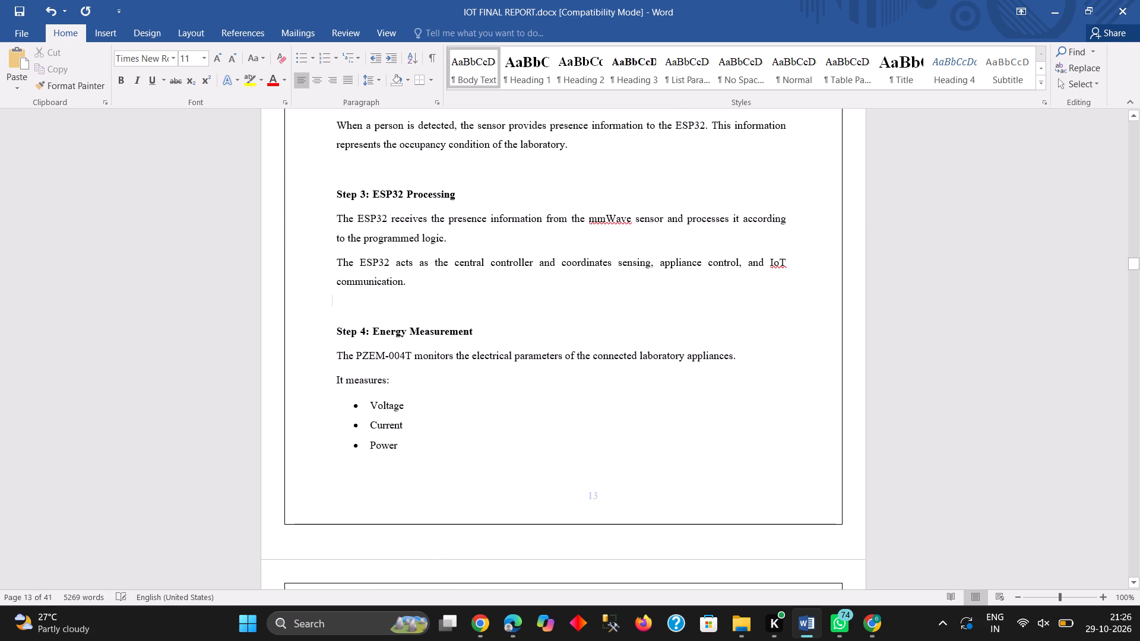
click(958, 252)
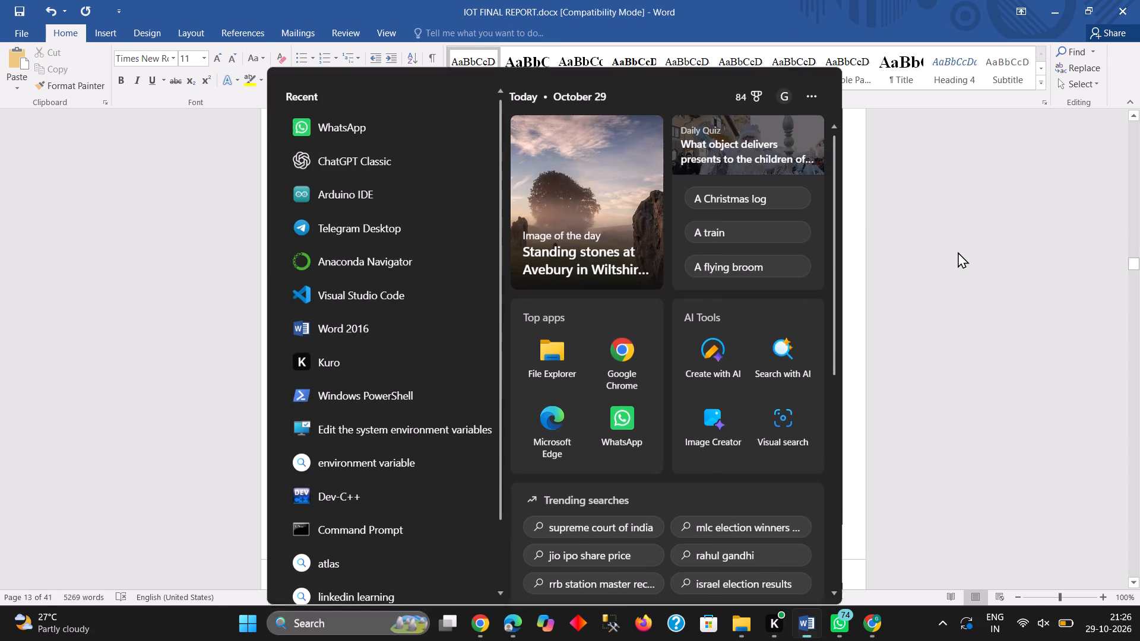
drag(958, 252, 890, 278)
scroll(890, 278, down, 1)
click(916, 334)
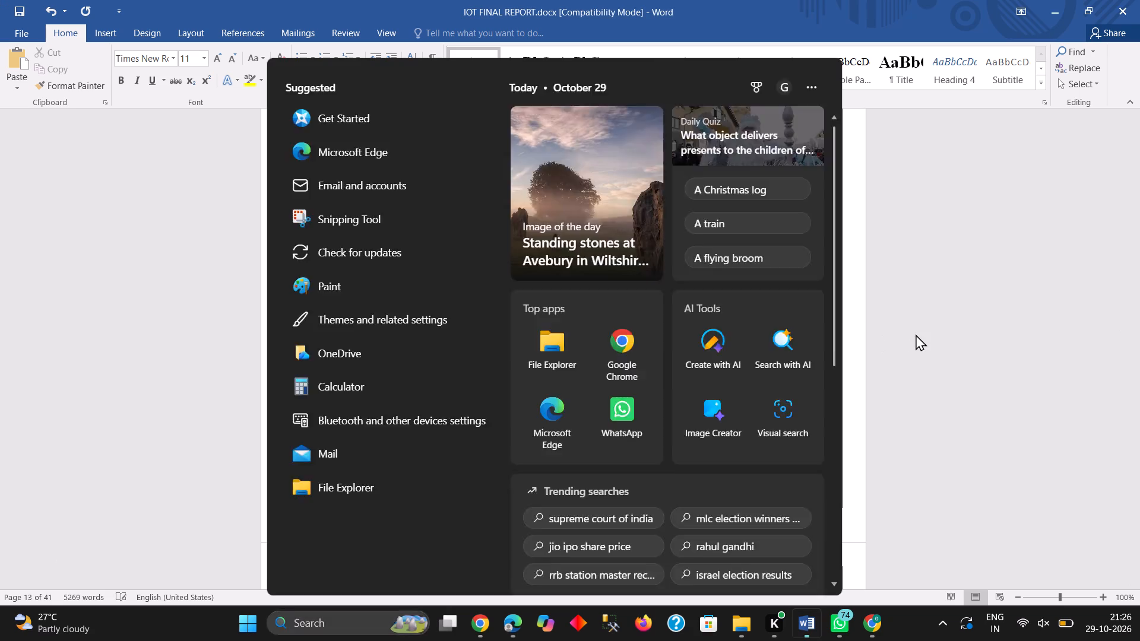
Delete one extra blank line above each of the Step 4, Step 5, Step 6 and Step 7 headings in the methodology.
drag(526, 348, 441, 309)
double_click(430, 309)
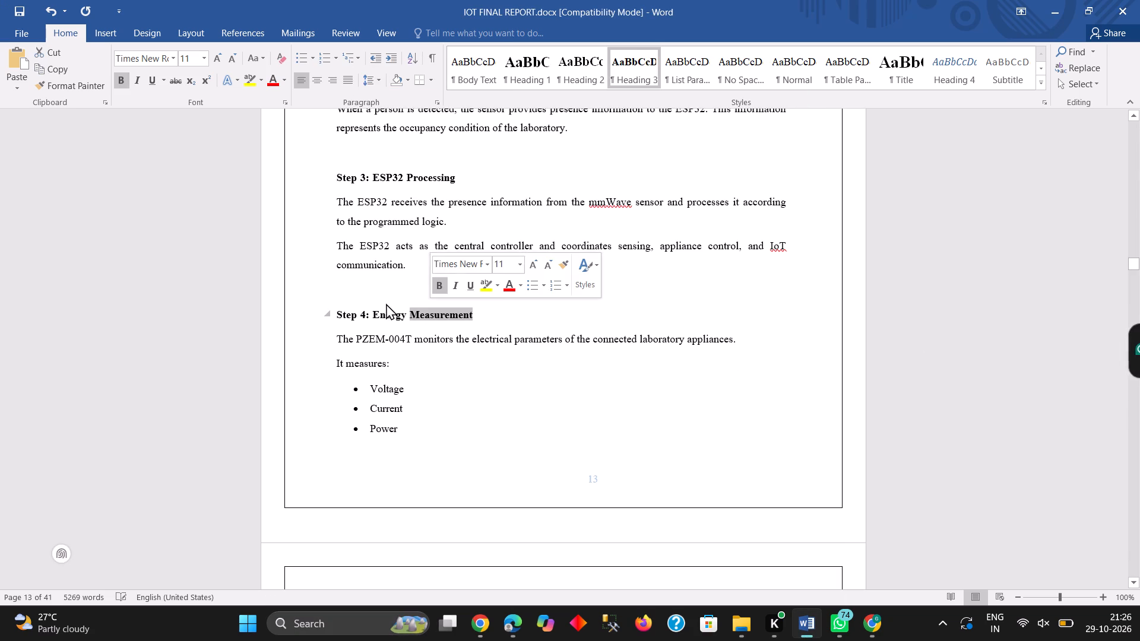
click(384, 301)
key(BackSpace)
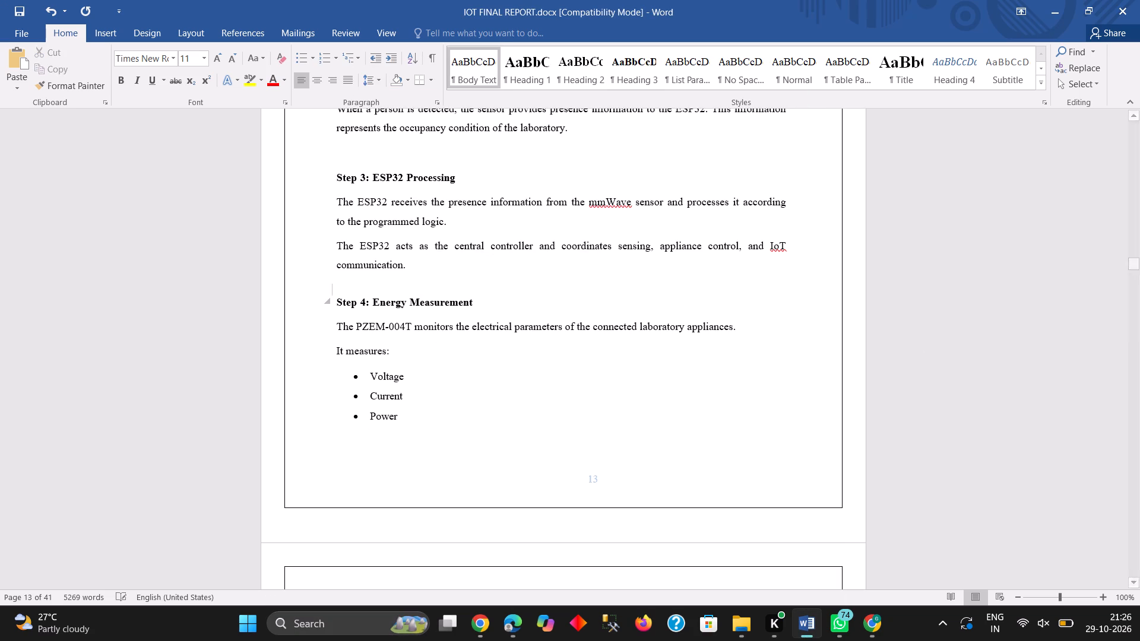
scroll(384, 301, down, 2)
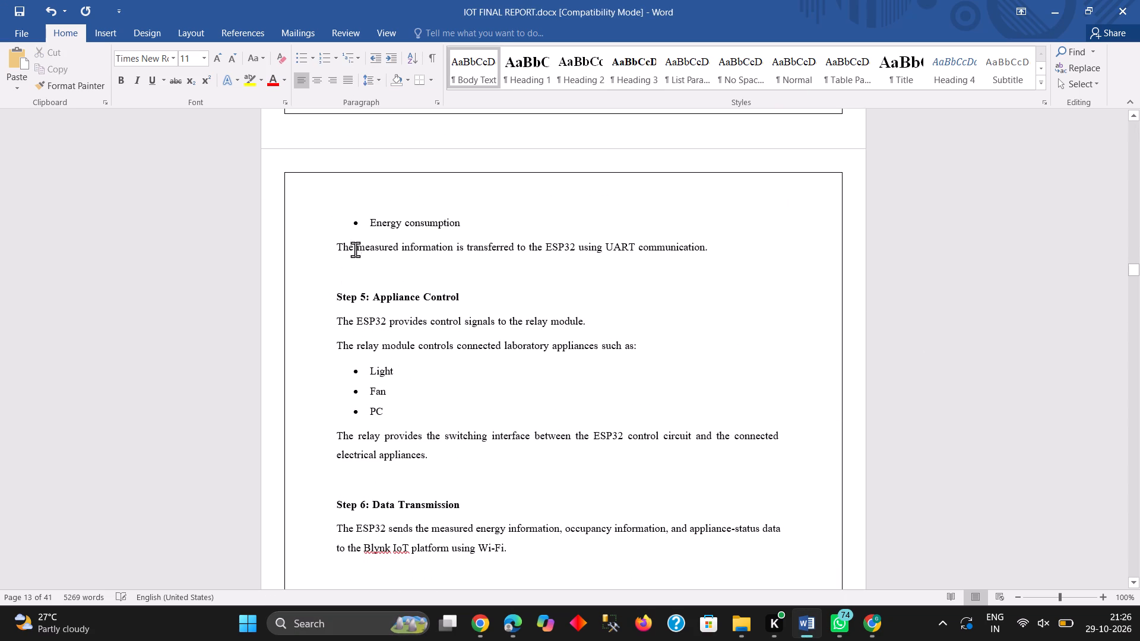
click(344, 277)
key(BackSpace)
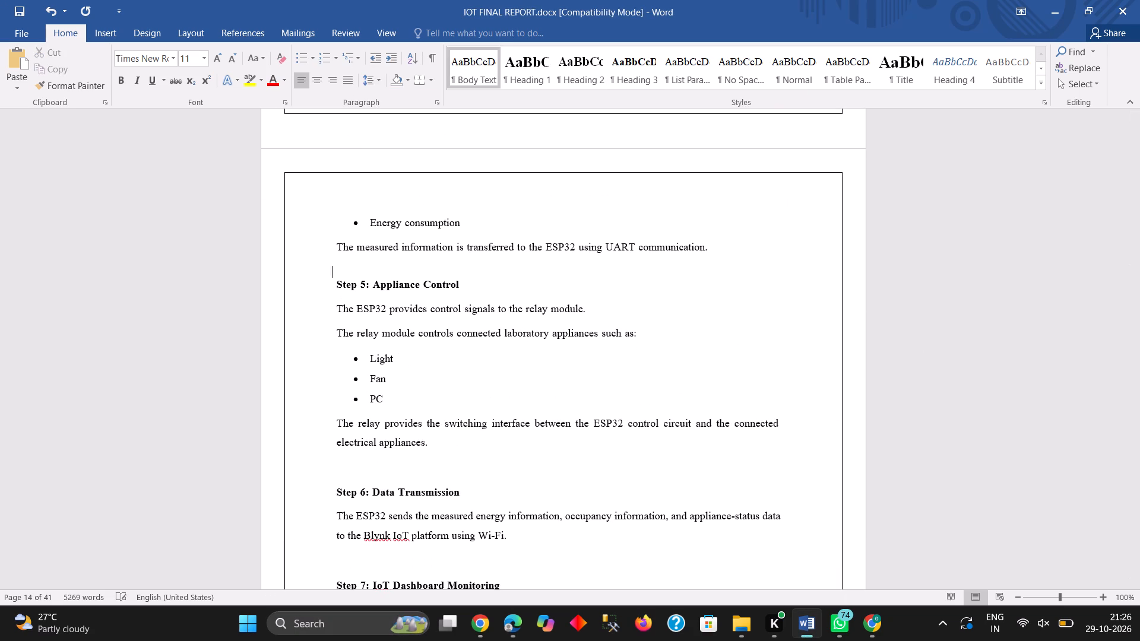
click(381, 473)
key(BackSpace)
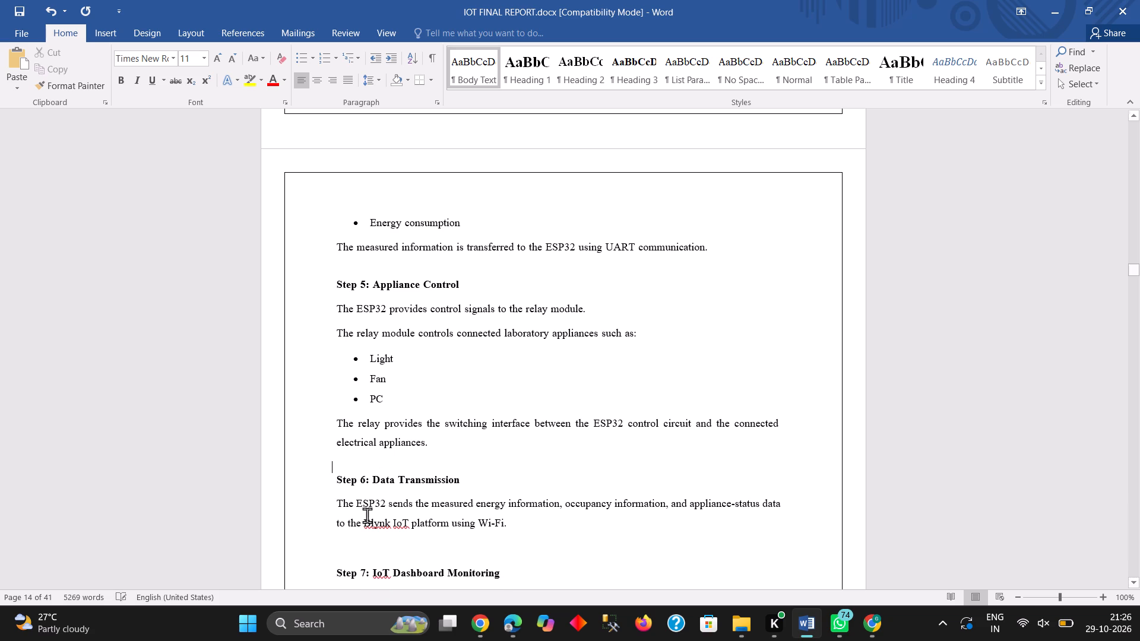
click(350, 560)
key(BackSpace)
drag(350, 560, 370, 449)
scroll(370, 449, down, 1)
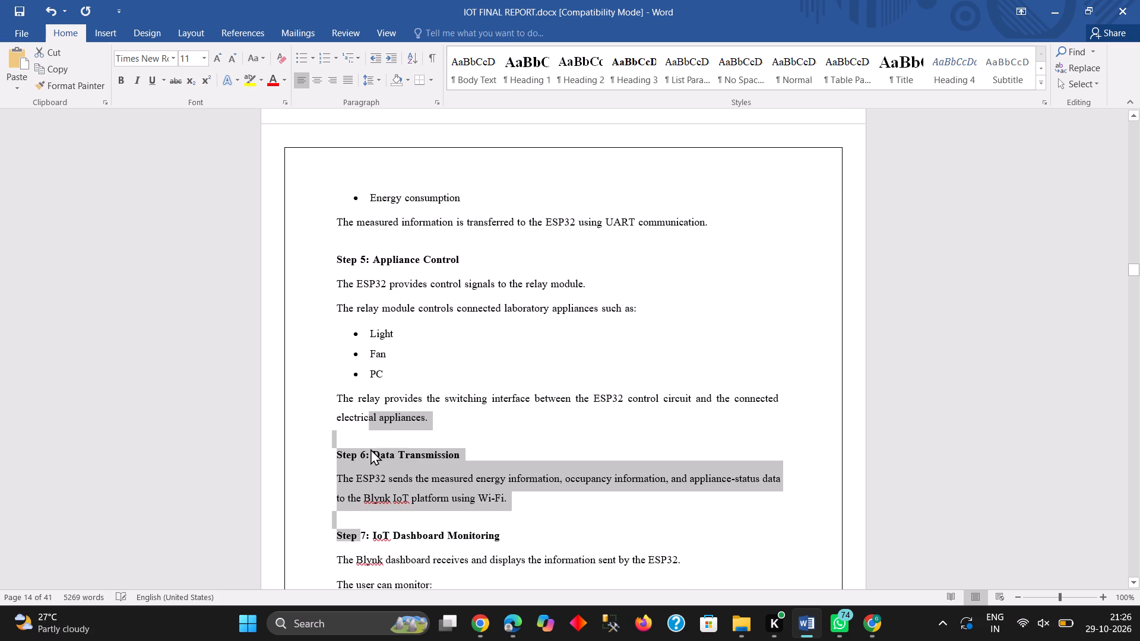
click(501, 441)
Delete the extra blank line above the Step 10: Complete Event Flow heading on page 15.
scroll(501, 441, down, 1)
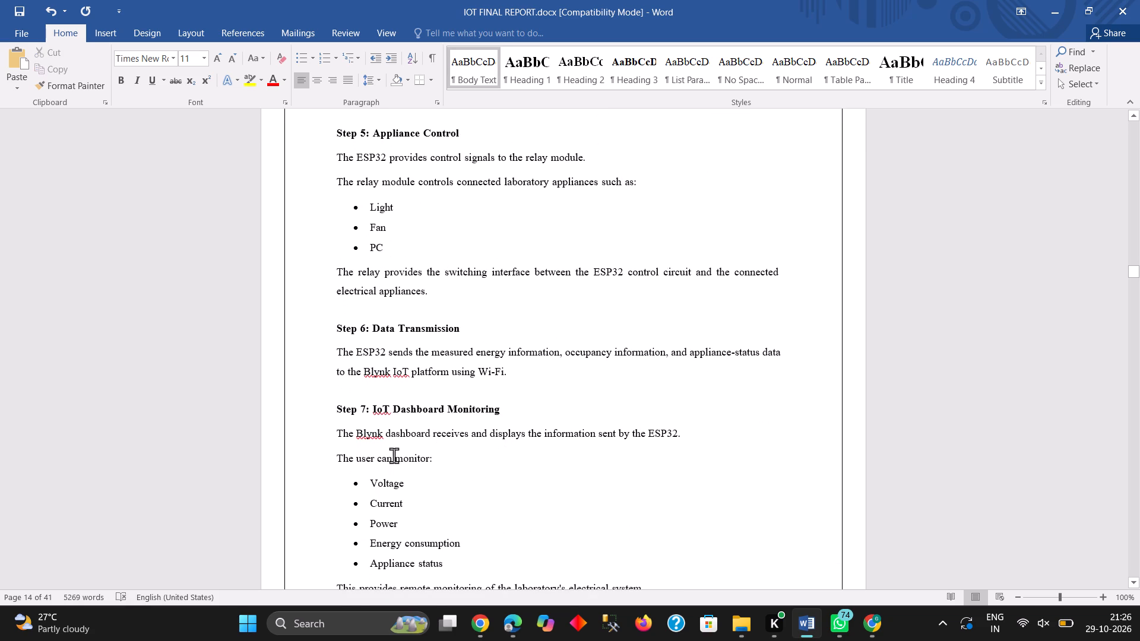
scroll(403, 459, down, 3)
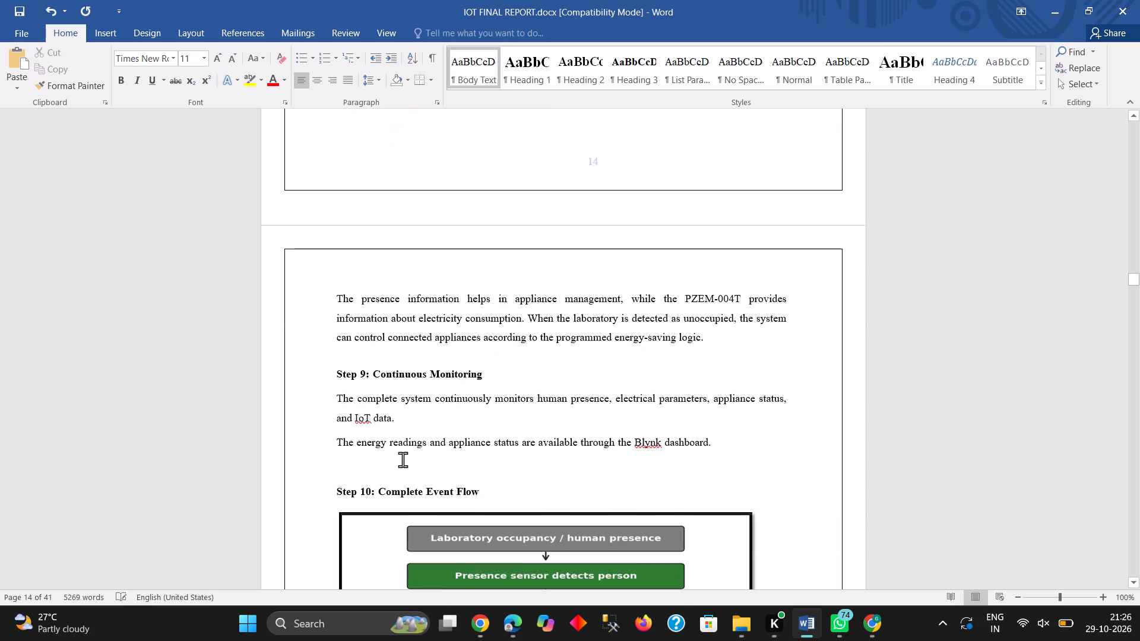
scroll(403, 459, down, 1)
click(362, 395)
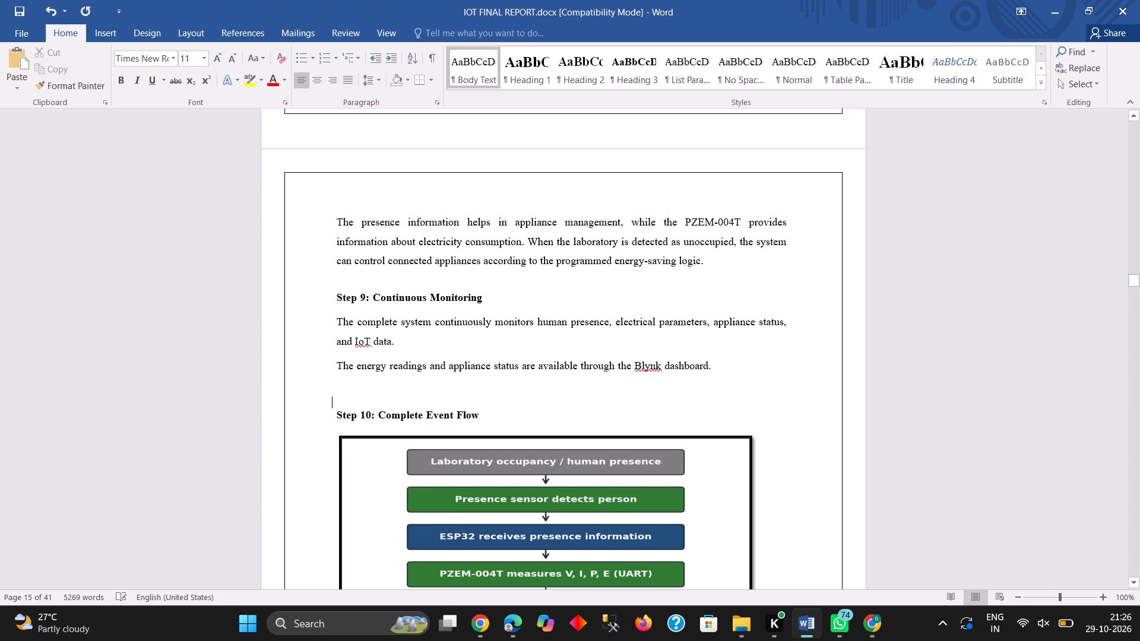
key(BackSpace)
Delete the blank space between the 7. IMPLEMENTATION introduction paragraph and the 7.1 Hardware Implementation heading on page 16.
scroll(362, 395, down, 4)
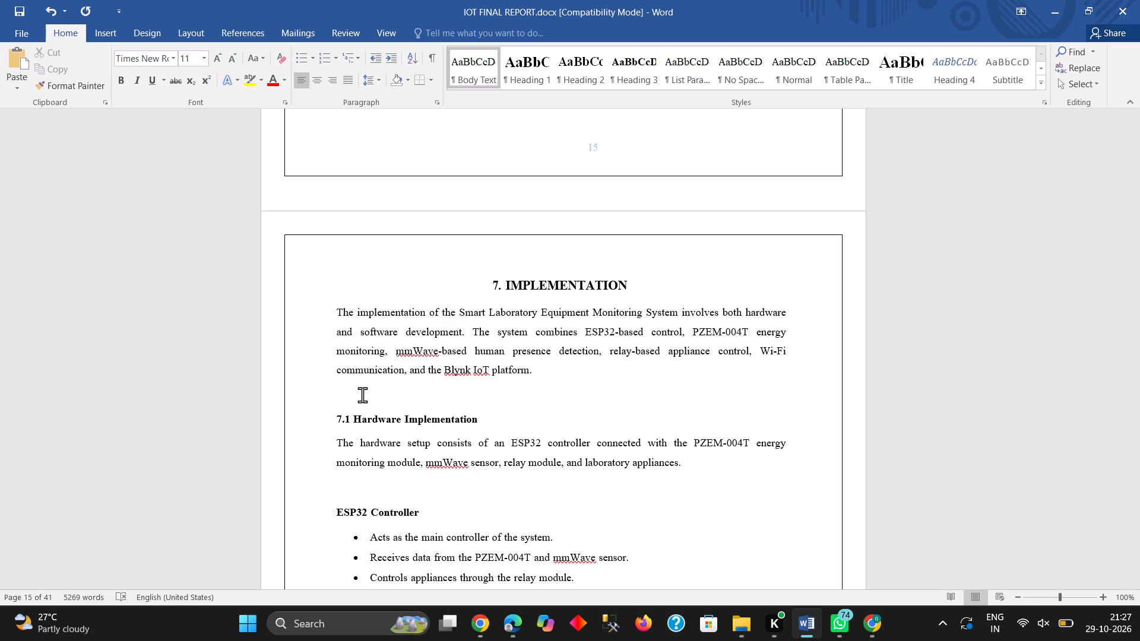
click(362, 395)
key(BackSpace)
click(350, 475)
key(BackSpace)
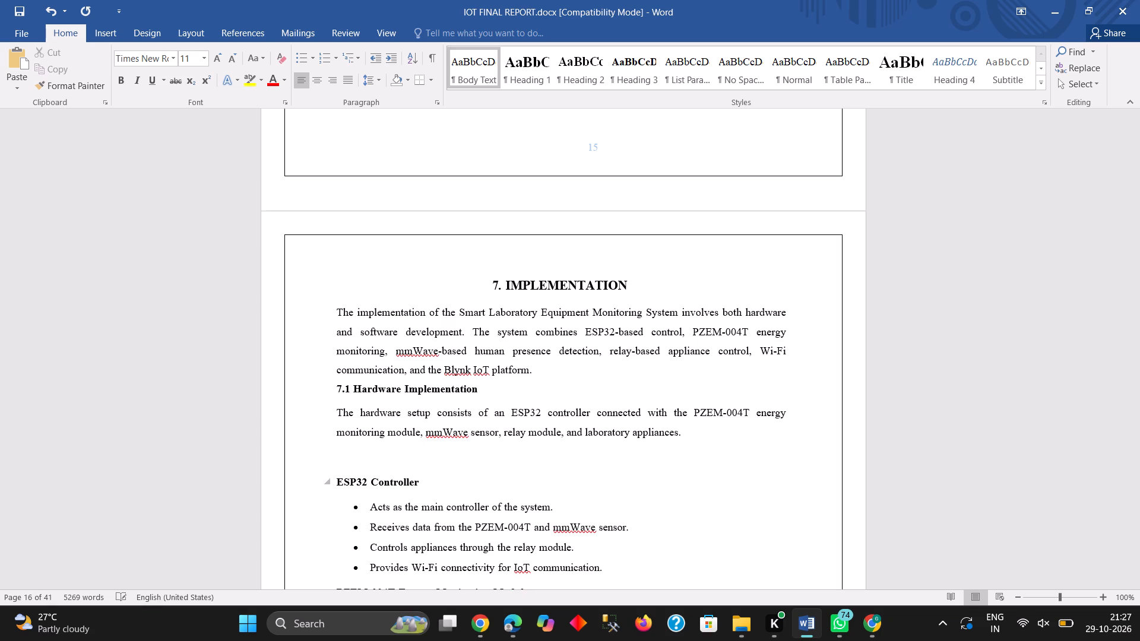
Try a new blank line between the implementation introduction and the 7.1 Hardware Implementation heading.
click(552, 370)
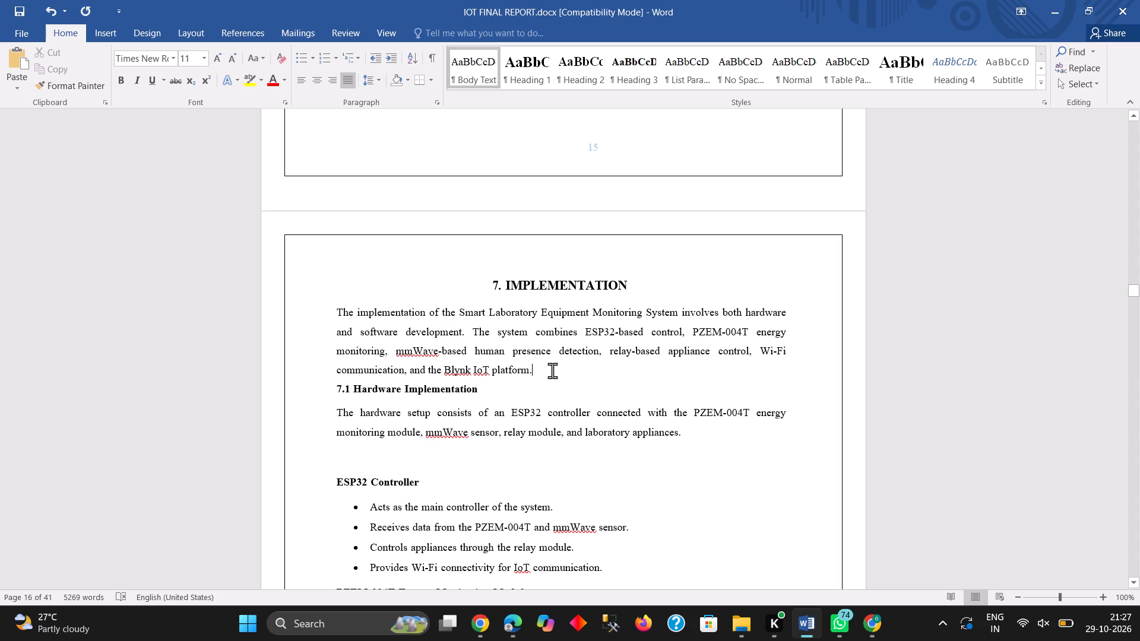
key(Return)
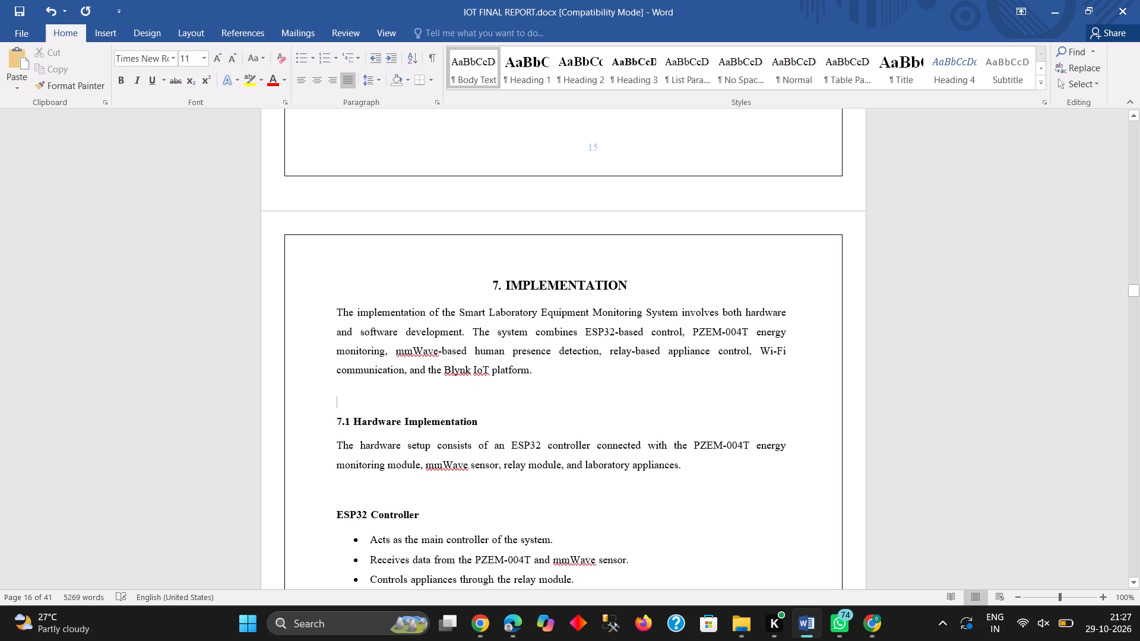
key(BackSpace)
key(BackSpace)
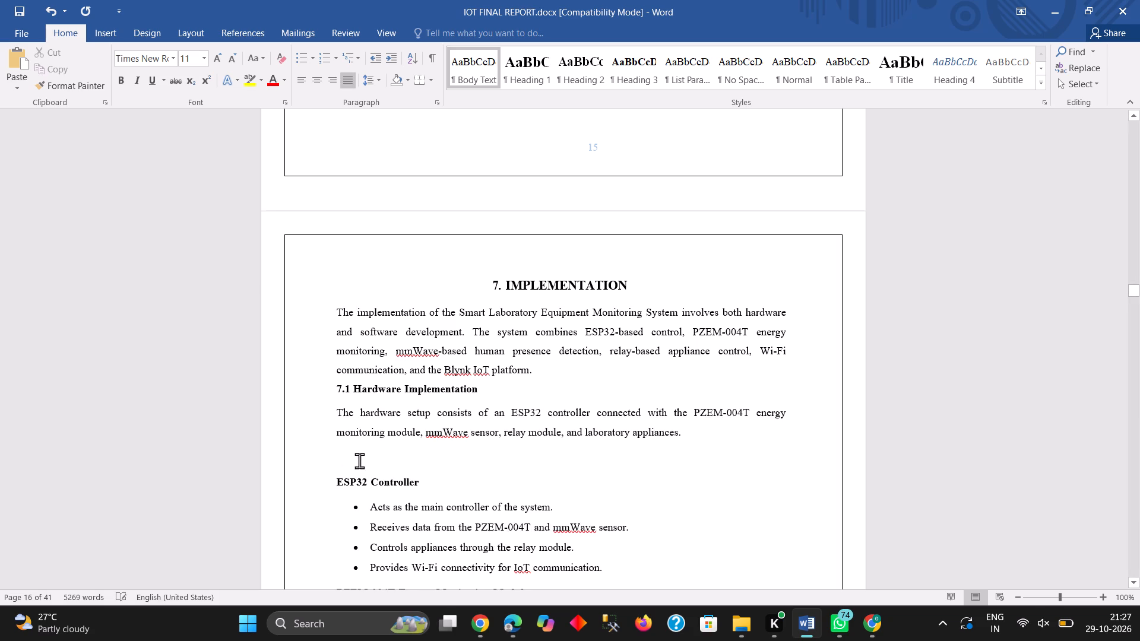
Delete all the blank space above the ESP32 Controller heading on page 16.
click(359, 461)
key(BackSpace)
key(BackSpace)
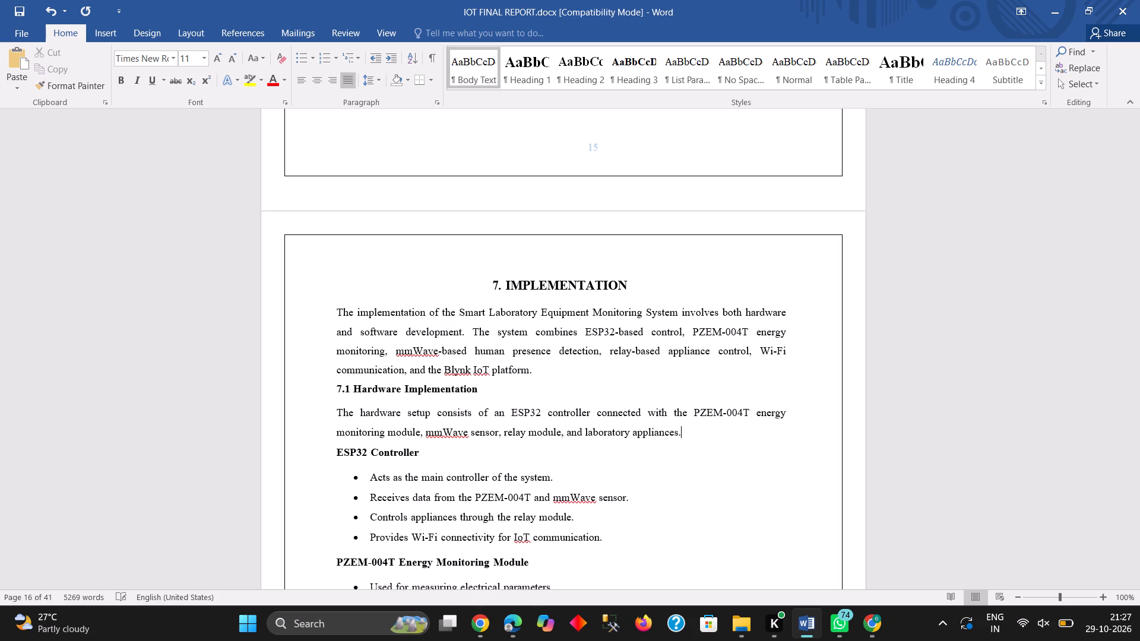
Insert a blank line above the 7.1 Hardware Implementation heading and remove that line's space before paragraph.
click(552, 368)
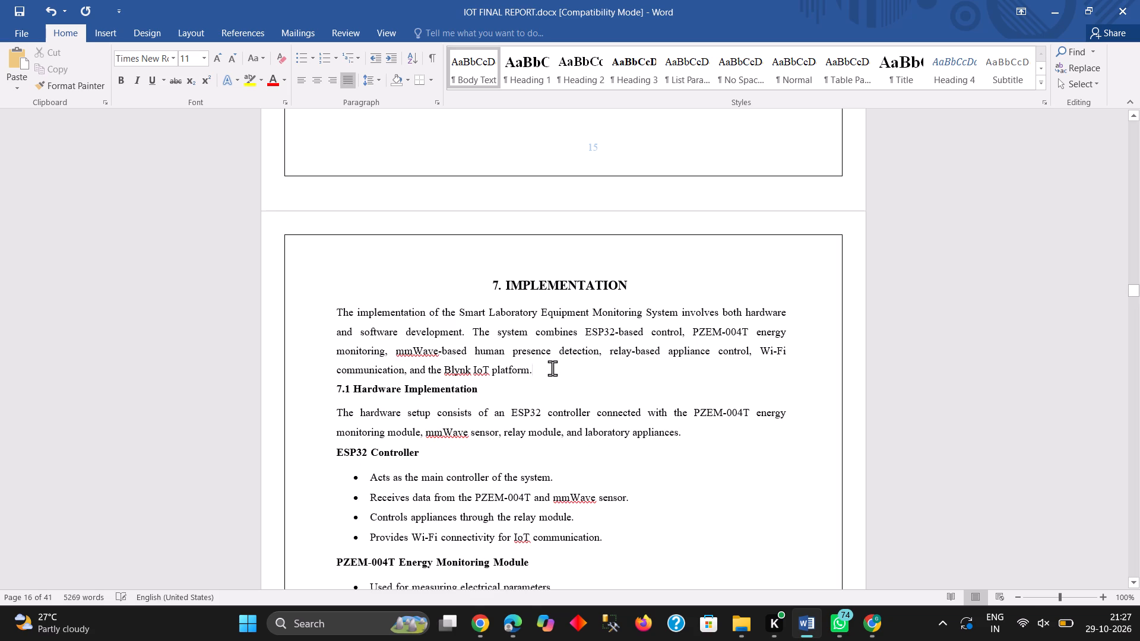
key(Return)
scroll(552, 368, down, 1)
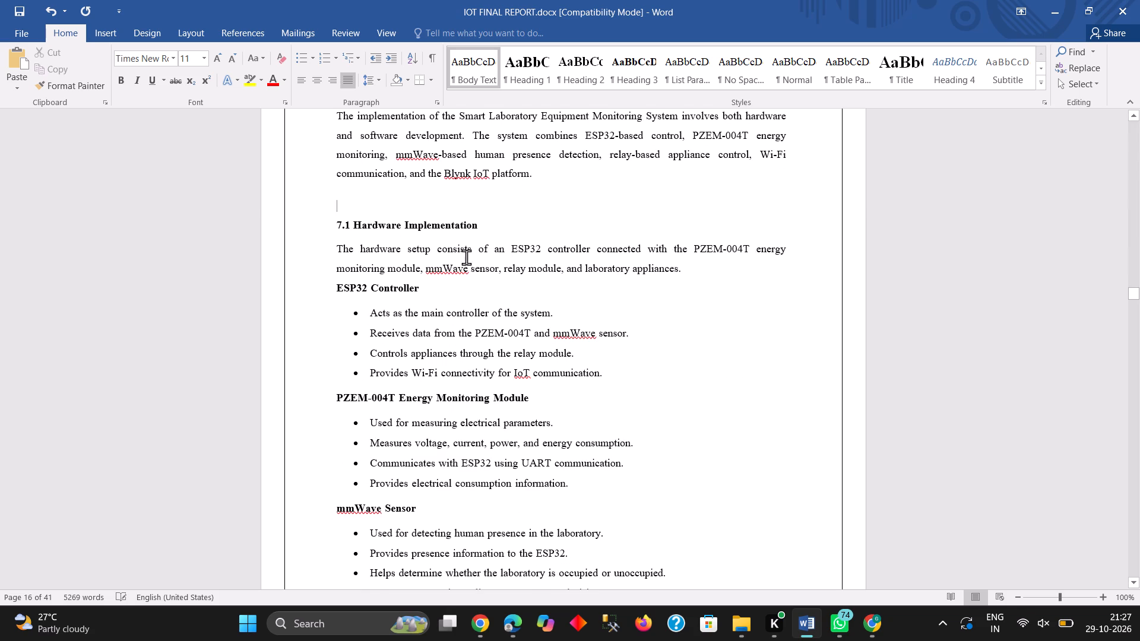
click(379, 82)
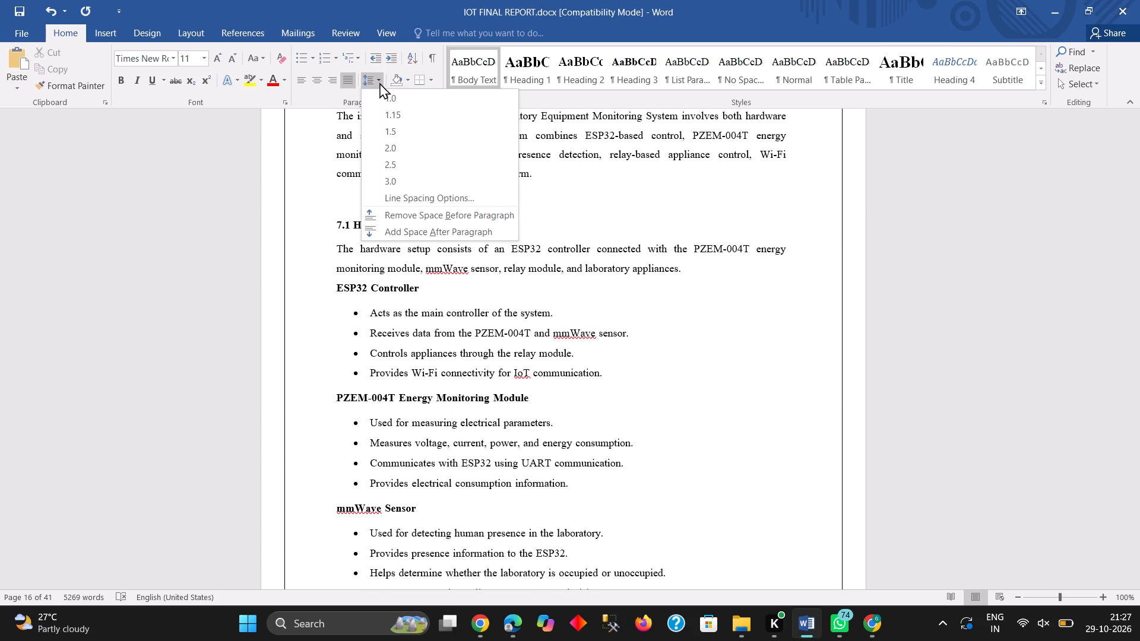
click(405, 215)
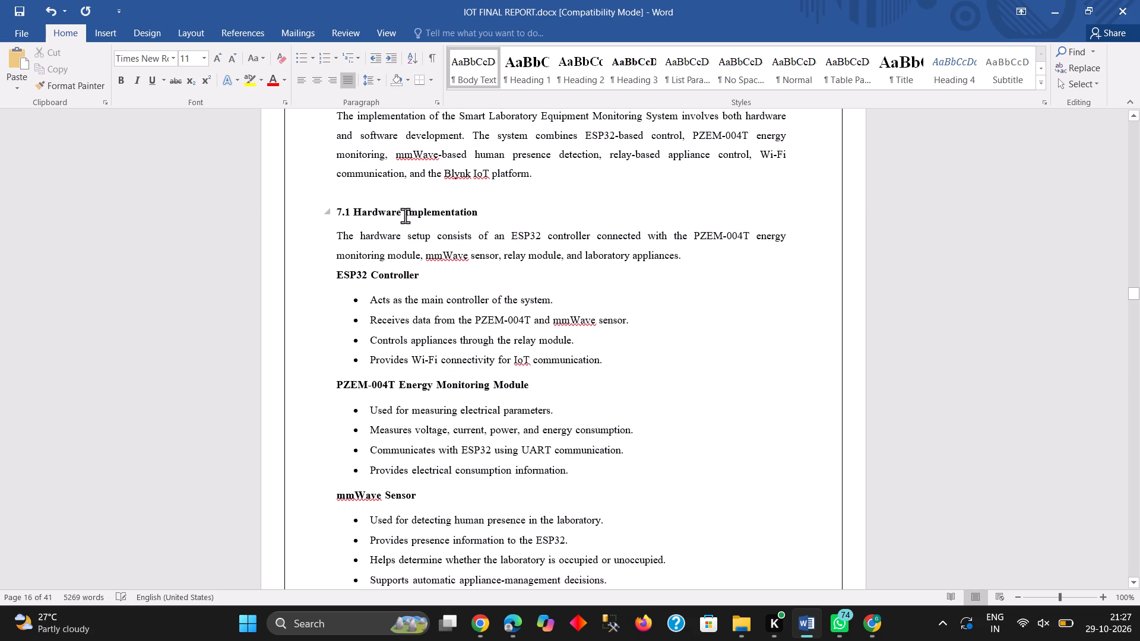
Delete one extra blank line above both the 7.2 Software Implementation and 7.3 ESP32 Firmware Implementation headings.
scroll(520, 235, down, 1)
scroll(485, 285, down, 4)
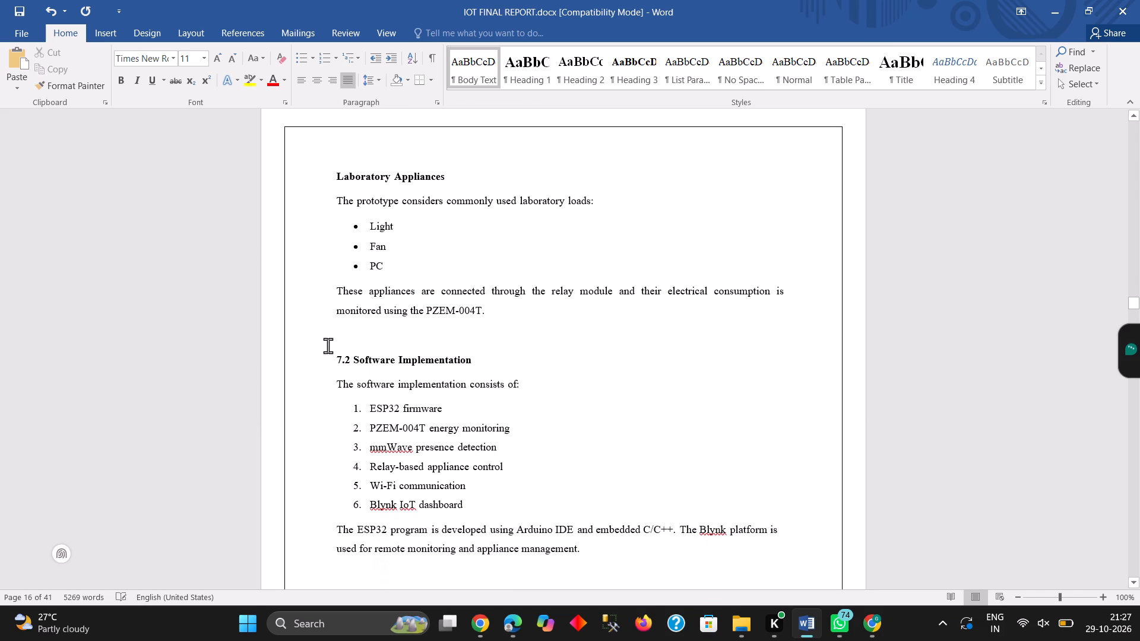
click(328, 345)
key(BackSpace)
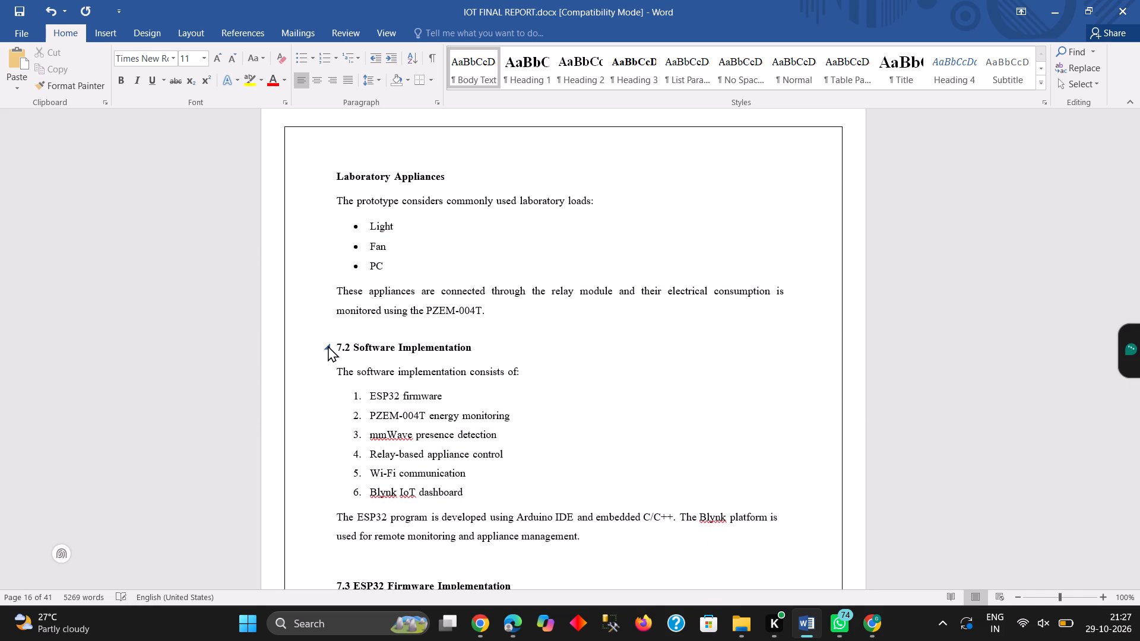
click(342, 566)
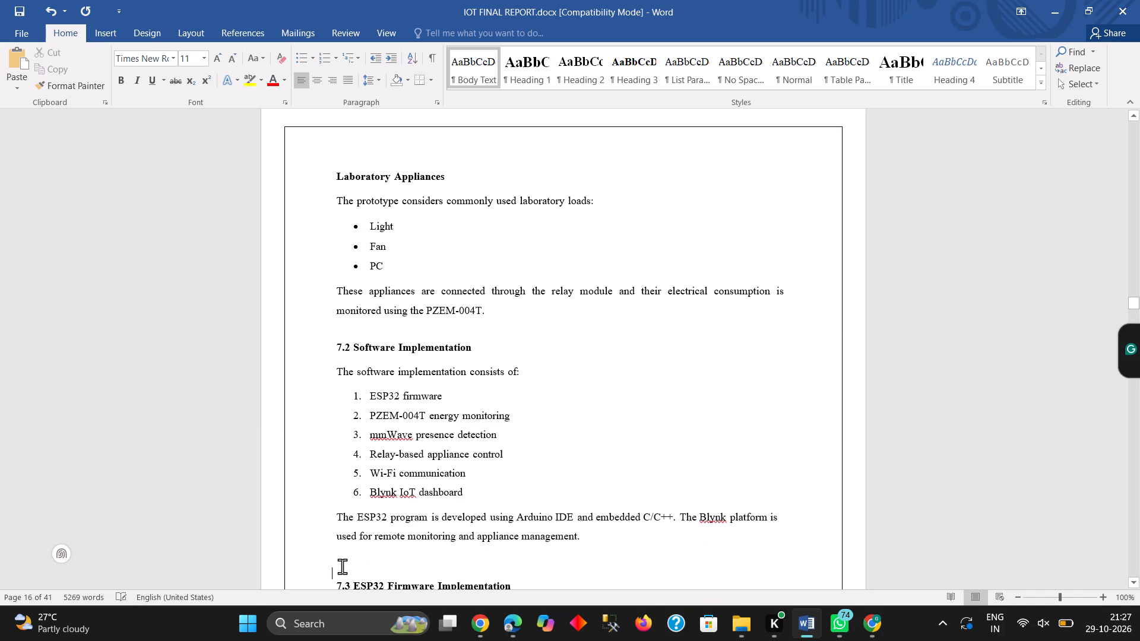
key(BackSpace)
Delete one extra blank line above both the 1. Hardware Initialization and 7.5 Human Presence Detection Implementation headings.
scroll(342, 566, down, 3)
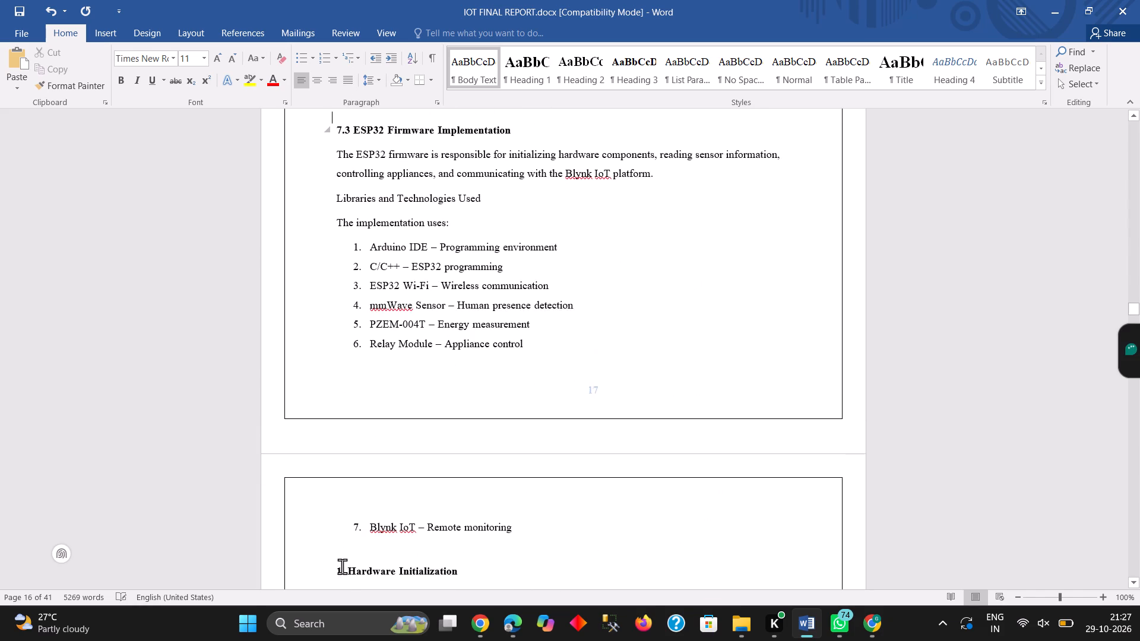
scroll(342, 566, down, 1)
click(384, 478)
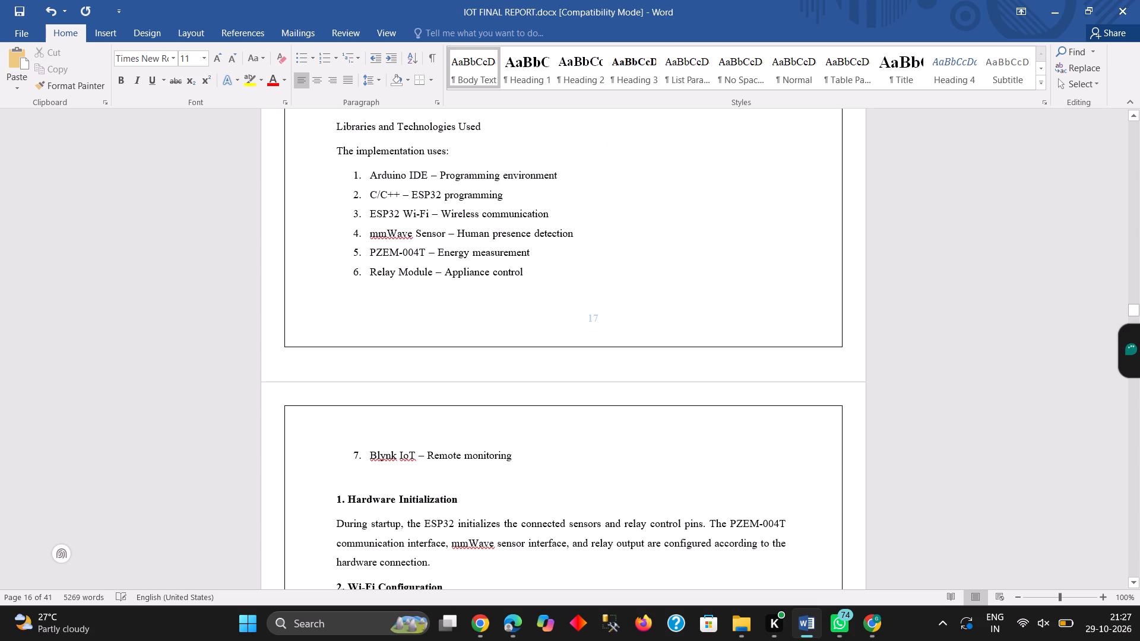
key(BackSpace)
scroll(384, 478, down, 1)
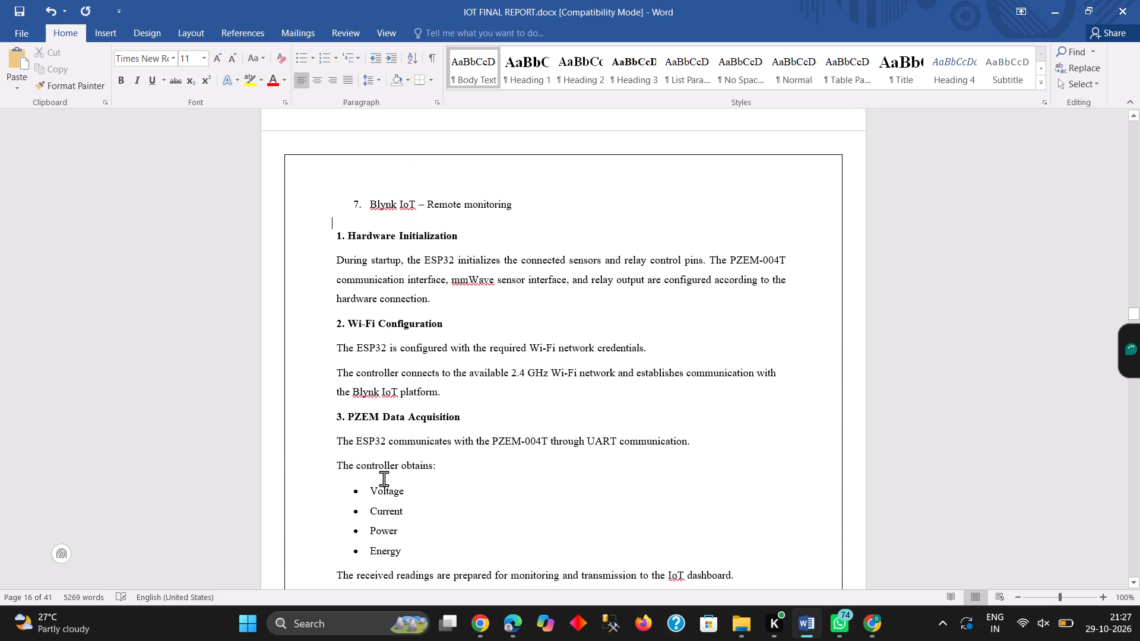
scroll(384, 478, down, 2)
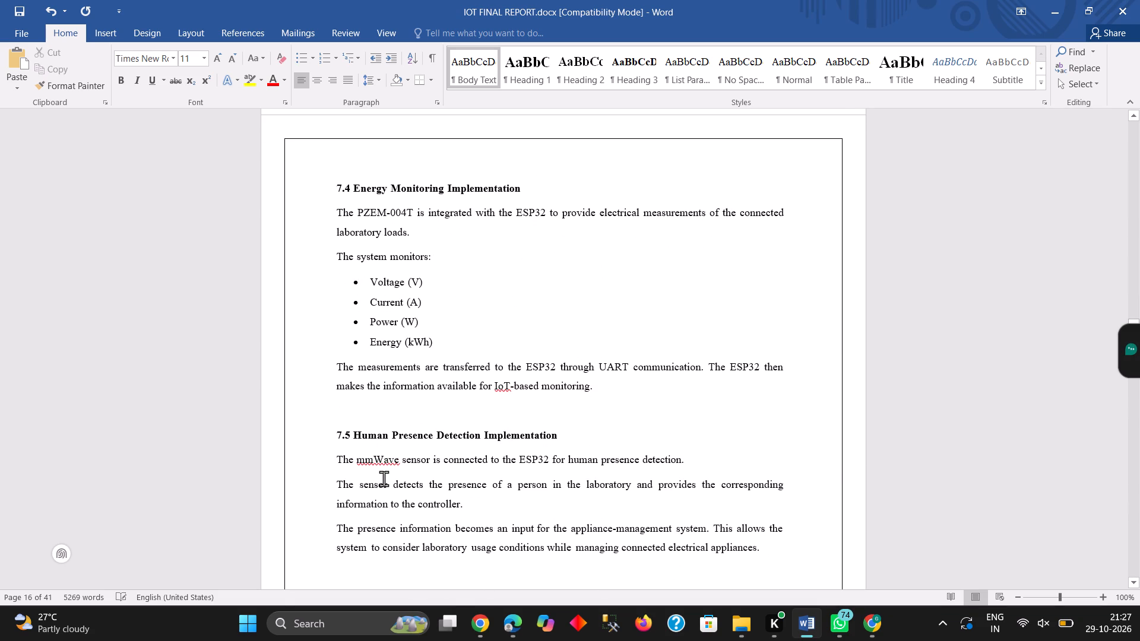
click(382, 420)
key(BackSpace)
scroll(382, 420, down, 2)
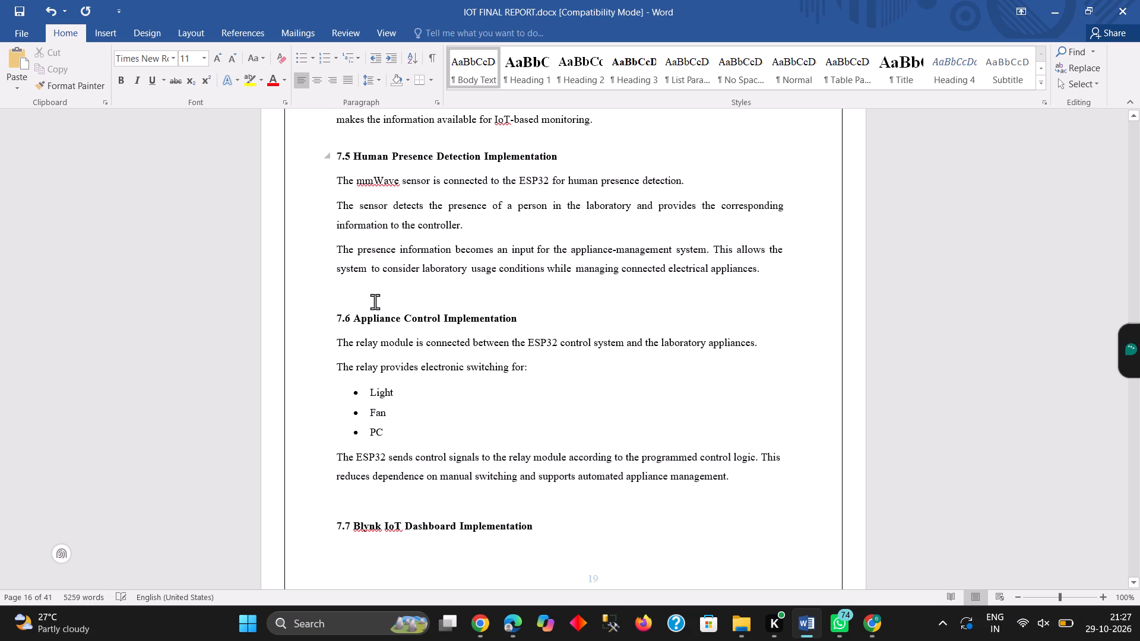
Delete one extra blank line above the 7.6 Appliance Control Implementation heading.
click(375, 302)
key(BackSpace)
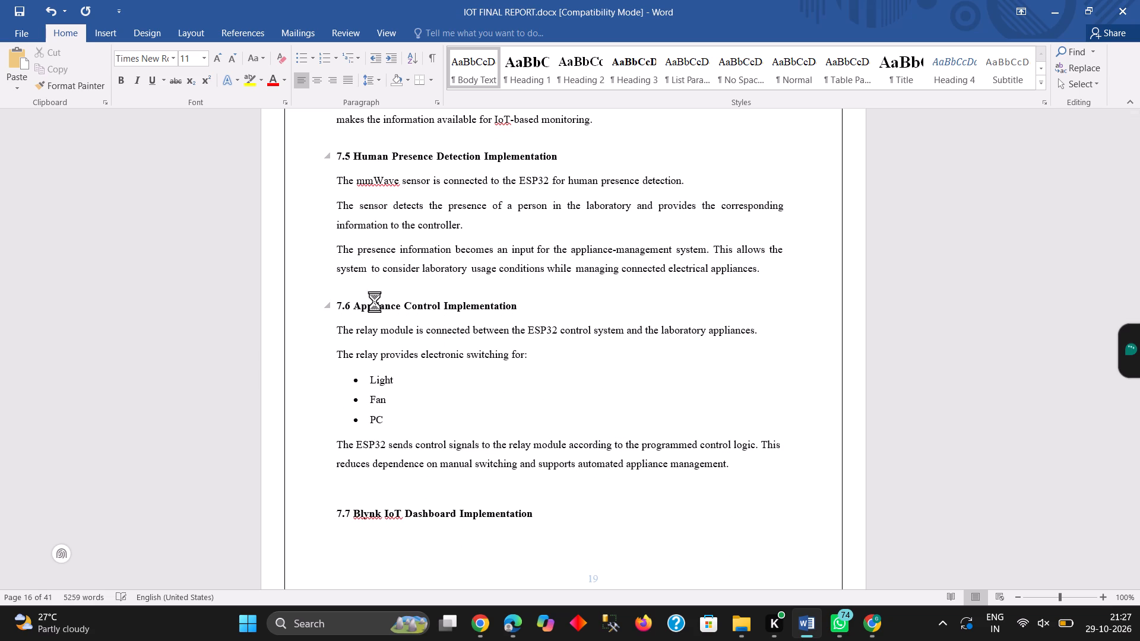
click(775, 328)
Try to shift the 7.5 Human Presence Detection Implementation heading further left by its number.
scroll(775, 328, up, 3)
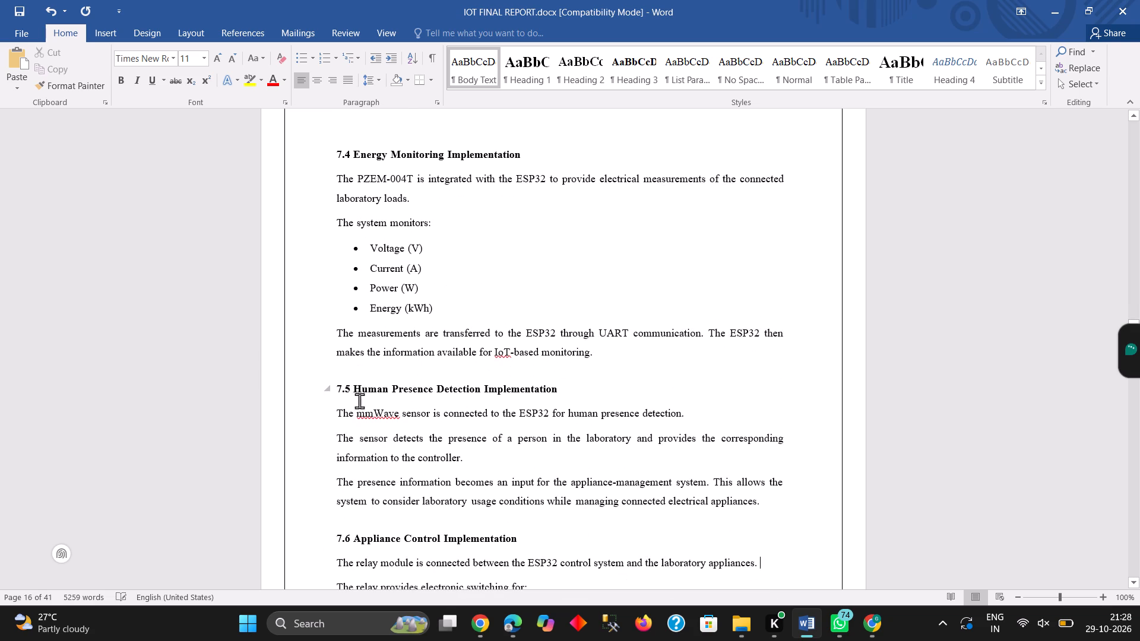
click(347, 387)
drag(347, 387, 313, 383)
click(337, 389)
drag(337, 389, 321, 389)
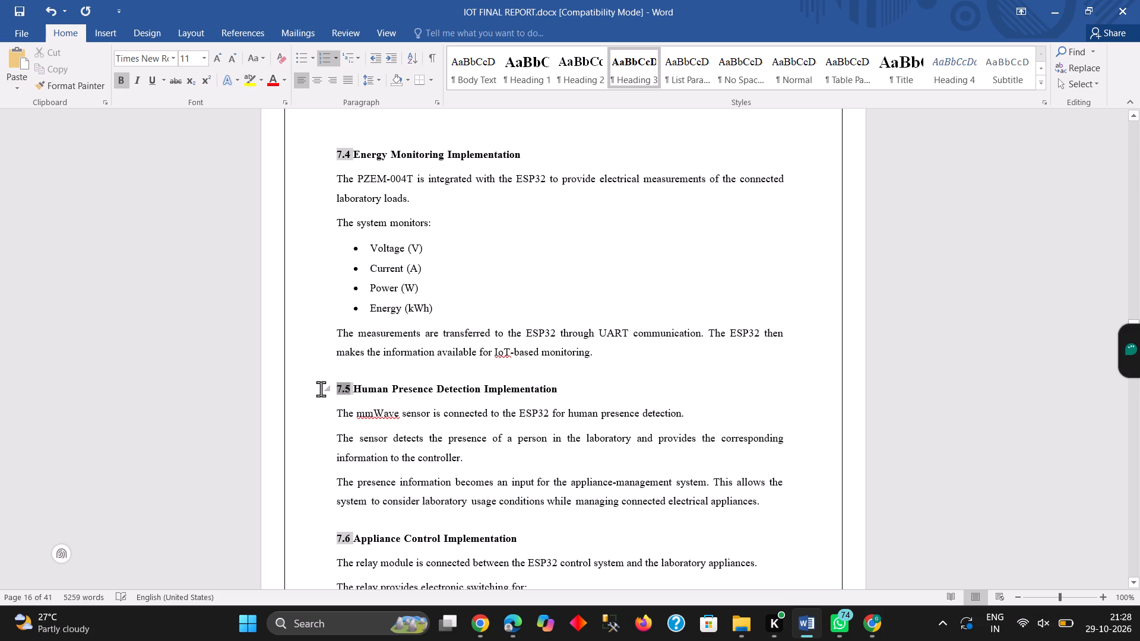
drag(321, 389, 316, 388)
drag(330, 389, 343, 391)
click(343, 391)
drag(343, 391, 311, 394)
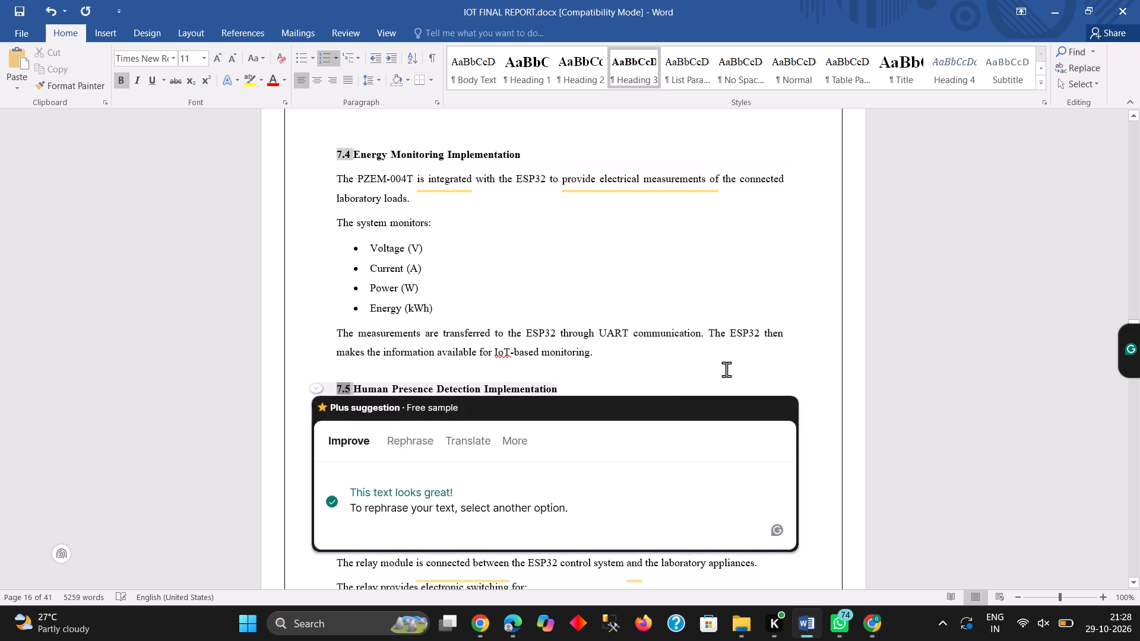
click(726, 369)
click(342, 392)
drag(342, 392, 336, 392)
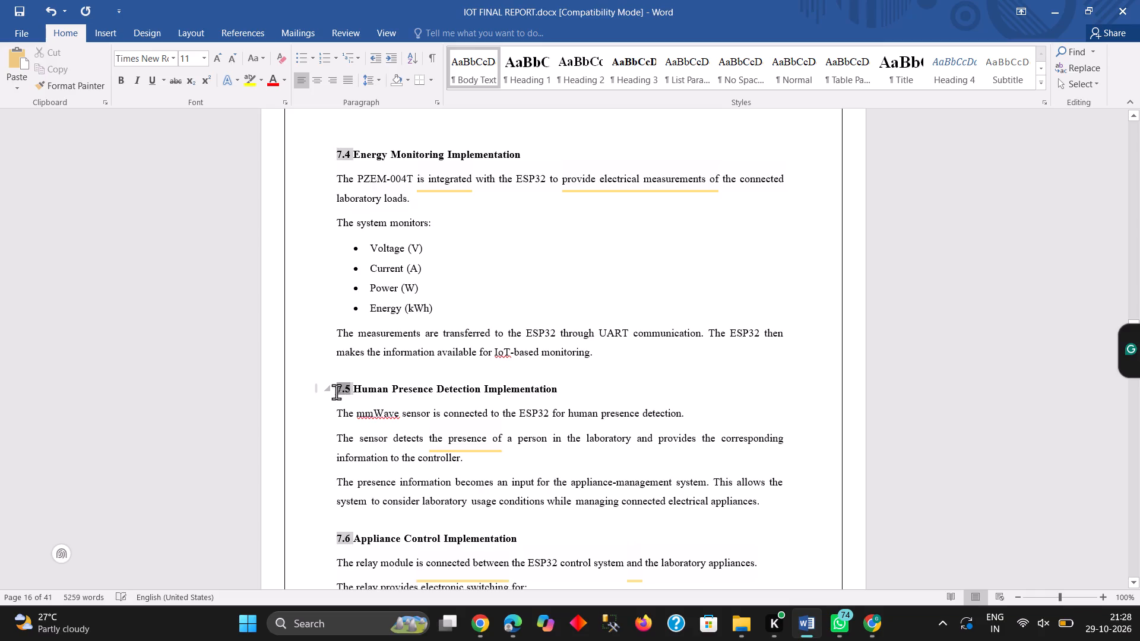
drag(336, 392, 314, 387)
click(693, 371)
Justify all the bullet points under the 2. Objectives heading on page 6.
scroll(693, 371, up, 7)
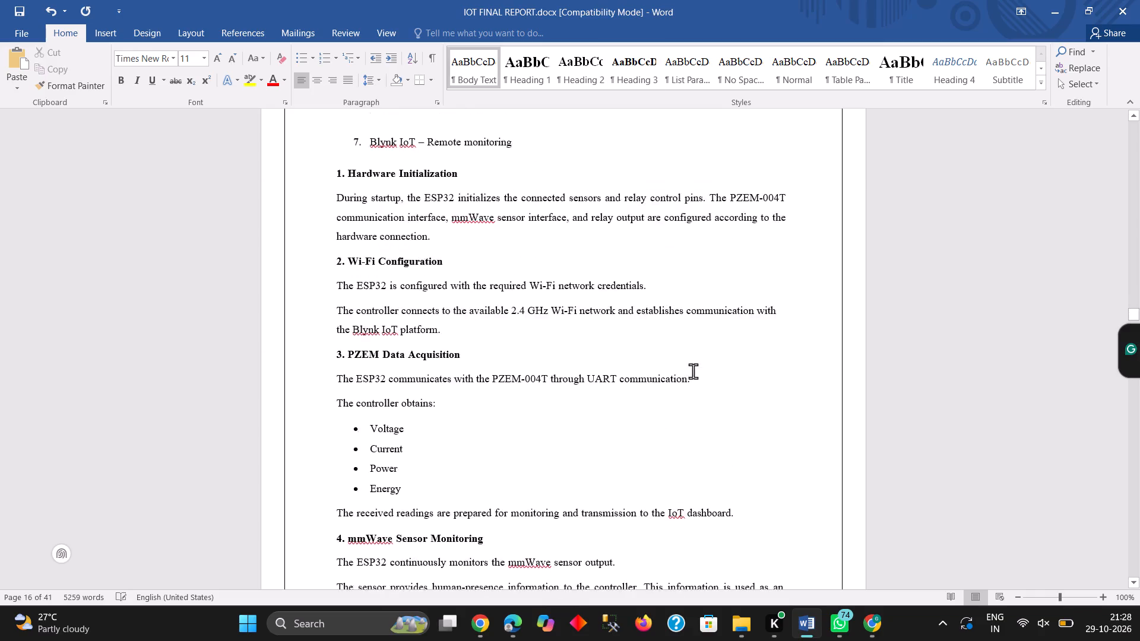
scroll(693, 371, up, 8)
scroll(693, 371, up, 20)
scroll(693, 371, up, 7)
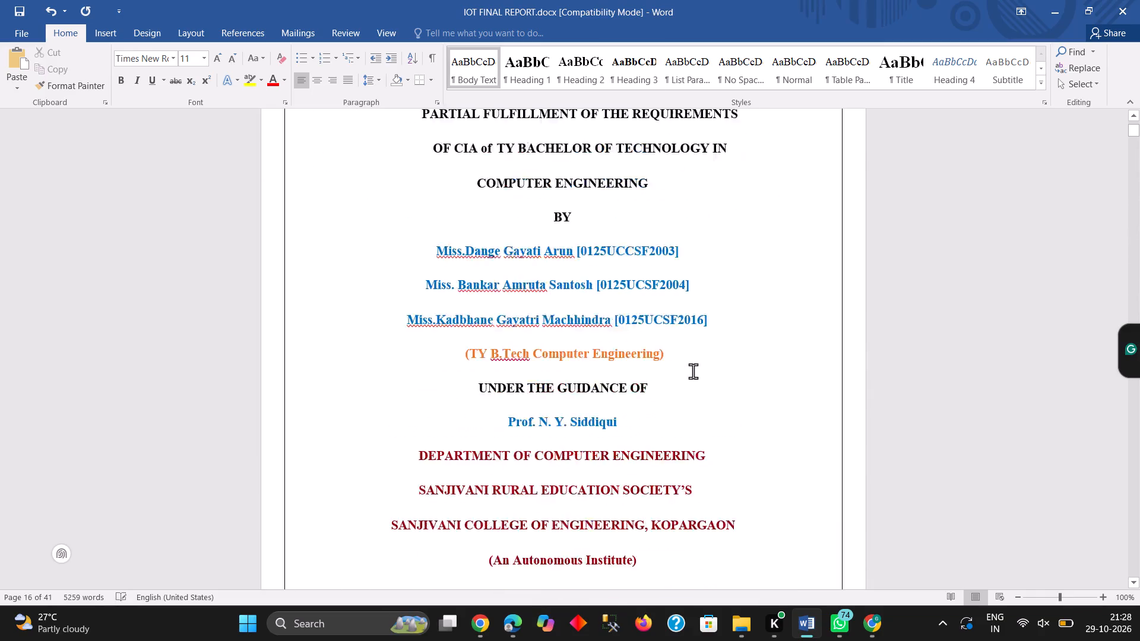
scroll(693, 371, down, 12)
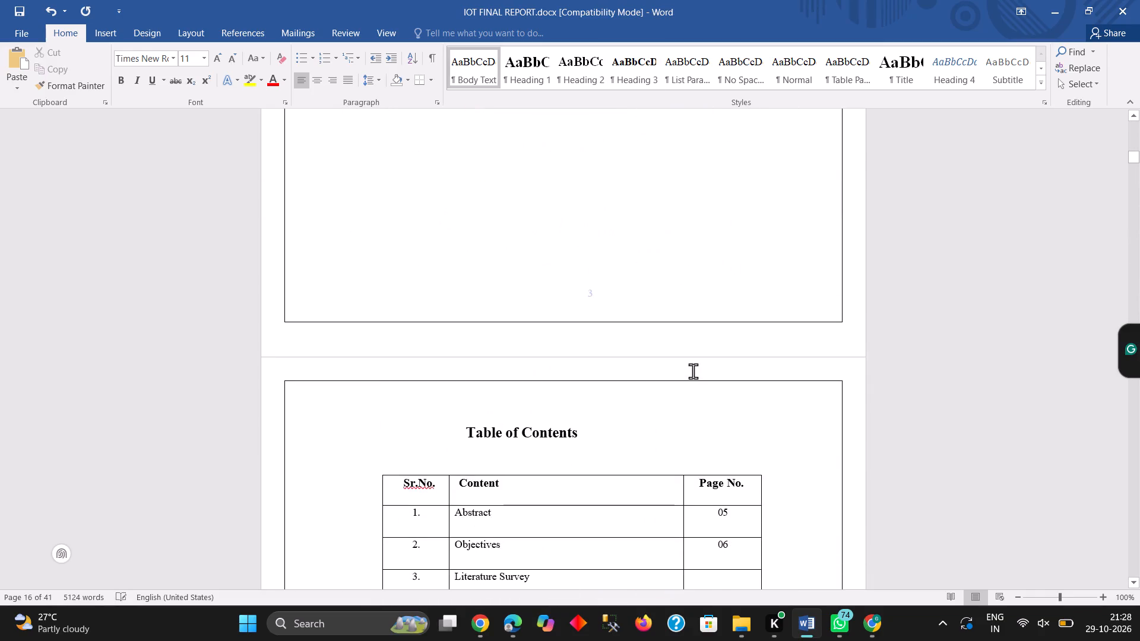
scroll(693, 371, down, 7)
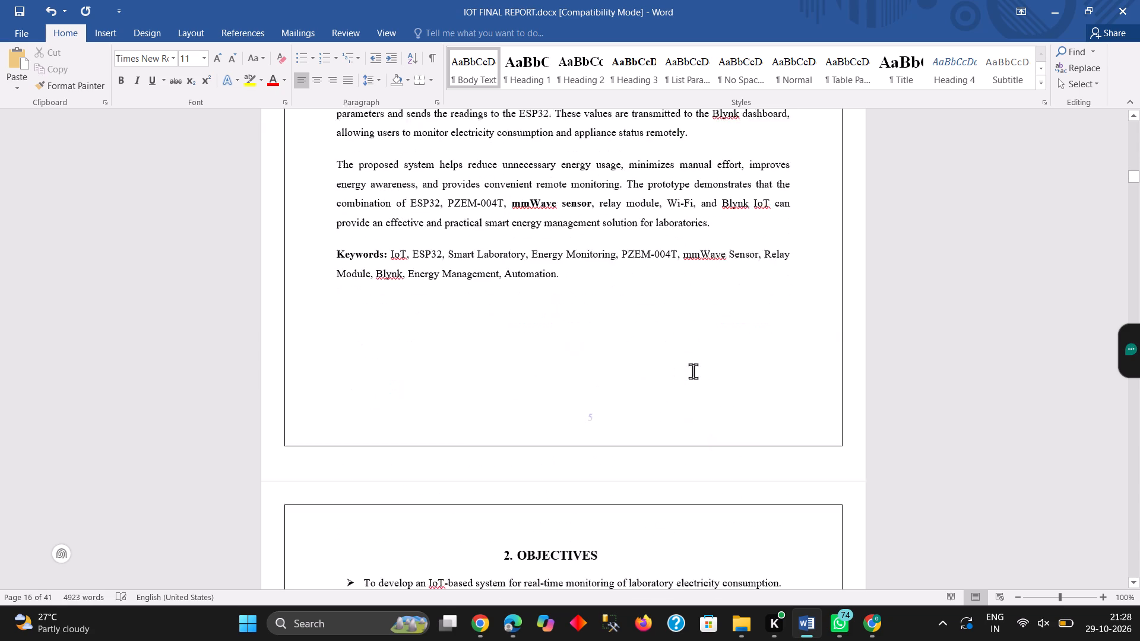
scroll(693, 371, down, 2)
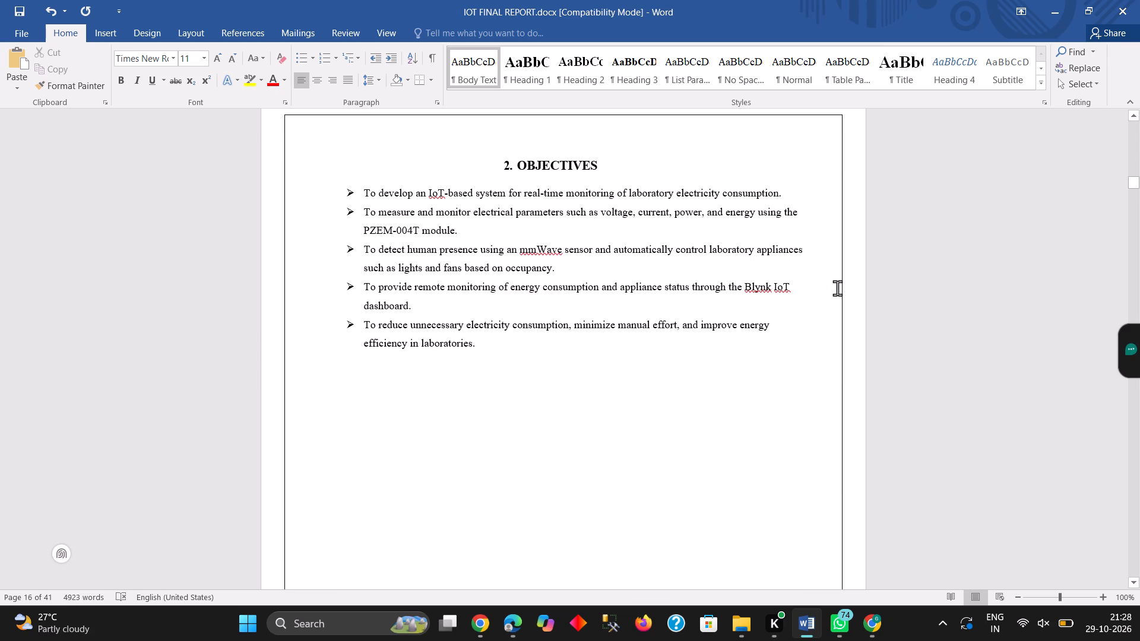
drag(360, 187, 648, 363)
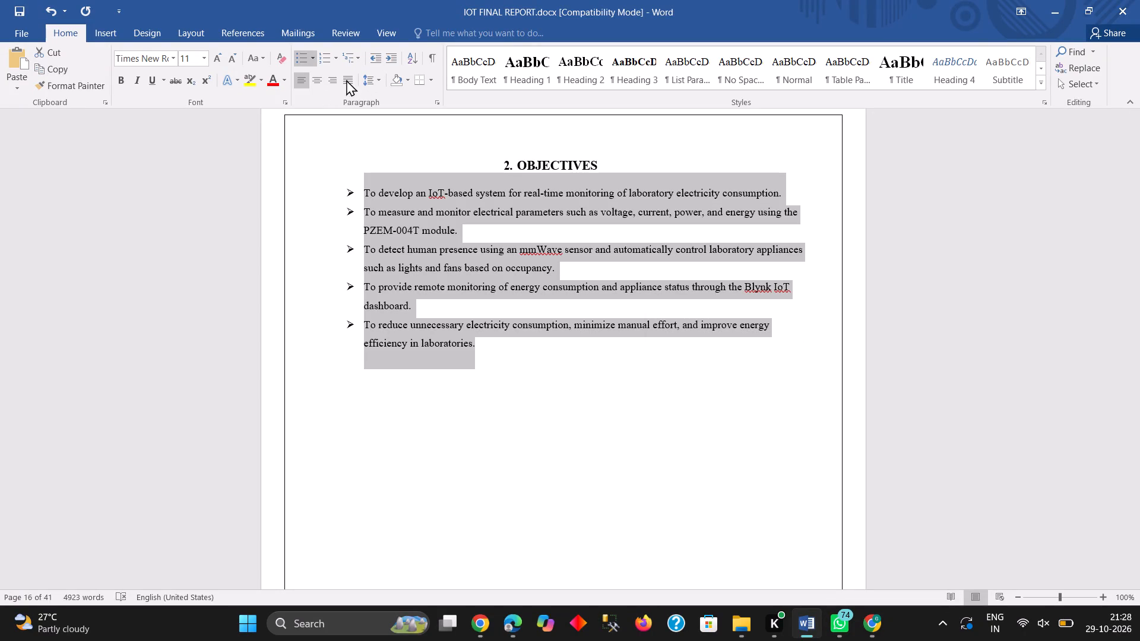
click(346, 81)
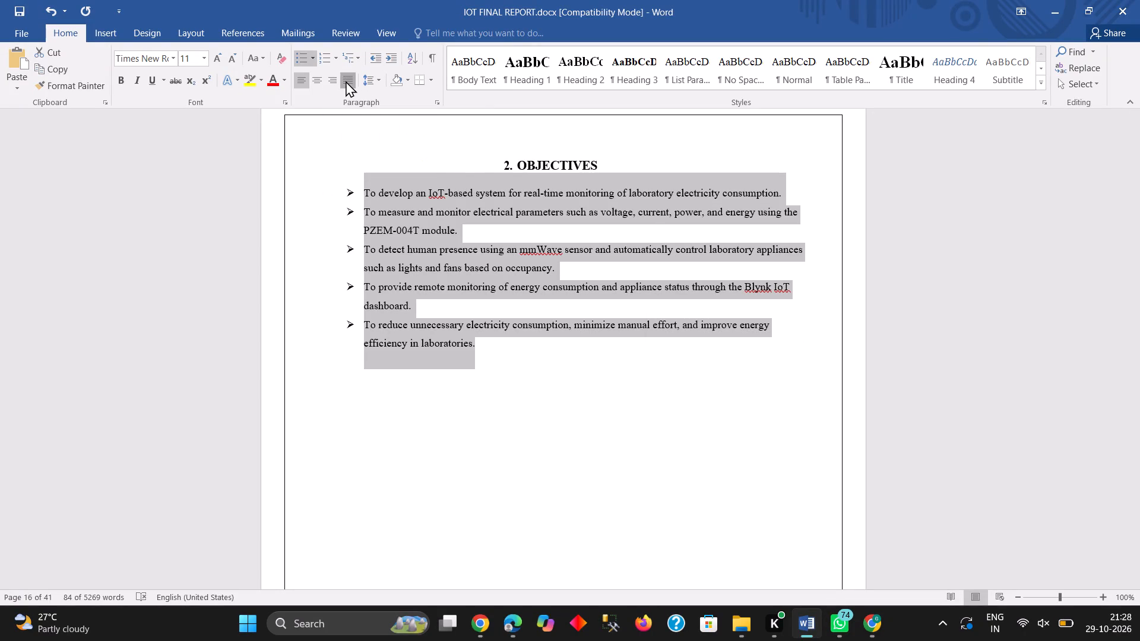
click(613, 407)
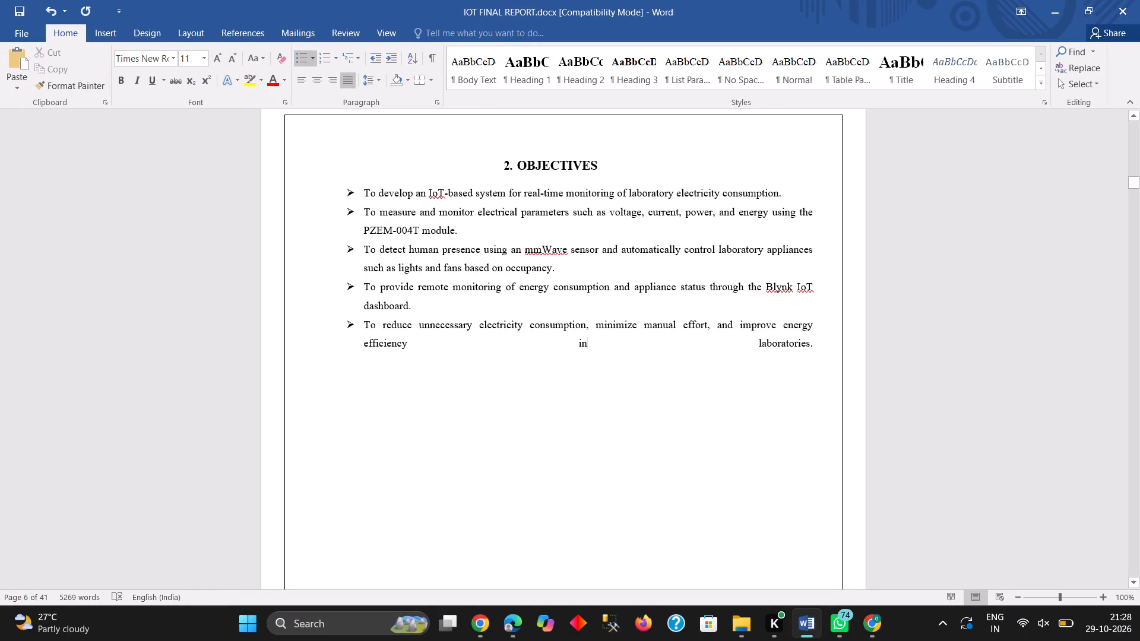
Left-align the last Objectives bullet, about reducing unnecessary electricity consumption.
drag(351, 345, 796, 358)
click(303, 87)
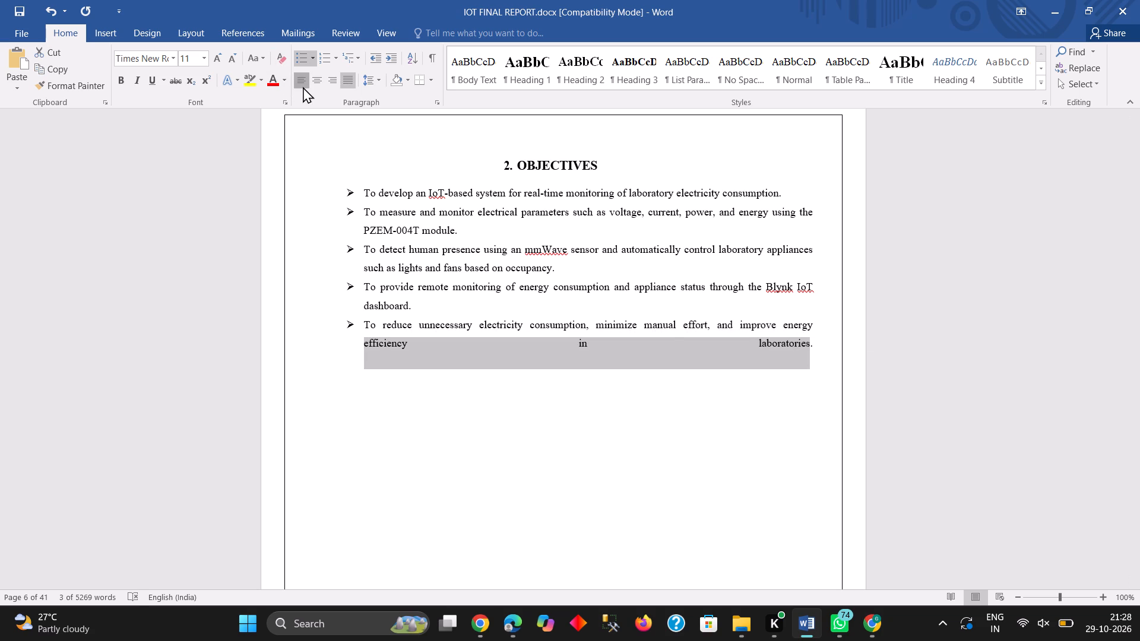
click(696, 484)
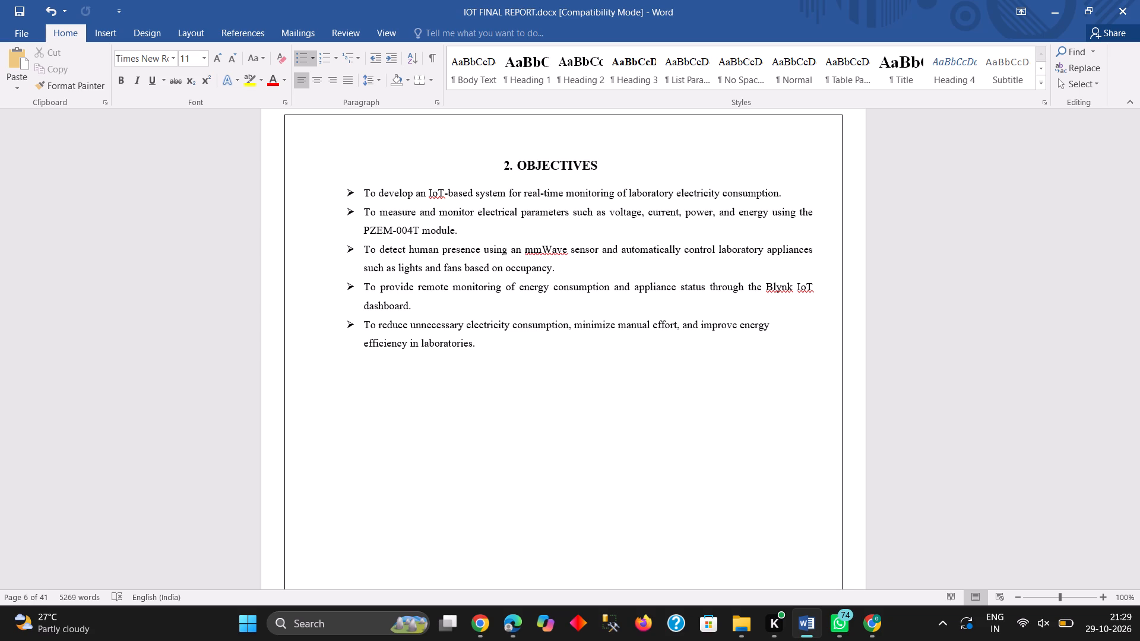
Shift the whole bulleted list under 2. Objectives slightly to the left, reducing its indent.
click(344, 188)
click(351, 195)
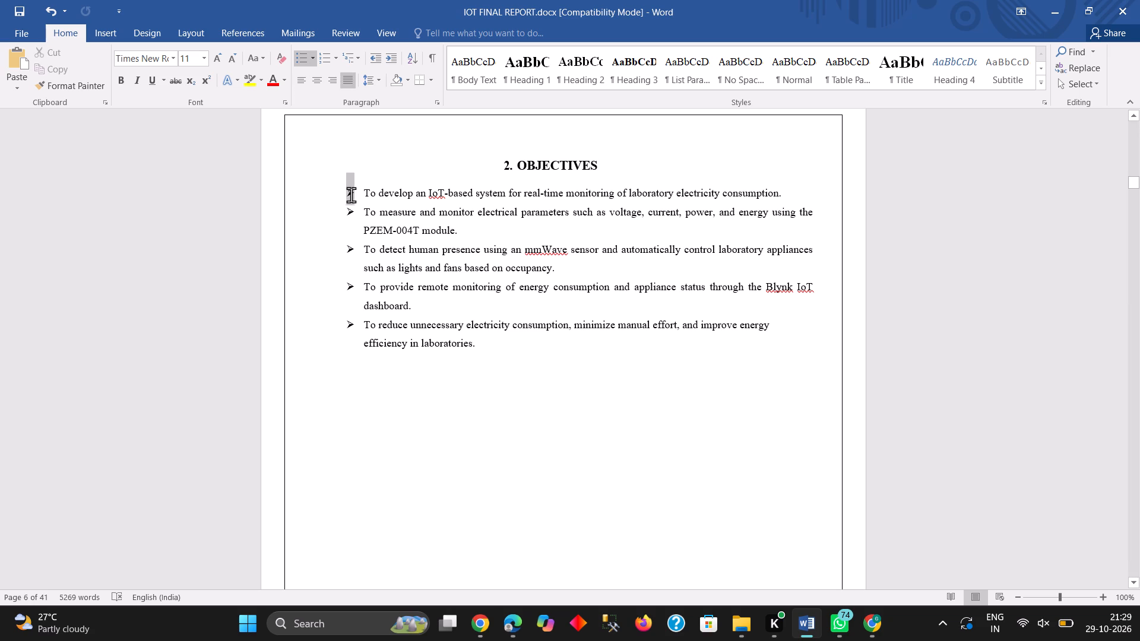
drag(351, 195, 309, 199)
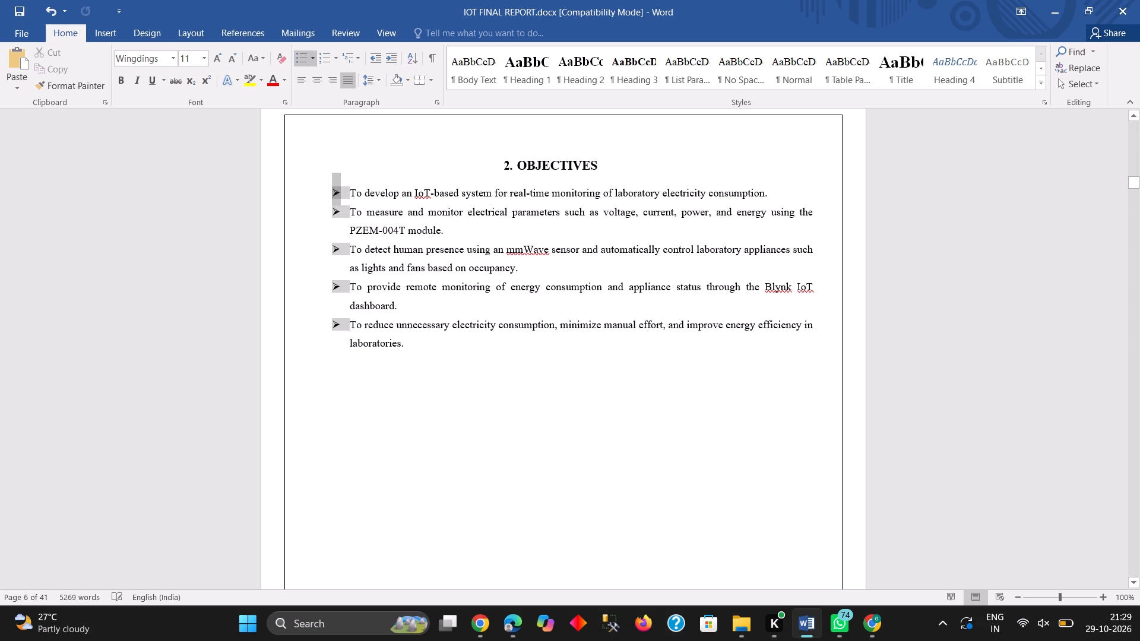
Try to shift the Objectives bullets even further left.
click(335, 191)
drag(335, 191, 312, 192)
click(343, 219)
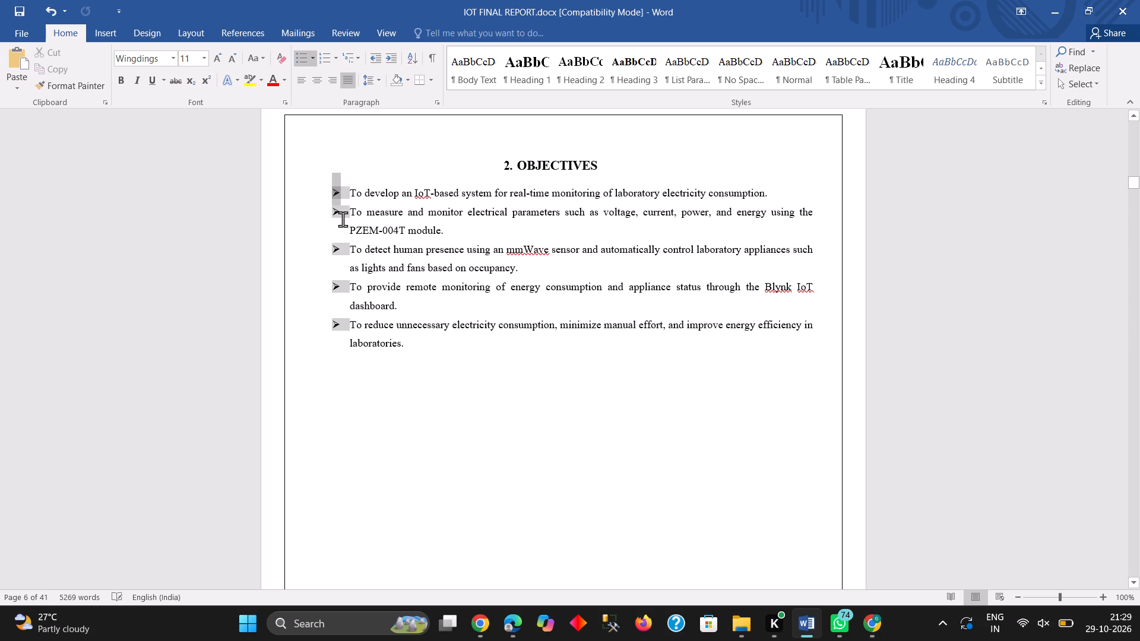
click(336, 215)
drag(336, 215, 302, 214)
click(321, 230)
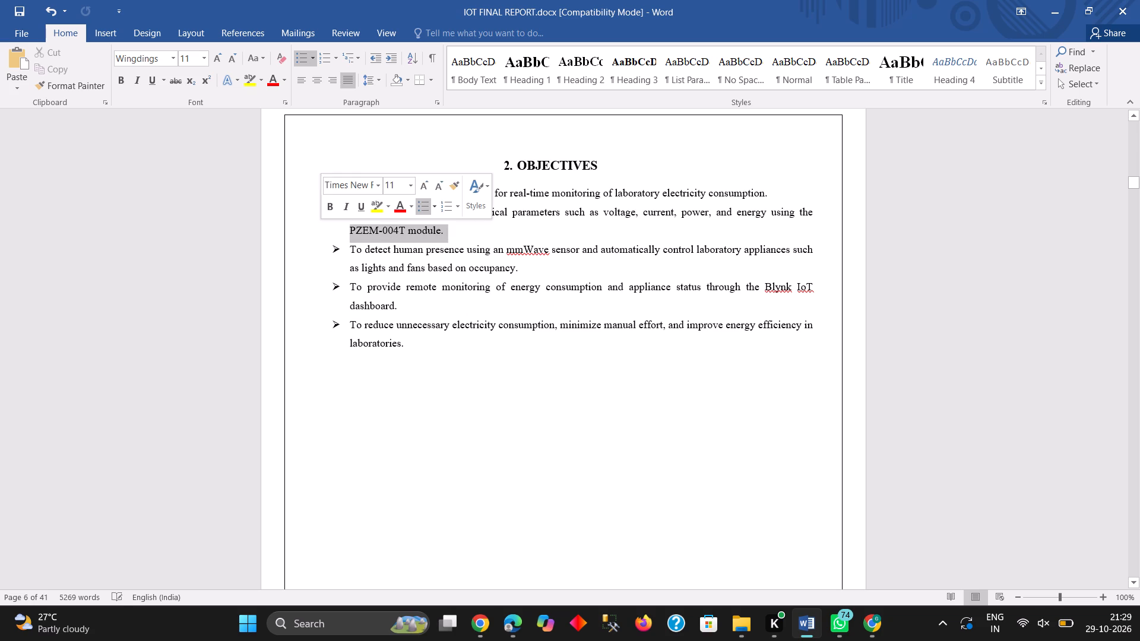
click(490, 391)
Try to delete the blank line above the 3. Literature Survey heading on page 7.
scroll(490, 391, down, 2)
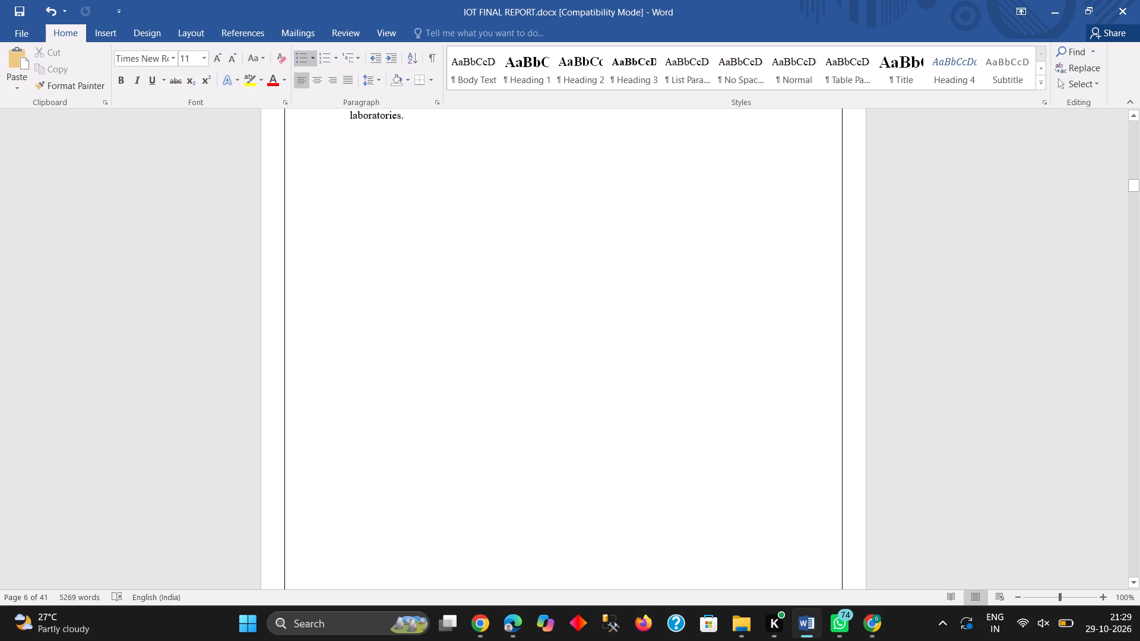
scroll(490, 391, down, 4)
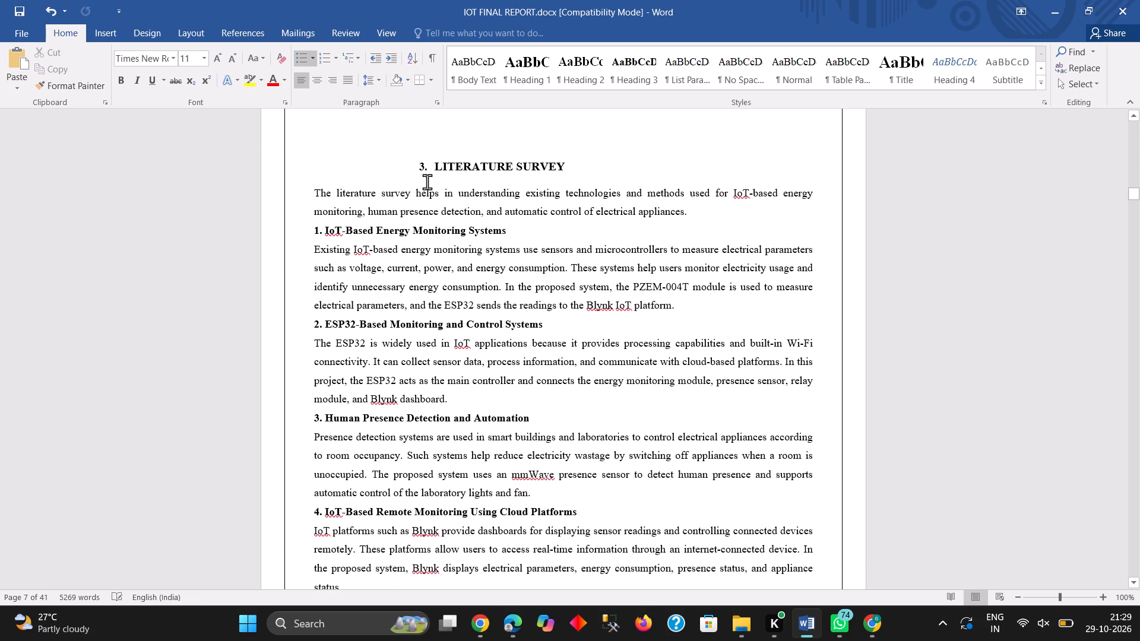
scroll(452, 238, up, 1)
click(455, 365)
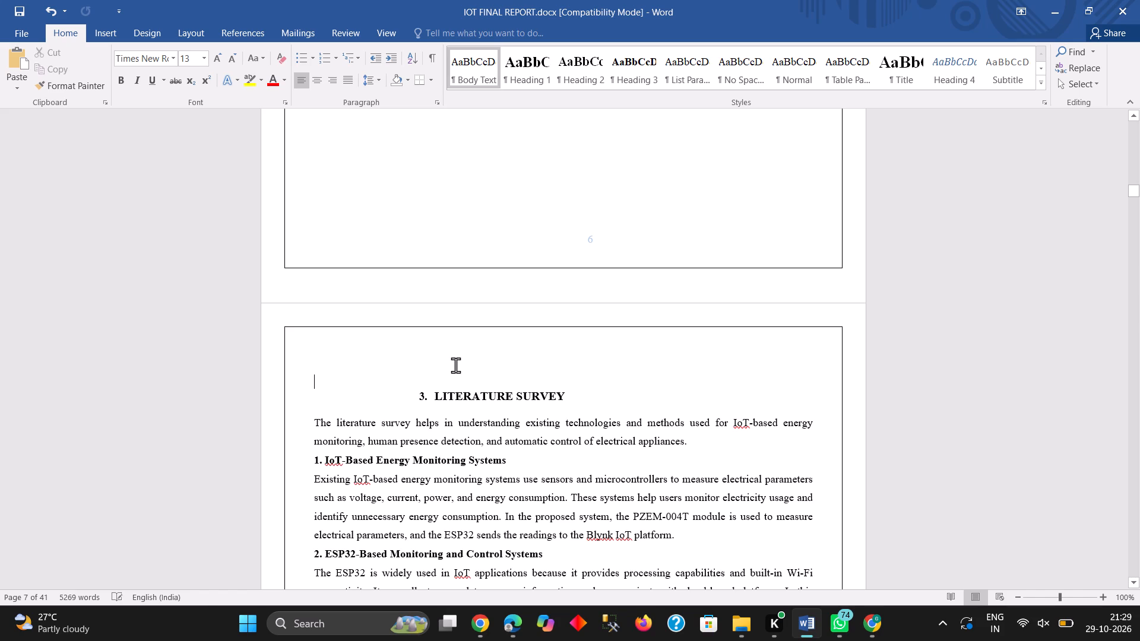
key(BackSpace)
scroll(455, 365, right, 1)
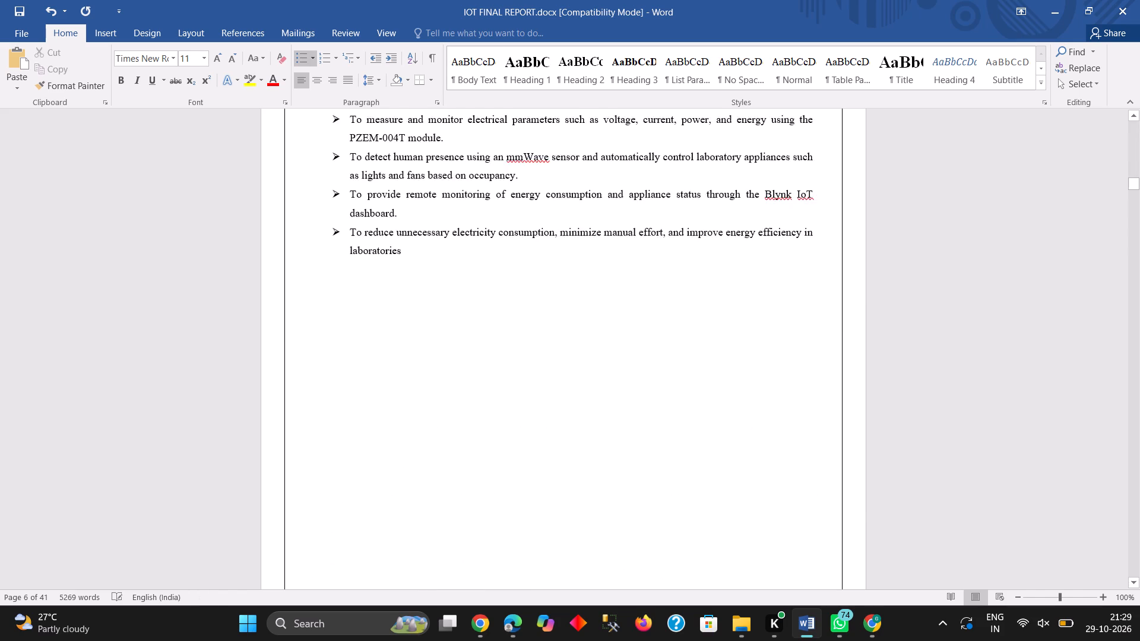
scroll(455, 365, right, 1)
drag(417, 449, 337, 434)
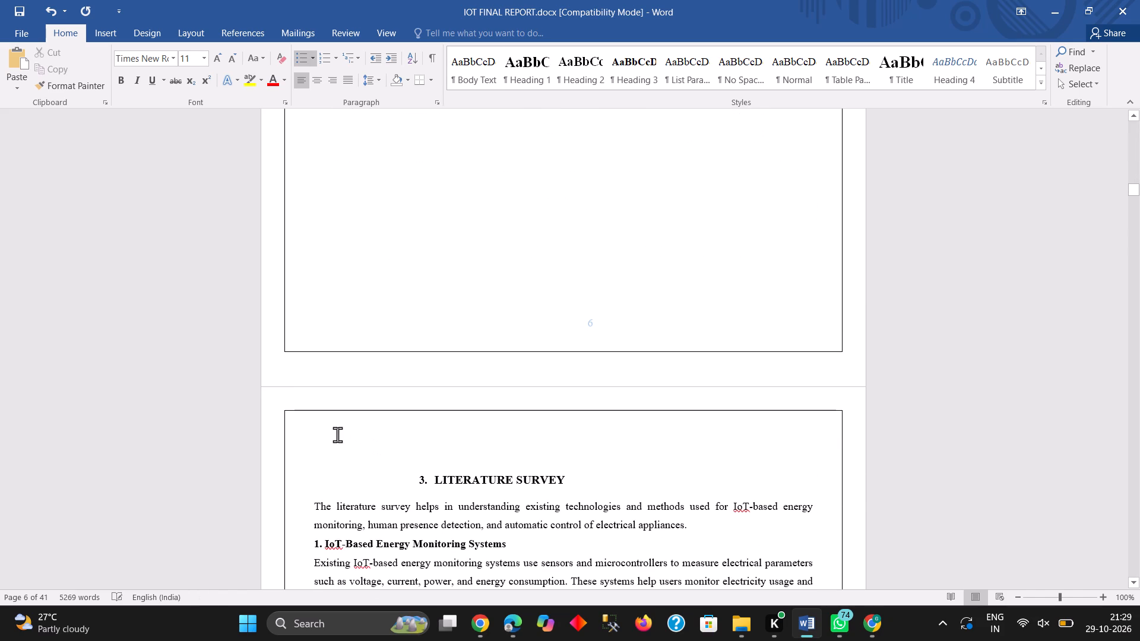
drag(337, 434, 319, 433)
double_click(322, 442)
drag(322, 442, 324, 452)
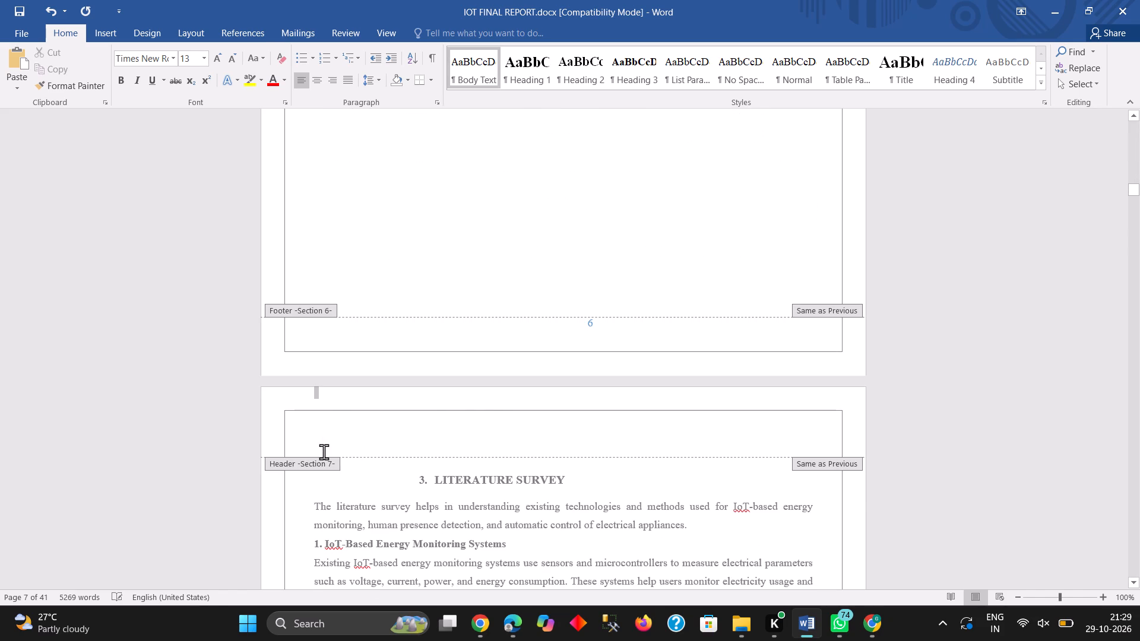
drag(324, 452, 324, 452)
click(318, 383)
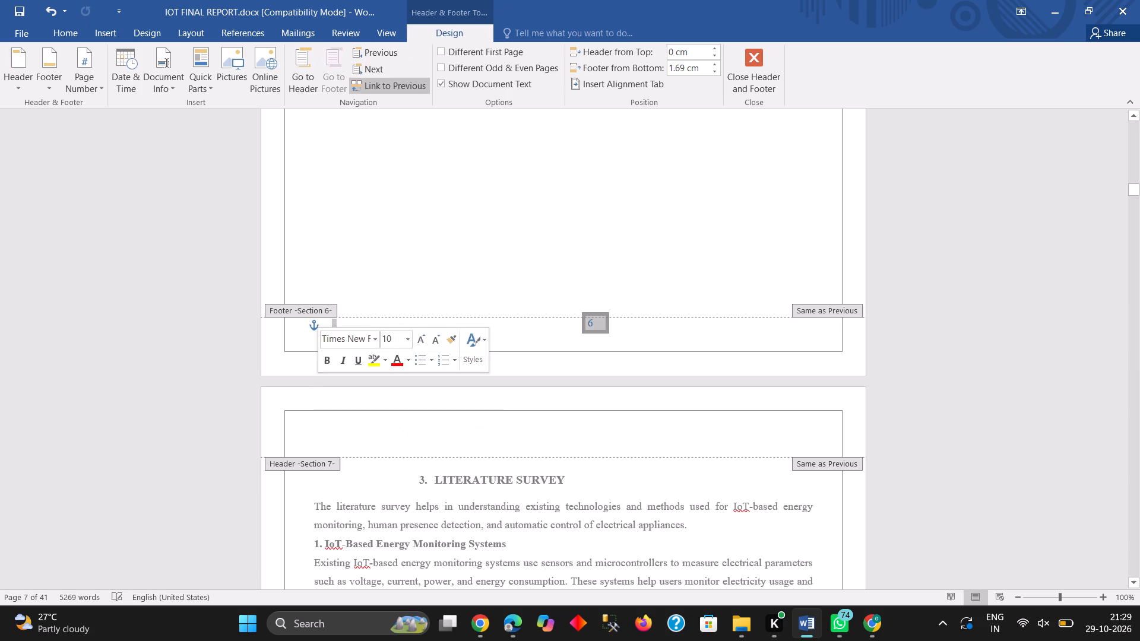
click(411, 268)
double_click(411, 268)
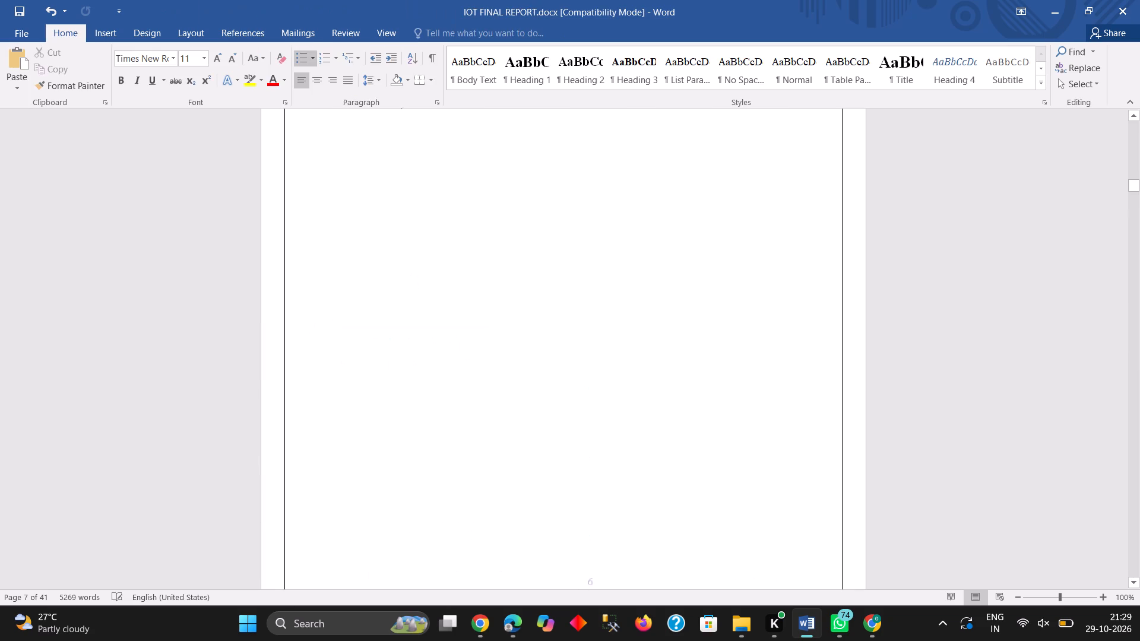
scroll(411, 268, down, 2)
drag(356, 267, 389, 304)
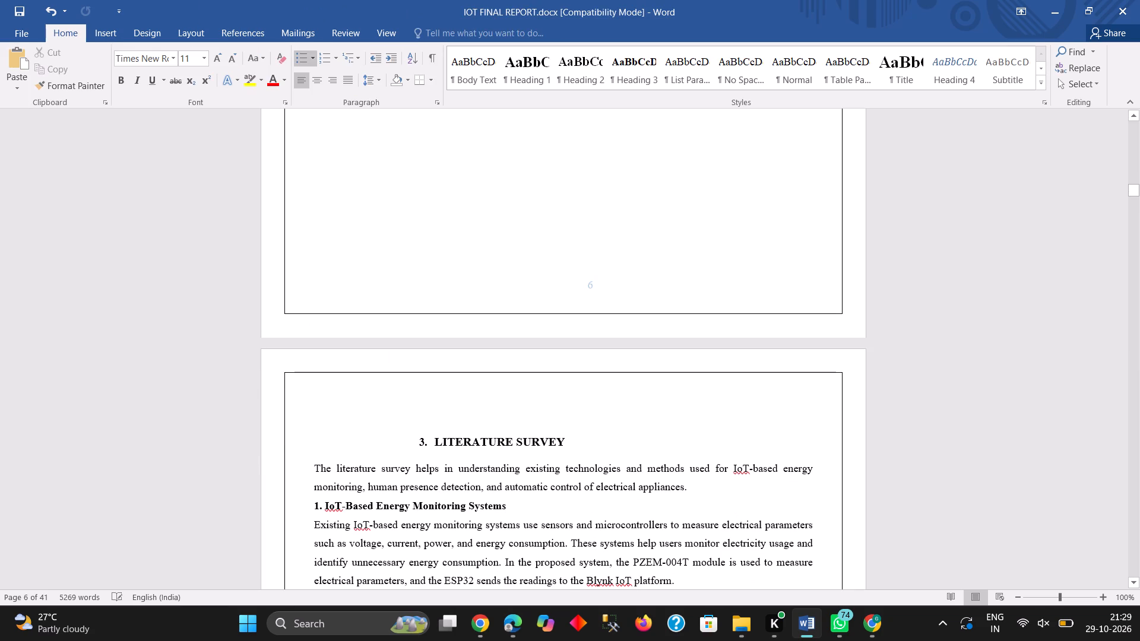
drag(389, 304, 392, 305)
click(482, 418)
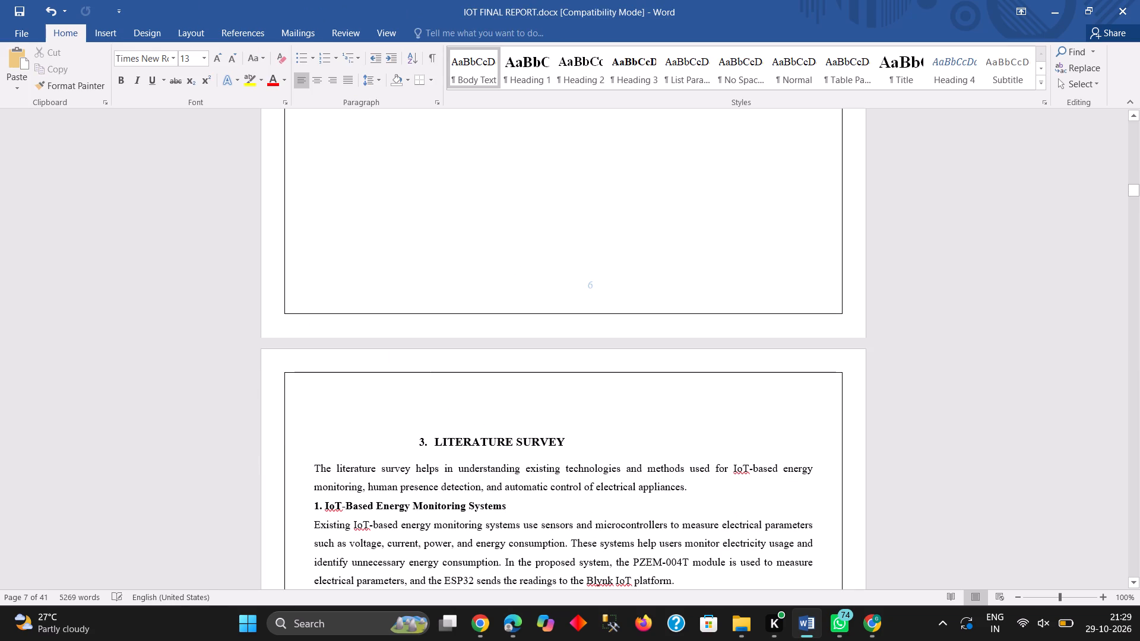
Shift the numbered 3. Literature Survey heading to the right, closer to the page centre.
click(424, 443)
drag(424, 443, 436, 446)
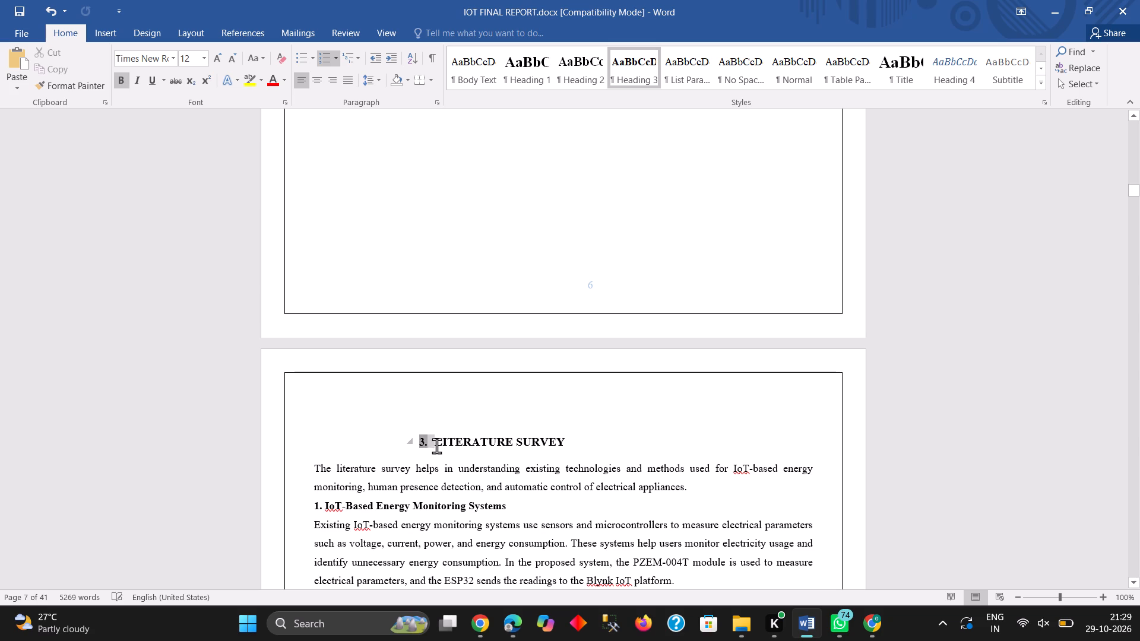
drag(436, 446, 448, 447)
click(714, 390)
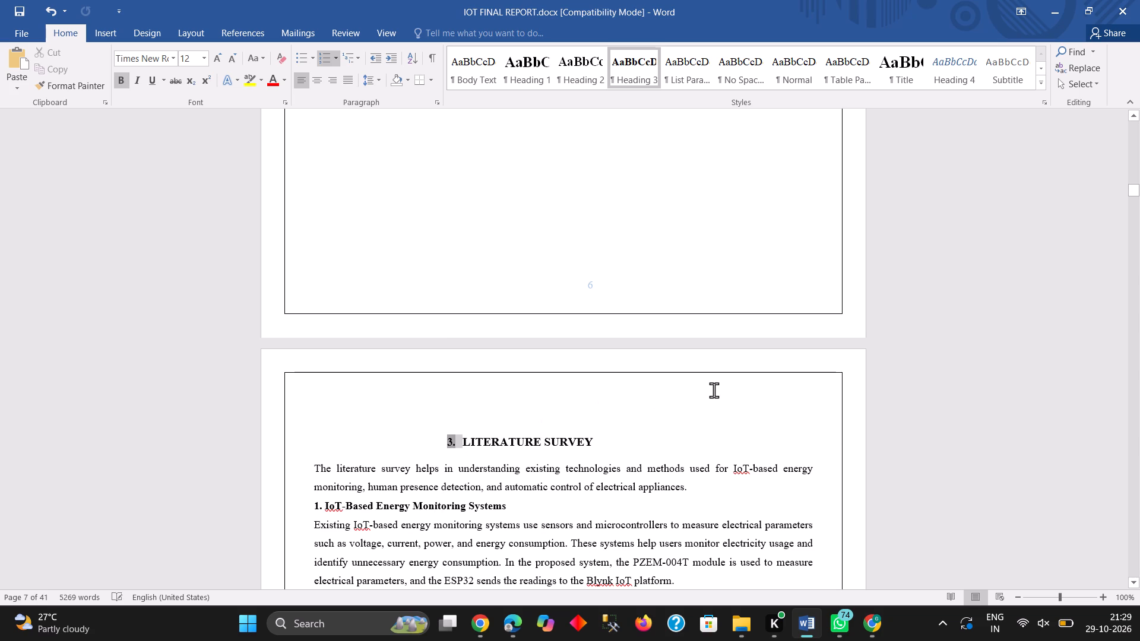
Increase the LITERATURE SURVEY heading text on page 7 to 14 pt.
click(519, 446)
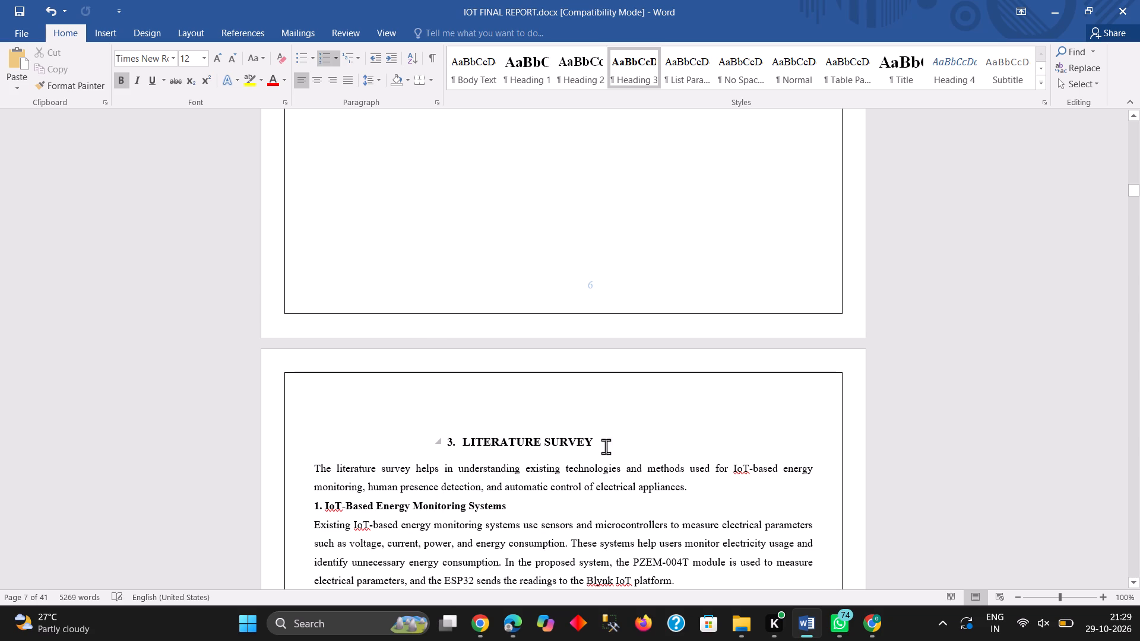
drag(618, 443, 426, 443)
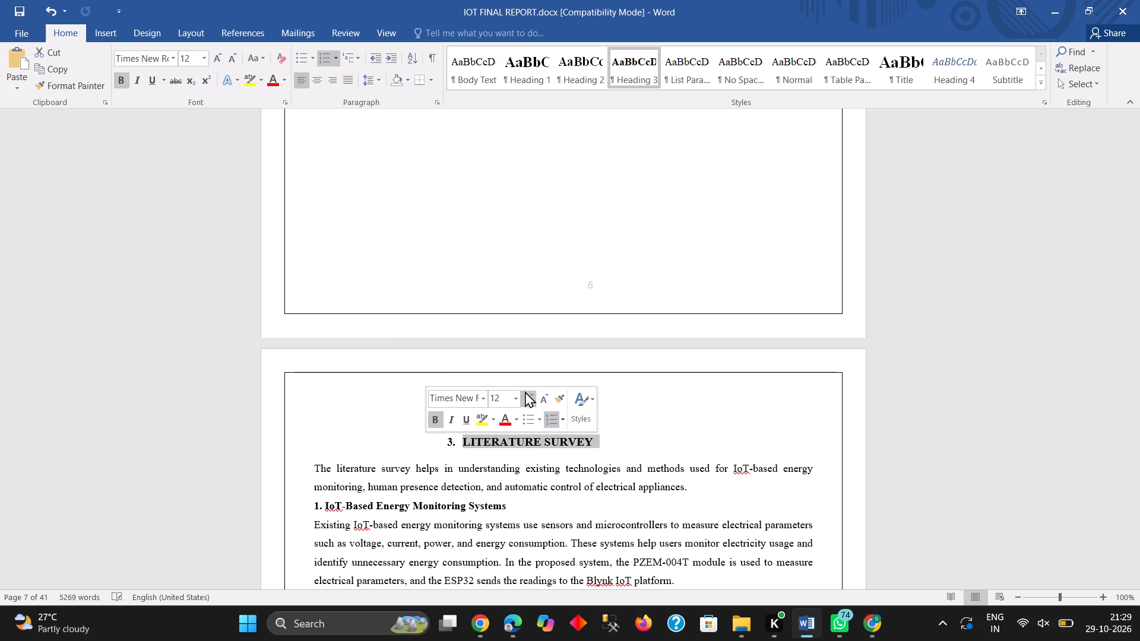
click(535, 398)
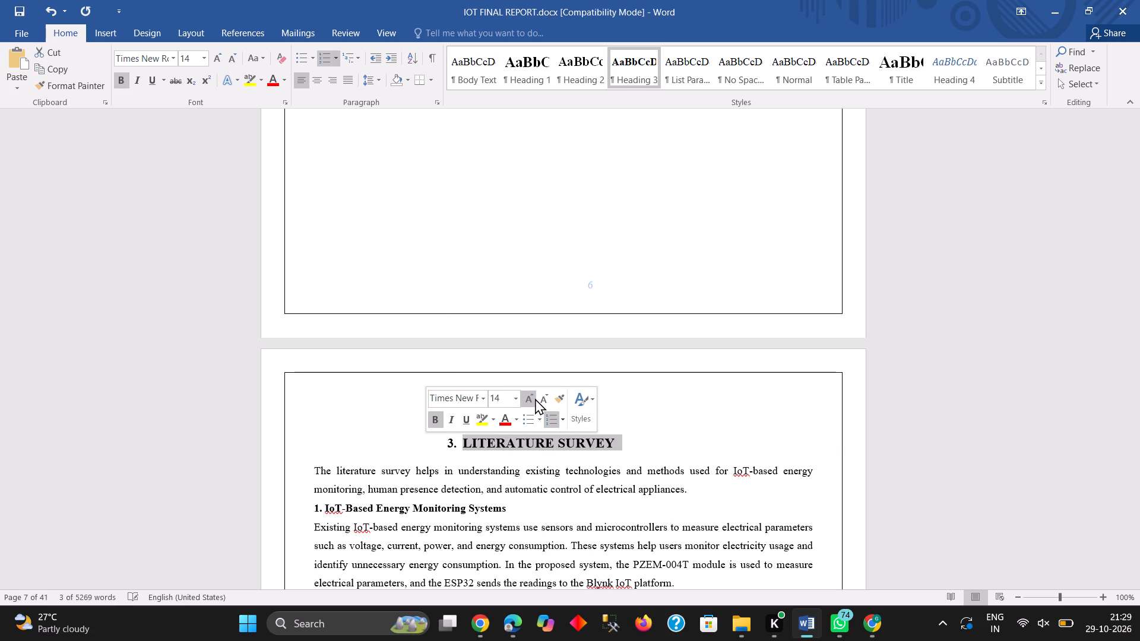
click(709, 462)
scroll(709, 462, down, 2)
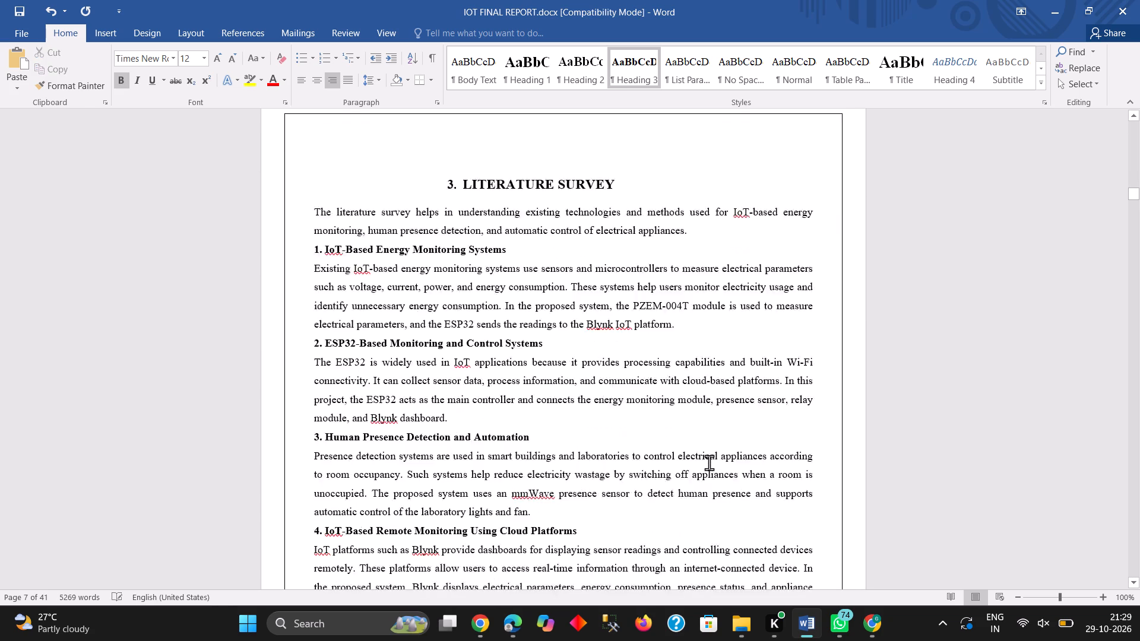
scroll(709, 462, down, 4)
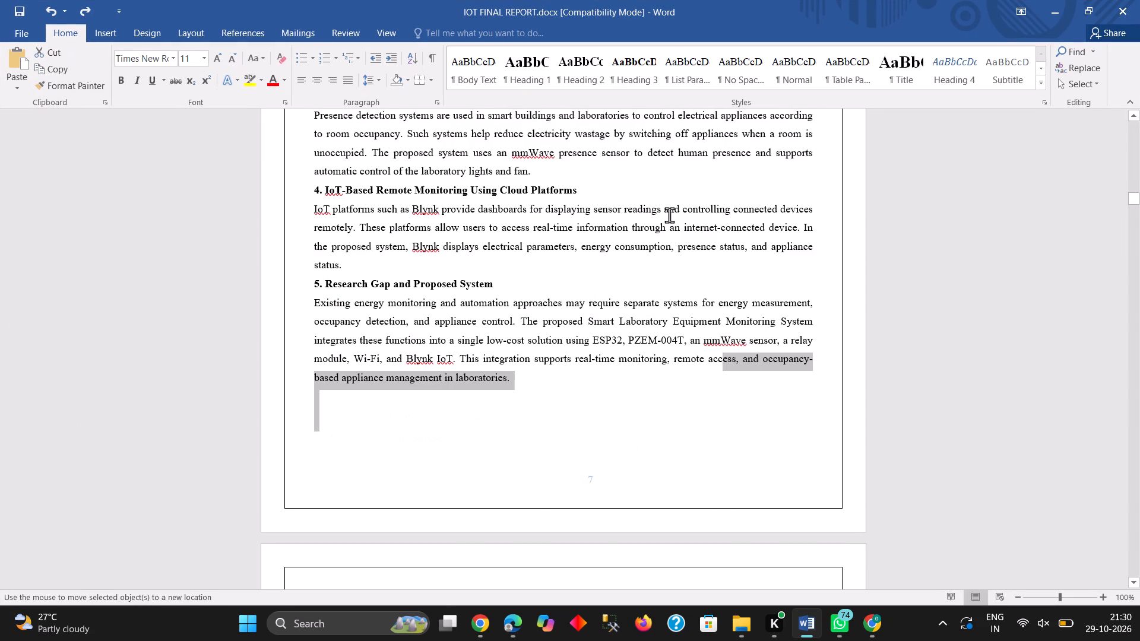
Delete the blank line above the 4. System Design heading.
scroll(601, 236, up, 1)
click(601, 236)
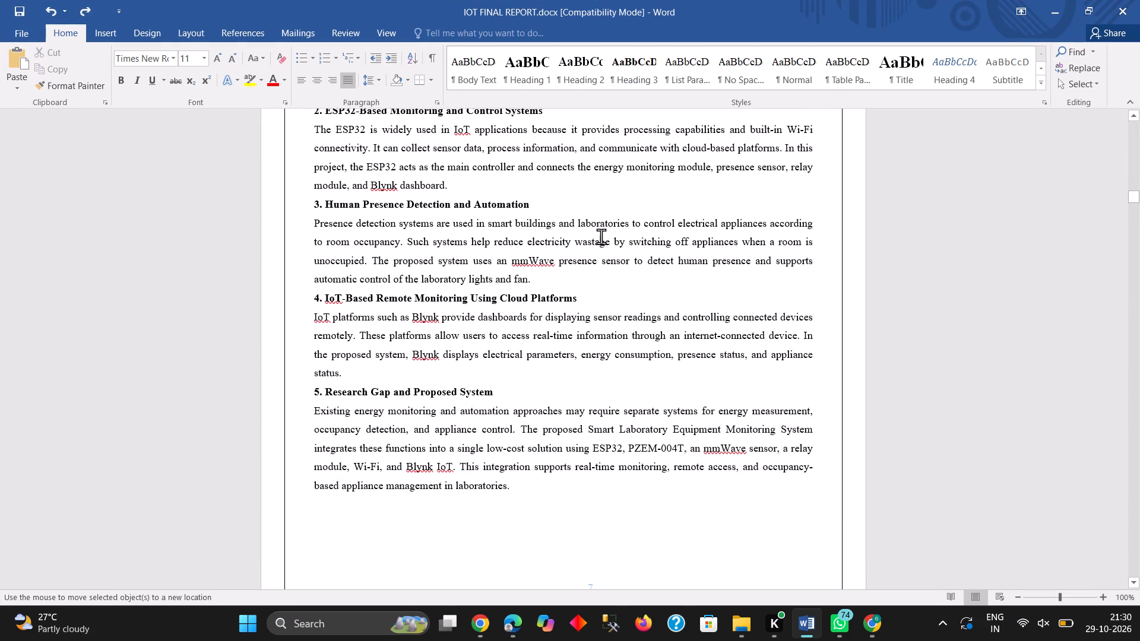
scroll(601, 236, down, 3)
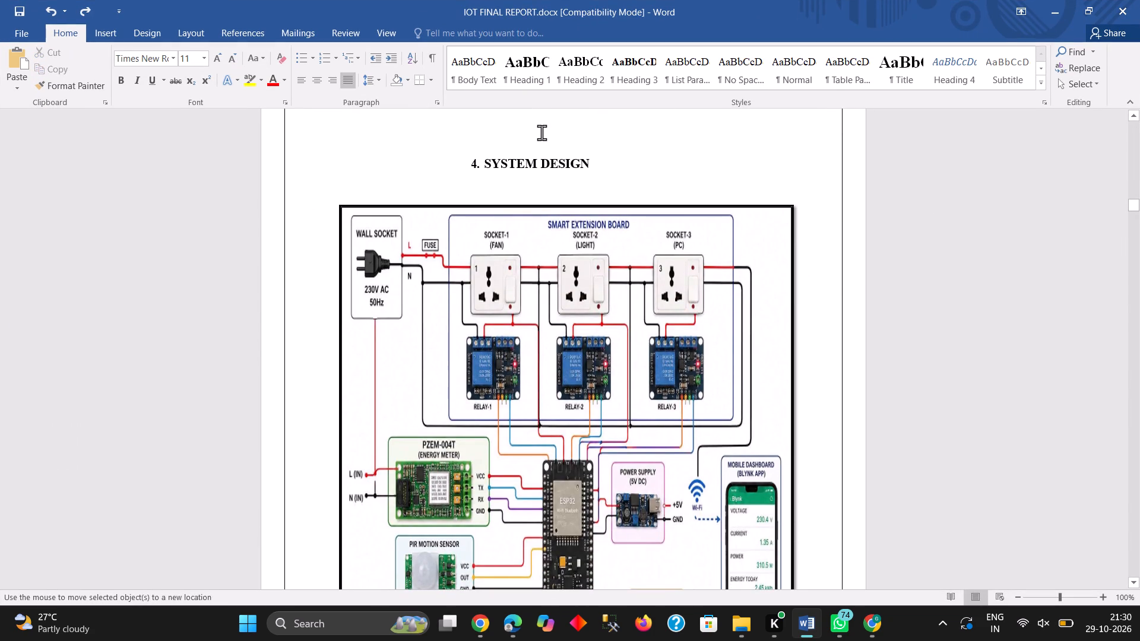
scroll(541, 132, up, 1)
click(496, 161)
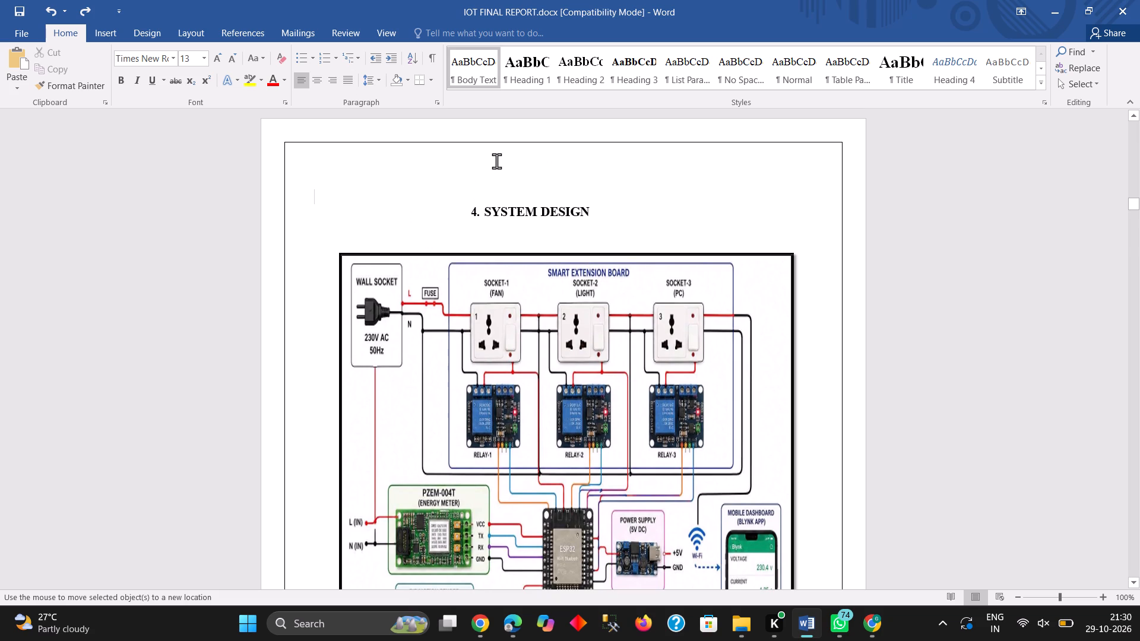
key(BackSpace)
Shift the bulleted list under 1. Power Supply Block in section 5 slightly to the left, reducing its indent.
scroll(496, 161, down, 1)
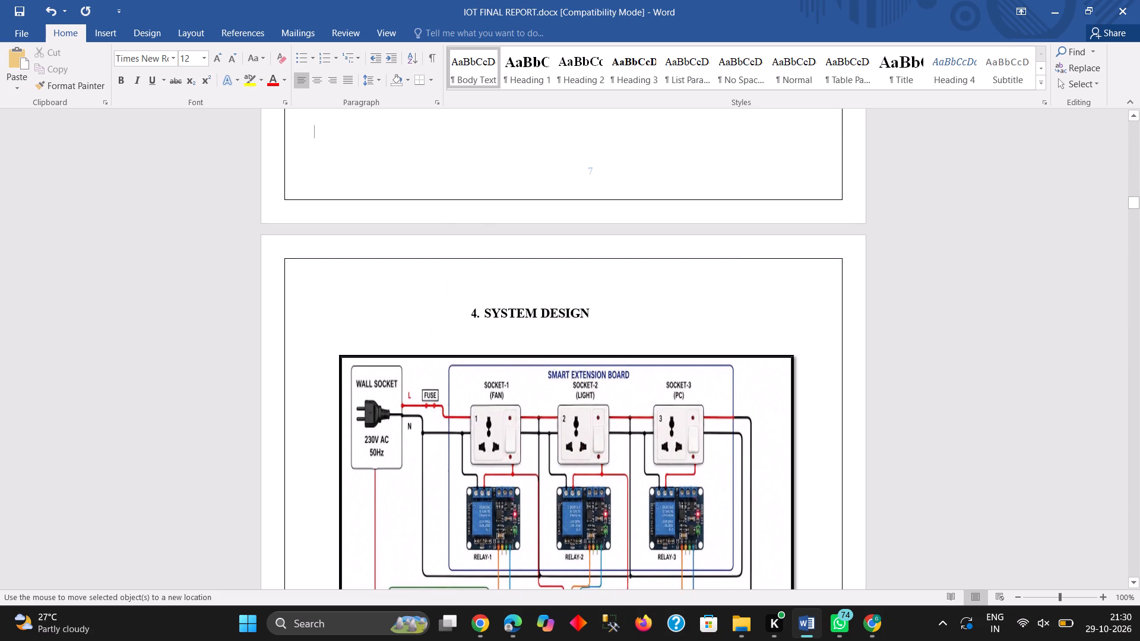
scroll(496, 161, down, 5)
scroll(439, 297, down, 2)
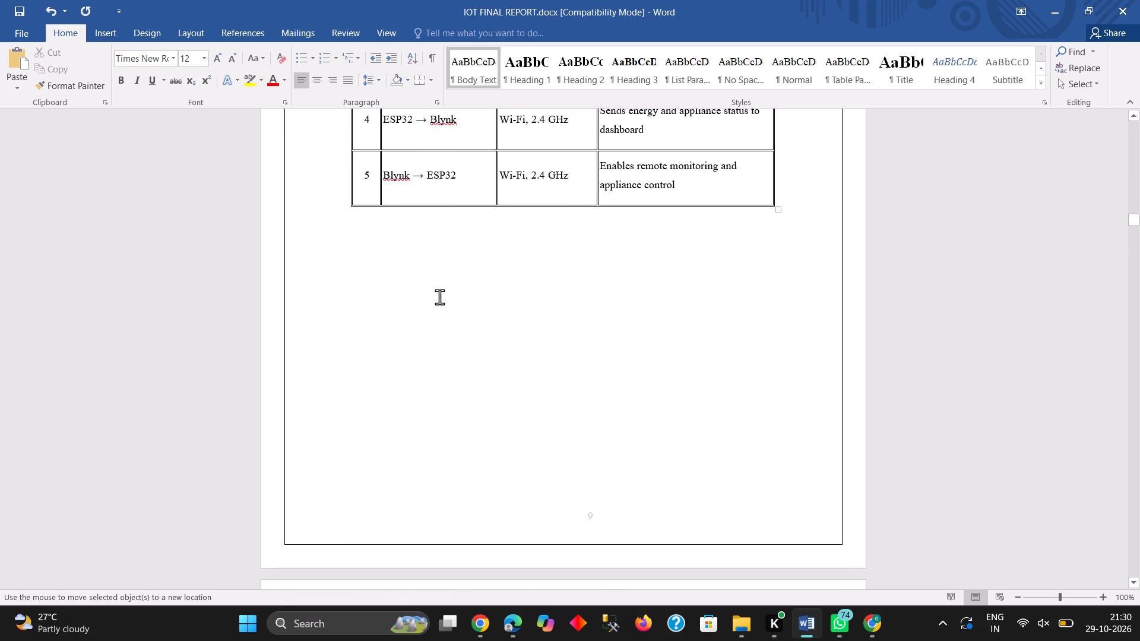
scroll(439, 297, down, 3)
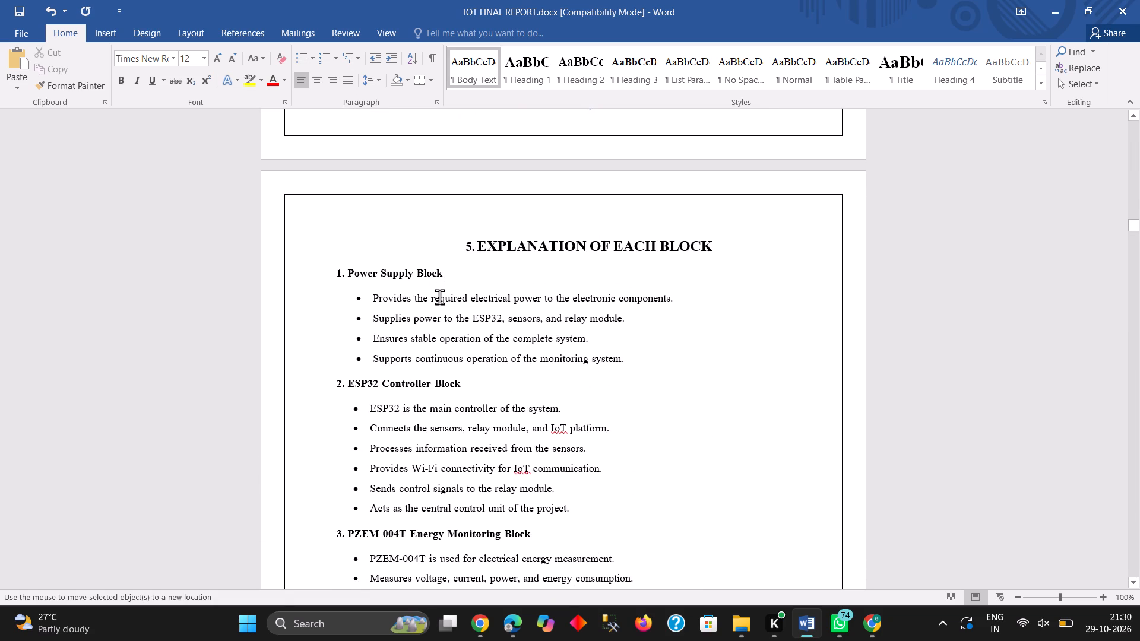
scroll(439, 297, down, 1)
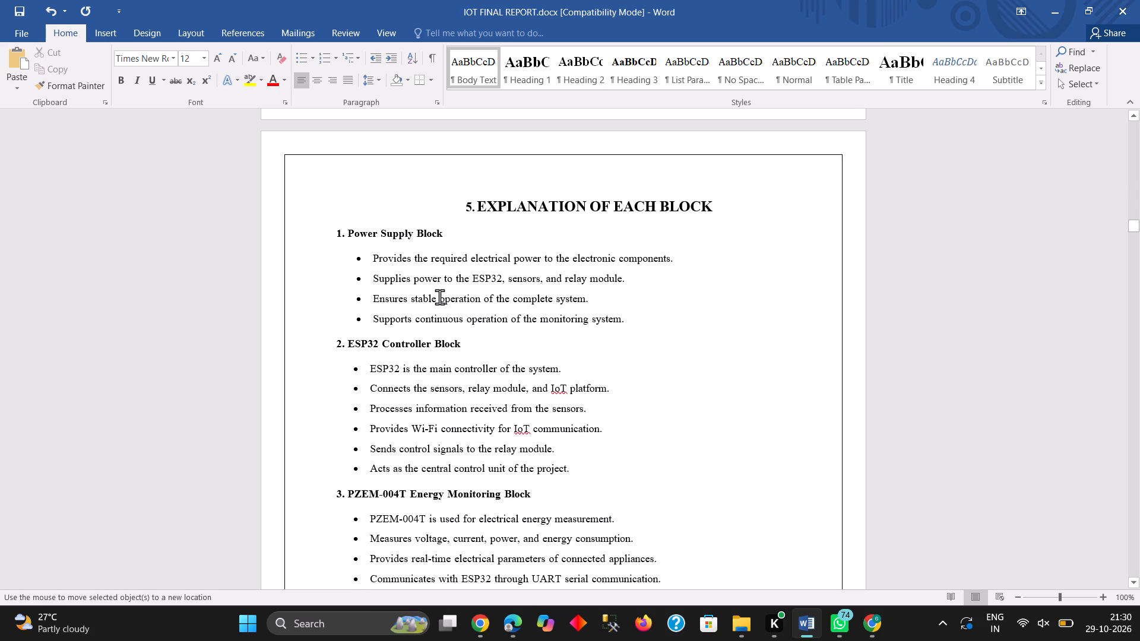
scroll(439, 297, down, 1)
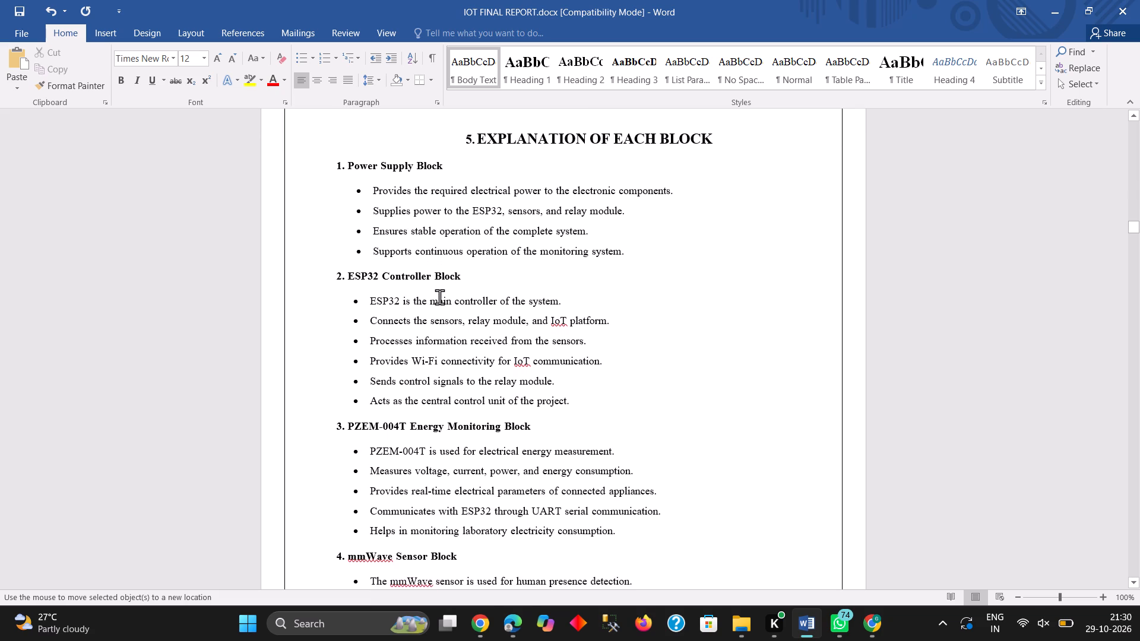
click(342, 150)
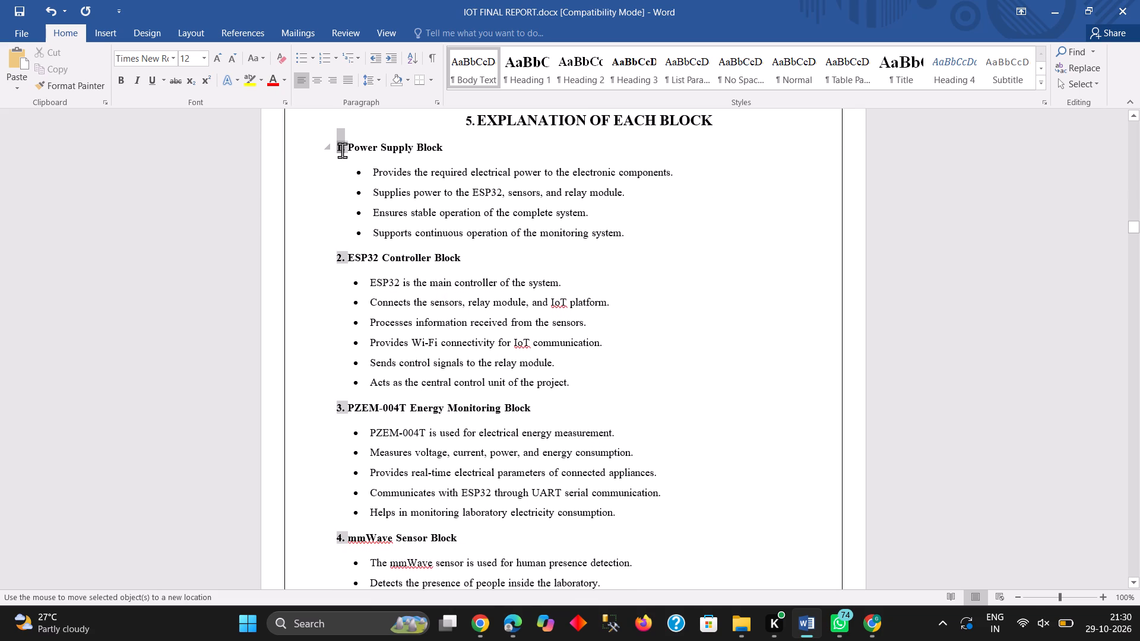
drag(342, 150, 332, 157)
drag(332, 157, 211, 179)
drag(211, 179, 290, 150)
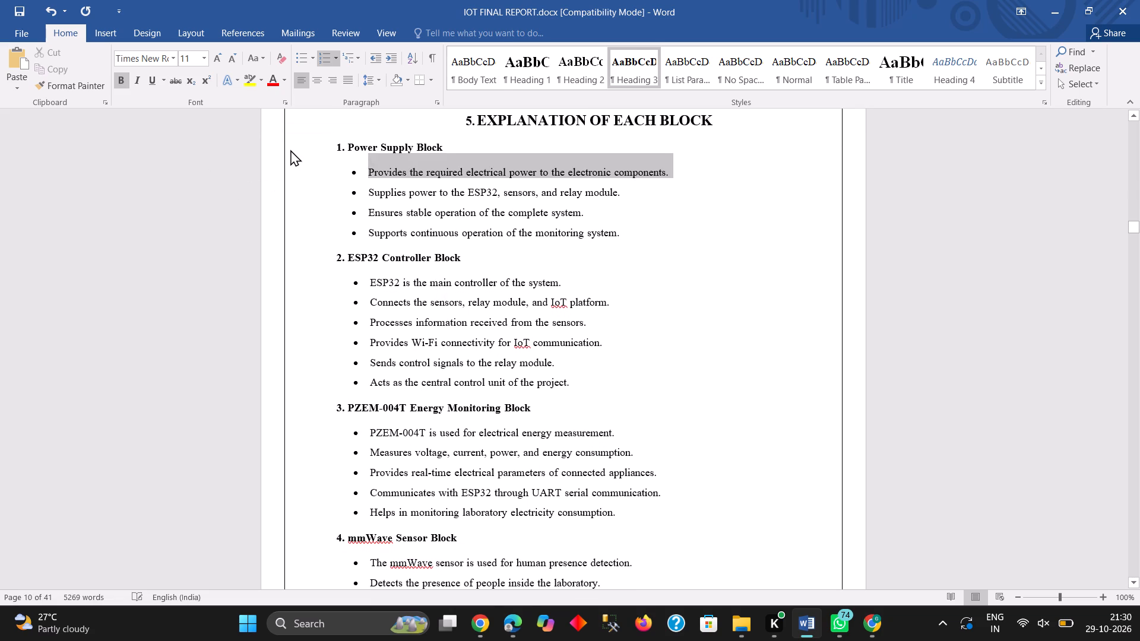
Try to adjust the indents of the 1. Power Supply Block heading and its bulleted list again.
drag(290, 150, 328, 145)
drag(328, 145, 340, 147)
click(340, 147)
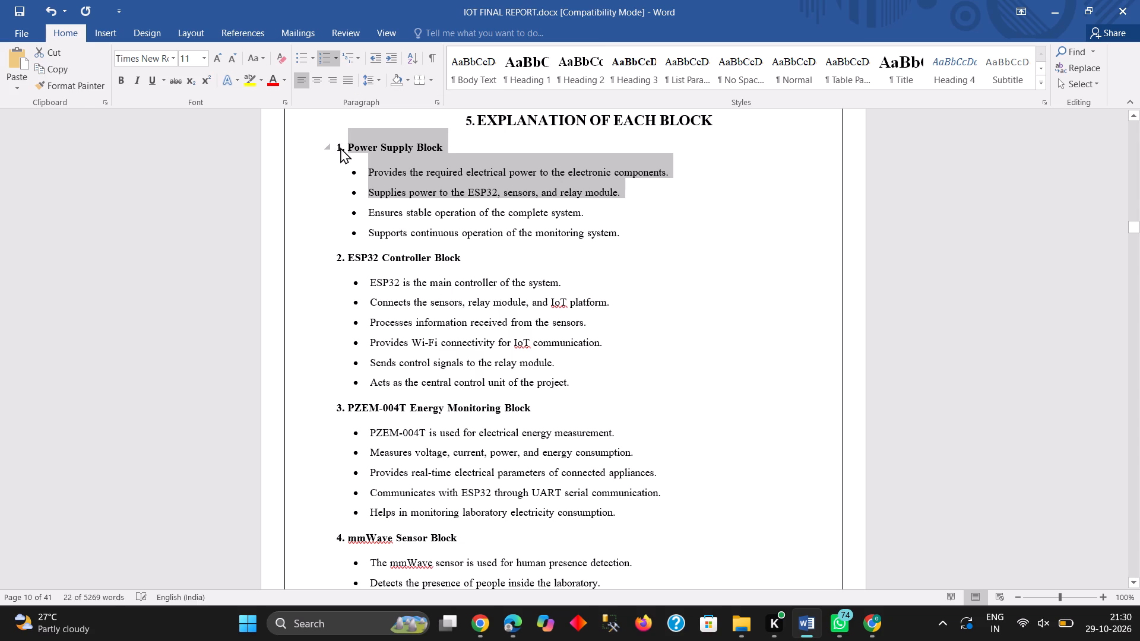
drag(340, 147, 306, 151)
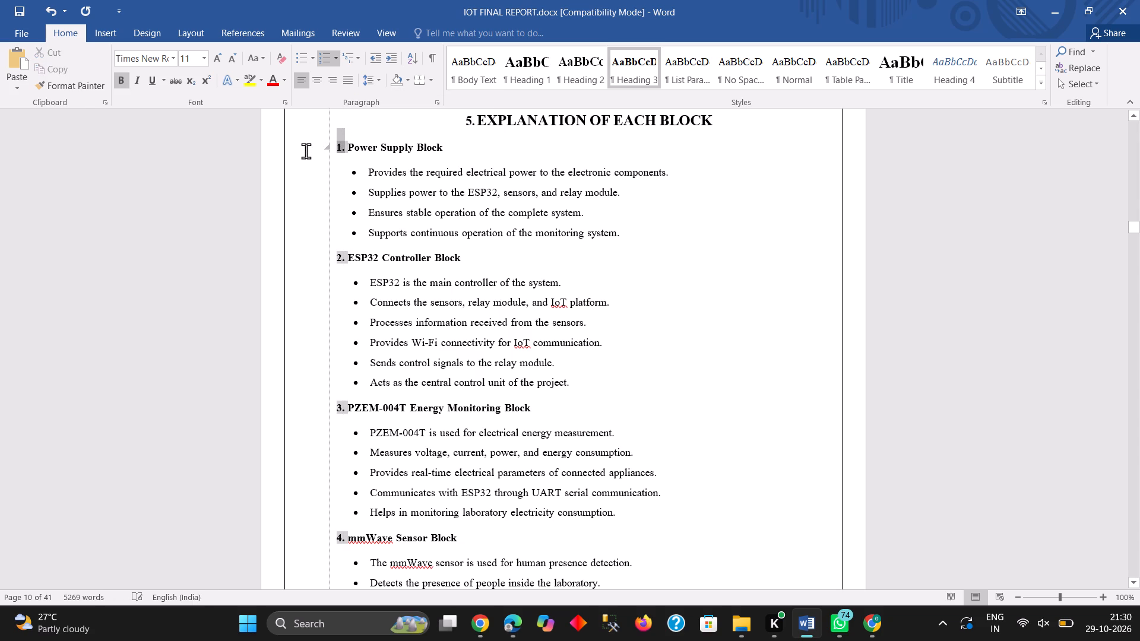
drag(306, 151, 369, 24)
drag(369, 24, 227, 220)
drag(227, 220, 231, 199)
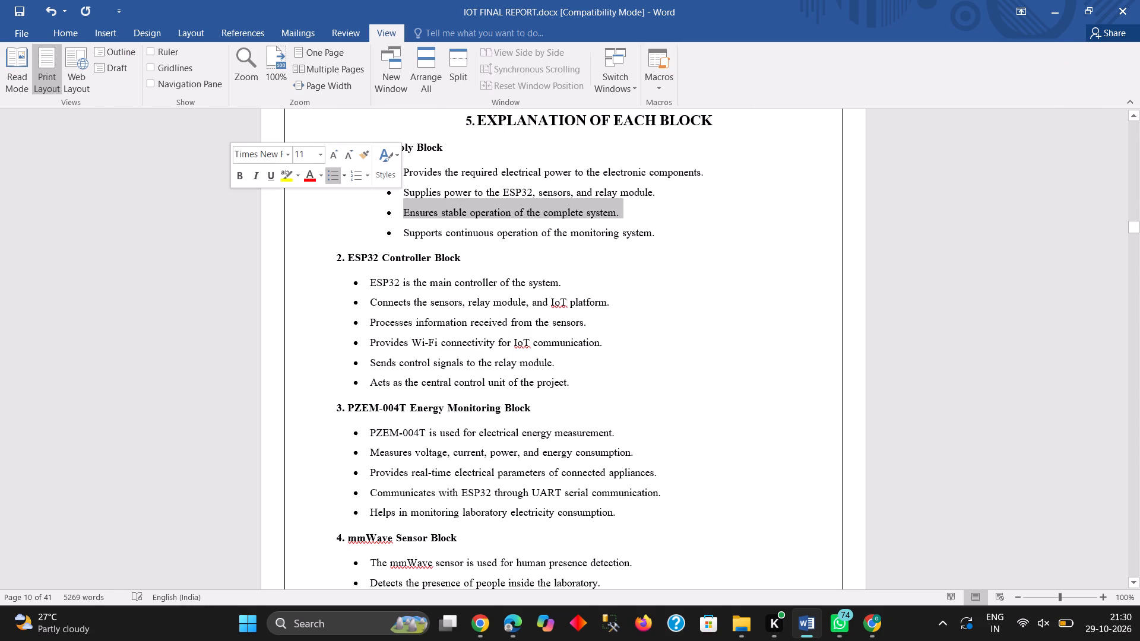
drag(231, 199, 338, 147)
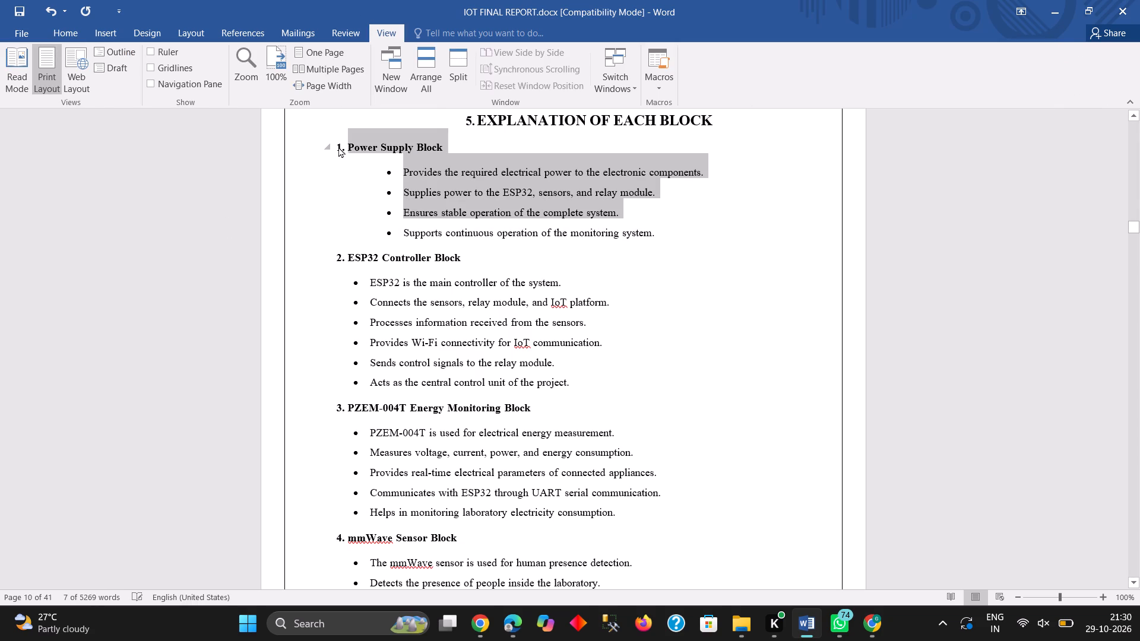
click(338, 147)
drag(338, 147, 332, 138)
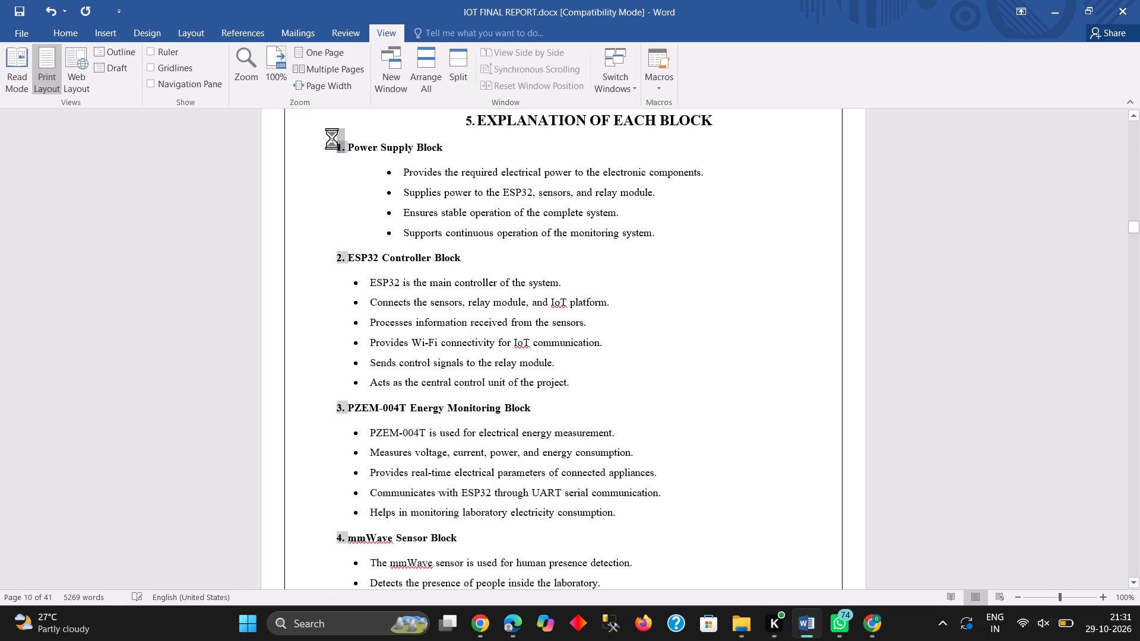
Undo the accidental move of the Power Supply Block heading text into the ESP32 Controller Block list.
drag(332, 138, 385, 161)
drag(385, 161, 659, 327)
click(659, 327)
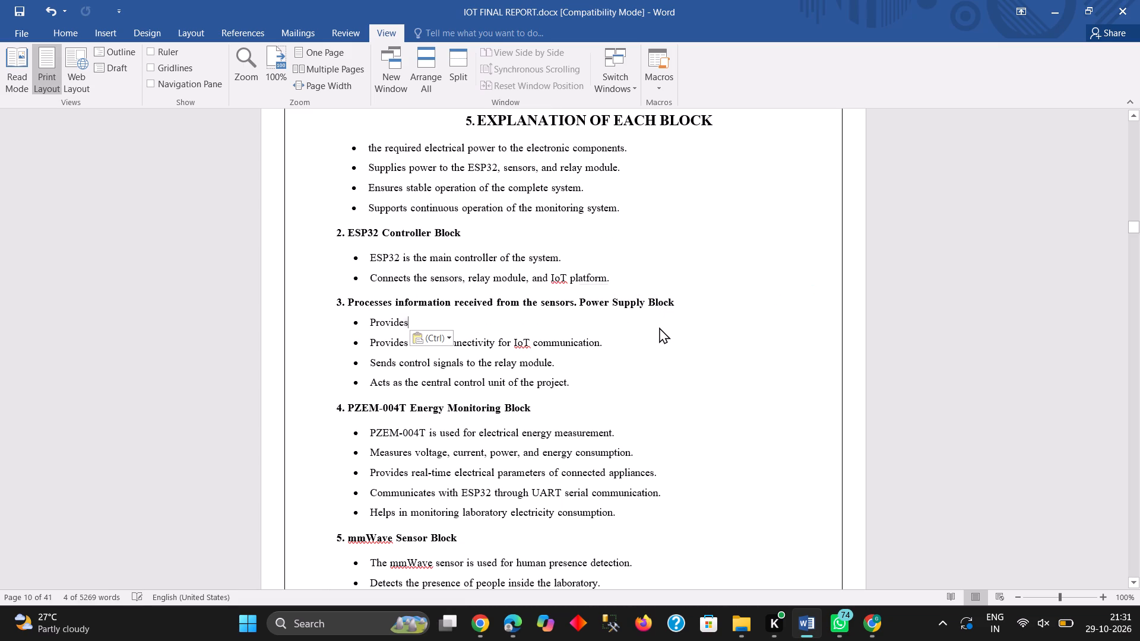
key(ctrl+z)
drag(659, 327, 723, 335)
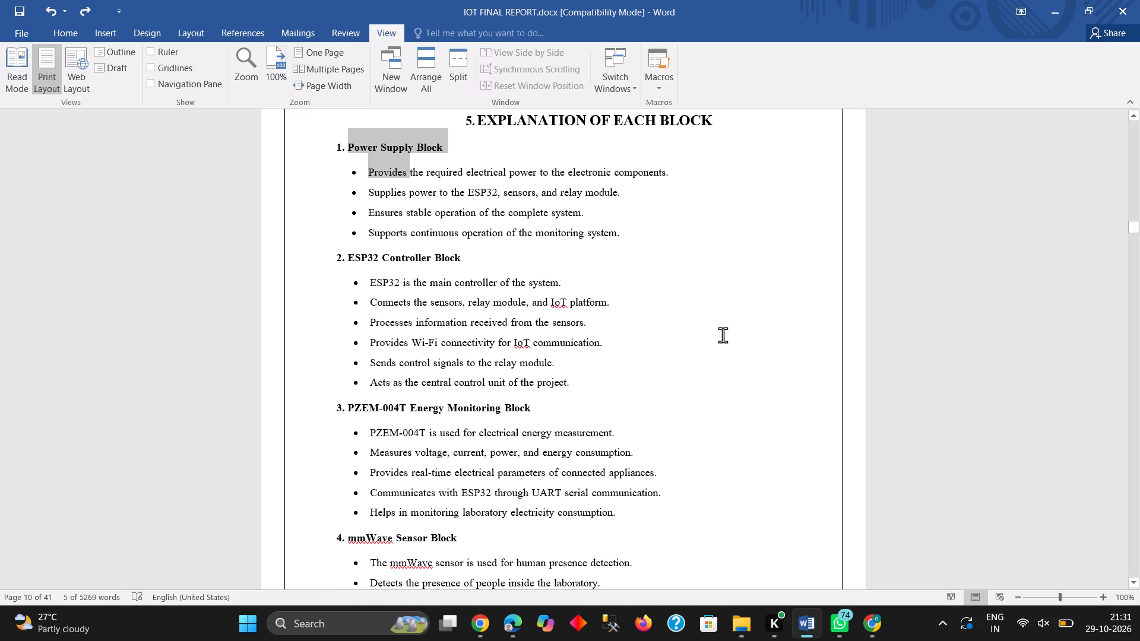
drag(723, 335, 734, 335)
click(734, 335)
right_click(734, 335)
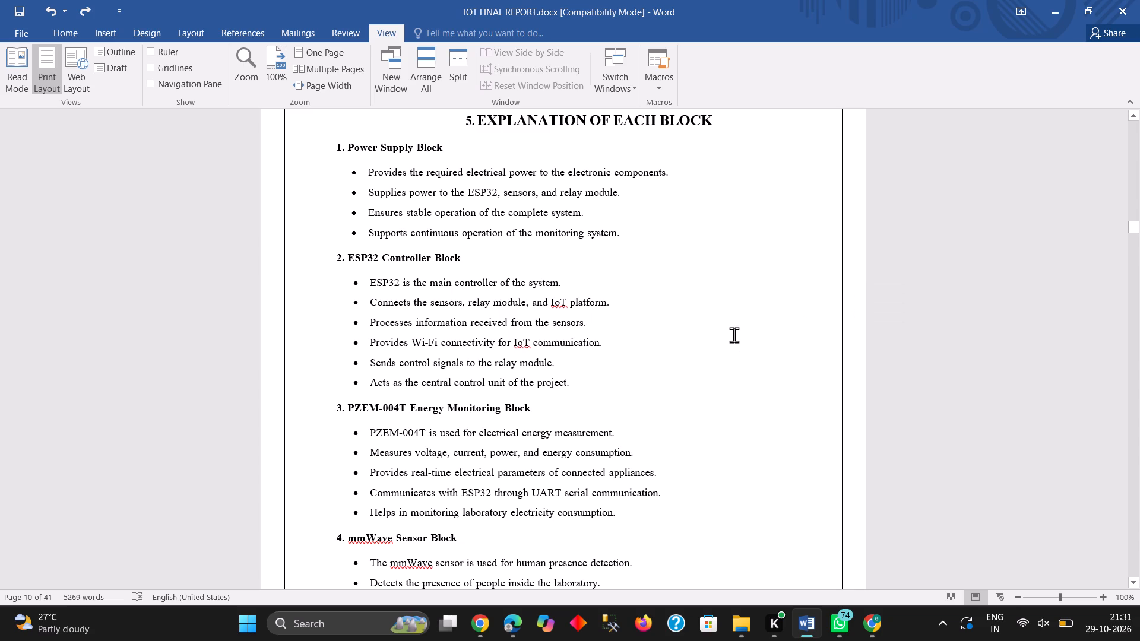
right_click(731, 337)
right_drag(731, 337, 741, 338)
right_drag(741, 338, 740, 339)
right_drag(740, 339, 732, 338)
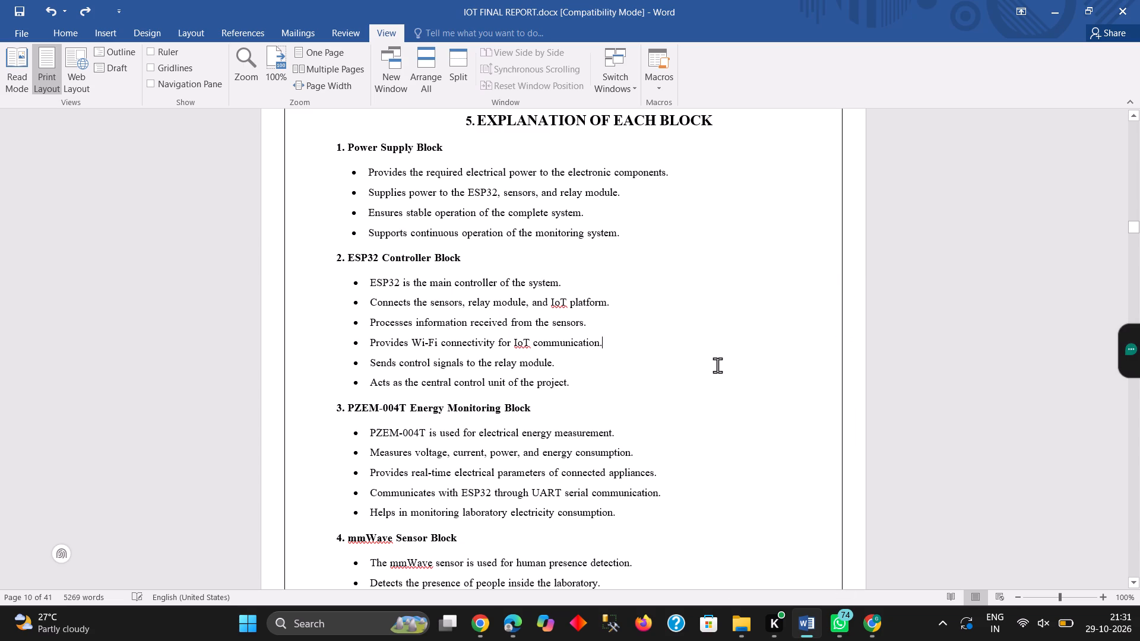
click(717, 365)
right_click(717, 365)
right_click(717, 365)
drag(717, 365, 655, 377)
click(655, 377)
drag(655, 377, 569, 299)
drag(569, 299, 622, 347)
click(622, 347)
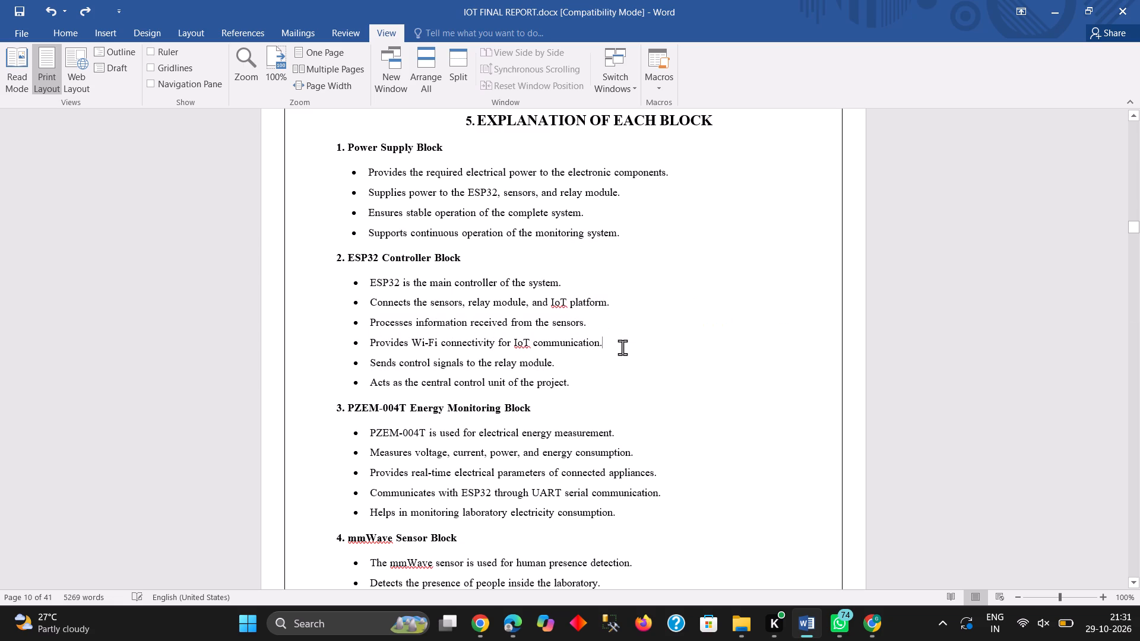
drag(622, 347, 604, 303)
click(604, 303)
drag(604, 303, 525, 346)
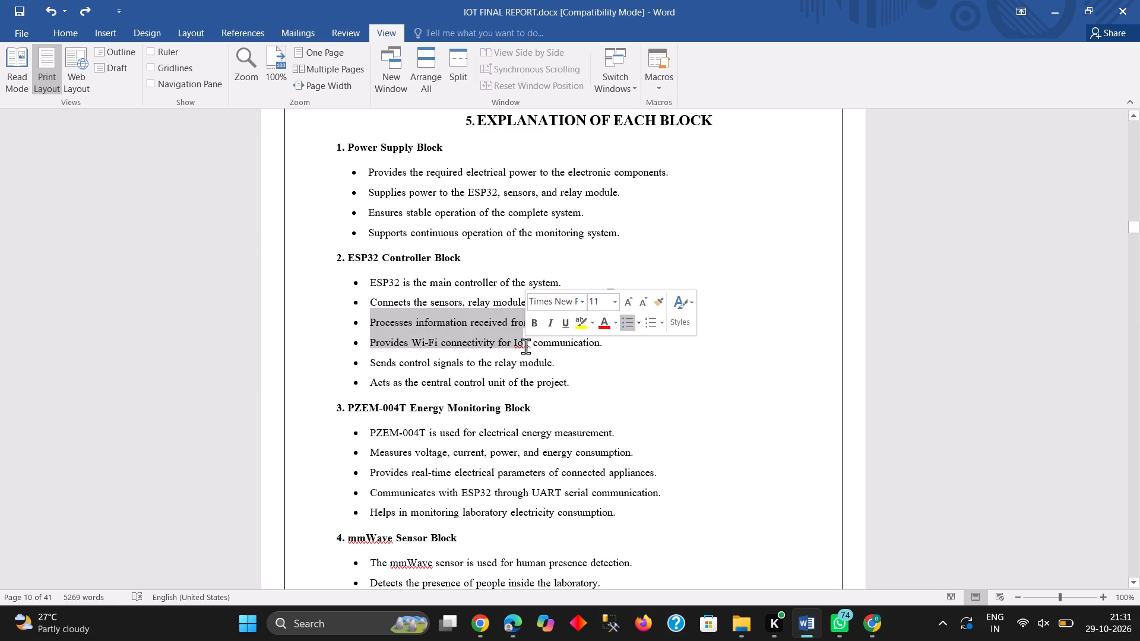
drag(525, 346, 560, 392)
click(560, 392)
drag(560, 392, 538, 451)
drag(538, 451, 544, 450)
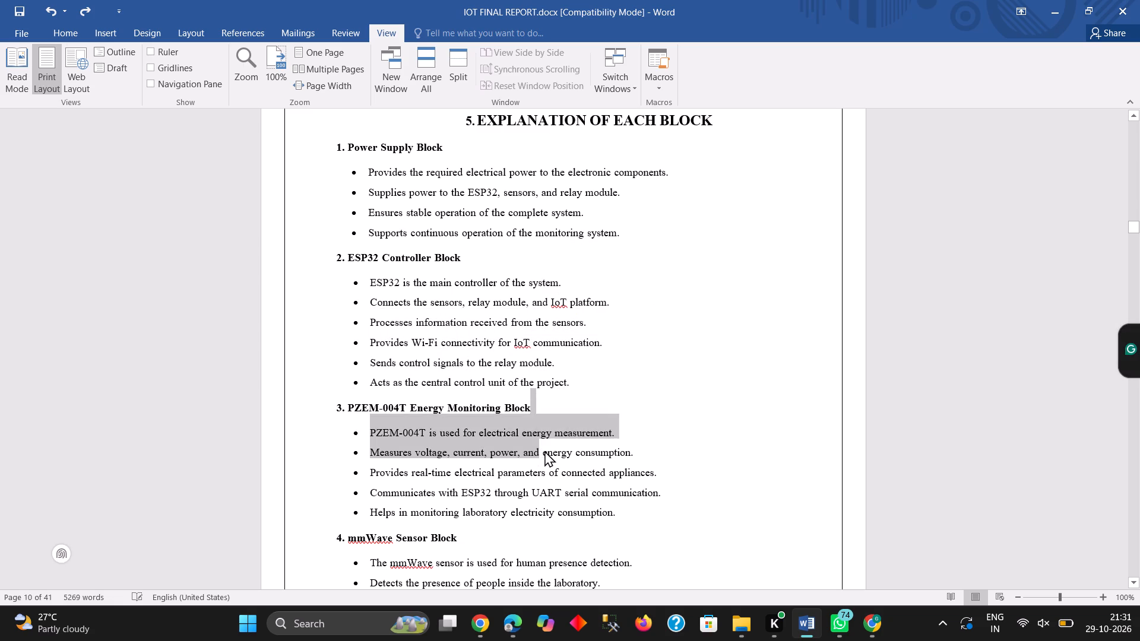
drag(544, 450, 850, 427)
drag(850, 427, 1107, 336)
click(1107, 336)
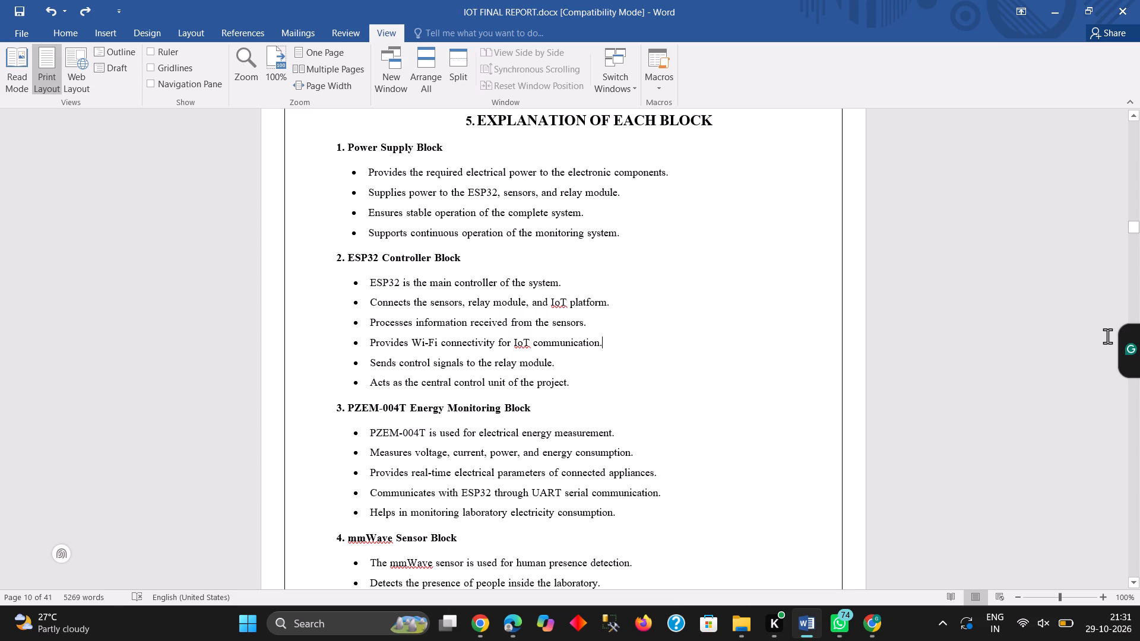
Save the report document.
key(ctrl+s)
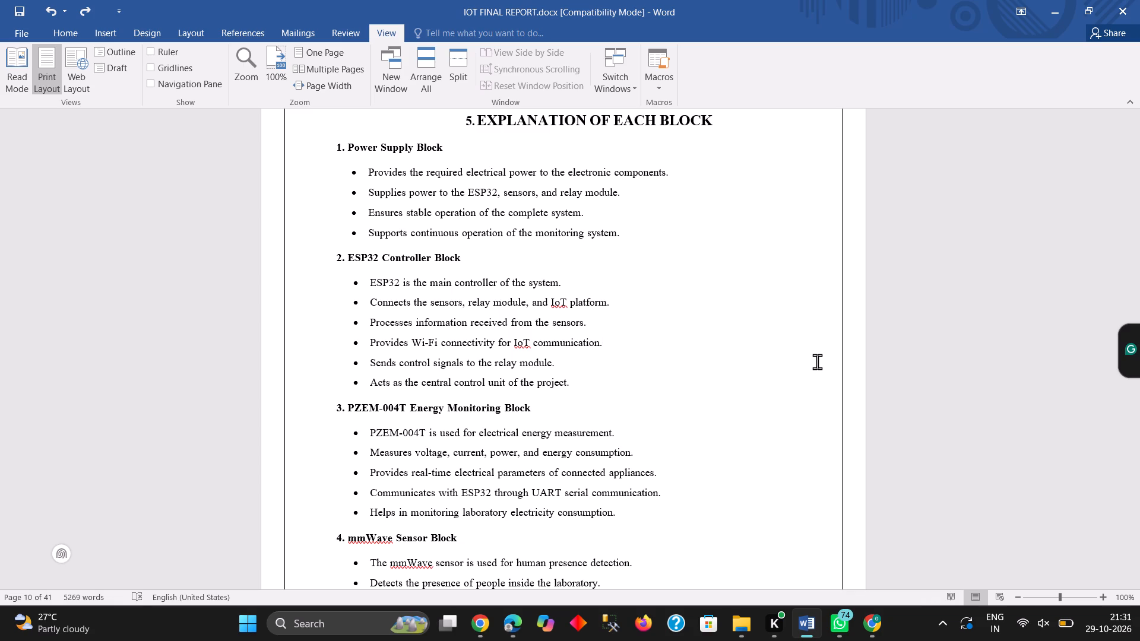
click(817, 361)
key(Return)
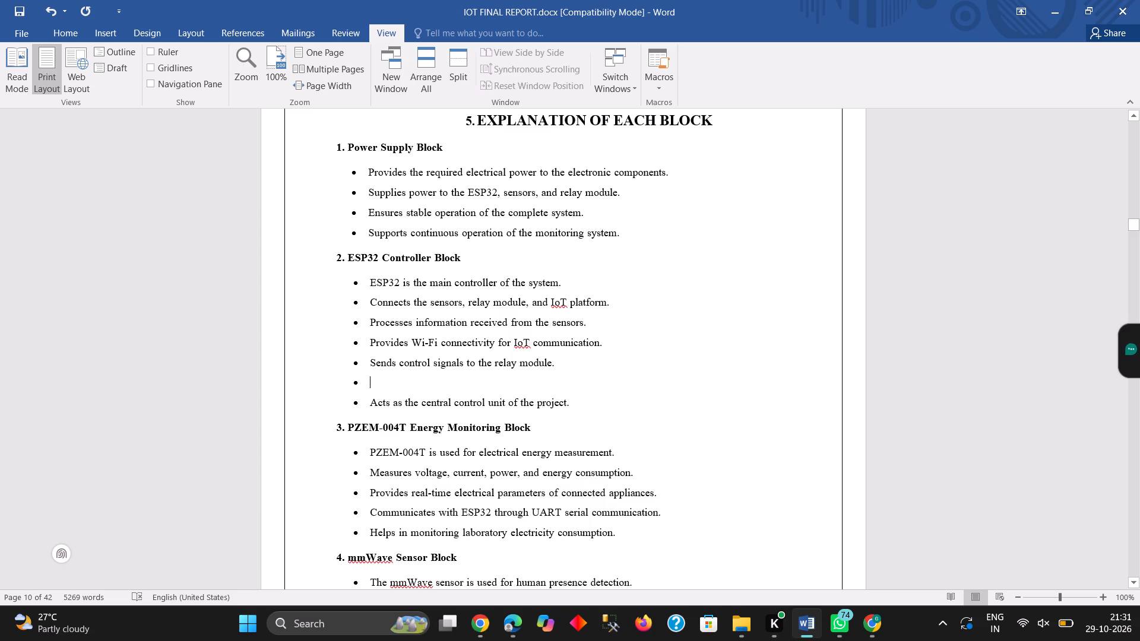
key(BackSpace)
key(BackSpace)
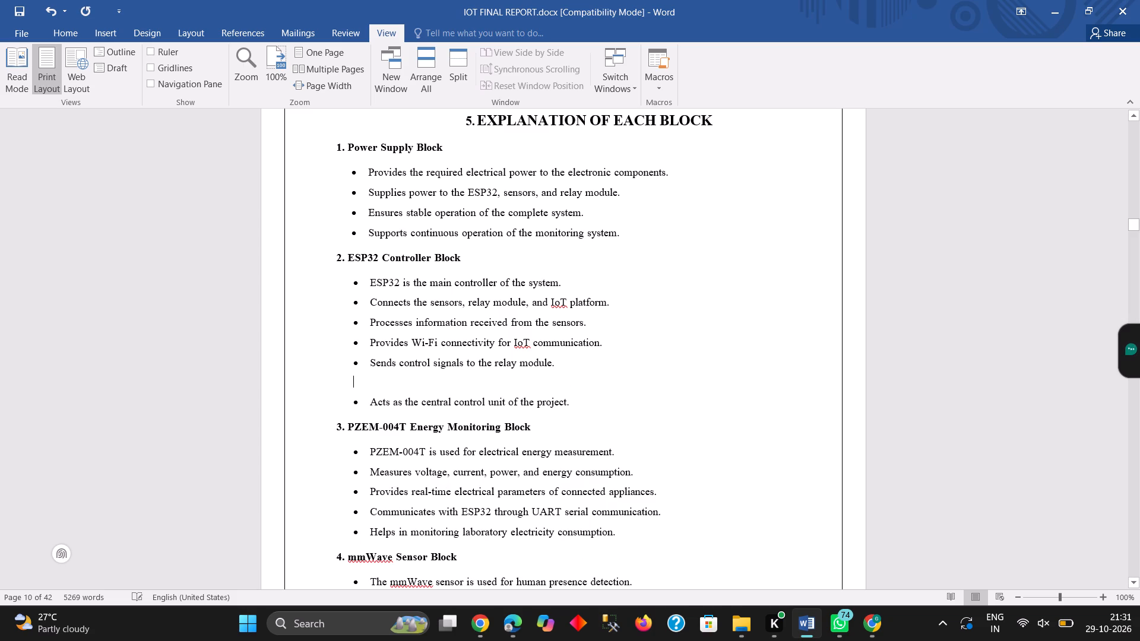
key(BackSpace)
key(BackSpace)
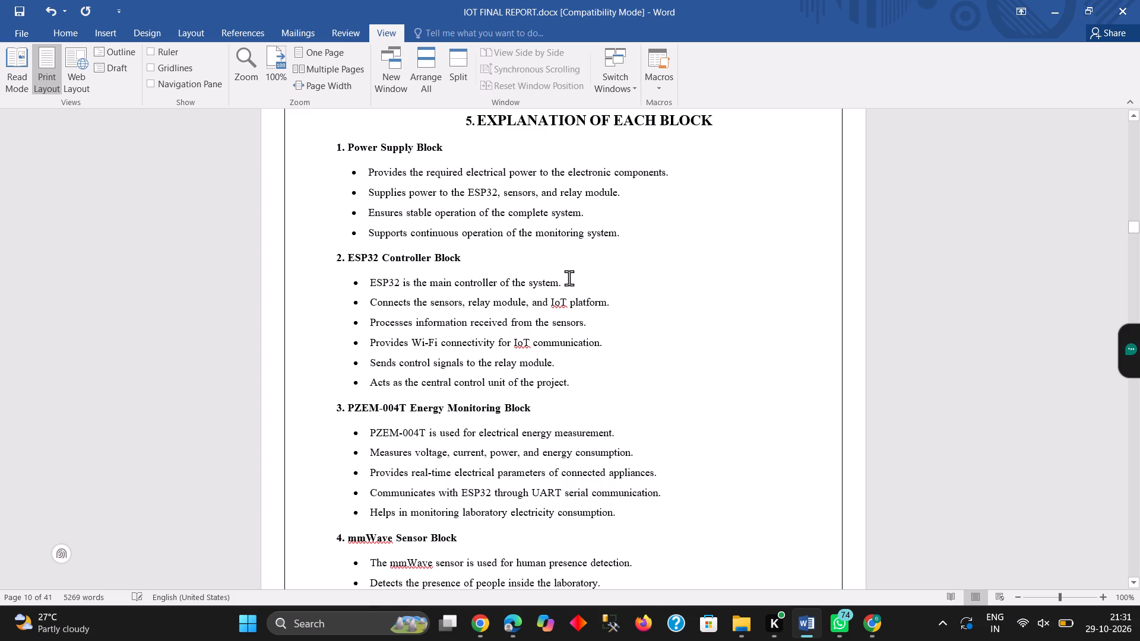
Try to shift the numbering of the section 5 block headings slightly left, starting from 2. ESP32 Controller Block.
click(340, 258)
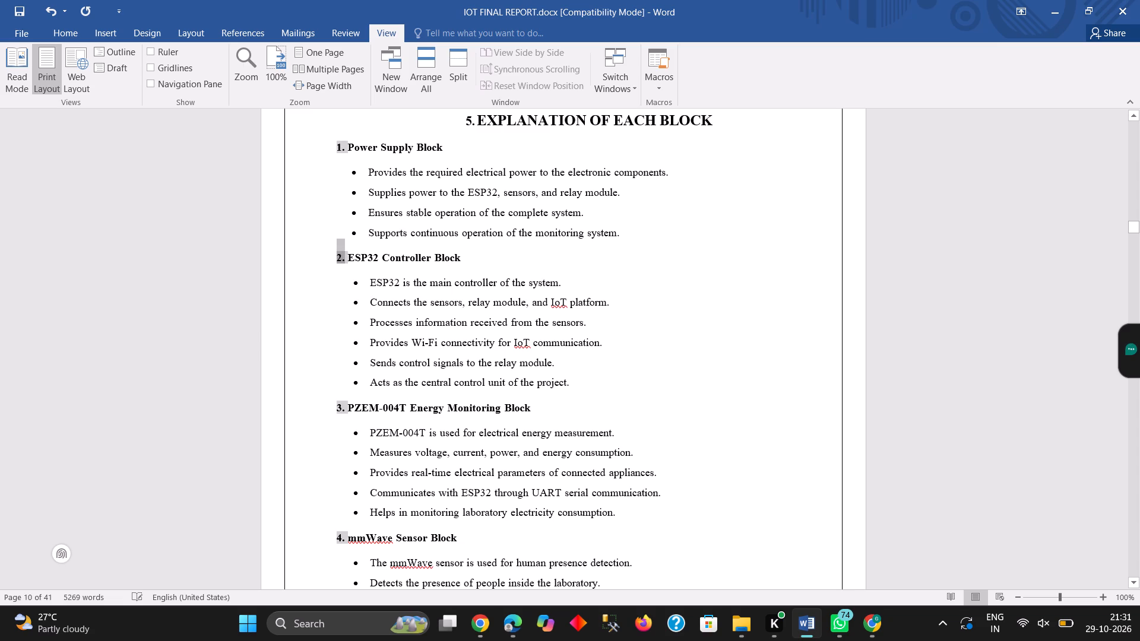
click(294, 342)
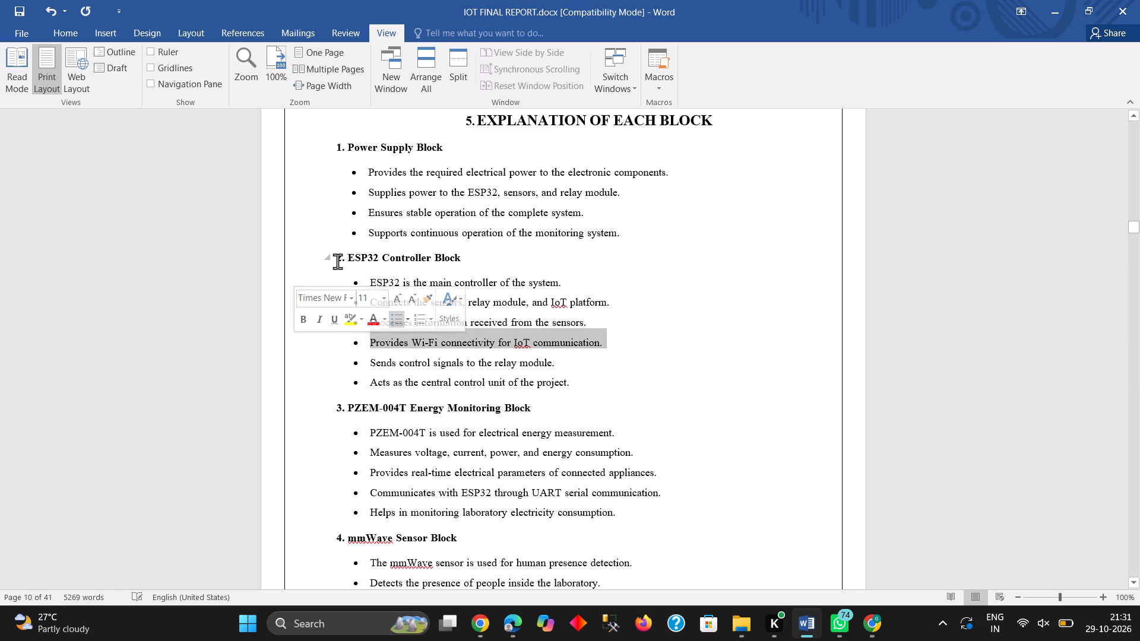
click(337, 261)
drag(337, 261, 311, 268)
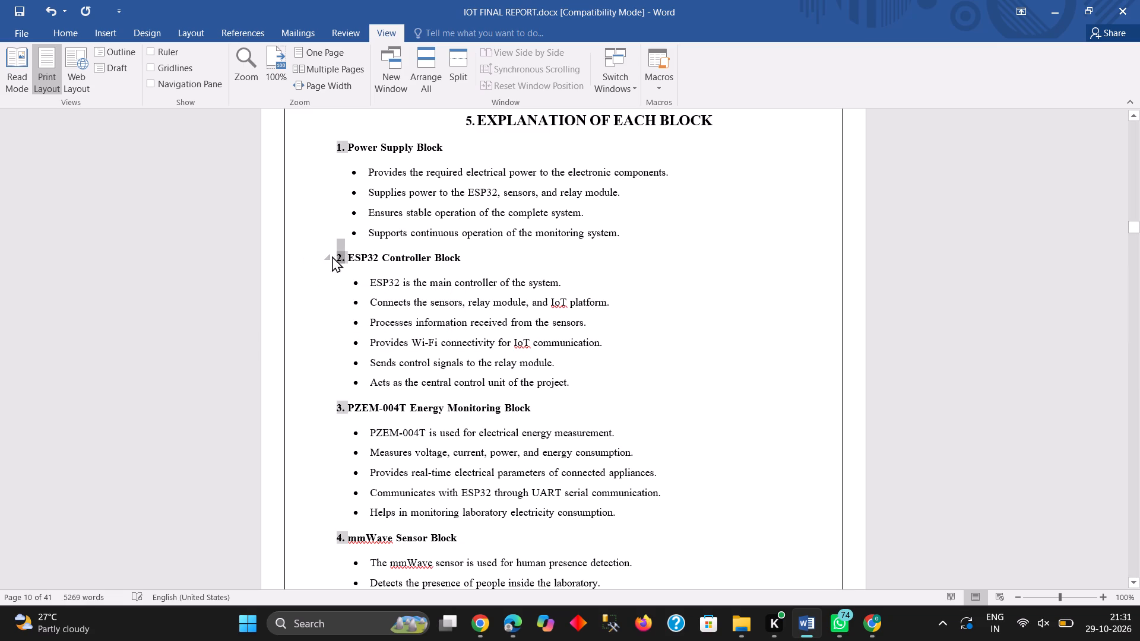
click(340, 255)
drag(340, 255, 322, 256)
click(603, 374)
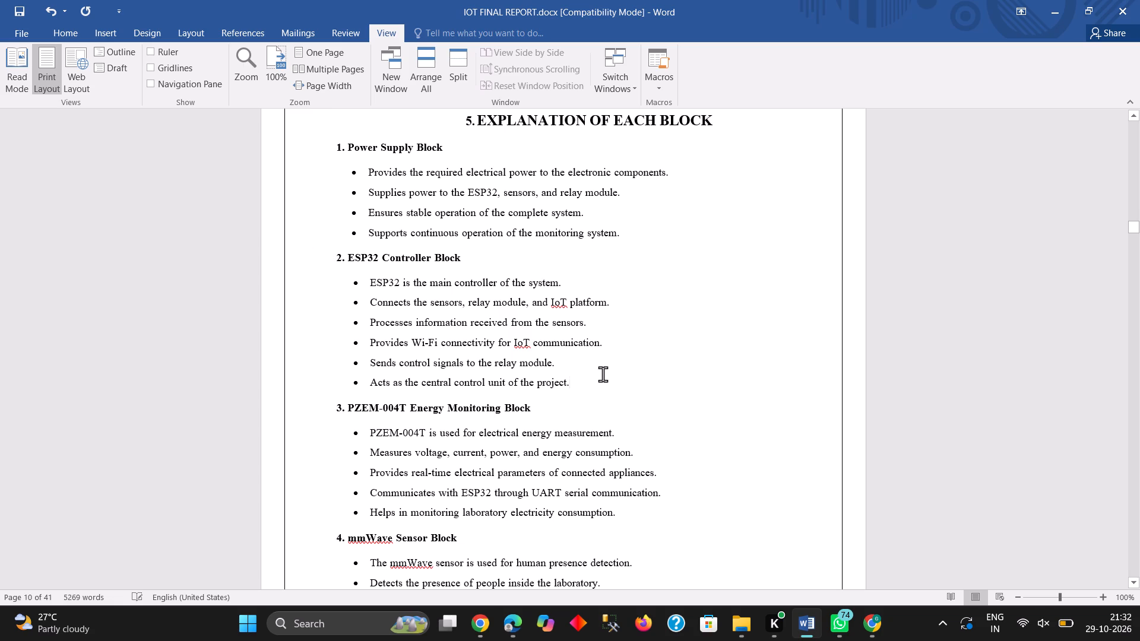
Review the report's layout from the remaining section 5 blocks through 6. Methodology and its flowchart to 7. Implementation.
scroll(603, 374, down, 8)
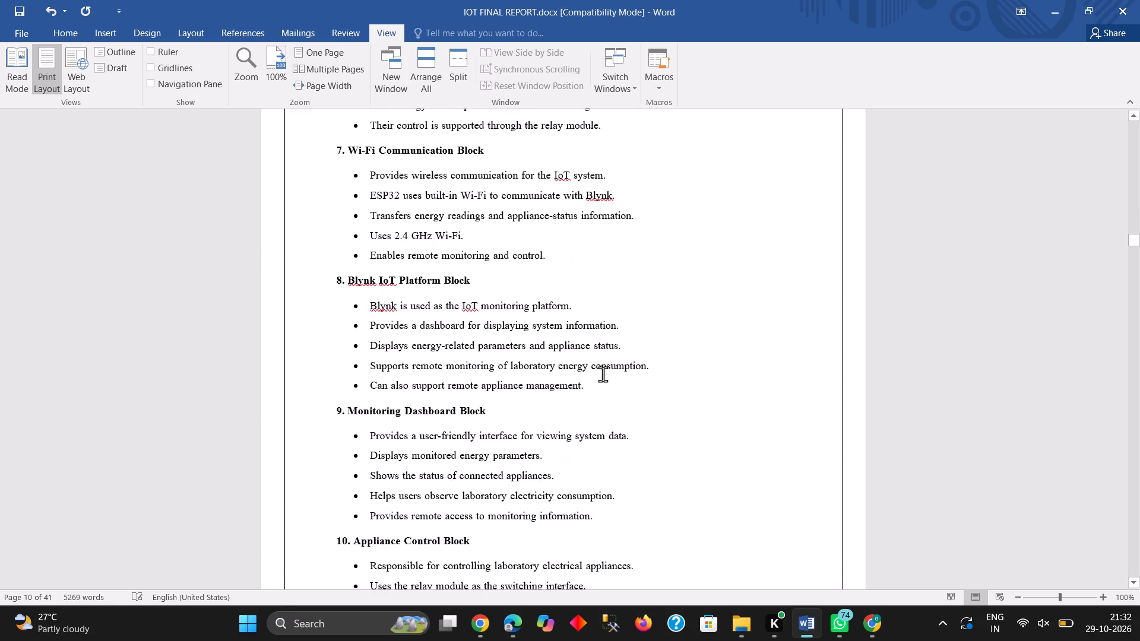
scroll(603, 374, down, 6)
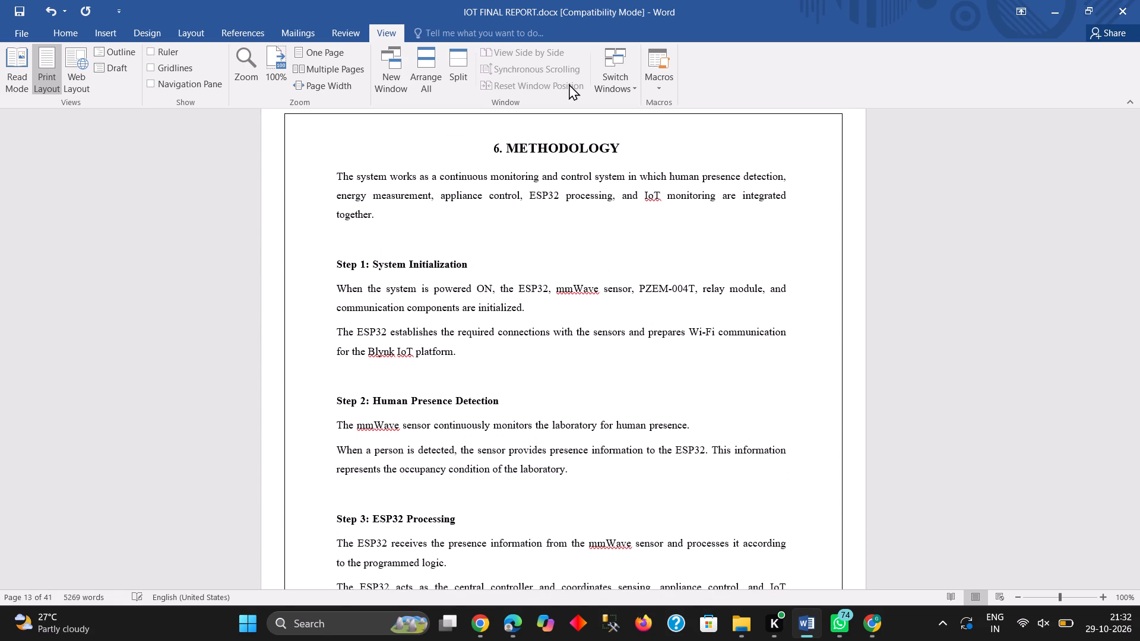
scroll(599, 339, down, 2)
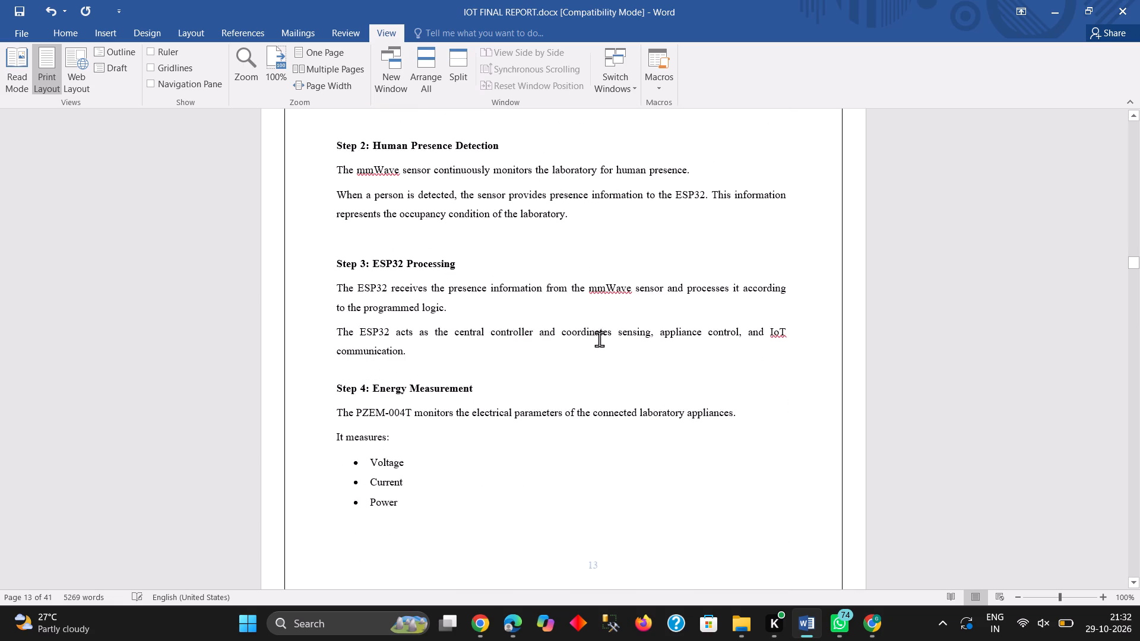
scroll(599, 339, down, 6)
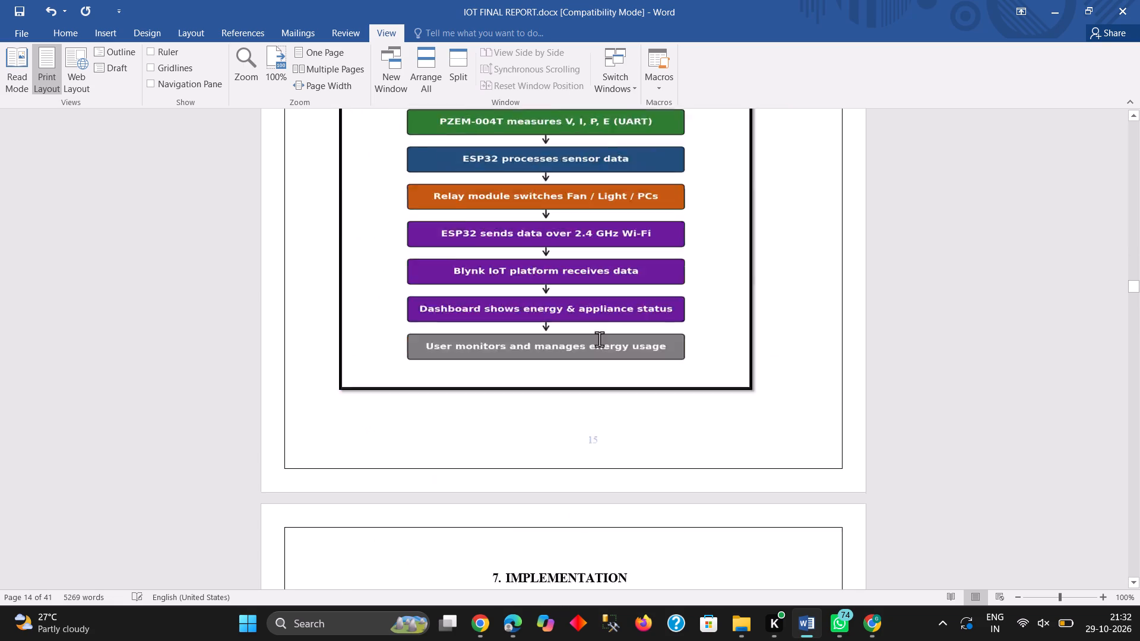
scroll(599, 339, down, 2)
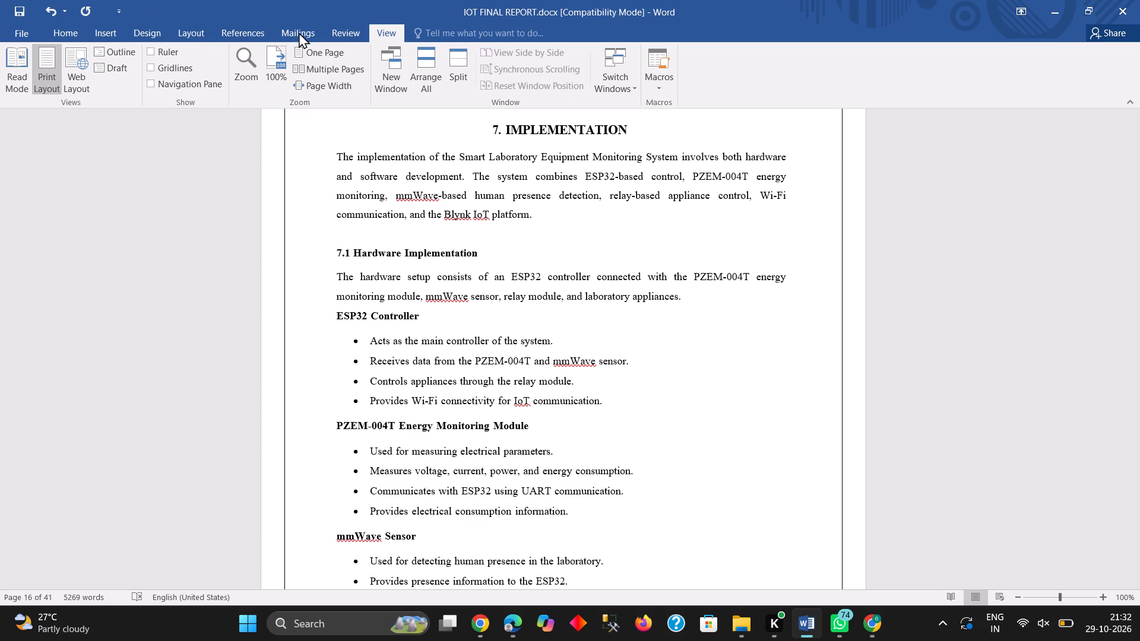
Set the top margin of the whole document's box page border to 20 pt in the border options.
click(156, 31)
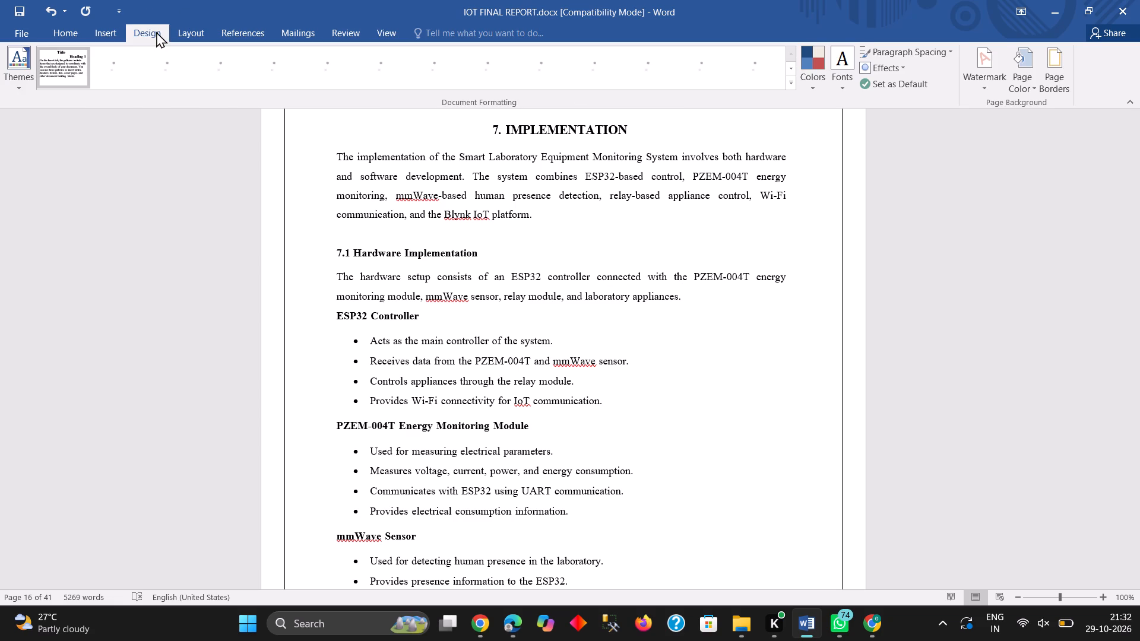
click(1051, 71)
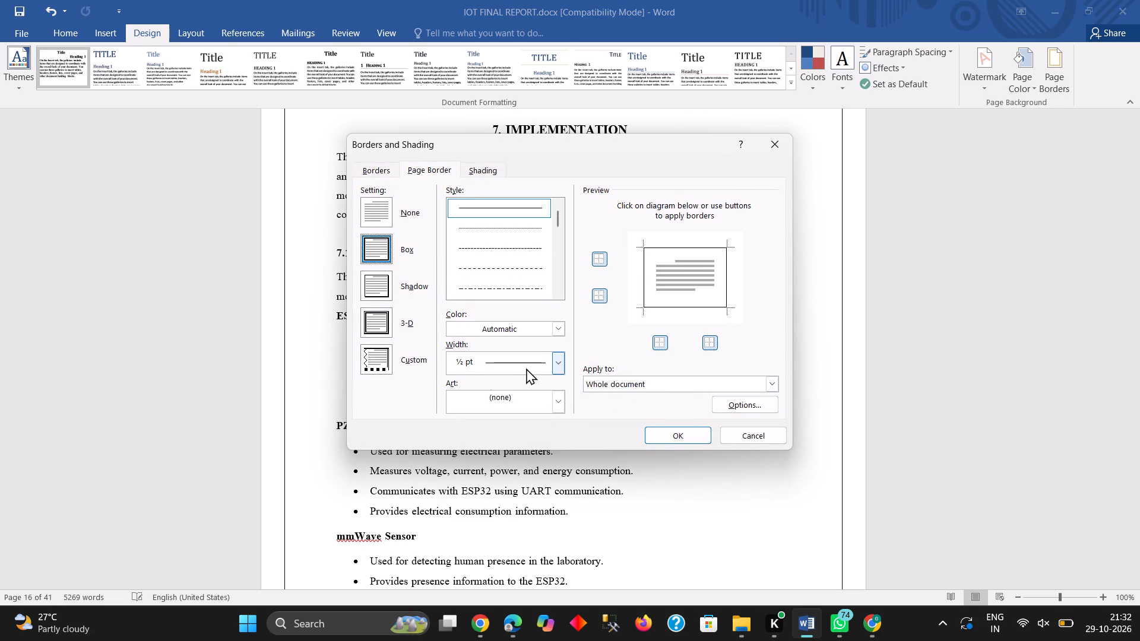
click(769, 398)
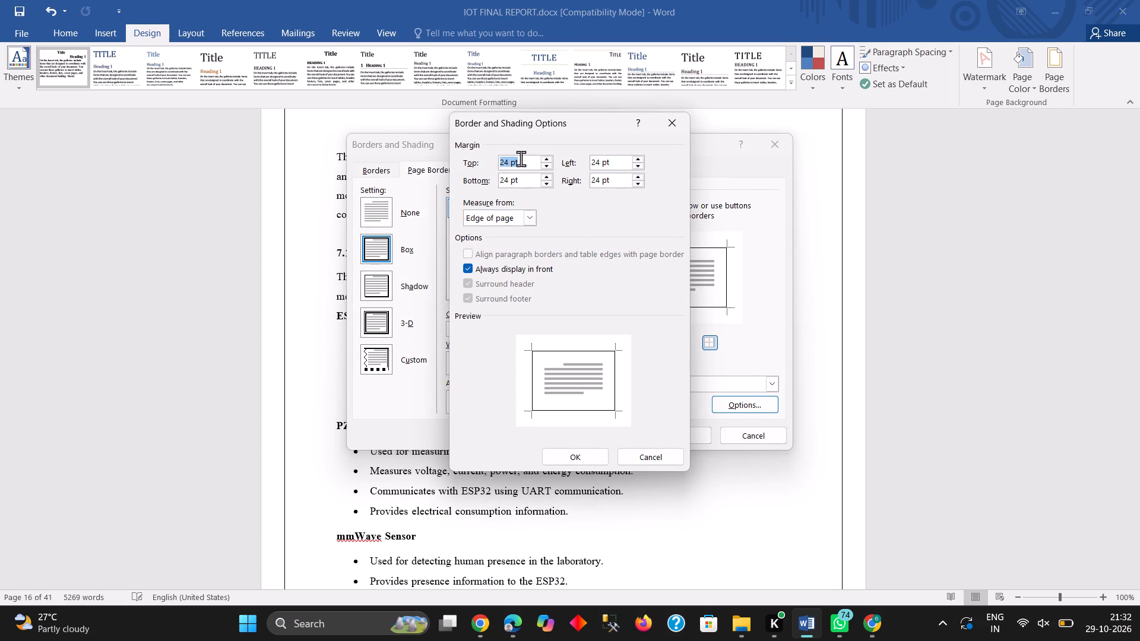
key(BackSpace)
text(20)
key(backslash)
key(BackSpace)
click(575, 461)
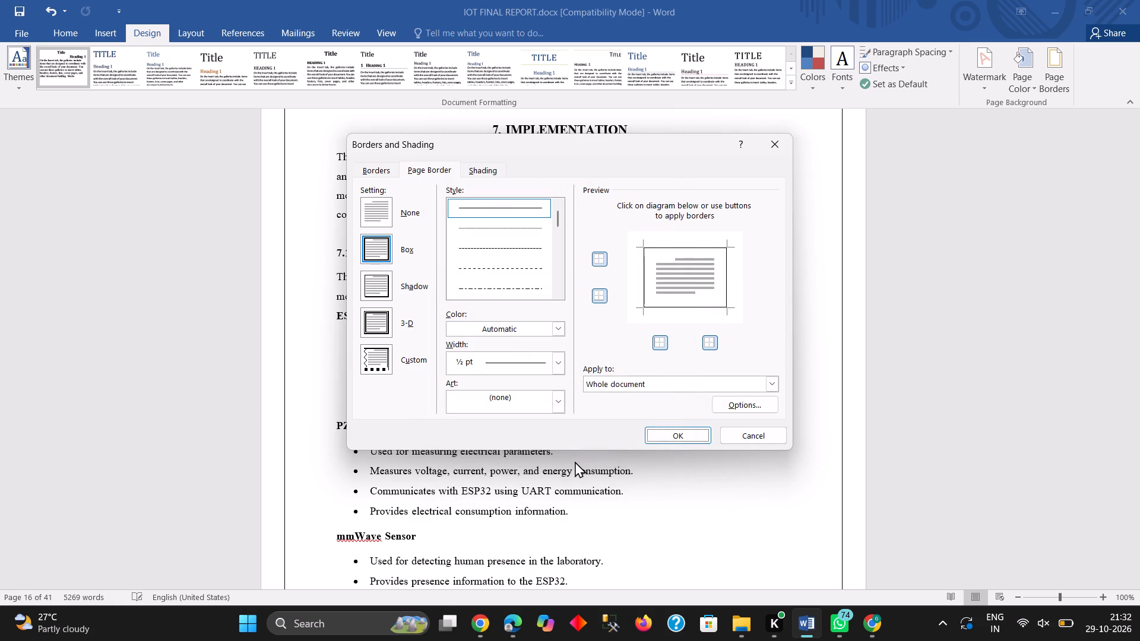
click(740, 530)
scroll(740, 530, up, 1)
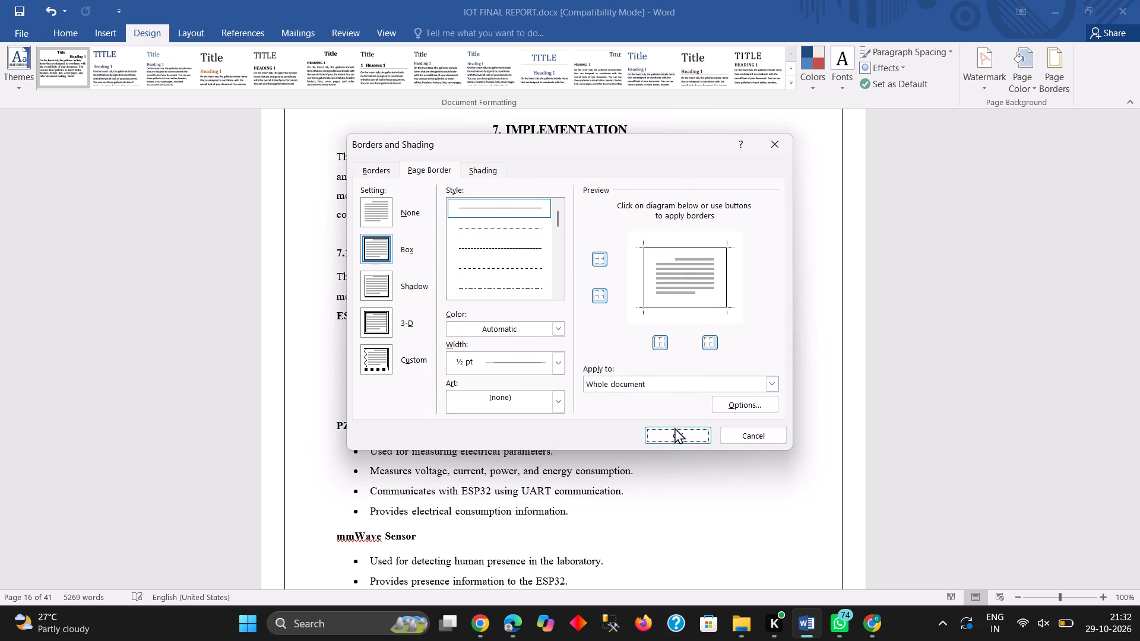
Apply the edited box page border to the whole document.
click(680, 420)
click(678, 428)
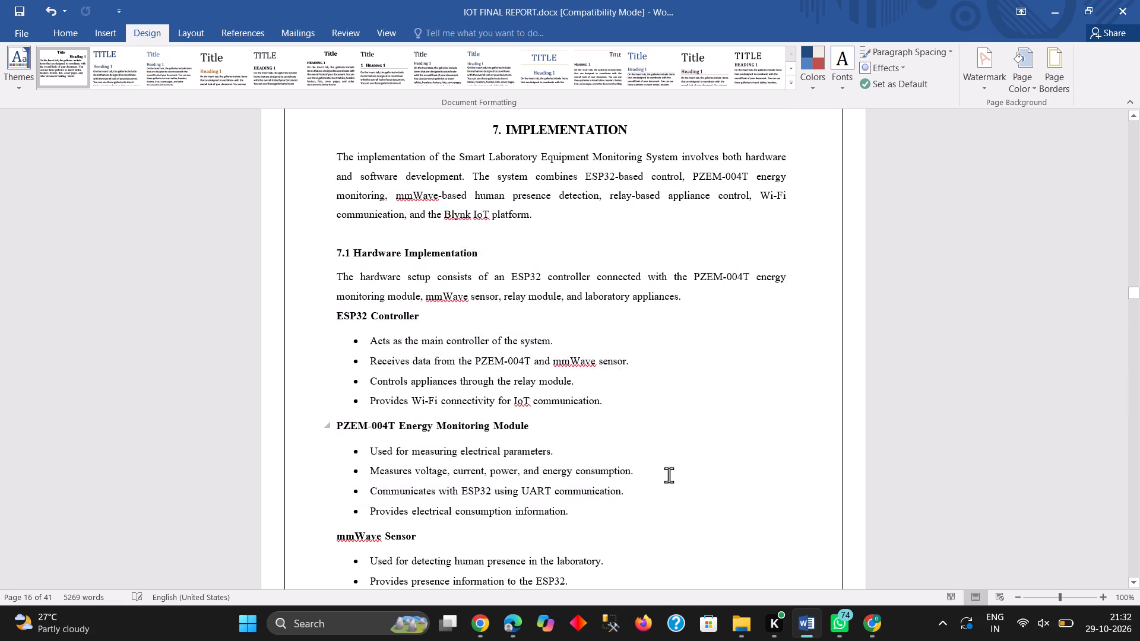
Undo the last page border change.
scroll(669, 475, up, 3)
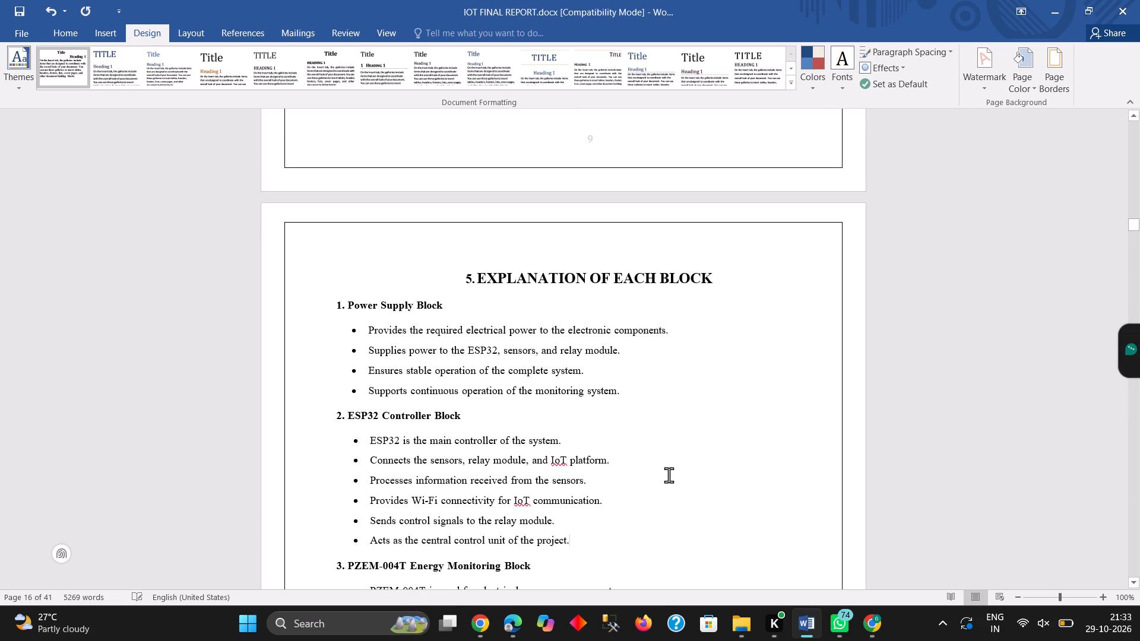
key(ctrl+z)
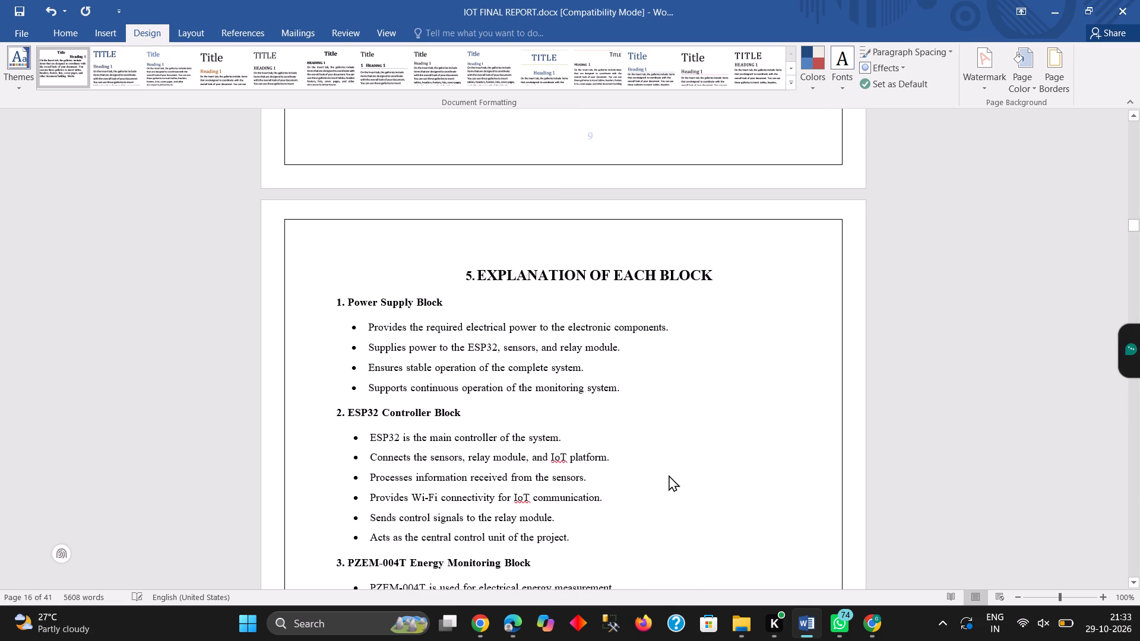
Review the report's layout and page borders from section 5 to the last page, then back to the 9. SDG table.
scroll(669, 475, down, 6)
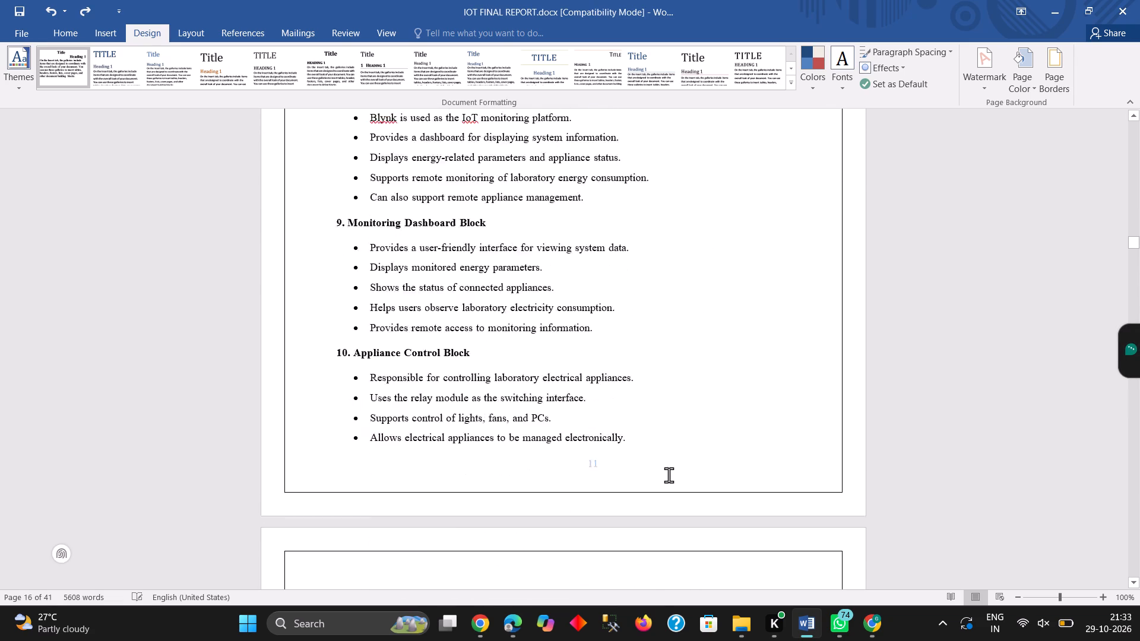
scroll(669, 475, down, 9)
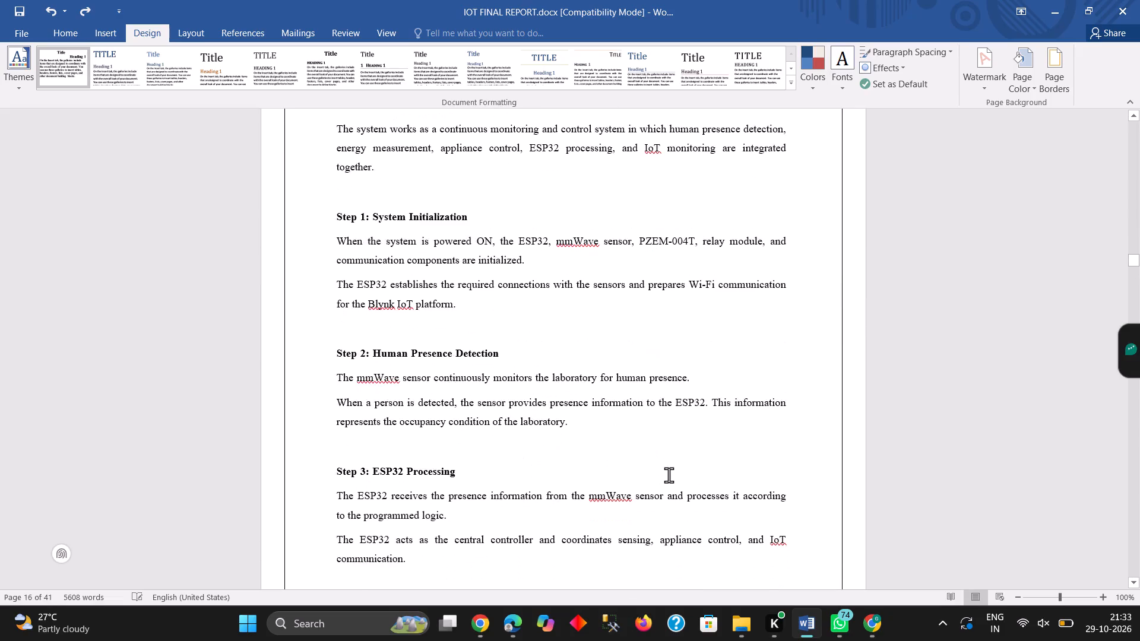
scroll(669, 475, down, 20)
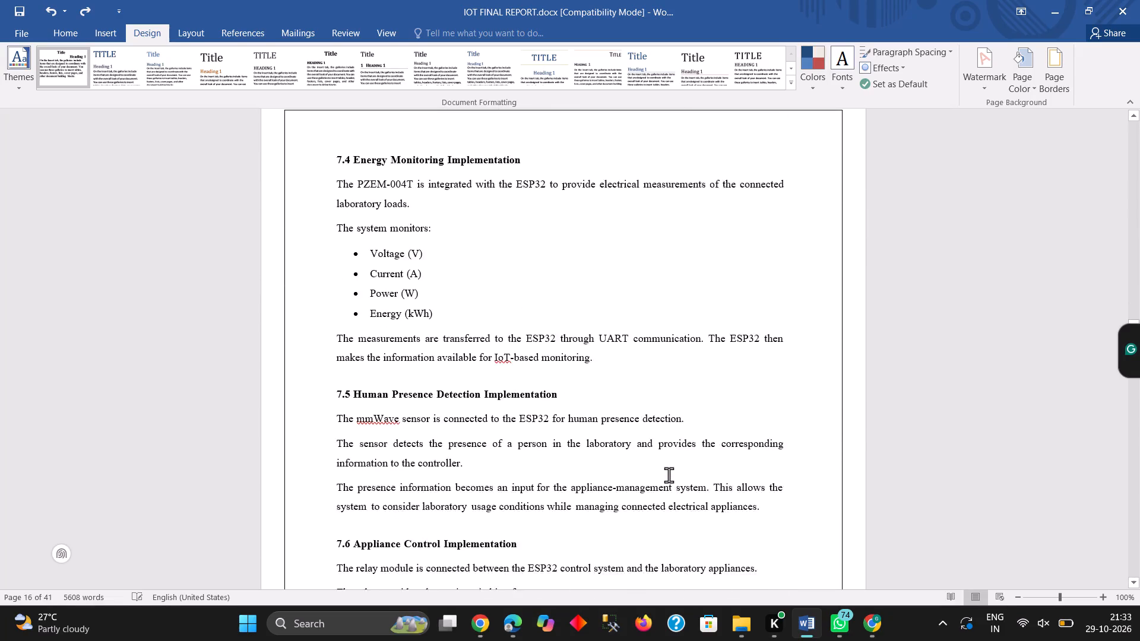
scroll(669, 475, down, 11)
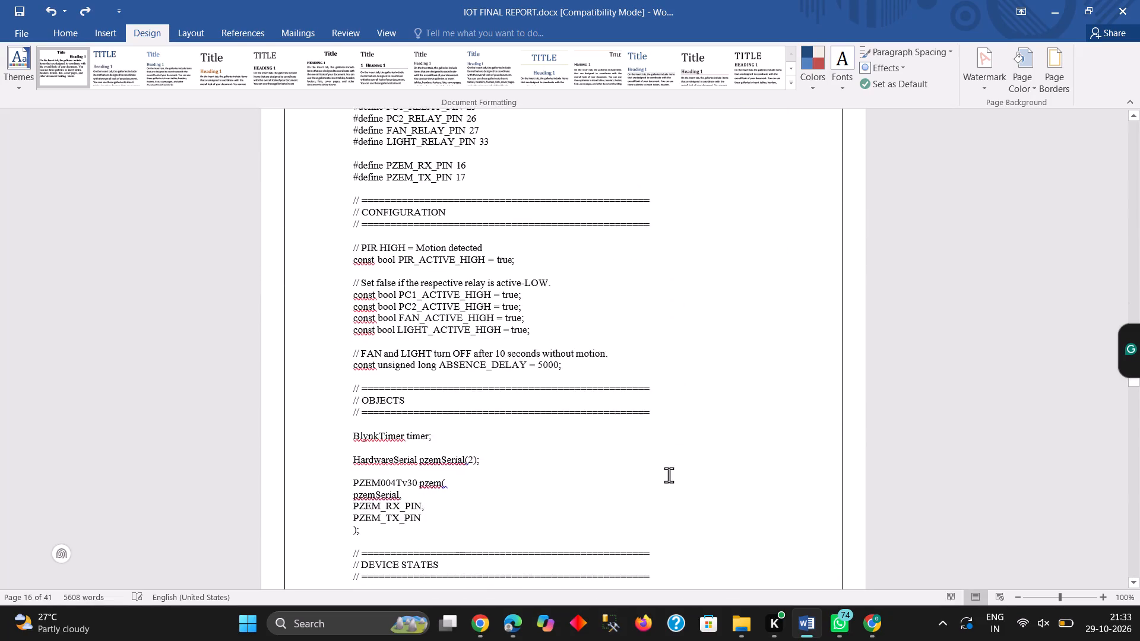
scroll(669, 475, down, 20)
scroll(669, 475, down, 9)
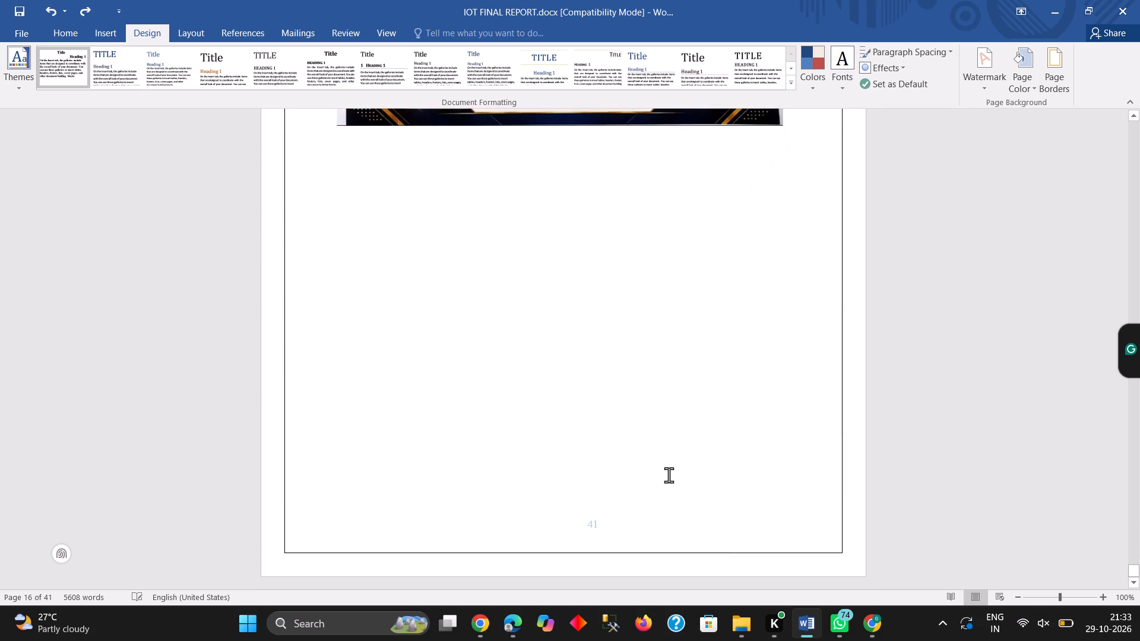
scroll(669, 475, up, 14)
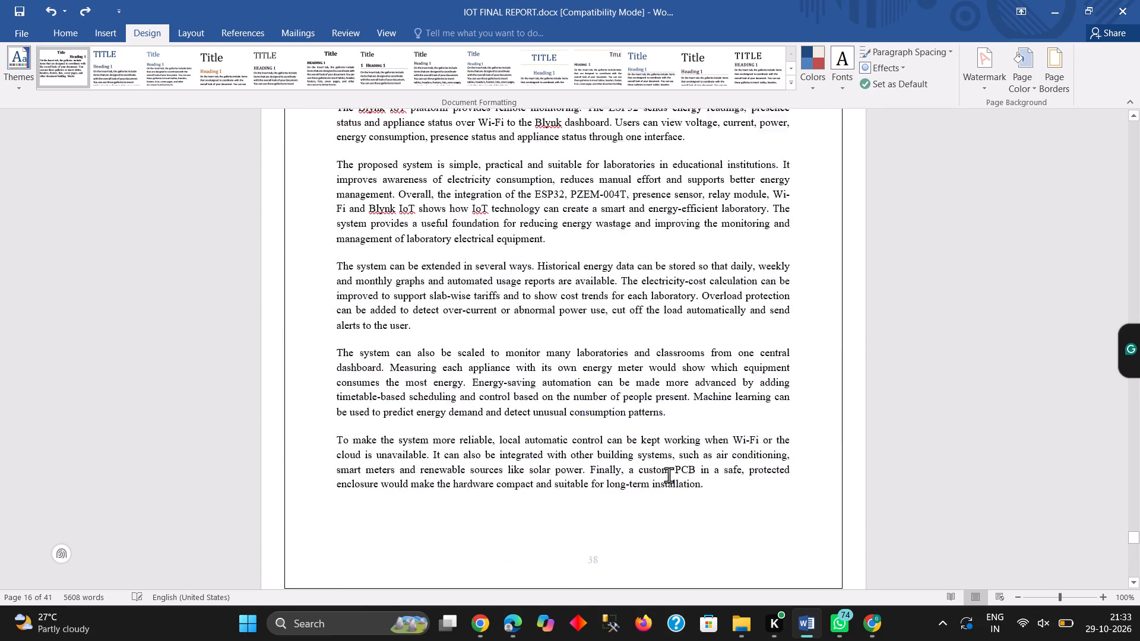
scroll(669, 475, up, 9)
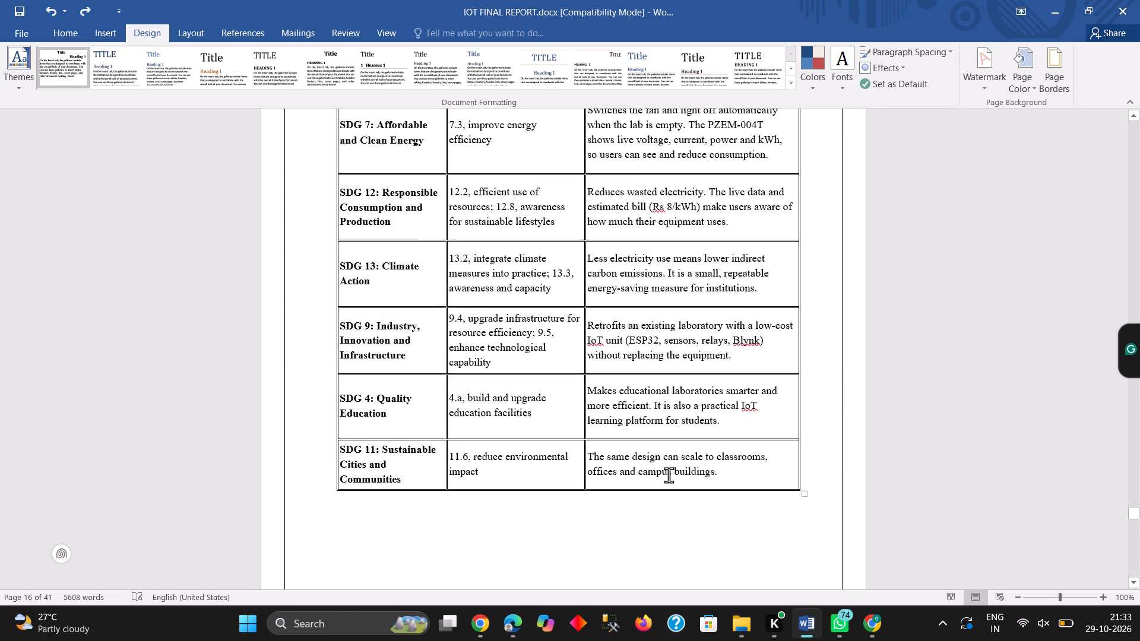
scroll(669, 475, up, 1)
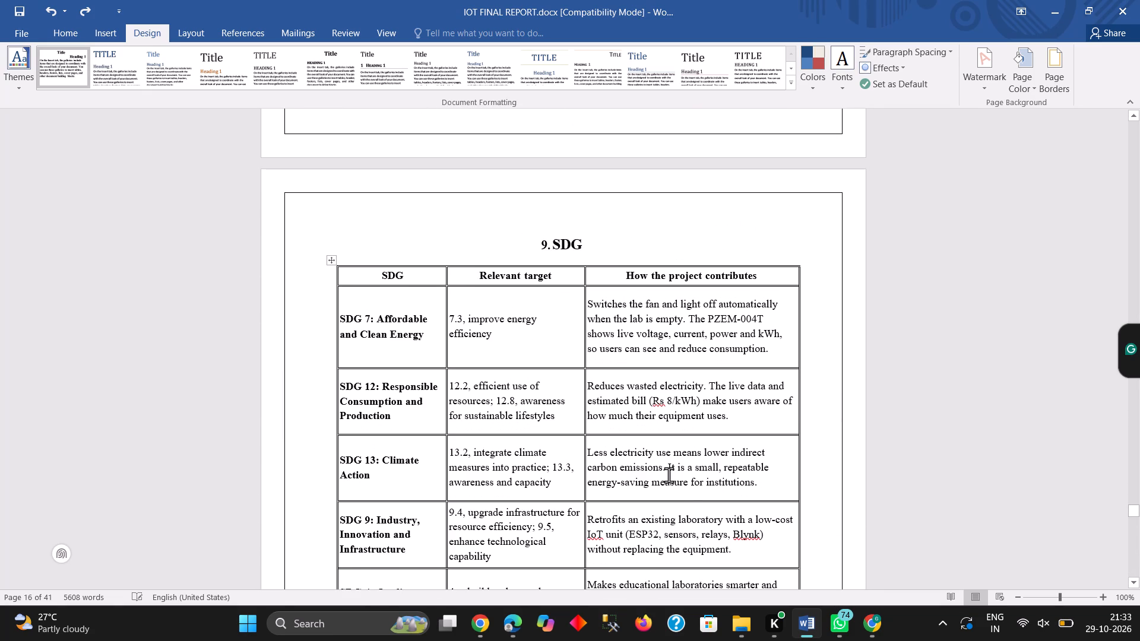
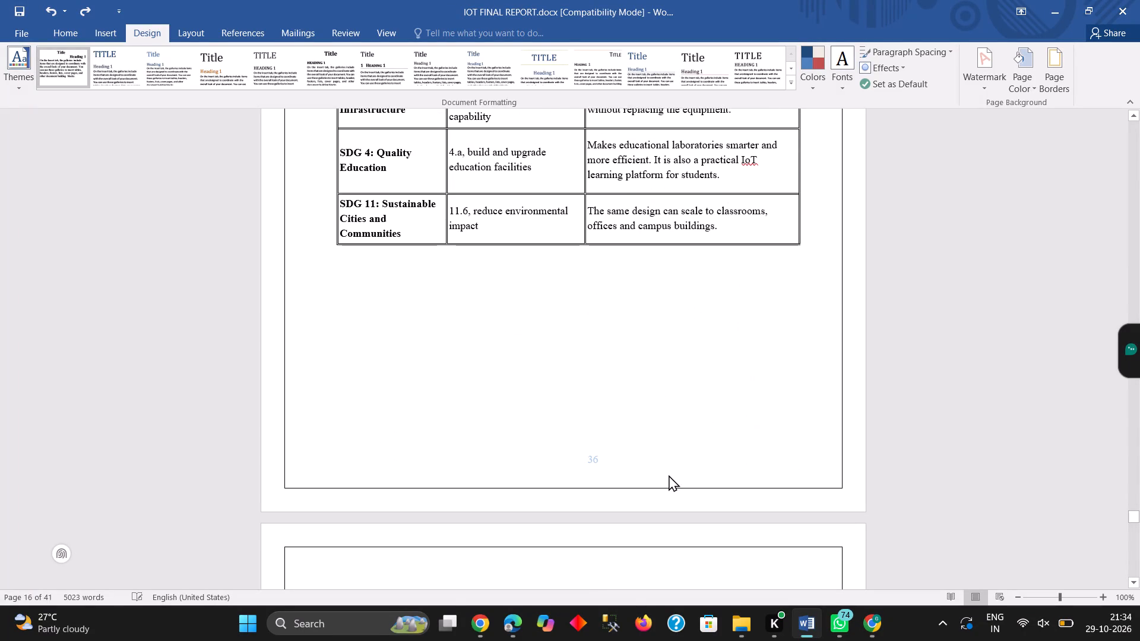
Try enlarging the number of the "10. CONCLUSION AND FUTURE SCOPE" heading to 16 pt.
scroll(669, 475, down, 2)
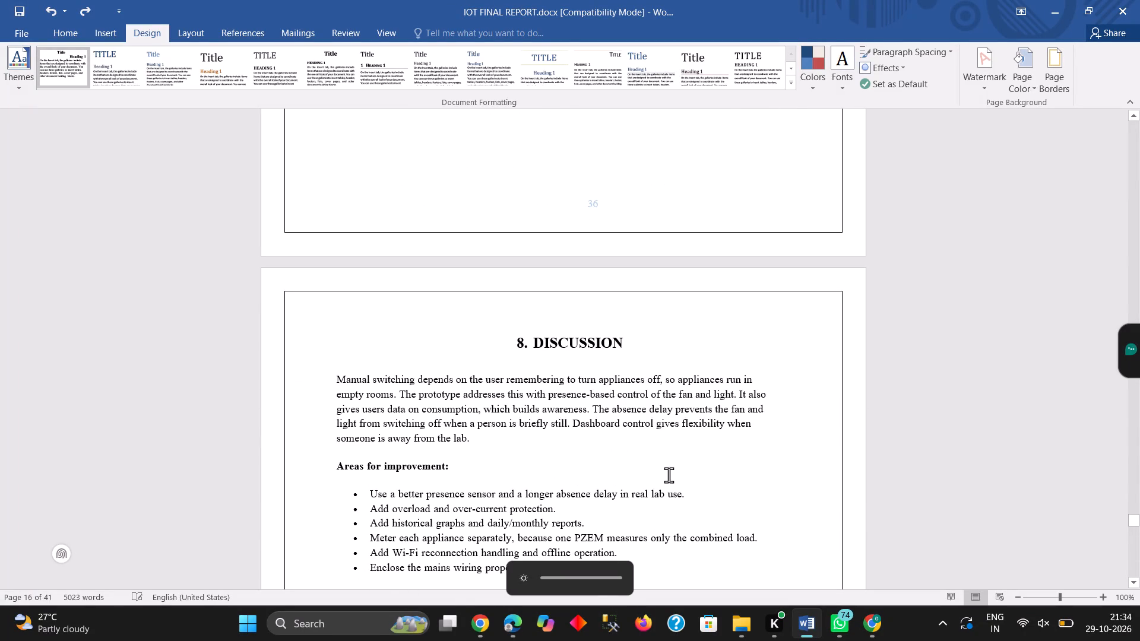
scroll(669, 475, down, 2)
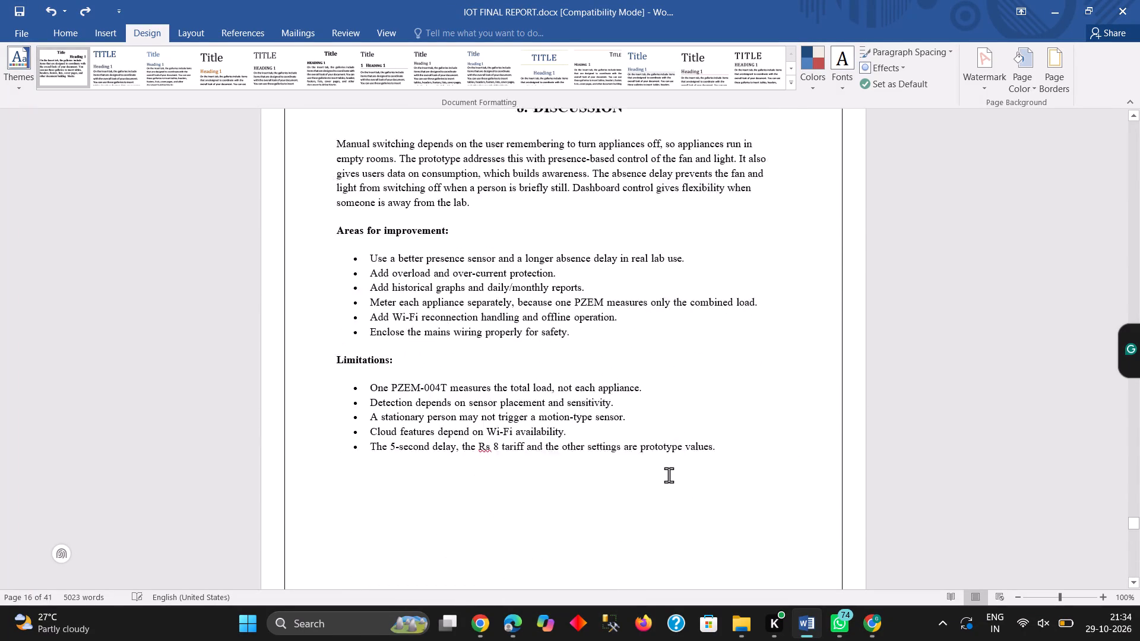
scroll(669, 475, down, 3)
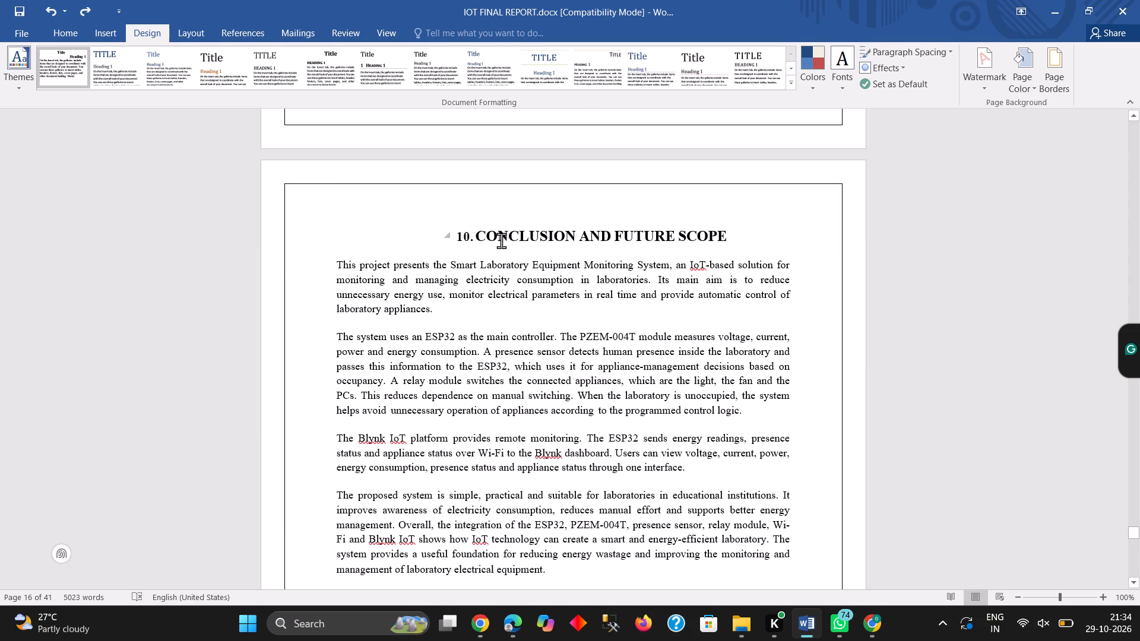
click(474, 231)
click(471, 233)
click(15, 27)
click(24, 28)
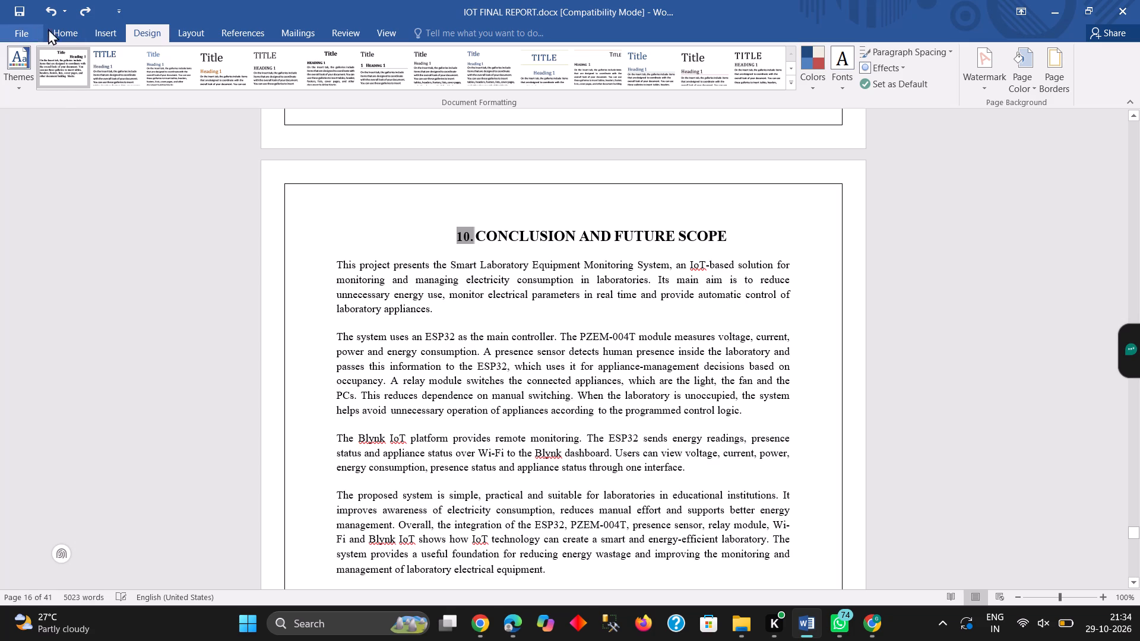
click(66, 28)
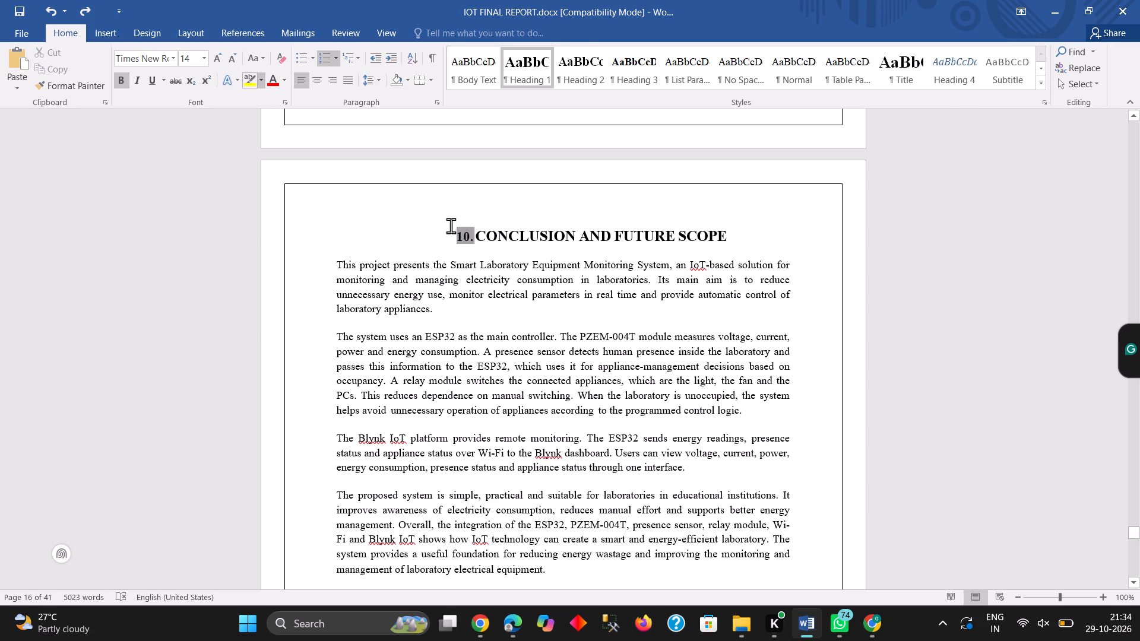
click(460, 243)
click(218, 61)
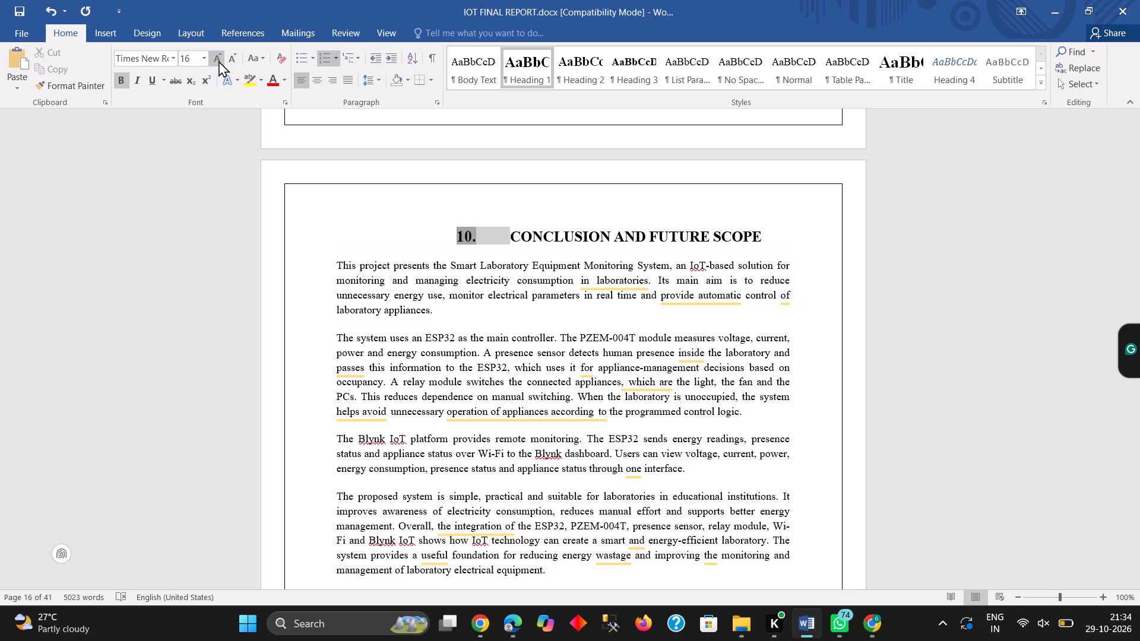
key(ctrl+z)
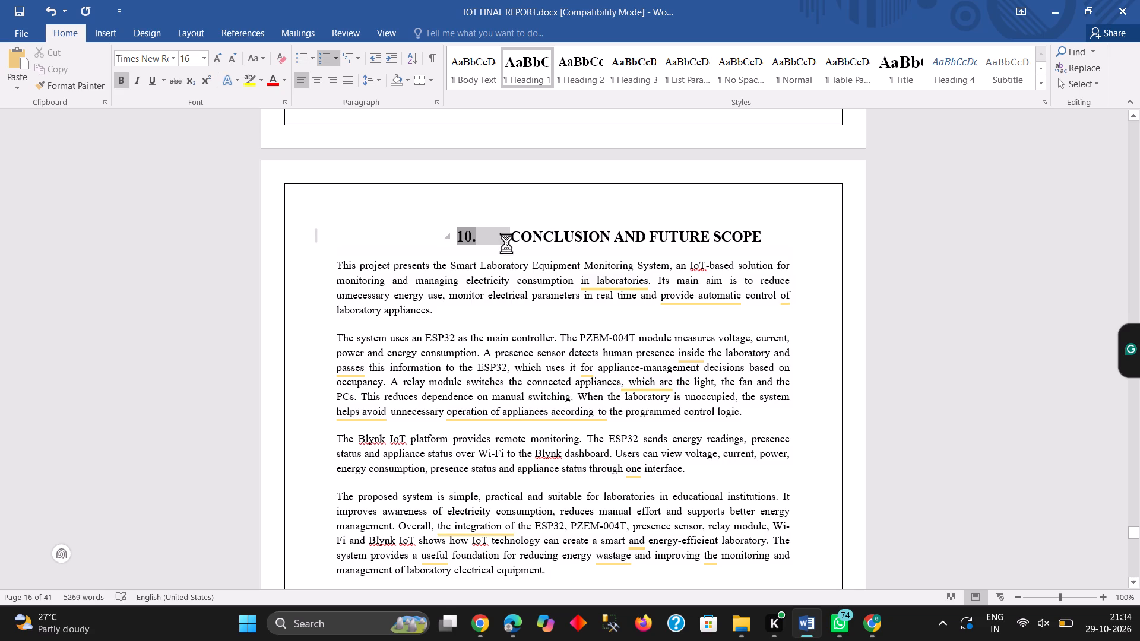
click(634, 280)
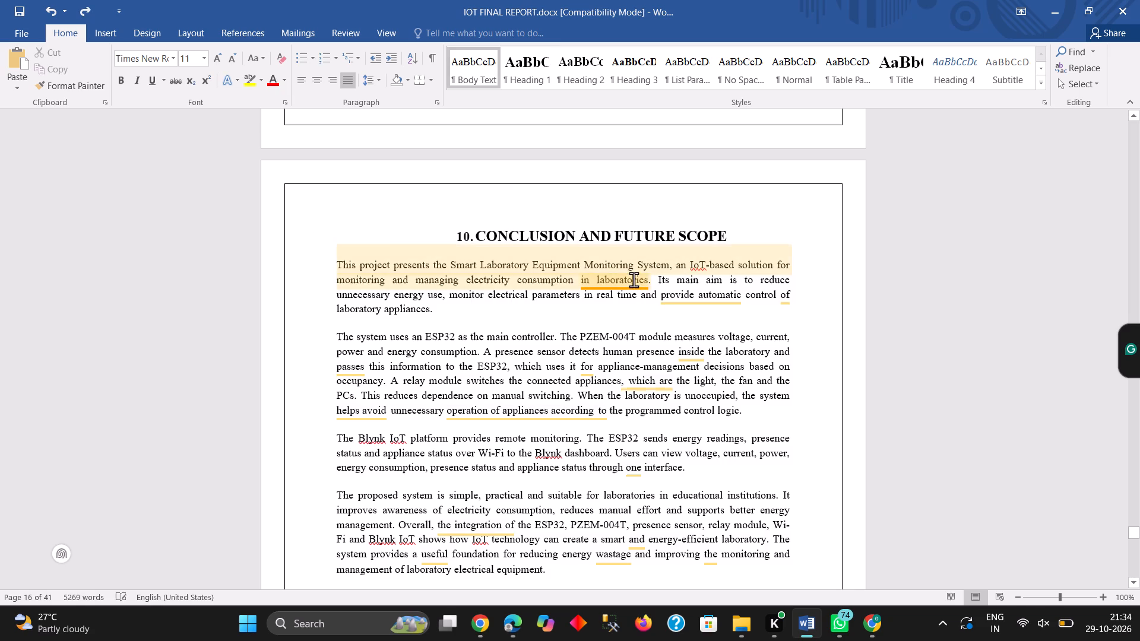
Review the report's layout and content from the conclusion chapter back to the title page.
scroll(634, 280, down, 3)
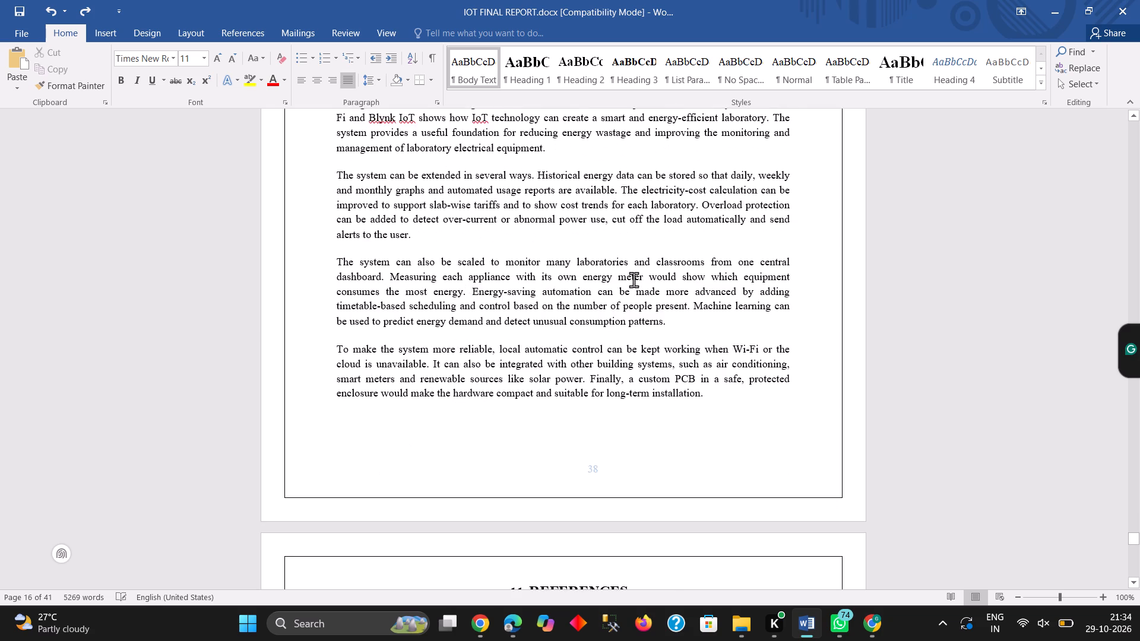
scroll(634, 280, down, 1)
scroll(634, 280, up, 8)
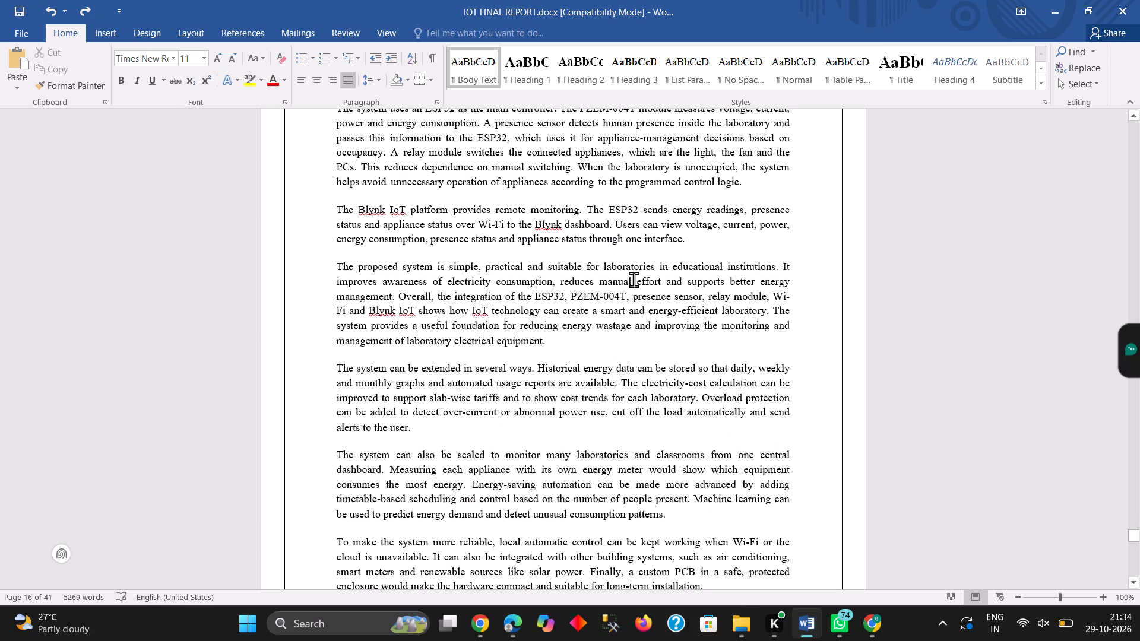
scroll(634, 280, up, 20)
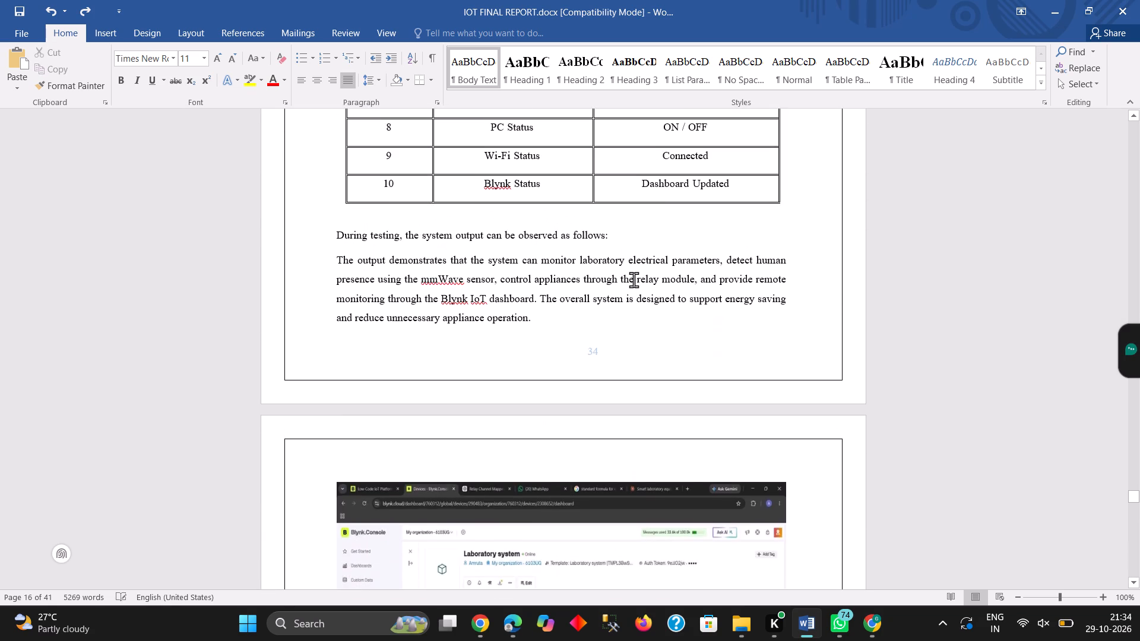
scroll(634, 280, up, 19)
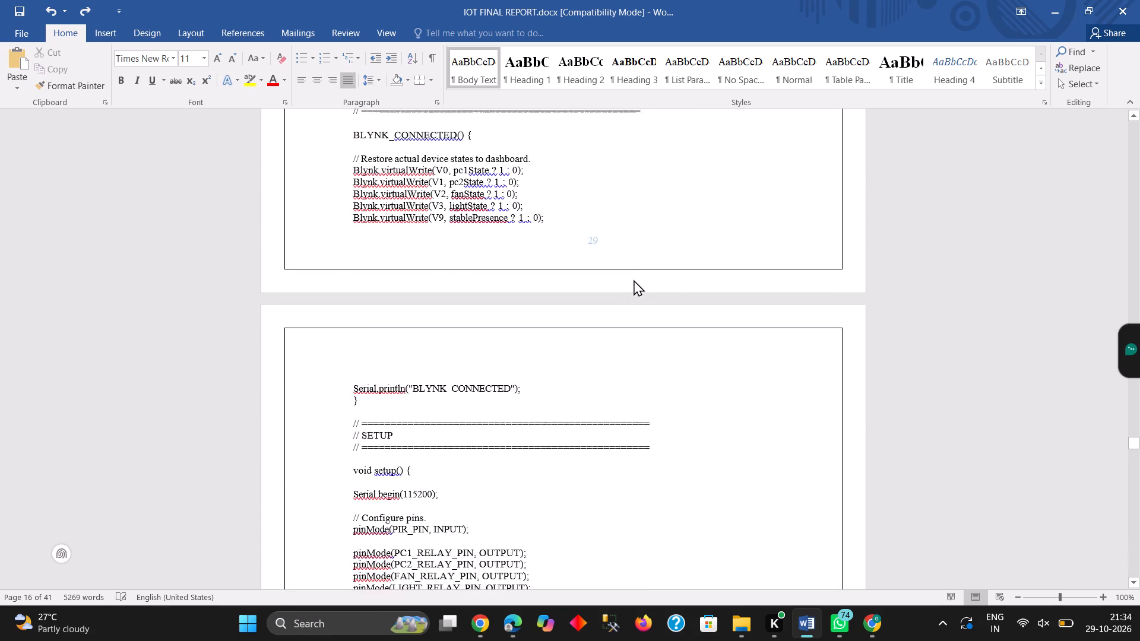
scroll(634, 280, up, 9)
scroll(634, 280, up, 12)
scroll(634, 280, up, 20)
scroll(634, 280, up, 20)
scroll(634, 280, up, 20)
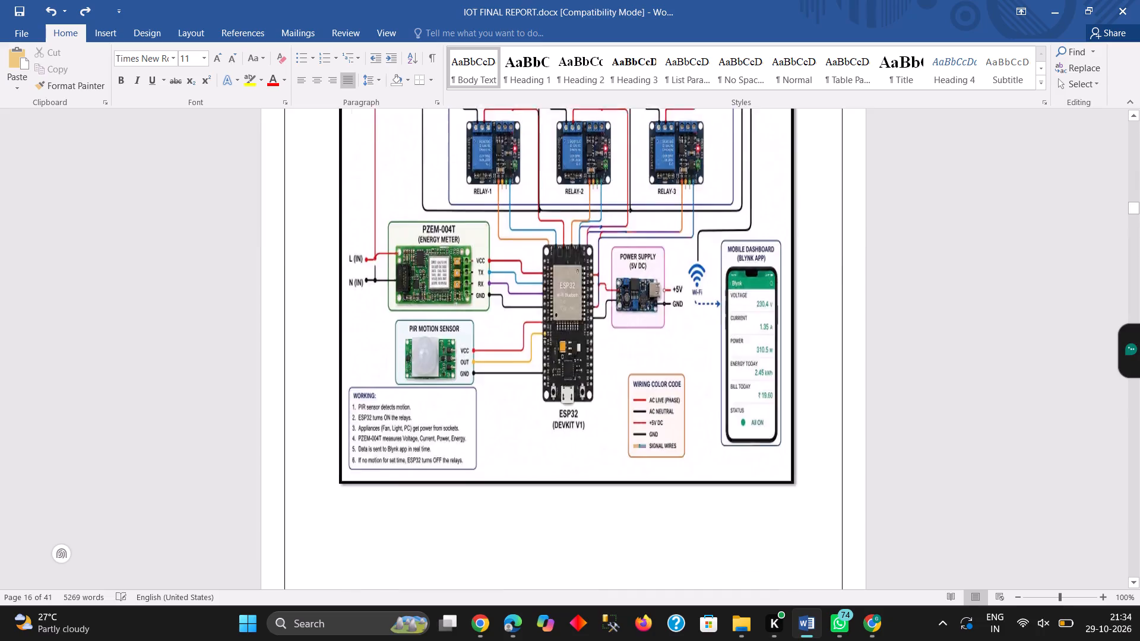
scroll(634, 280, up, 20)
scroll(634, 280, up, 20)
scroll(634, 280, up, 14)
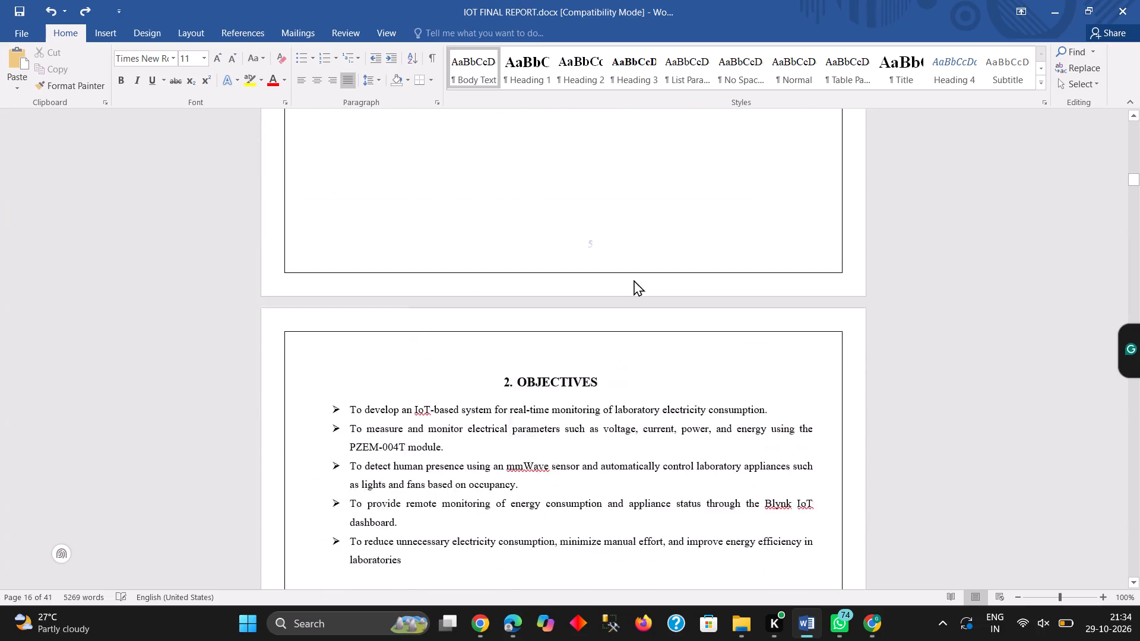
scroll(634, 280, up, 5)
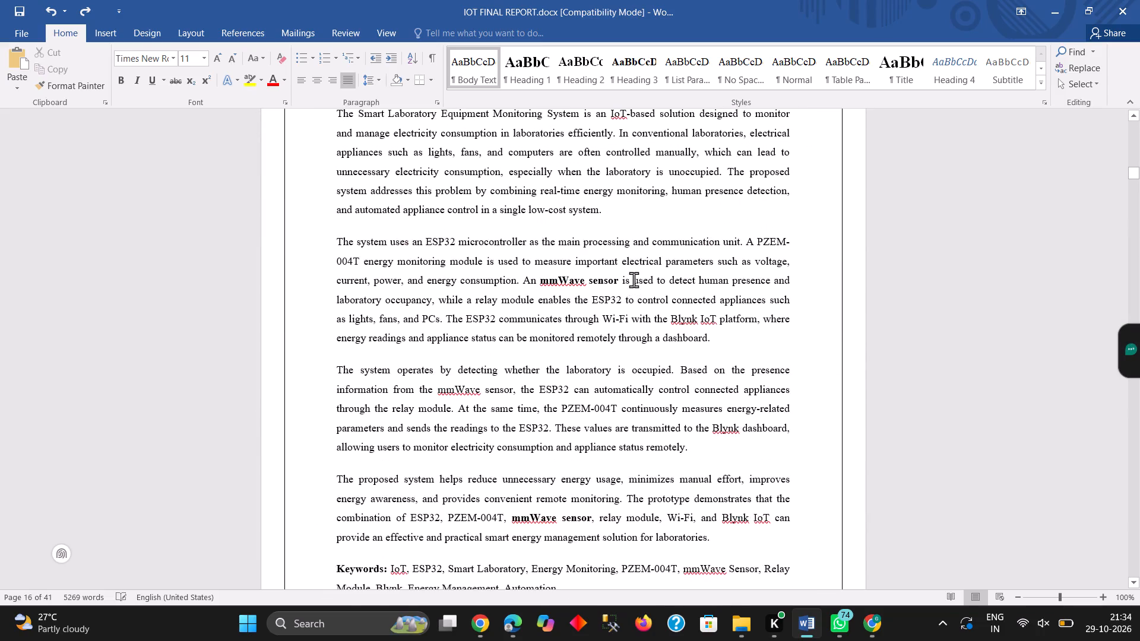
scroll(634, 280, up, 7)
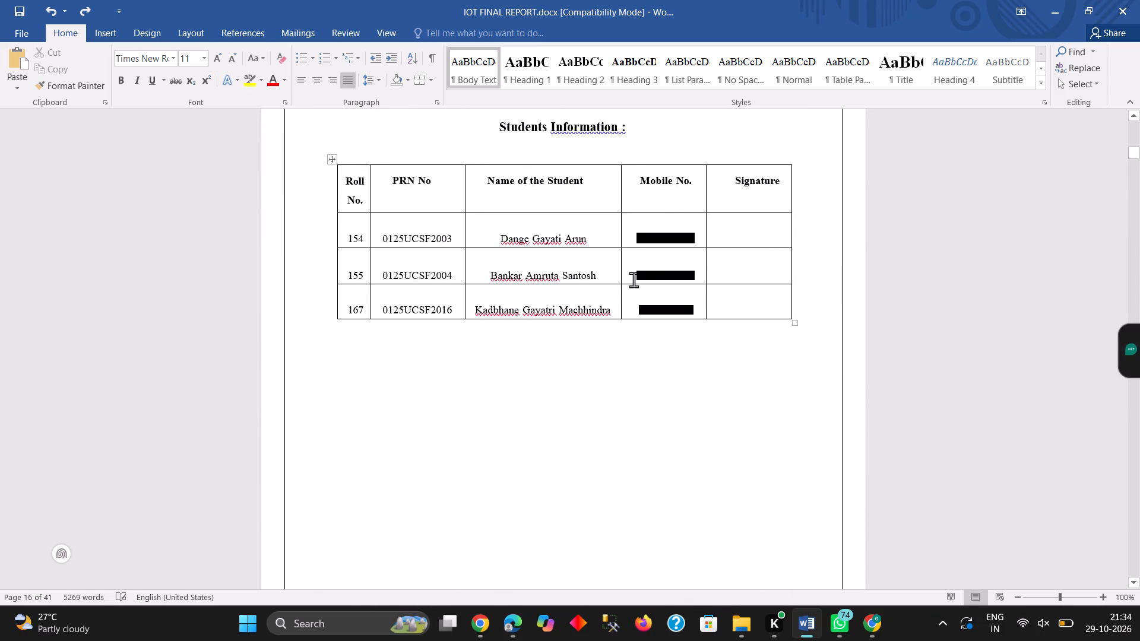
scroll(634, 280, up, 2)
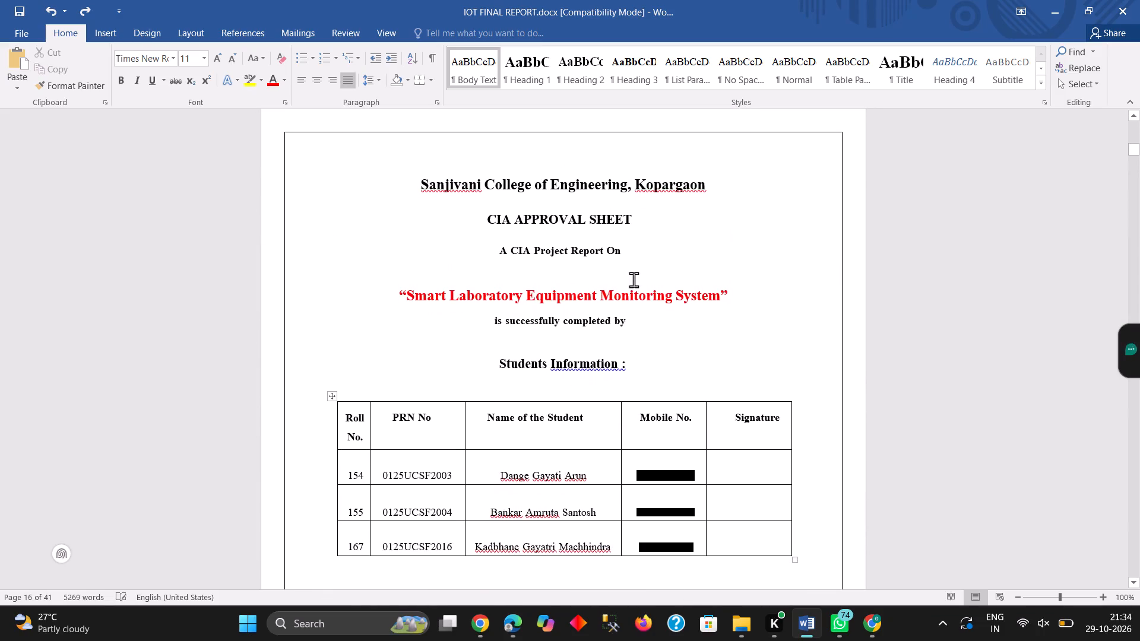
scroll(634, 280, down, 1)
scroll(634, 280, up, 7)
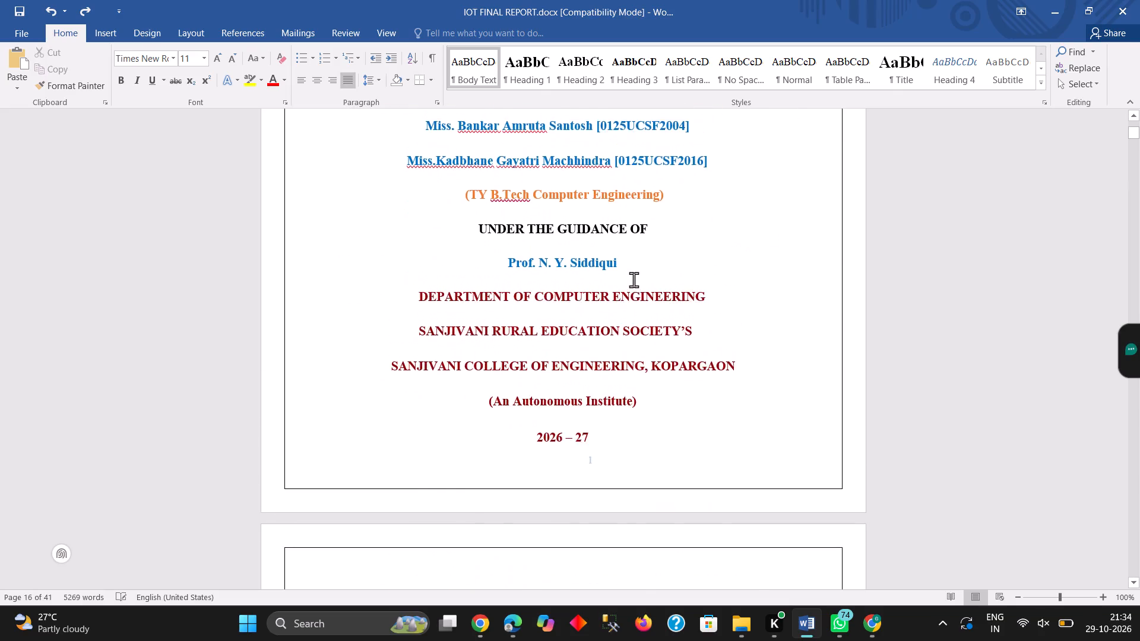
scroll(634, 280, up, 3)
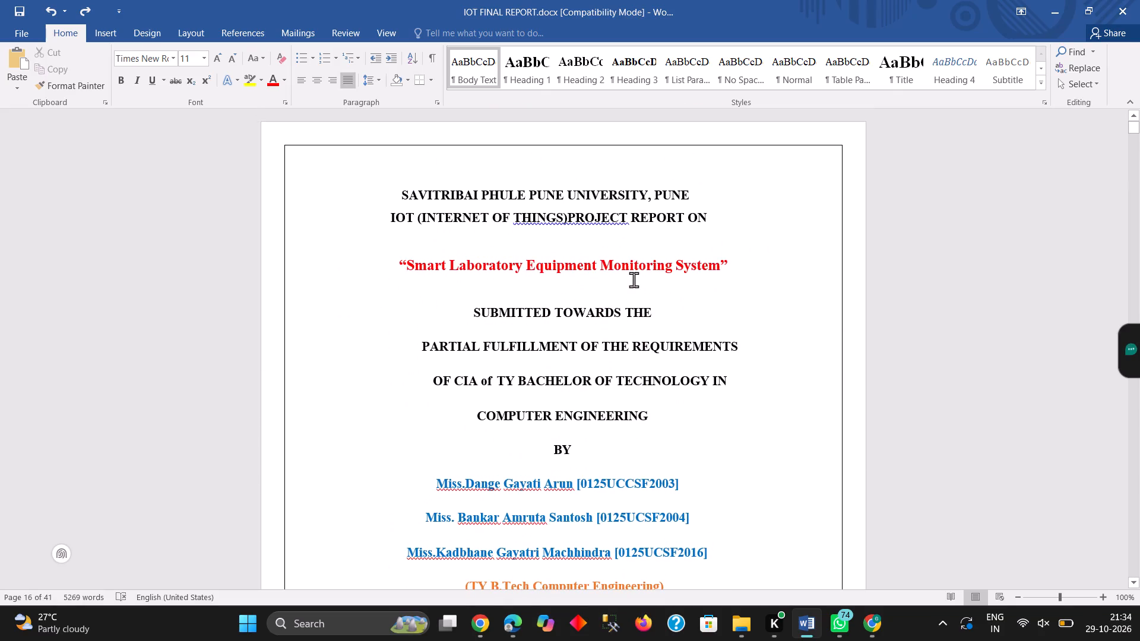
Insert the missing space between "(INTERNET OF THINGS)" and "PROJECT" in the title page heading, keeping "PROJECT" as one word.
click(571, 212)
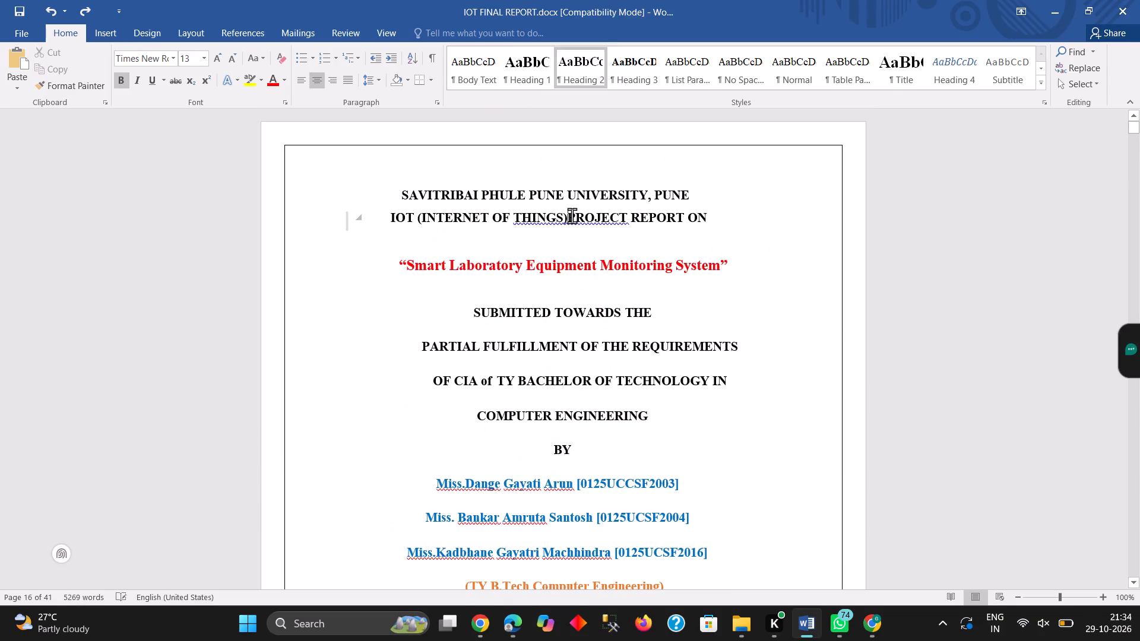
click(572, 215)
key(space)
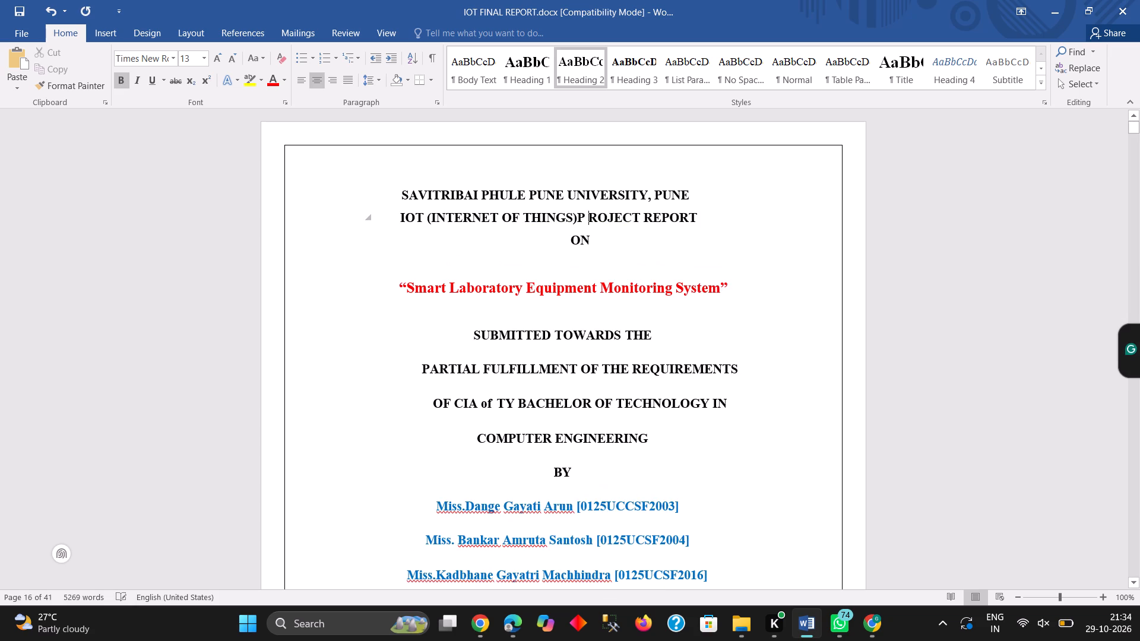
key(Left)
key(Left)
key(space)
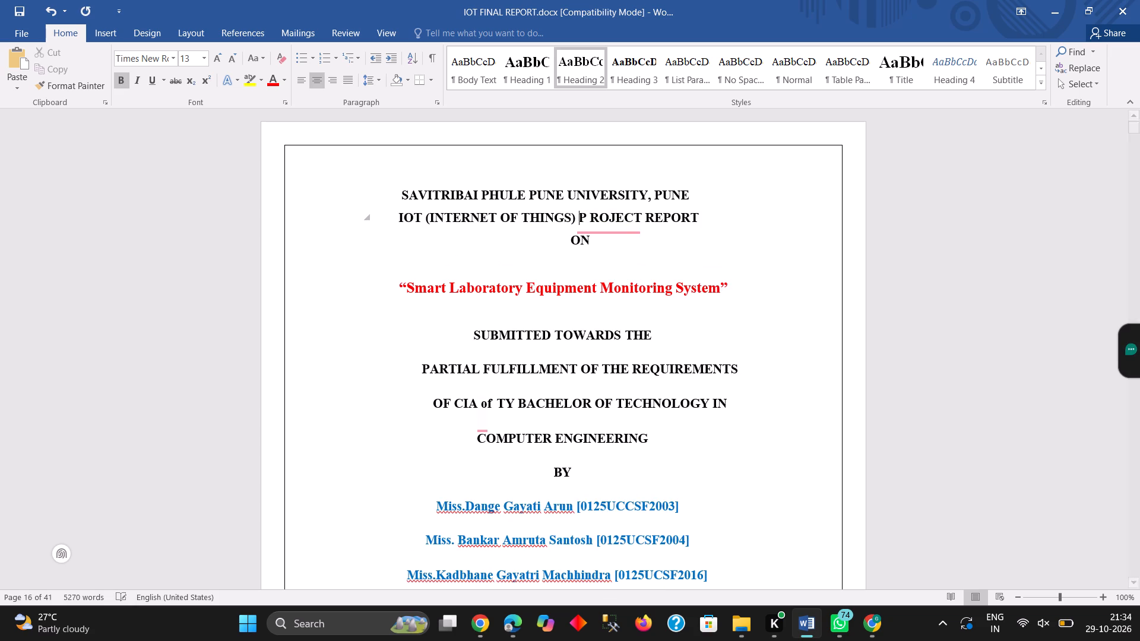
key(Right)
key(Down)
key(Up)
key(Right)
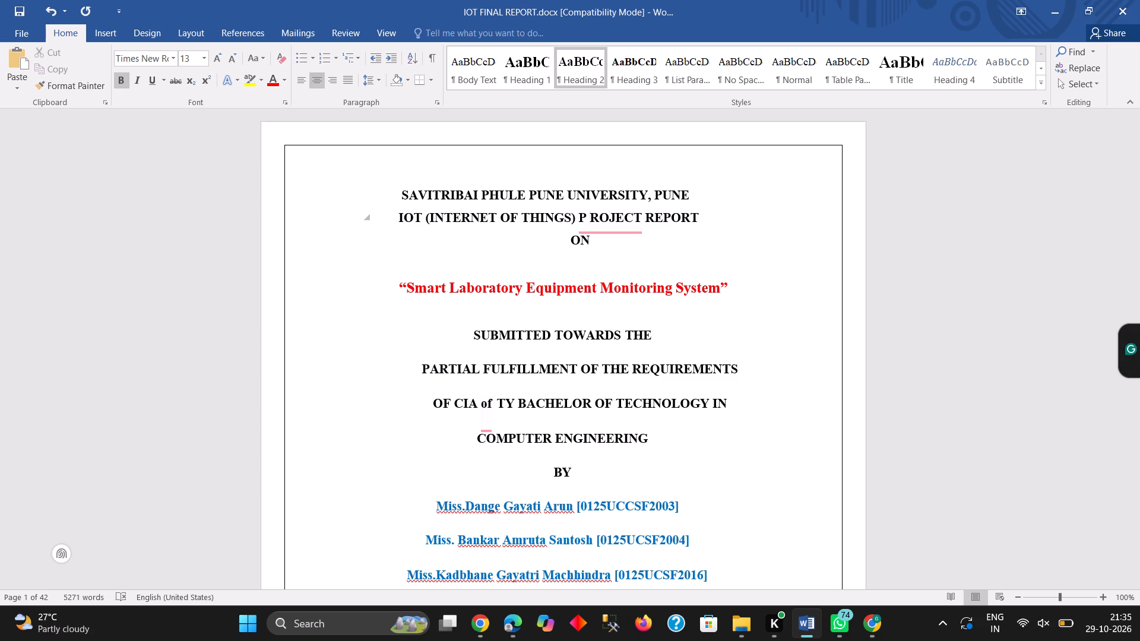
key(BackSpace)
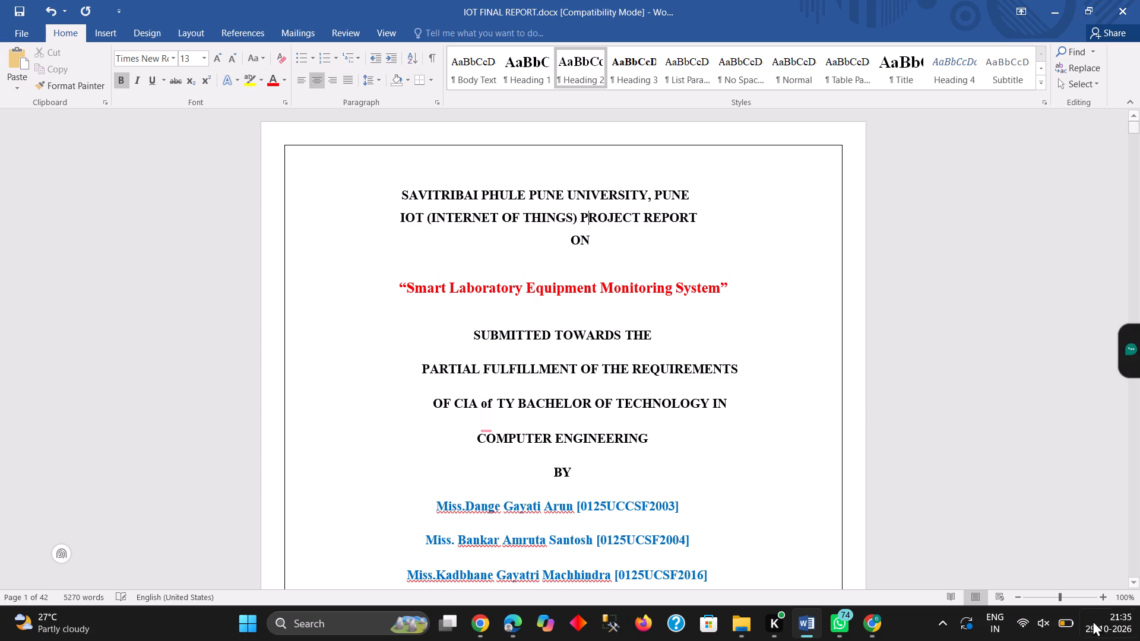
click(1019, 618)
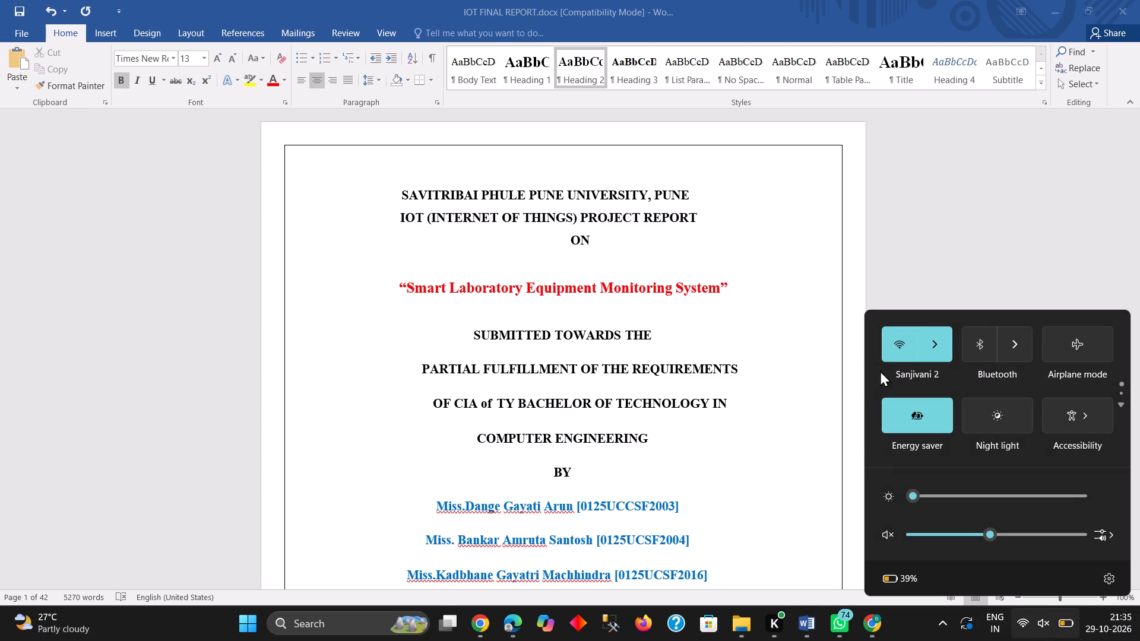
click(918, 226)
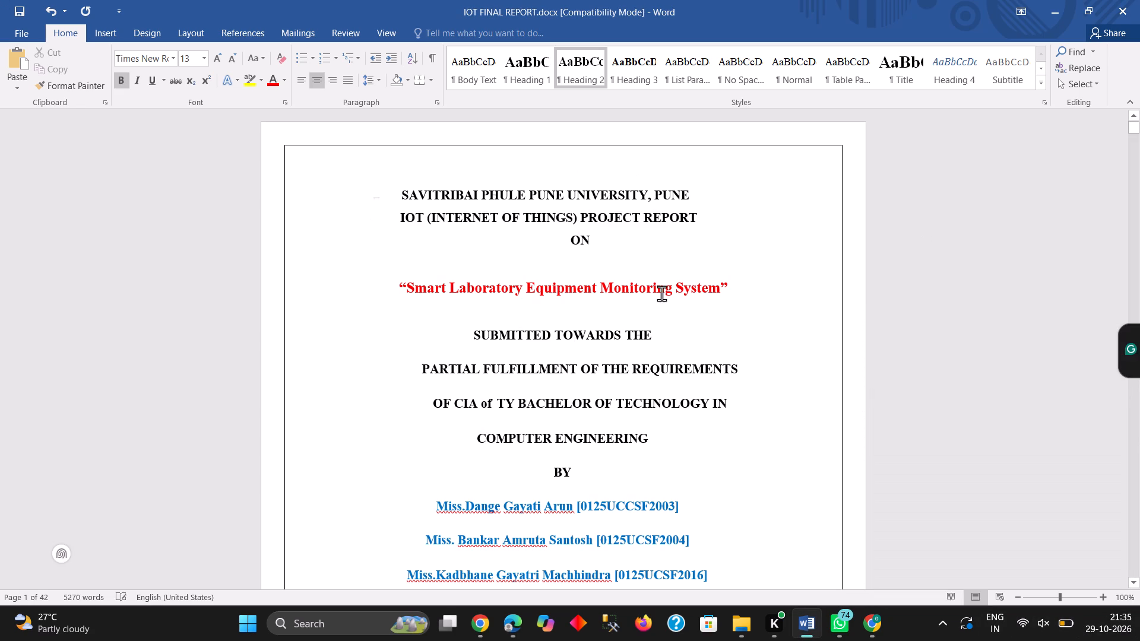
Remove the leading gap before "IOT" in the title page heading to bring "ON" onto the same line as "PROJECT REPORT".
click(571, 238)
click(401, 211)
key(BackSpace)
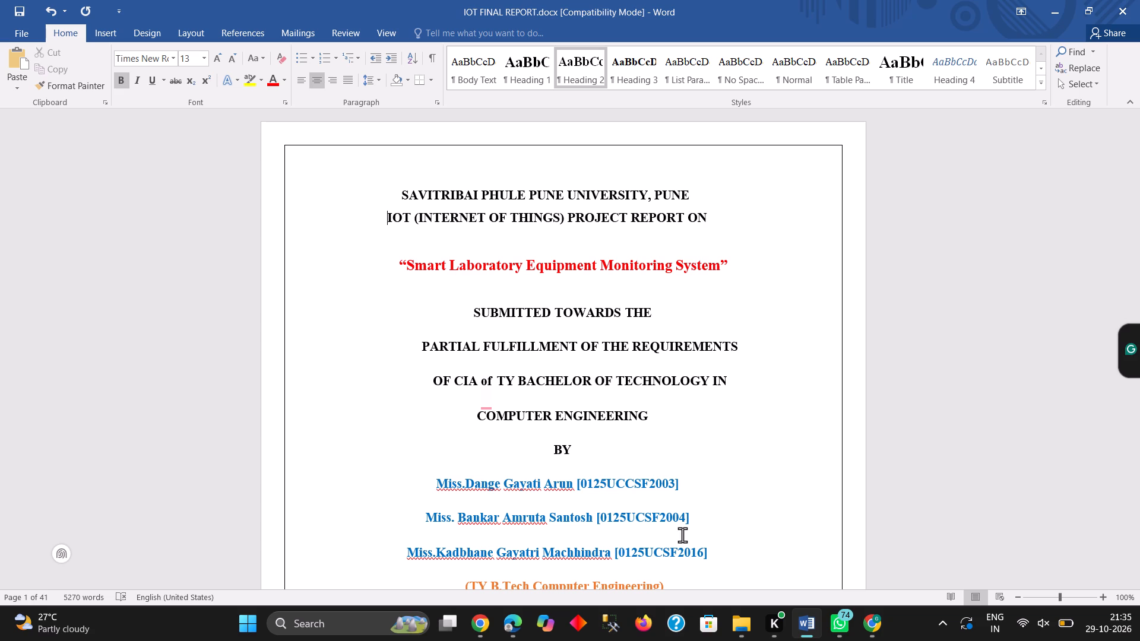
Shift the Table of Contents table slightly toward the page's left margin.
scroll(677, 336, down, 2)
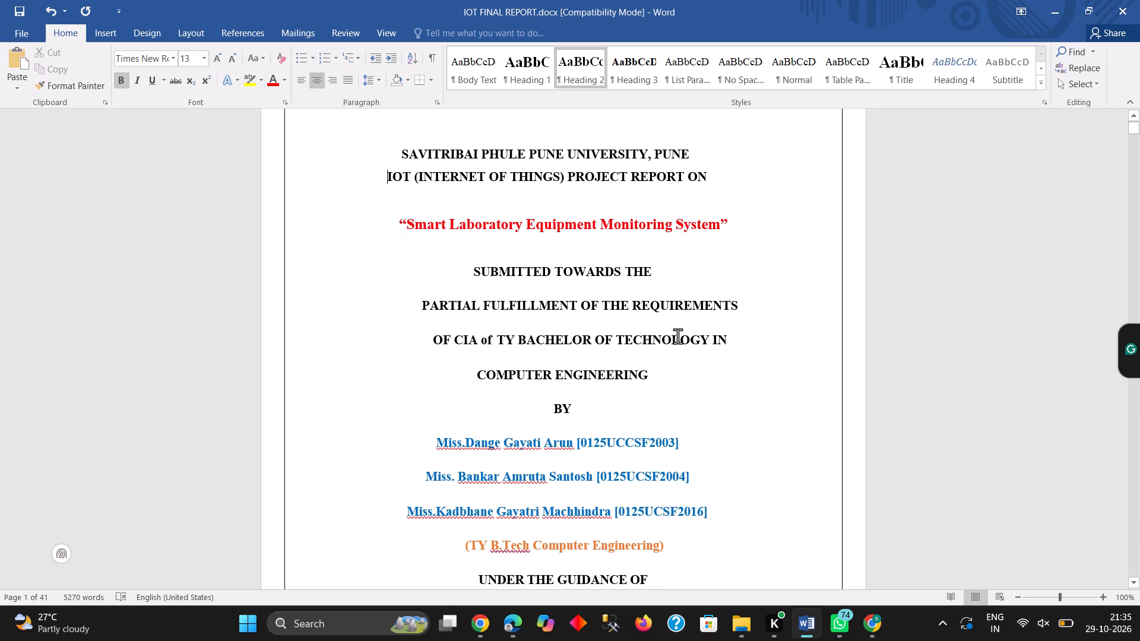
scroll(677, 336, down, 5)
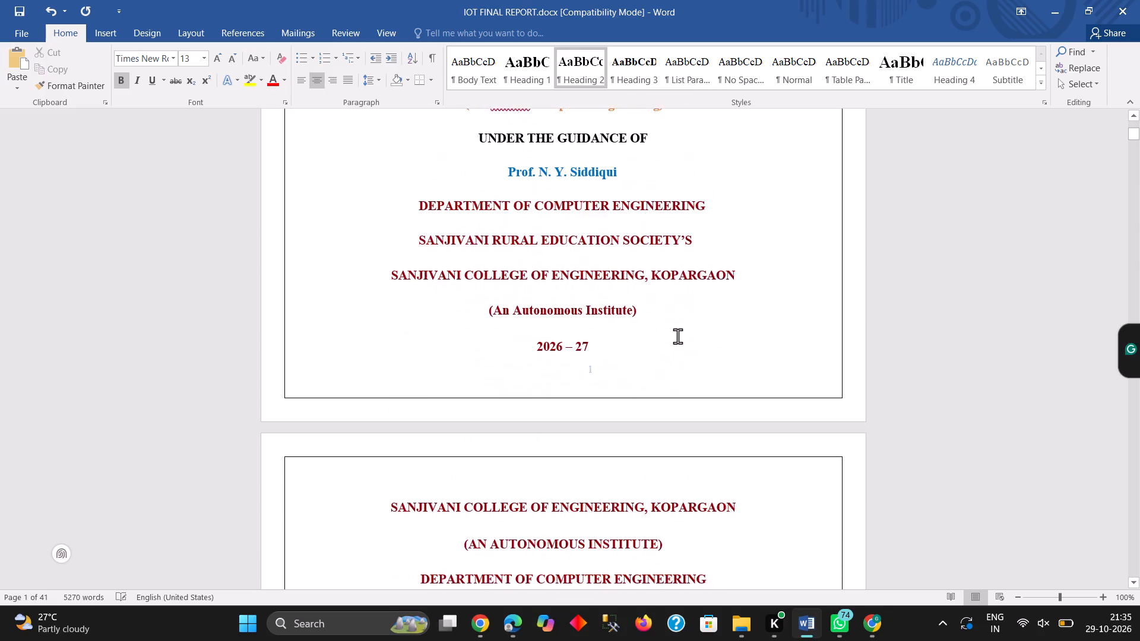
scroll(677, 336, down, 4)
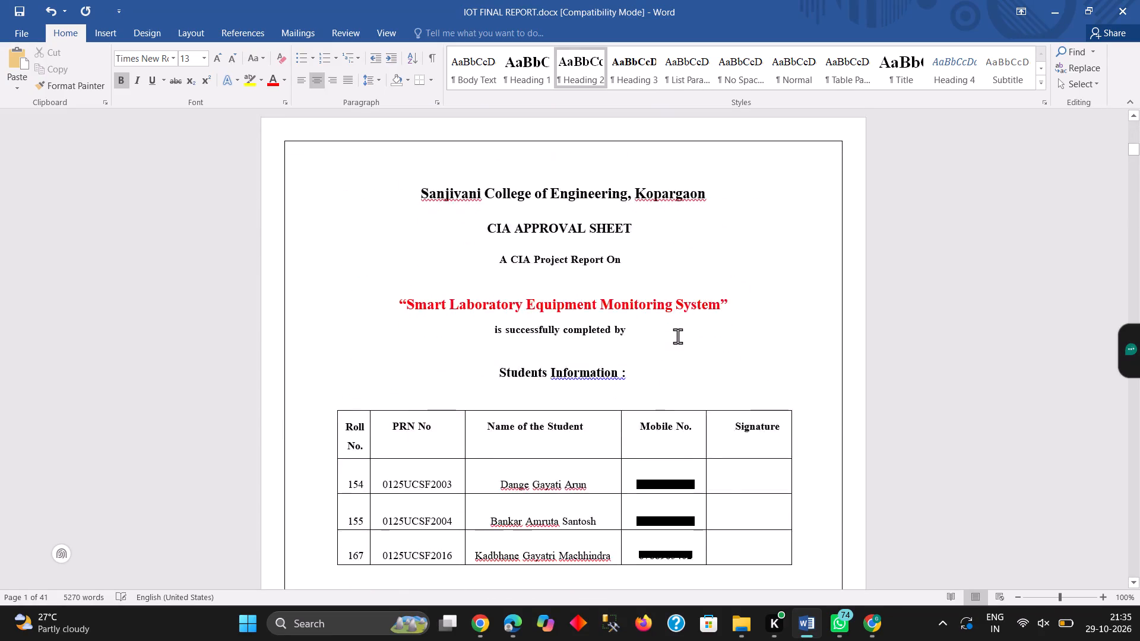
scroll(677, 336, up, 1)
scroll(677, 336, down, 3)
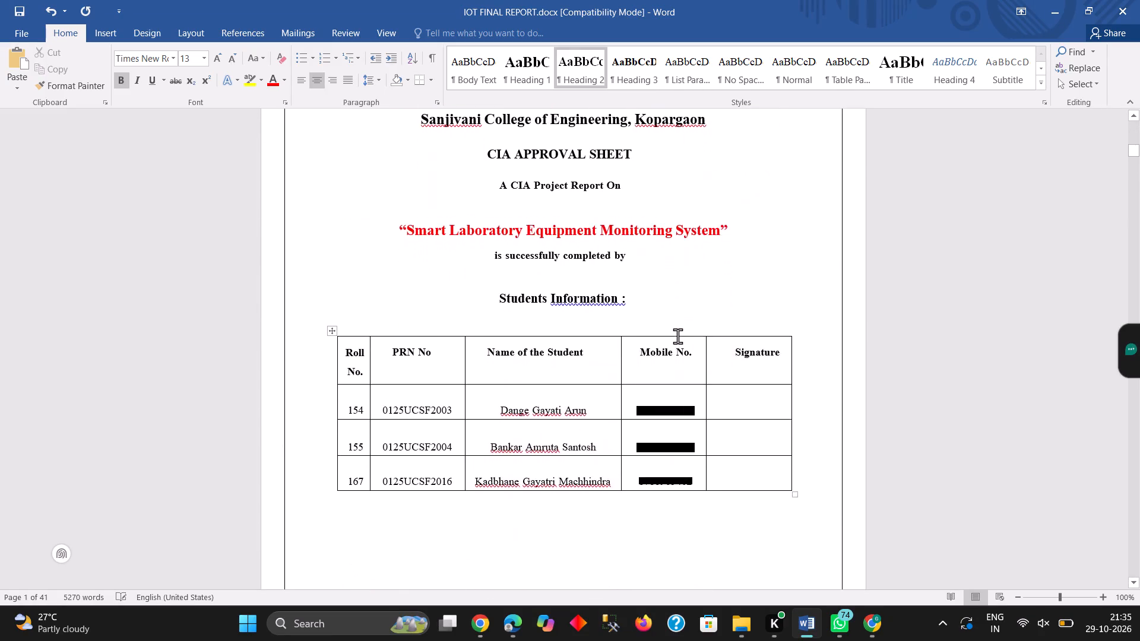
scroll(677, 336, down, 4)
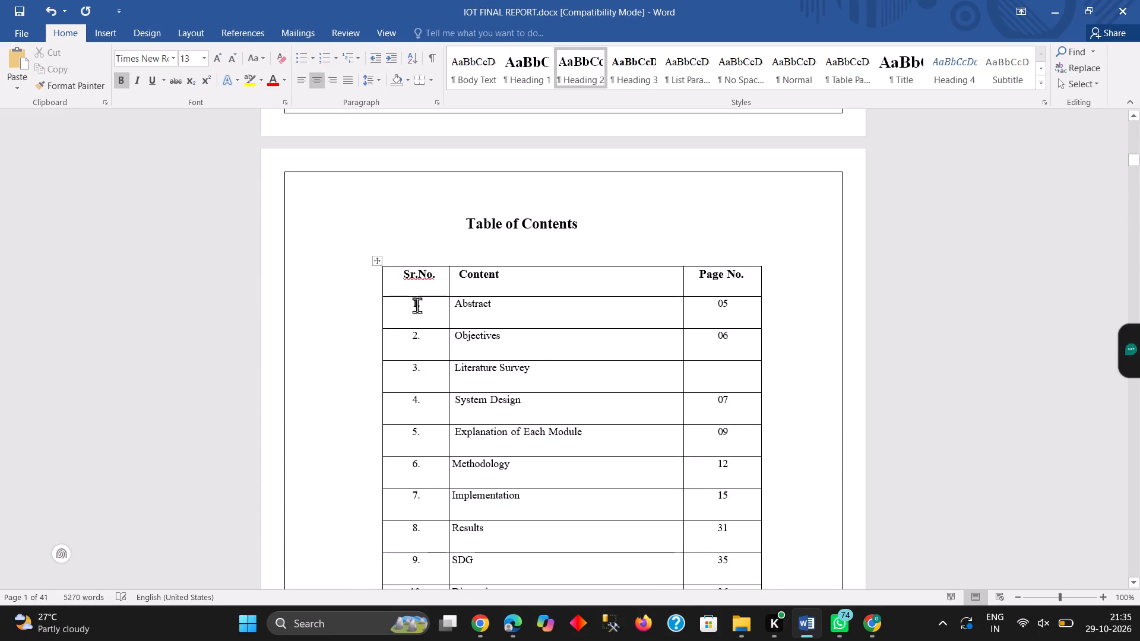
drag(378, 263, 350, 262)
Widen the whole Table of Contents table by stretching its lower corner toward the right page border.
scroll(350, 262, down, 4)
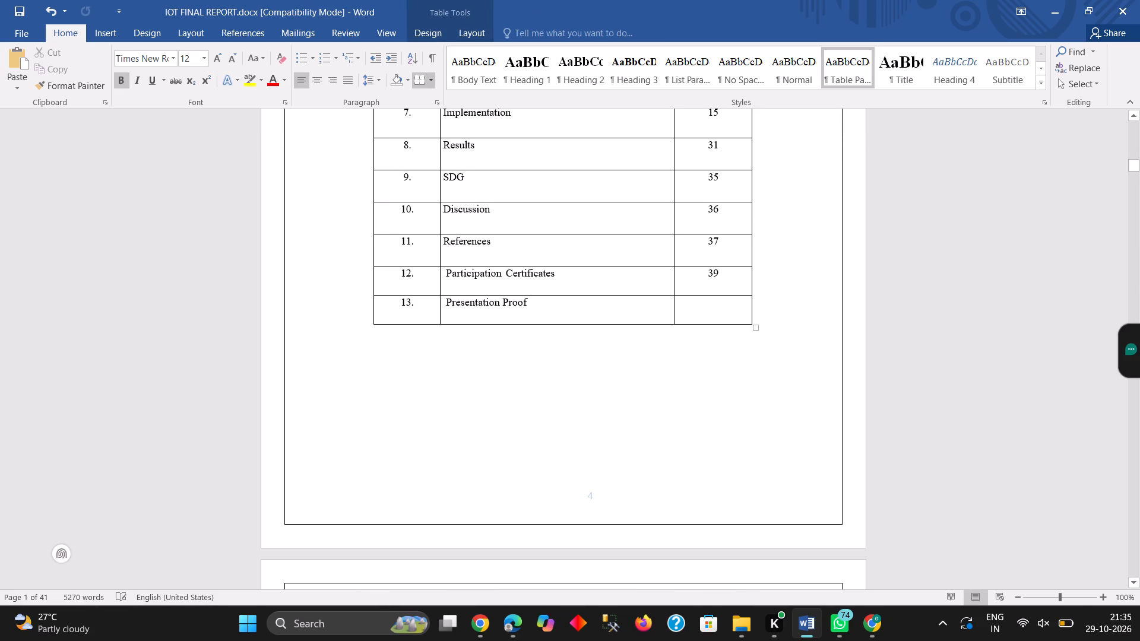
drag(758, 326, 798, 328)
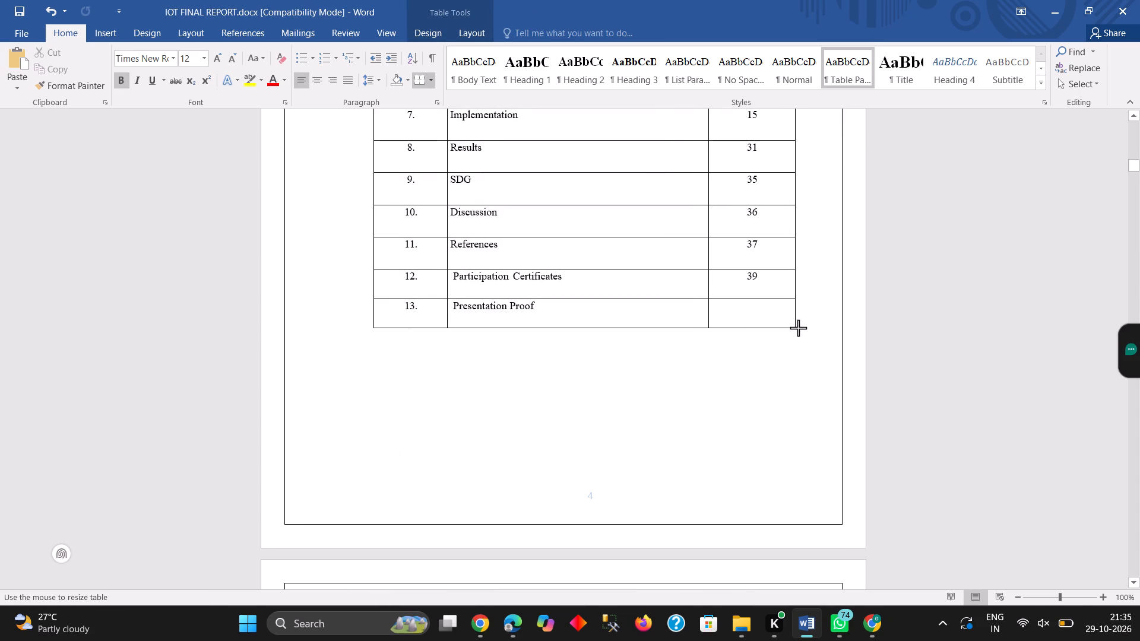
drag(798, 328, 798, 326)
Widen the Sr.No. column by extending the Table of Contents table's outer edge toward the left page border.
scroll(575, 319, up, 2)
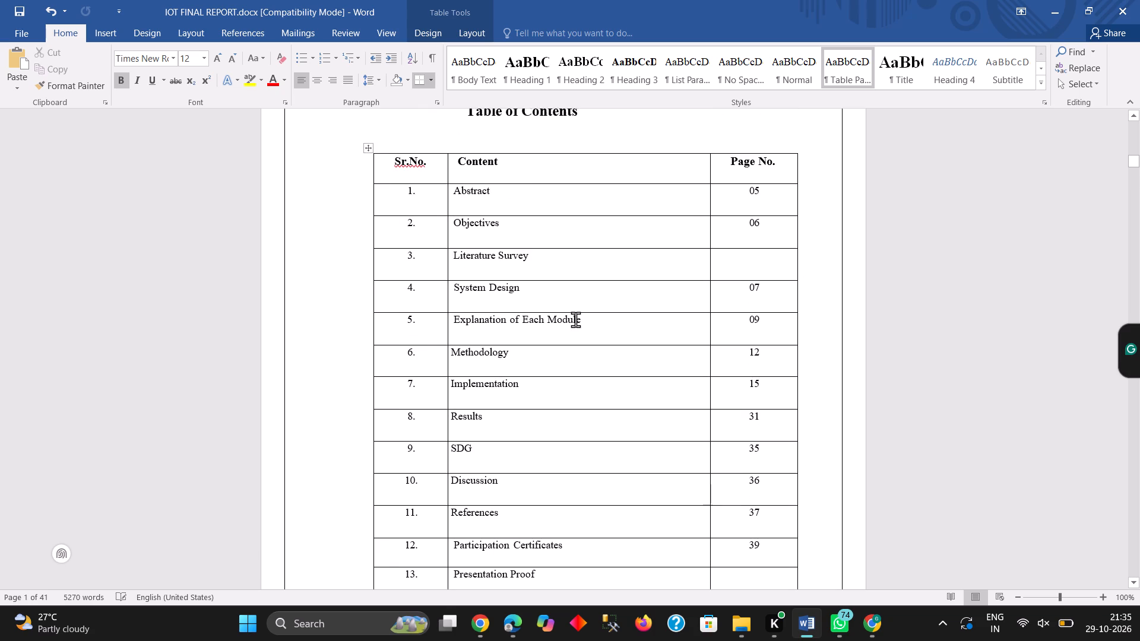
drag(370, 150, 351, 152)
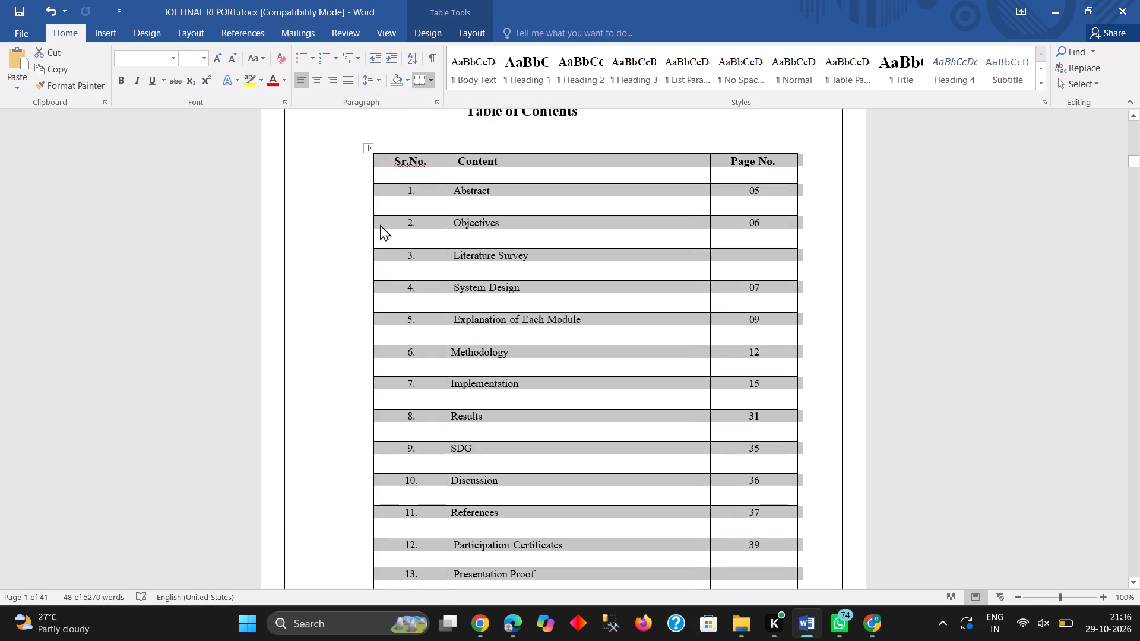
drag(373, 220, 341, 218)
click(478, 249)
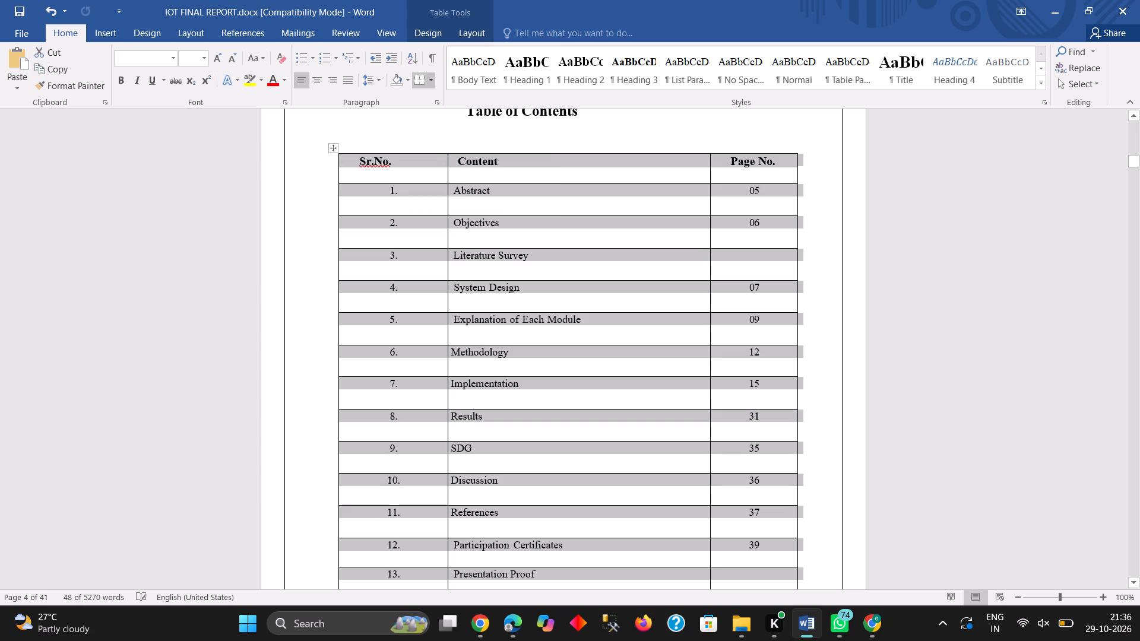
click(460, 245)
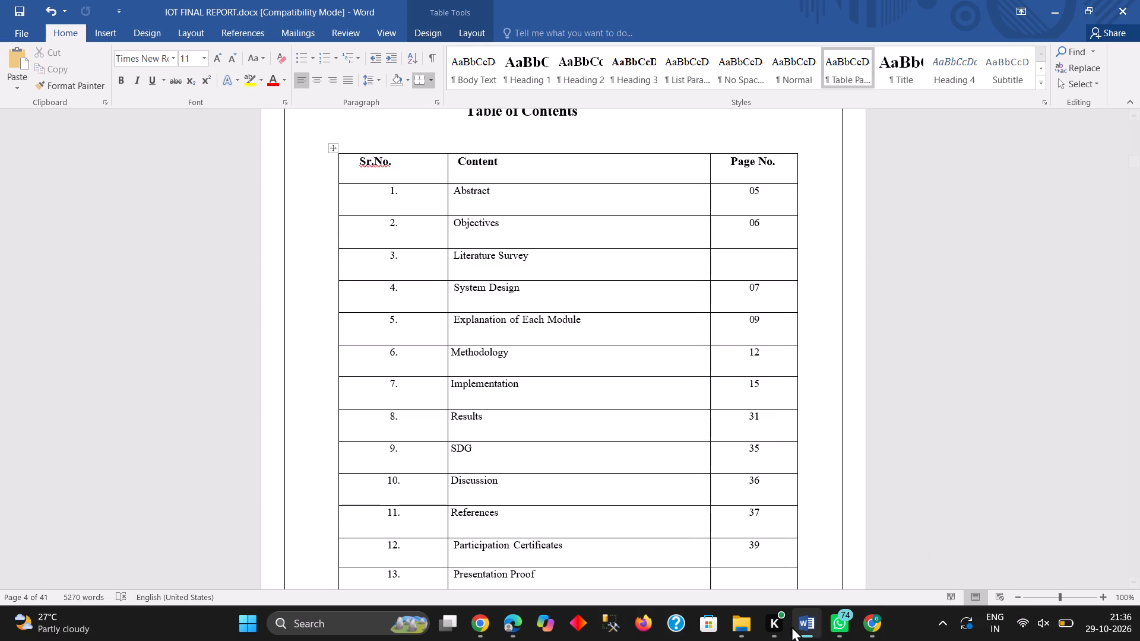
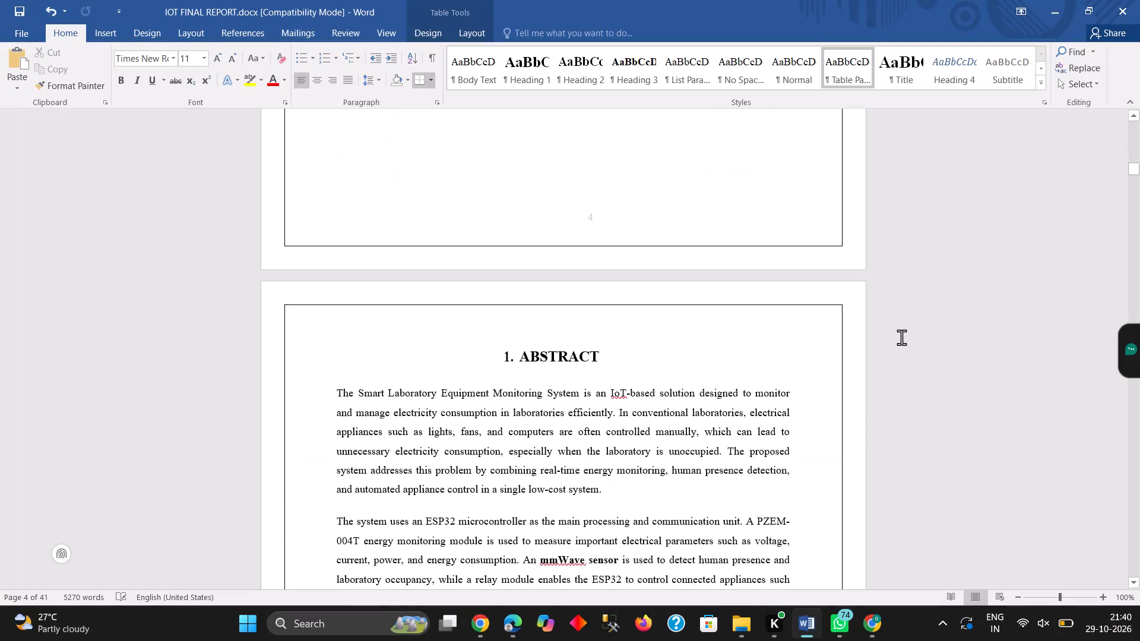
Review the report's layout and content from the Abstract through the Literature Survey and System Design chapters to the communication interface table.
scroll(901, 337, down, 1)
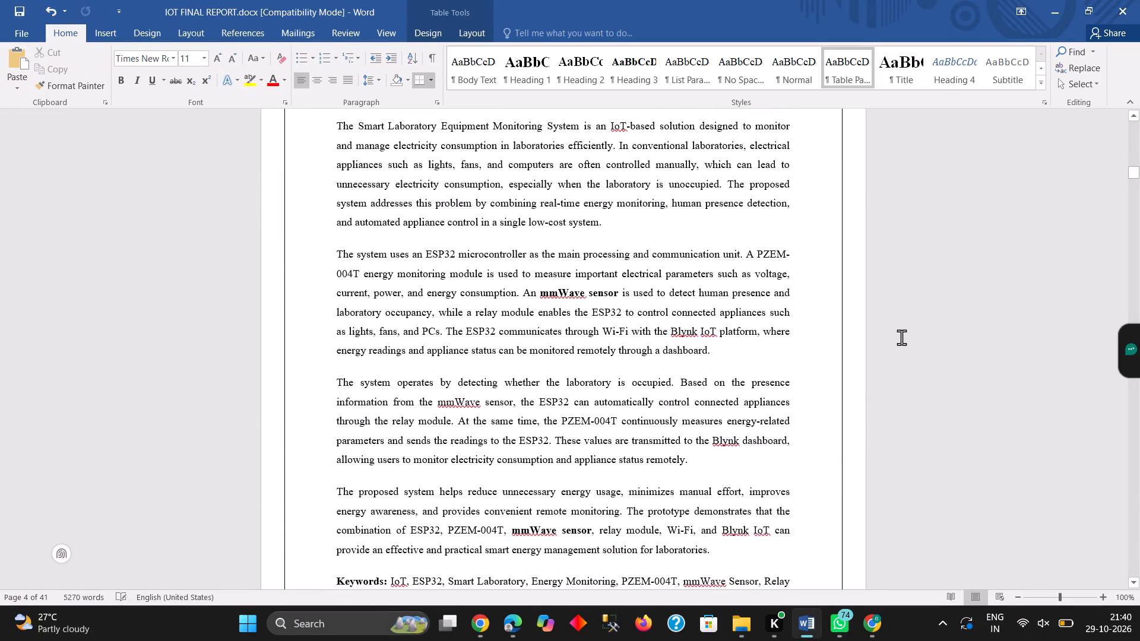
scroll(901, 337, down, 8)
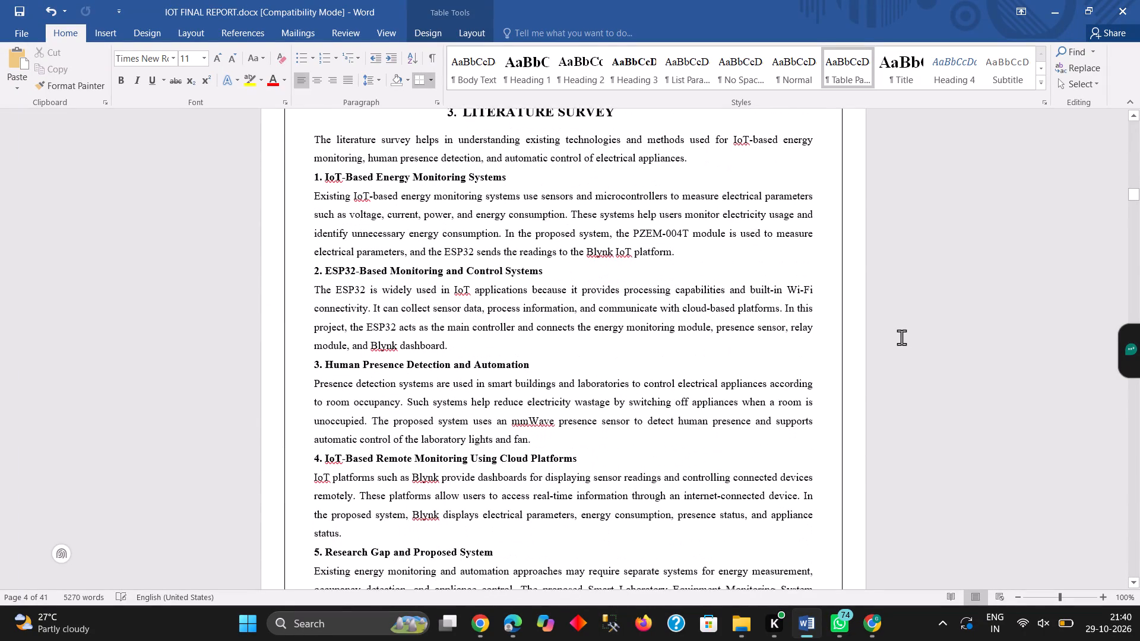
scroll(901, 337, down, 1)
scroll(901, 337, up, 7)
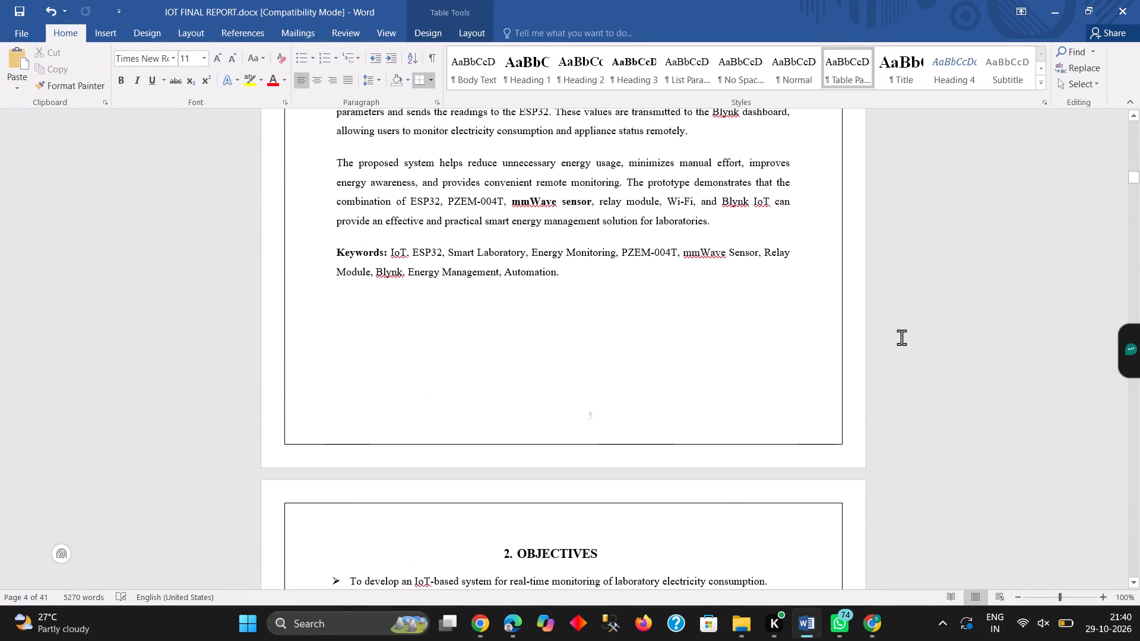
scroll(913, 295, down, 7)
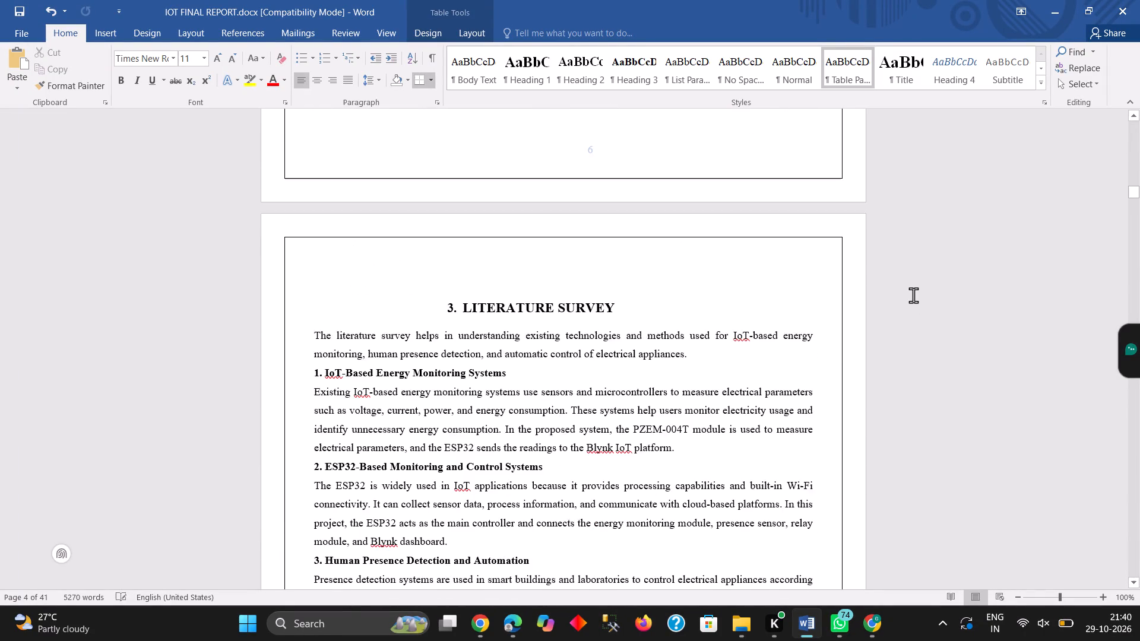
scroll(913, 295, down, 7)
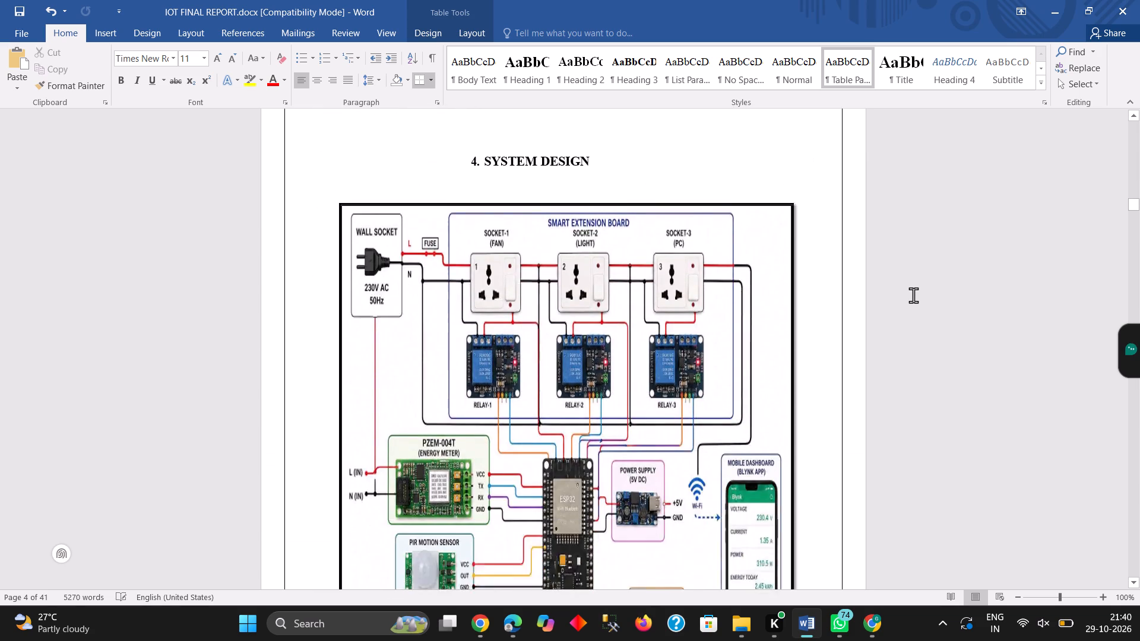
scroll(913, 295, down, 6)
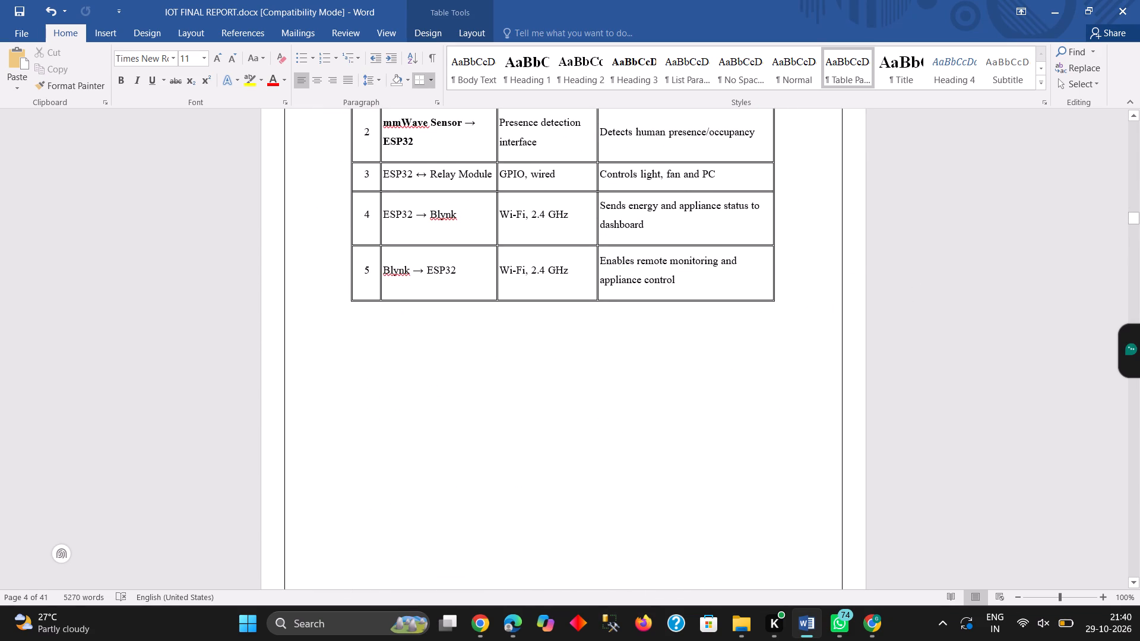
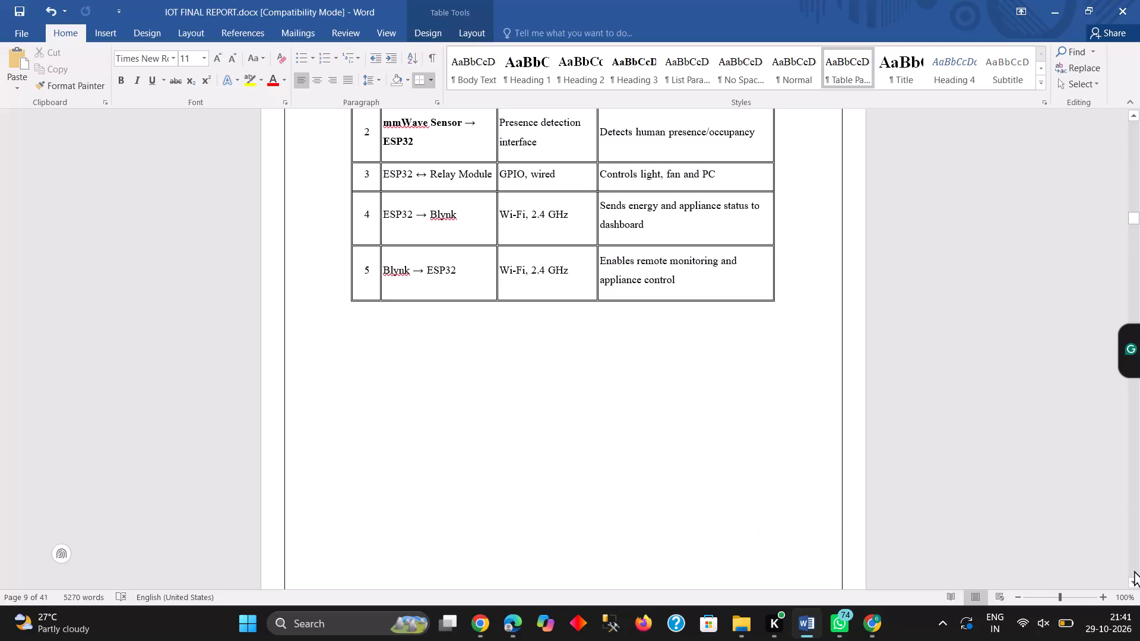
Review the report's layout and content from the Explanation of Each Block chapter to the opening steps of the Methodology chapter.
click(1037, 616)
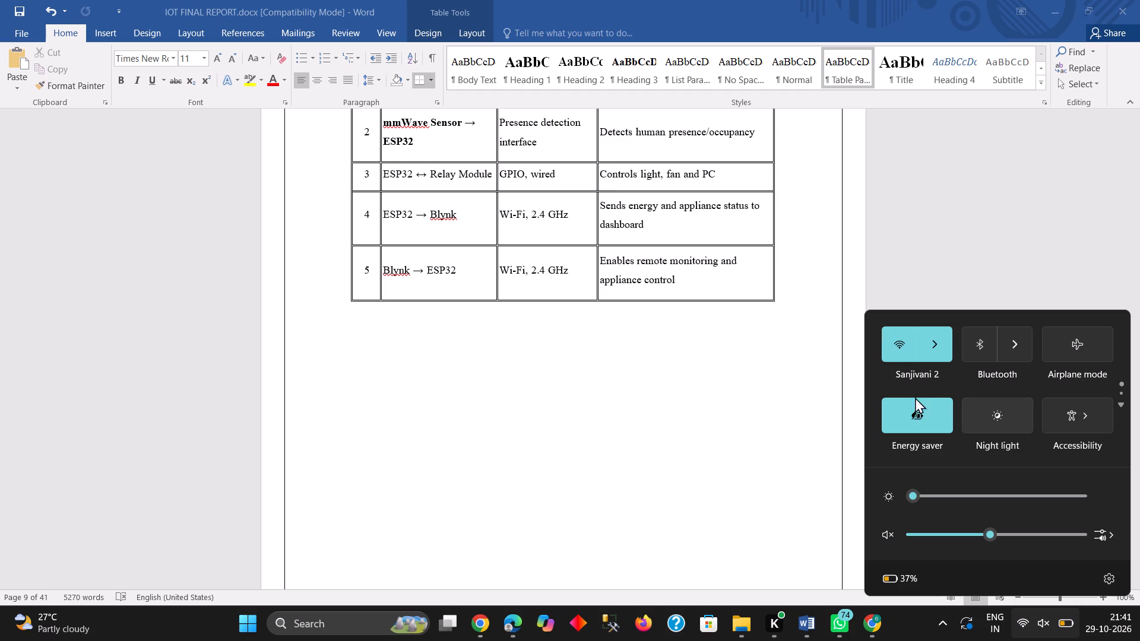
scroll(686, 424, down, 3)
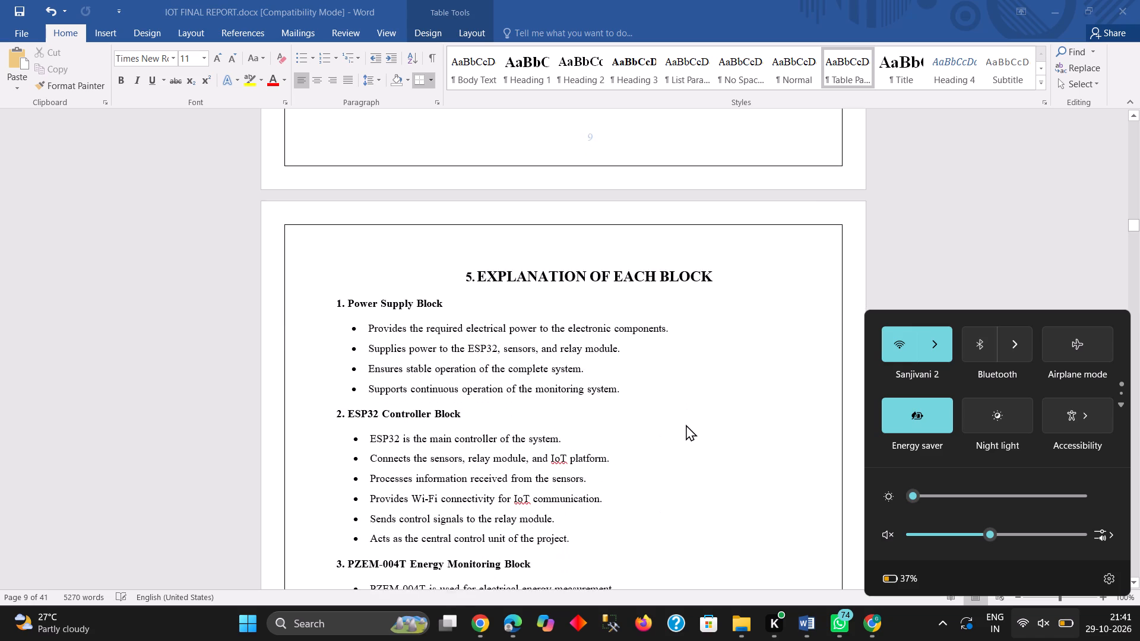
scroll(686, 424, down, 3)
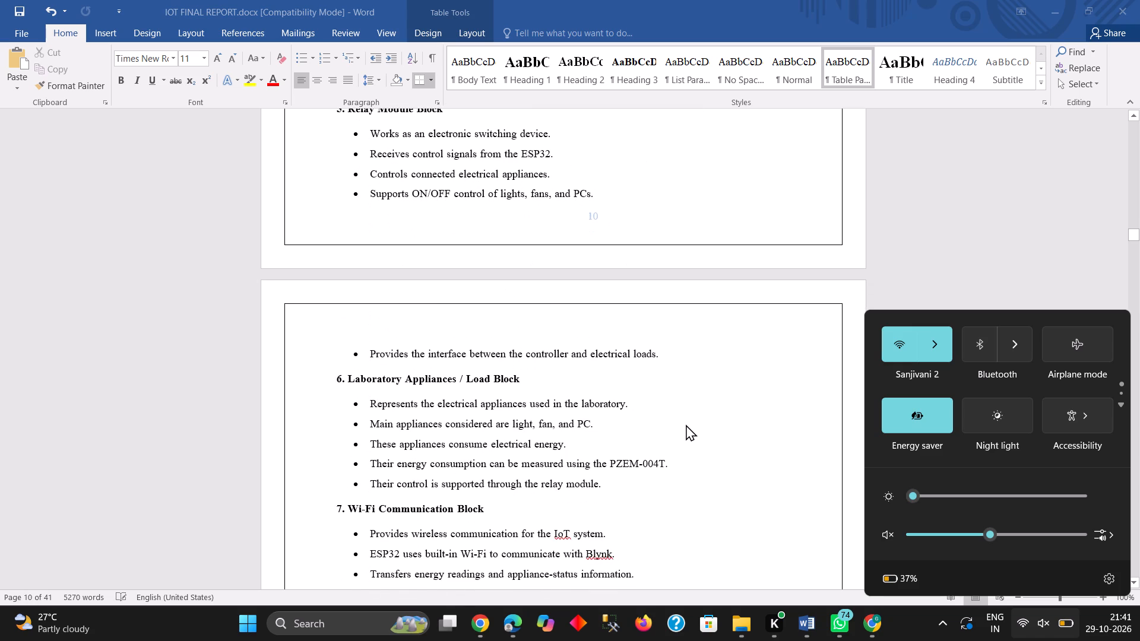
click(340, 380)
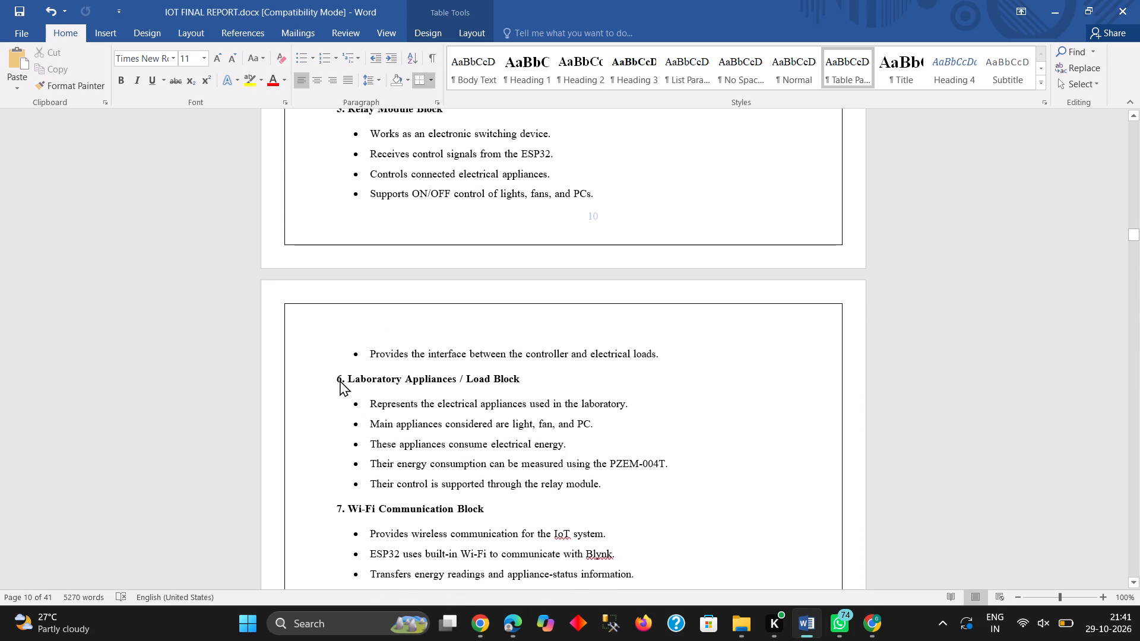
click(340, 380)
drag(340, 380, 319, 382)
click(849, 389)
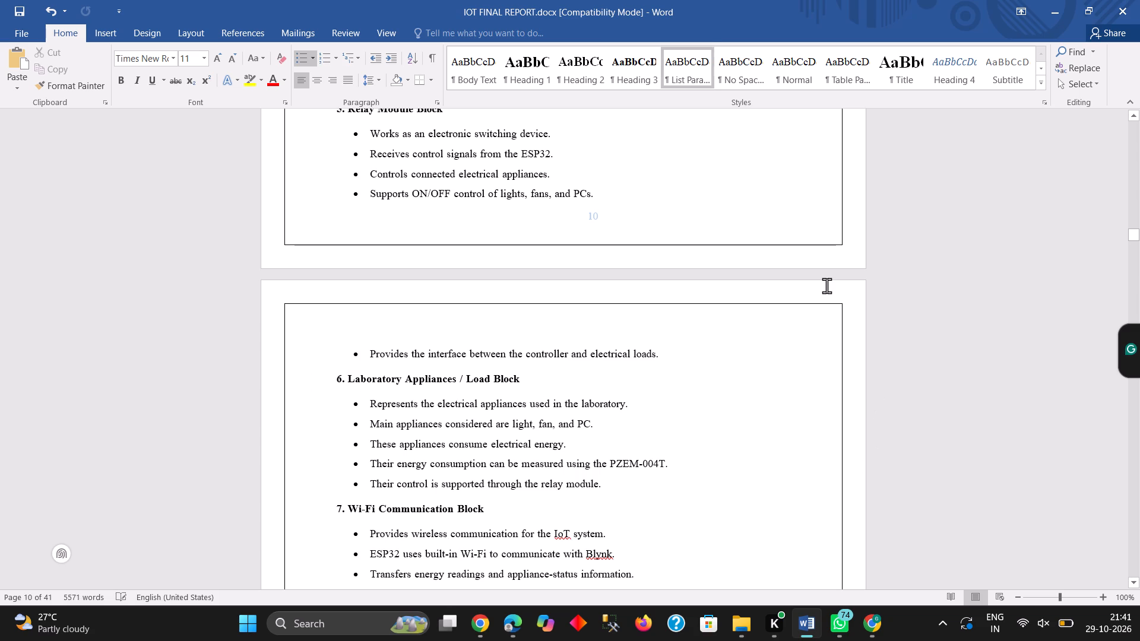
scroll(667, 302, down, 2)
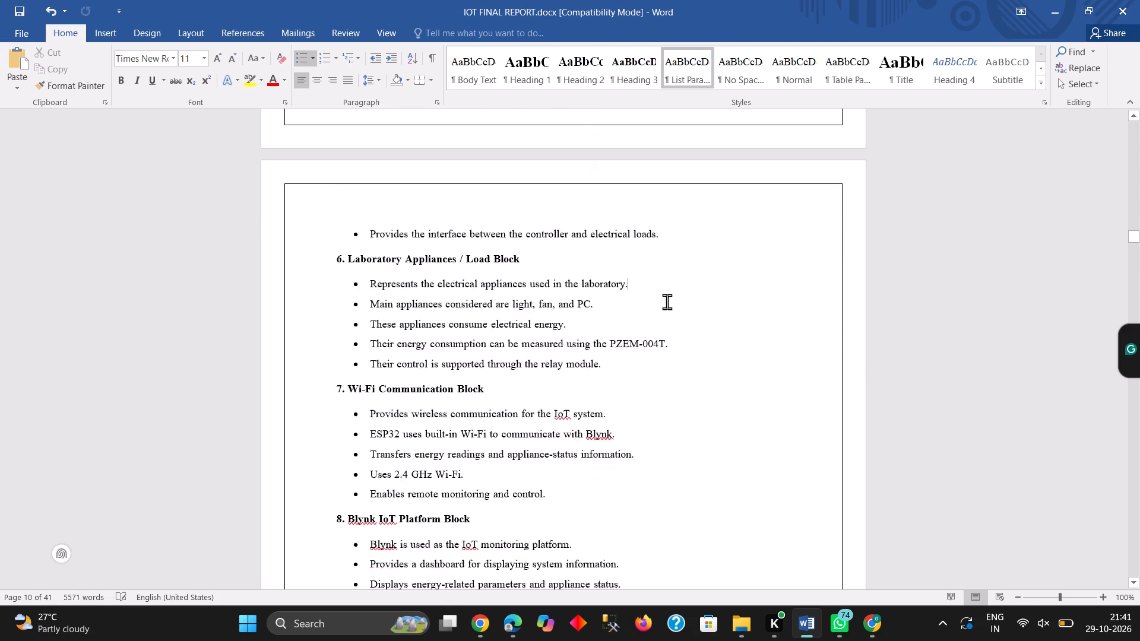
scroll(667, 302, down, 6)
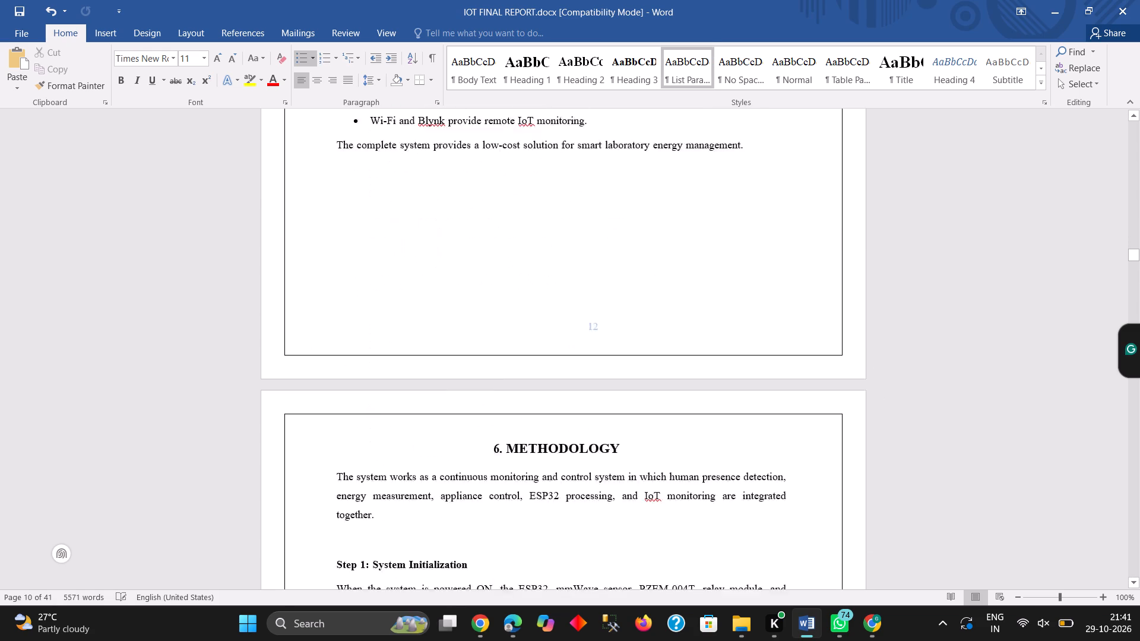
scroll(667, 302, down, 5)
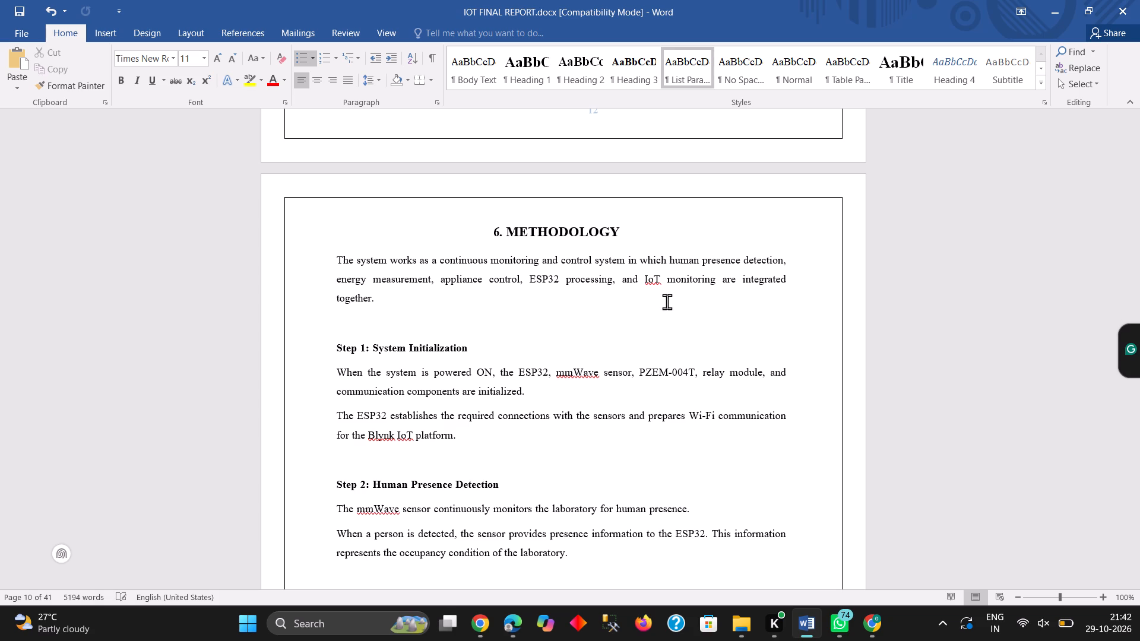
Decrease the left indent of the introductory paragraph under the 6. METHODOLOGY heading.
click(788, 320)
scroll(788, 320, down, 1)
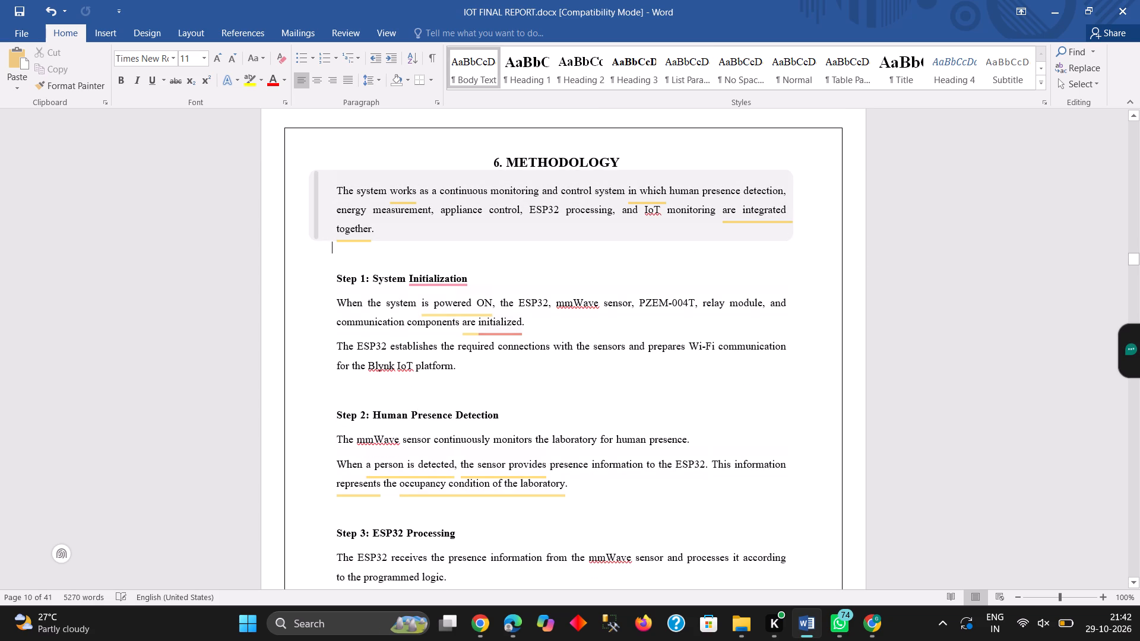
click(322, 188)
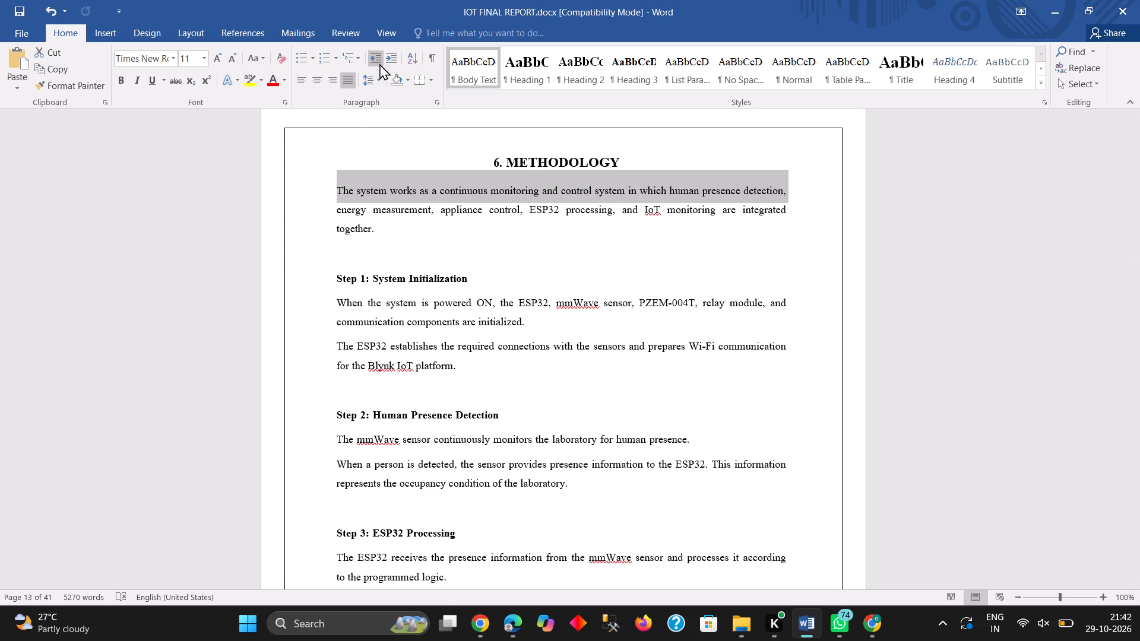
click(378, 64)
click(378, 64)
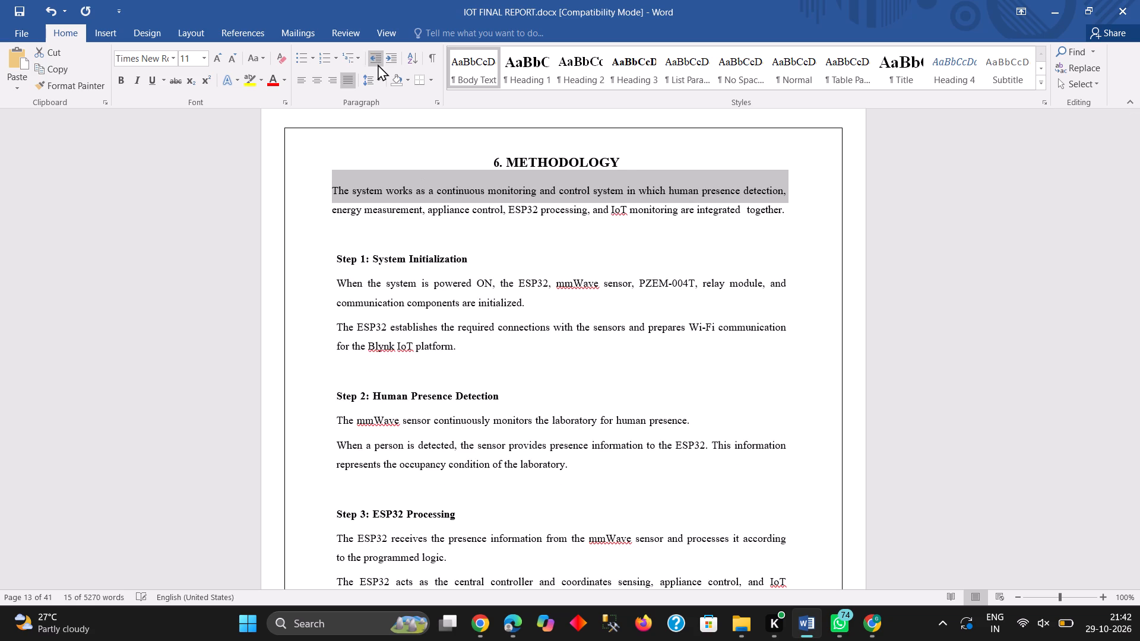
click(378, 64)
click(567, 312)
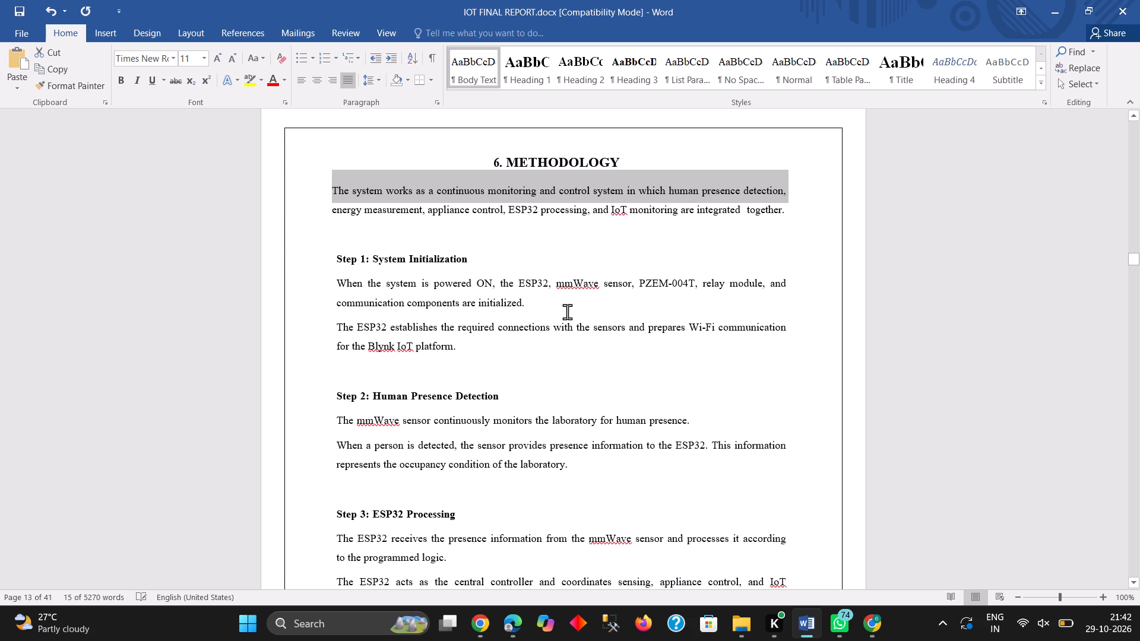
Examine the layout from the Literature Survey chapter through System Design and the block descriptions to the program code listing.
scroll(753, 284, up, 3)
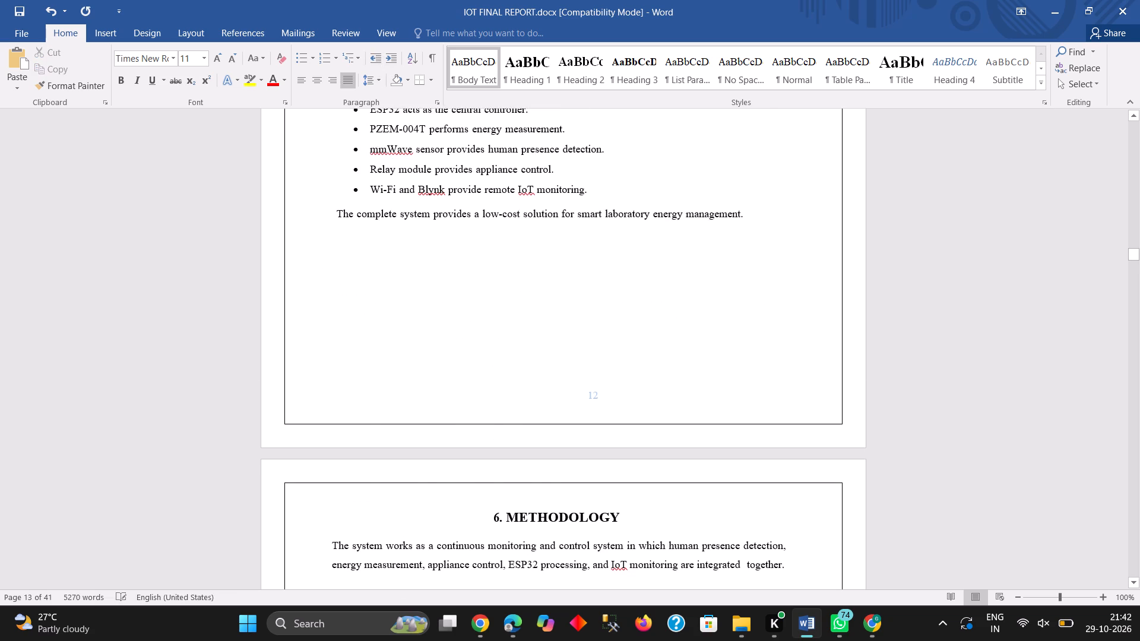
scroll(741, 271, up, 15)
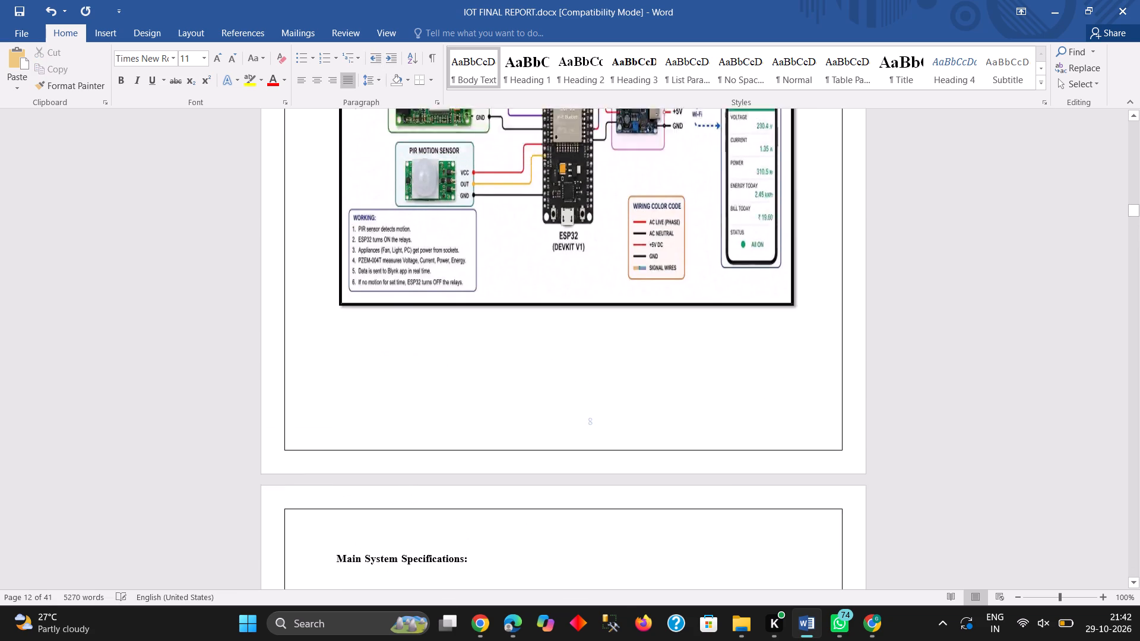
scroll(741, 271, up, 5)
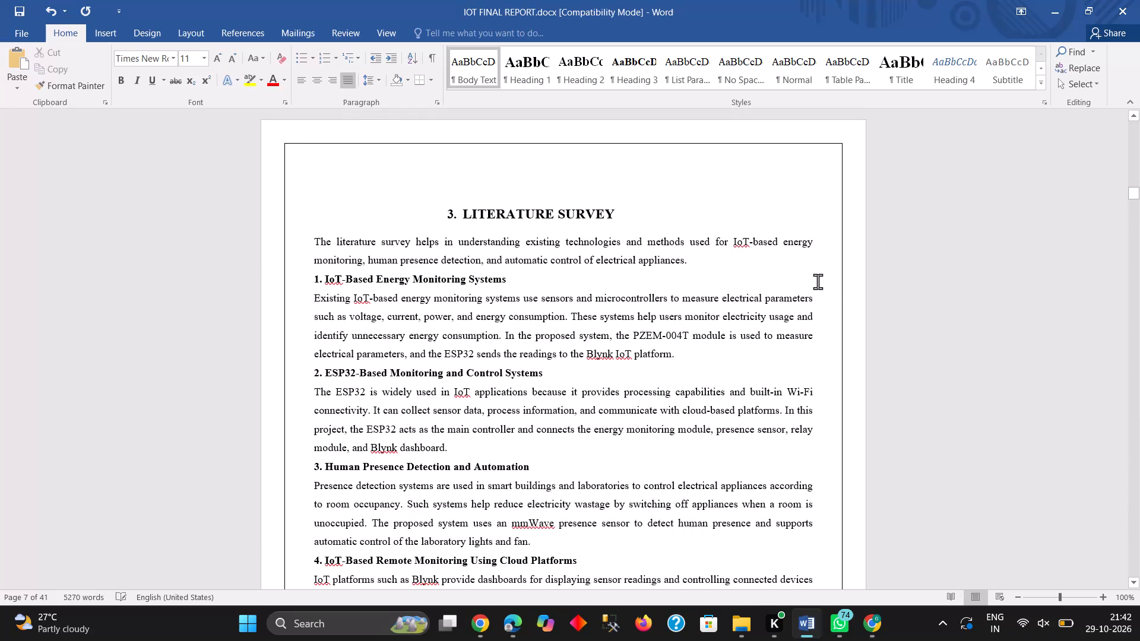
click(818, 281)
scroll(454, 260, down, 5)
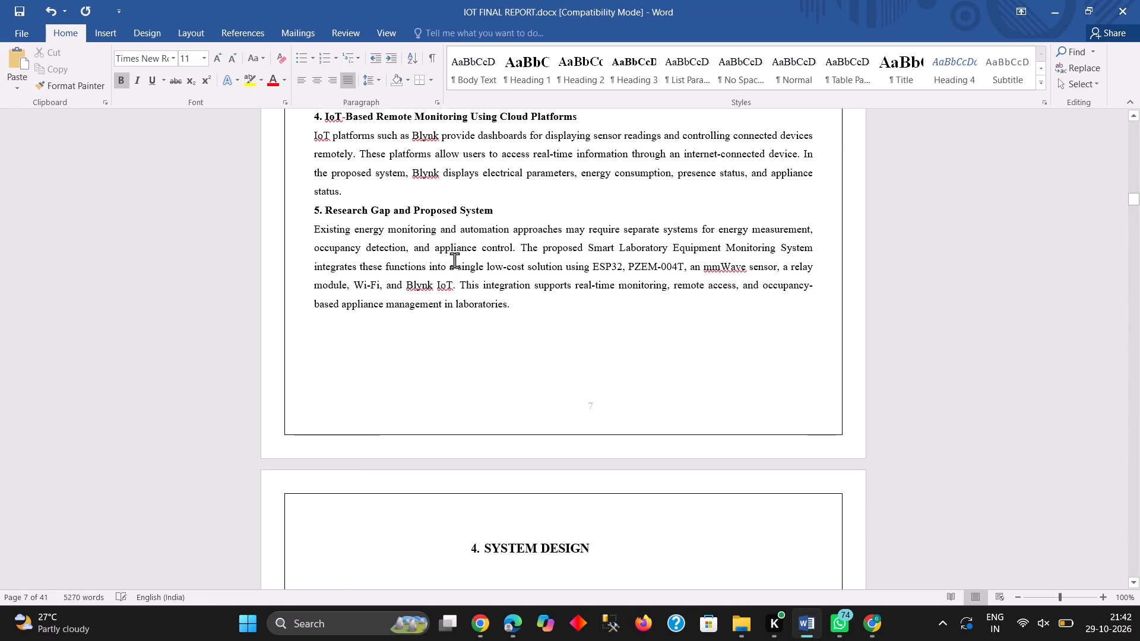
scroll(454, 260, down, 10)
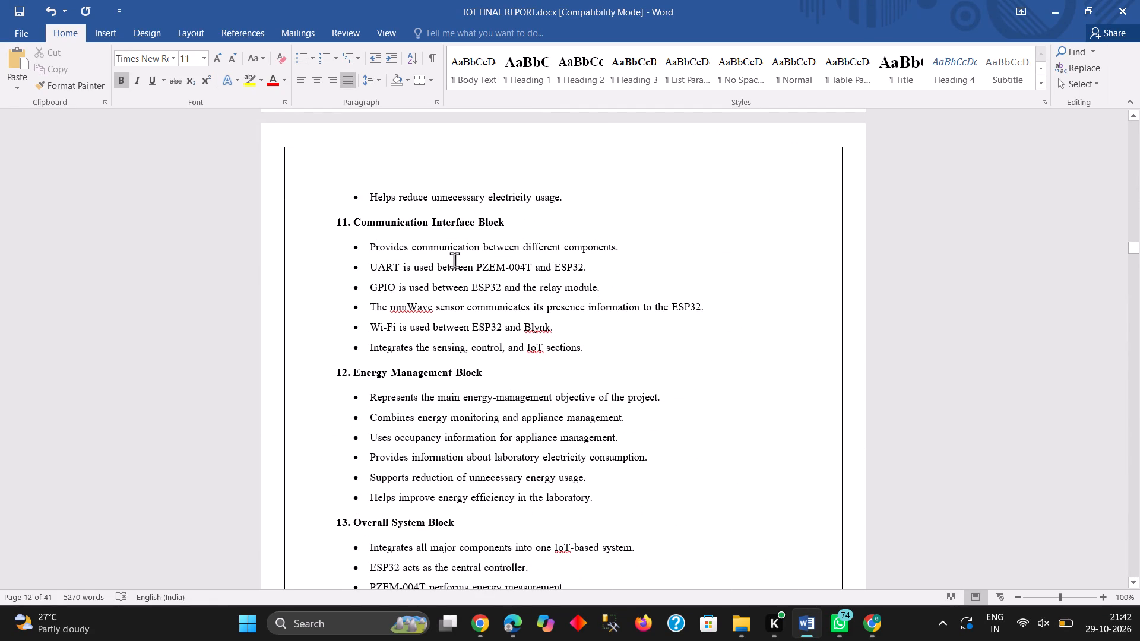
scroll(454, 260, down, 1)
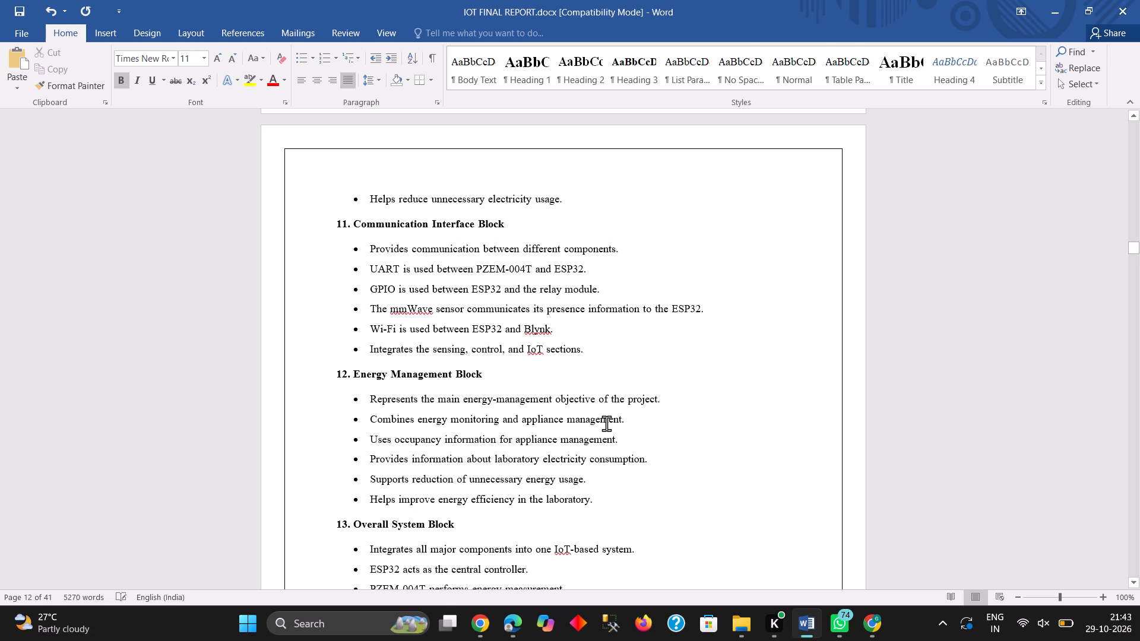
Delete the blank lines above the Step 1, Step 2 and Step 3 headings in the 6. METHODOLOGY chapter.
scroll(606, 423, down, 3)
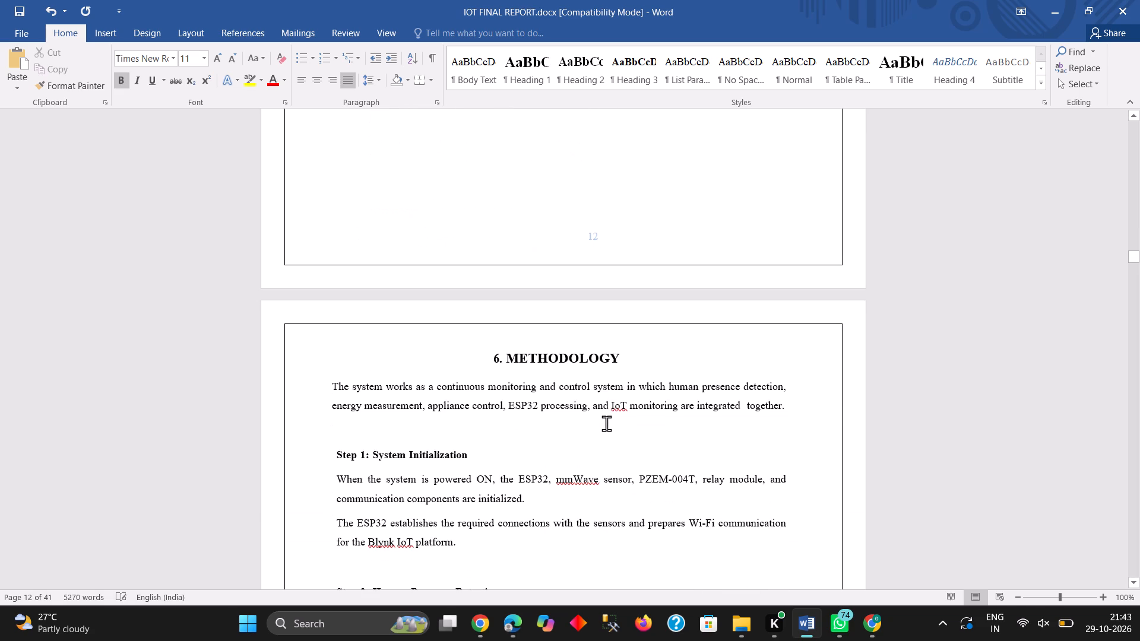
click(806, 420)
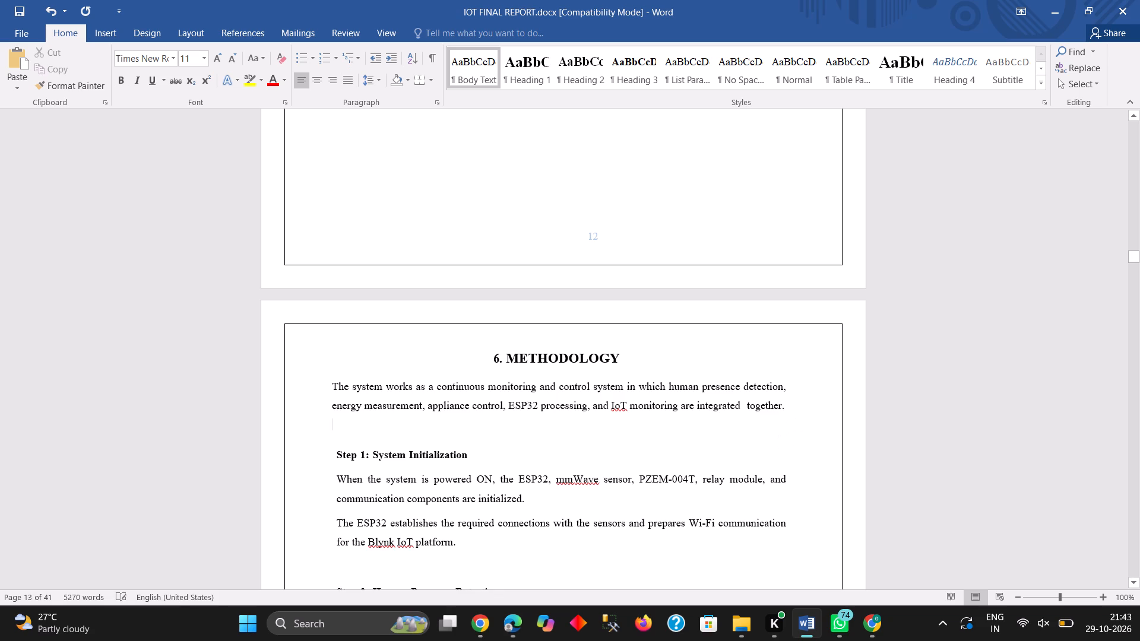
scroll(806, 420, down, 1)
click(831, 409)
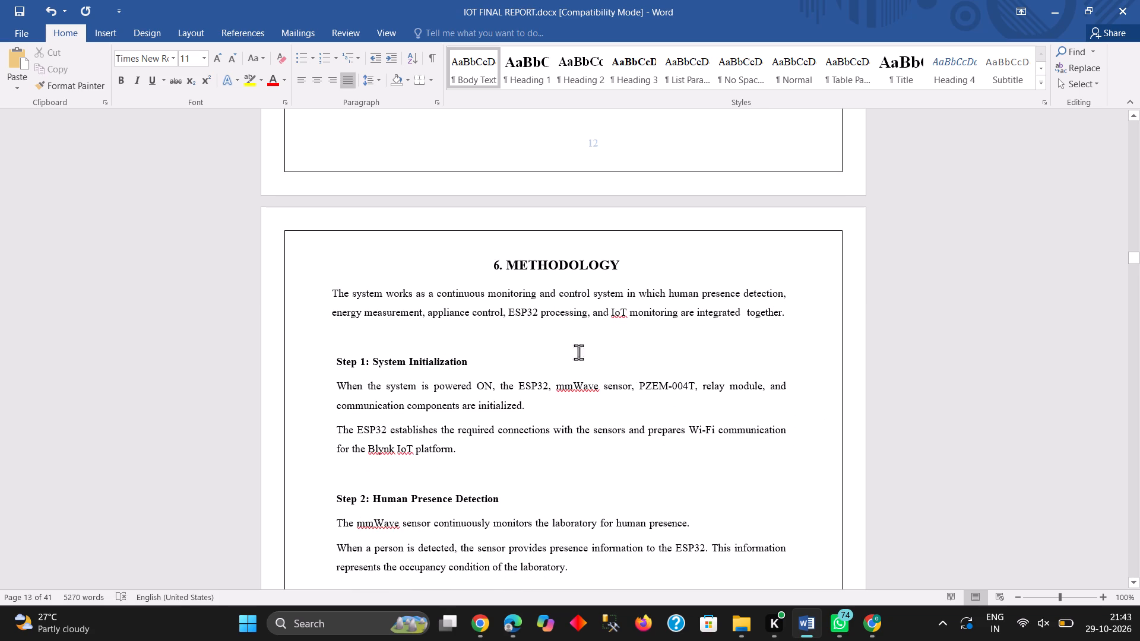
click(350, 348)
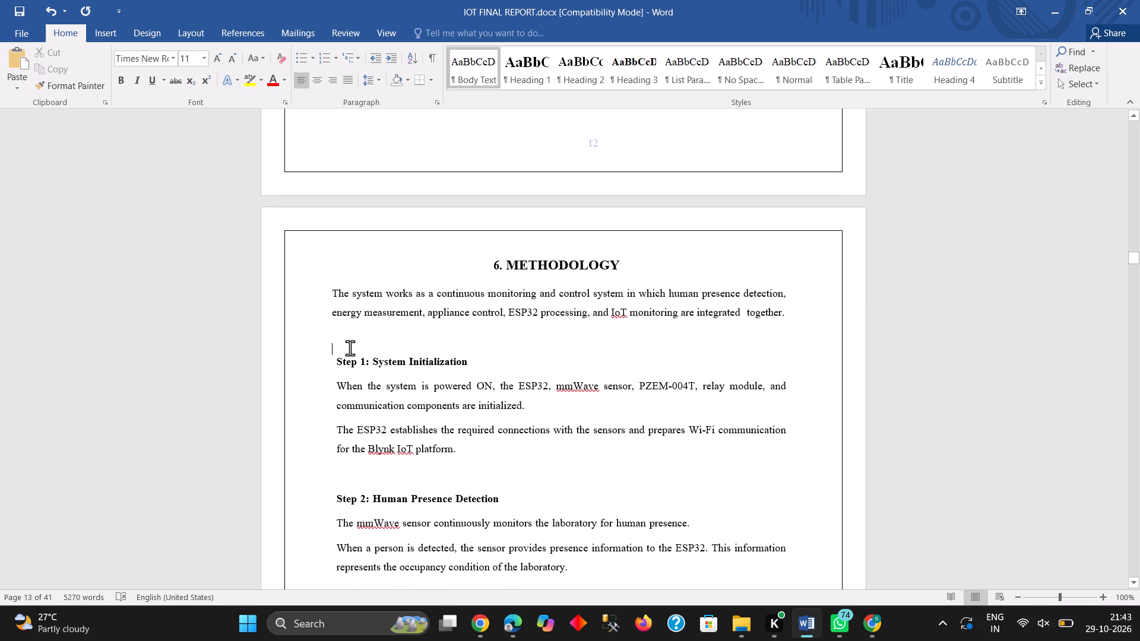
key(Delete)
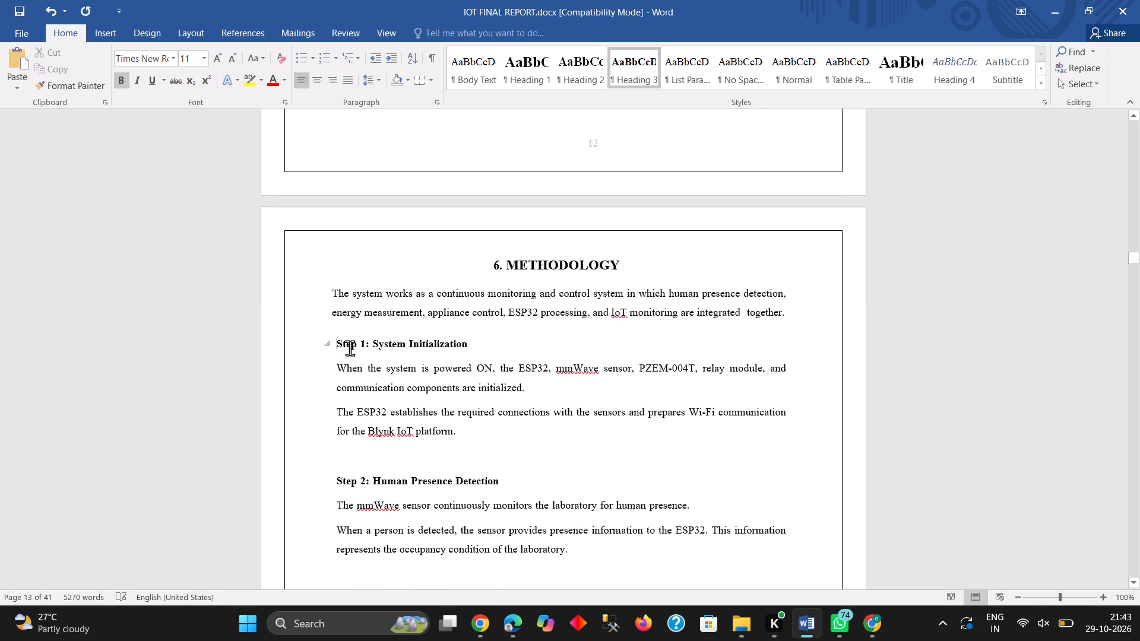
scroll(350, 348, down, 1)
click(349, 431)
key(Delete)
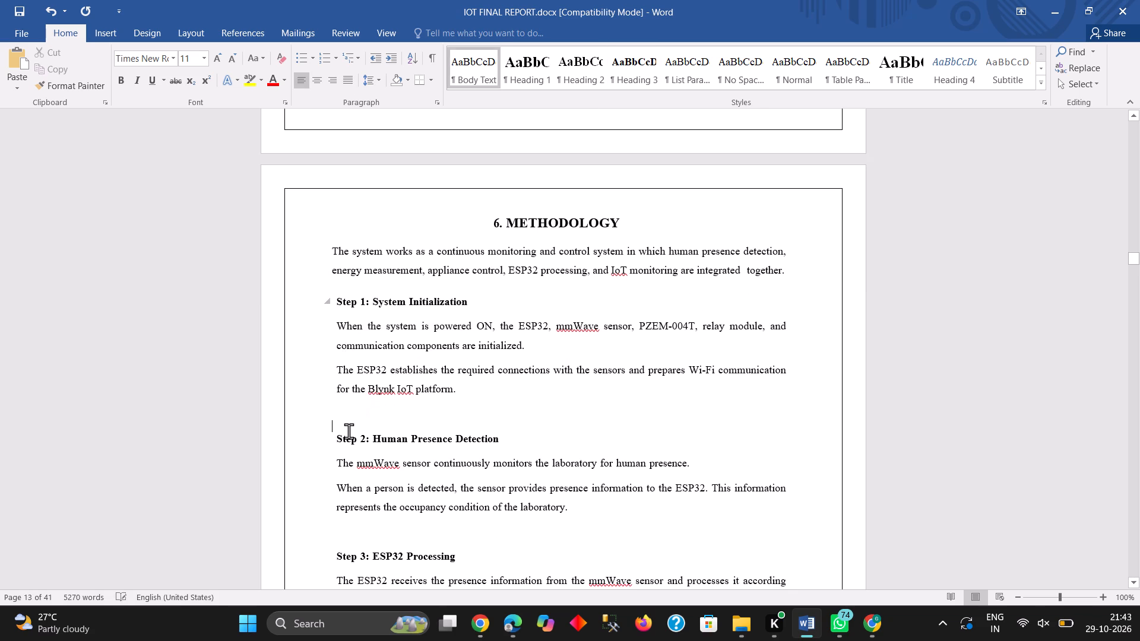
click(356, 527)
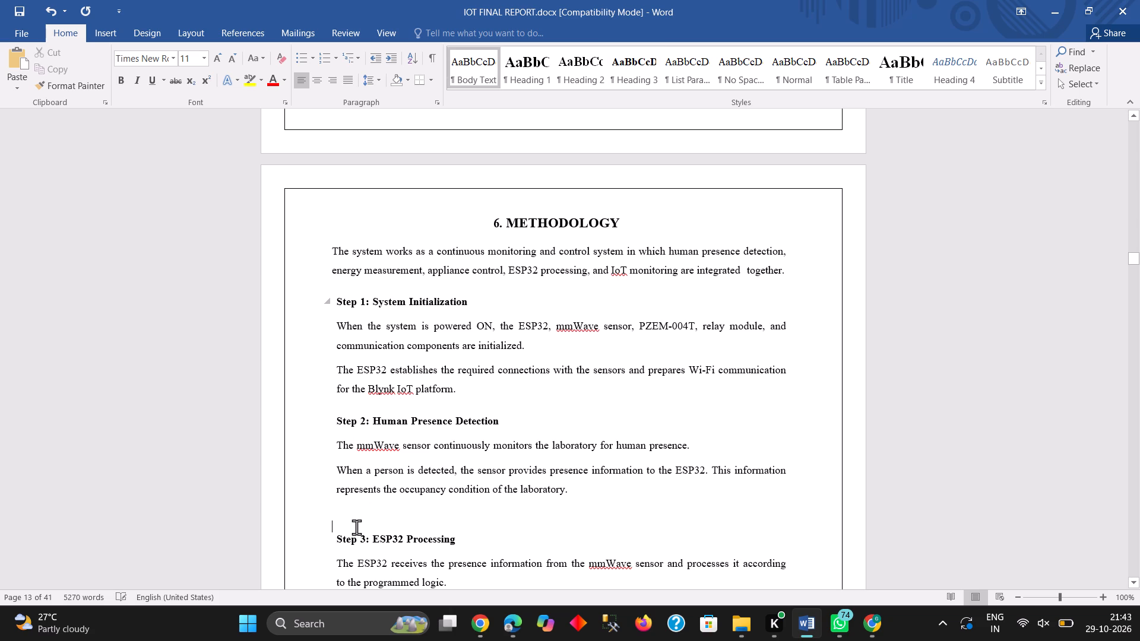
key(Delete)
Review the layout and spacing from Step 3 of the Methodology chapter through the Implementation chapter to section 7.8.
scroll(356, 527, down, 1)
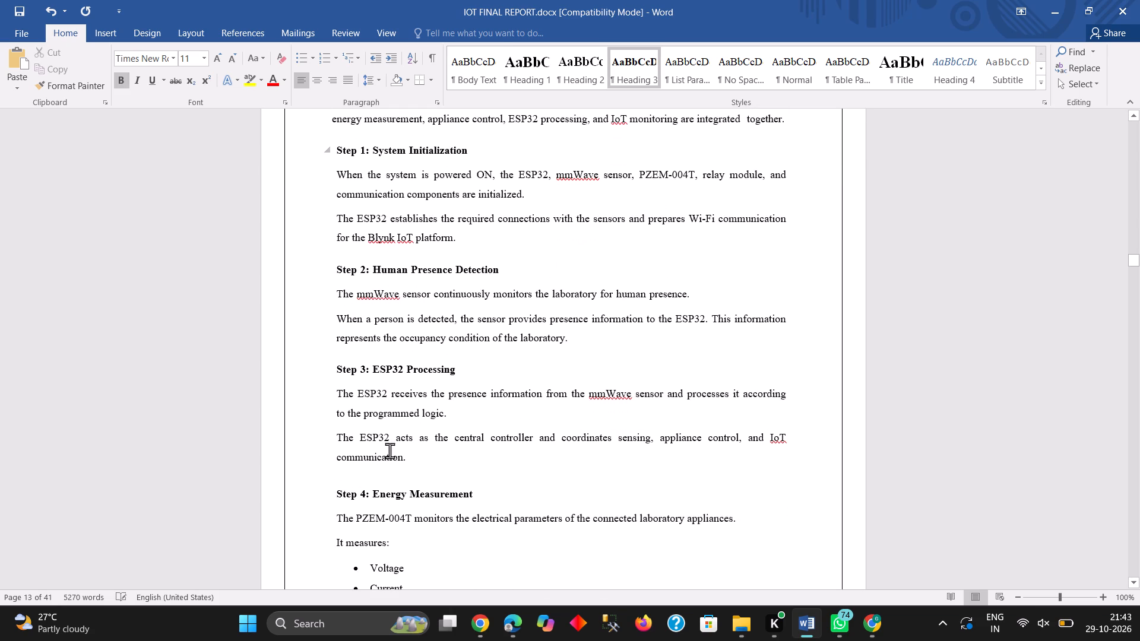
scroll(369, 472, down, 1)
scroll(441, 393, down, 5)
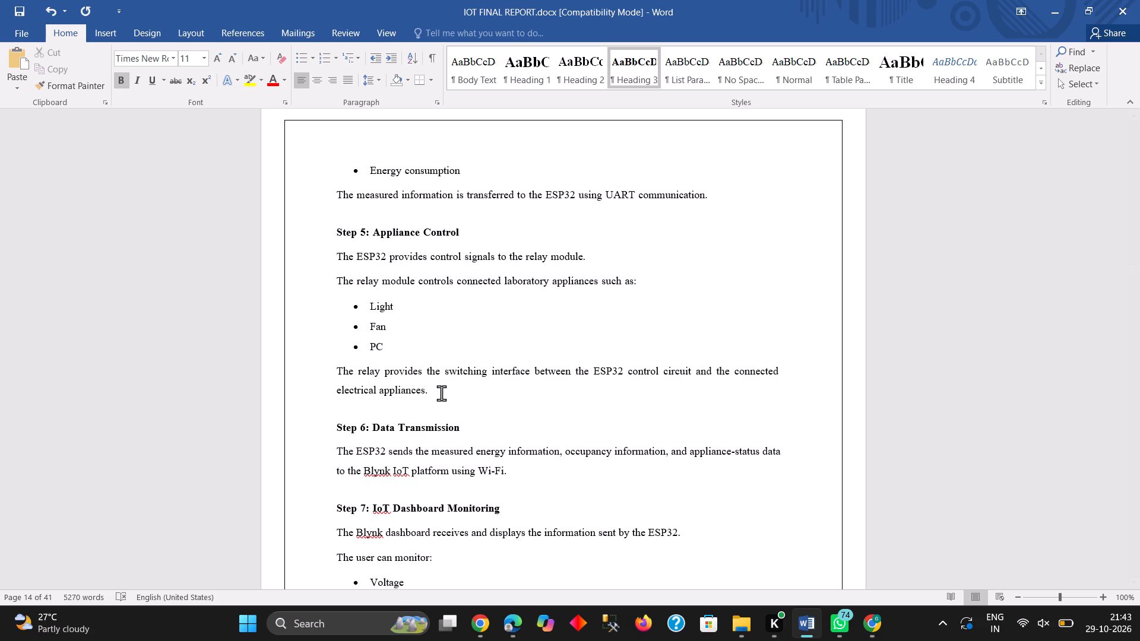
scroll(441, 393, down, 4)
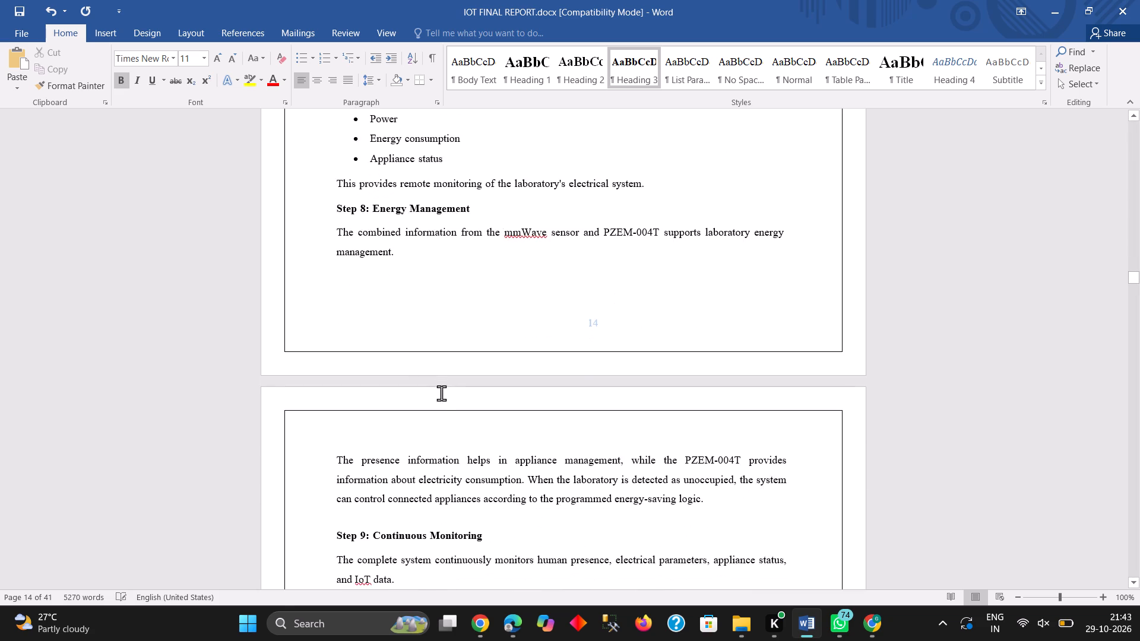
scroll(441, 393, down, 1)
click(387, 281)
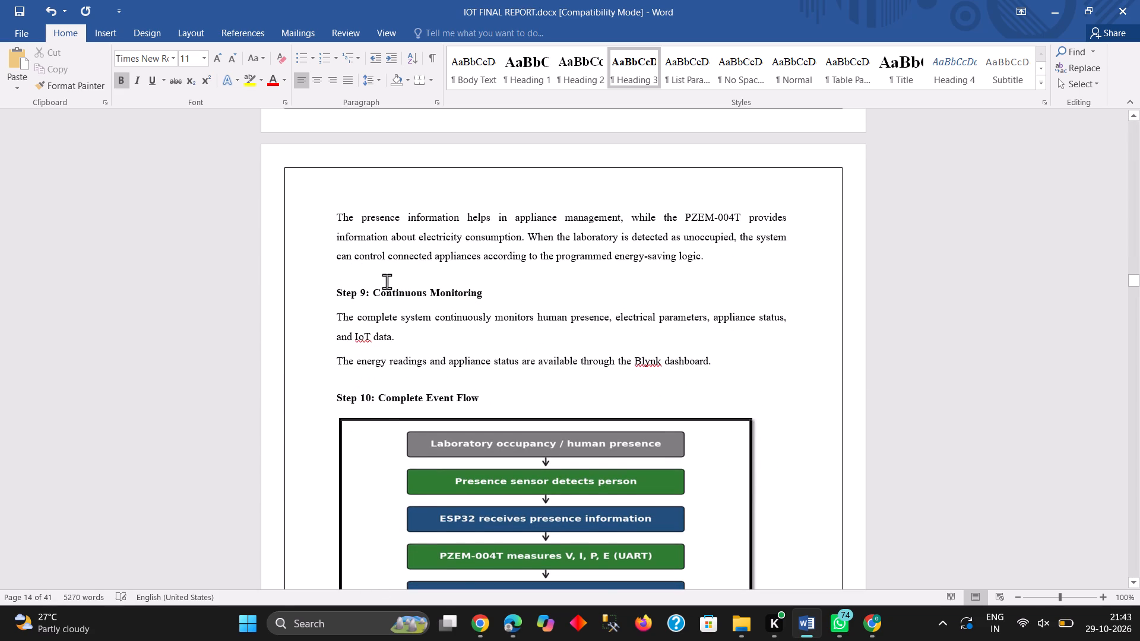
click(374, 385)
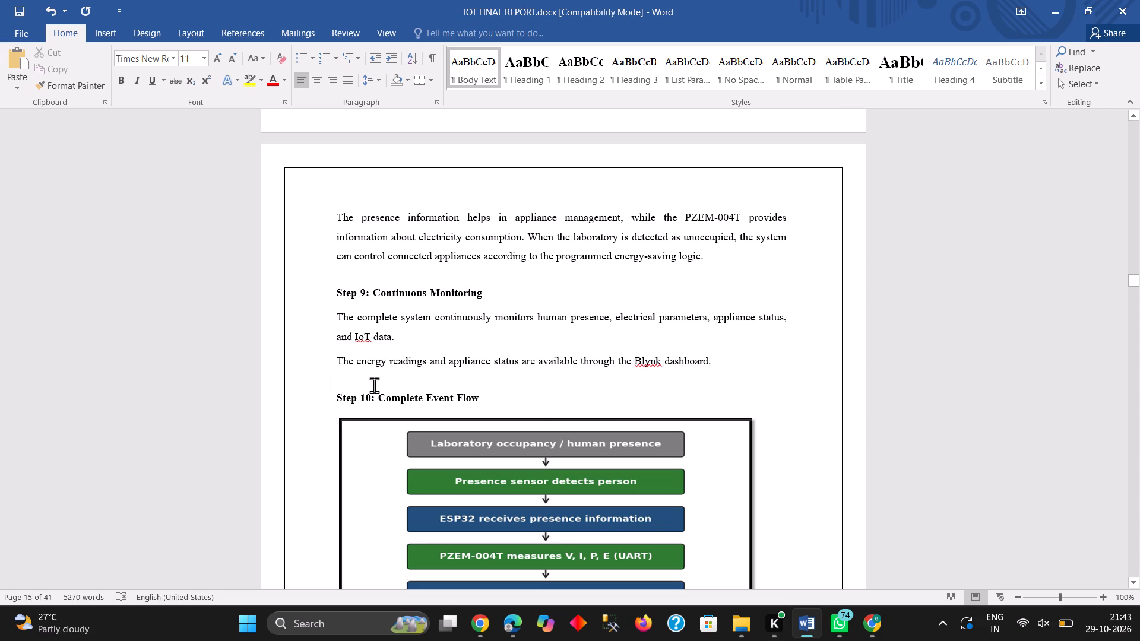
scroll(374, 385, down, 3)
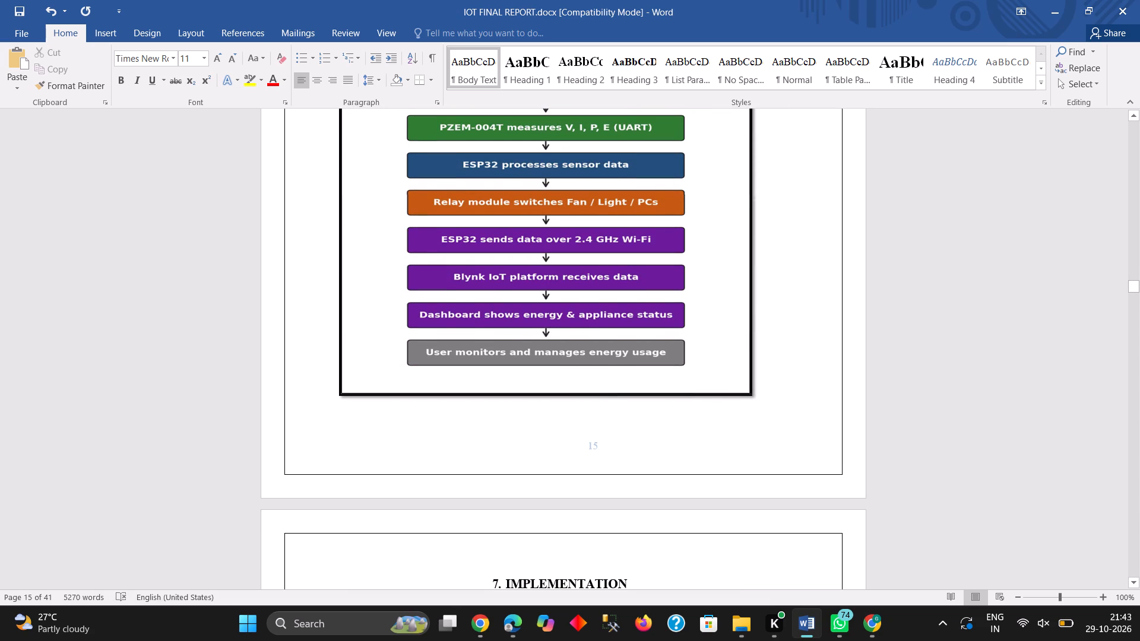
scroll(374, 385, down, 2)
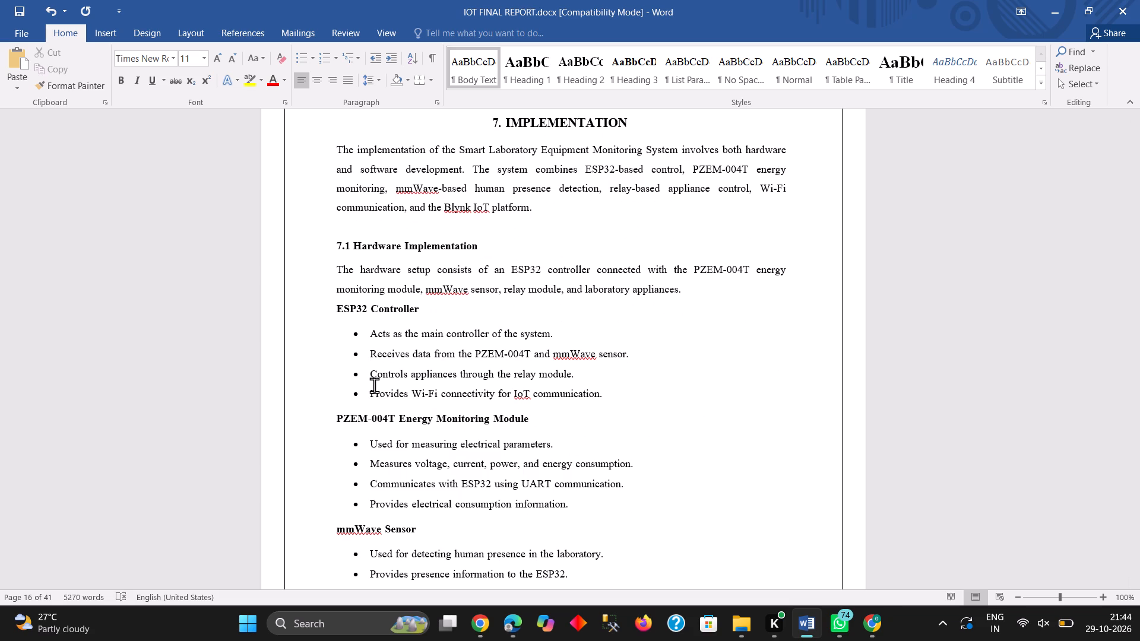
scroll(374, 385, down, 2)
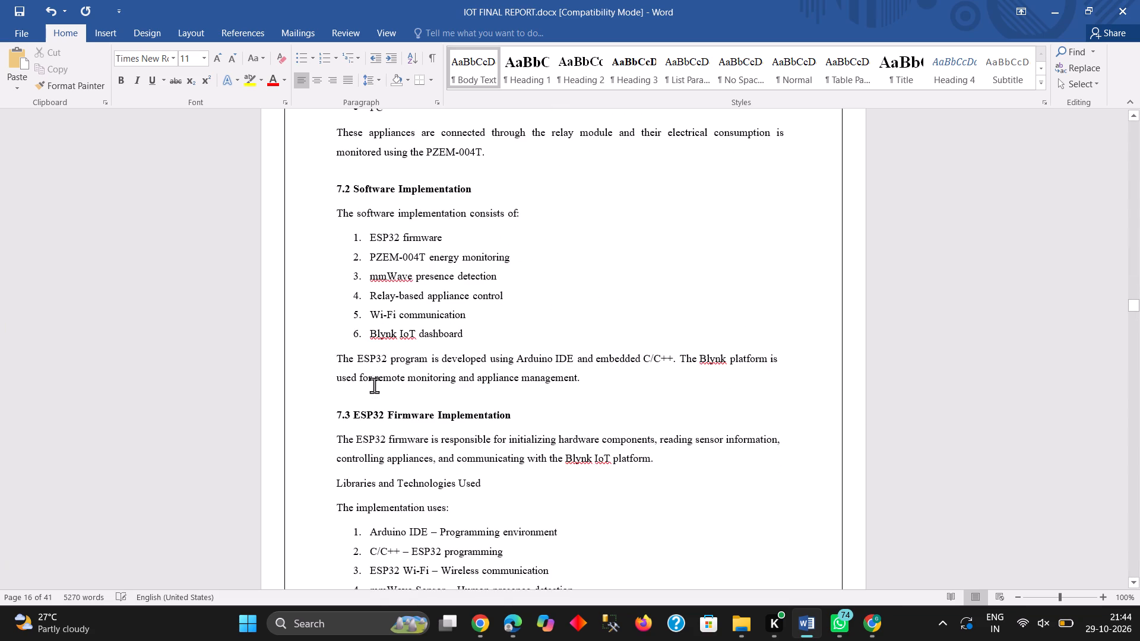
scroll(374, 385, down, 8)
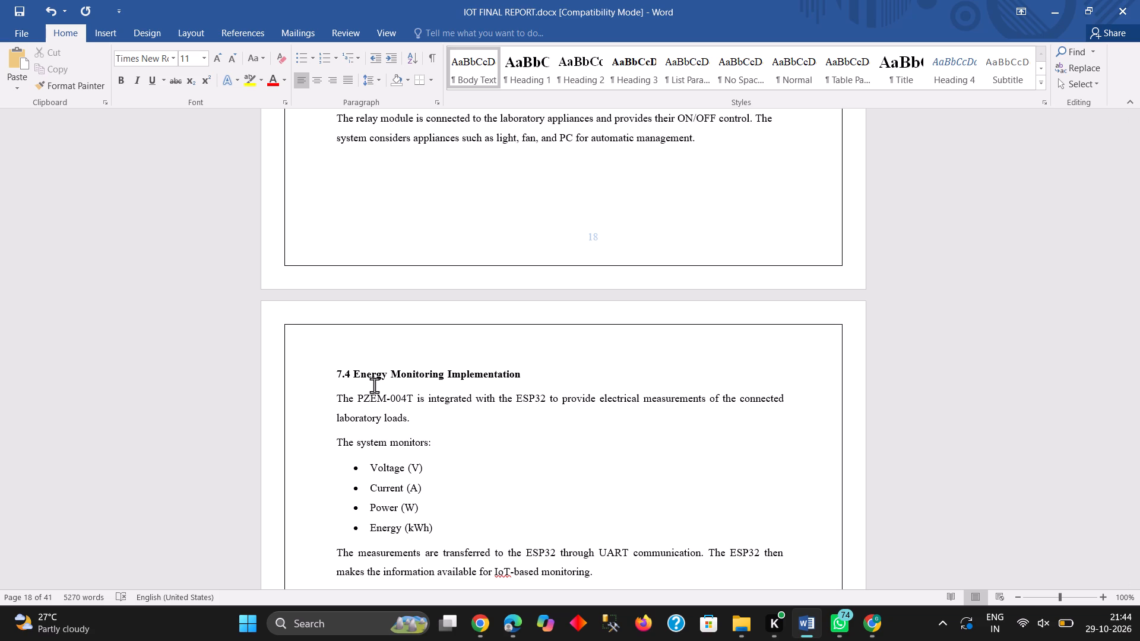
scroll(374, 385, down, 5)
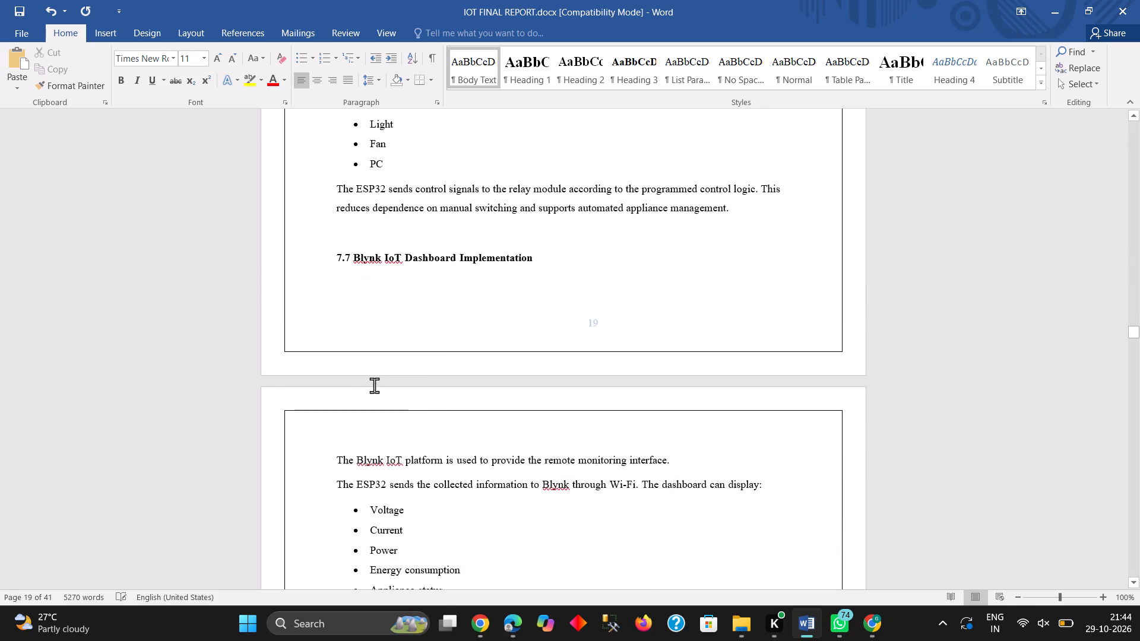
scroll(374, 385, down, 1)
Try to decrease the left indent of the entire document's text, starting from the 7.8 Real-Time Data Communication page.
click(797, 370)
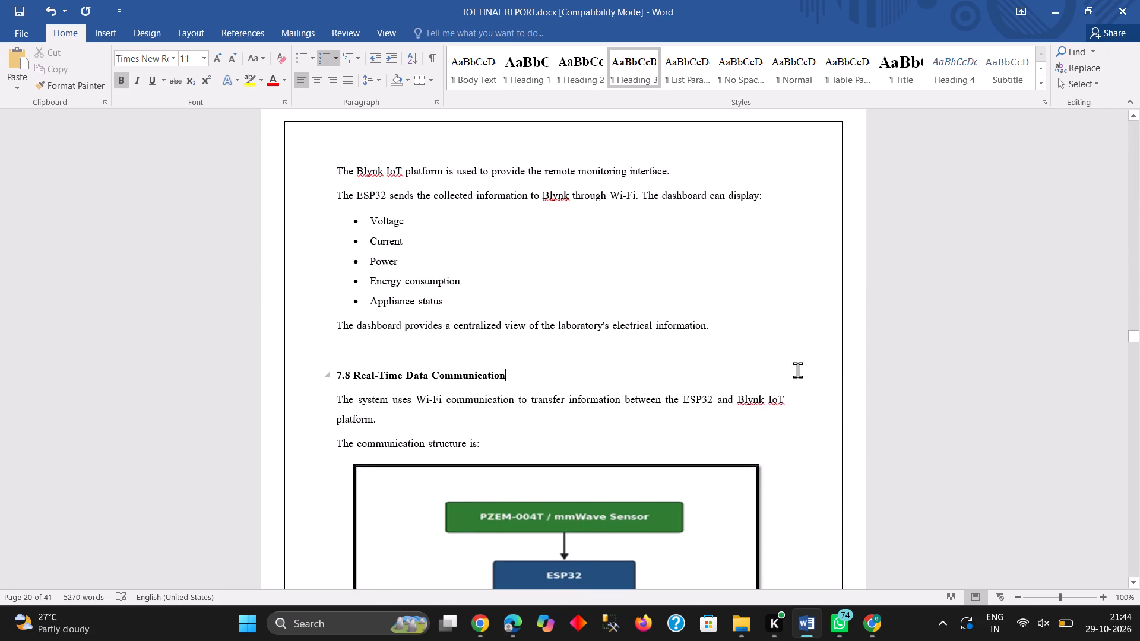
click(562, 179)
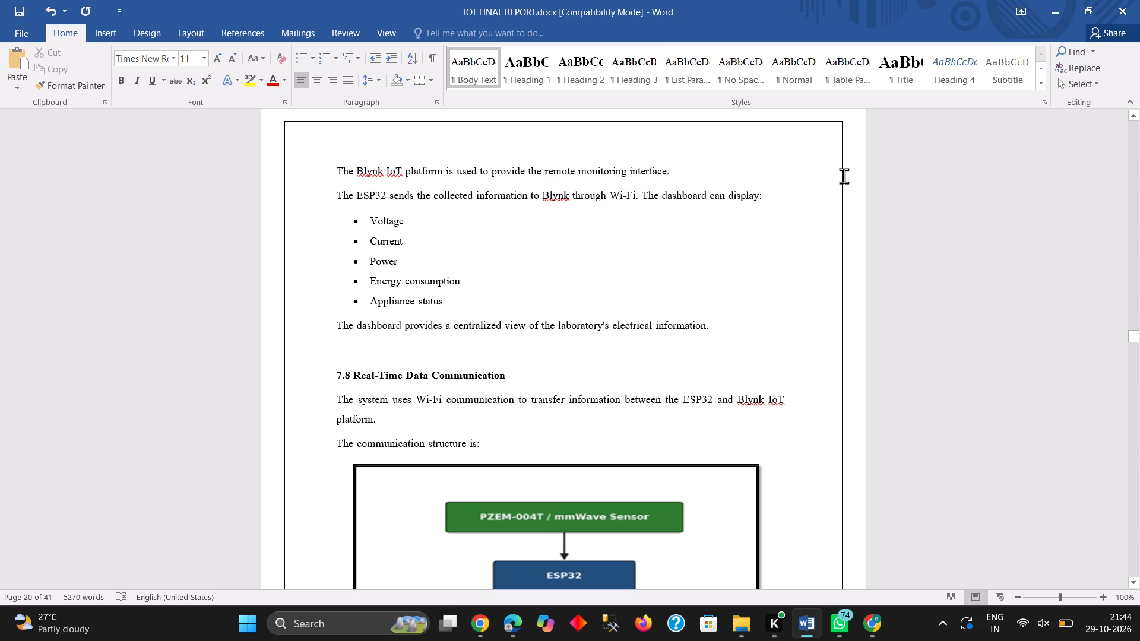
click(793, 398)
click(299, 398)
click(330, 407)
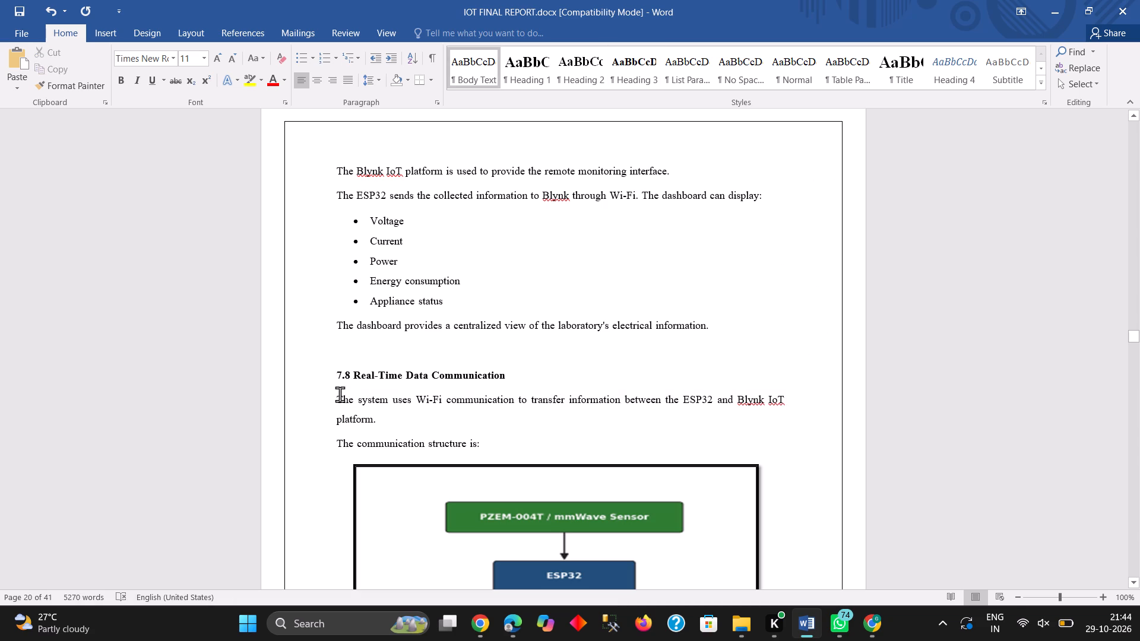
click(340, 394)
scroll(340, 394, up, 1)
key(ctrl+a)
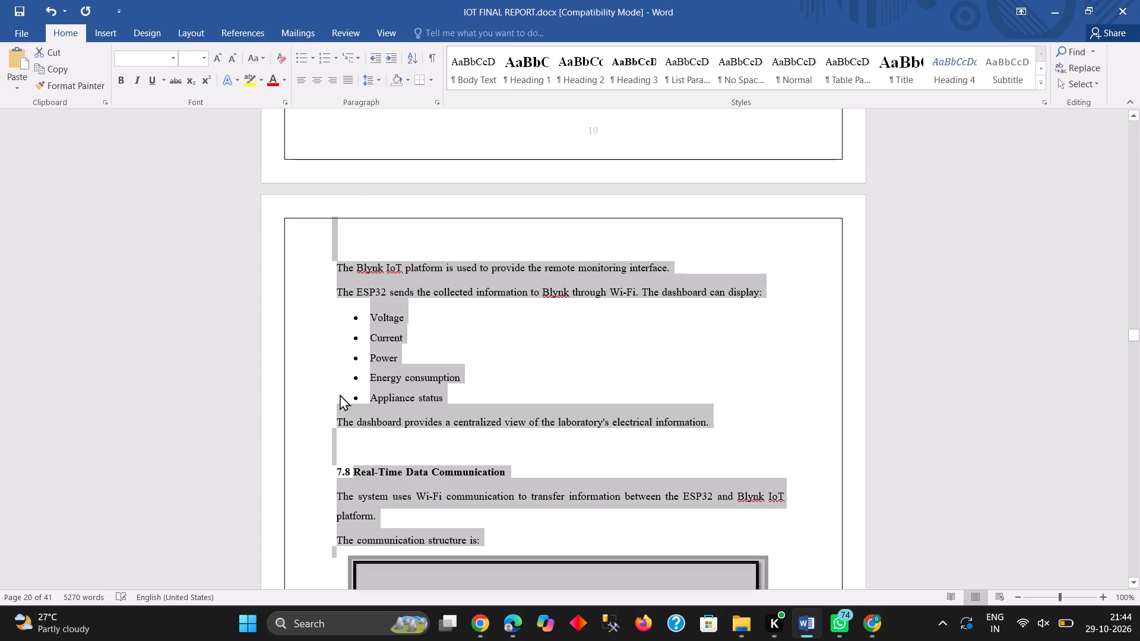
click(375, 58)
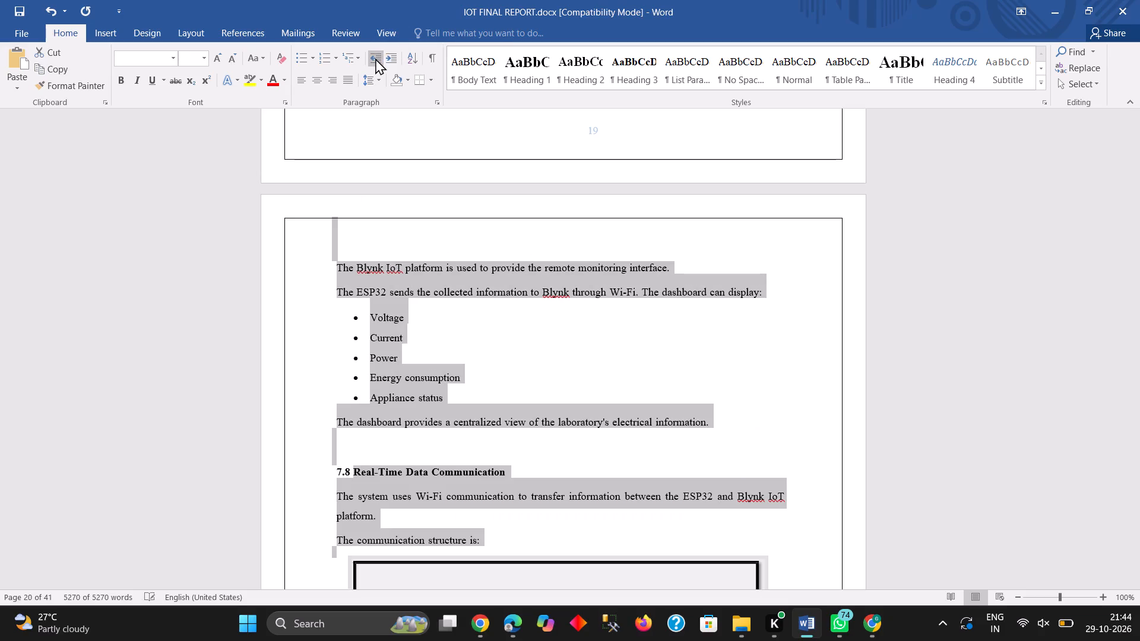
click(582, 389)
Check the layout from section 7.8 Real-Time Data Communication to the pin configuration part of the program code.
scroll(582, 389, down, 6)
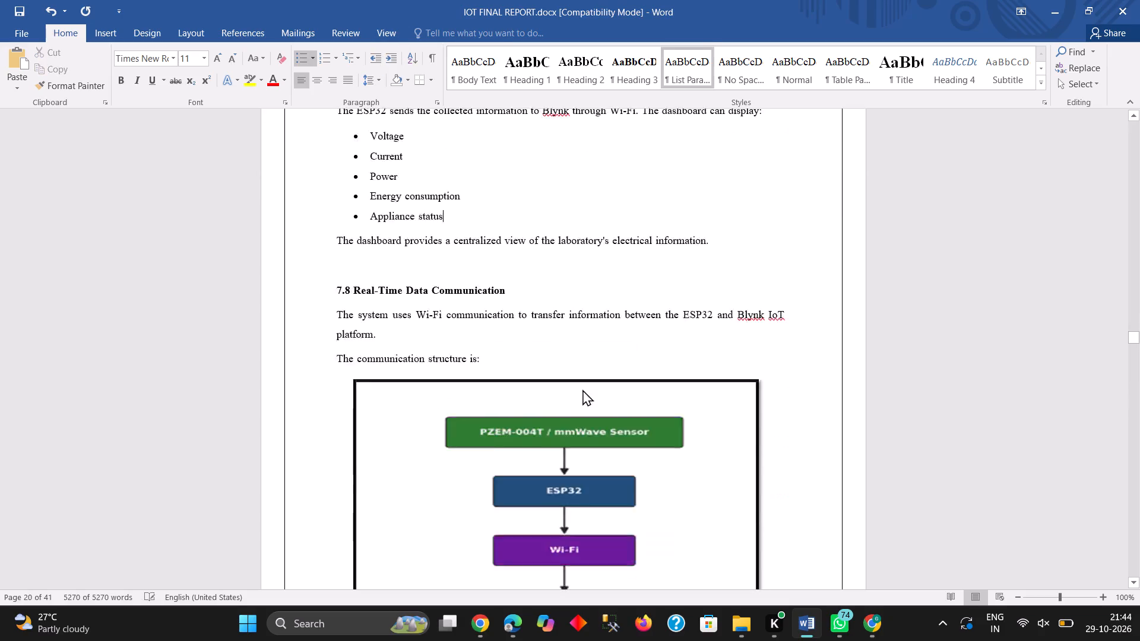
scroll(582, 389, down, 14)
scroll(582, 389, up, 5)
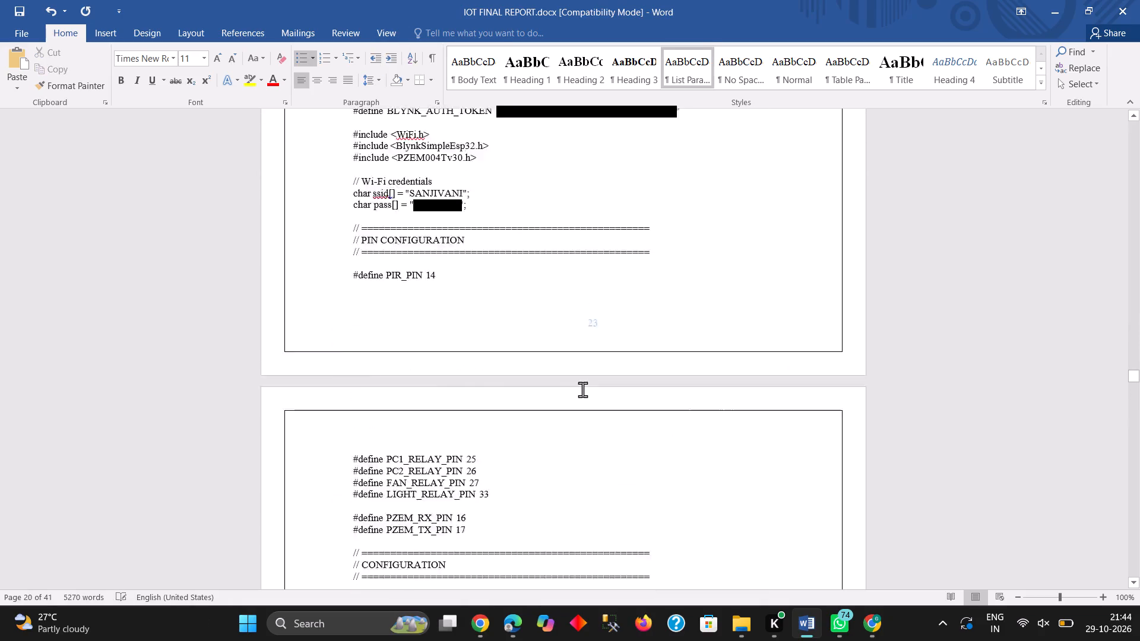
Undo the last two changes made to the report.
scroll(582, 389, up, 13)
scroll(582, 389, up, 9)
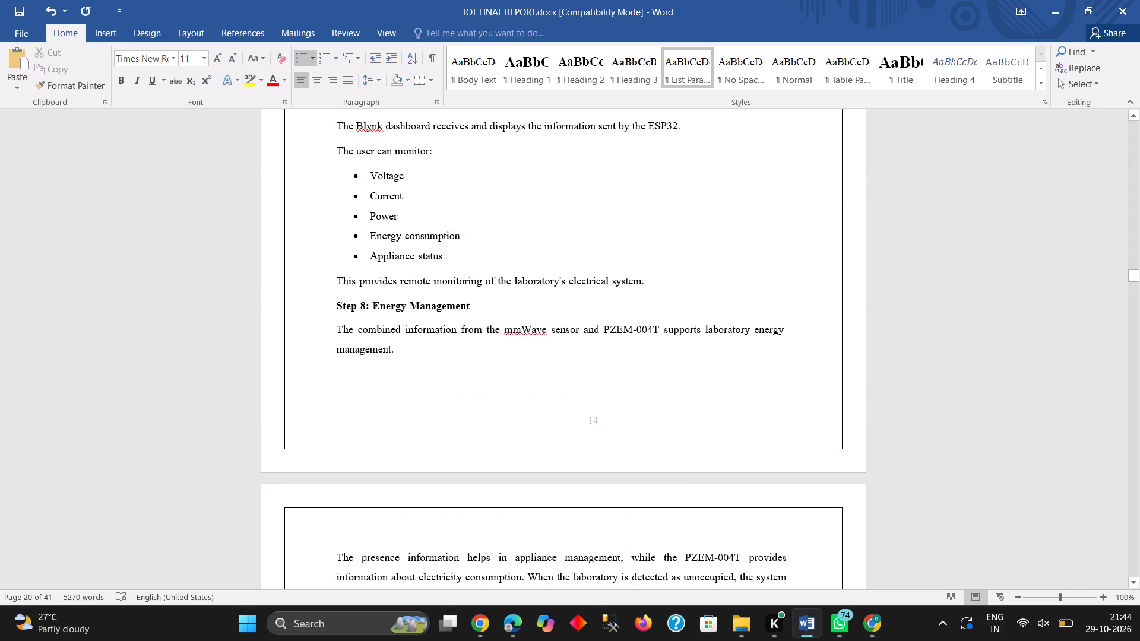
scroll(582, 389, down, 2)
key(ctrl+z)
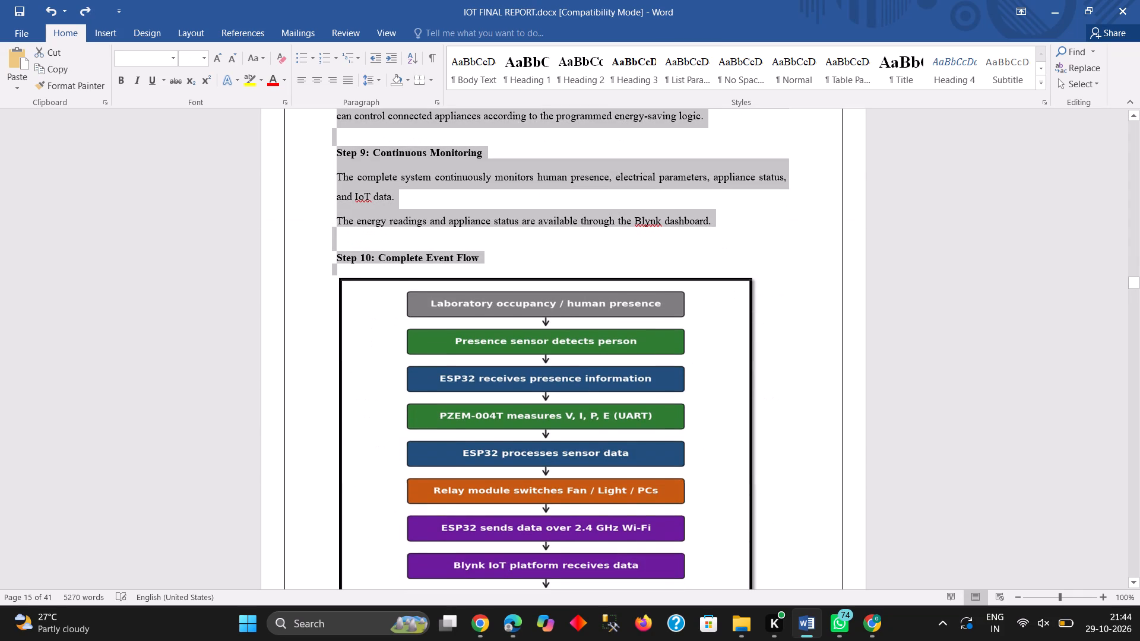
key(ctrl+z)
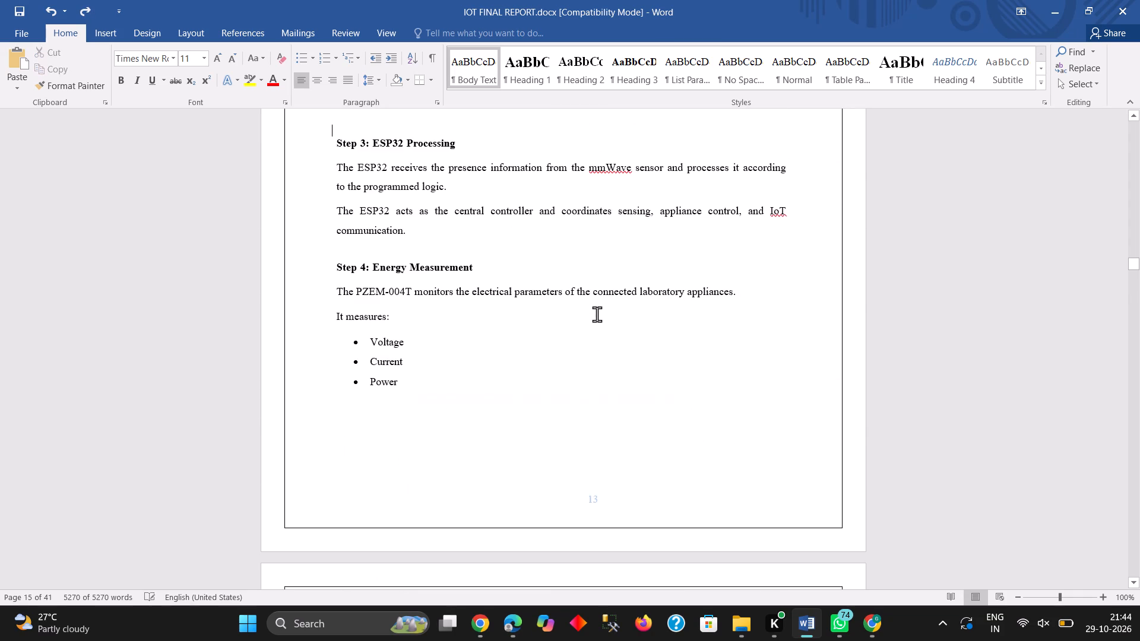
Check the layout of the Methodology chapter, the start of Implementation and the preceding block descriptions and specifications table.
scroll(597, 314, up, 4)
scroll(597, 314, down, 9)
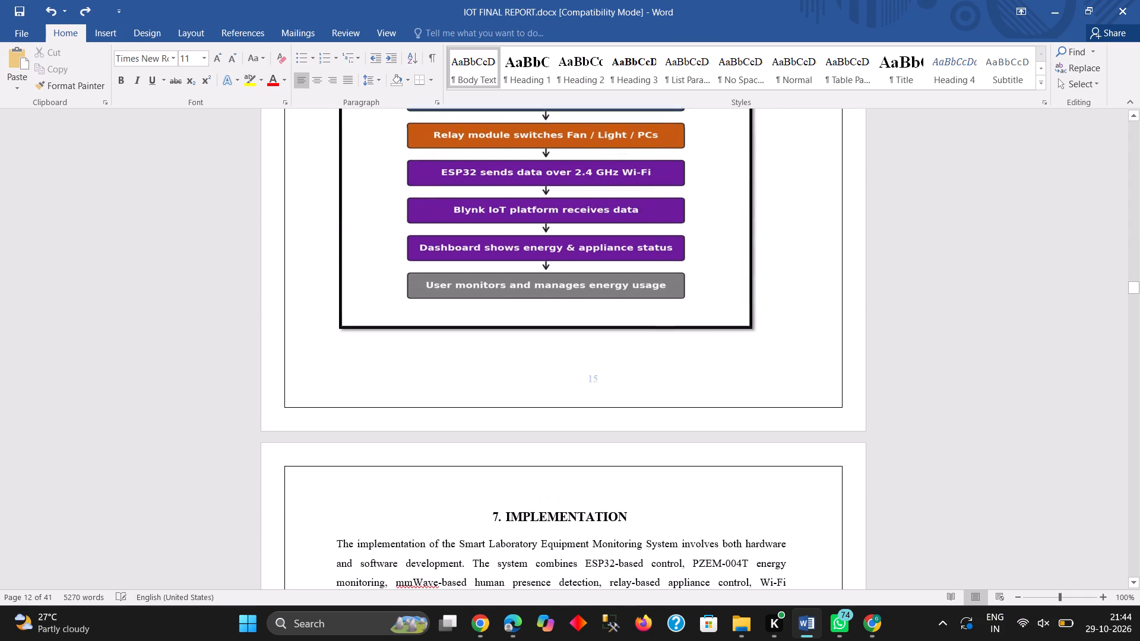
scroll(597, 314, up, 9)
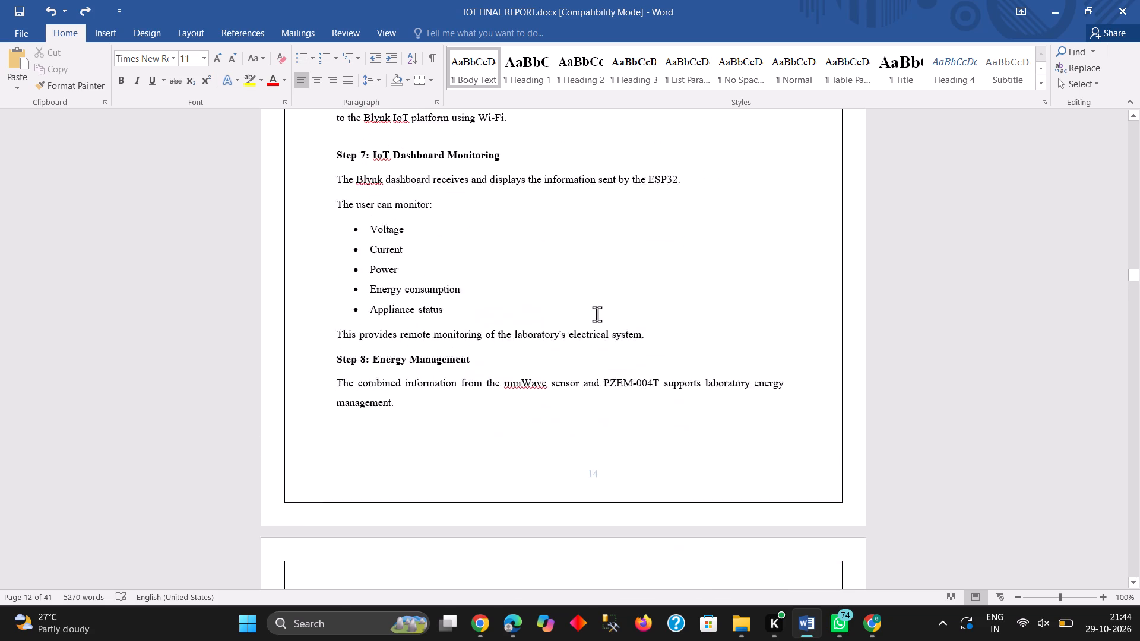
scroll(597, 314, up, 11)
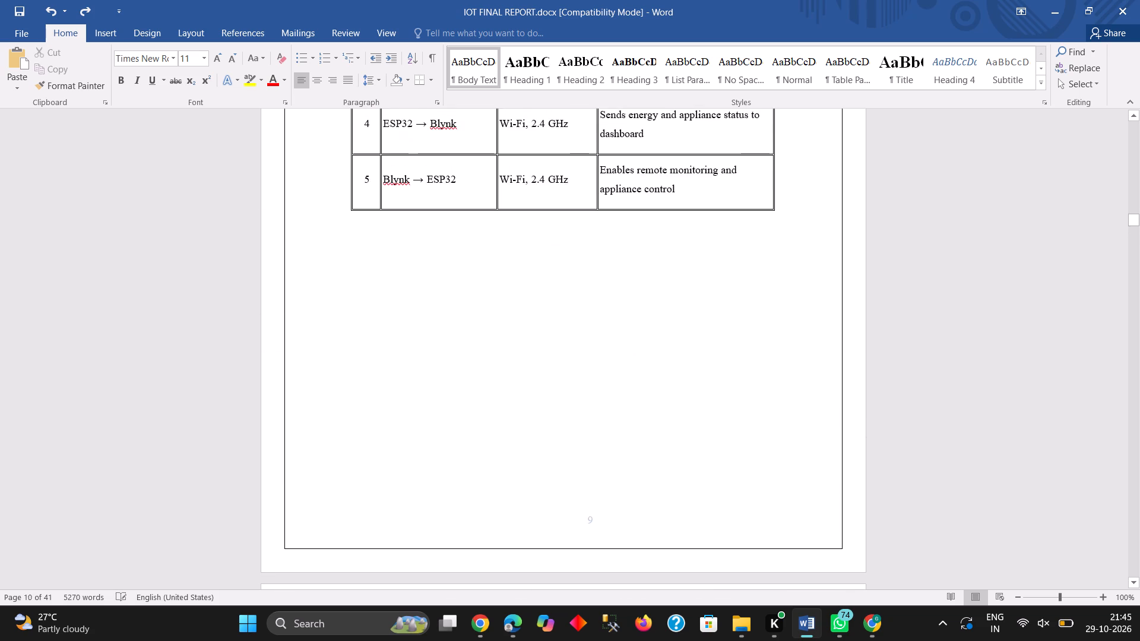
scroll(597, 314, down, 3)
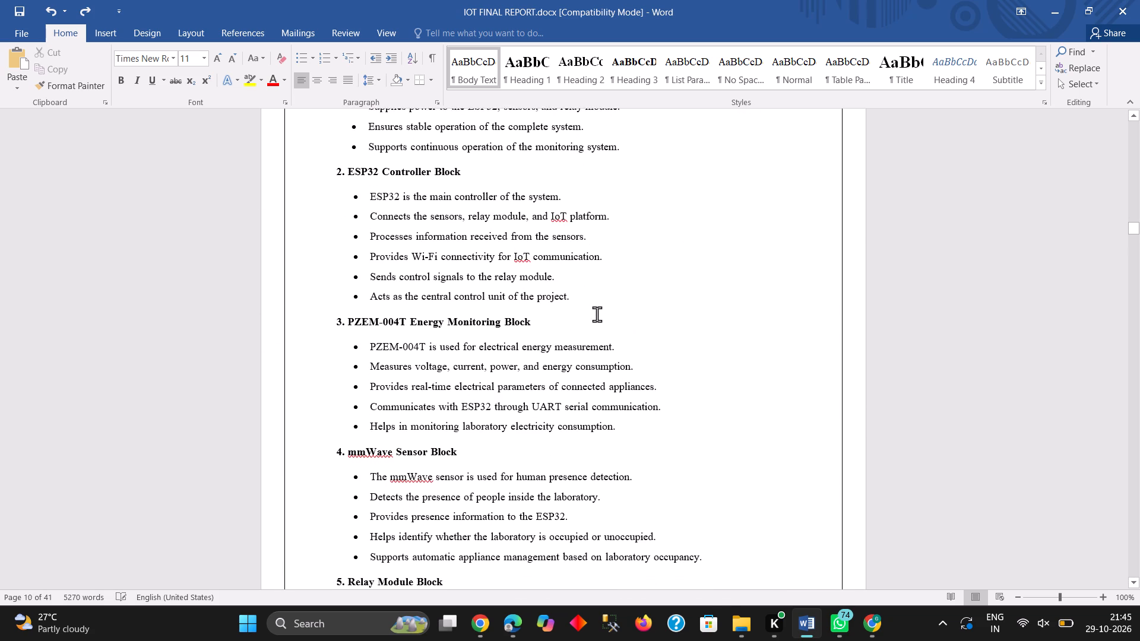
Save the report.
key(ctrl+s)
Examine the Literature Survey chapter's body text and alignment at 80% zoom.
scroll(597, 314, up, 6)
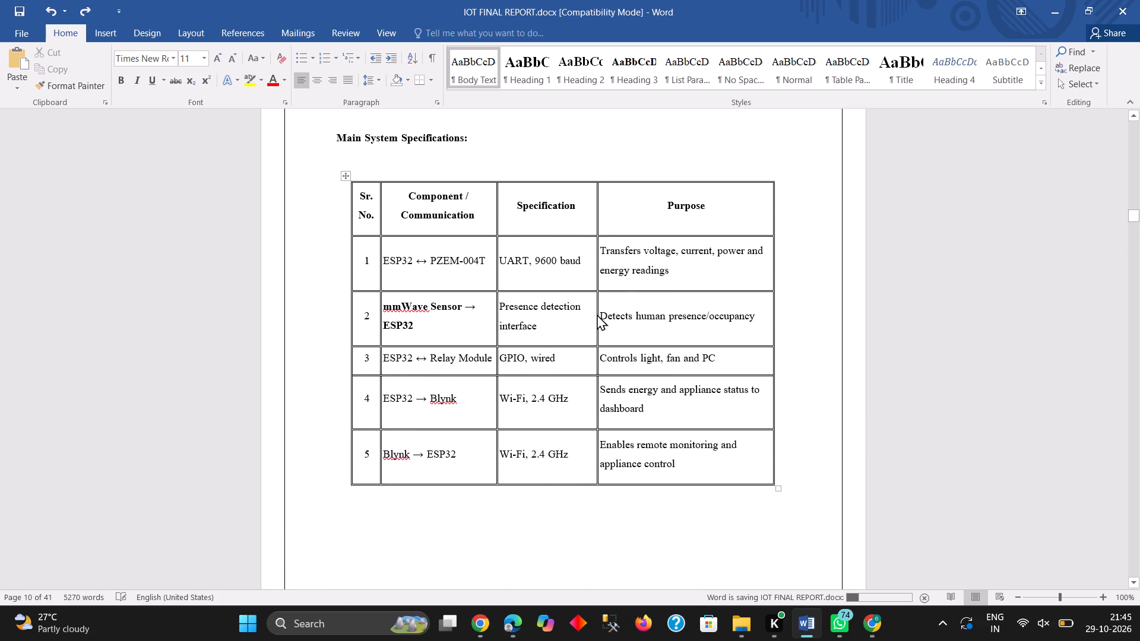
scroll(597, 314, up, 8)
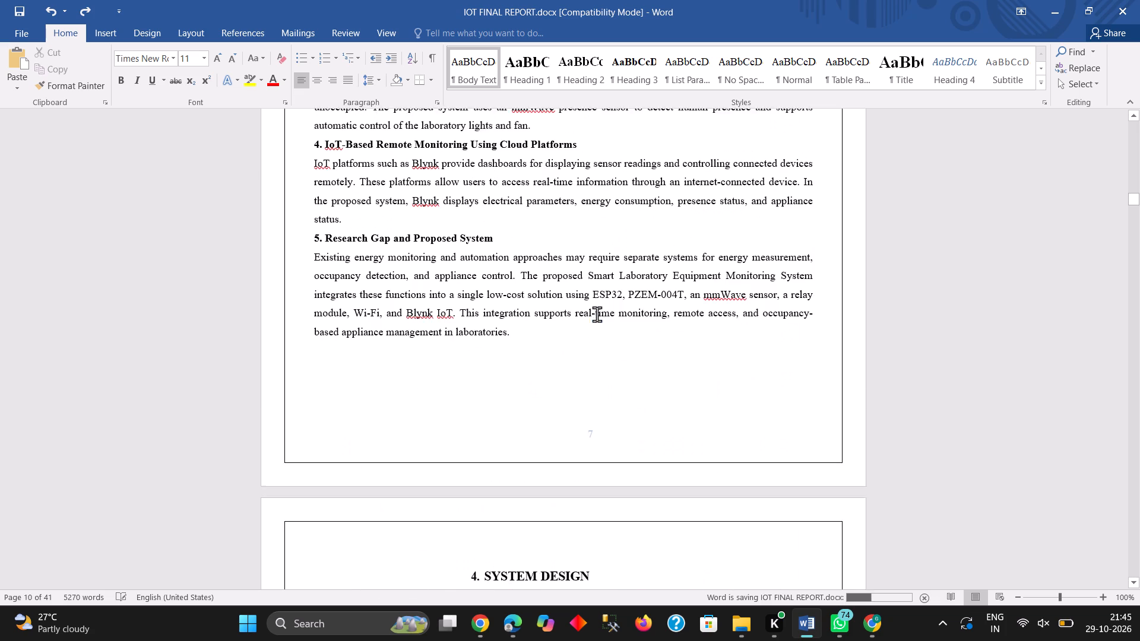
scroll(597, 314, up, 2)
scroll(597, 314, down, 2)
scroll(597, 314, up, 1)
scroll(597, 314, right, 1)
ctrl+scroll(597, 314, down, 1)
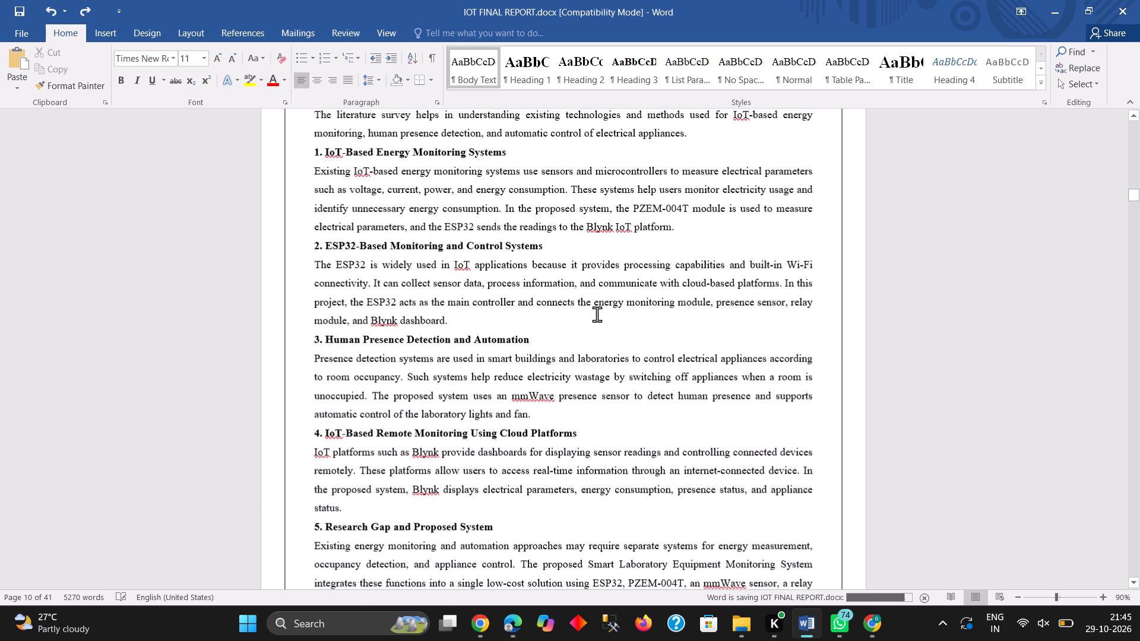
scroll(597, 314, up, 1)
ctrl+scroll(597, 314, down, 1)
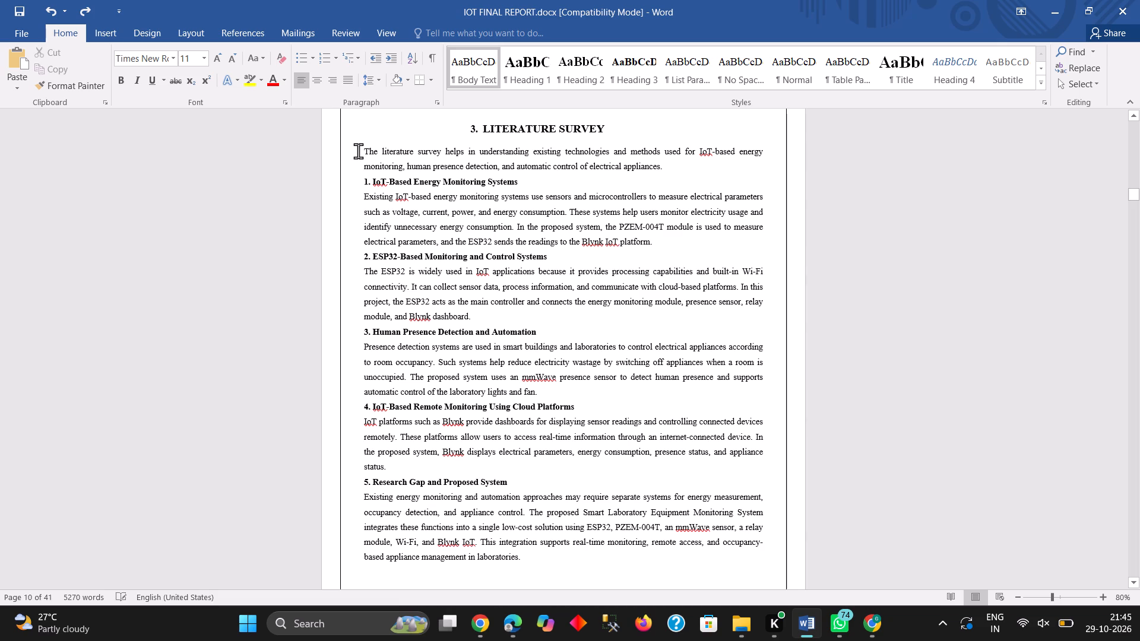
drag(362, 148, 518, 557)
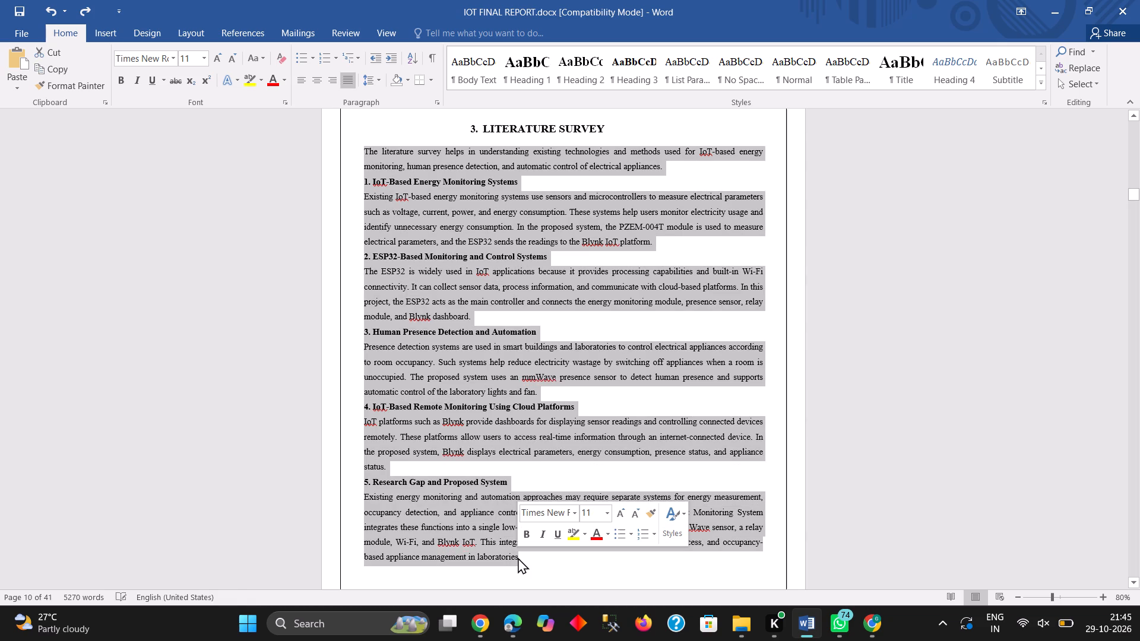
click(615, 574)
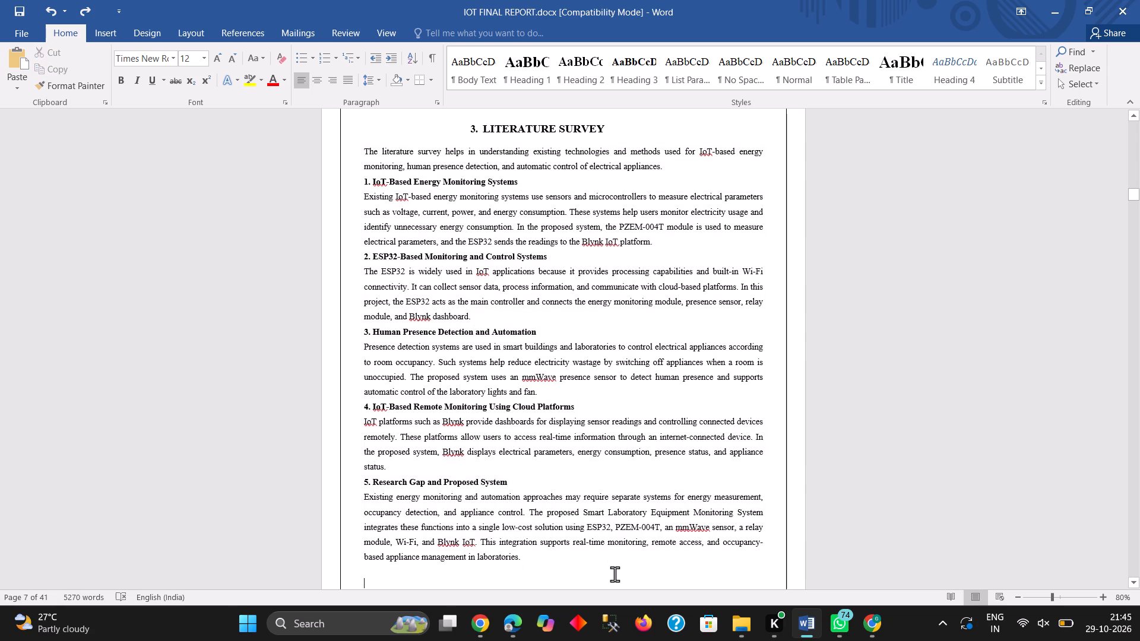
Review the page layout from the System Design chapter through to the sensor and relay testing lists in Implementation.
scroll(615, 574, down, 2)
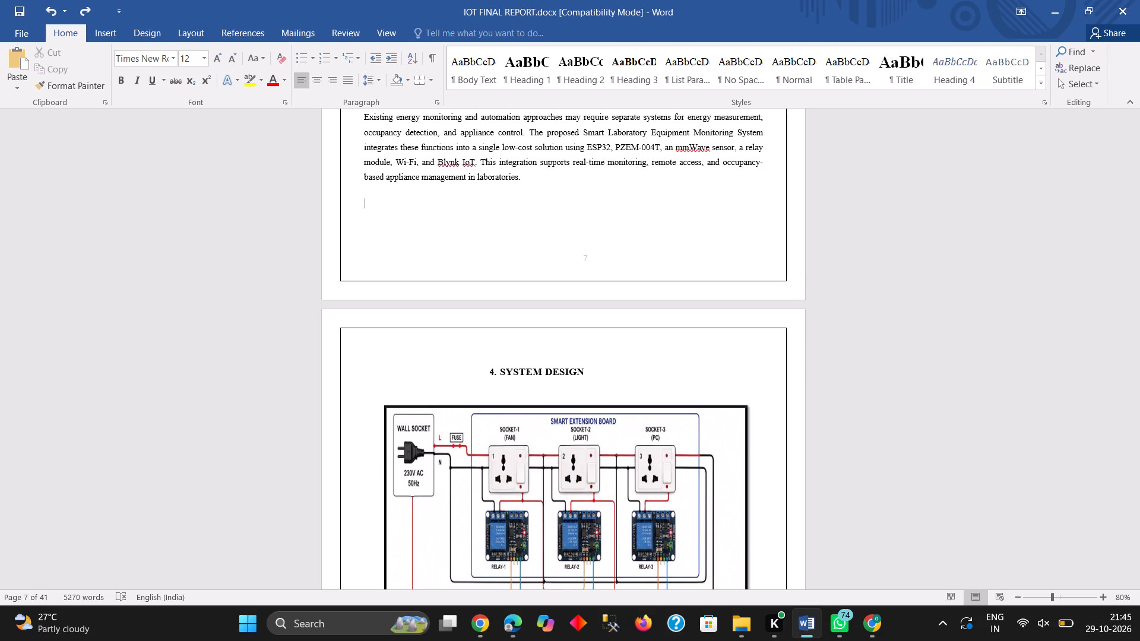
click(788, 517)
scroll(788, 517, down, 13)
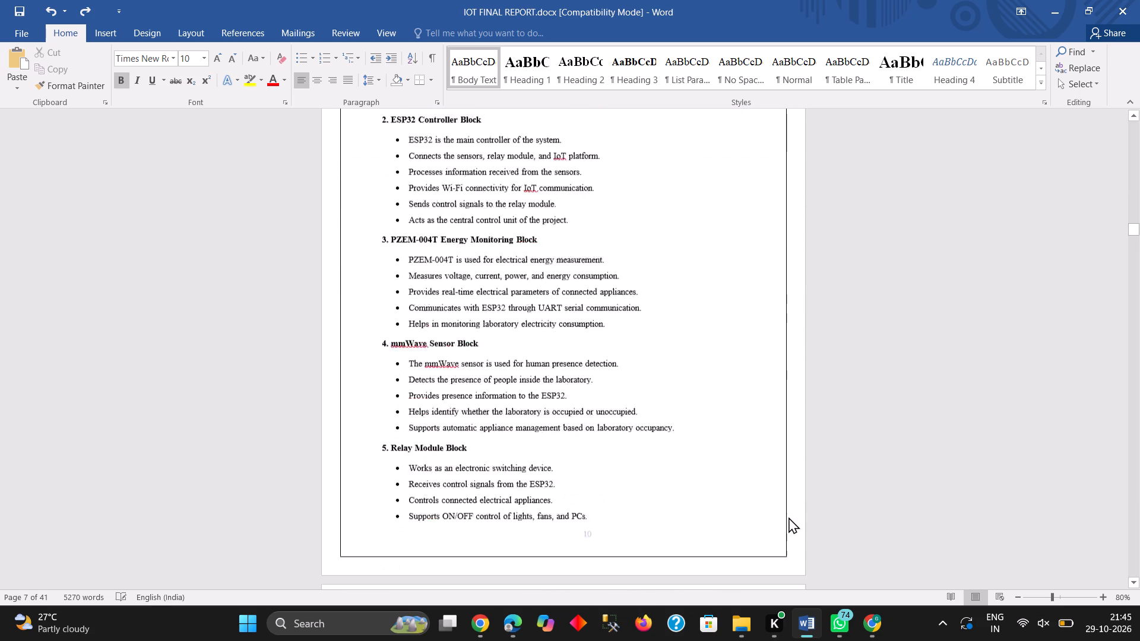
Review the page layout from the controller block descriptions through the Methodology chapter and its flowchart to the start of Implementation.
scroll(788, 517, down, 1)
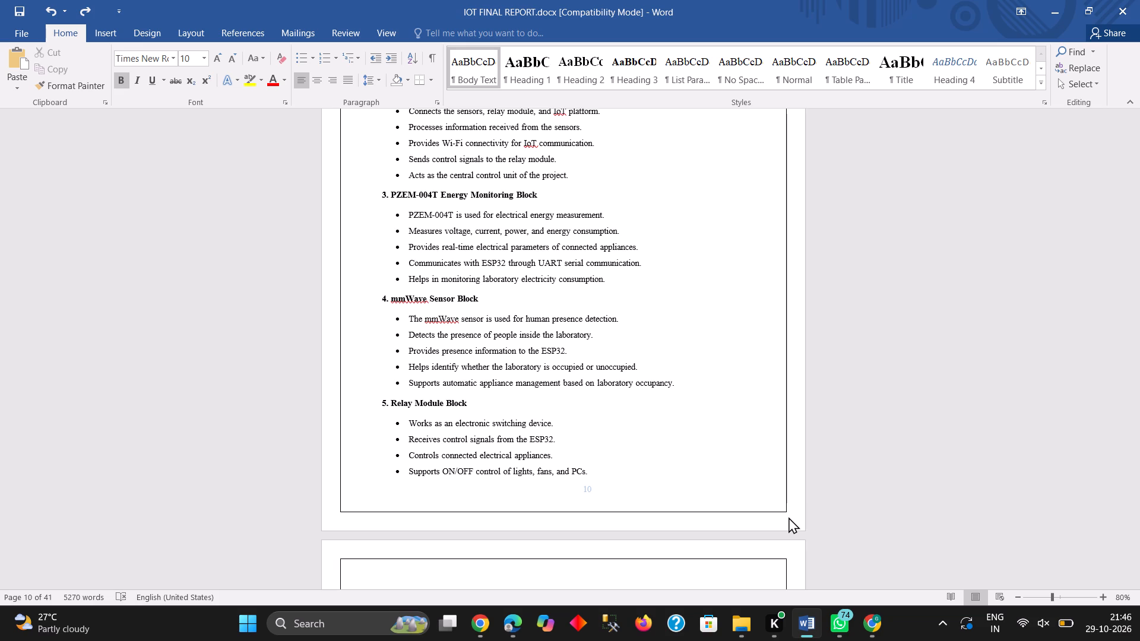
scroll(788, 517, down, 4)
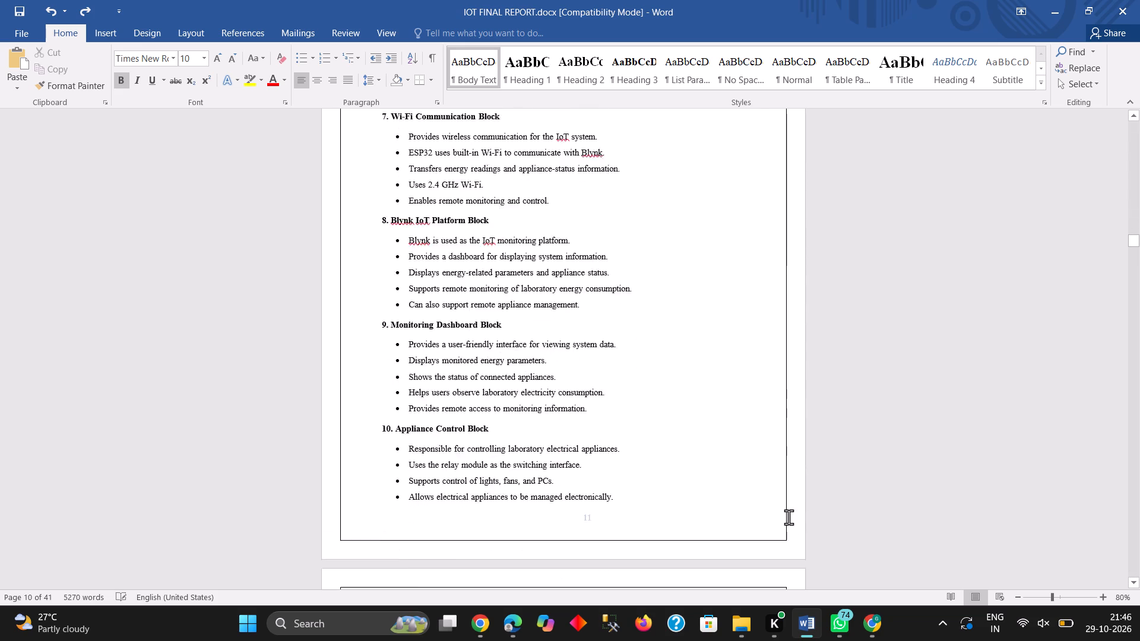
scroll(788, 517, down, 11)
scroll(788, 517, up, 1)
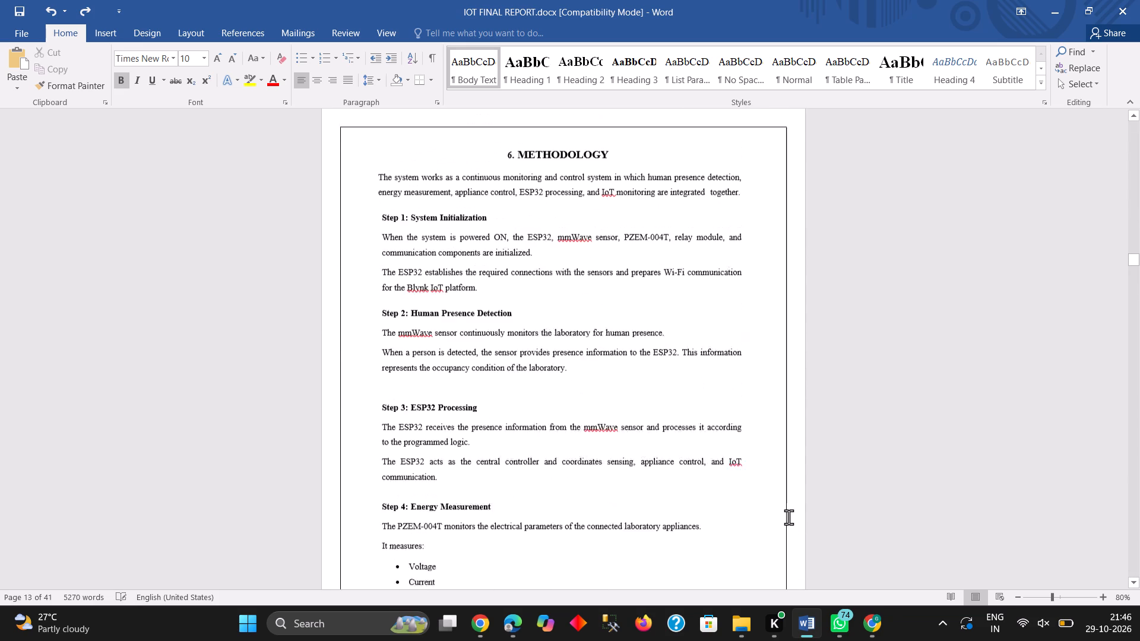
scroll(788, 517, up, 1)
scroll(661, 288, down, 4)
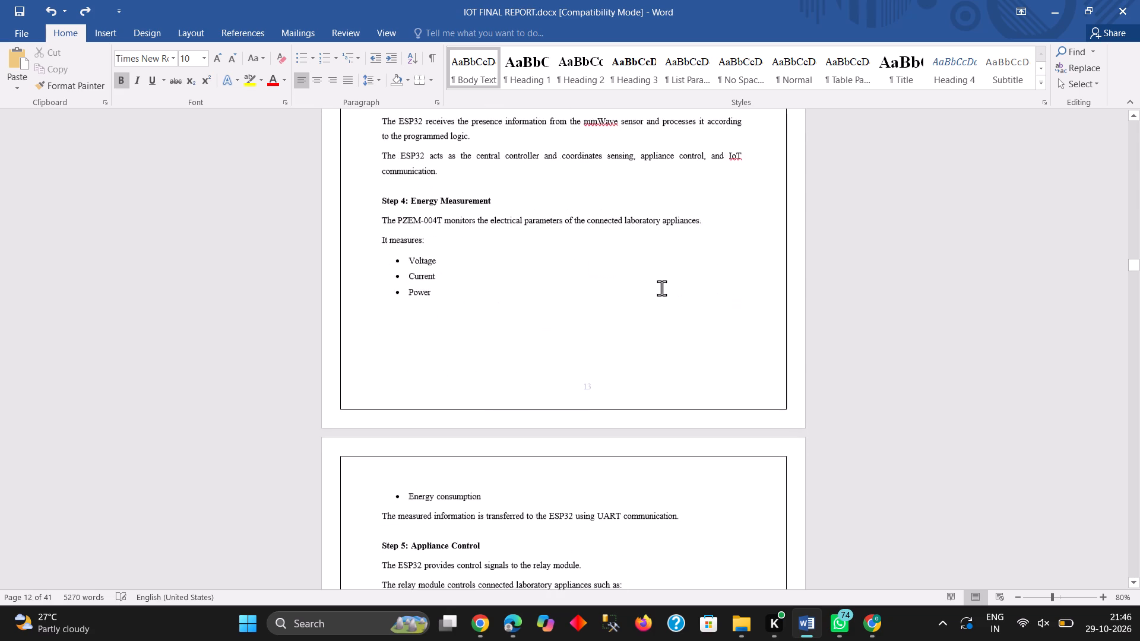
scroll(661, 288, down, 14)
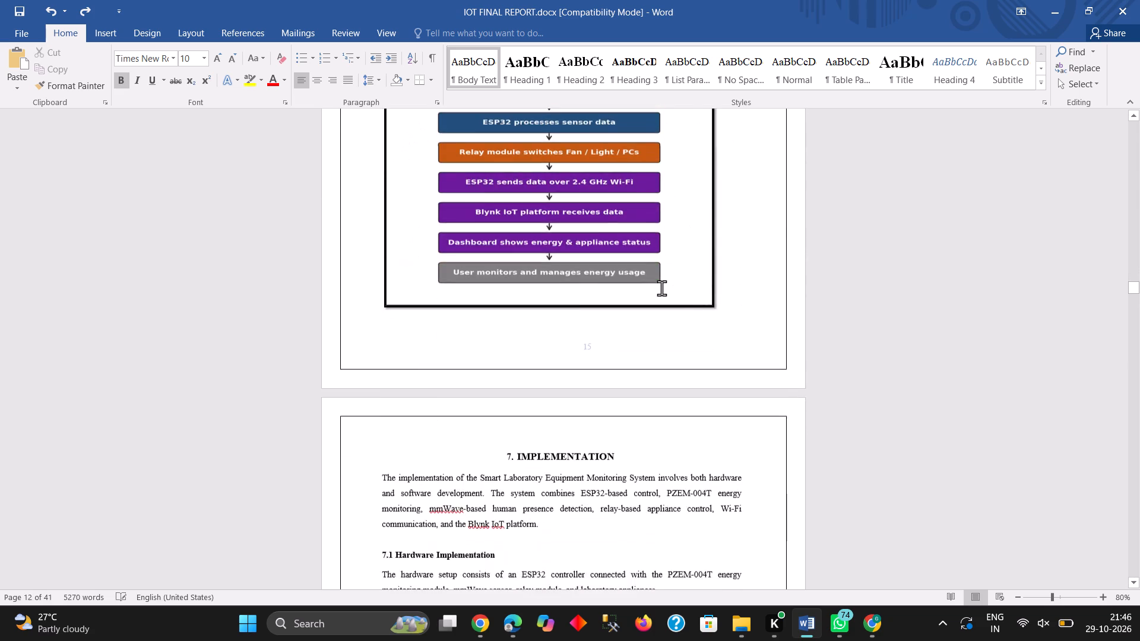
Delete the extra blank lines above the 7.9 Network Configuration heading in the Implementation chapter.
scroll(661, 288, down, 14)
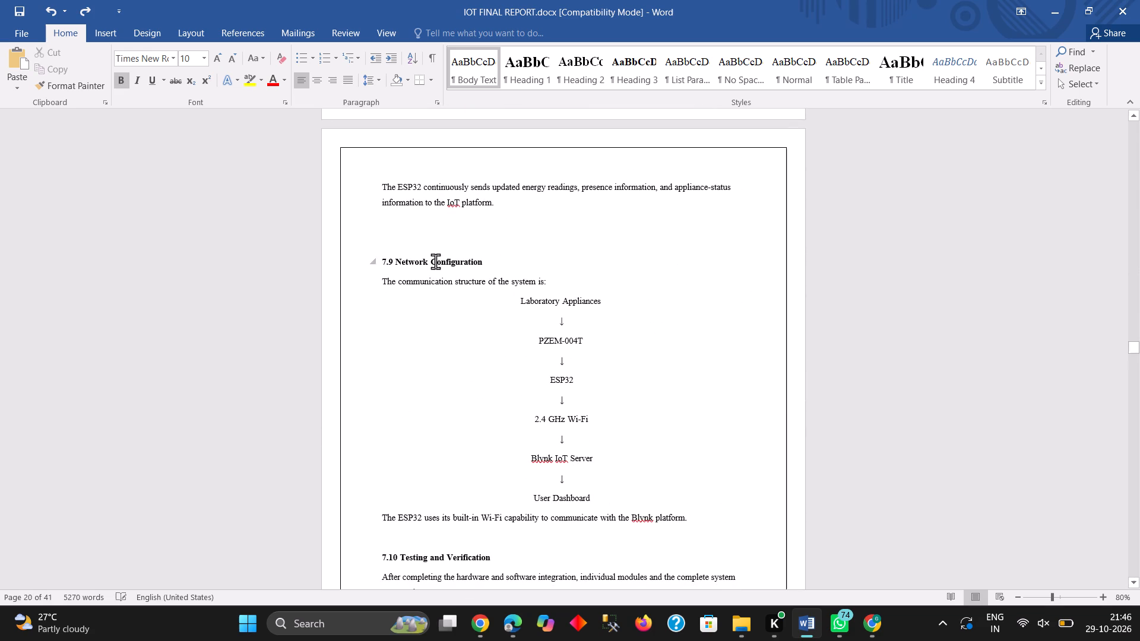
click(435, 239)
key(BackSpace)
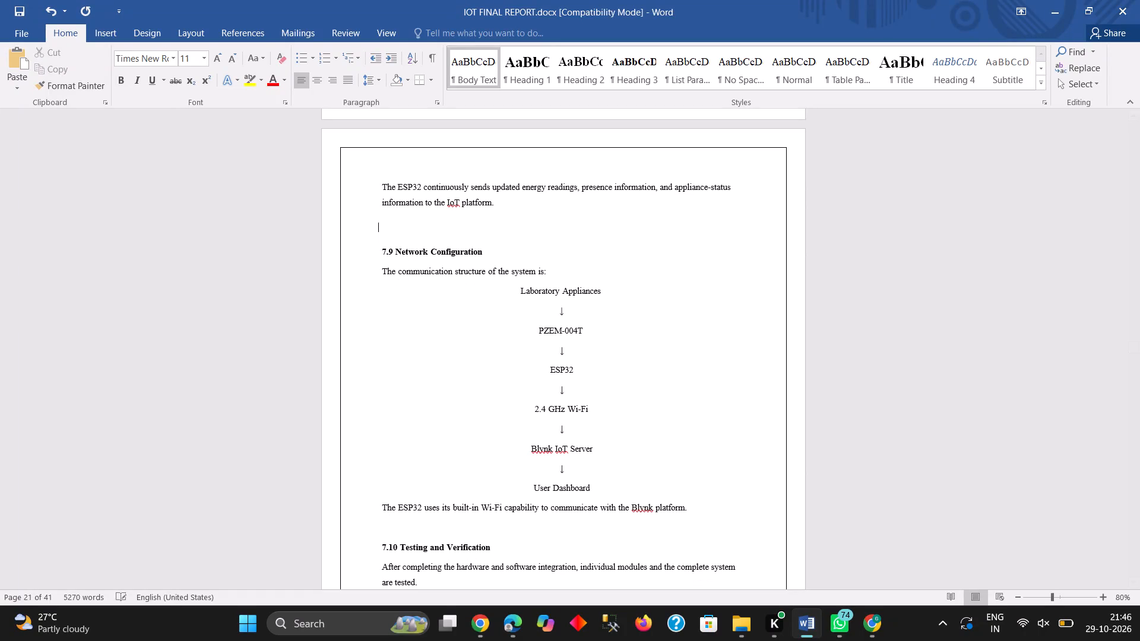
key(BackSpace)
key(BackSpace)
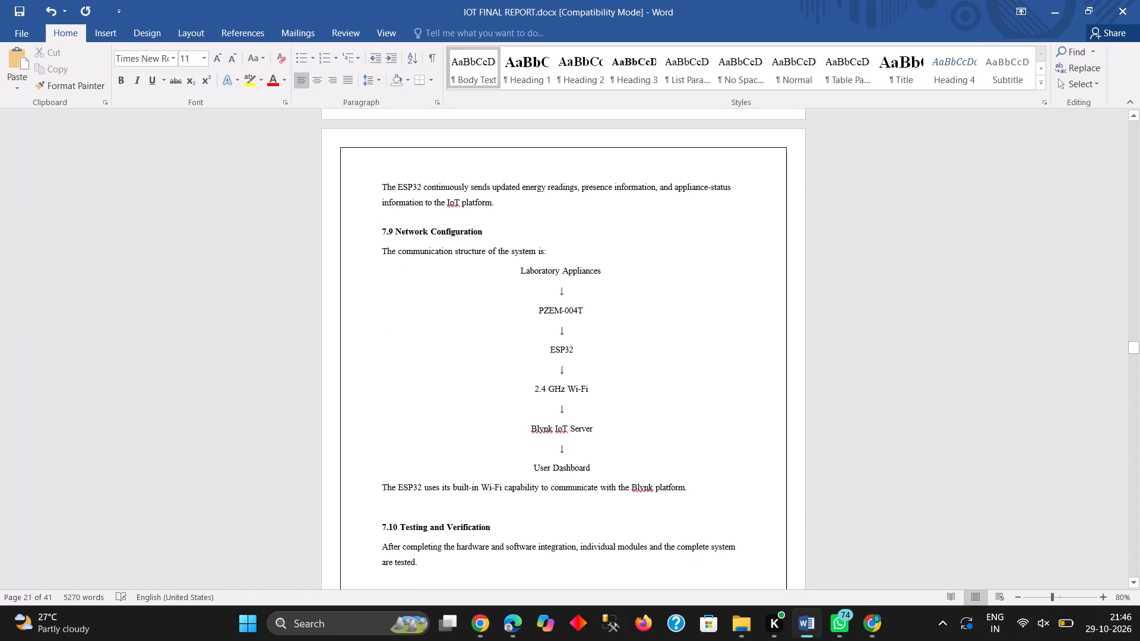
Tighten the gap above the 7.10 Testing and Verification heading, leaving a single blank line after the Blynk platform sentence.
click(388, 504)
key(BackSpace)
key(BackSpace)
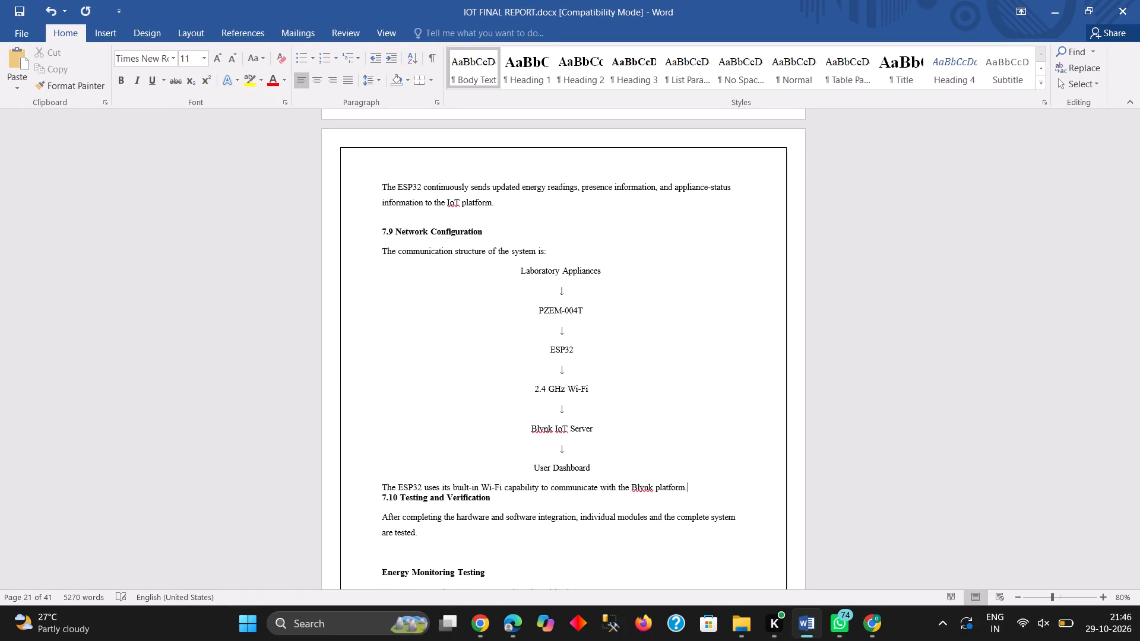
key(Return)
Remove a blank line above the Energy Monitoring Testing subheading in section 7.10.
scroll(388, 504, down, 1)
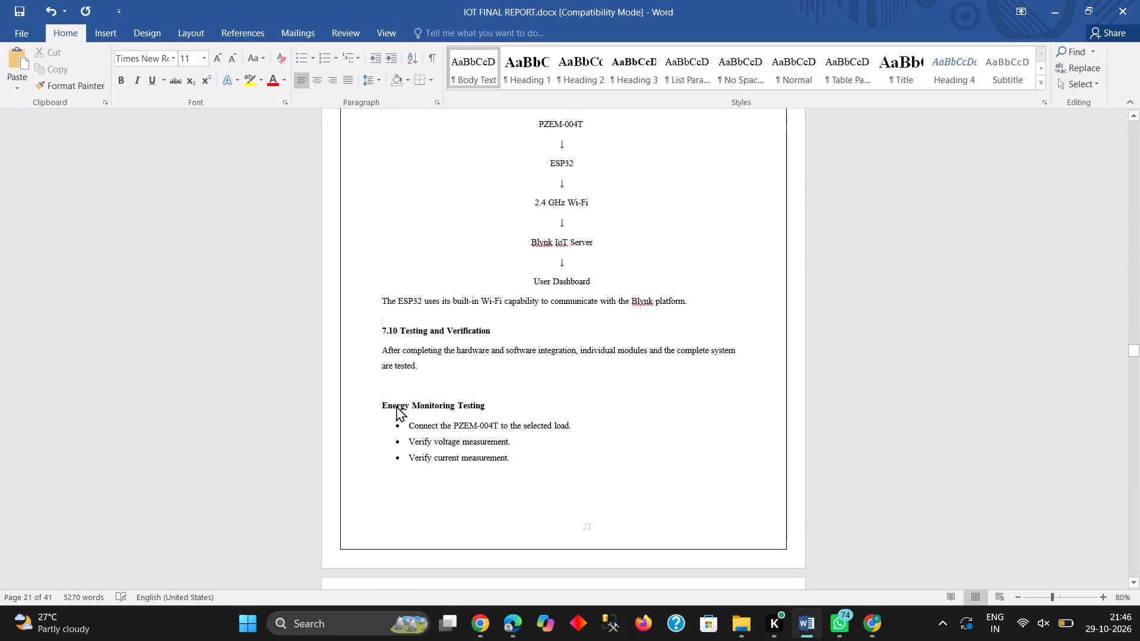
click(404, 395)
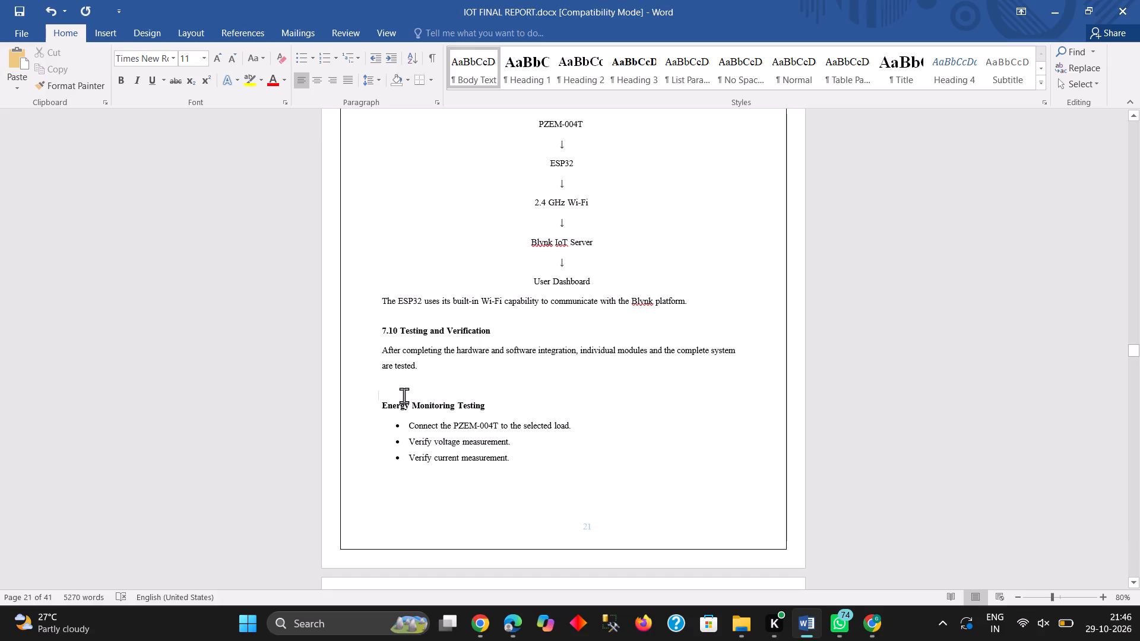
key(BackSpace)
scroll(404, 395, down, 3)
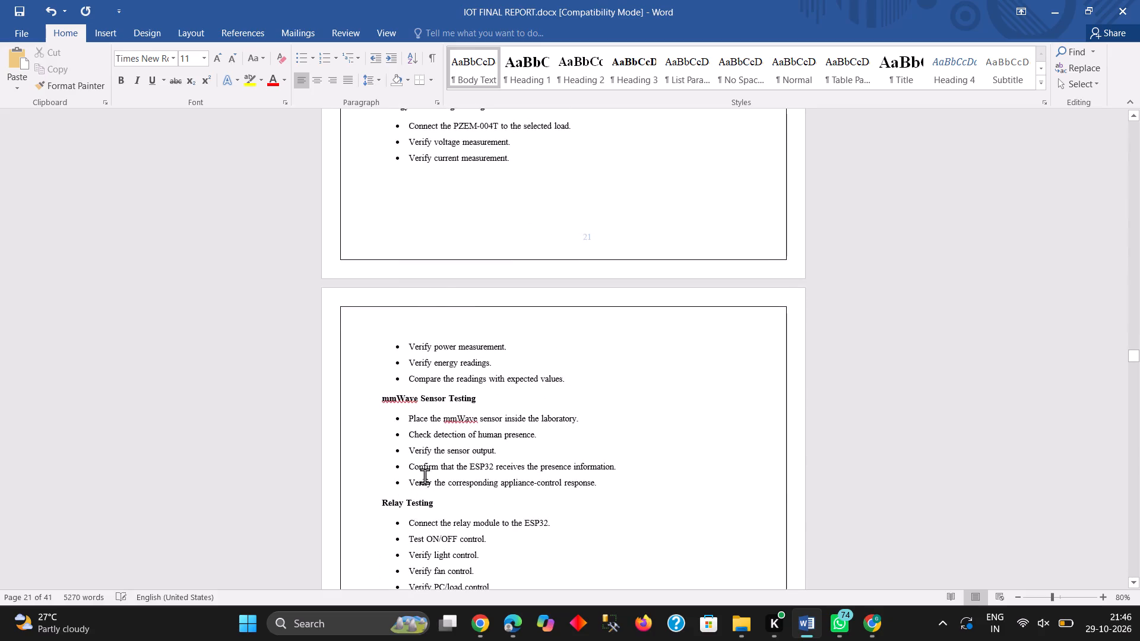
Reduce the blank space above the 7.11 Deployment heading.
scroll(425, 476, down, 4)
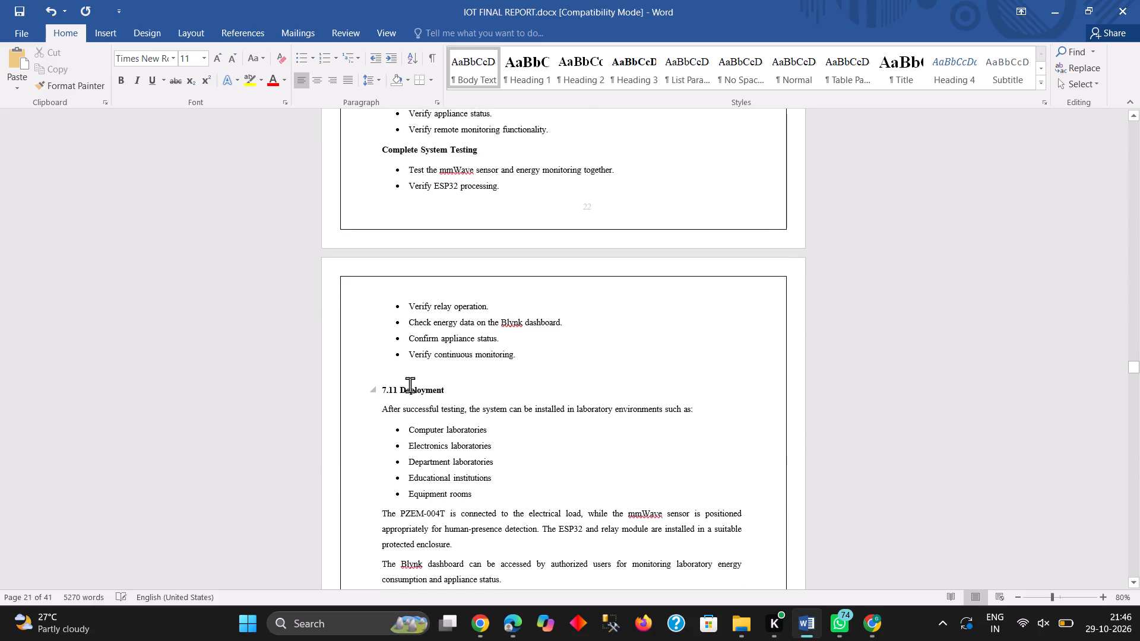
click(410, 384)
key(BackSpace)
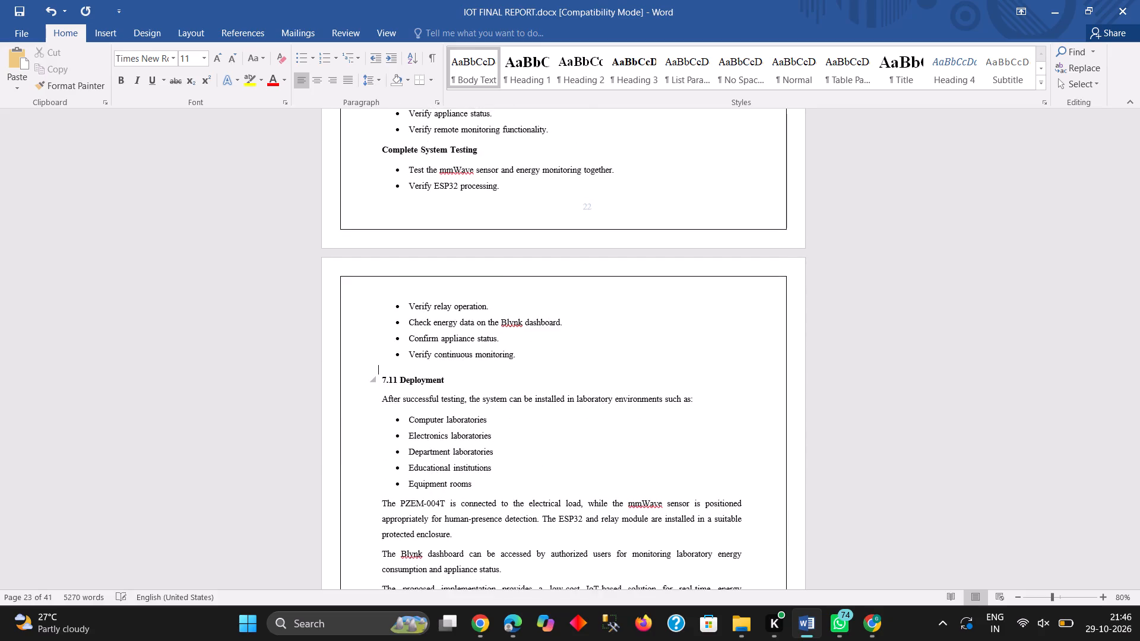
Review the code listing, results sections 8.3 and 8.4, SDG table and Conclusion and Future Scope, and return to the Abstract.
scroll(410, 384, down, 7)
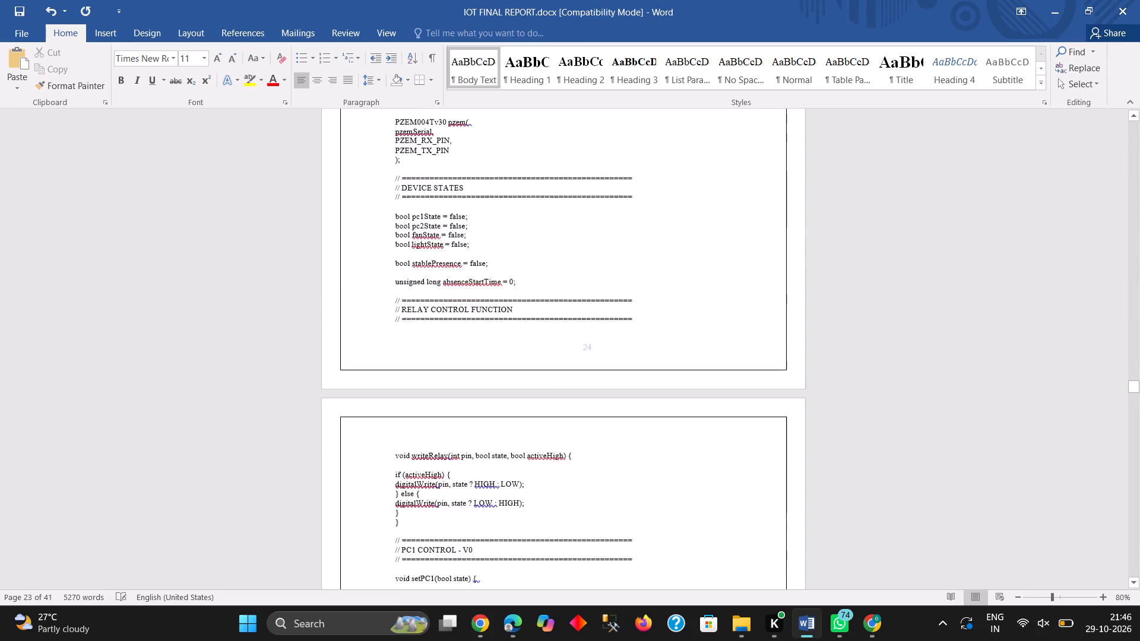
scroll(409, 385, down, 7)
scroll(409, 385, up, 1)
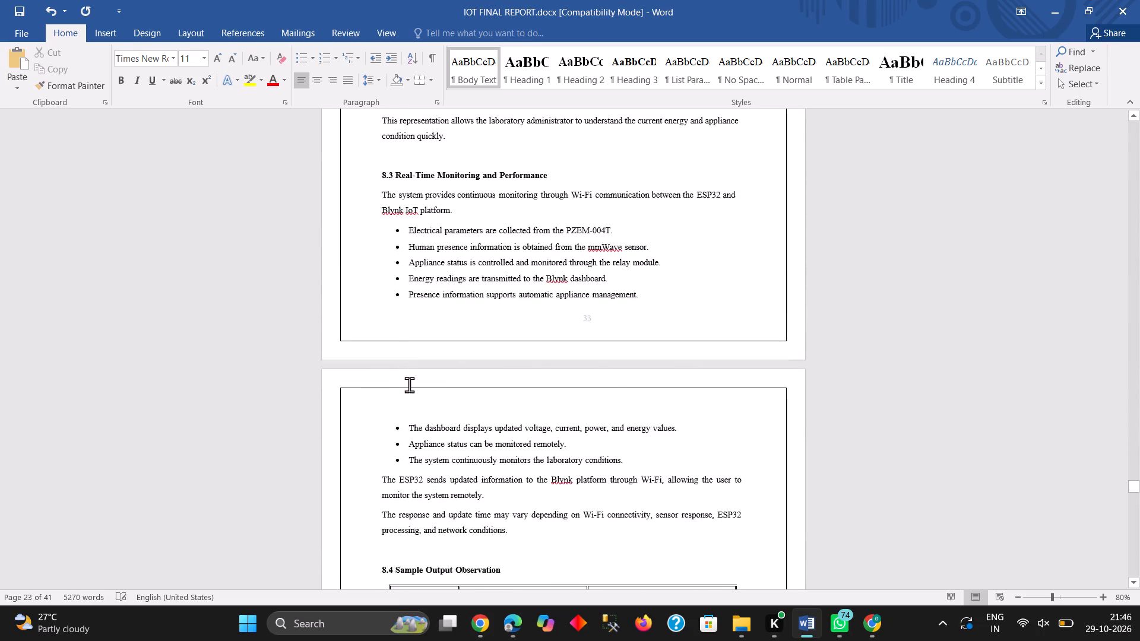
scroll(409, 385, up, 2)
scroll(409, 385, down, 4)
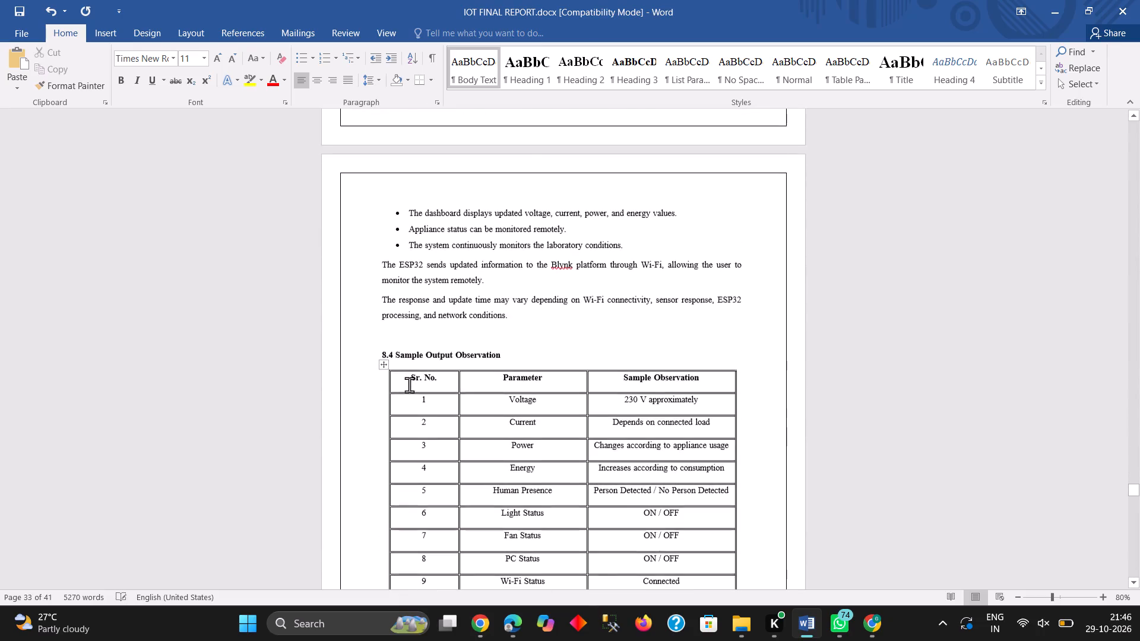
scroll(409, 385, down, 7)
scroll(409, 385, up, 1)
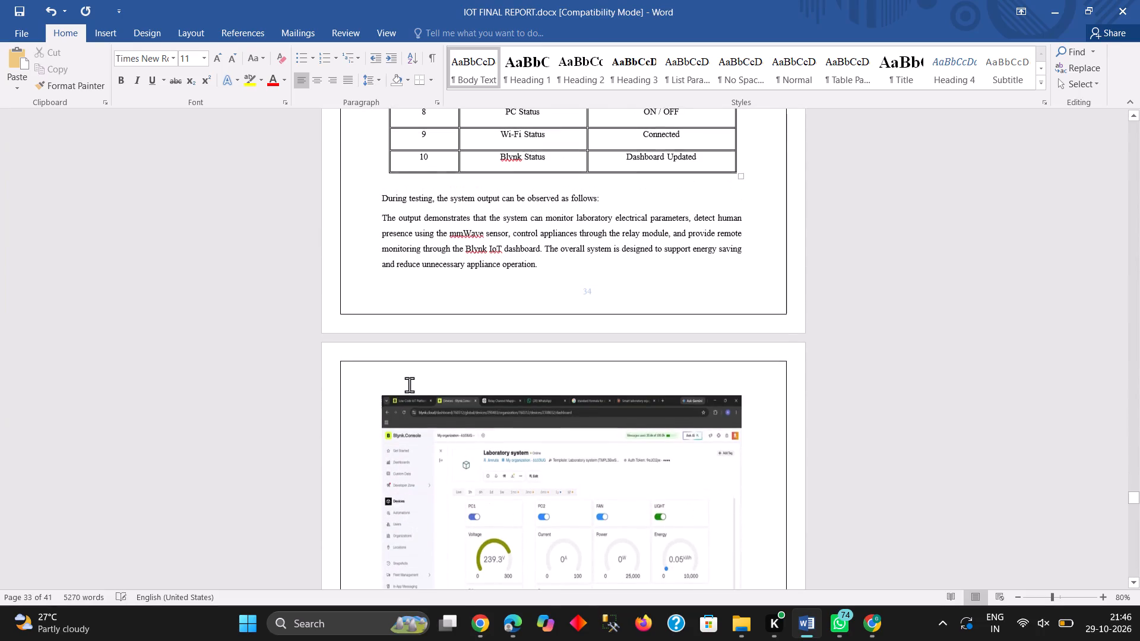
scroll(470, 341, down, 6)
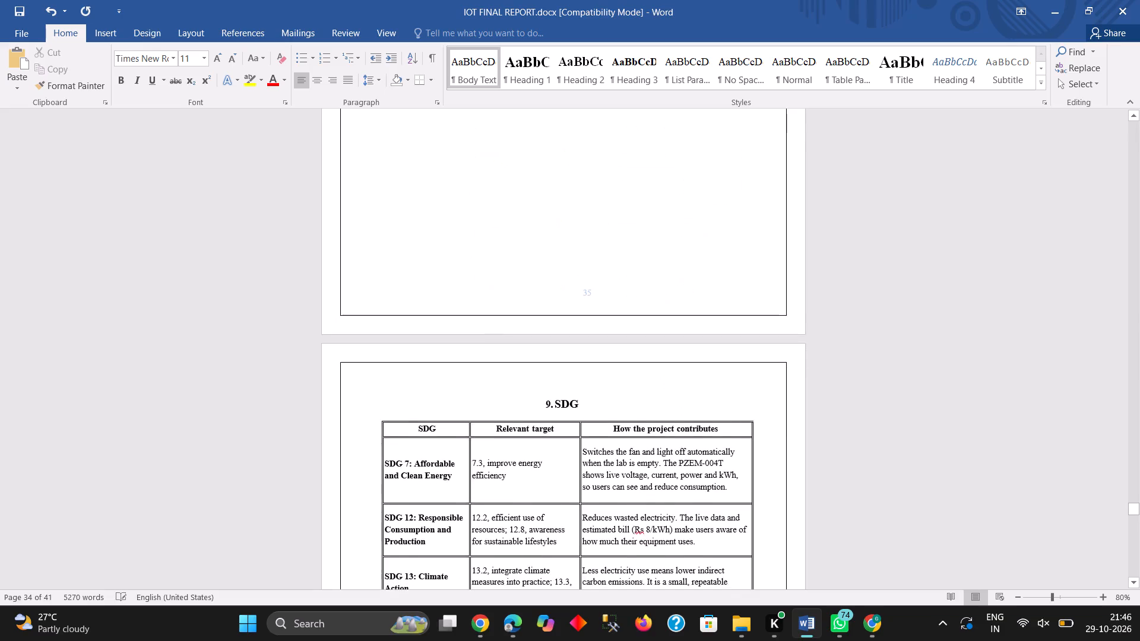
scroll(470, 341, down, 7)
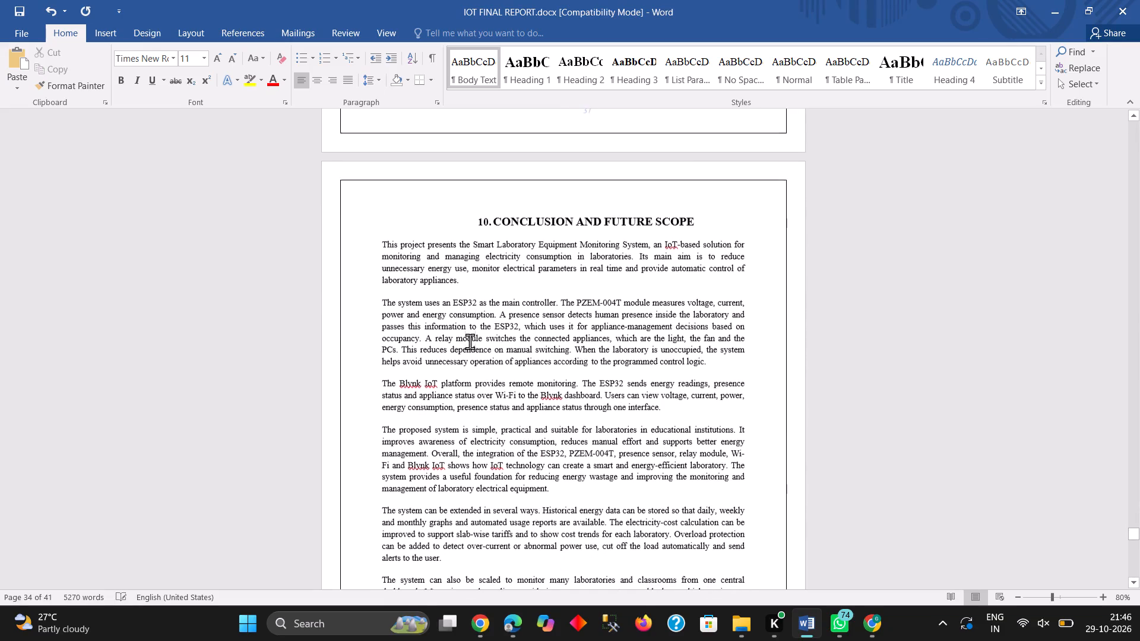
scroll(470, 341, up, 20)
scroll(470, 341, up, 20)
scroll(470, 341, up, 20)
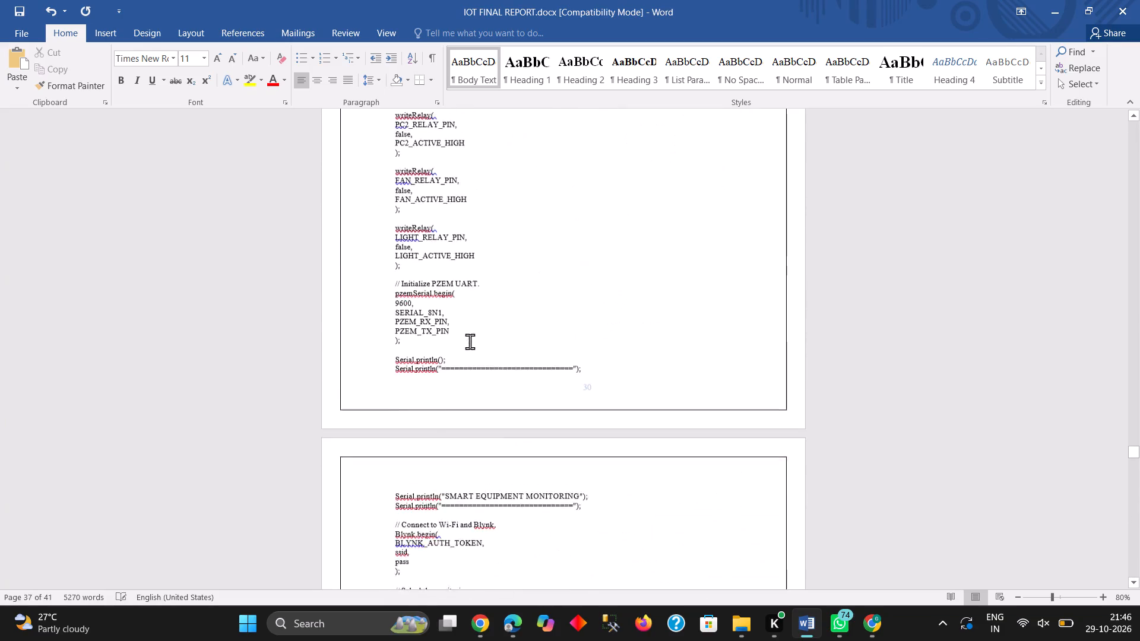
scroll(470, 341, up, 20)
scroll(470, 341, up, 20)
scroll(470, 341, up, 20)
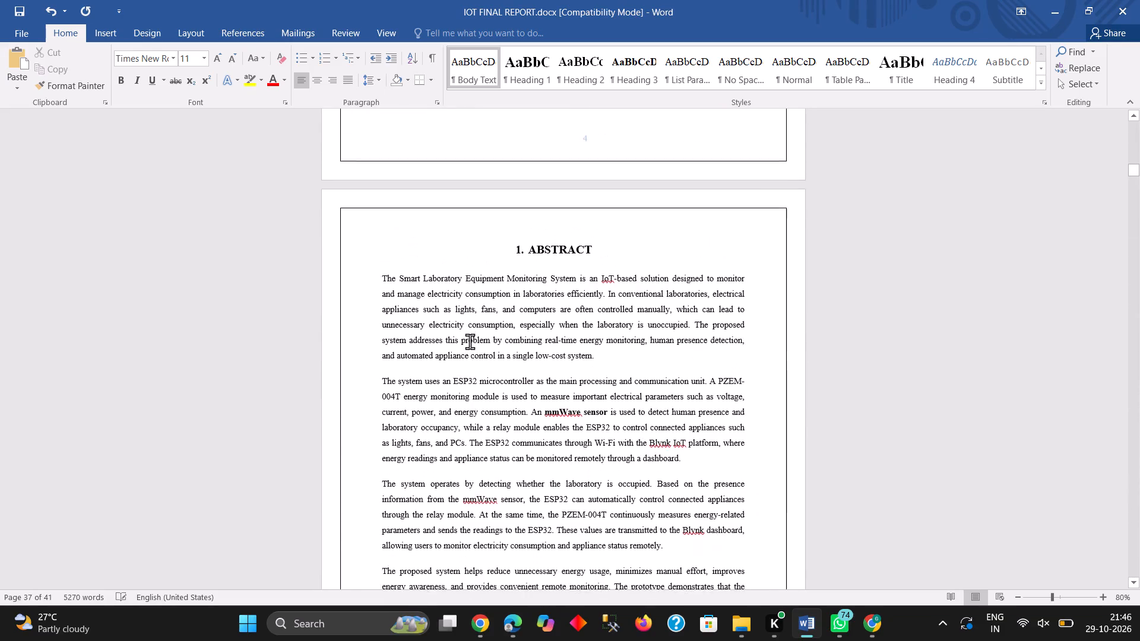
Justify the Literature Survey chapter's body text, from the opening paragraph through section 5, Research Gap and Proposed System.
scroll(470, 341, up, 20)
scroll(470, 341, up, 4)
scroll(470, 341, down, 10)
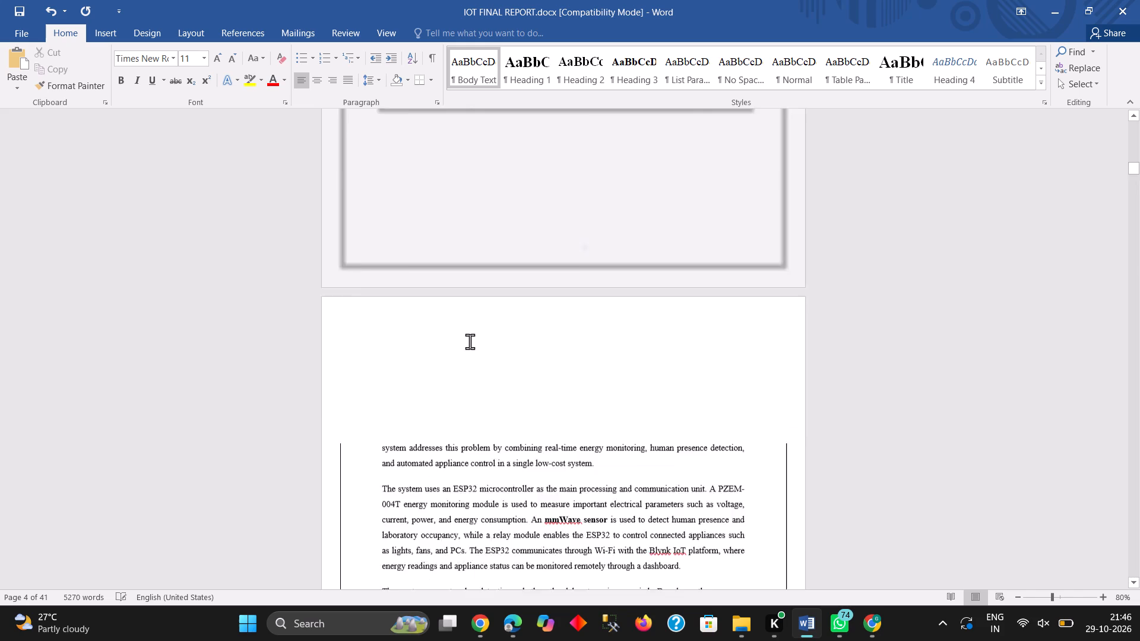
scroll(470, 341, down, 15)
scroll(470, 341, up, 10)
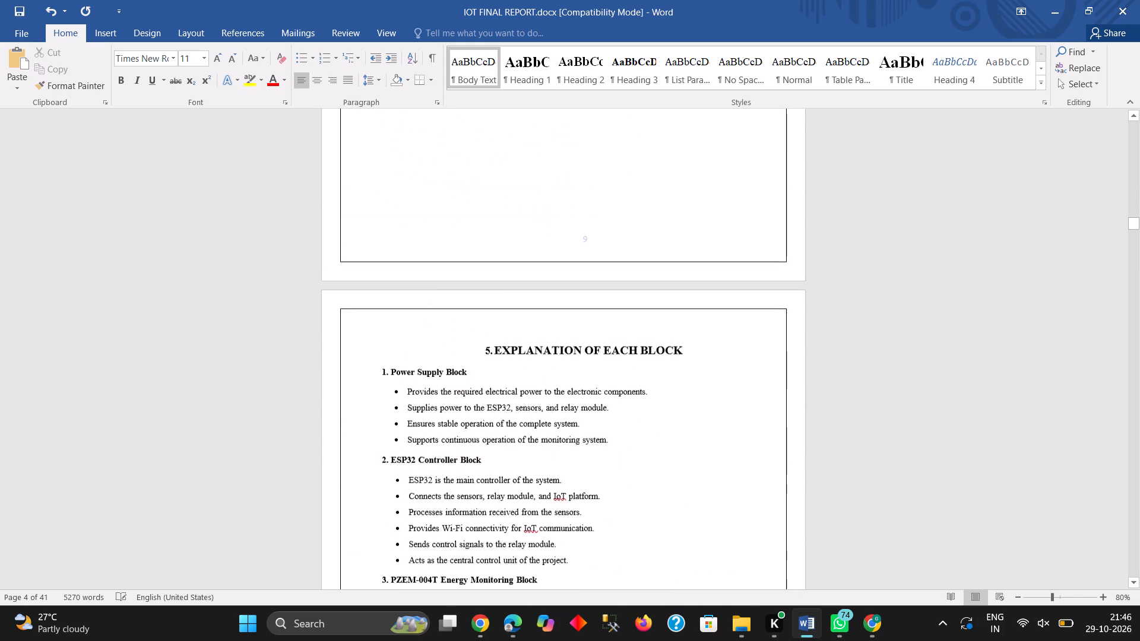
scroll(470, 341, up, 10)
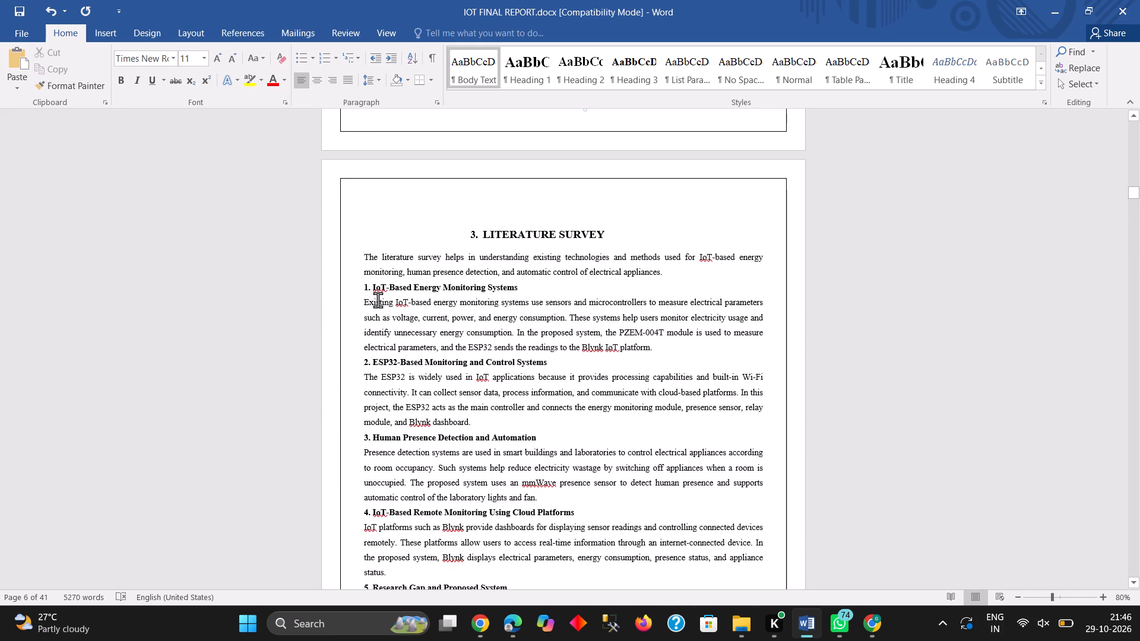
scroll(378, 300, down, 1)
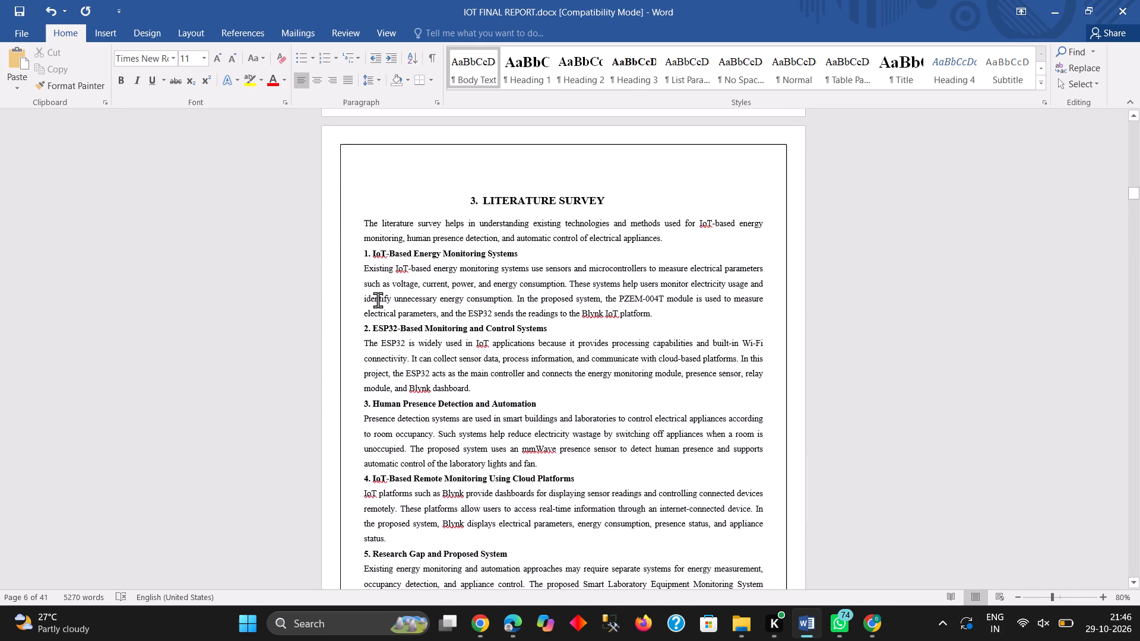
drag(363, 222, 451, 591)
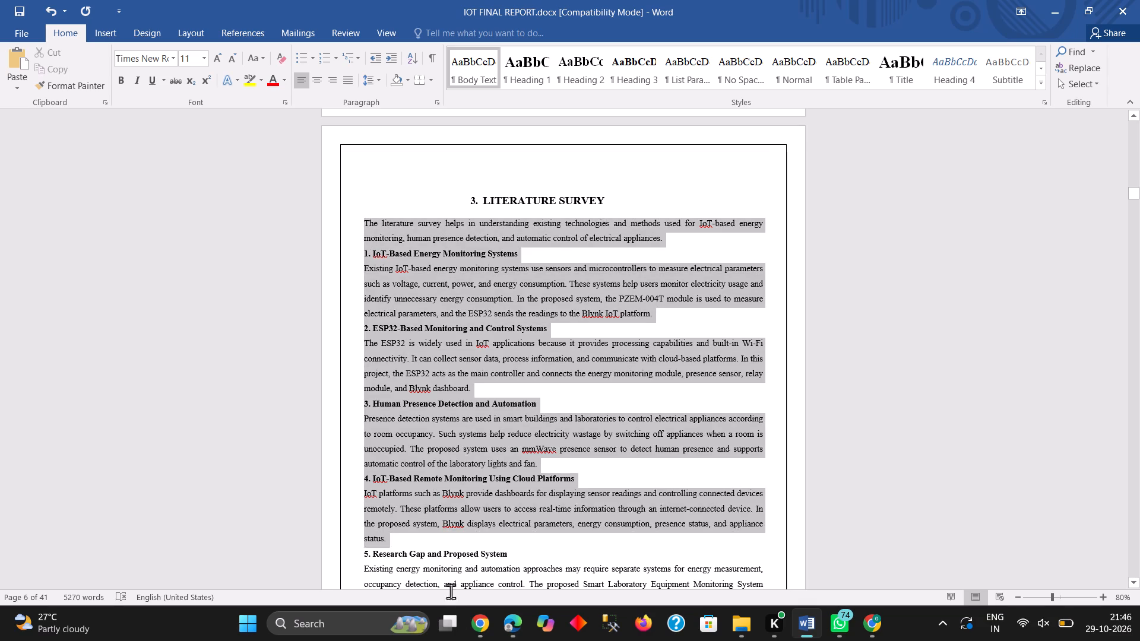
drag(451, 591, 536, 145)
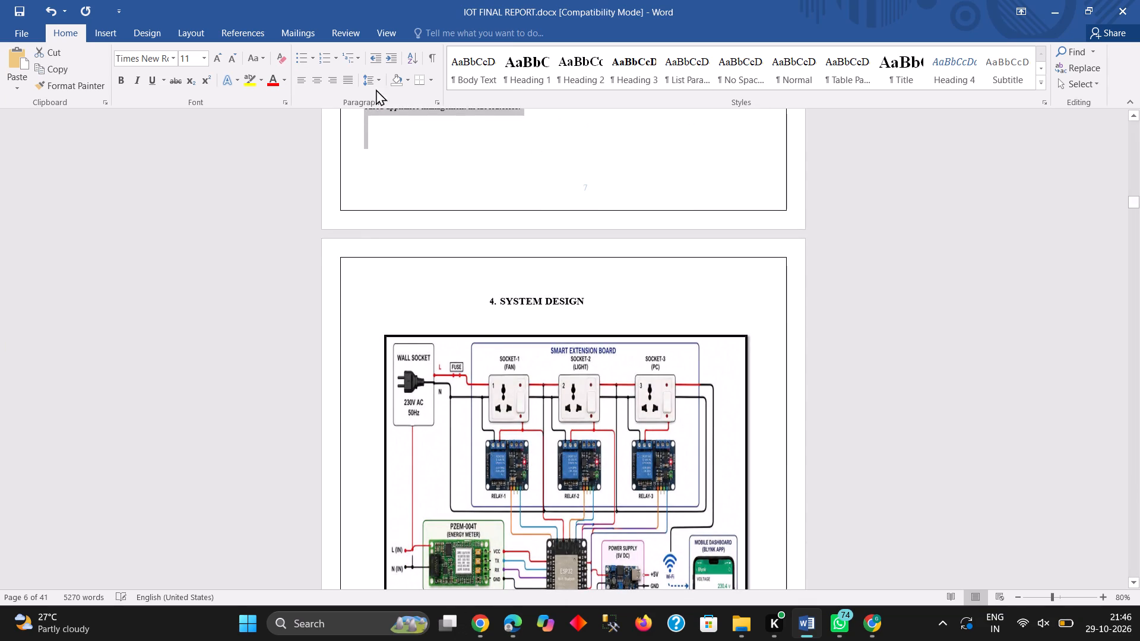
scroll(420, 173, up, 1)
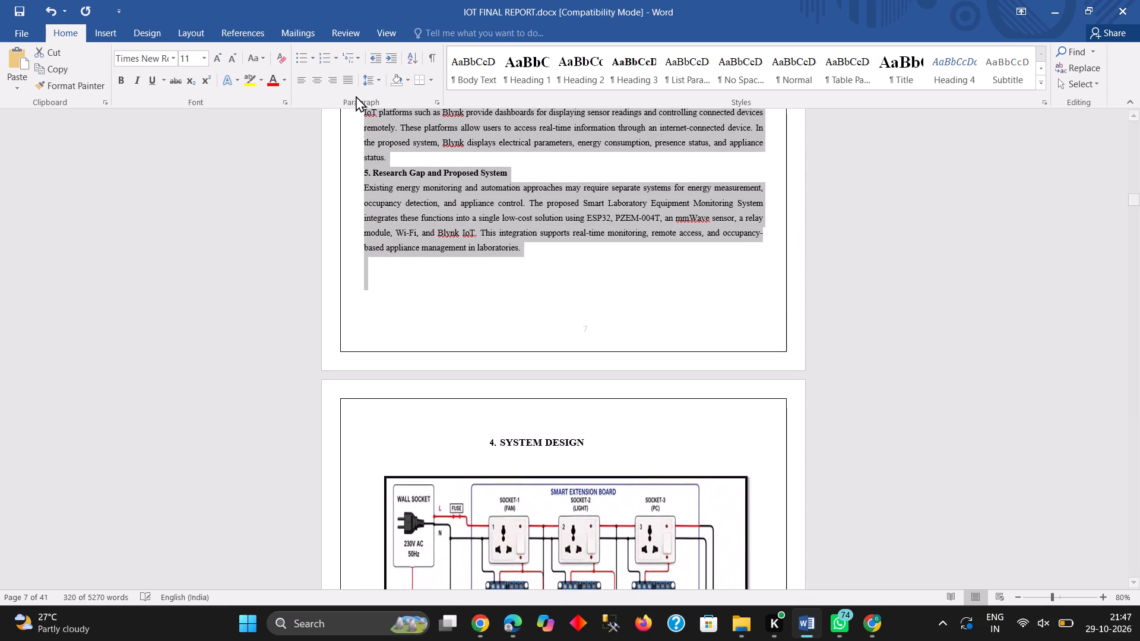
click(348, 78)
scroll(430, 286, up, 2)
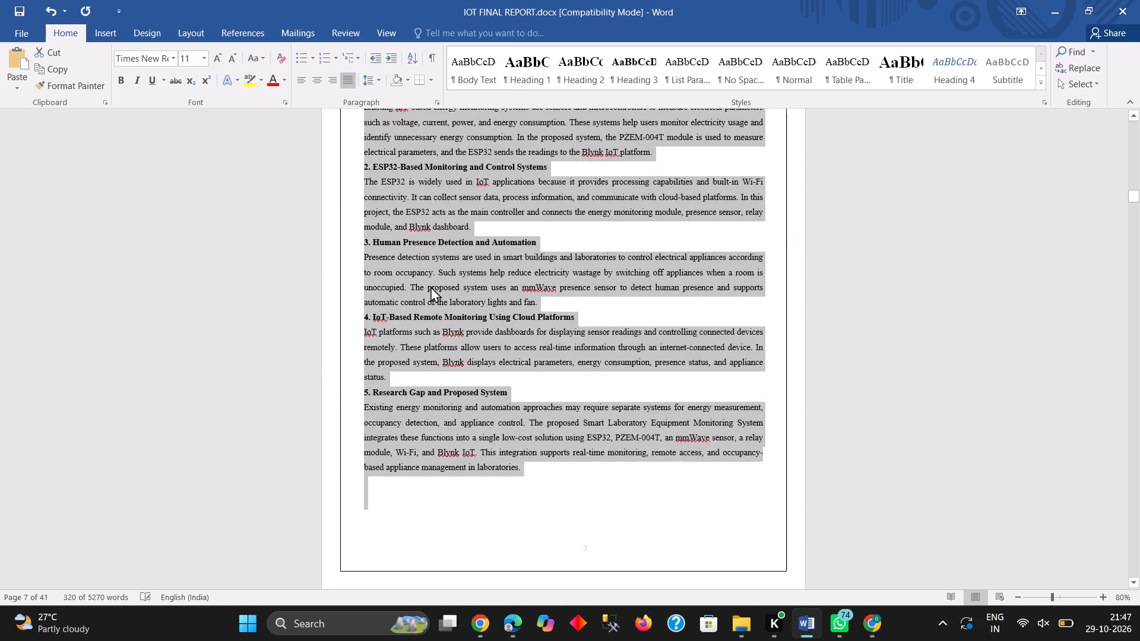
scroll(430, 286, up, 3)
click(505, 334)
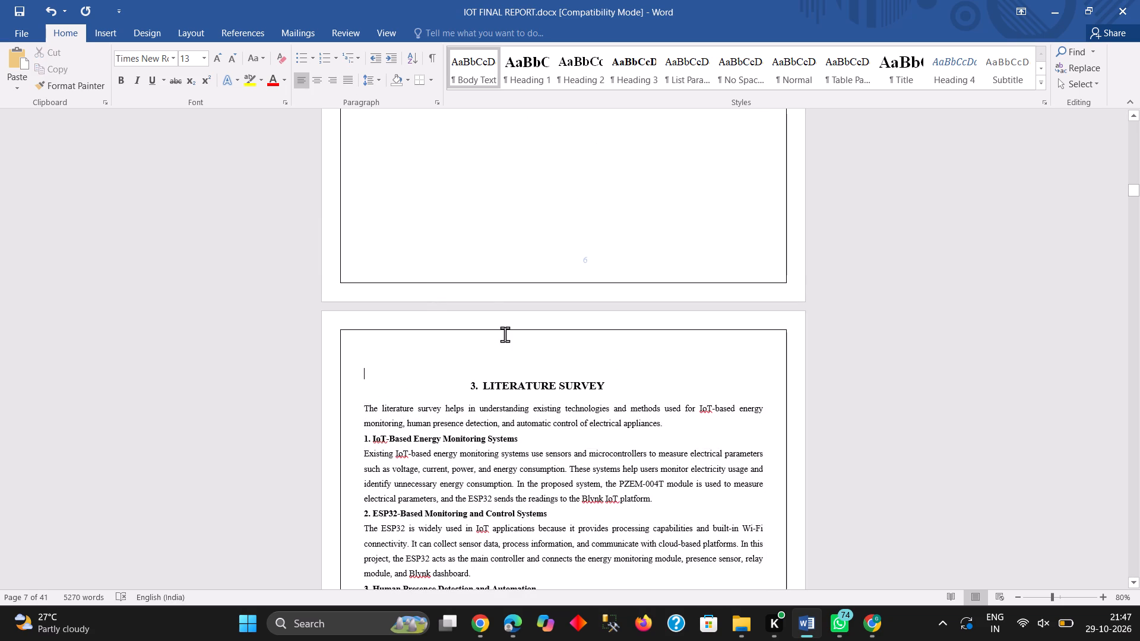
Check the line spacing setting of the Literature Survey's opening paragraph.
scroll(505, 334, down, 2)
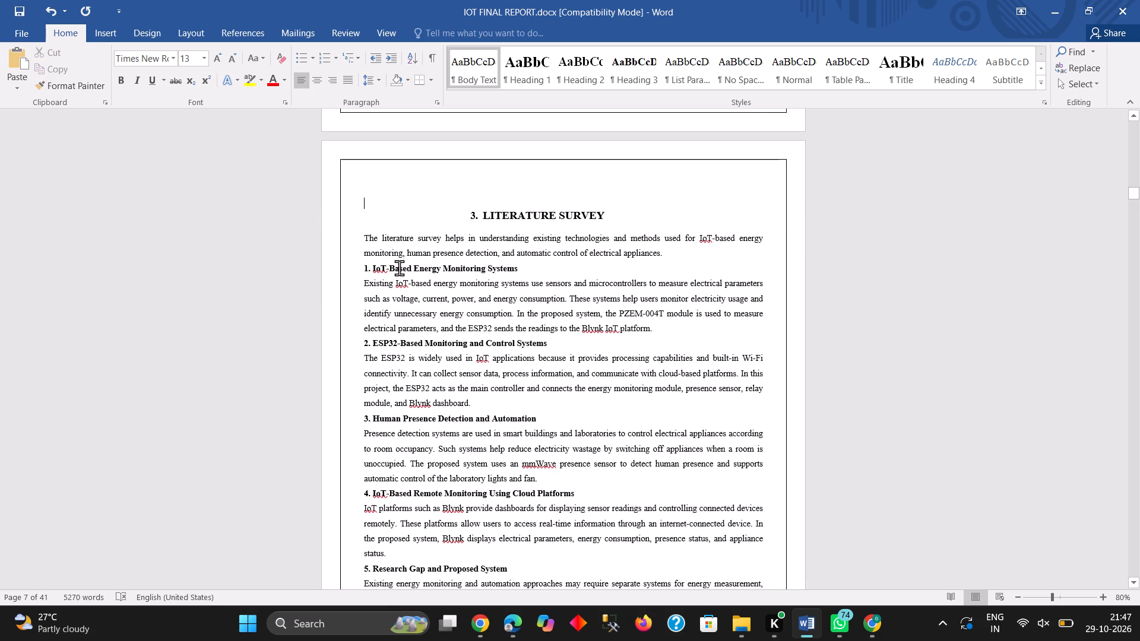
click(365, 240)
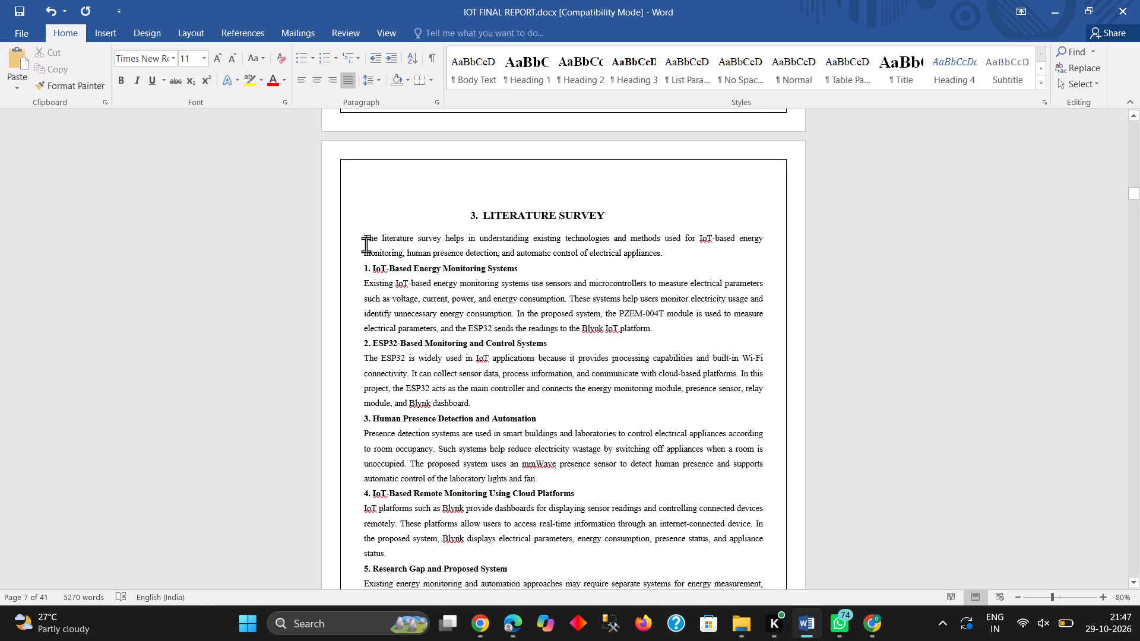
click(365, 242)
click(373, 79)
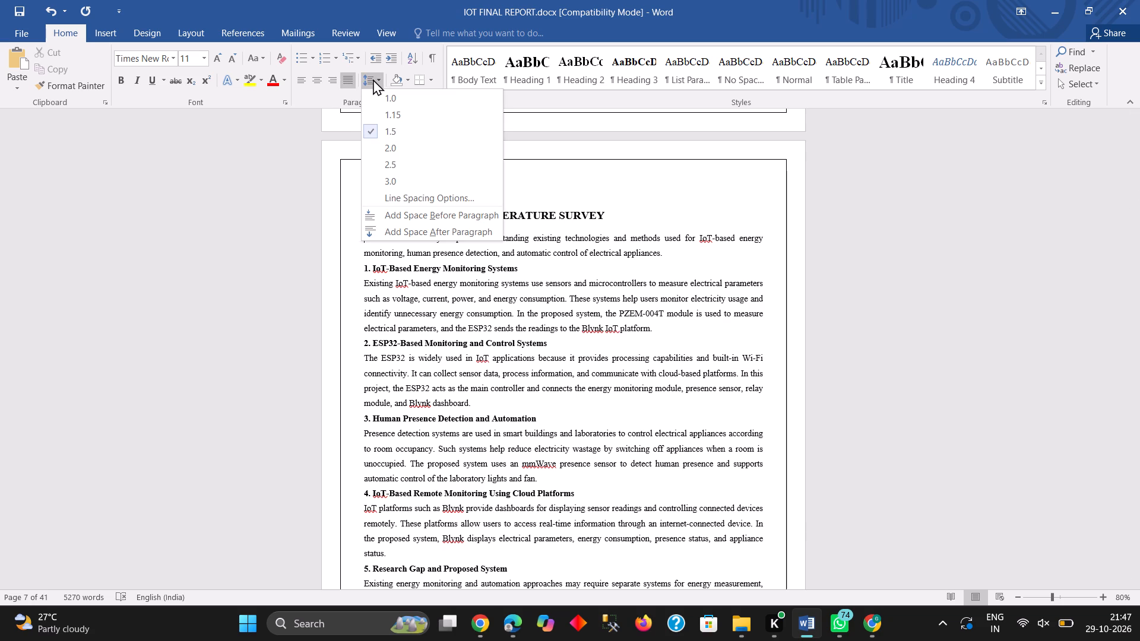
click(661, 217)
Review the page layout from the end of the Literature Survey through System Design and block explanations to Implementation's testing lists.
scroll(661, 217, down, 6)
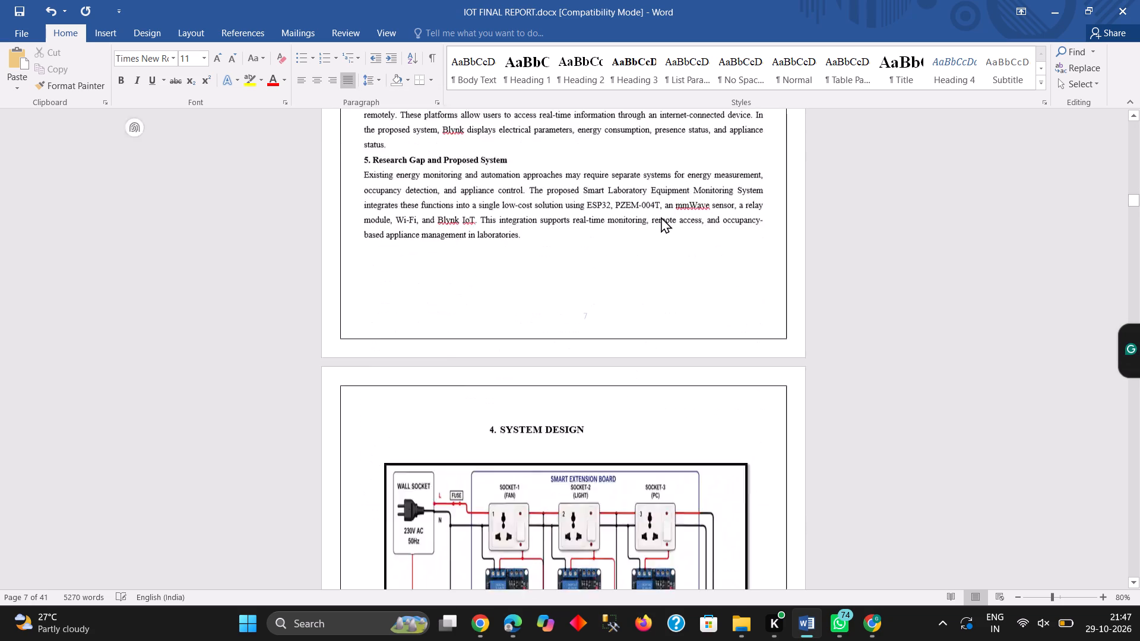
scroll(661, 217, down, 13)
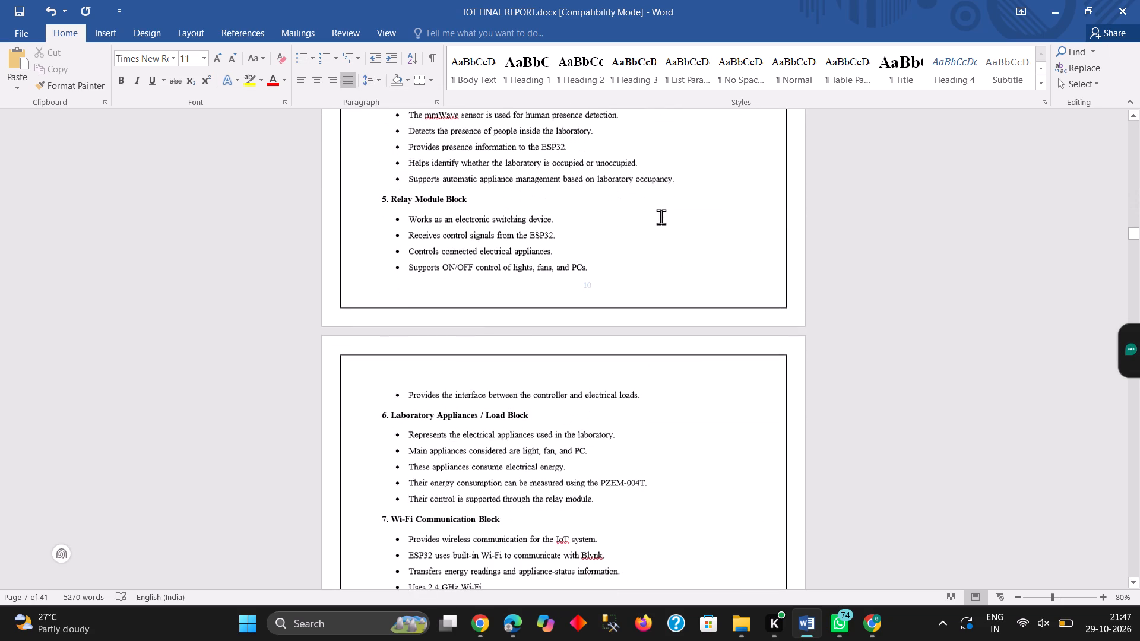
scroll(661, 217, down, 19)
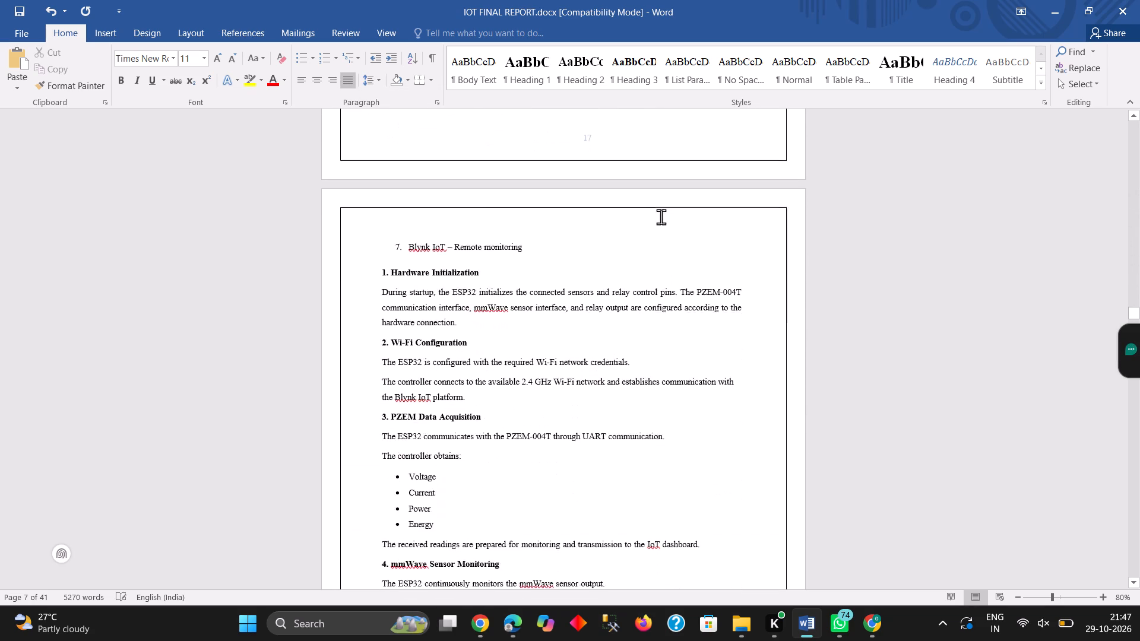
scroll(661, 217, down, 10)
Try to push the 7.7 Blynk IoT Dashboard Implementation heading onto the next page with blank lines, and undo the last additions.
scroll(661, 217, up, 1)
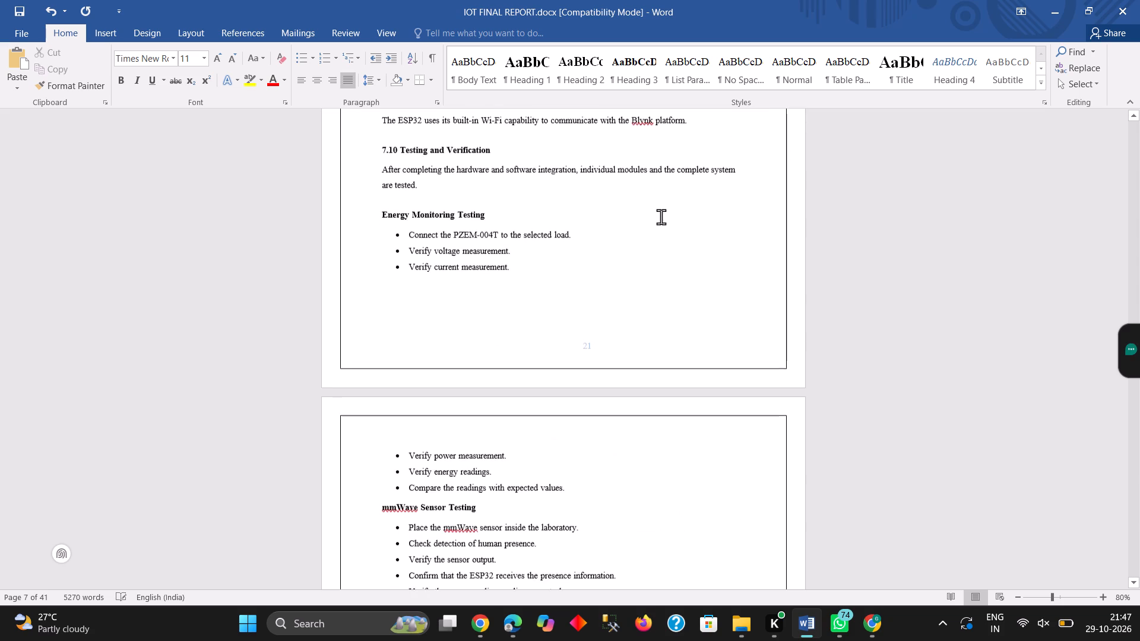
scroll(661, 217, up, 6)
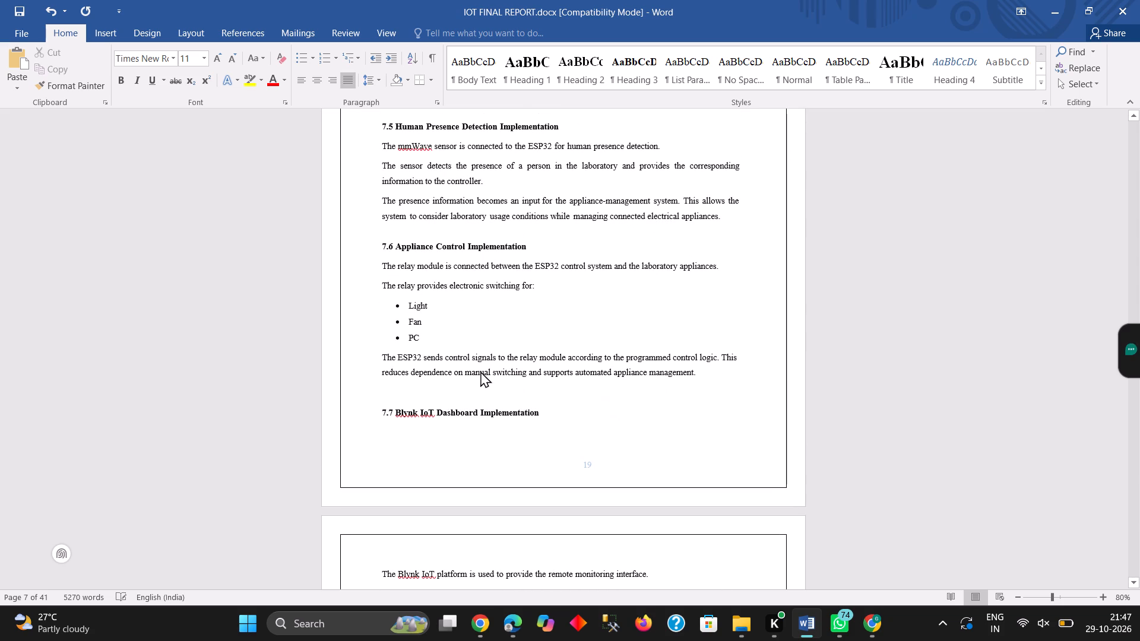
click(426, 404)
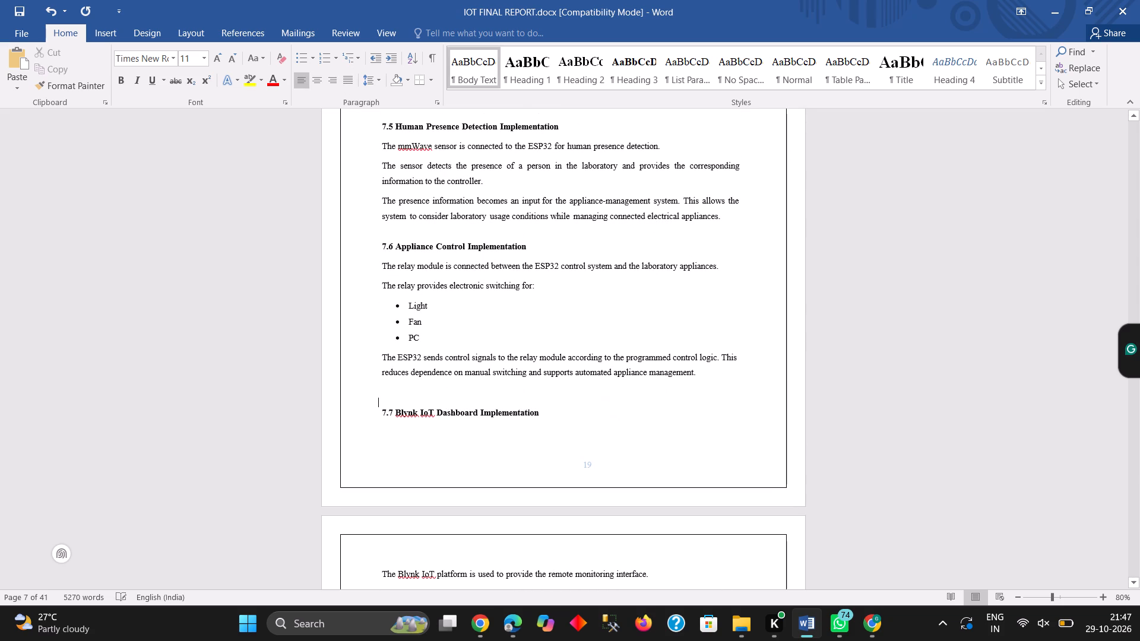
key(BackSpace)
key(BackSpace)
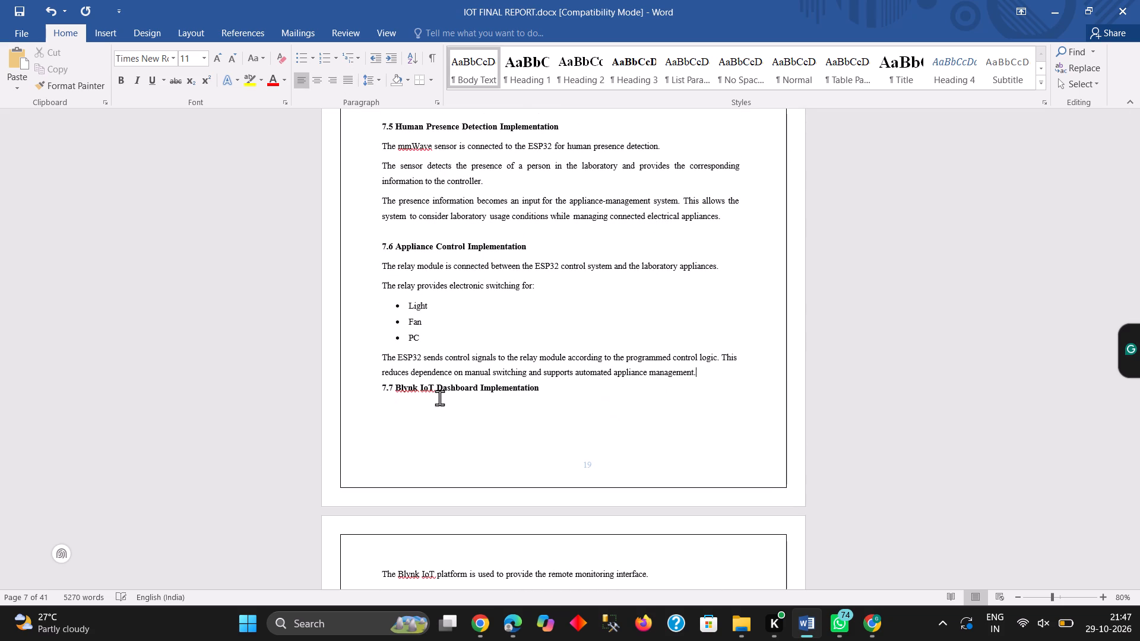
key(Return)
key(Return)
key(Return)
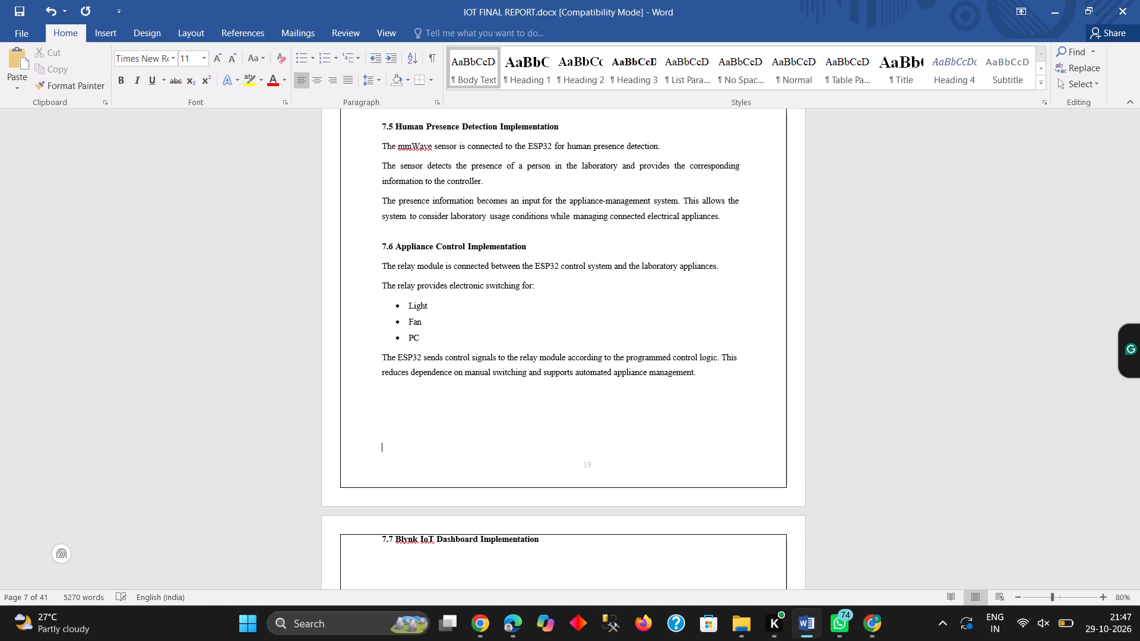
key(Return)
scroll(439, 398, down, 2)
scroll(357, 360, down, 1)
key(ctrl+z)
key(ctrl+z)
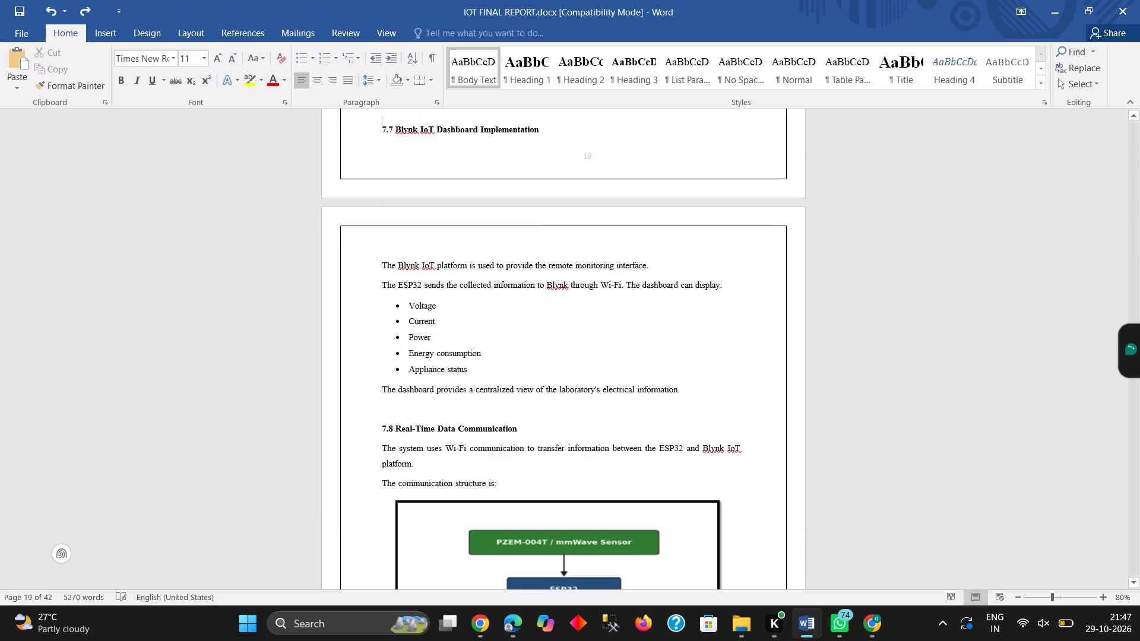
Reduce the gap above the 7.7 Blynk IoT Dashboard Implementation heading to a single blank line.
scroll(508, 335, up, 1)
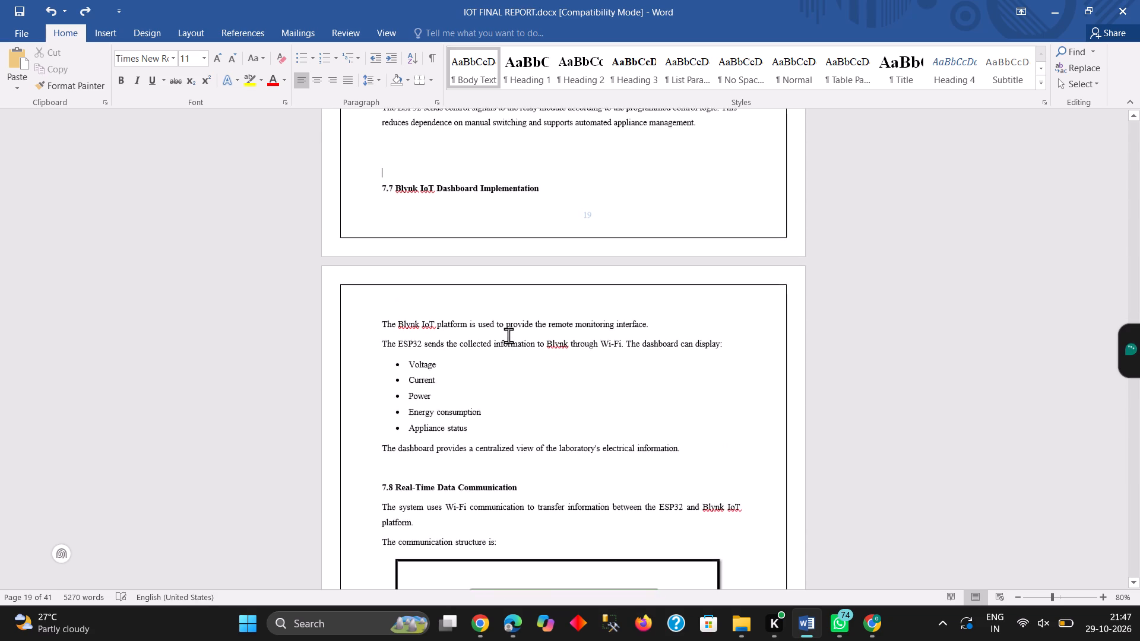
key(BackSpace)
key(BackSpace)
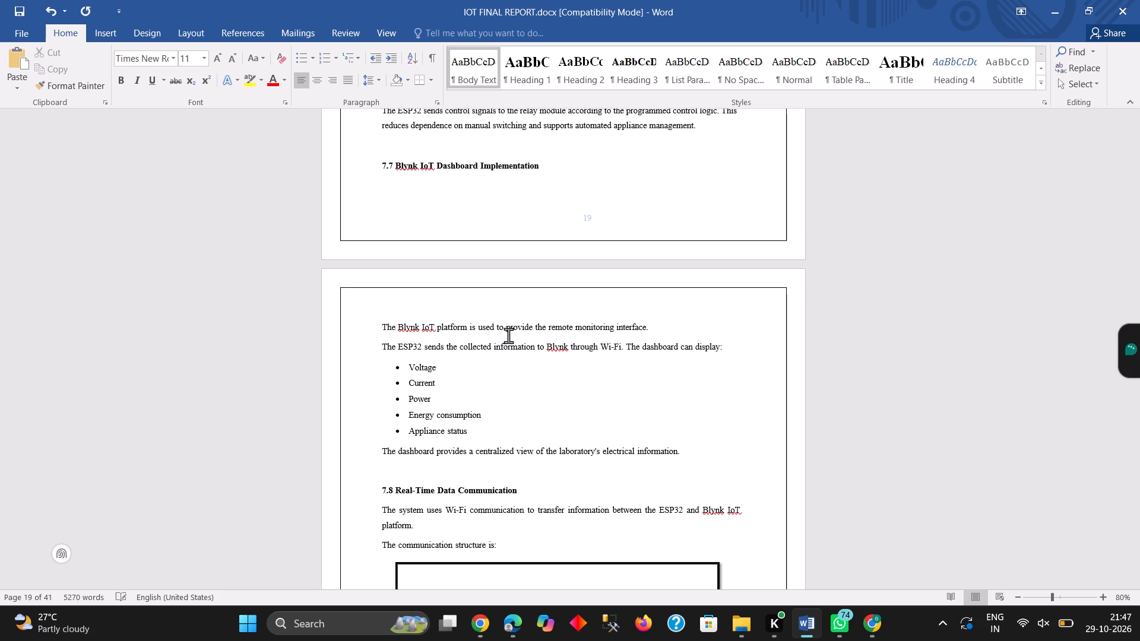
key(BackSpace)
key(backslash)
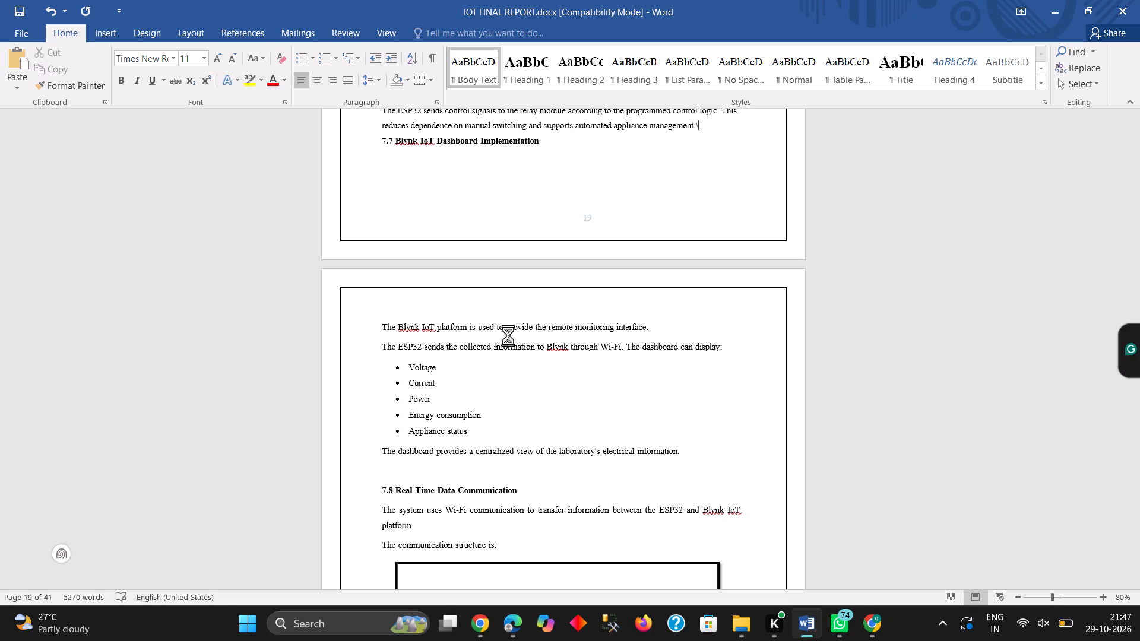
key(BackSpace)
key(Return)
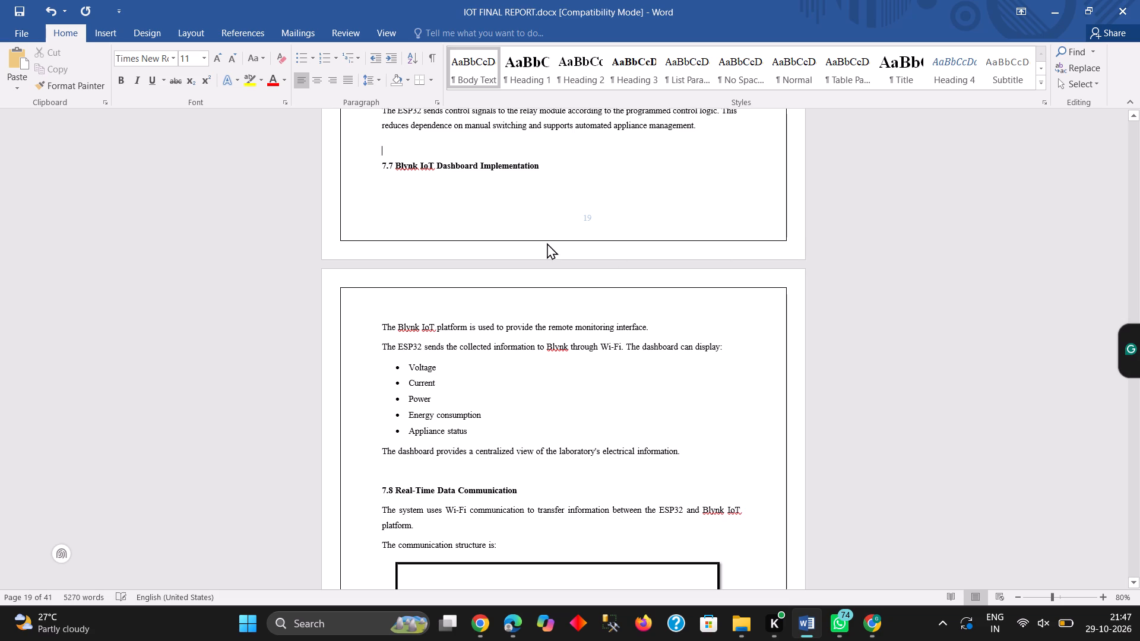
Apply the Moderate margin preset (2.54 cm top and bottom, 1.91 cm left and right) to the section containing heading 7.7.
scroll(547, 243, down, 11)
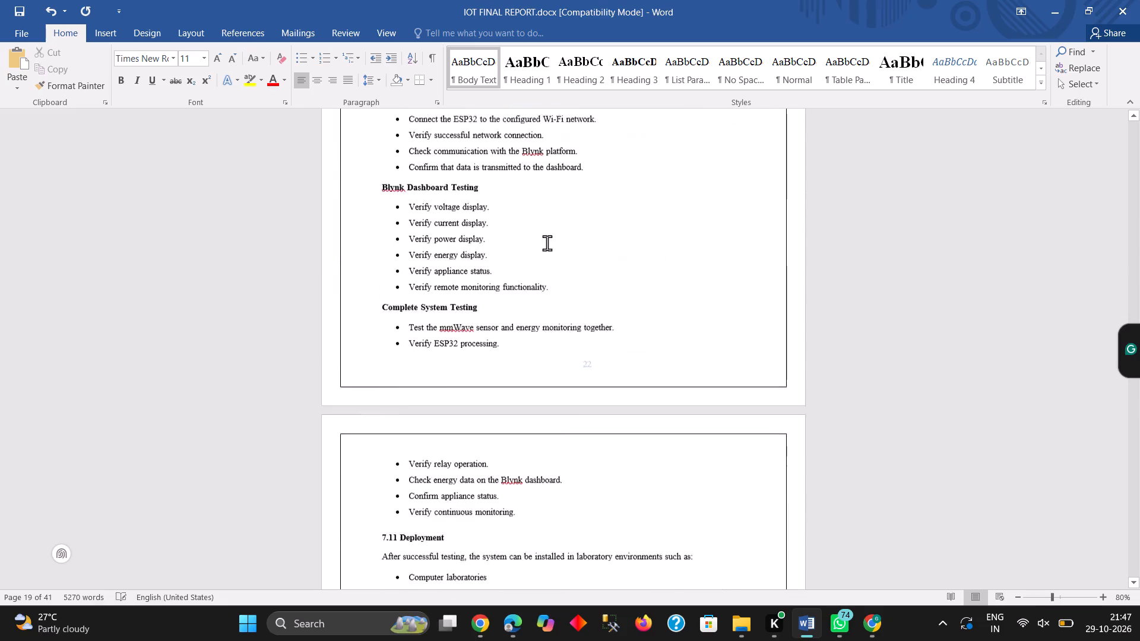
scroll(547, 243, down, 19)
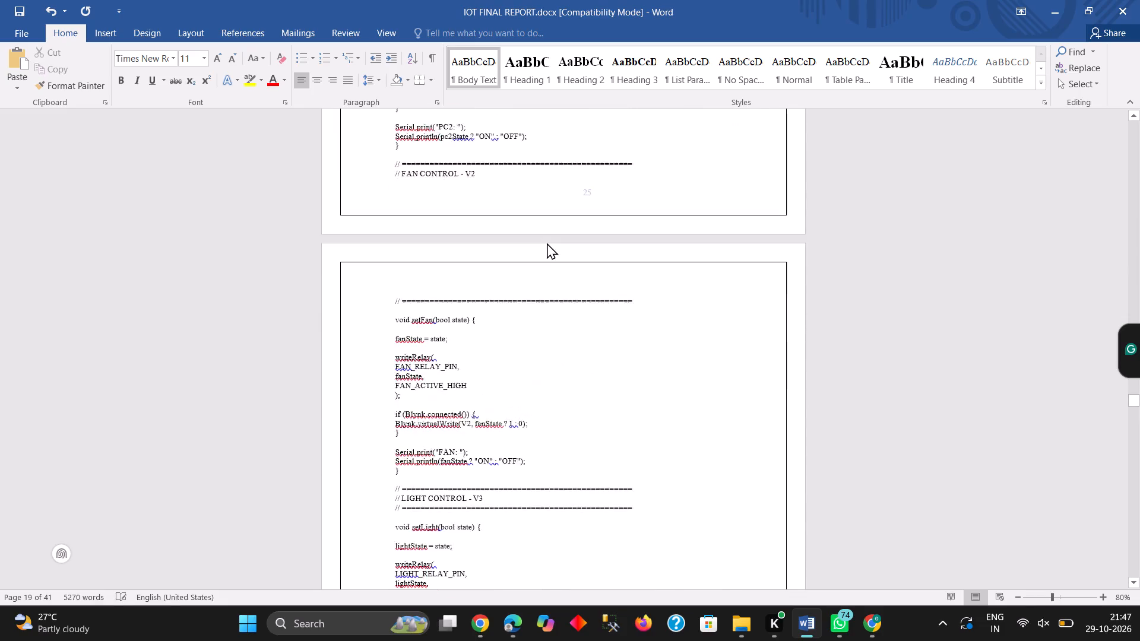
scroll(547, 243, down, 6)
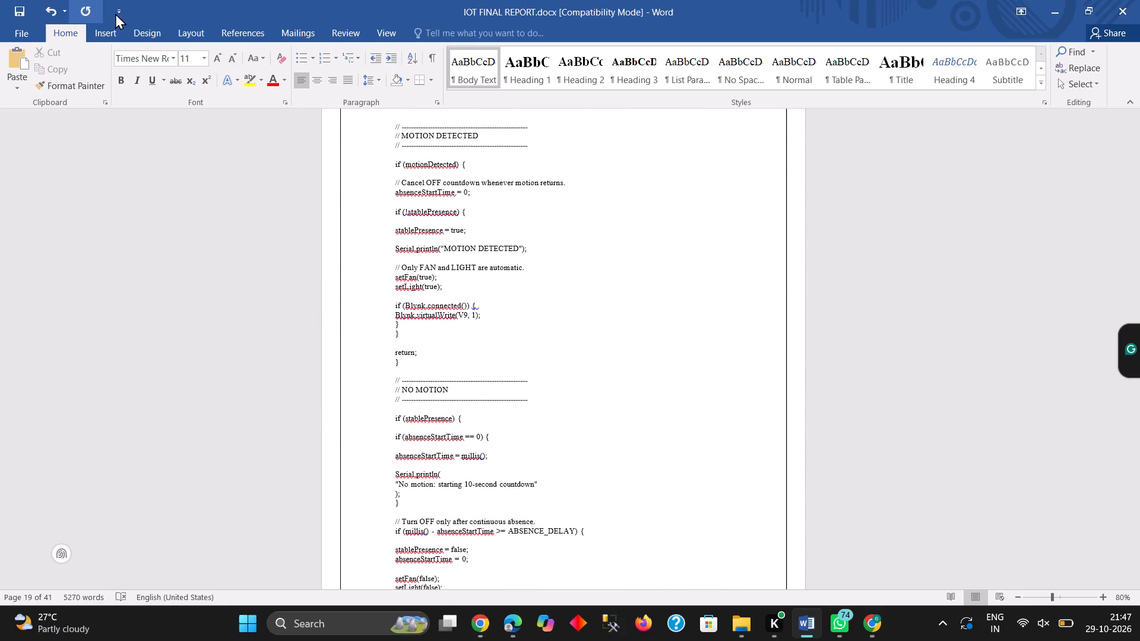
click(185, 34)
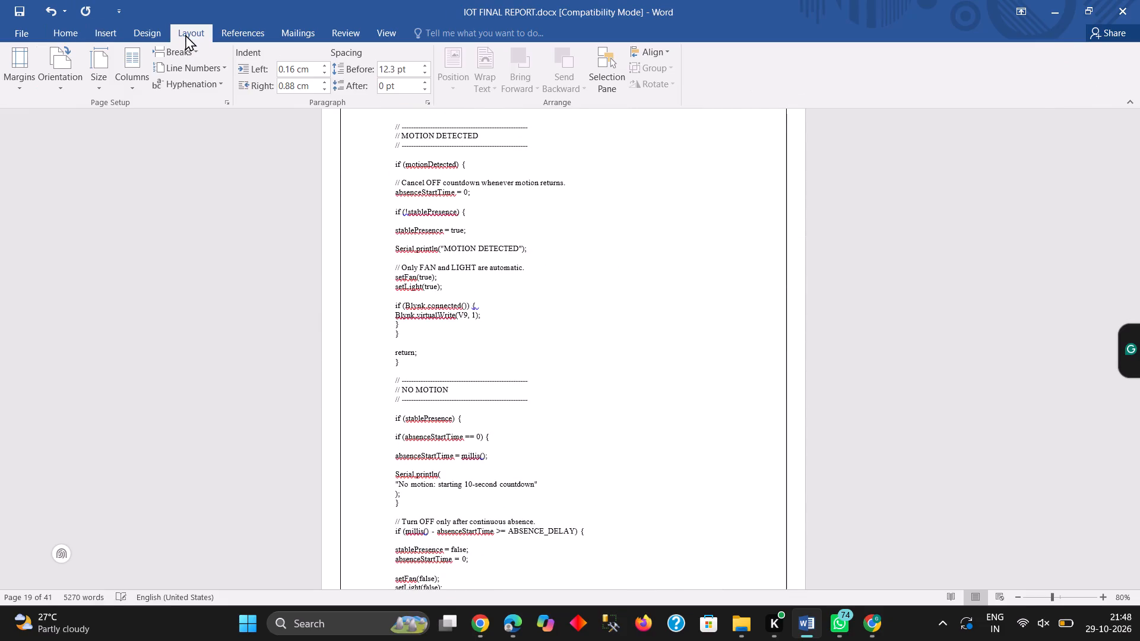
click(25, 82)
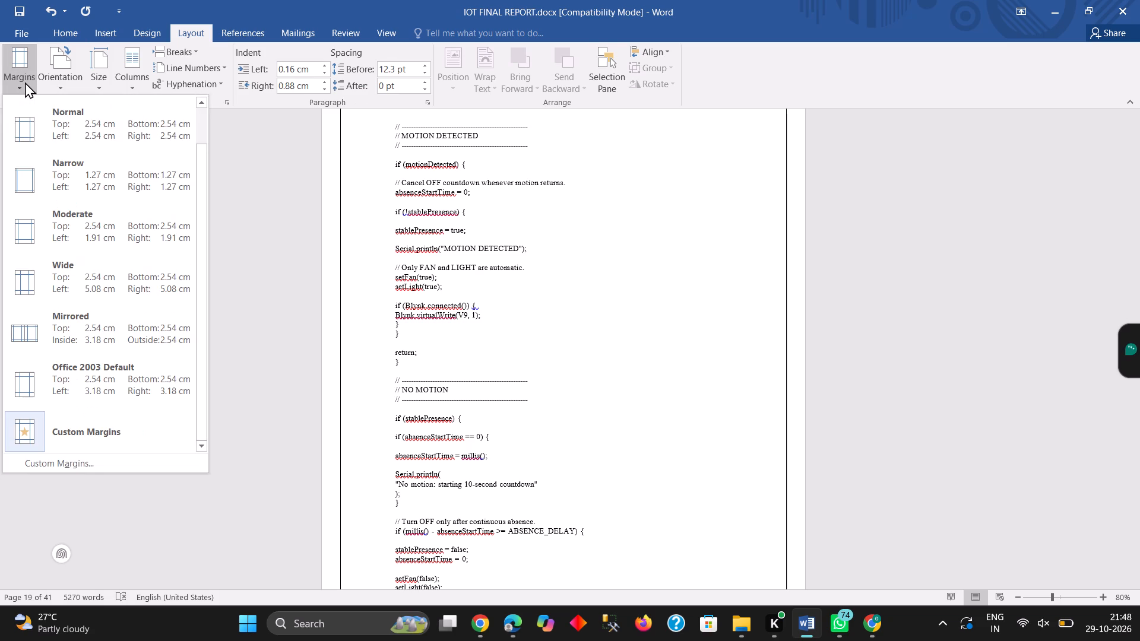
click(50, 244)
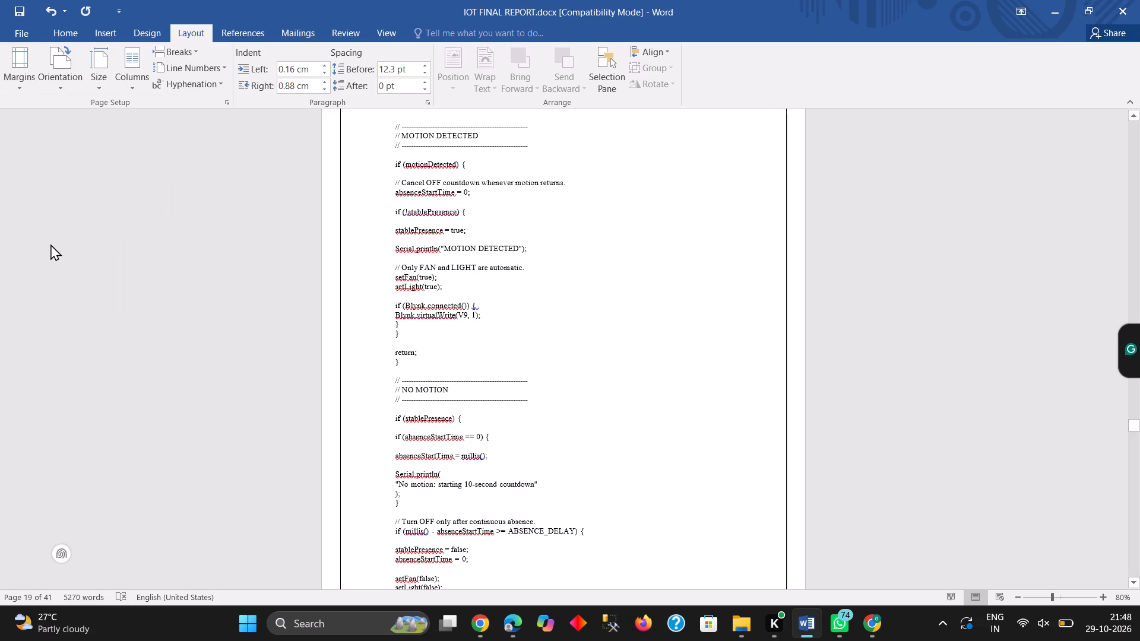
Review the page layout backwards from the Implementation chapter through System Design and the Literature Survey to the Abstract.
scroll(399, 327, up, 1)
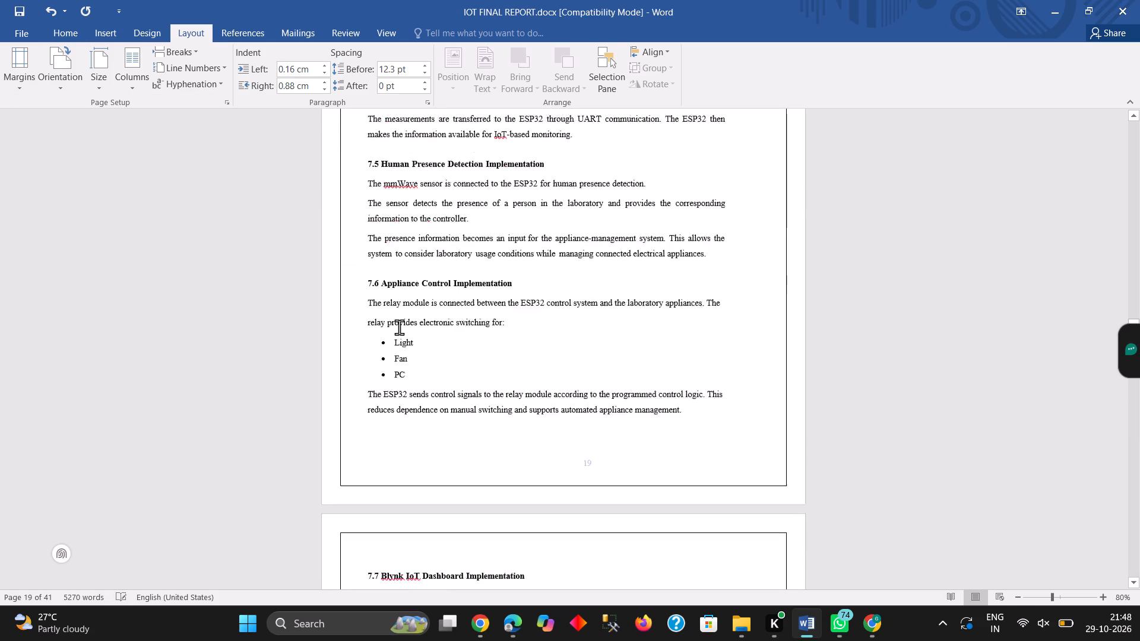
scroll(399, 327, up, 5)
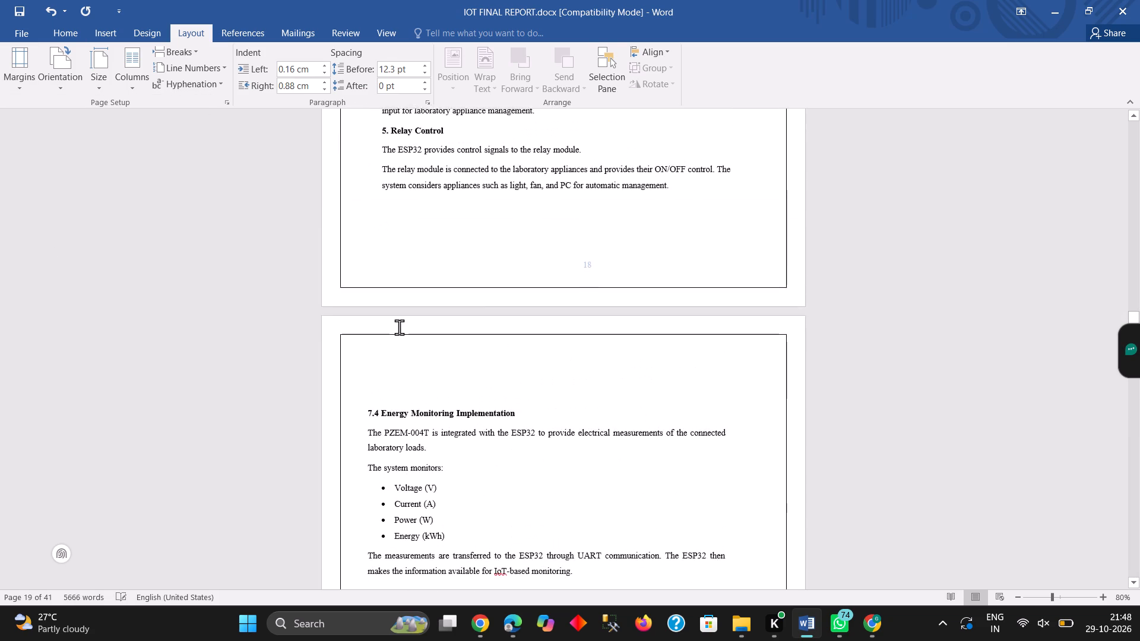
scroll(399, 327, up, 7)
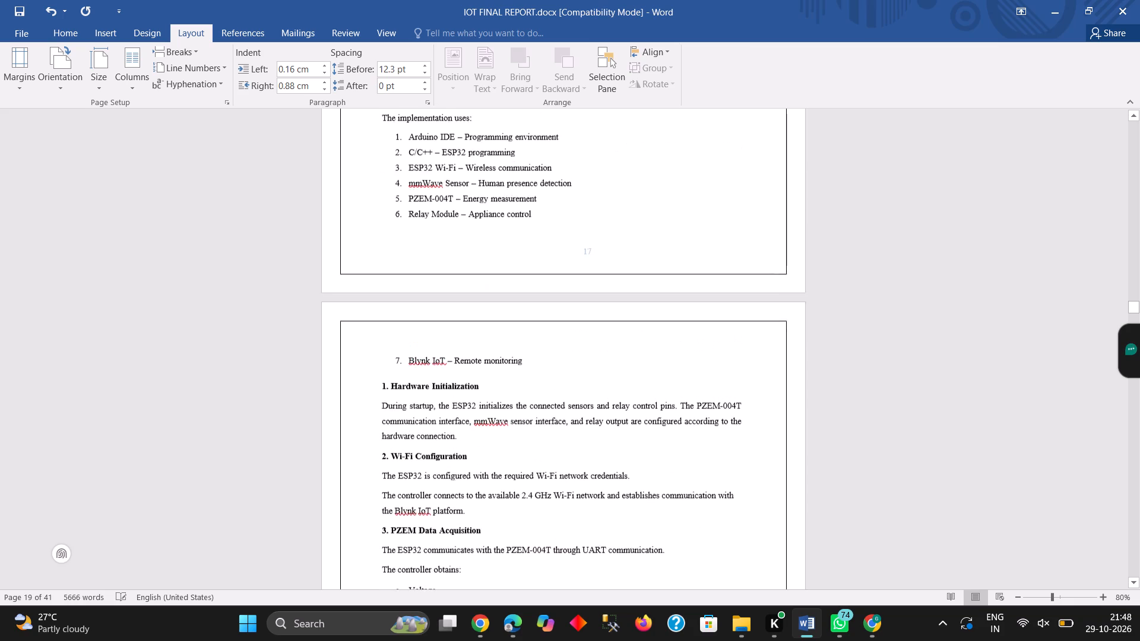
scroll(399, 327, up, 10)
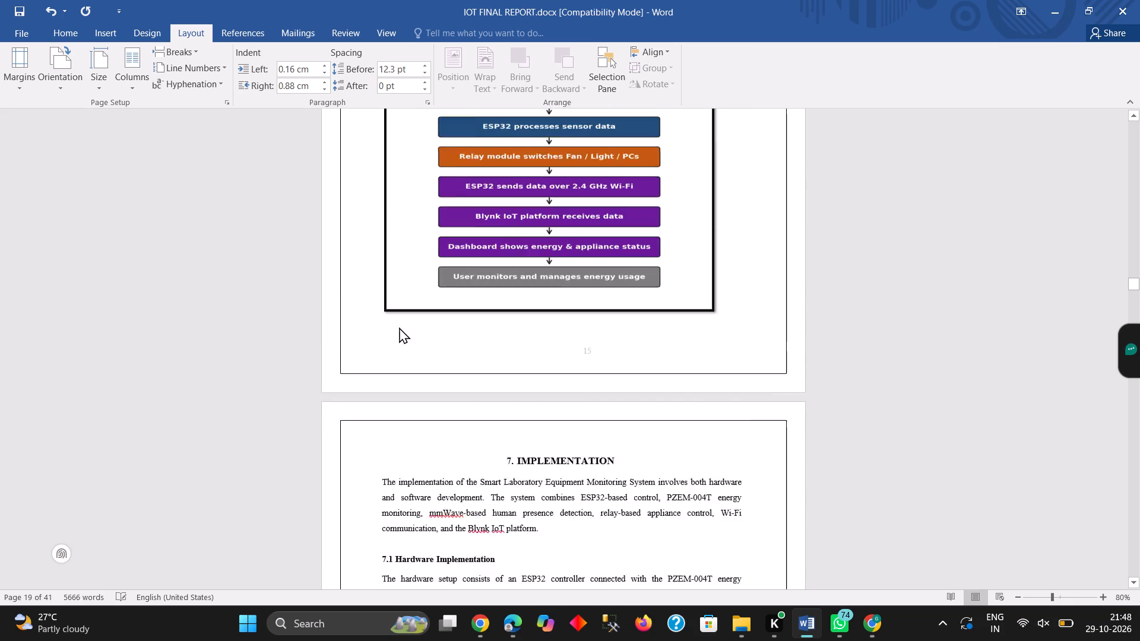
scroll(399, 327, up, 17)
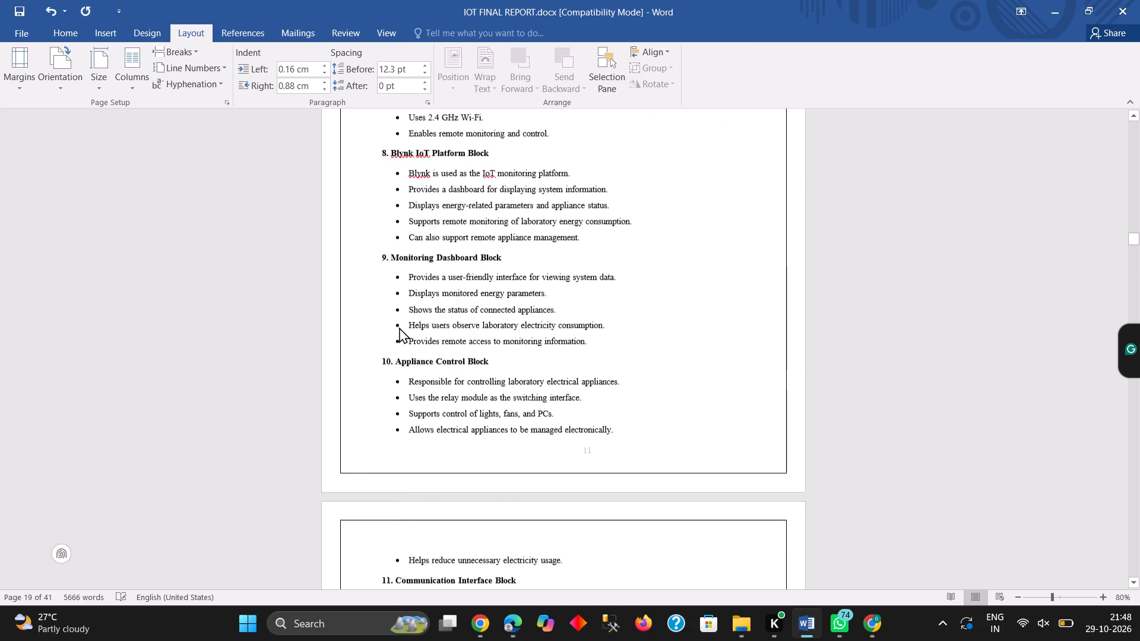
scroll(399, 327, up, 18)
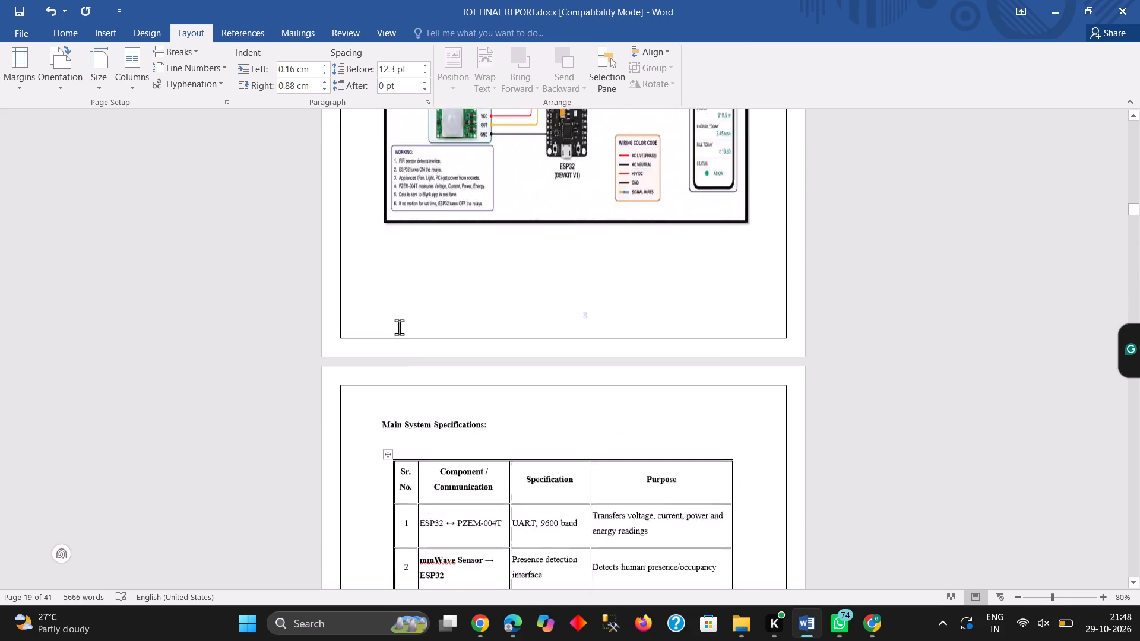
scroll(399, 327, up, 4)
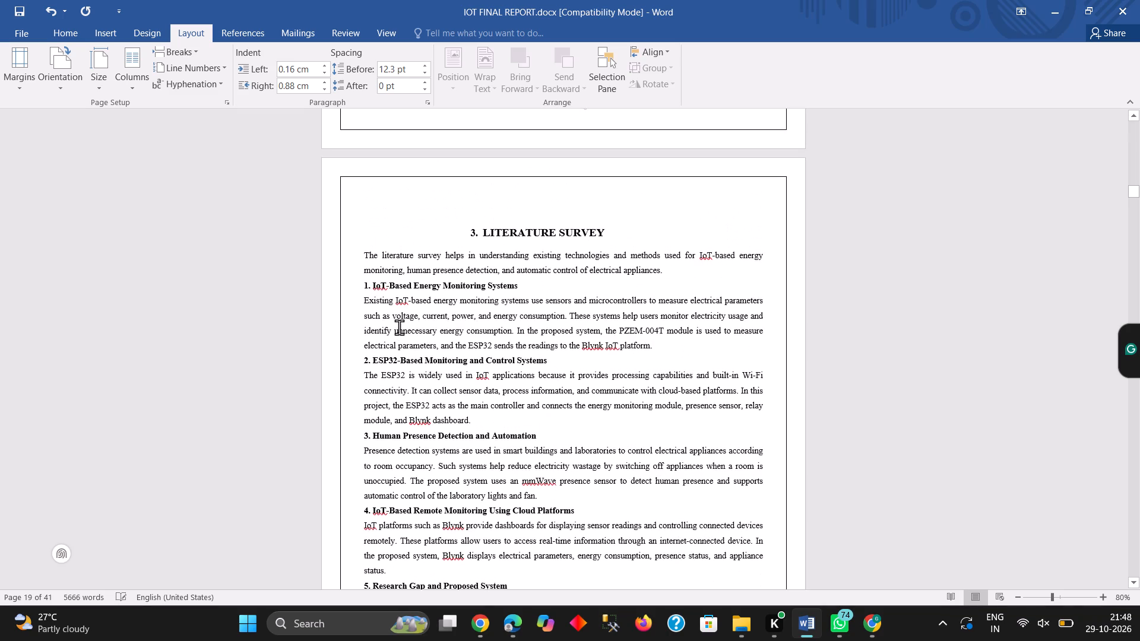
scroll(399, 327, up, 3)
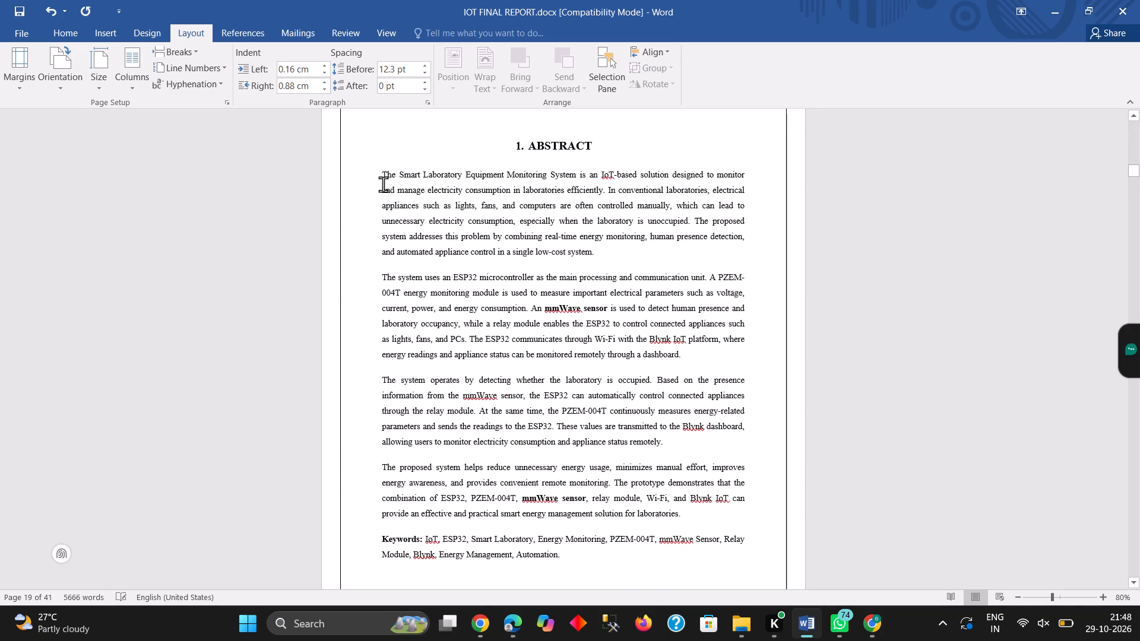
Set the left indent of all the Abstract's body paragraphs, including the keywords, to -0.6 cm.
drag(384, 176, 550, 564)
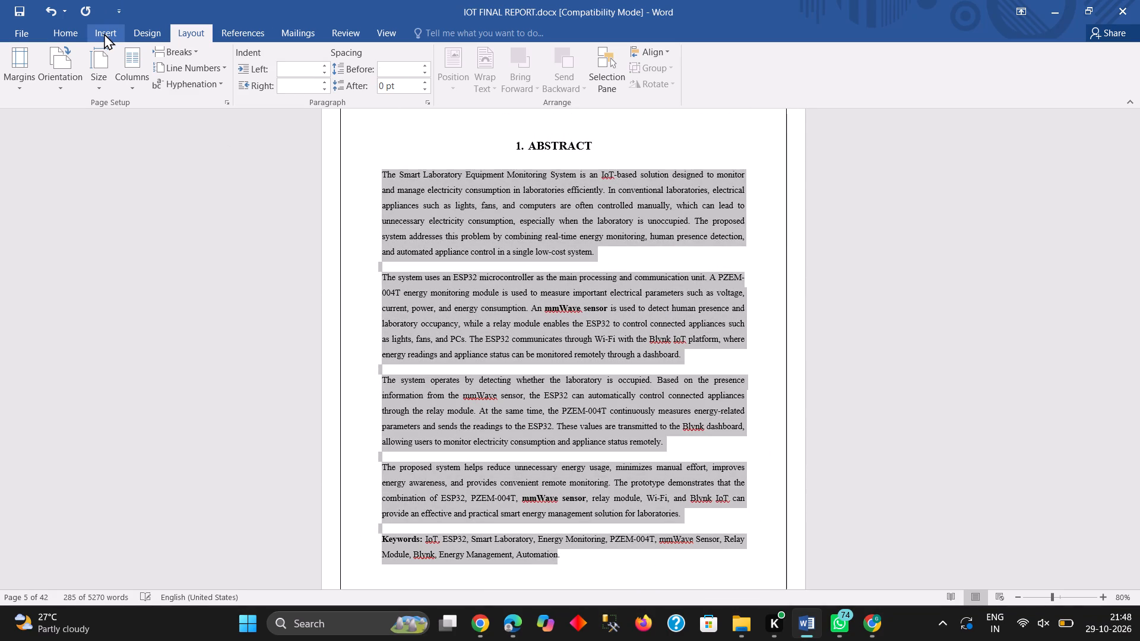
click(319, 72)
double_click(319, 72)
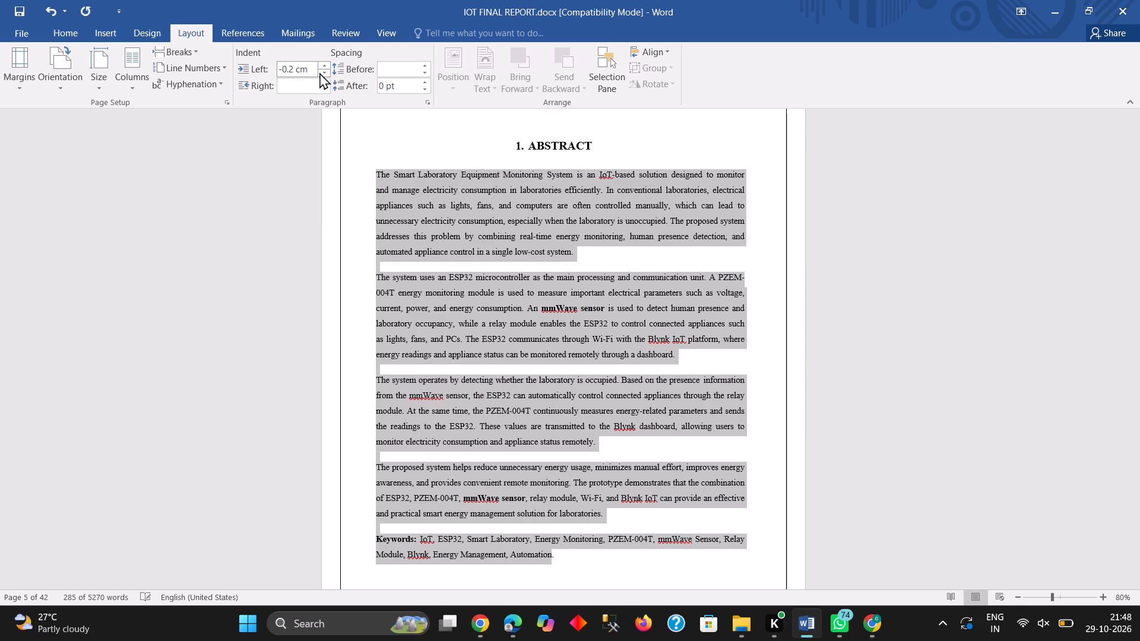
double_click(319, 72)
double_click(319, 72)
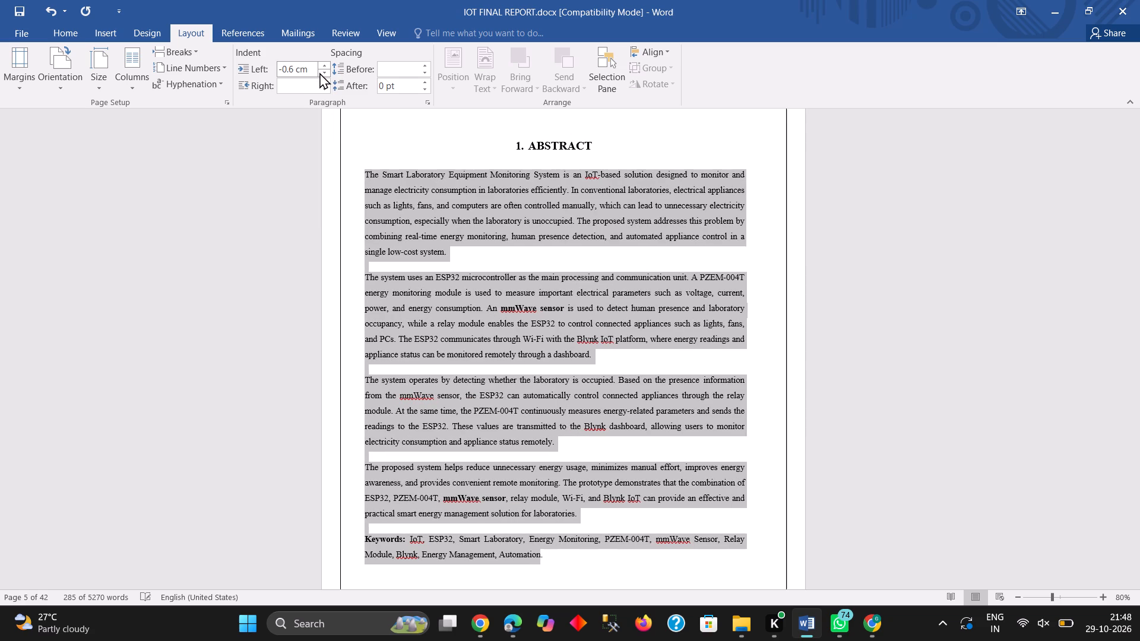
Set the spacing before the Abstract's paragraphs to 0 pt, trying the Auto setting and undoing it.
double_click(423, 69)
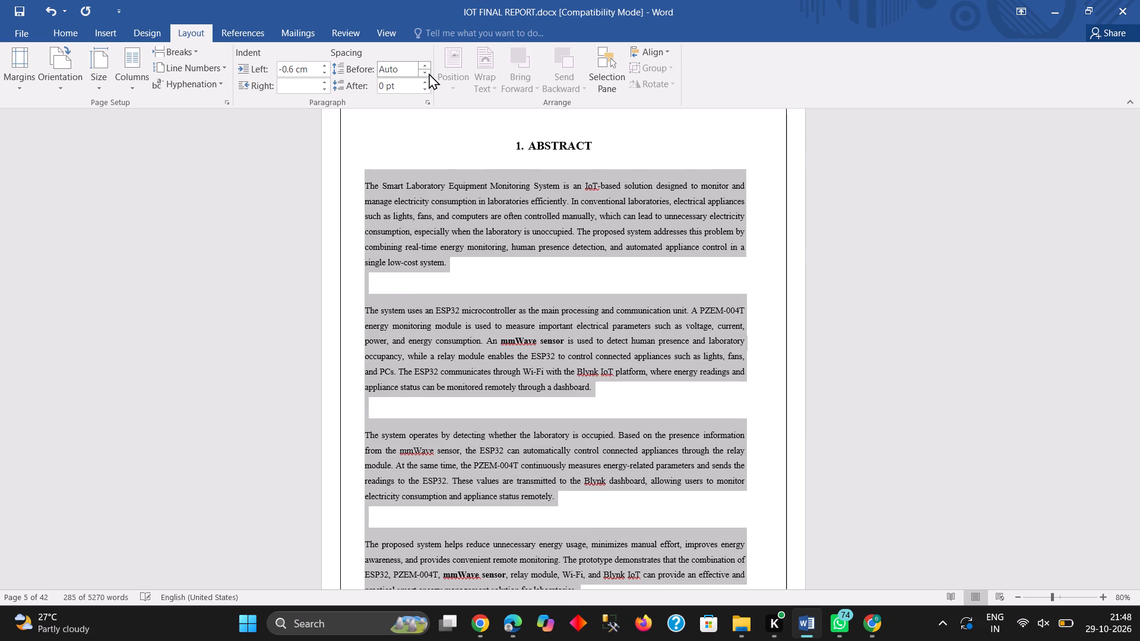
click(429, 75)
click(429, 75)
key(ctrl+z)
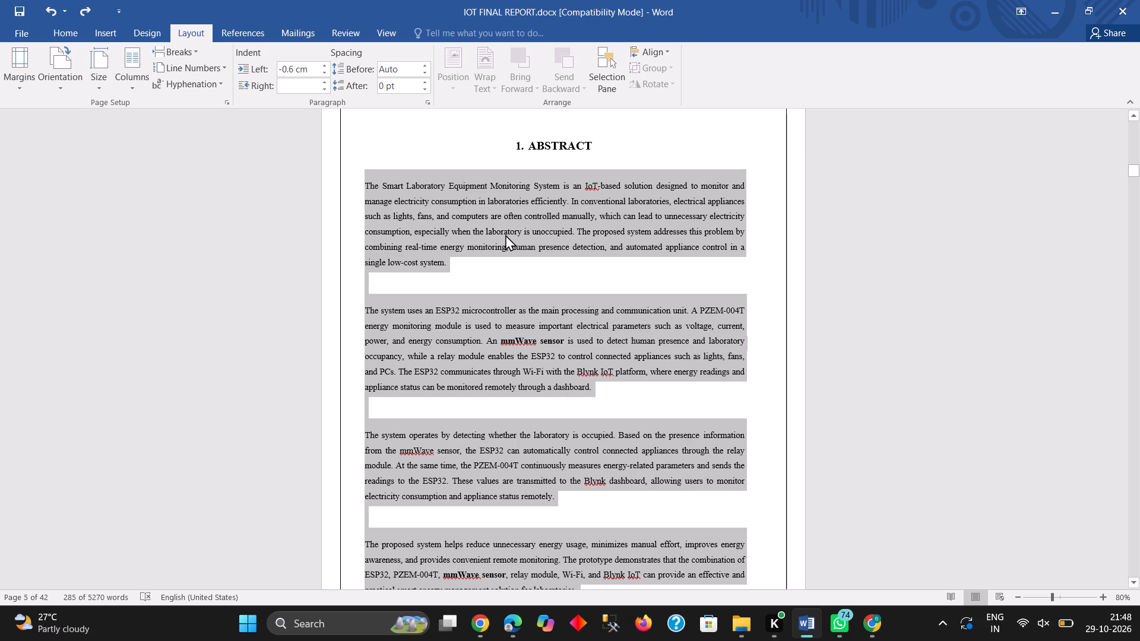
key(ctrl+z)
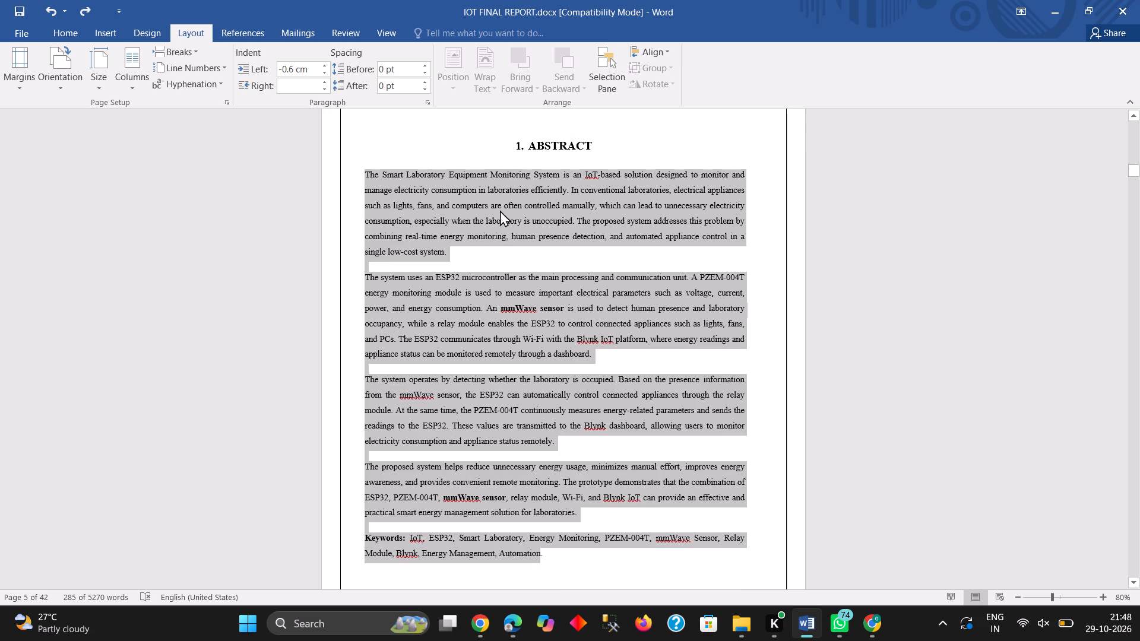
Set the right indent of the Abstract's body paragraphs to -0.1 cm.
click(325, 90)
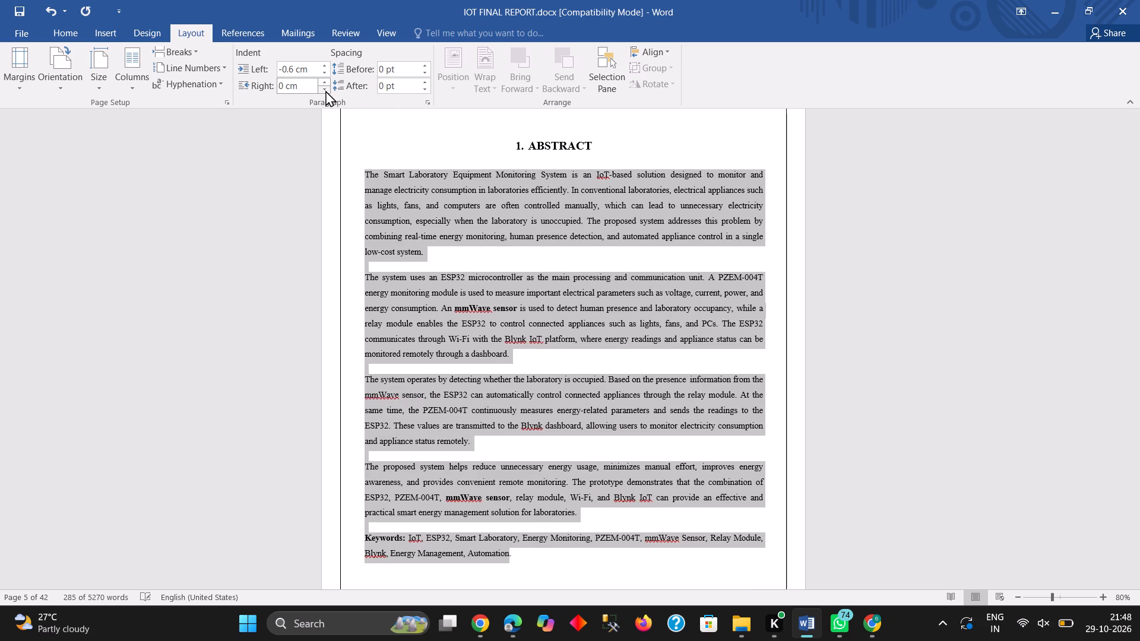
click(325, 90)
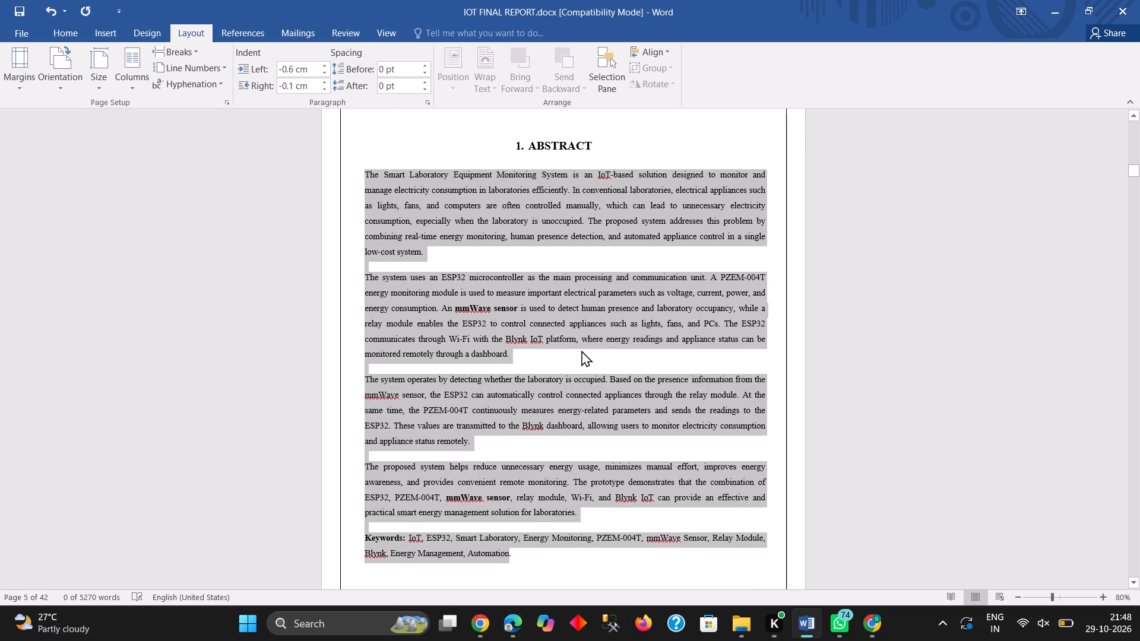
Set both the left and right paragraph indents of the entire document to 0 cm.
key(ctrl+a)
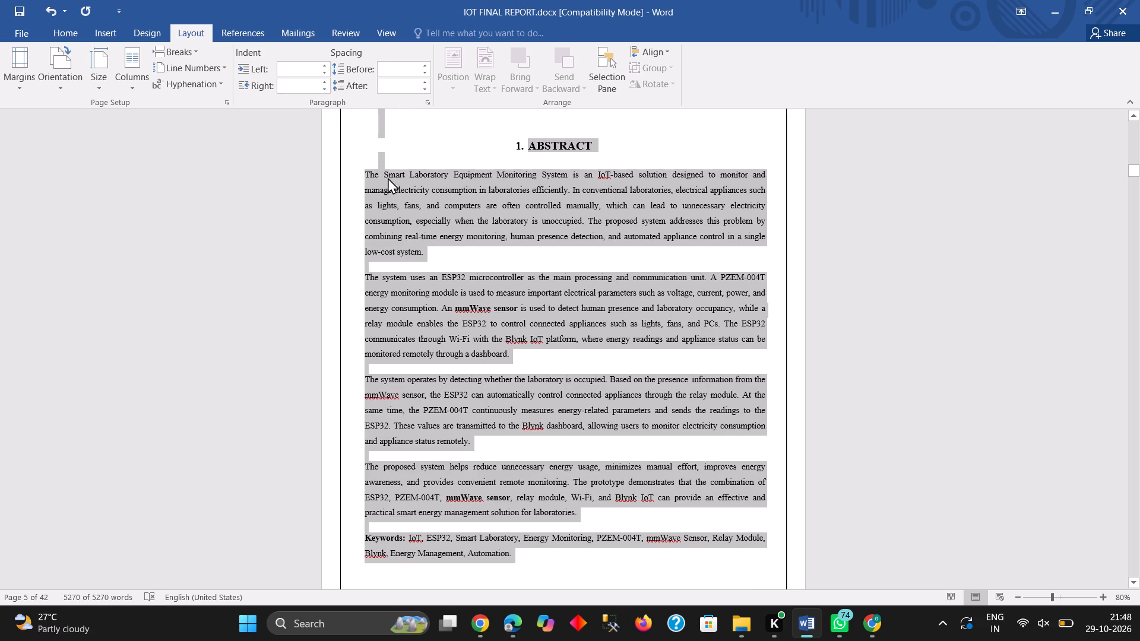
click(324, 65)
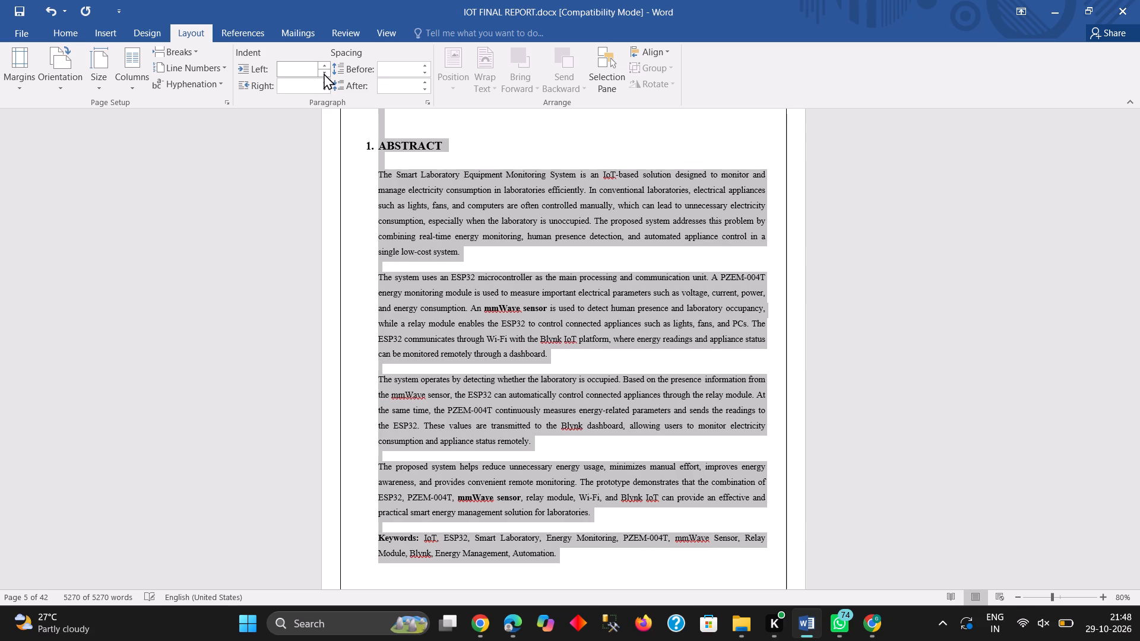
click(322, 76)
click(322, 70)
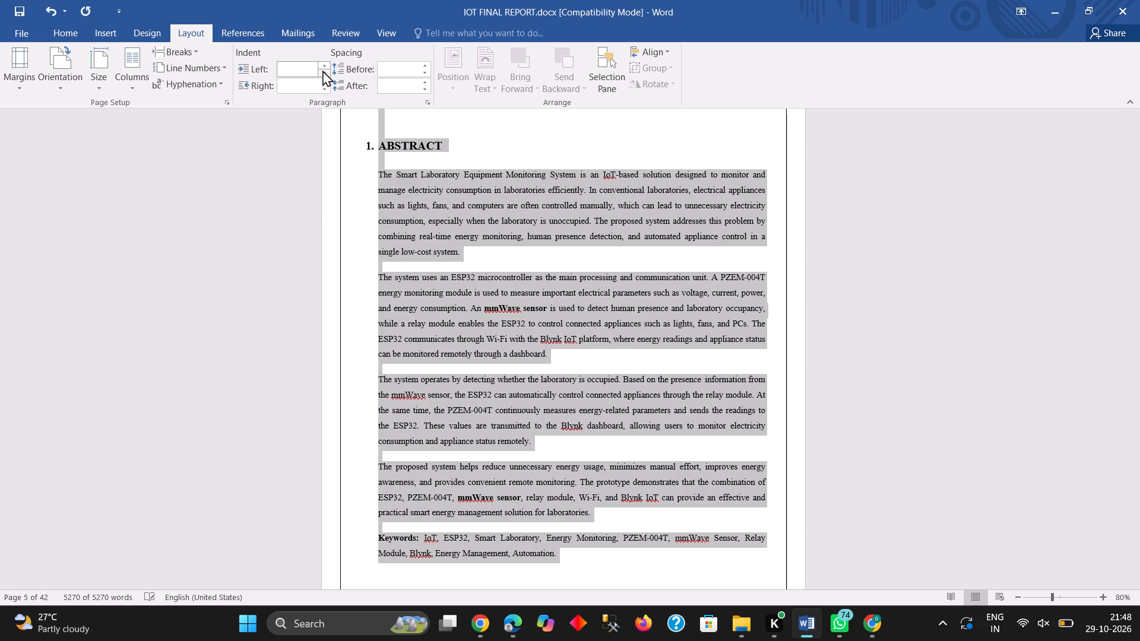
click(322, 70)
click(324, 84)
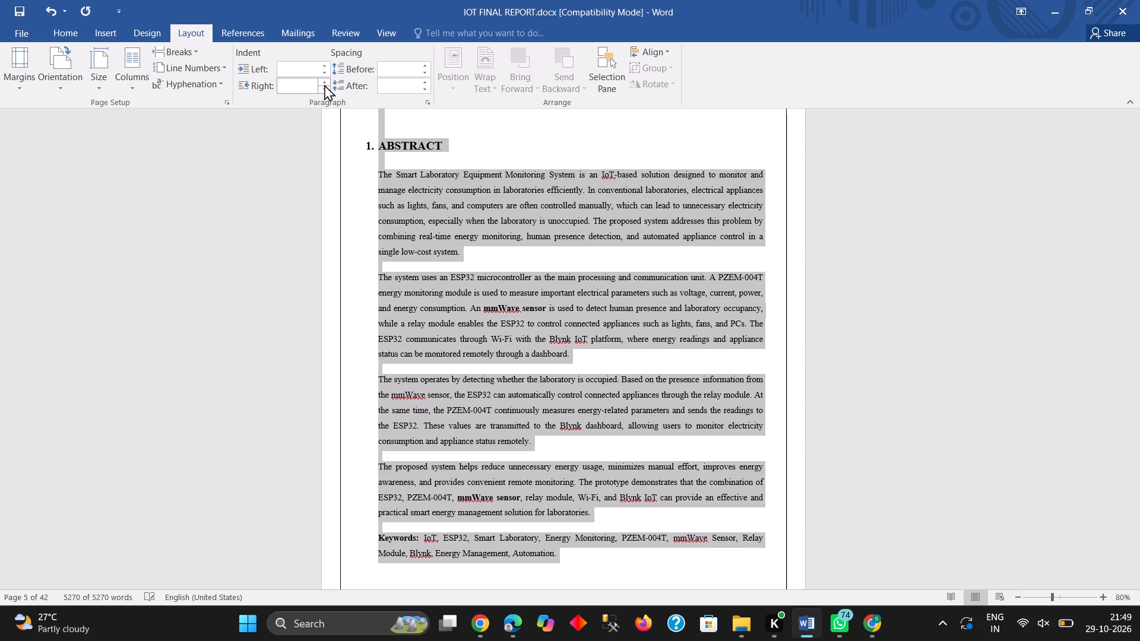
click(324, 91)
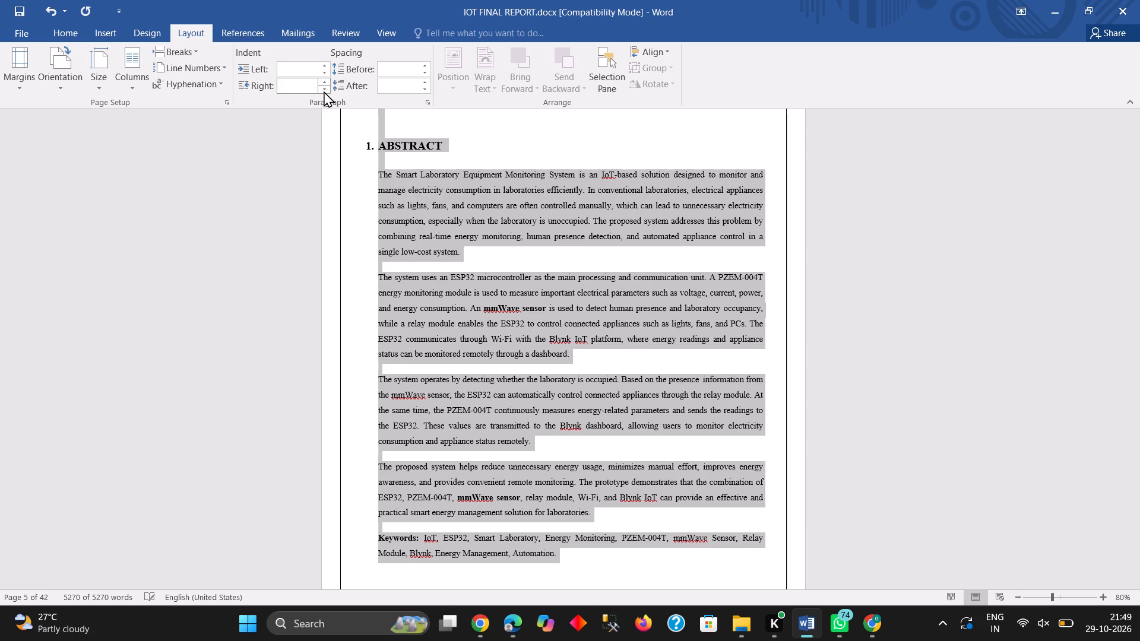
click(324, 87)
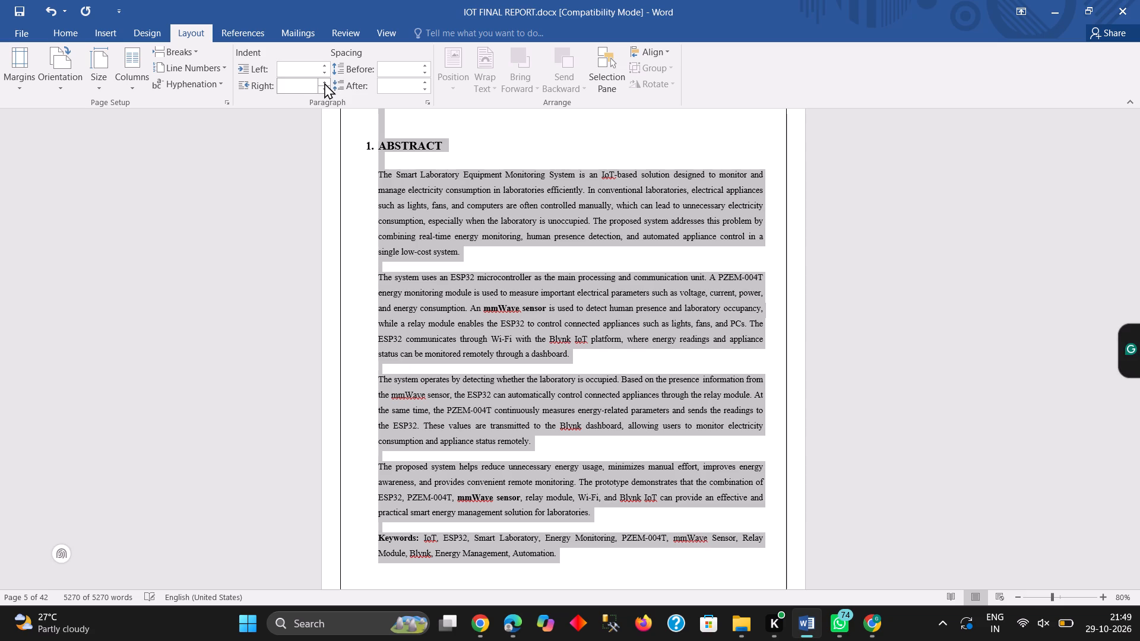
click(324, 82)
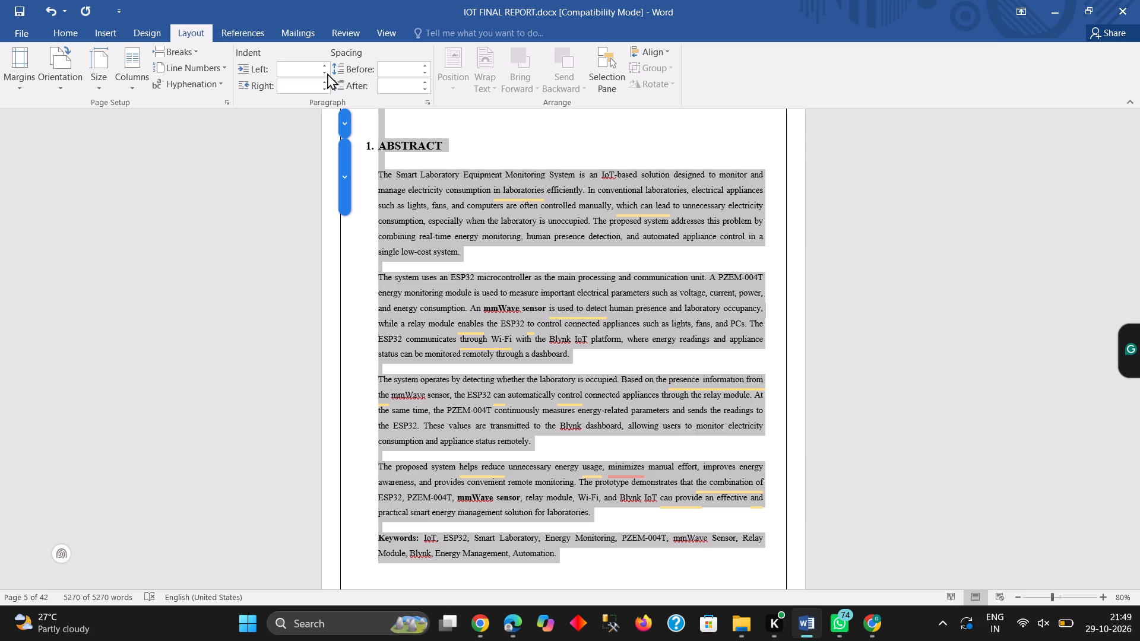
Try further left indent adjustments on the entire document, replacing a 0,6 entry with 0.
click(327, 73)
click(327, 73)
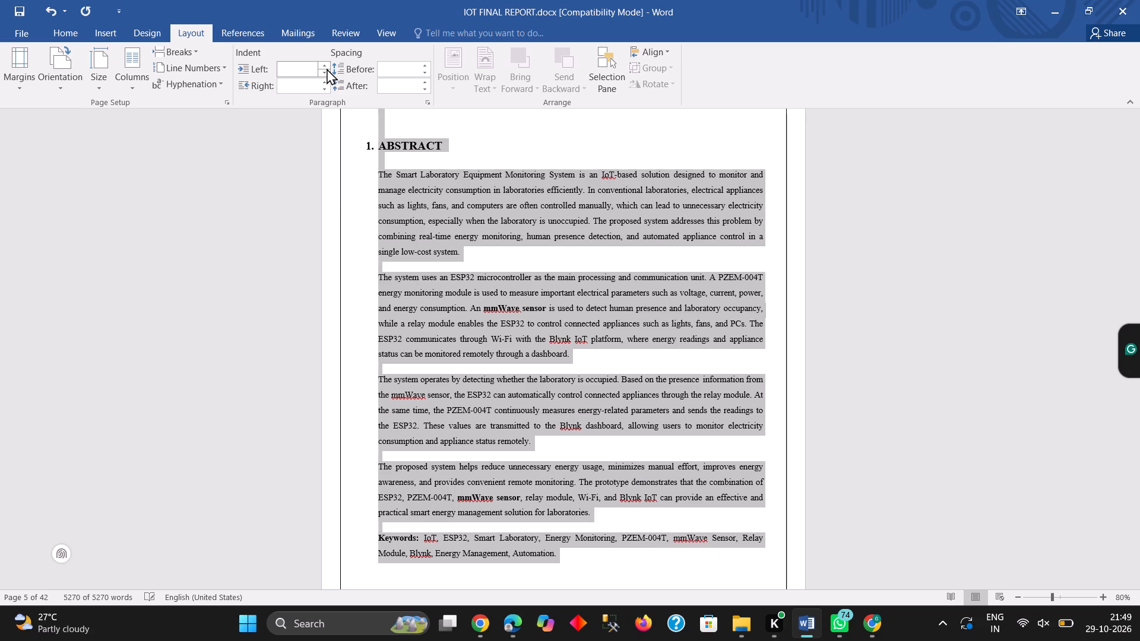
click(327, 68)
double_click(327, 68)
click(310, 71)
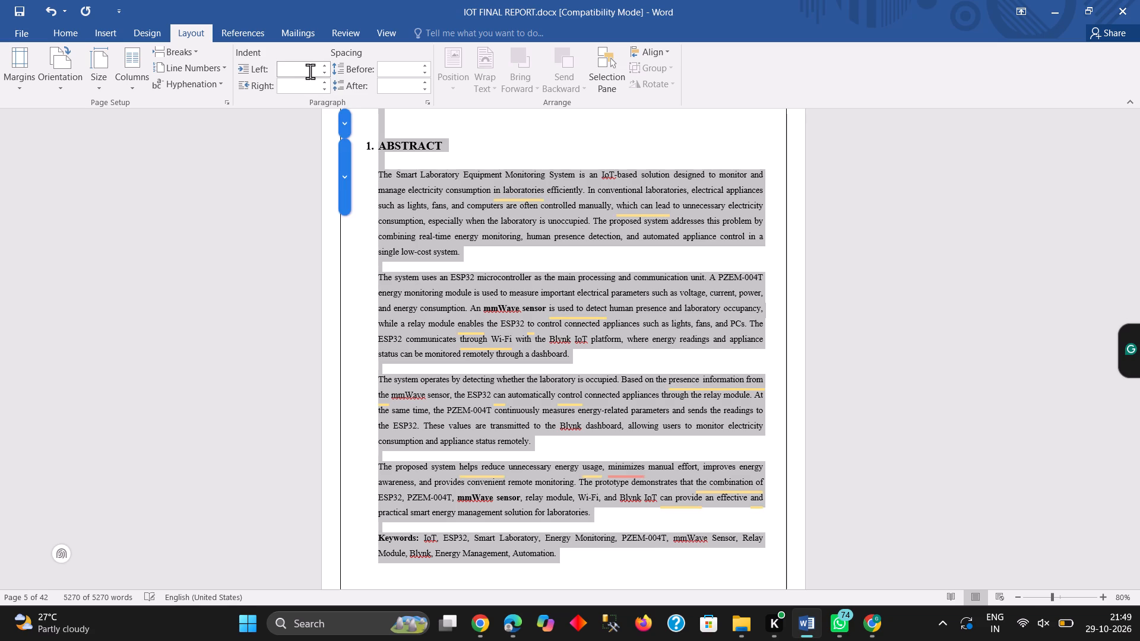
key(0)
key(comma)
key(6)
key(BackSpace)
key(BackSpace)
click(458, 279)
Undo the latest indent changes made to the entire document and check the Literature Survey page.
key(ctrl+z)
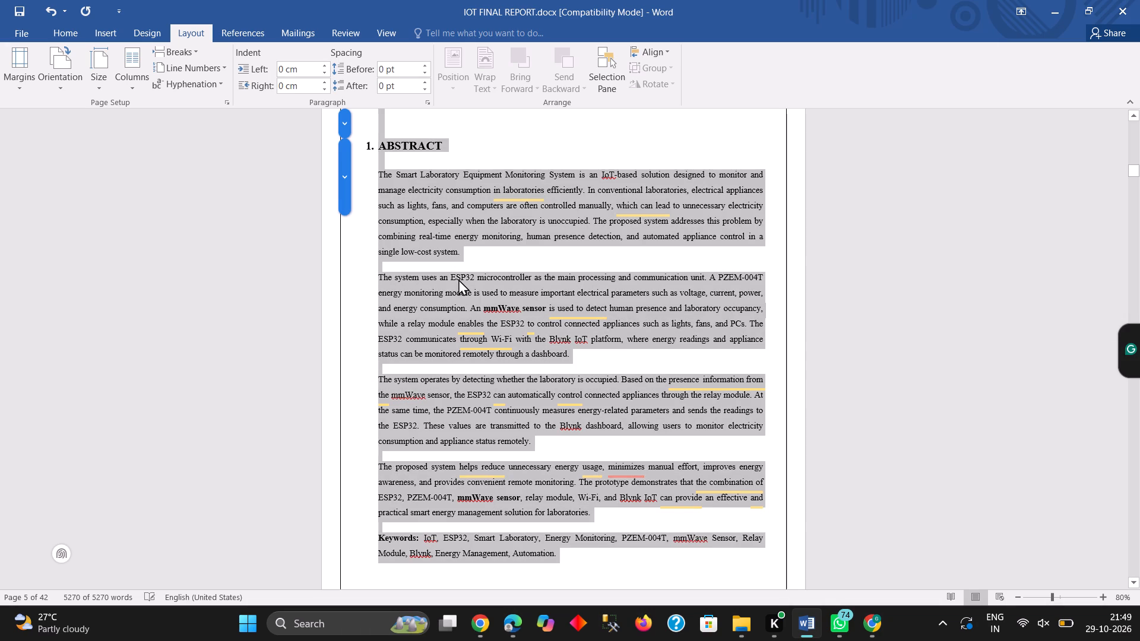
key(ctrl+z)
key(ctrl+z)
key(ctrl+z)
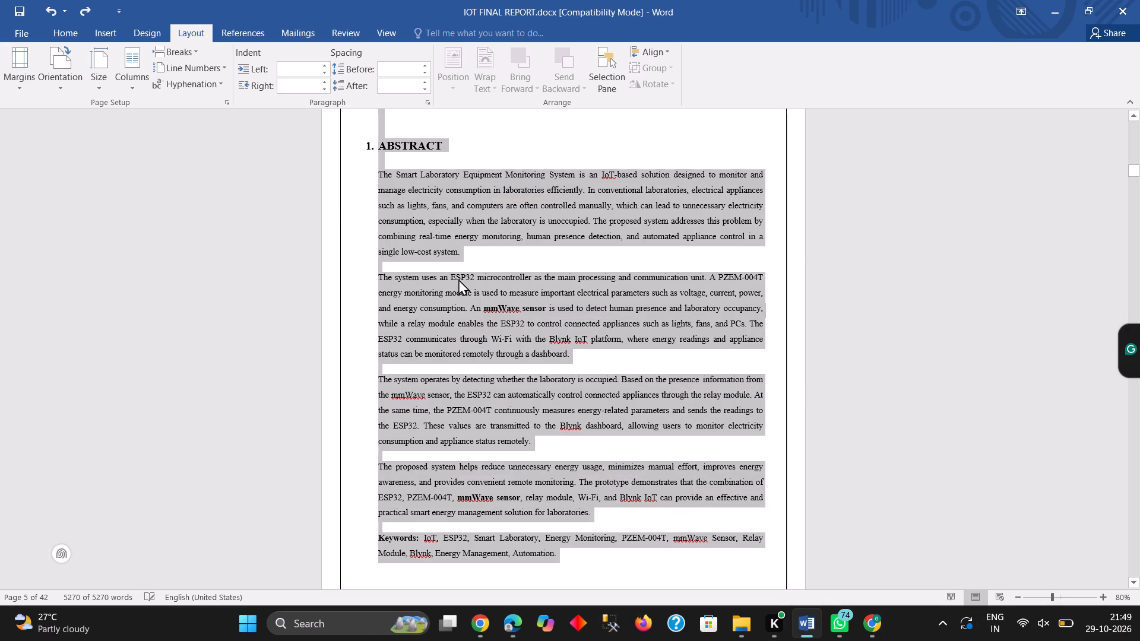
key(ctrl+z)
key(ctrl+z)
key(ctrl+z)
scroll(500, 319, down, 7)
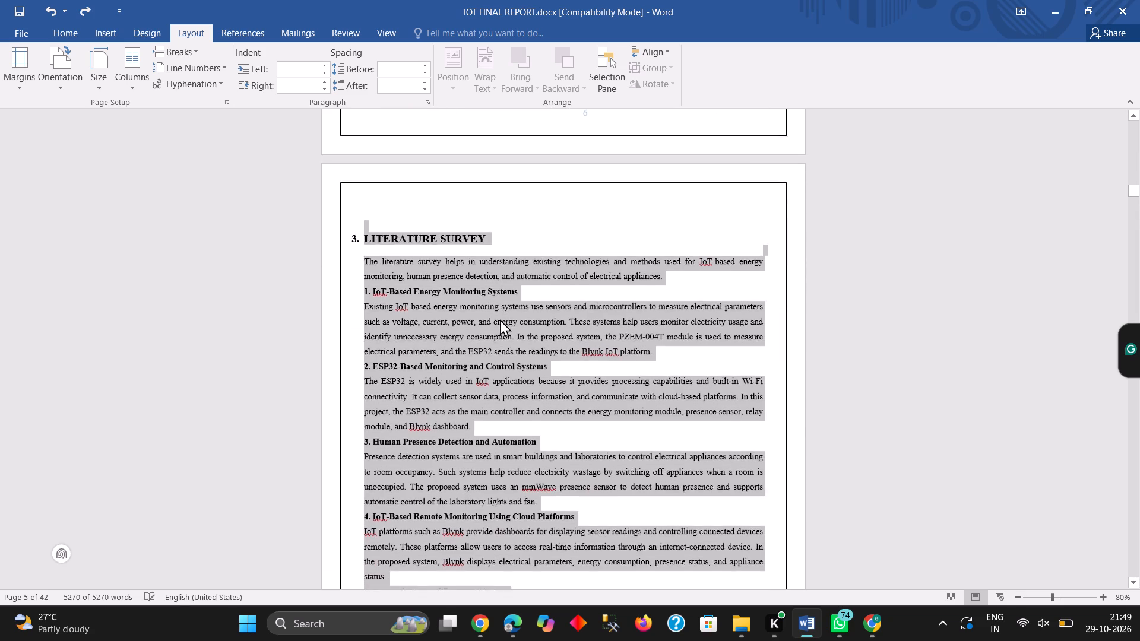
Review the indents and layout of the chapters from Literature Survey through section 7.8 Real-Time Data Communication.
scroll(500, 319, down, 13)
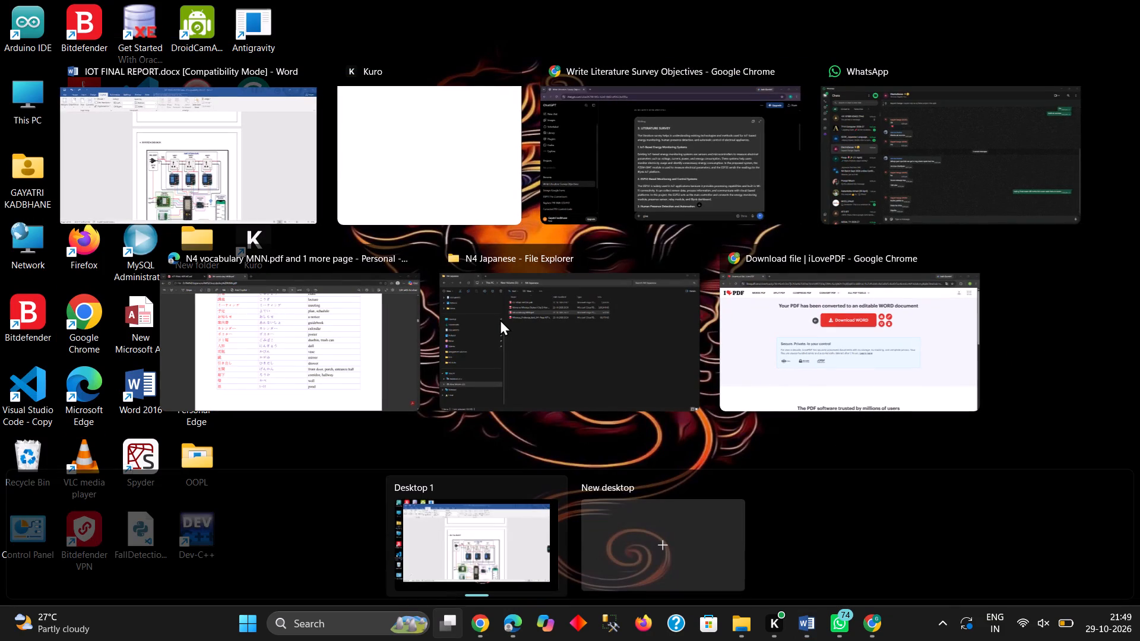
click(248, 157)
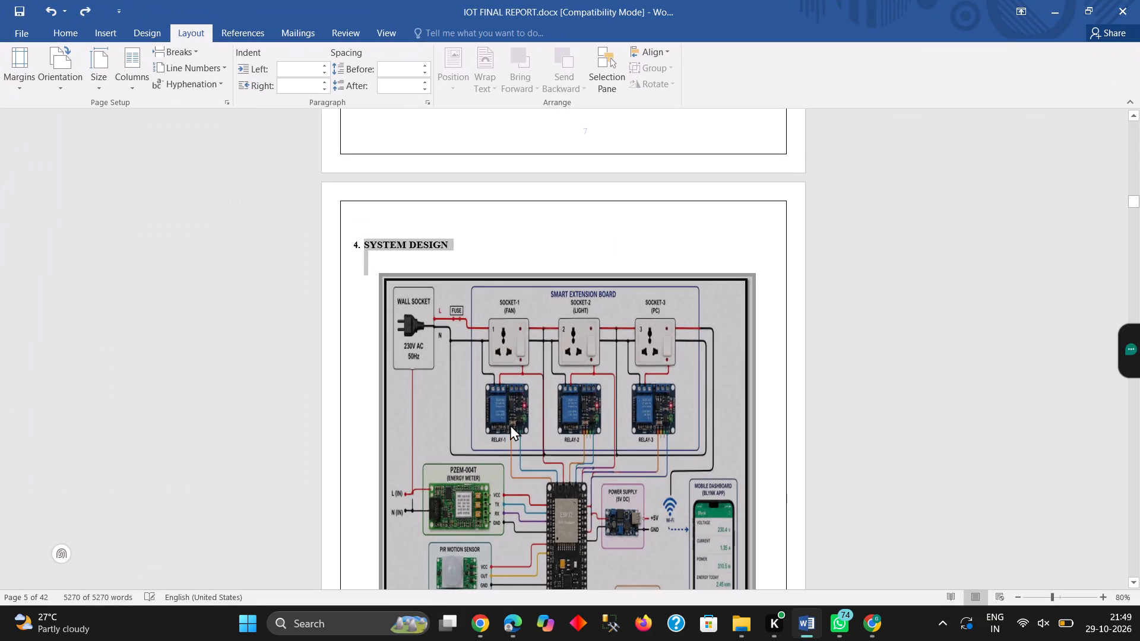
scroll(510, 424, down, 15)
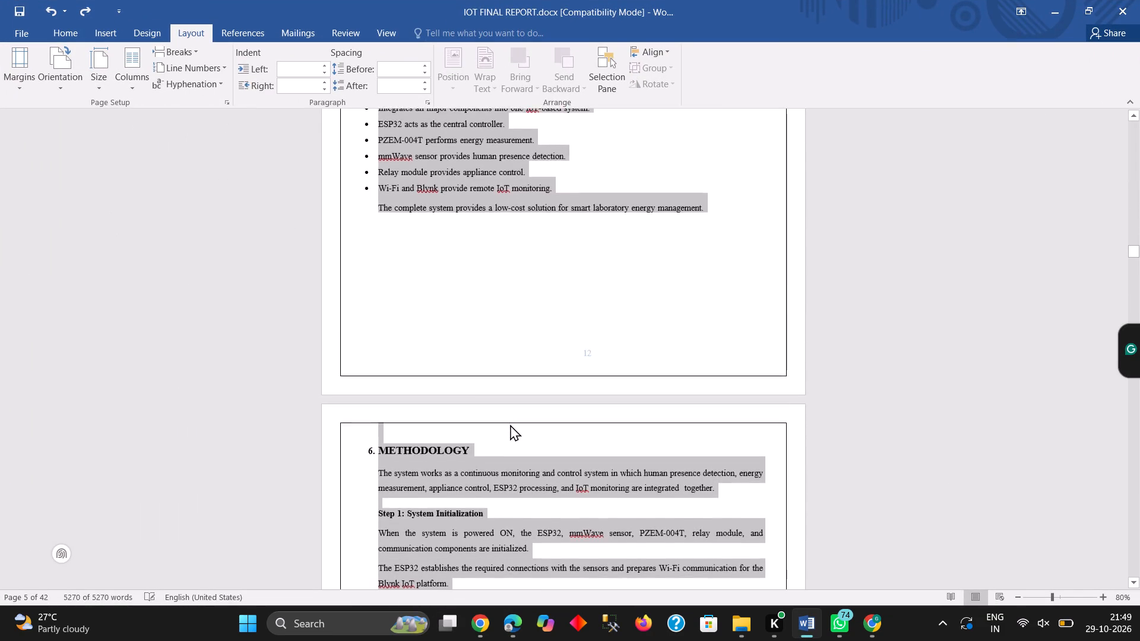
scroll(510, 424, down, 7)
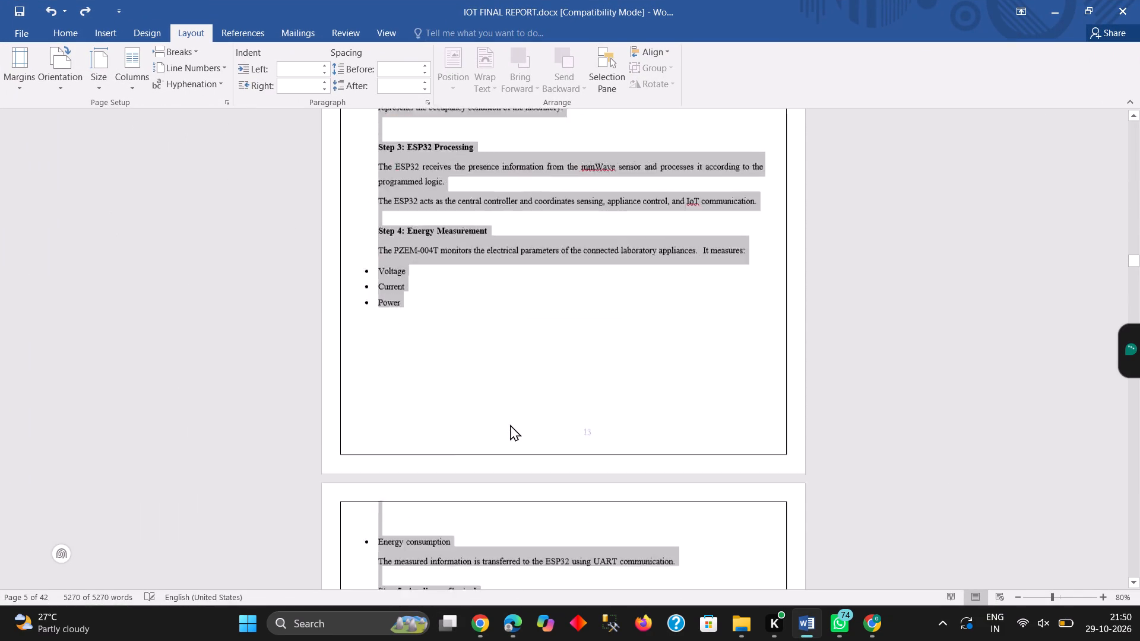
scroll(510, 424, down, 19)
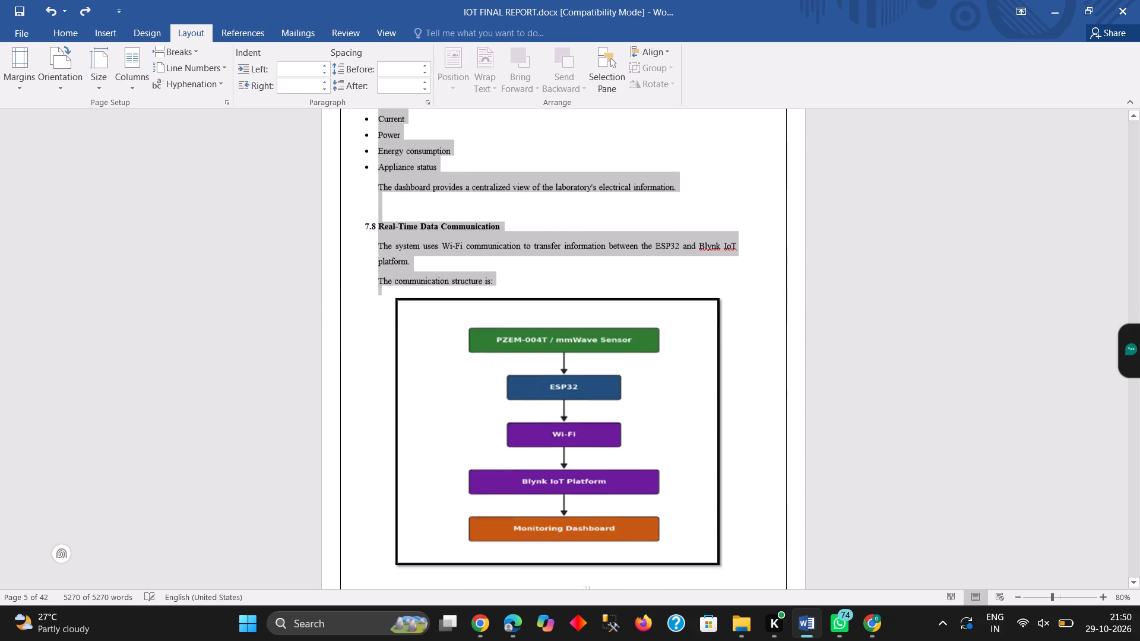
scroll(510, 424, down, 1)
Undo the remaining indent changes made to the entire document, check the Abstract page and clear the selection.
key(ctrl+z)
key(ctrl+z)
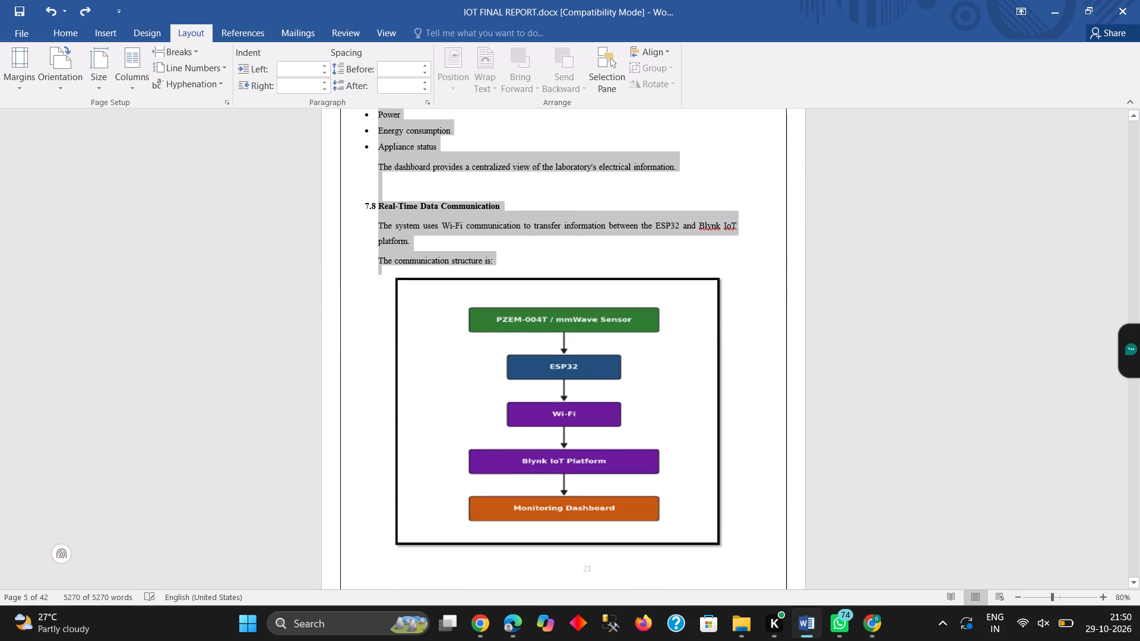
key(ctrl+z)
key(ctrl+z)
scroll(510, 424, up, 5)
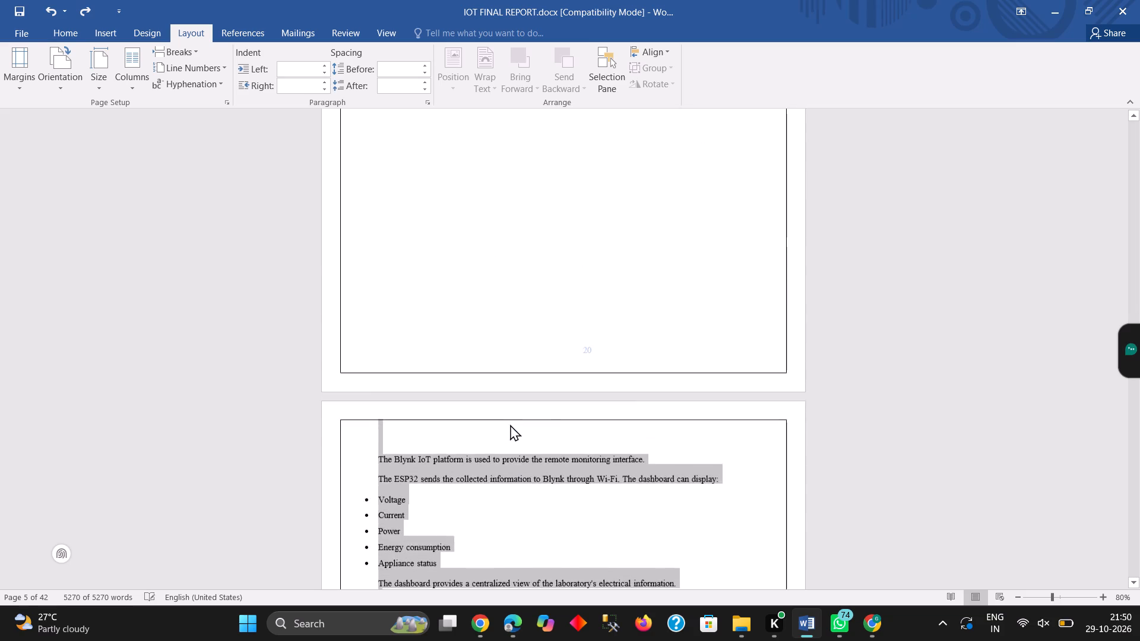
scroll(510, 424, up, 12)
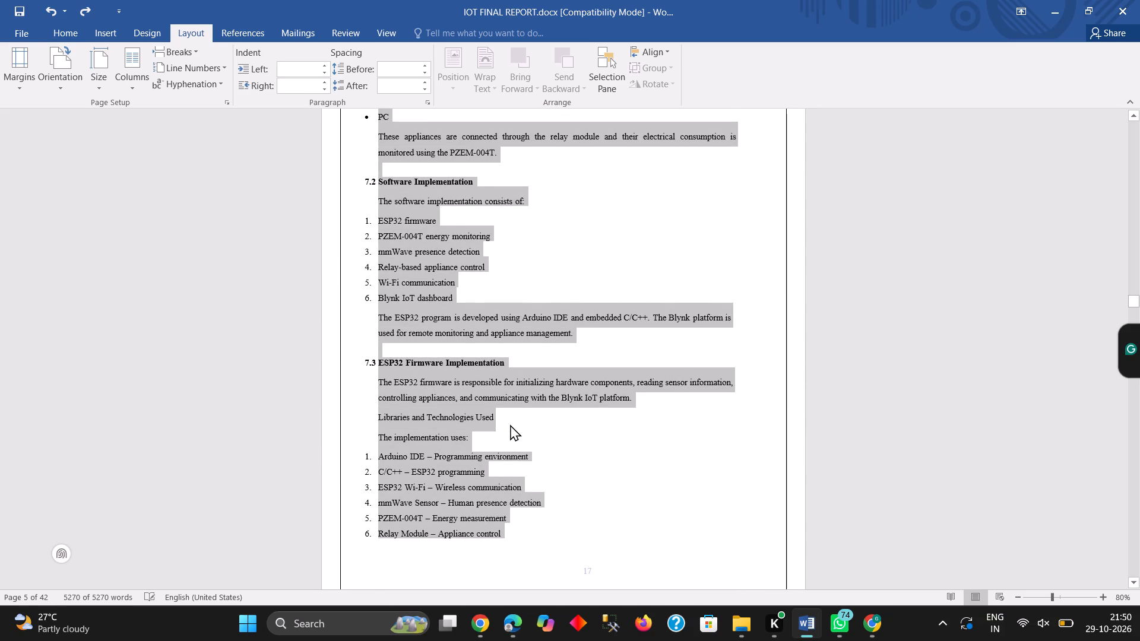
key(ctrl+z)
key(ctrl+z)
key(ctrl+z)
key(ctrl+z)
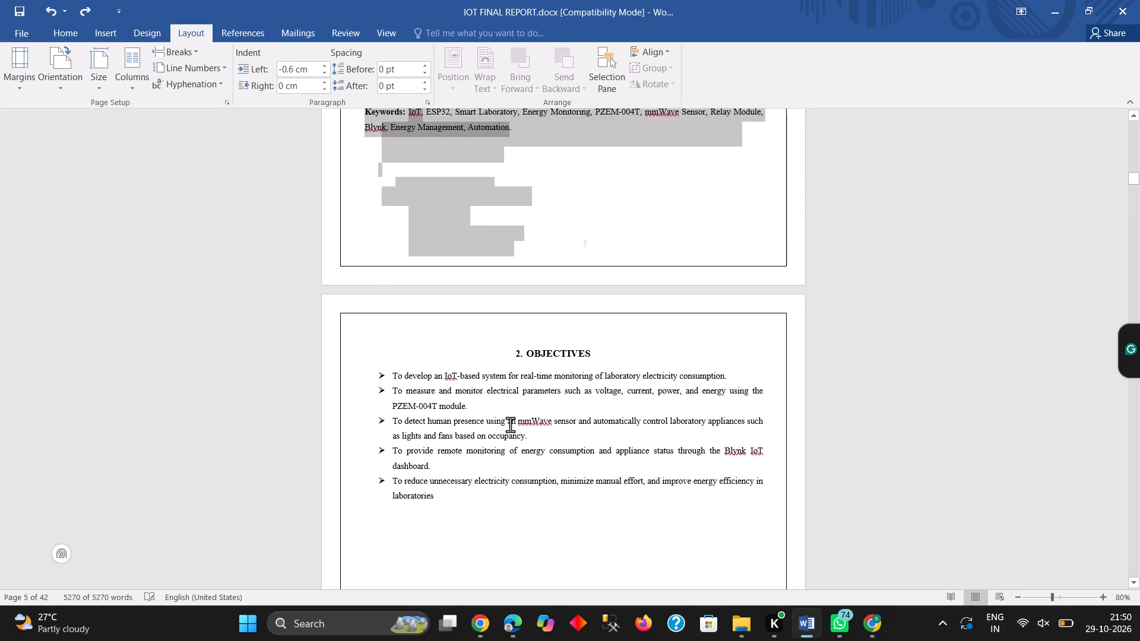
scroll(510, 424, up, 3)
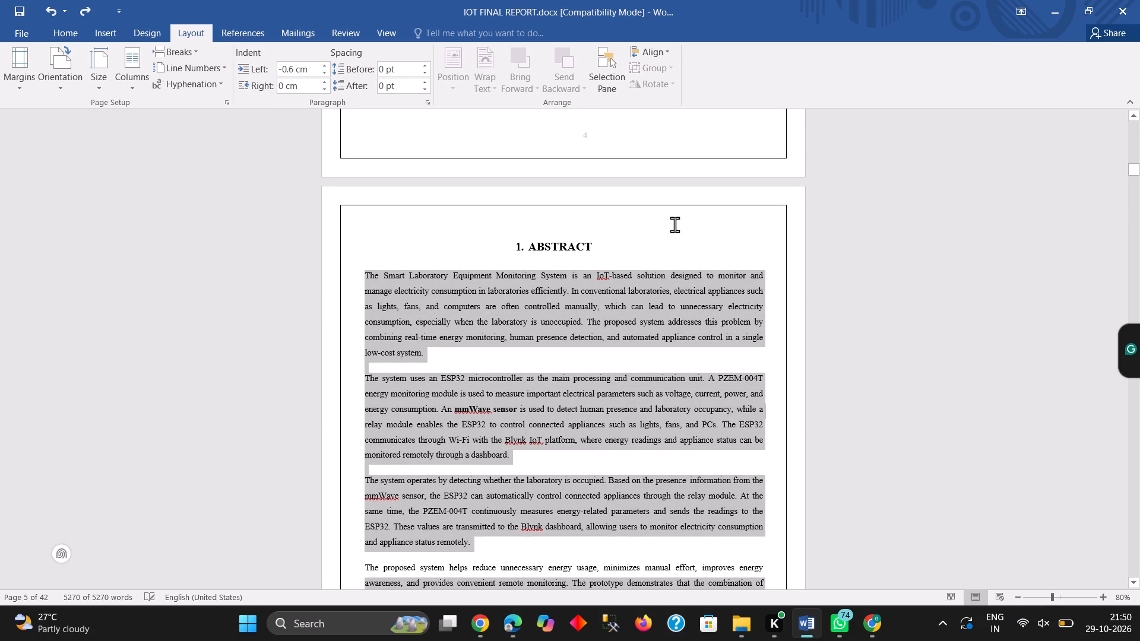
click(674, 224)
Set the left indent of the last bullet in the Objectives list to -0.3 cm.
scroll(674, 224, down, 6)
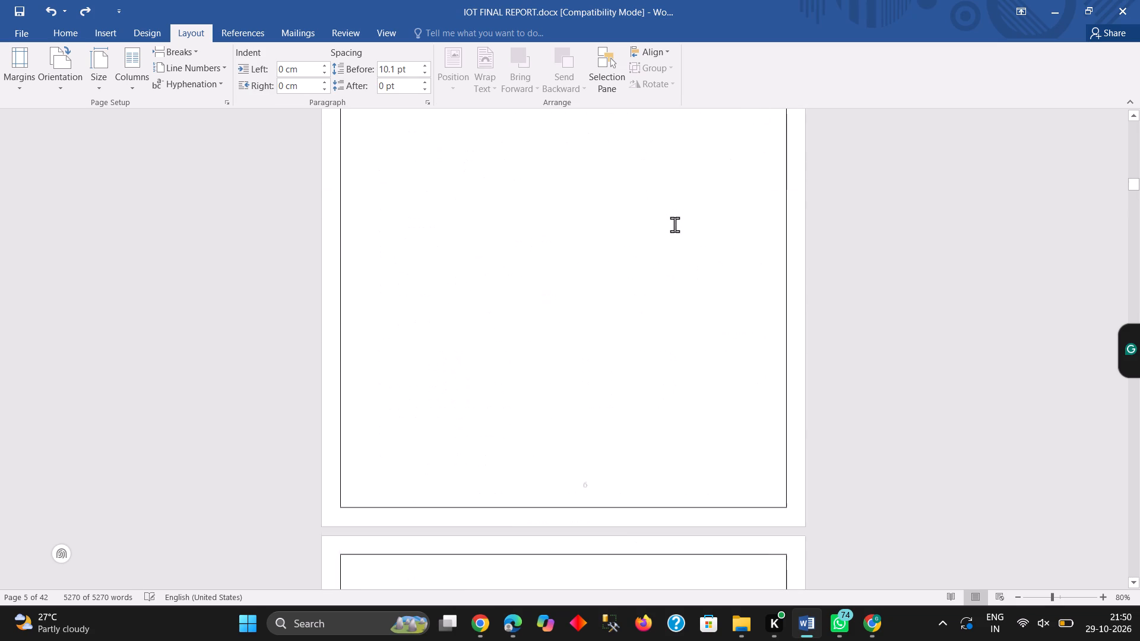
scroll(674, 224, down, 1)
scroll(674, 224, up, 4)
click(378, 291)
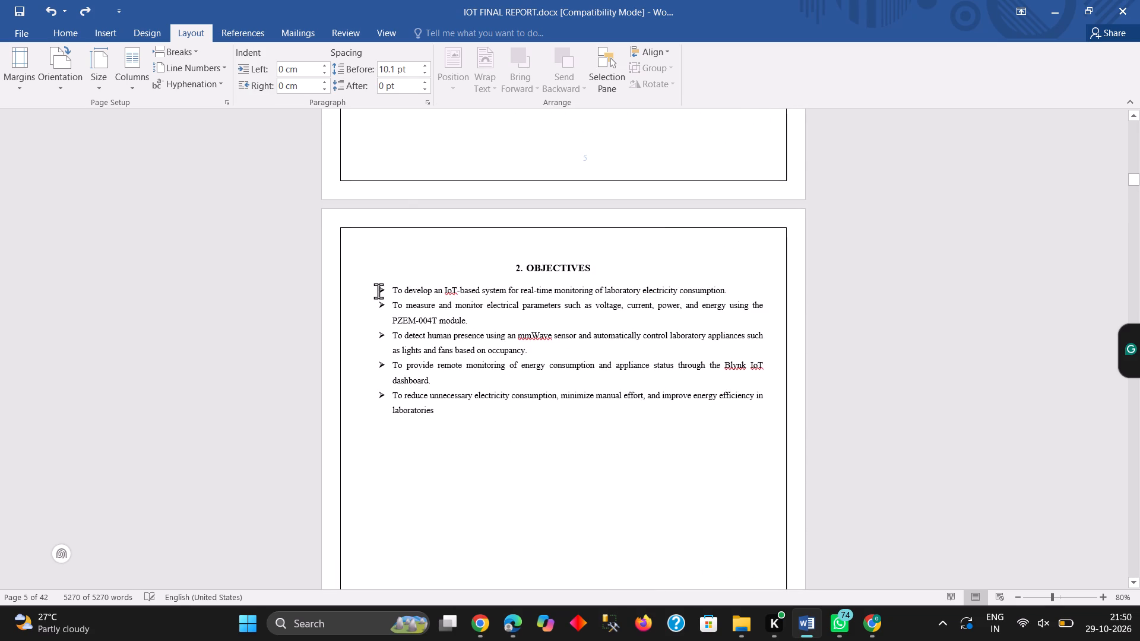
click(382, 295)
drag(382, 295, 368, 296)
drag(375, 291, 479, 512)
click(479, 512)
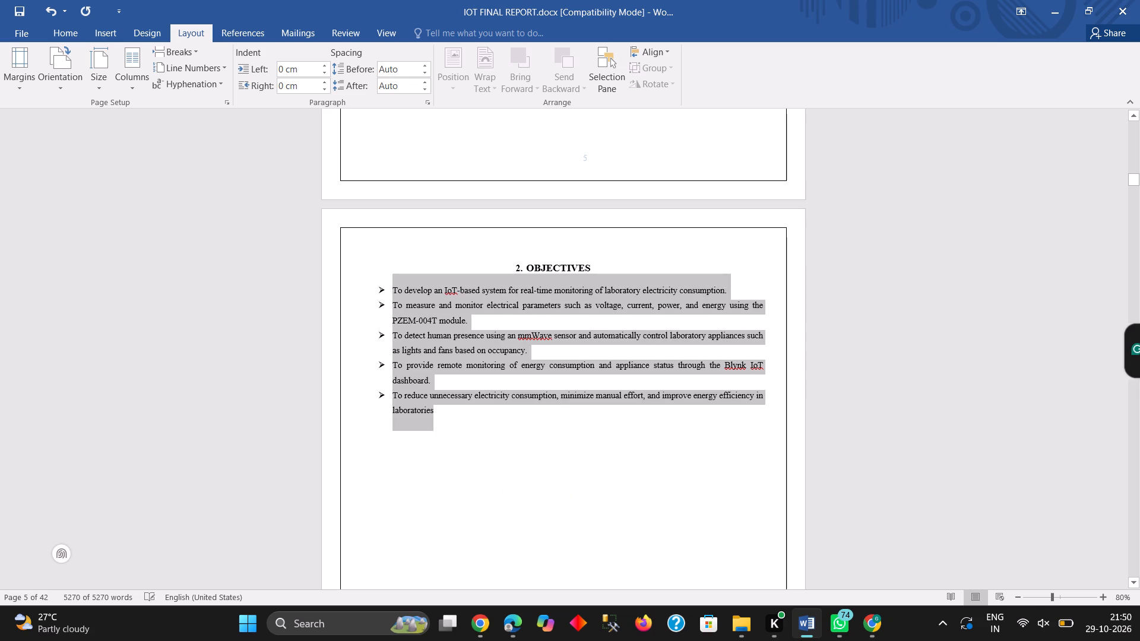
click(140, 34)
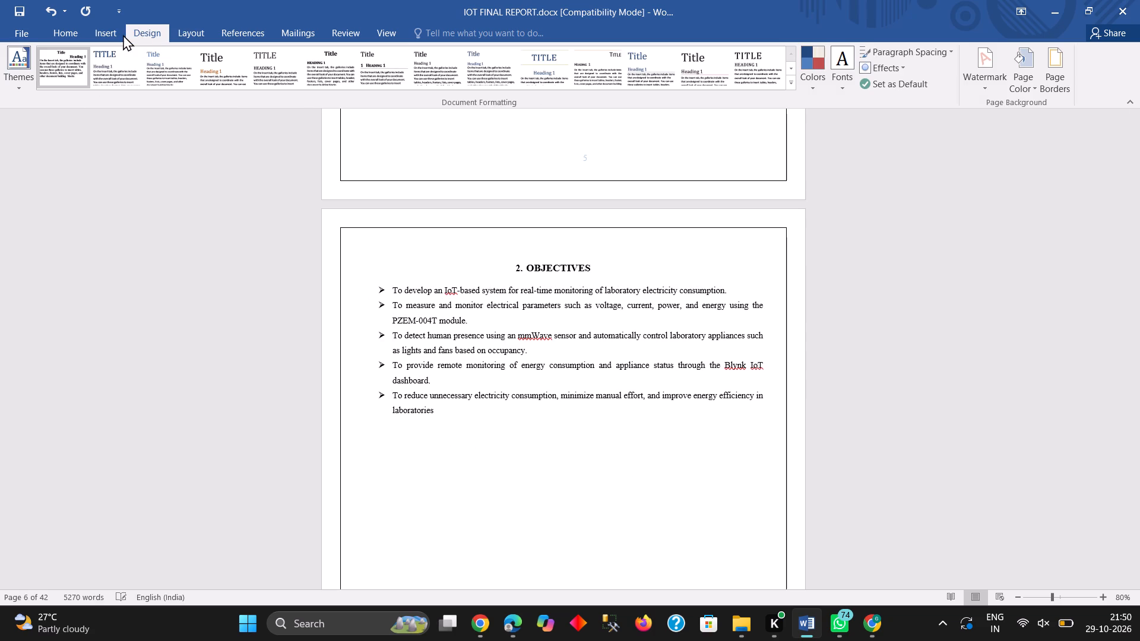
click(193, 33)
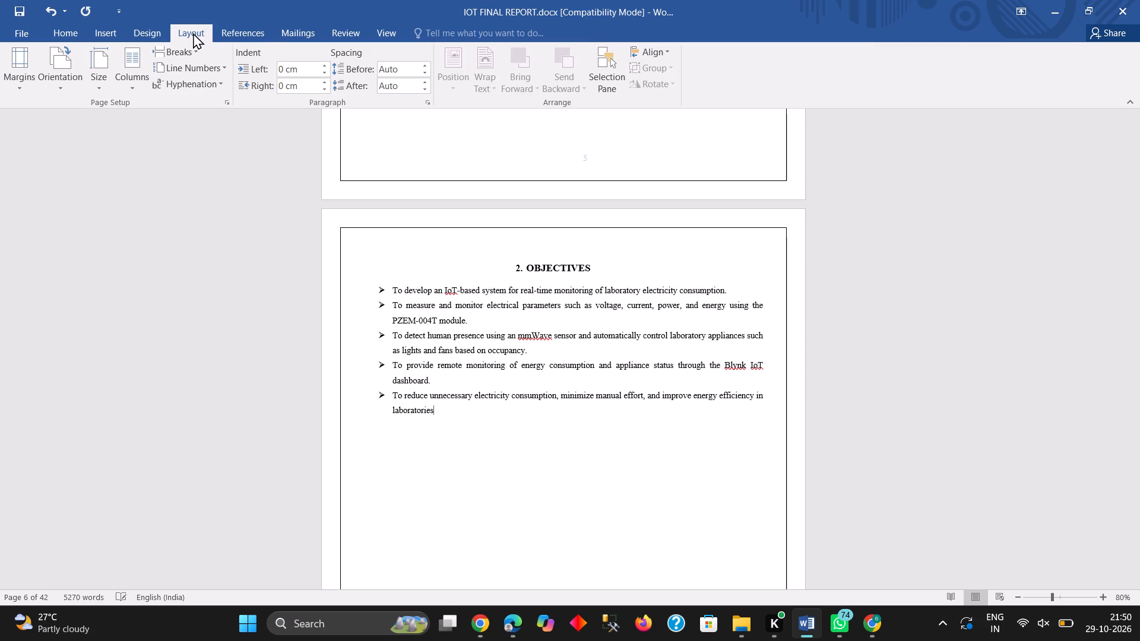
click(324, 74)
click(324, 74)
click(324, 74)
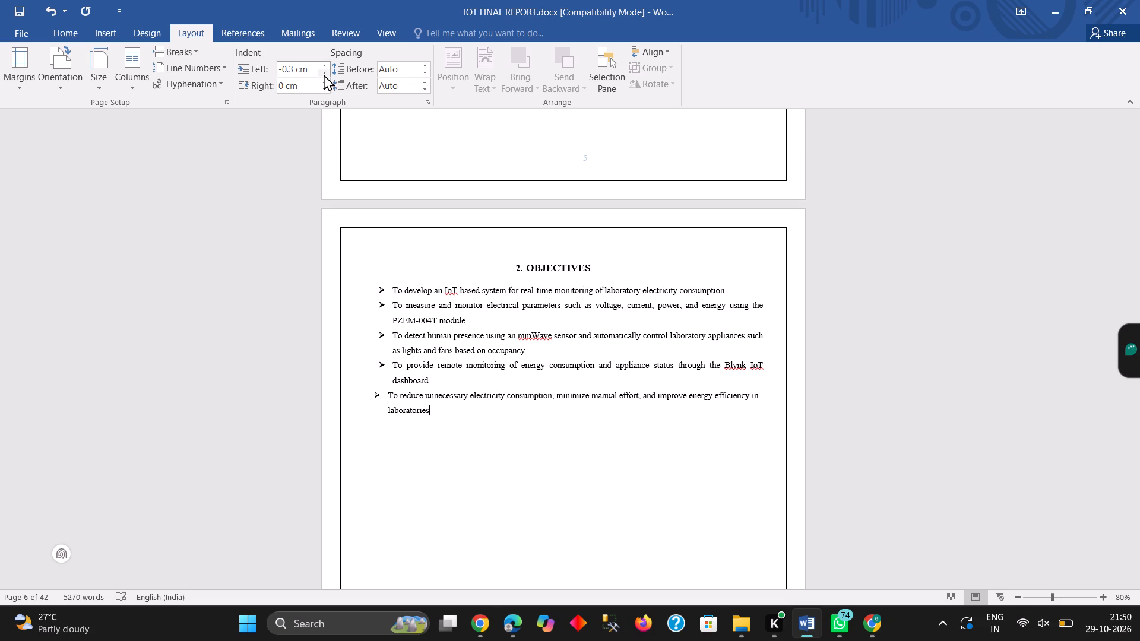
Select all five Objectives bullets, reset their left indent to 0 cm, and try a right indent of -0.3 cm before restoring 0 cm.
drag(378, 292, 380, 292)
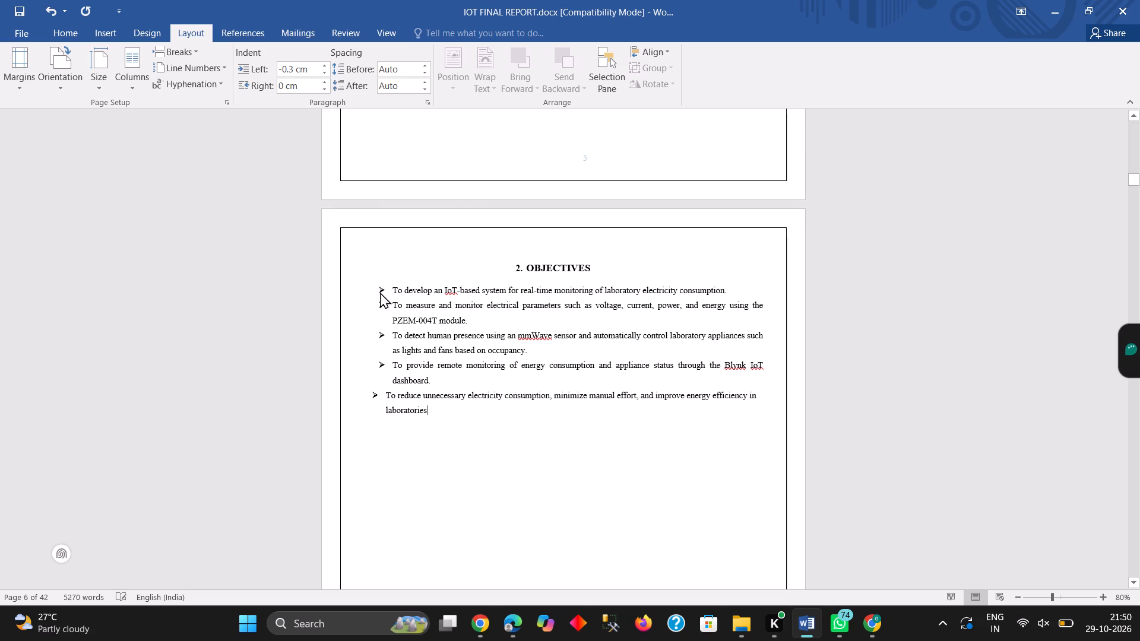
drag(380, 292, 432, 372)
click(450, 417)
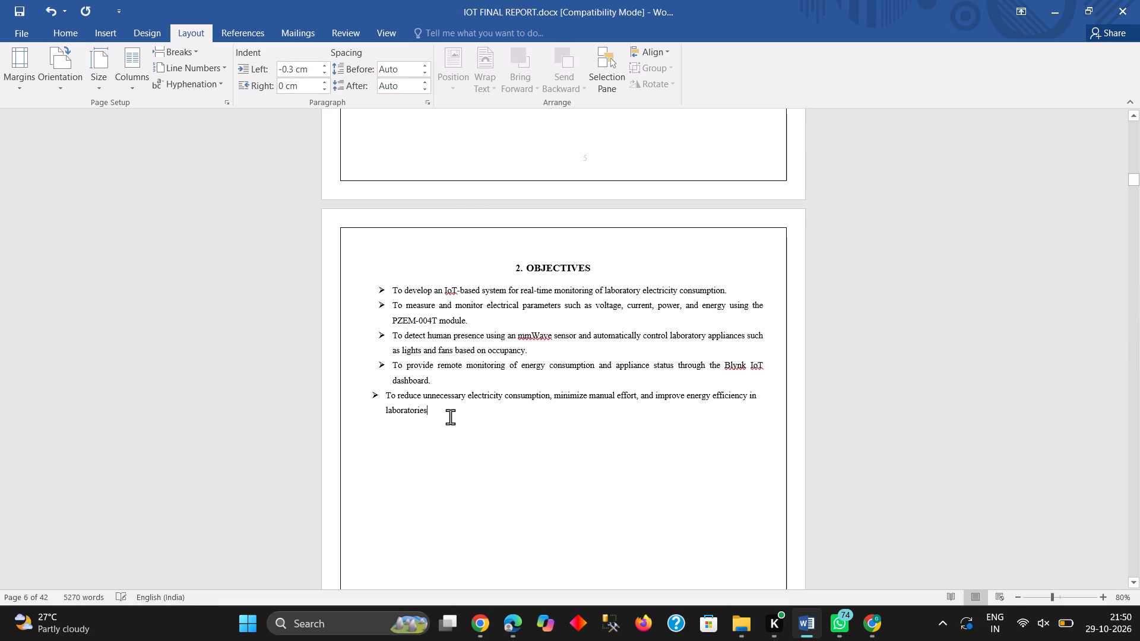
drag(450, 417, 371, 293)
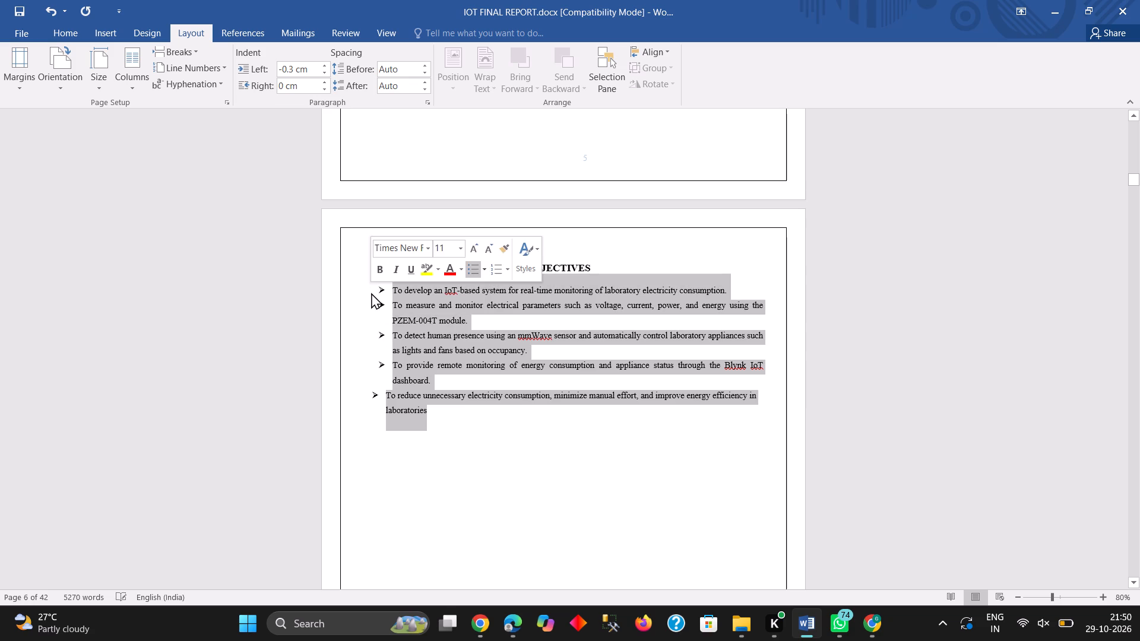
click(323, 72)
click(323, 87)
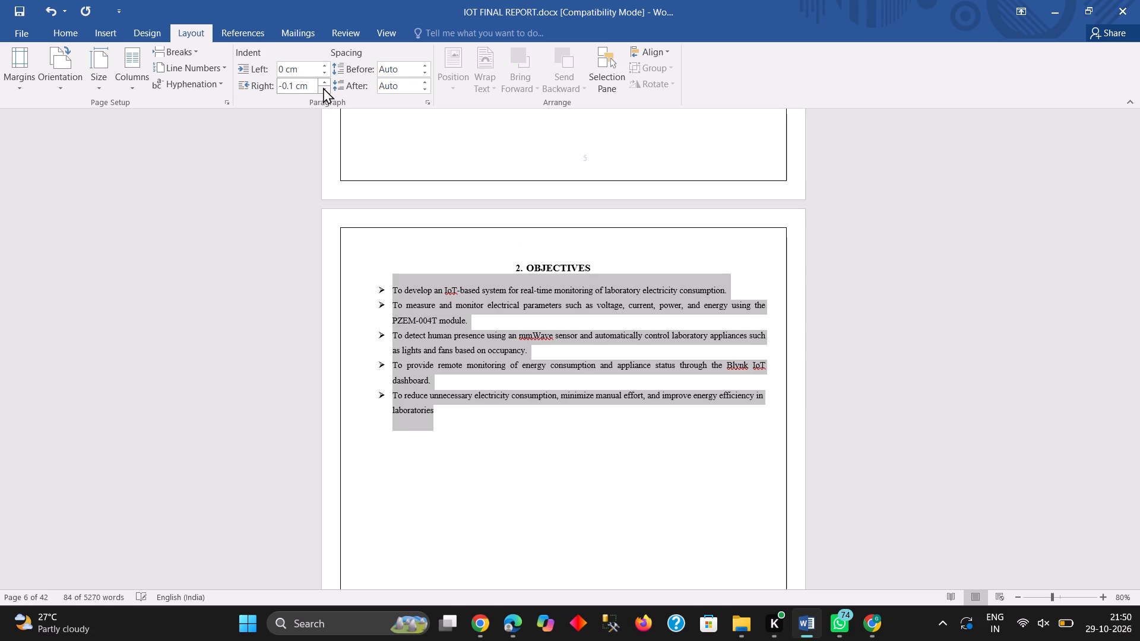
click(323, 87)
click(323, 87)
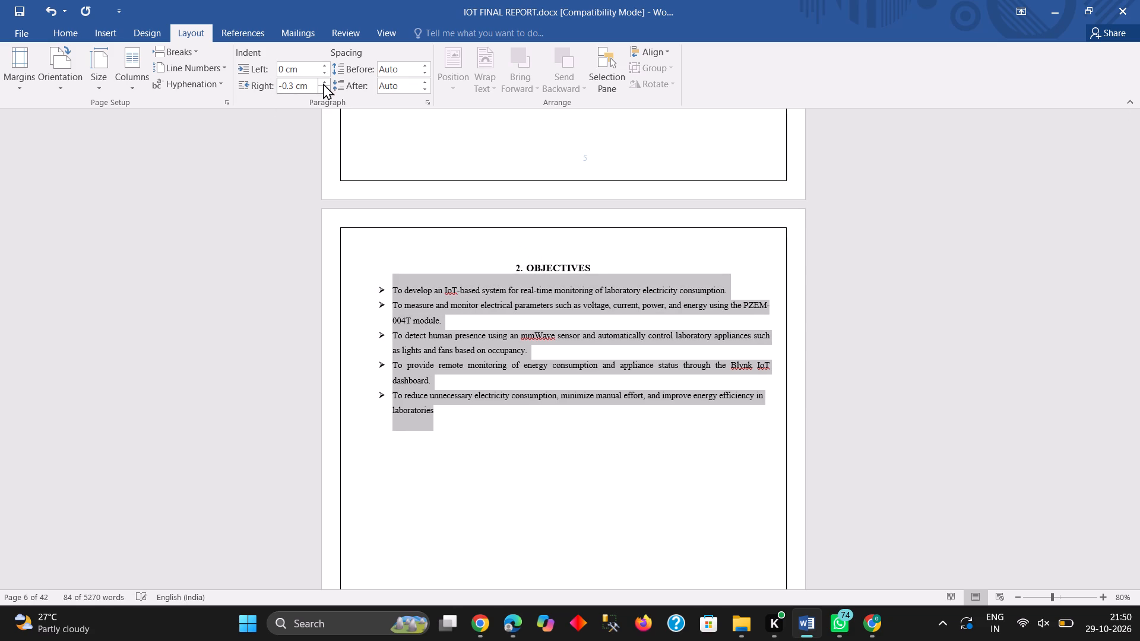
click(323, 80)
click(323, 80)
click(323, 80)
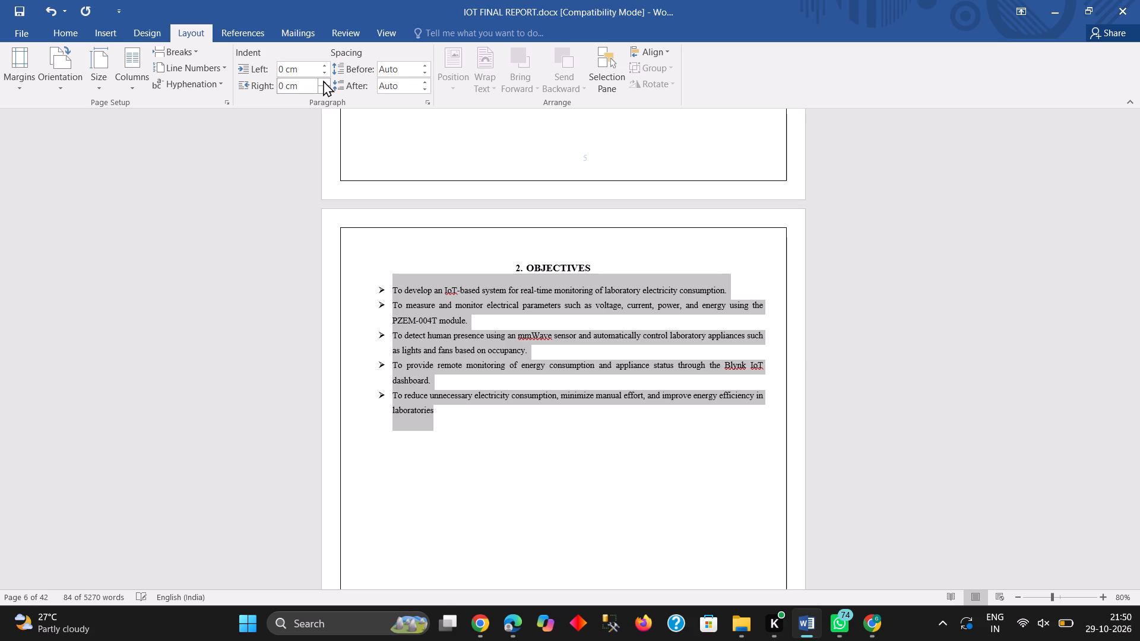
Set the left indent of the five Objectives bullets to -0.6 cm, trying values down to -1.1 cm against the Abstract text.
click(321, 72)
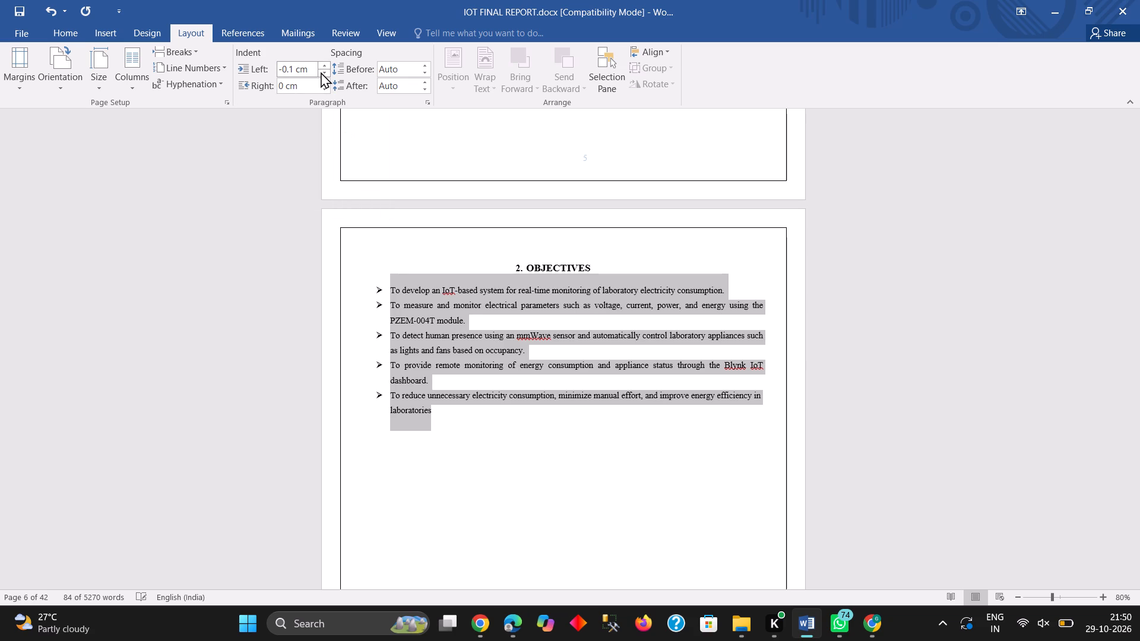
click(321, 72)
click(321, 72)
click(321, 72)
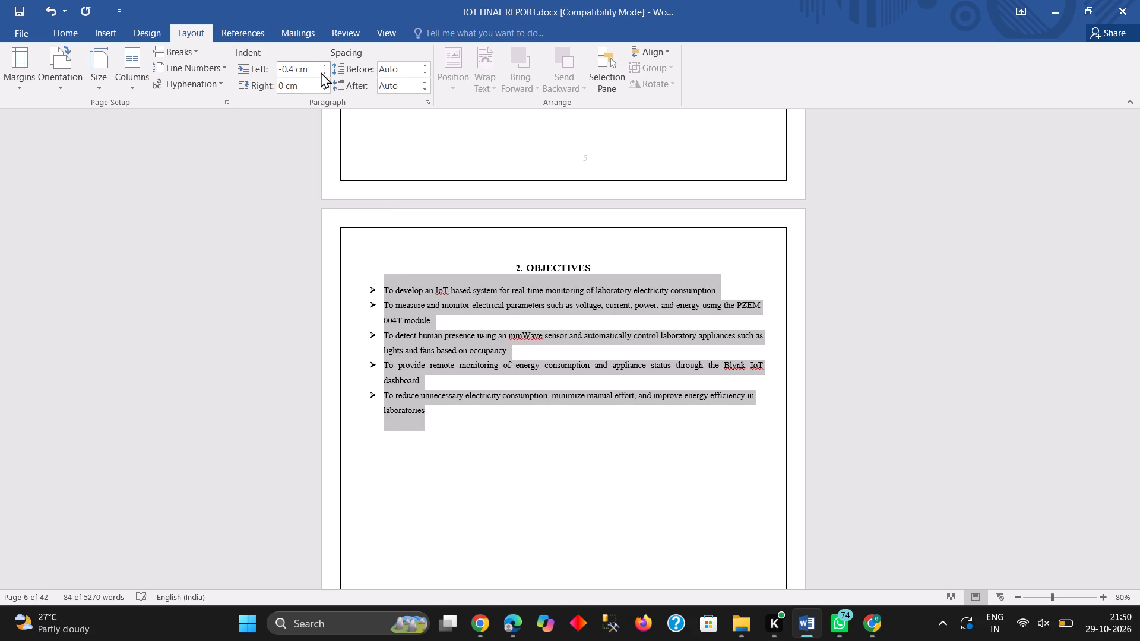
click(321, 72)
click(321, 72)
triple_click(321, 72)
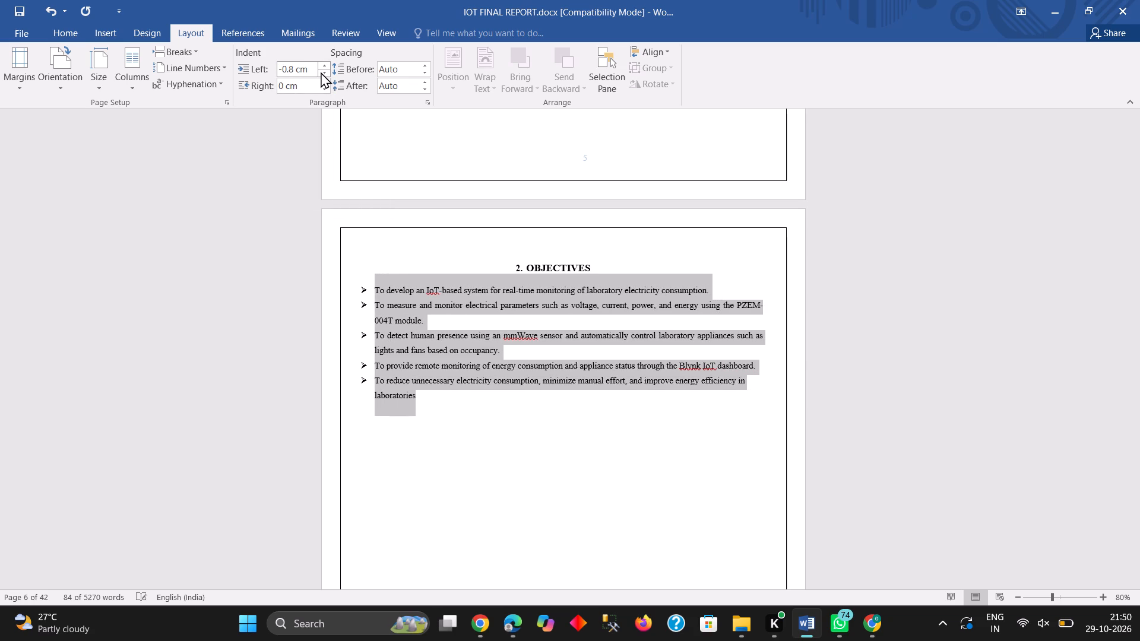
click(321, 72)
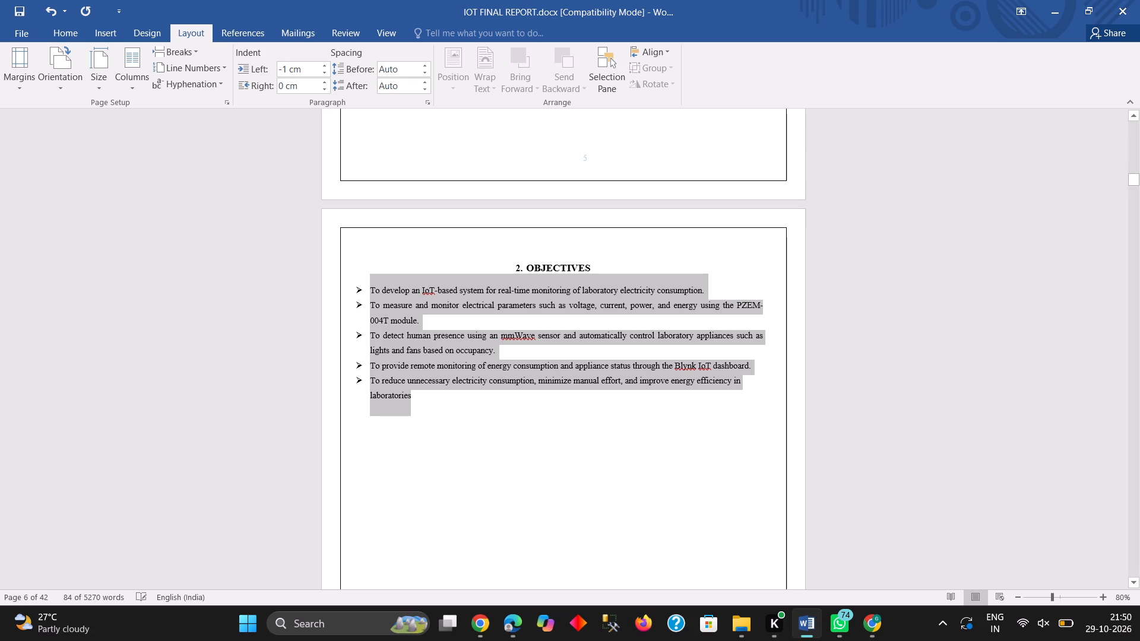
scroll(572, 494, down, 2)
scroll(572, 494, up, 3)
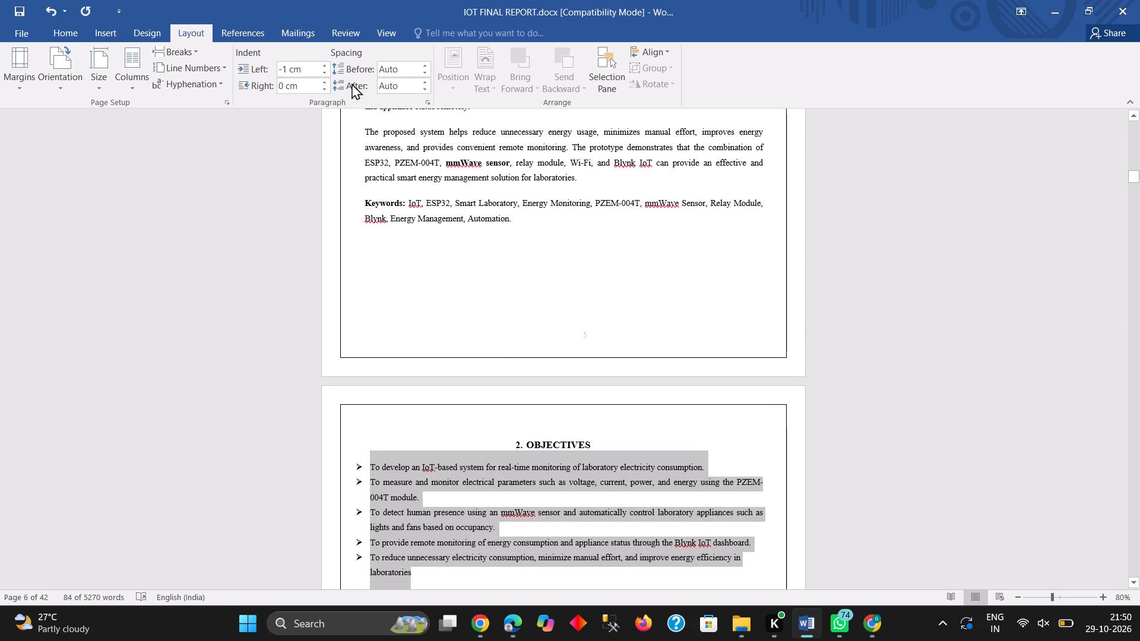
click(327, 70)
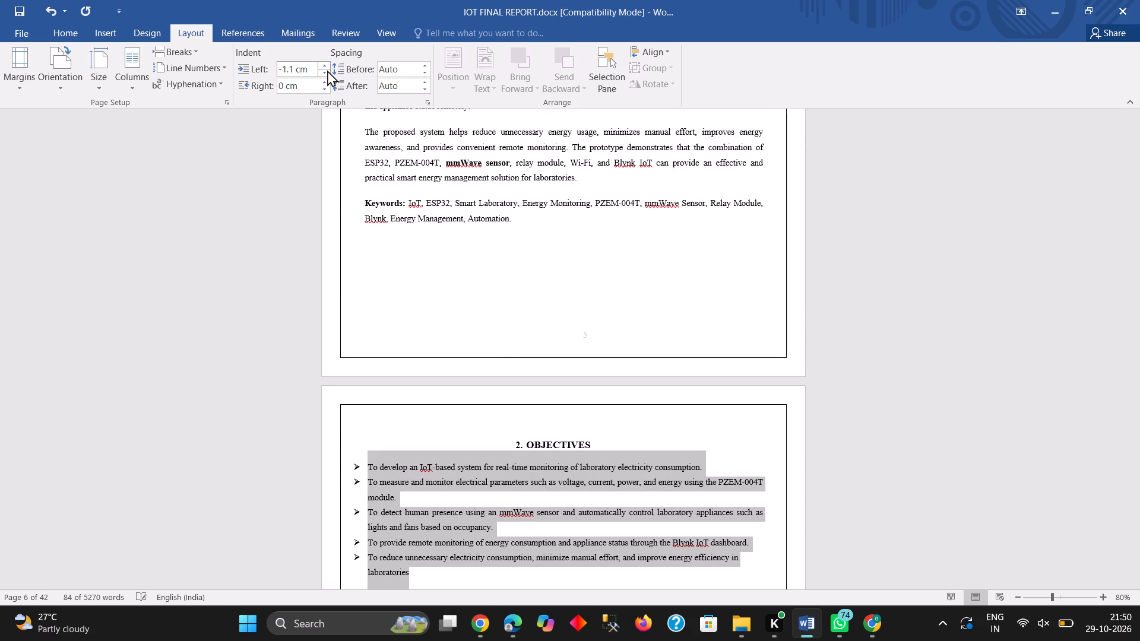
click(325, 67)
triple_click(325, 67)
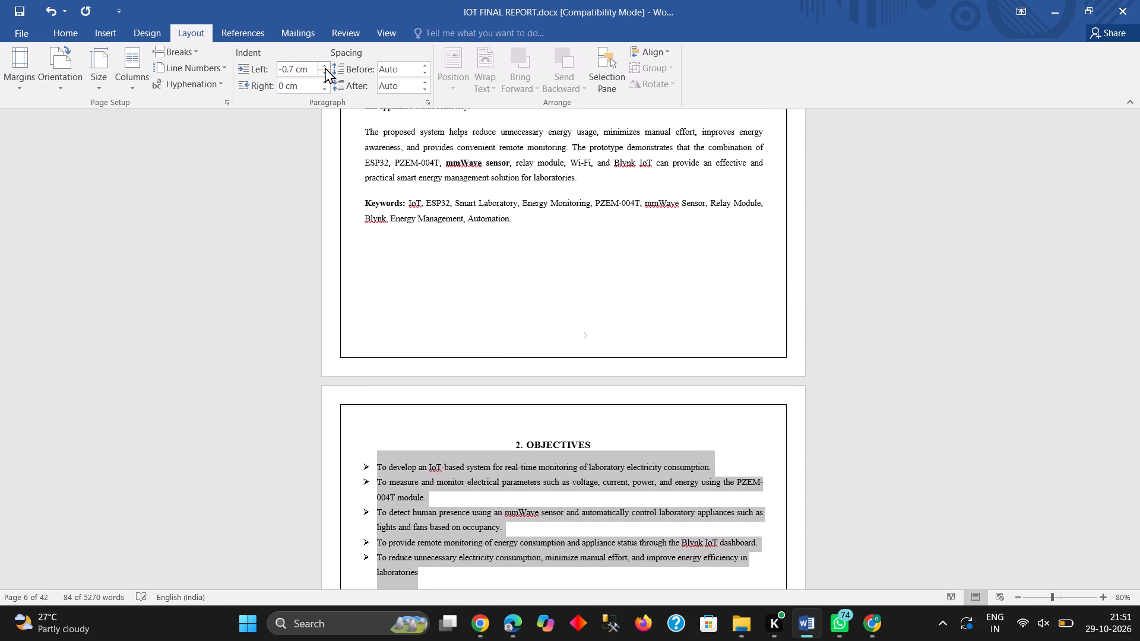
click(325, 67)
scroll(325, 67, down, 1)
click(527, 342)
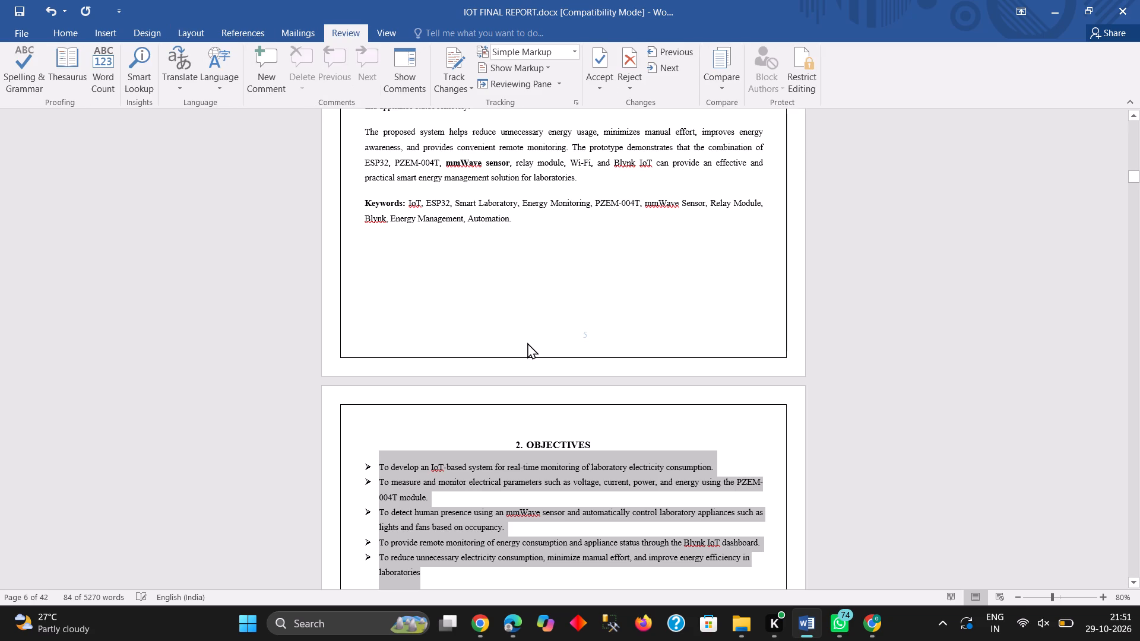
Check the Literature Survey paragraphs' indent and spacing settings and review the pages up to the Main System Specifications table.
scroll(527, 342, down, 8)
scroll(527, 342, up, 1)
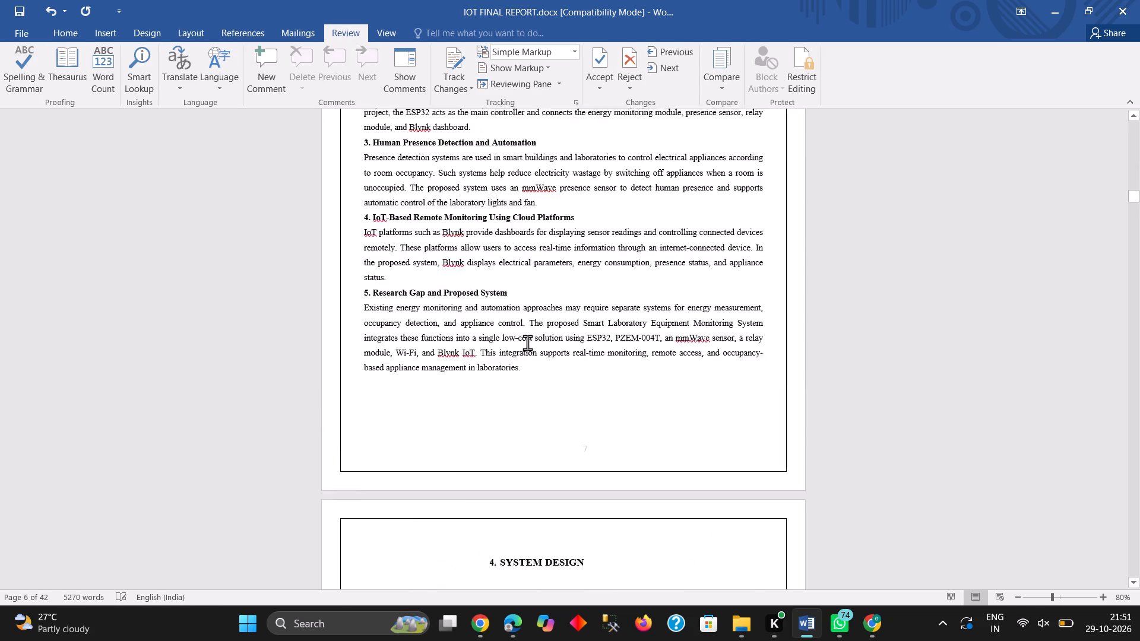
scroll(527, 342, up, 1)
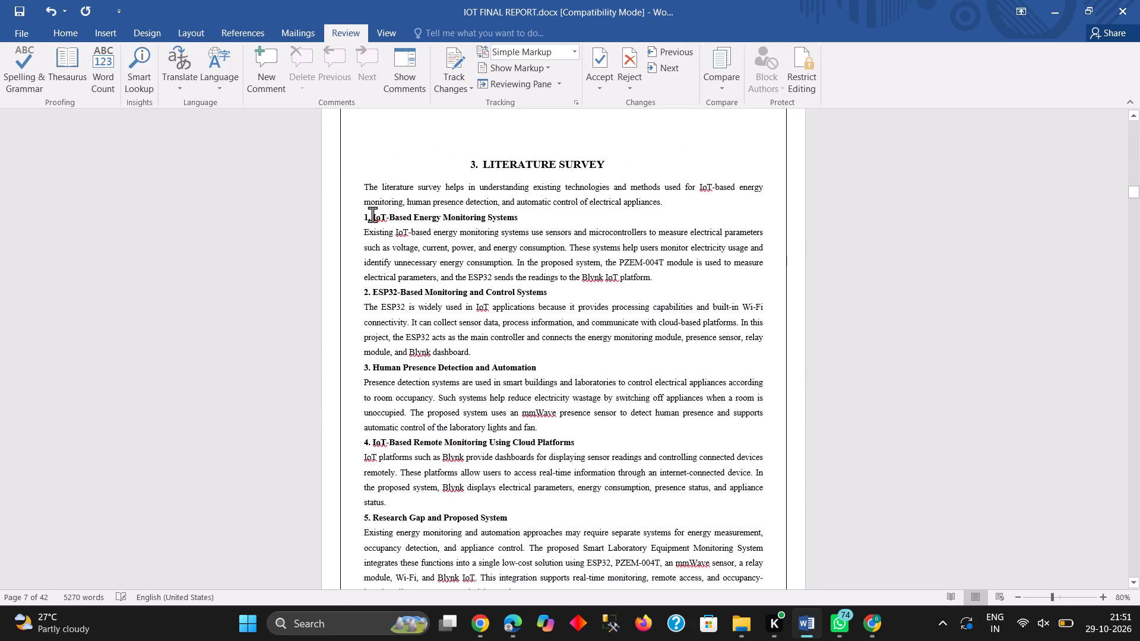
click(372, 195)
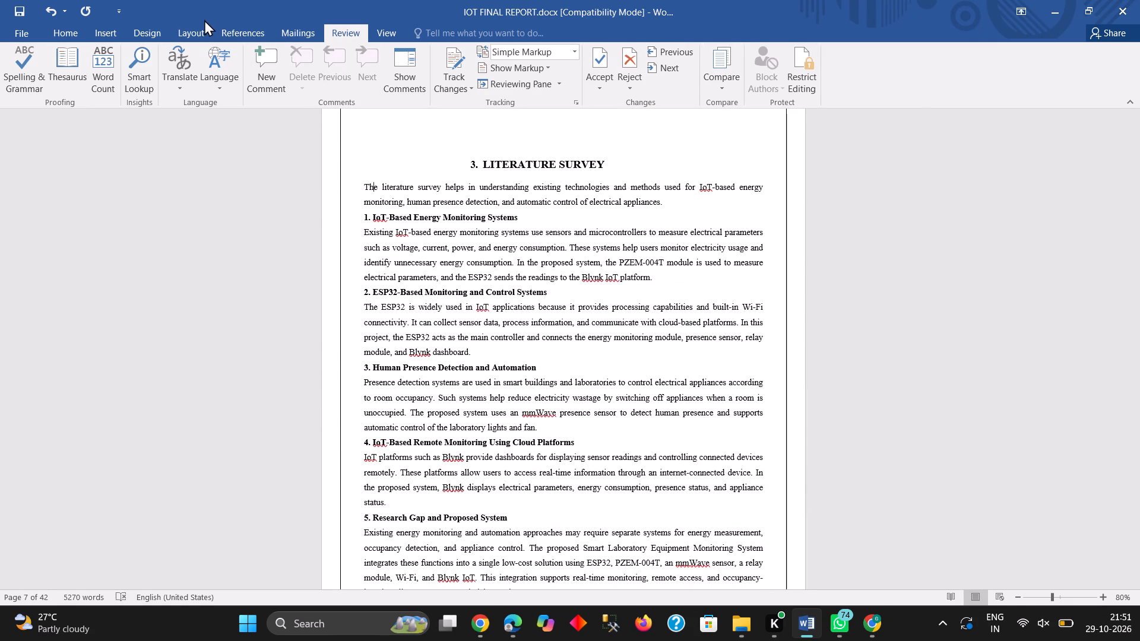
click(192, 29)
scroll(442, 279, down, 1)
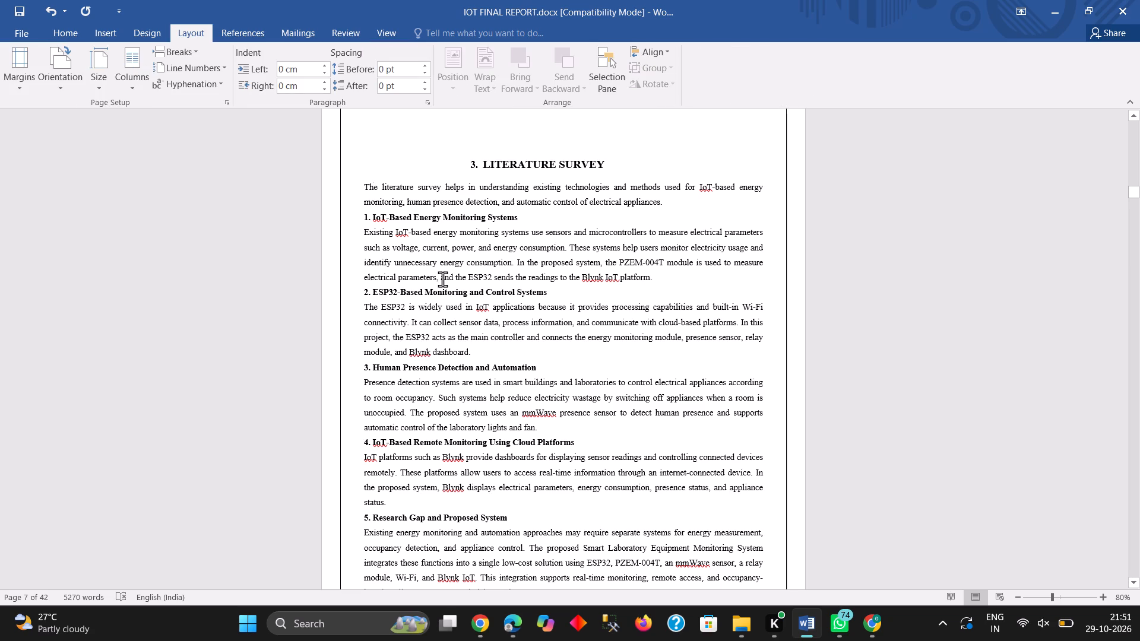
scroll(442, 279, down, 5)
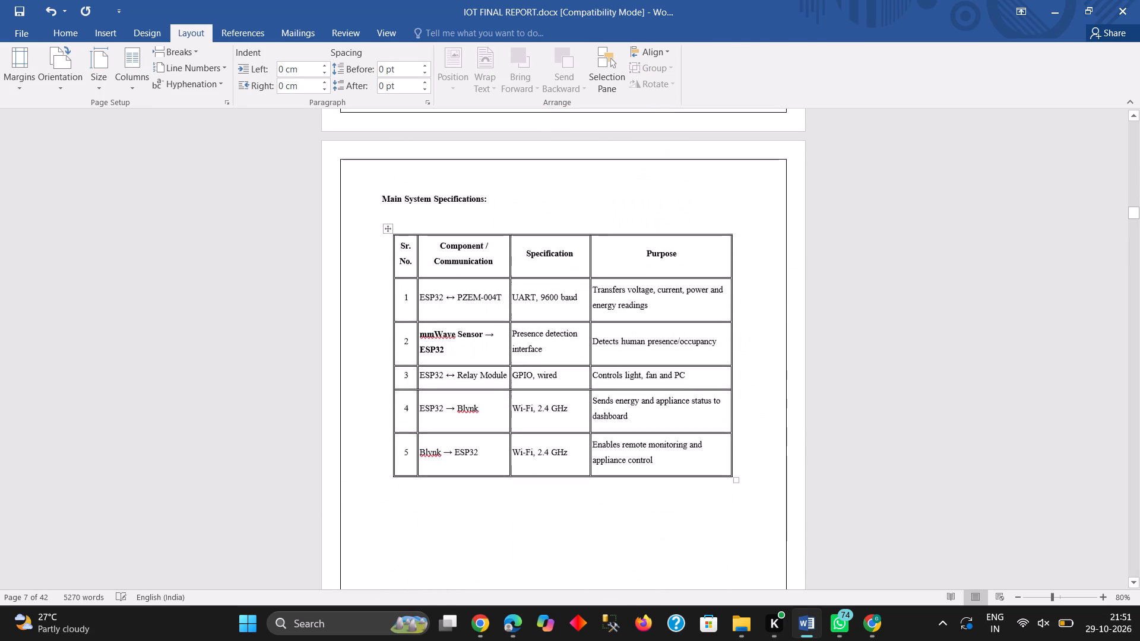
Set the left indent of the "1. Power Supply Block" heading to 0.1 cm, trying 0 cm and undoing that last reduction.
scroll(442, 279, down, 4)
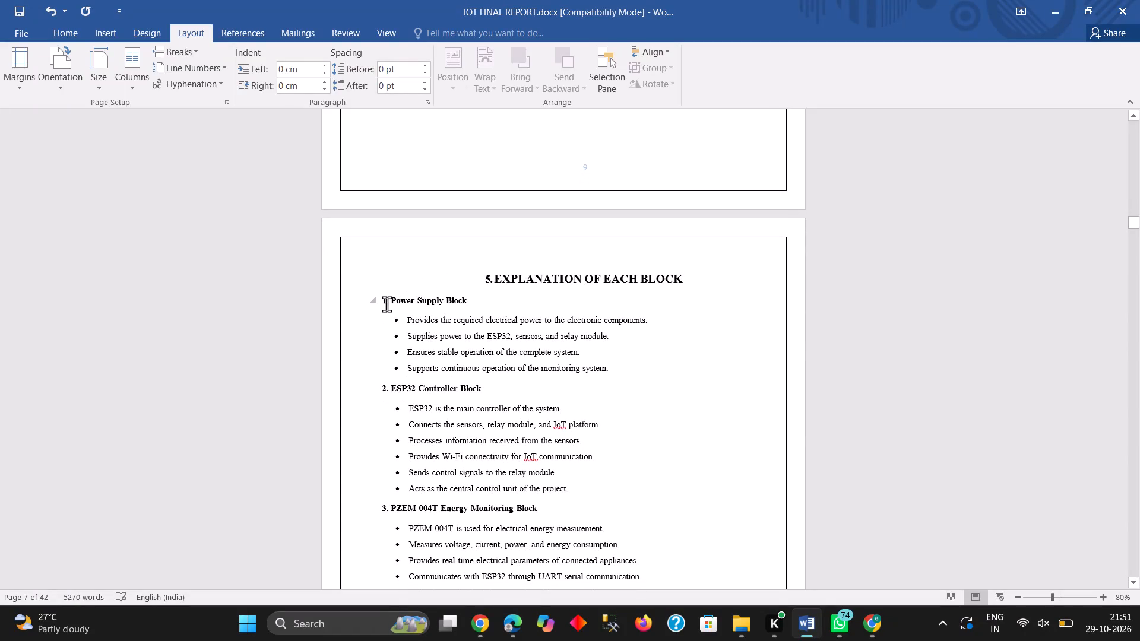
click(385, 303)
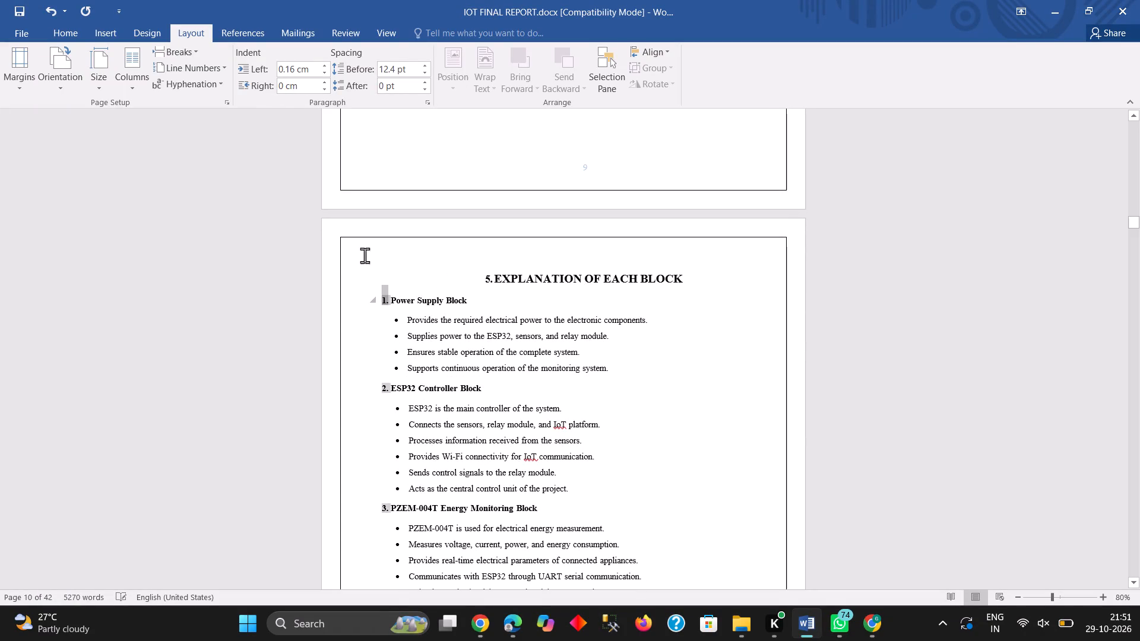
click(319, 70)
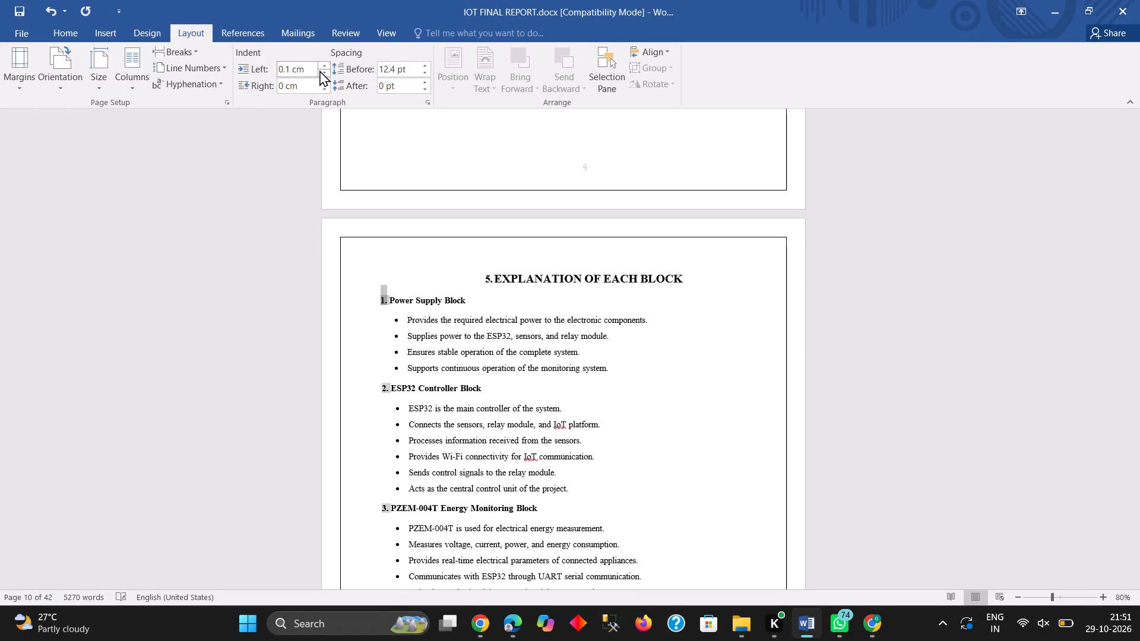
click(326, 72)
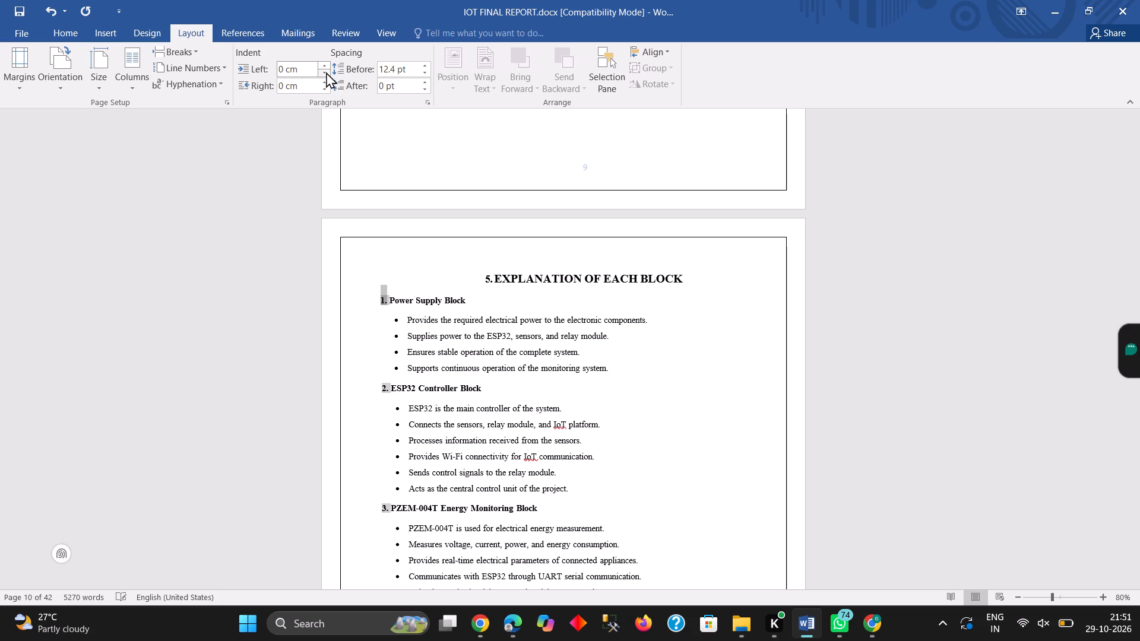
click(548, 465)
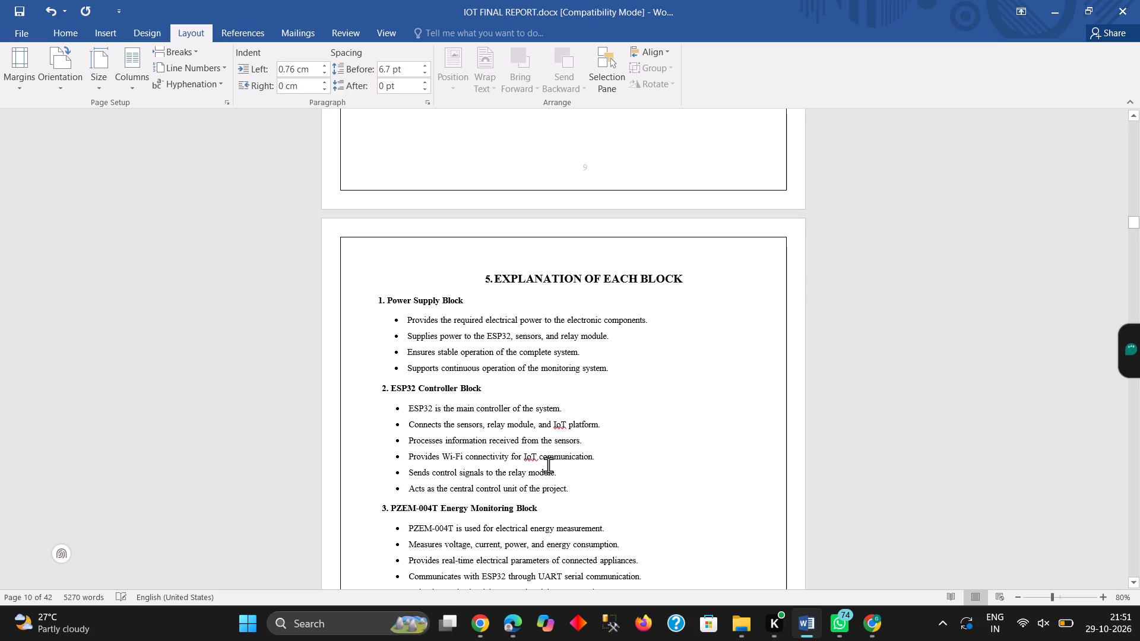
scroll(664, 538, down, 1)
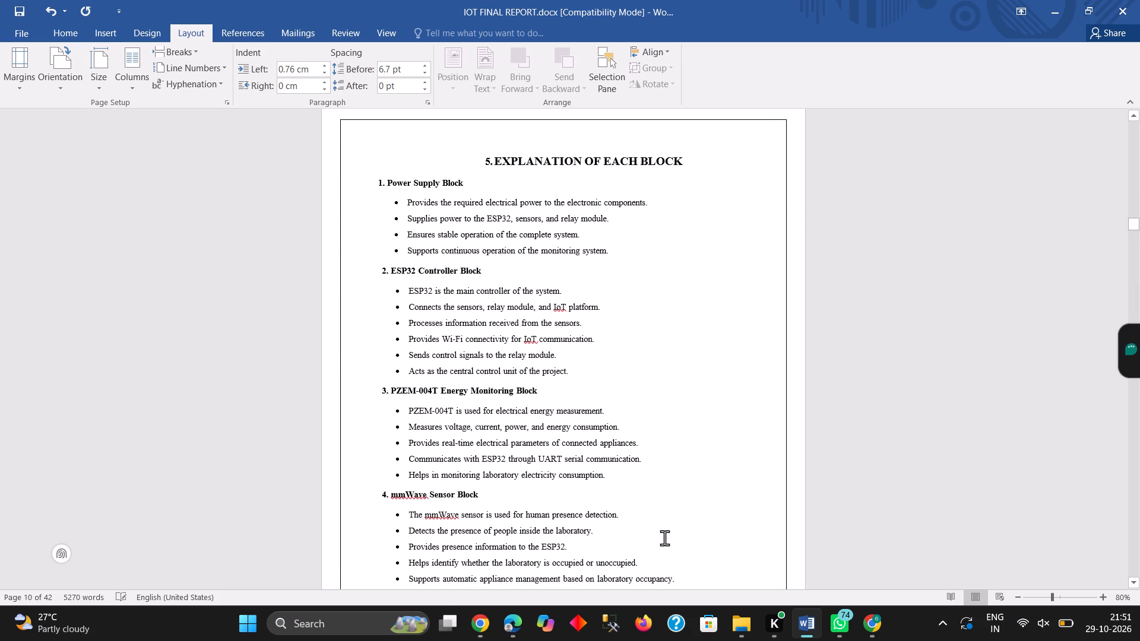
key(ctrl+z)
Review the alignment and spacing of the pages from Explanation of Each Block through Methodology to section 7.8 Real-Time Data Communication.
scroll(610, 376, down, 2)
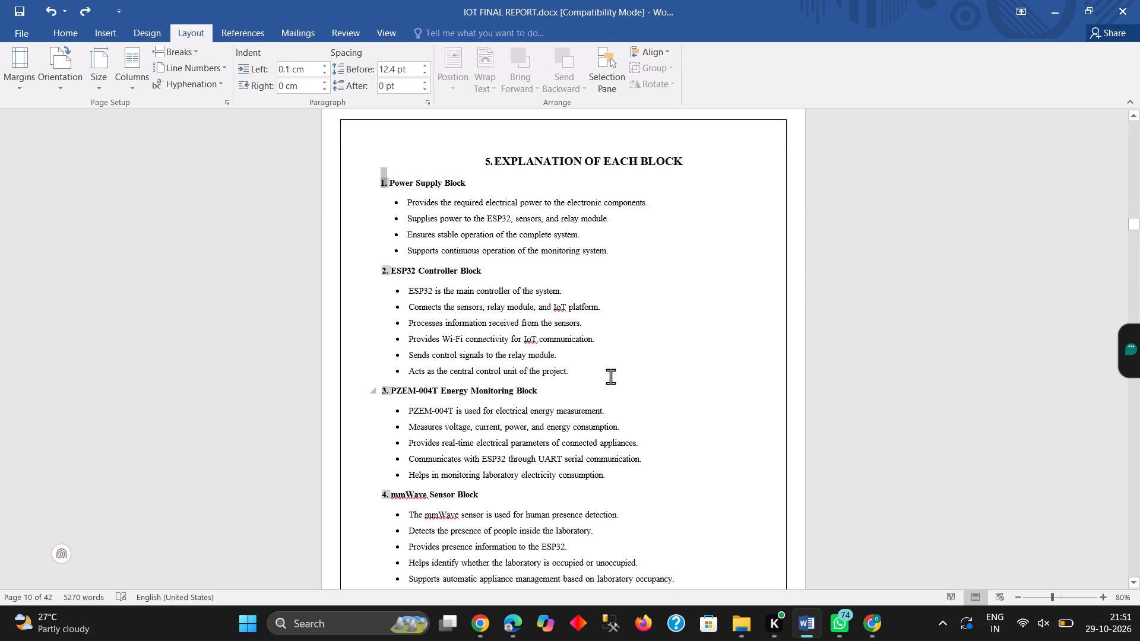
scroll(610, 376, down, 8)
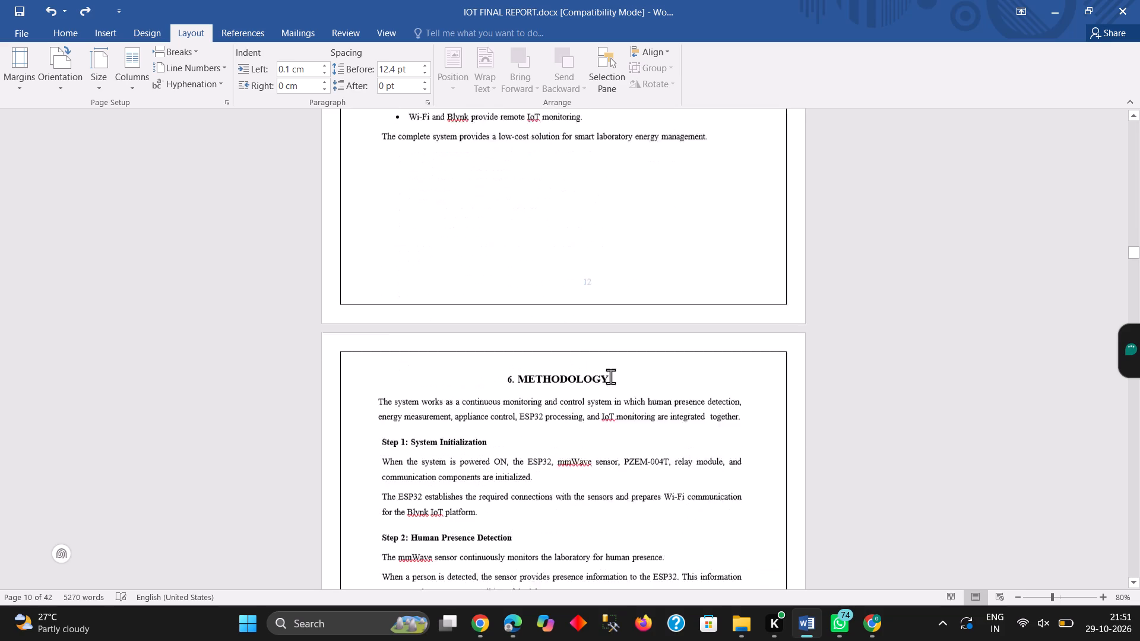
scroll(610, 376, down, 4)
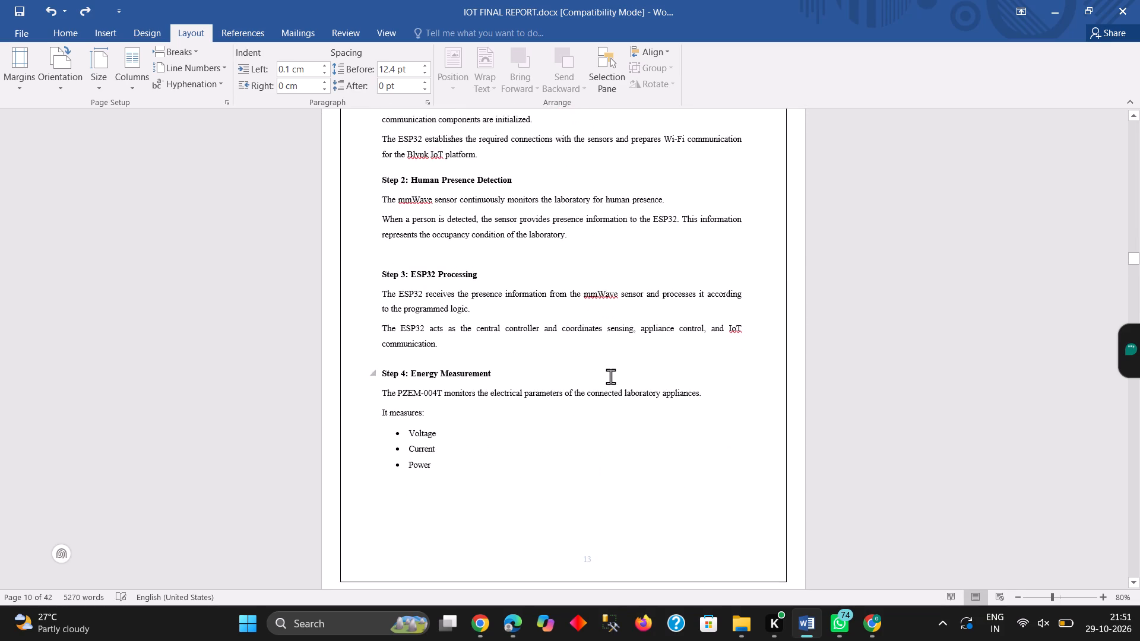
scroll(610, 376, down, 1)
scroll(610, 376, up, 3)
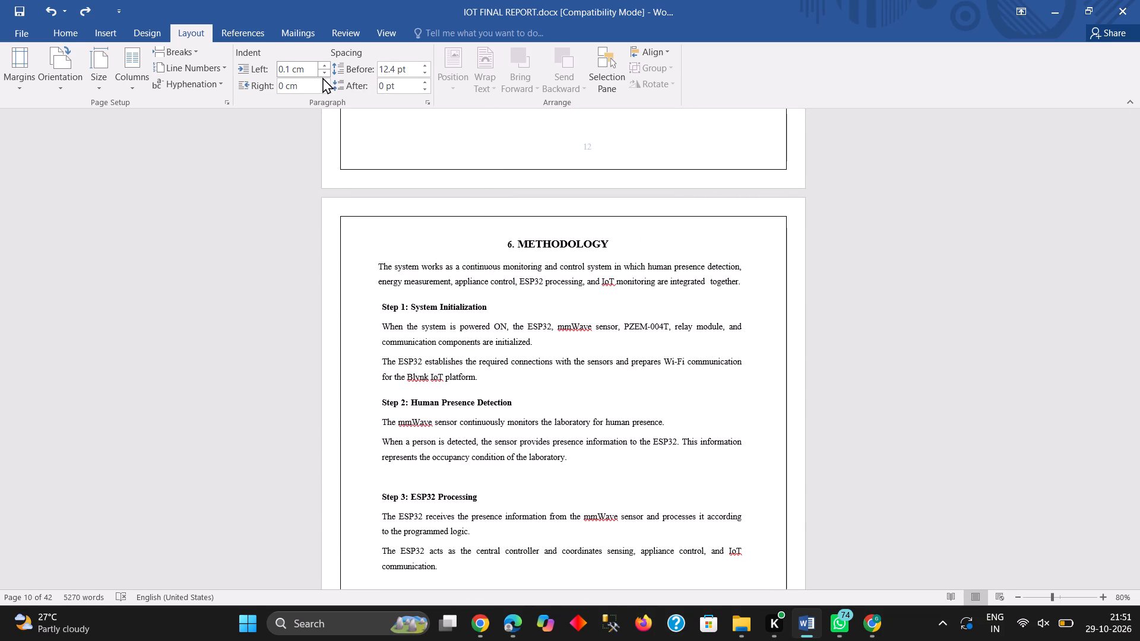
scroll(496, 311, down, 3)
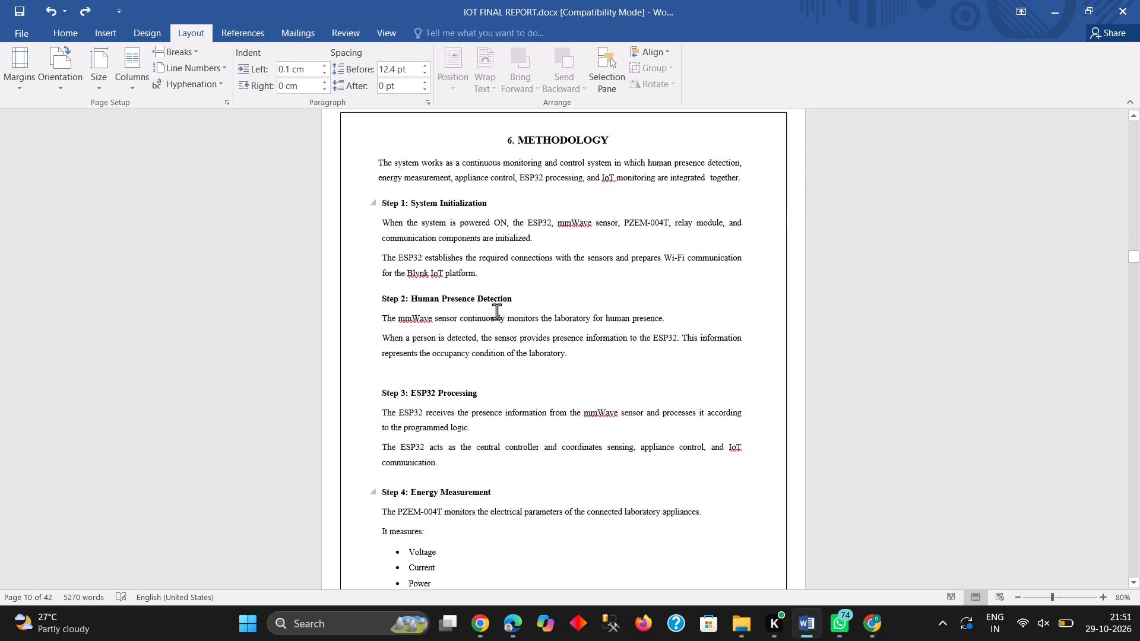
scroll(496, 311, down, 14)
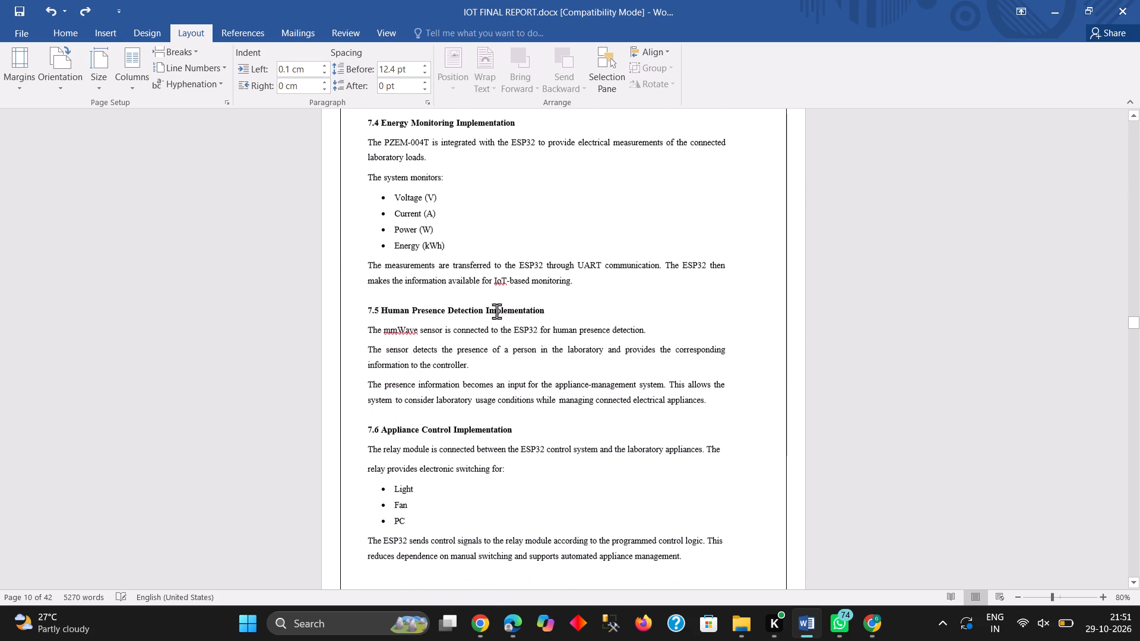
scroll(496, 311, down, 5)
scroll(467, 313, up, 1)
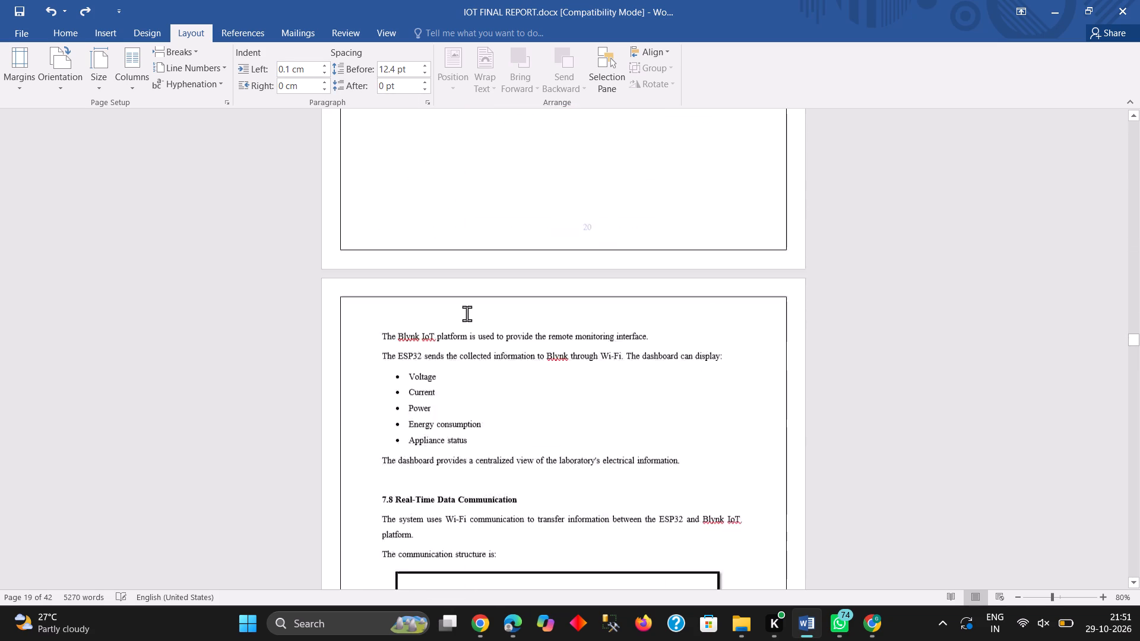
scroll(467, 313, up, 7)
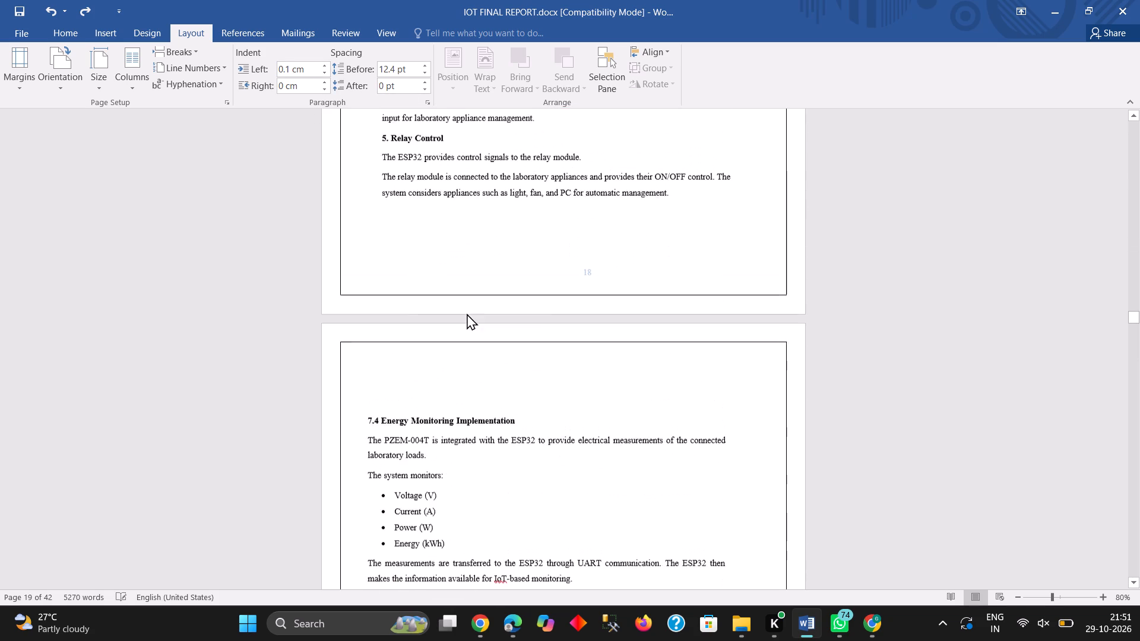
scroll(467, 313, up, 1)
scroll(414, 275, up, 8)
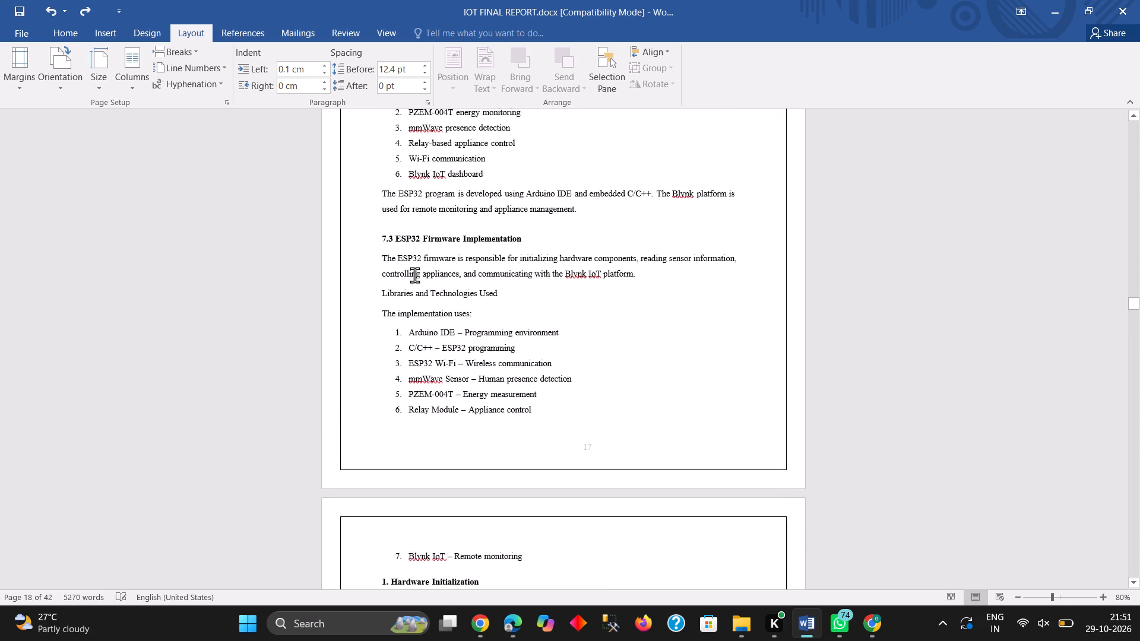
scroll(414, 275, up, 11)
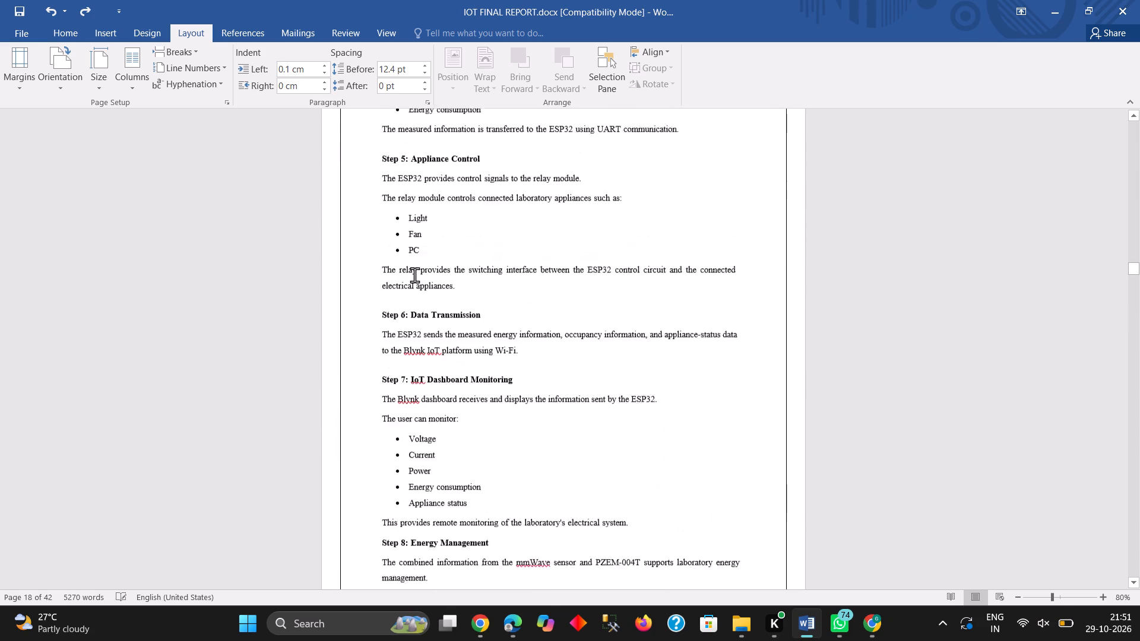
scroll(414, 275, up, 5)
Delete the empty line above the "Step 3: ESP32 Processing" heading in the Methodology chapter.
scroll(414, 275, down, 1)
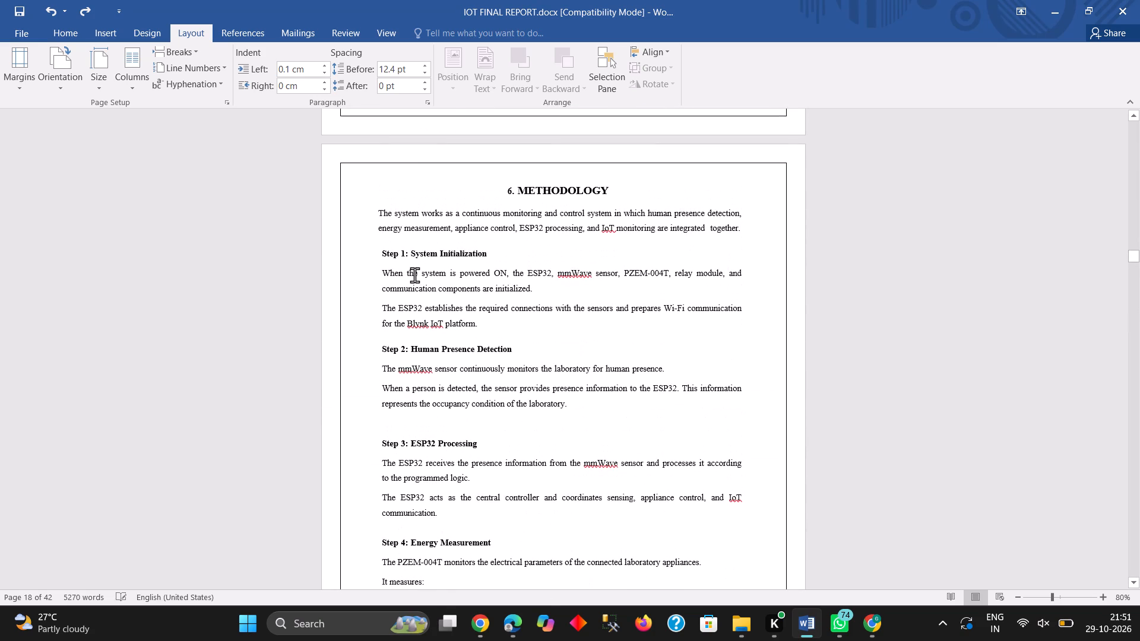
scroll(414, 275, down, 1)
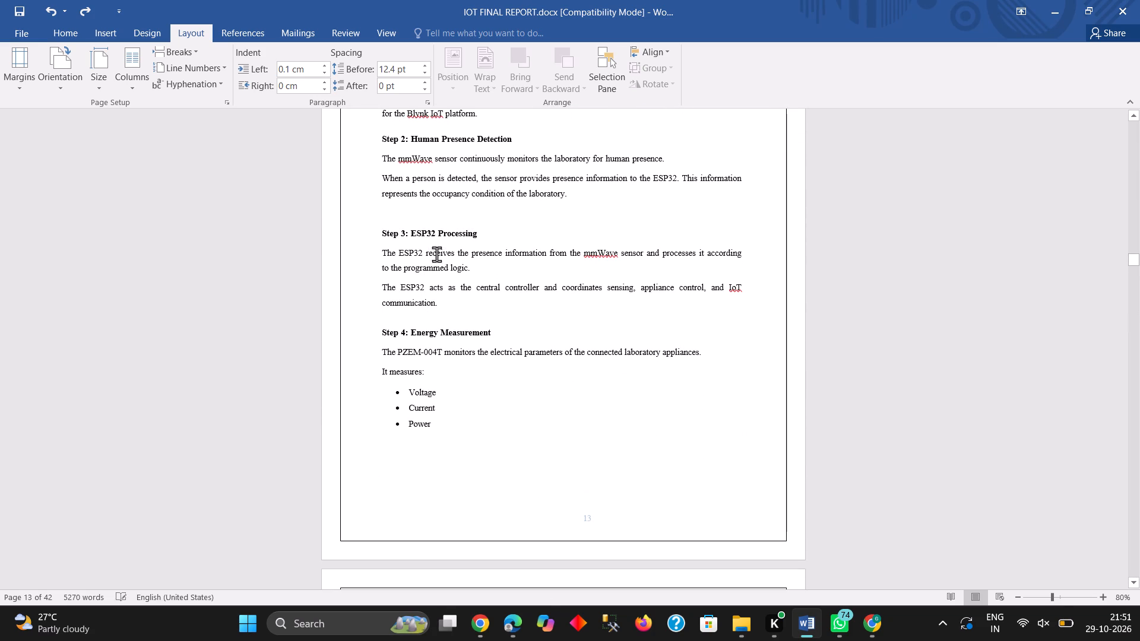
click(417, 222)
key(BackSpace)
Remove the break before the "7.7 Blynk IoT Dashboard Implementation" heading so it directly follows the section 7.6 text.
scroll(417, 222, down, 3)
scroll(417, 222, up, 1)
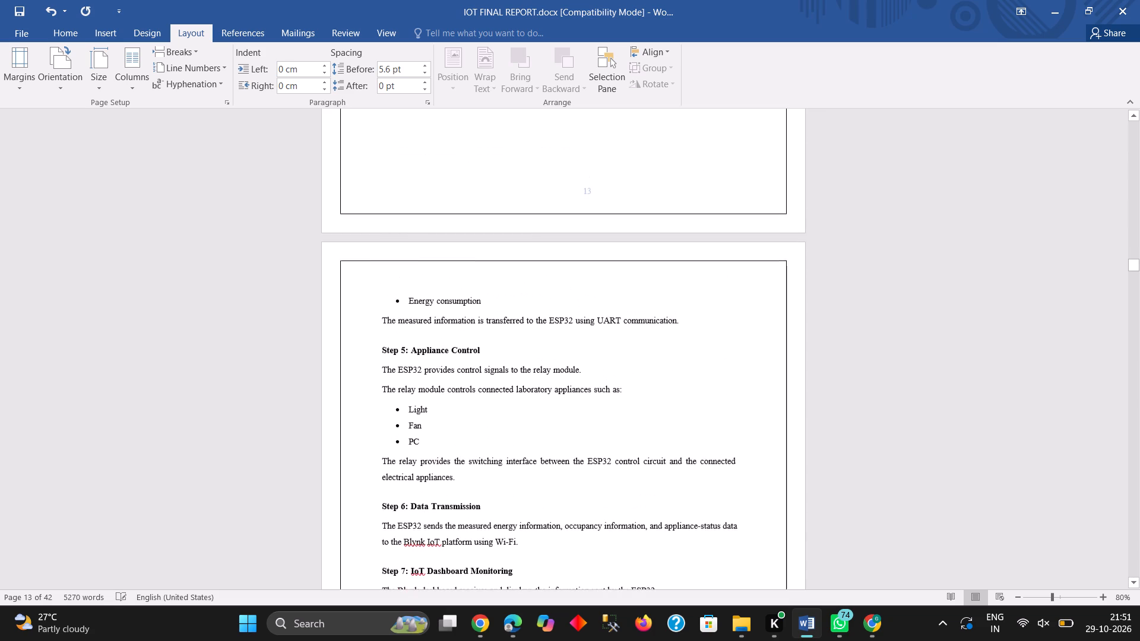
scroll(417, 222, down, 8)
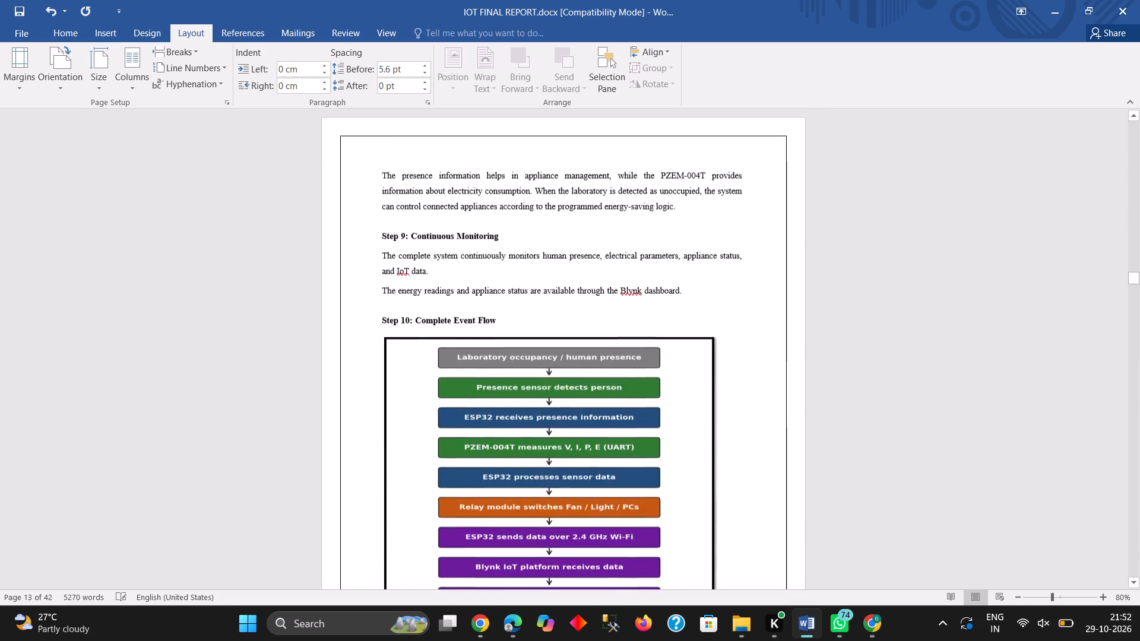
scroll(417, 222, down, 9)
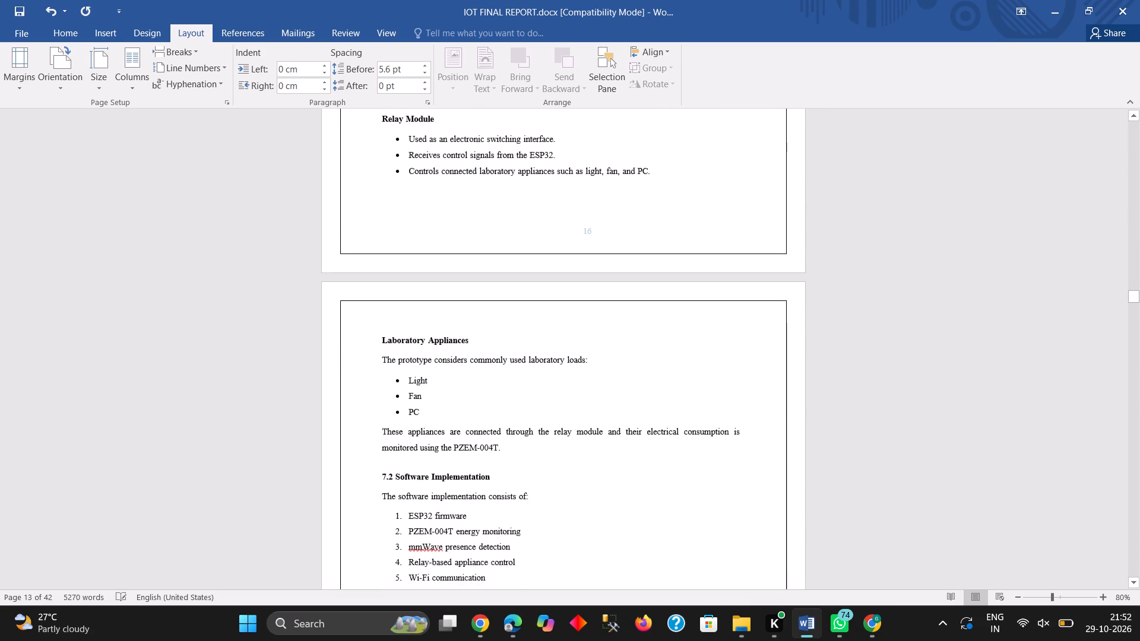
scroll(417, 222, down, 6)
scroll(417, 222, up, 1)
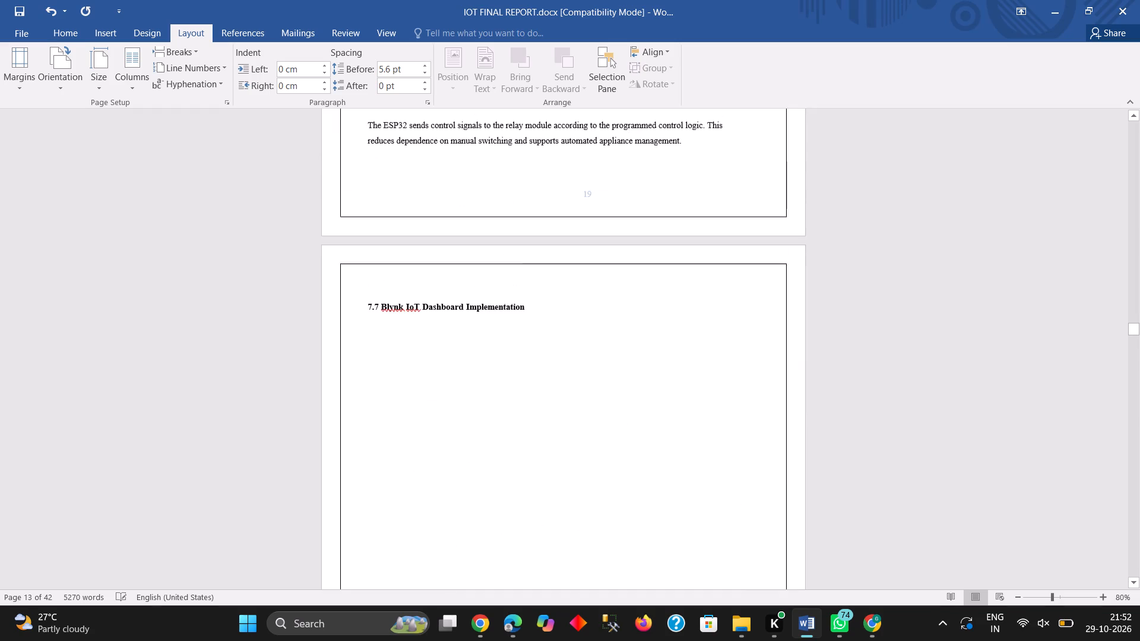
scroll(435, 370, down, 2)
scroll(435, 370, up, 3)
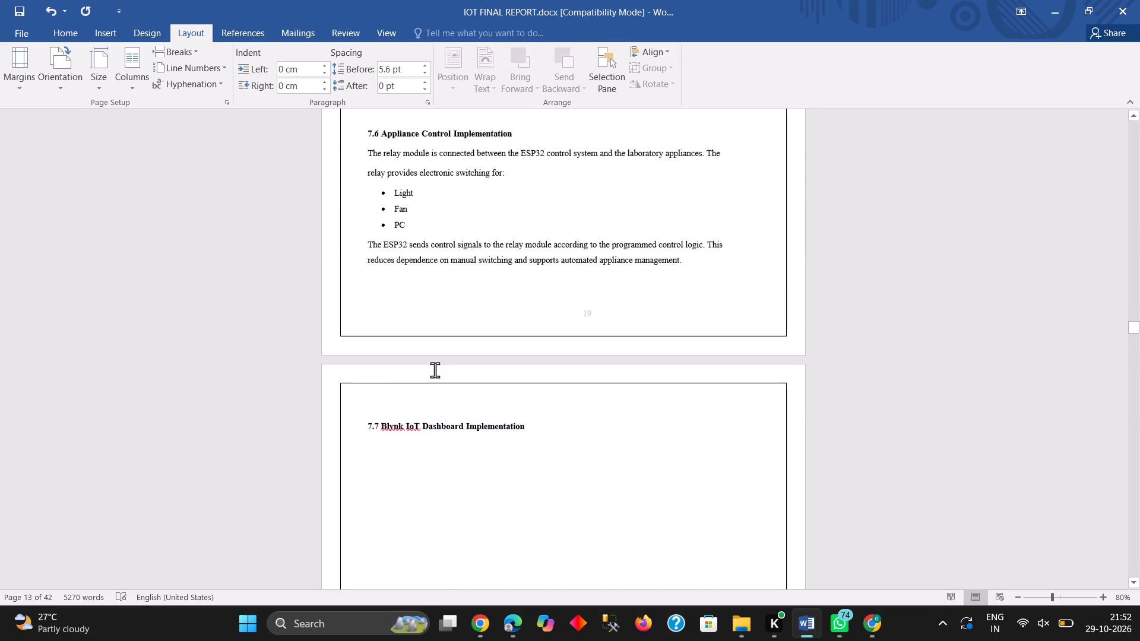
click(442, 320)
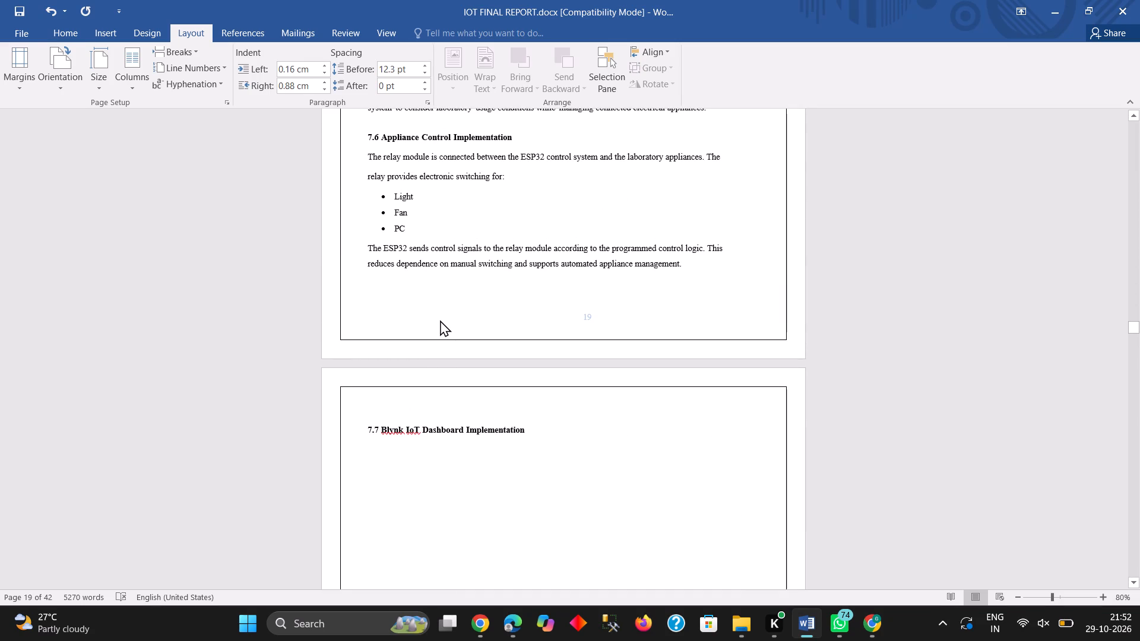
key(BackSpace)
key(BackSpace)
Review the layout of the pages from section 7.7 through the 8.4 Sample Output Observation table.
scroll(440, 320, down, 1)
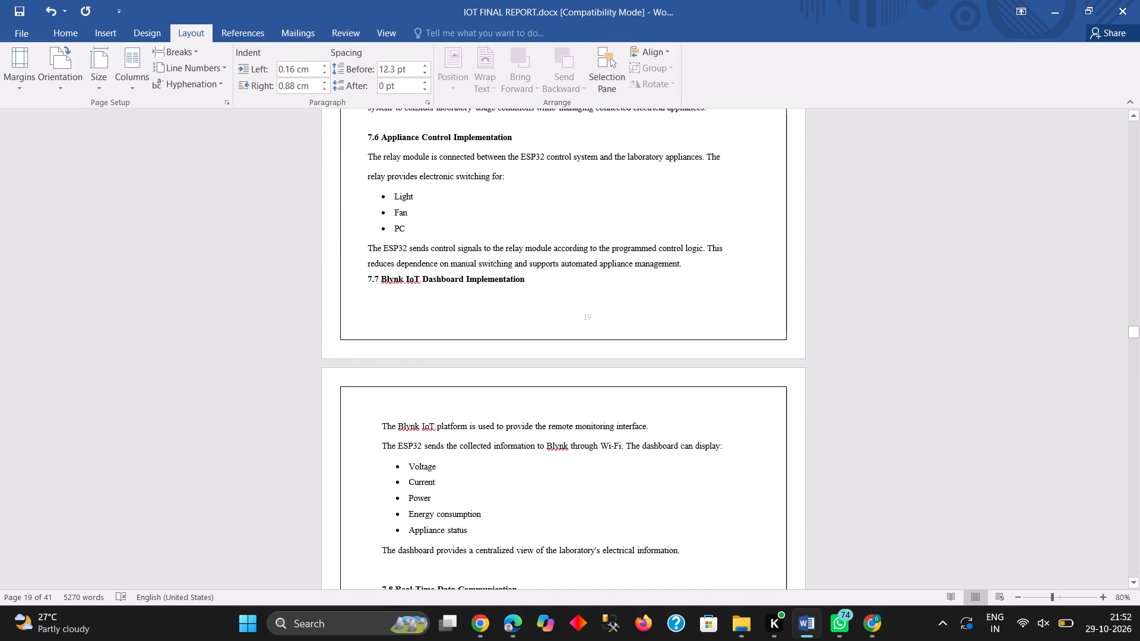
scroll(440, 320, down, 6)
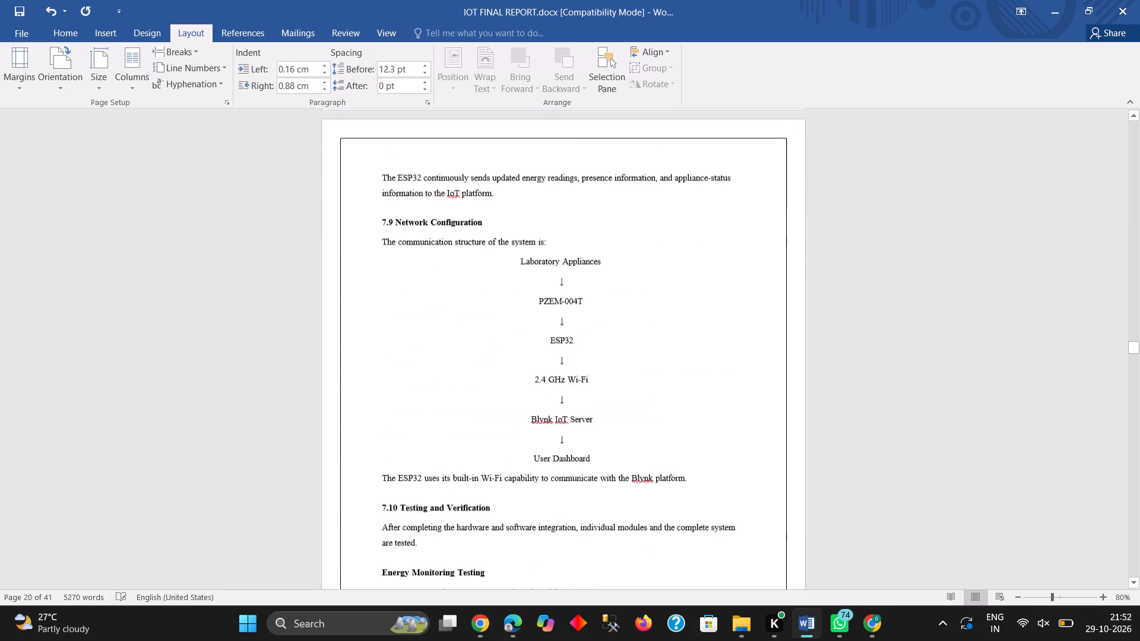
scroll(440, 320, down, 10)
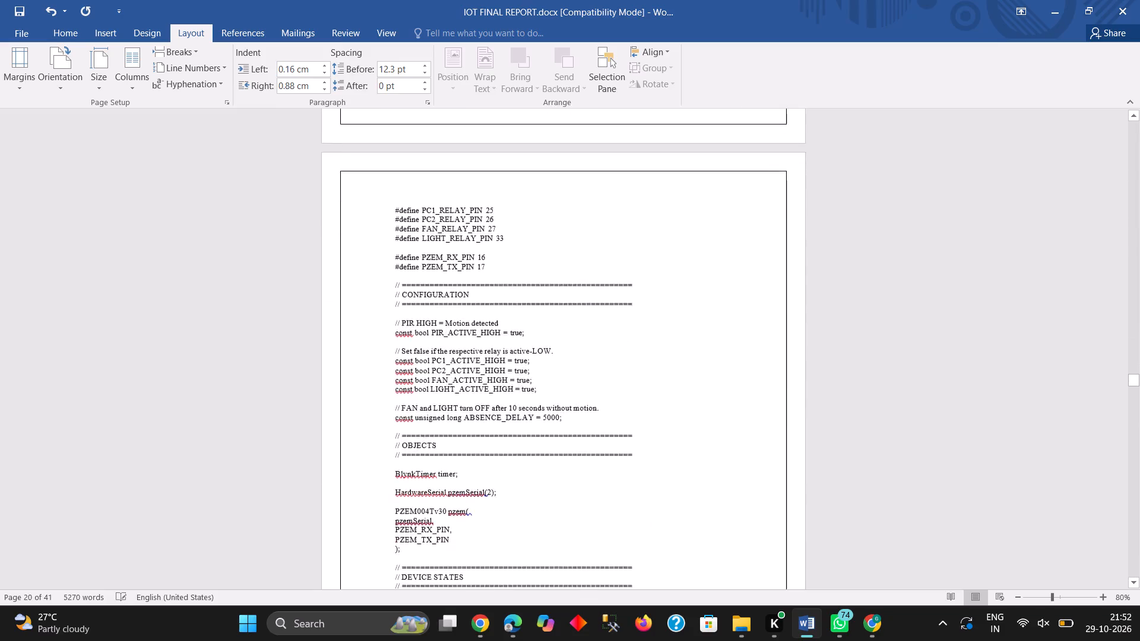
scroll(440, 320, down, 13)
scroll(440, 320, down, 20)
scroll(440, 320, down, 8)
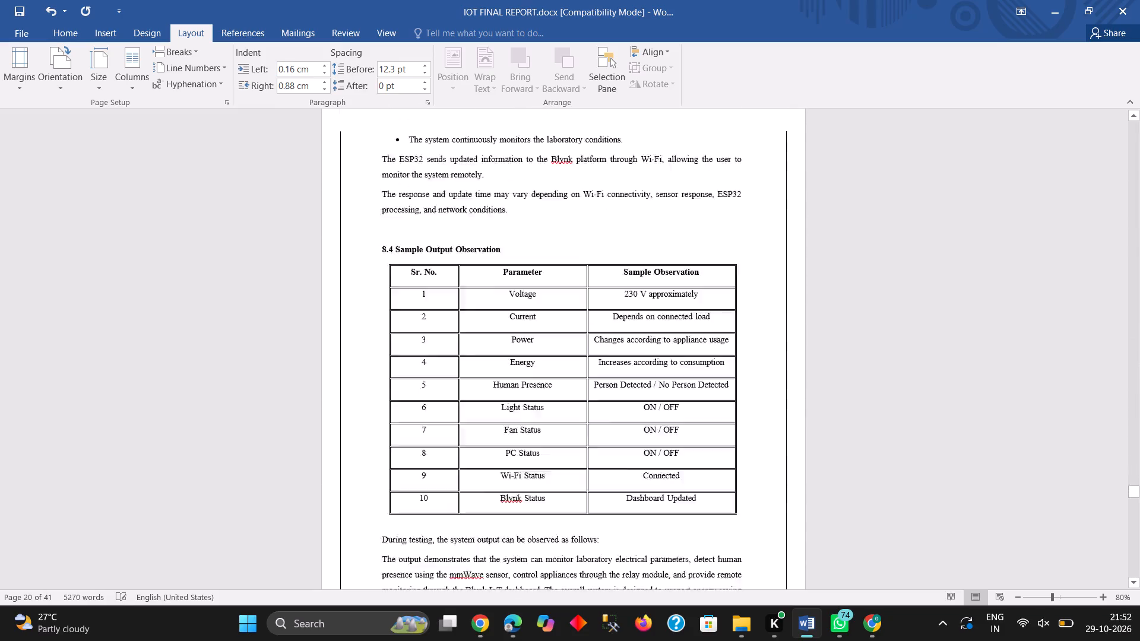
scroll(440, 320, down, 11)
scroll(440, 320, up, 6)
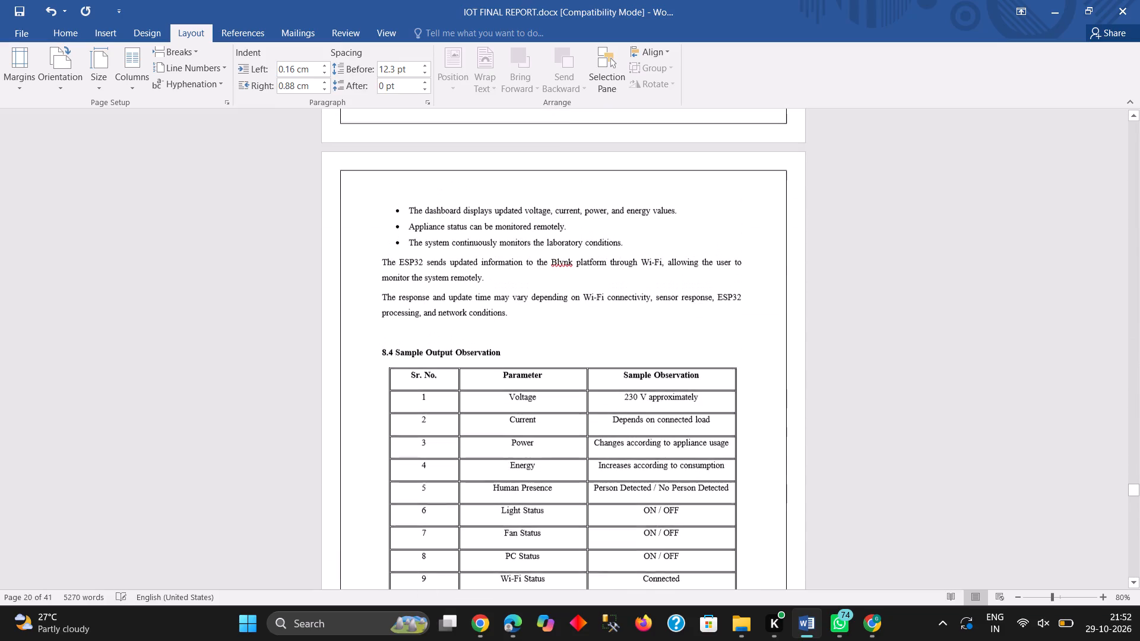
scroll(440, 320, up, 13)
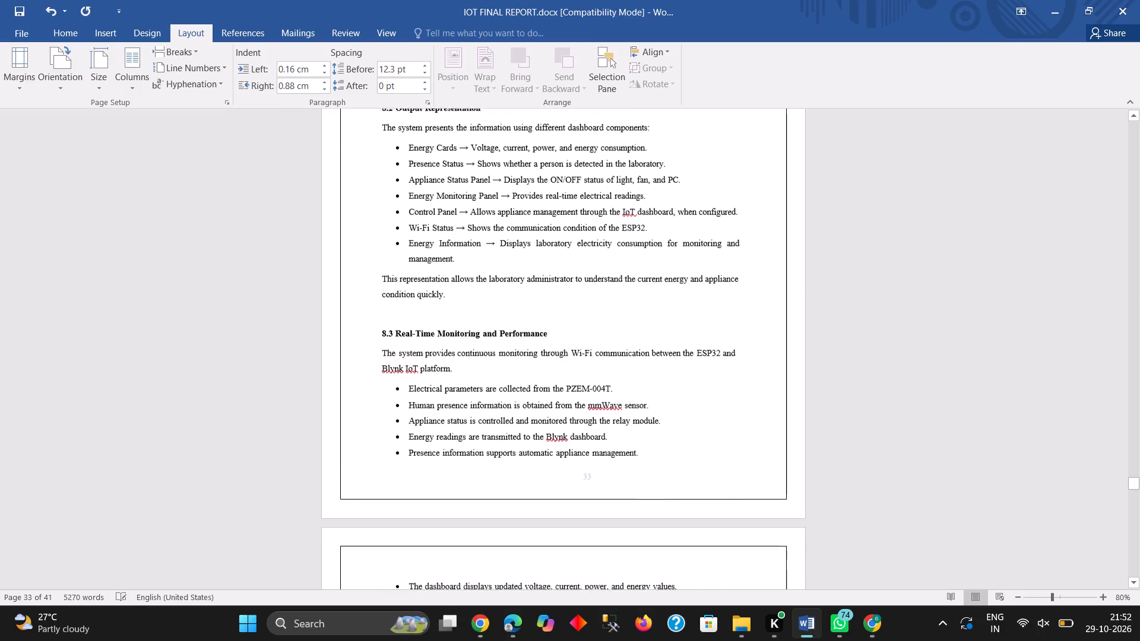
Review the earlier pages back to the Certificate, including the approval sheet, contents table, Abstract, Objectives and Literature Survey.
scroll(440, 320, up, 14)
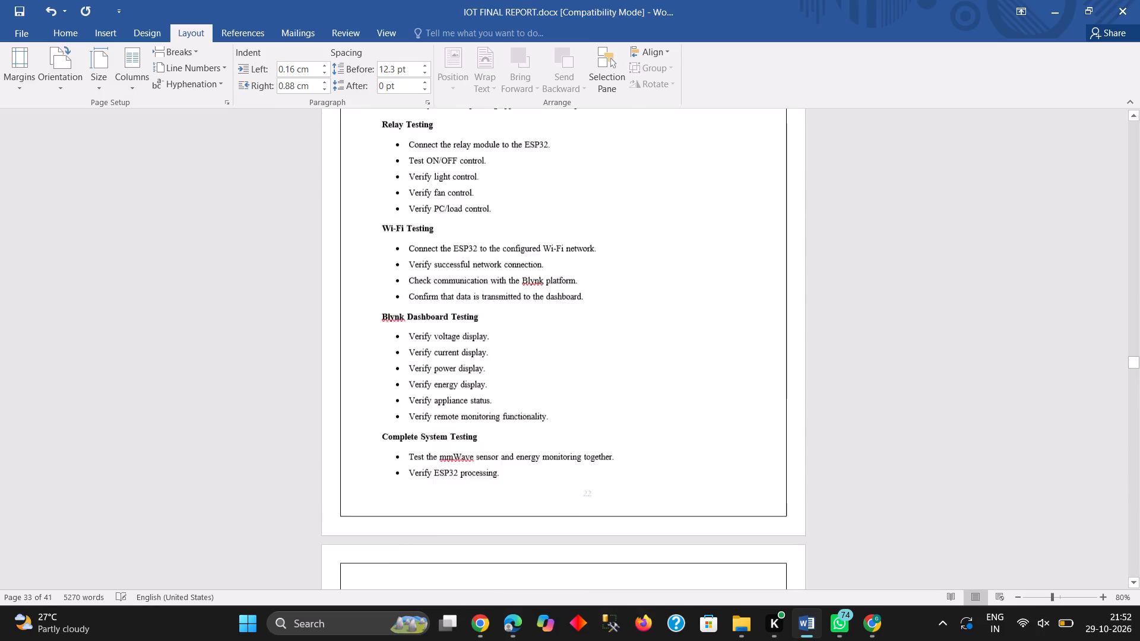
scroll(440, 320, up, 15)
scroll(440, 320, up, 9)
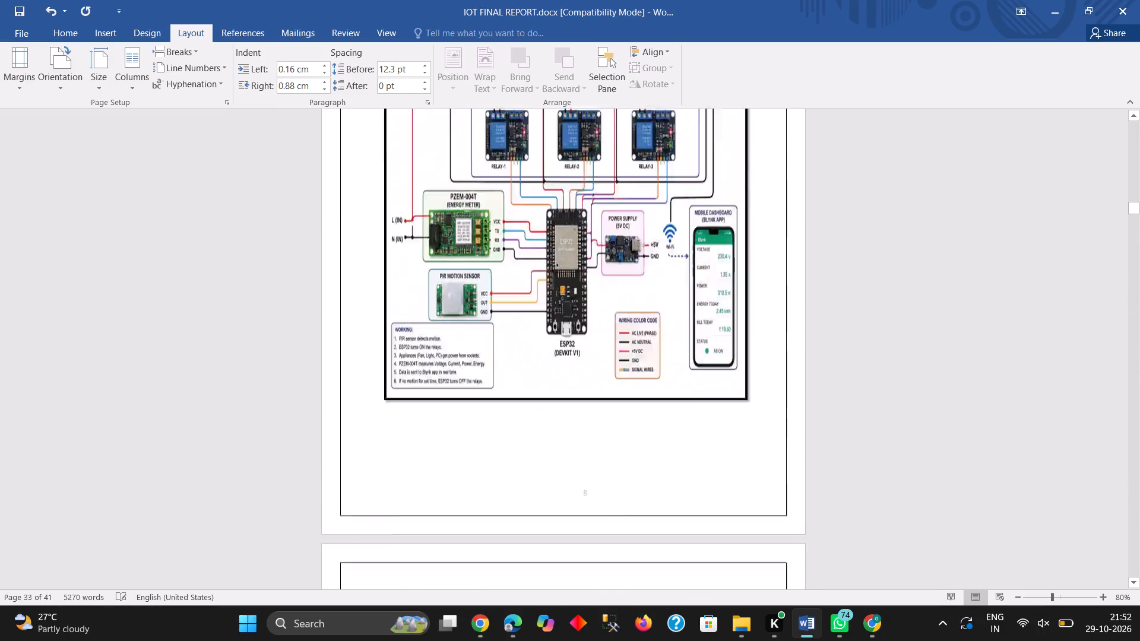
scroll(440, 320, up, 7)
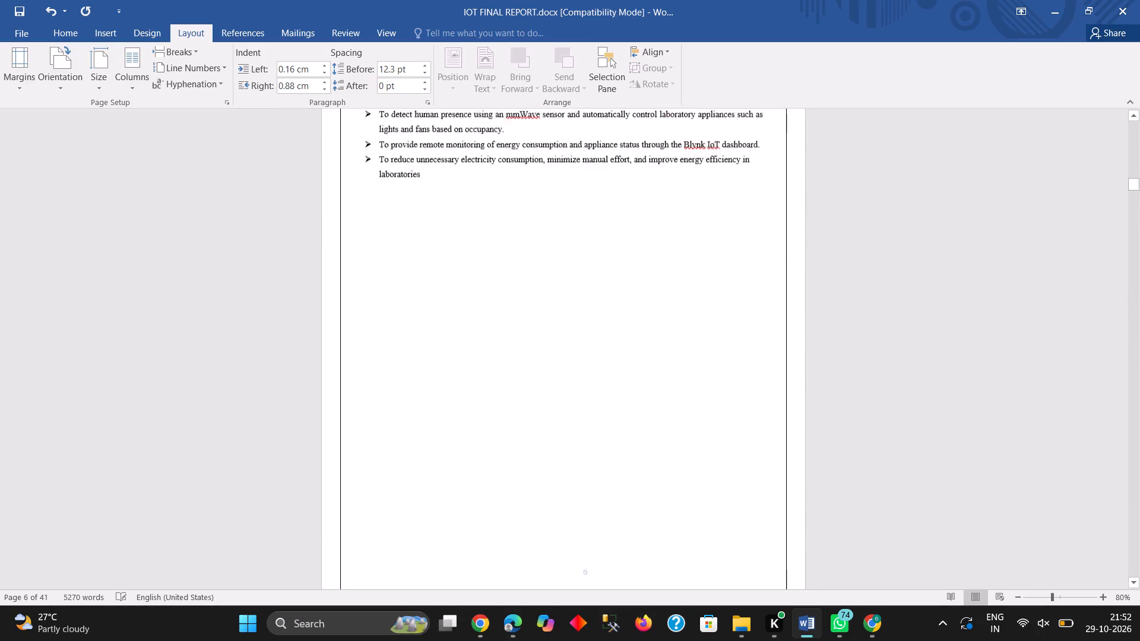
scroll(440, 320, up, 7)
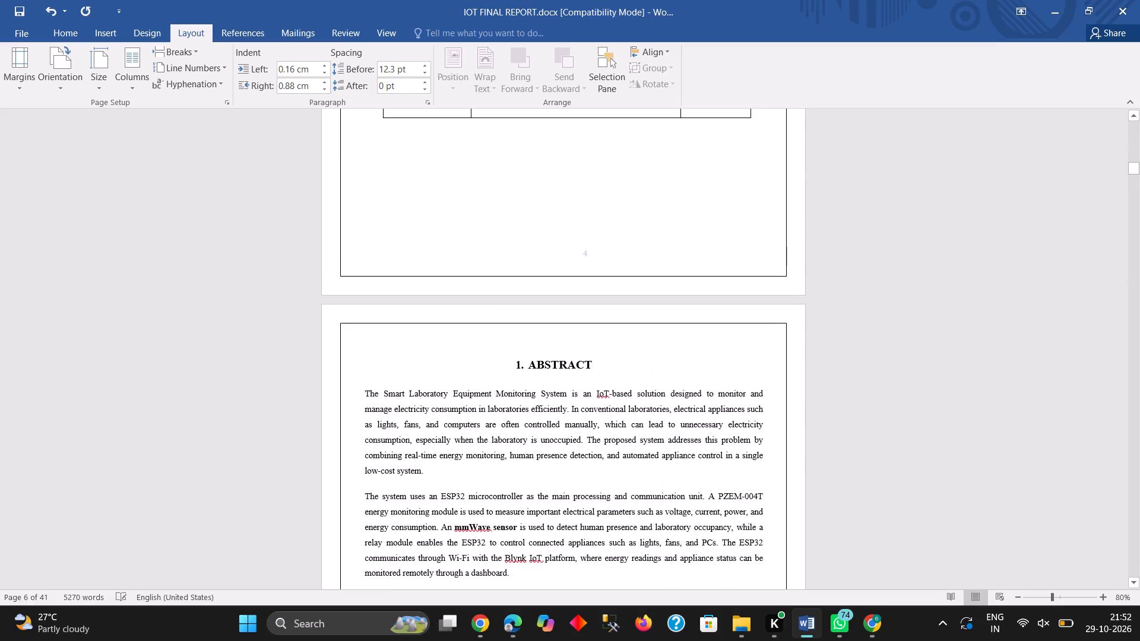
scroll(440, 320, up, 9)
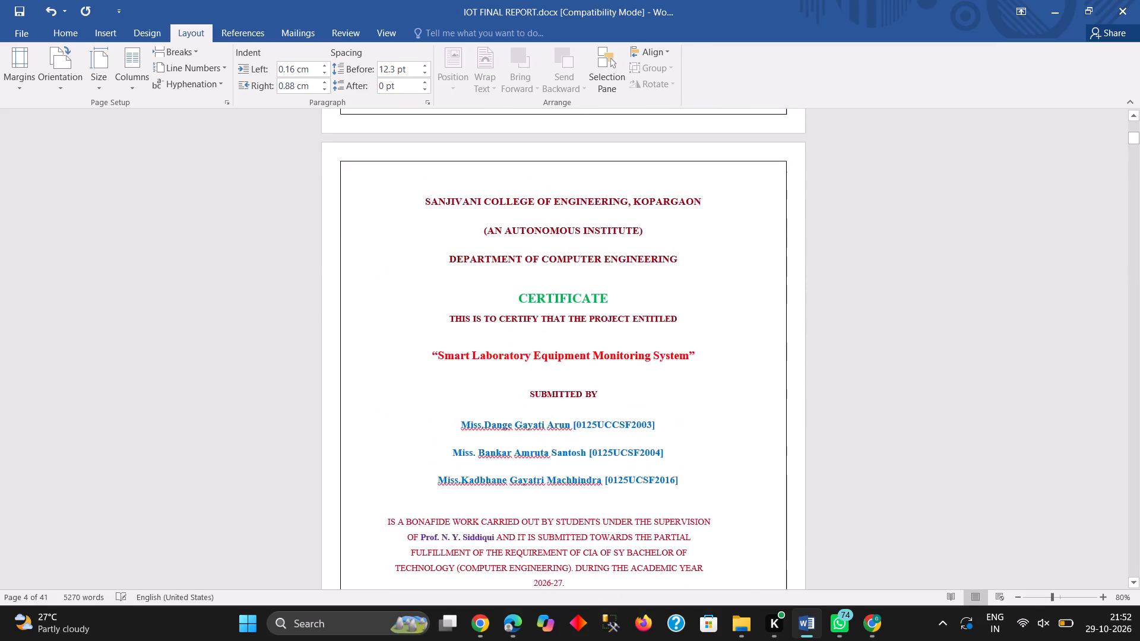
scroll(440, 320, up, 4)
scroll(440, 320, down, 3)
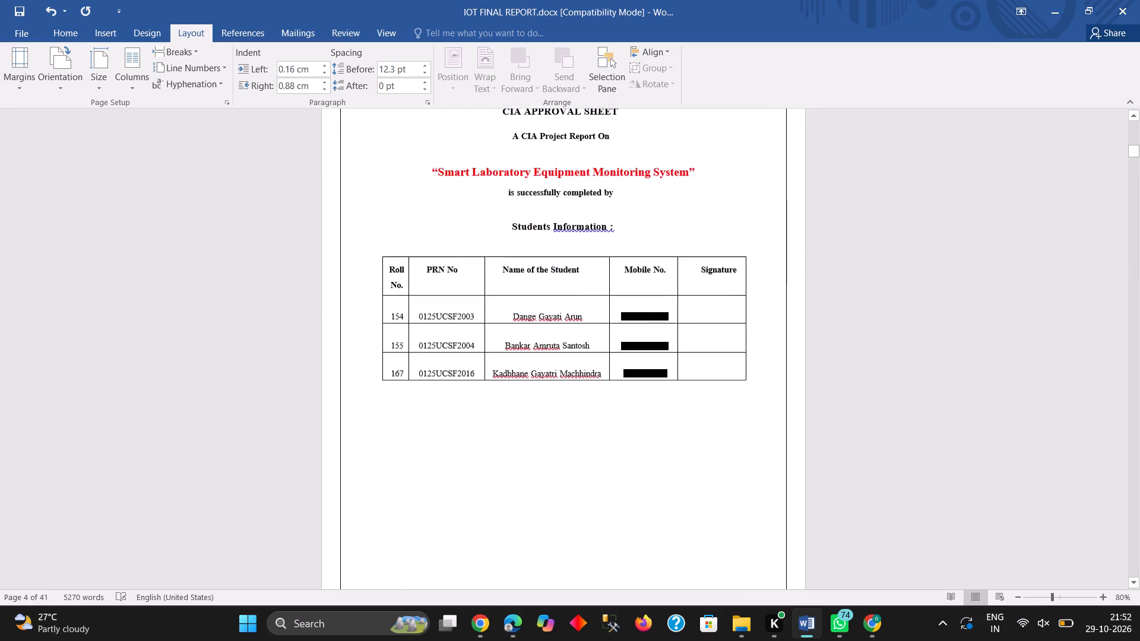
scroll(440, 320, down, 5)
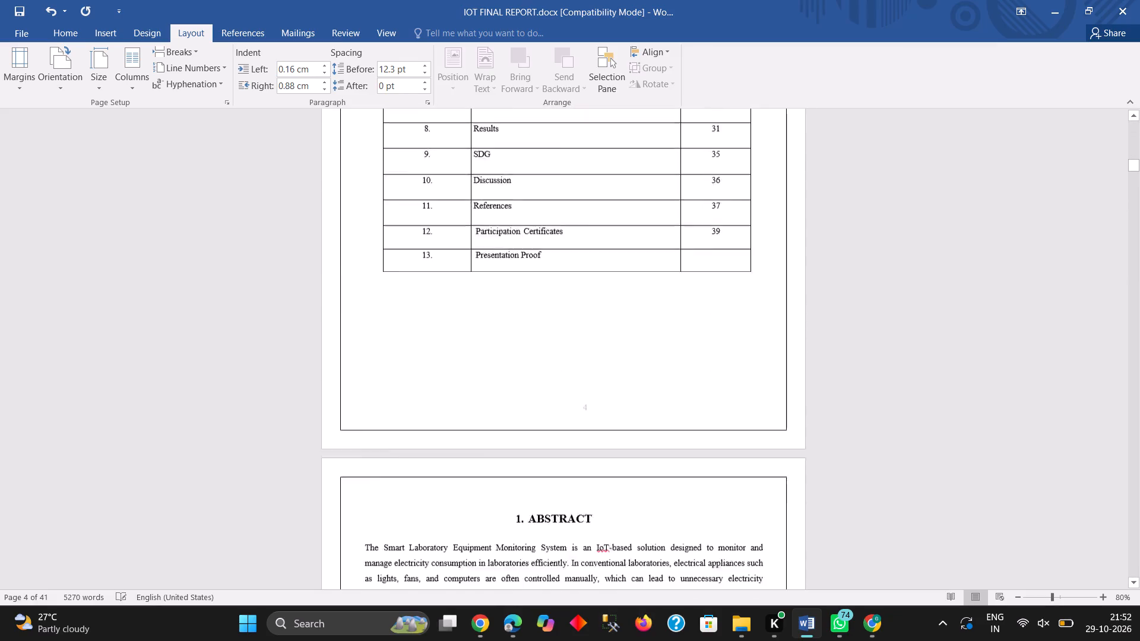
scroll(440, 320, down, 4)
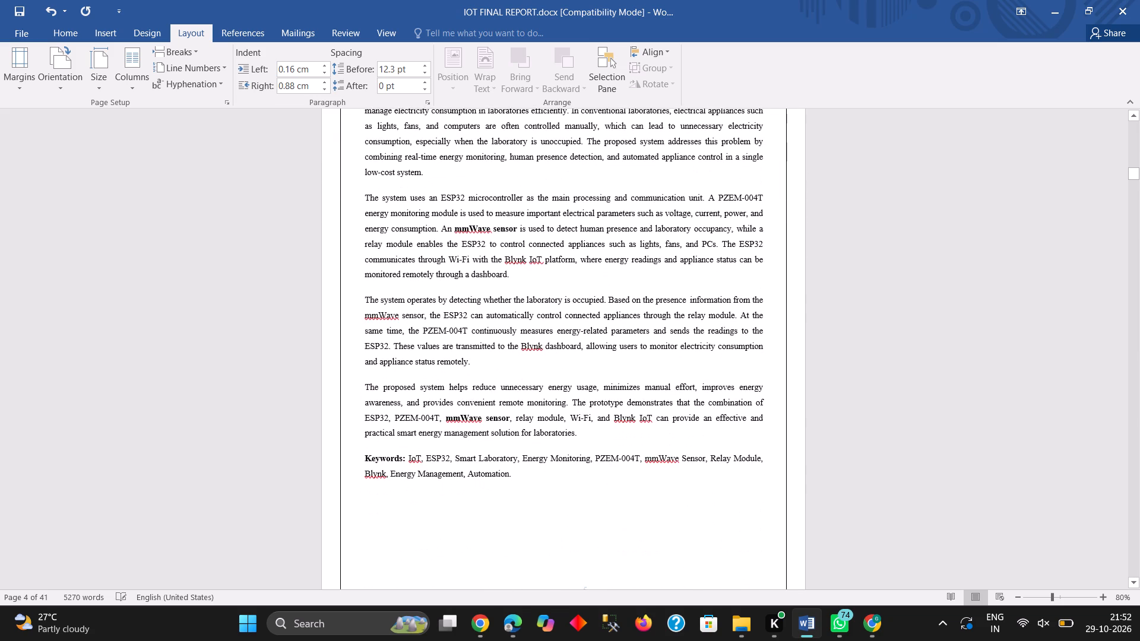
scroll(453, 449, down, 2)
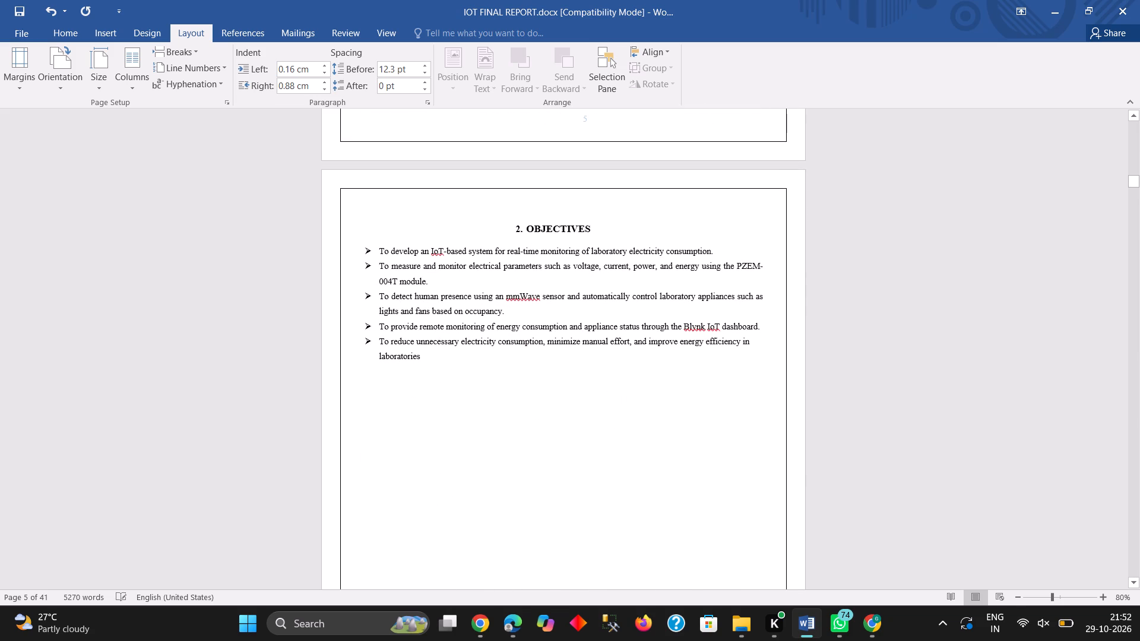
scroll(483, 400, down, 5)
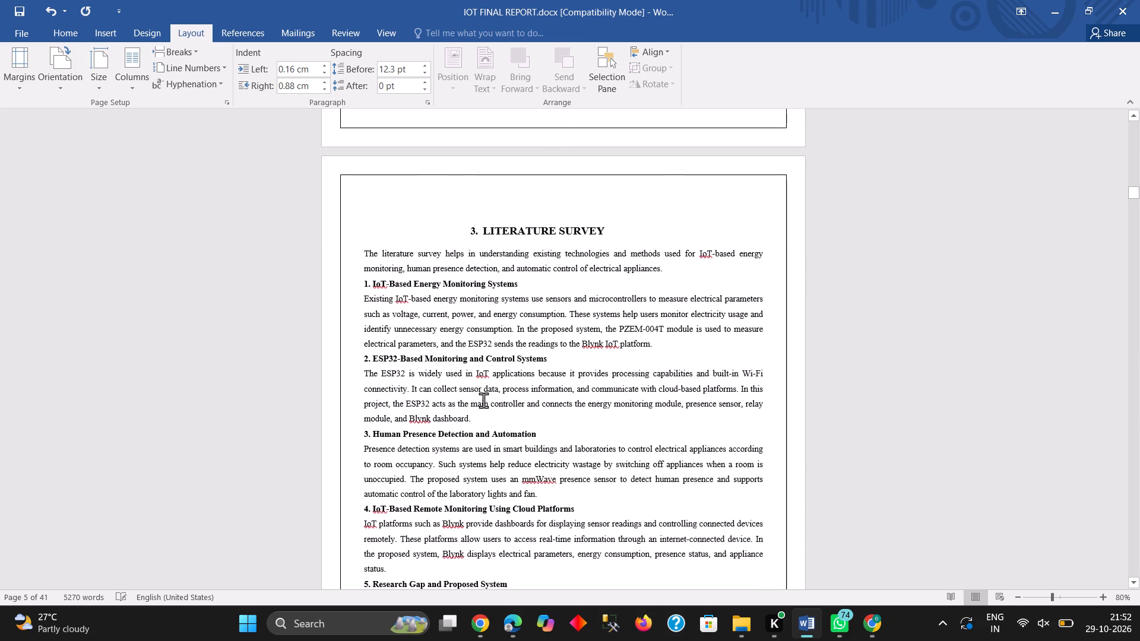
Widen the circuit diagram image on page 8 slightly towards the right page border.
scroll(483, 400, down, 6)
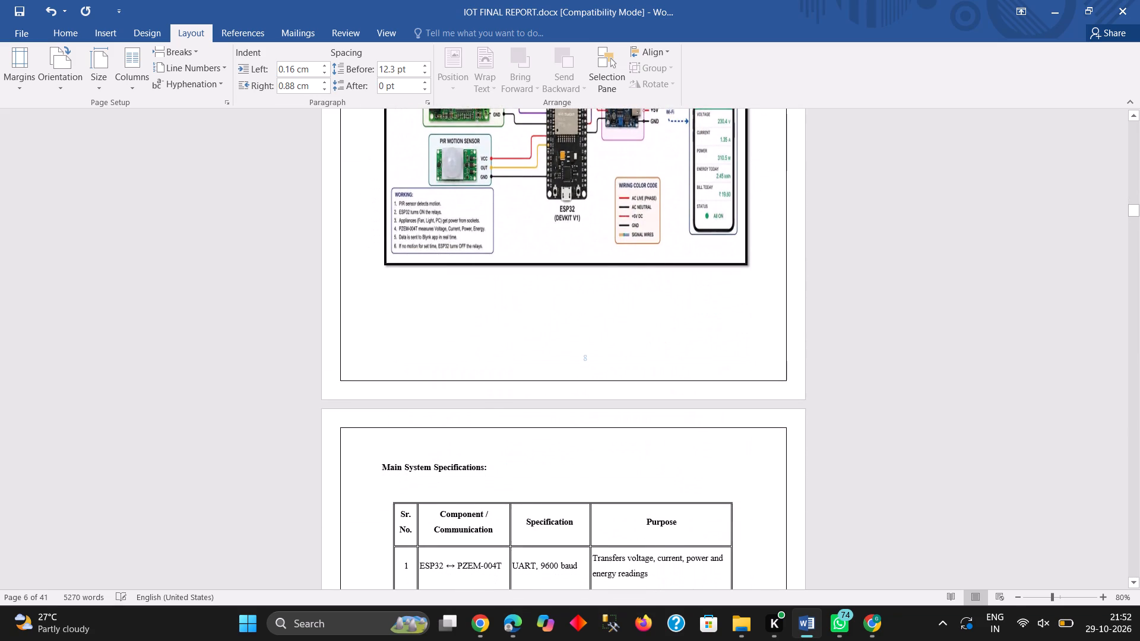
click(553, 256)
scroll(598, 257, up, 1)
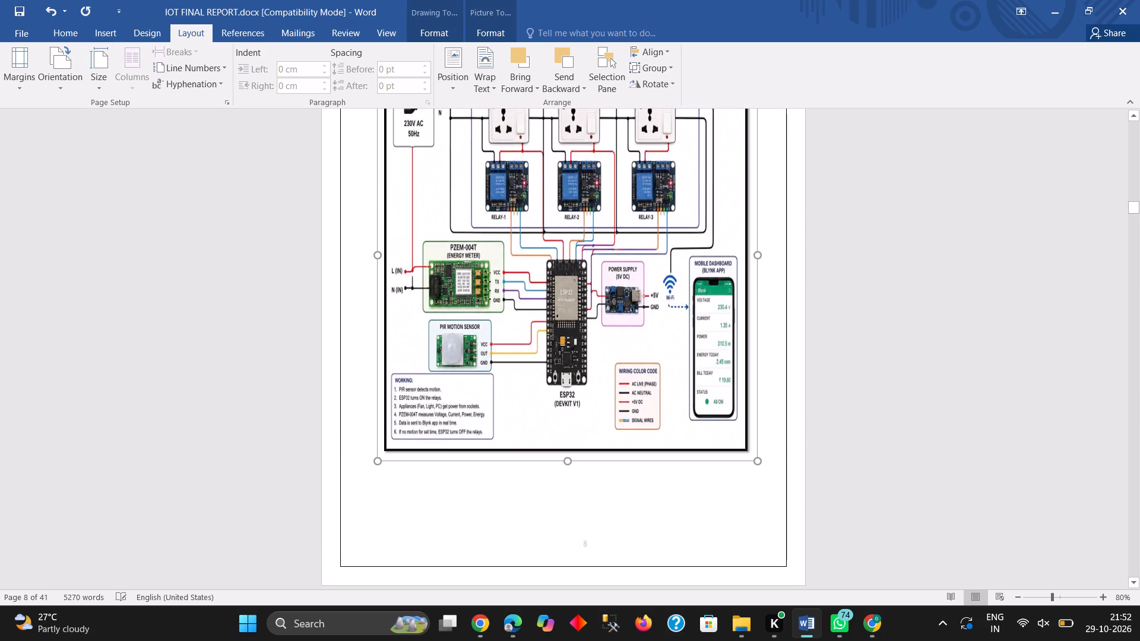
drag(759, 256, 765, 260)
click(765, 260)
Reset the left indent of all Chapter 5 block headings, bullets and the closing sentence, from Power Supply Block through Overall System Block.
scroll(394, 358, down, 1)
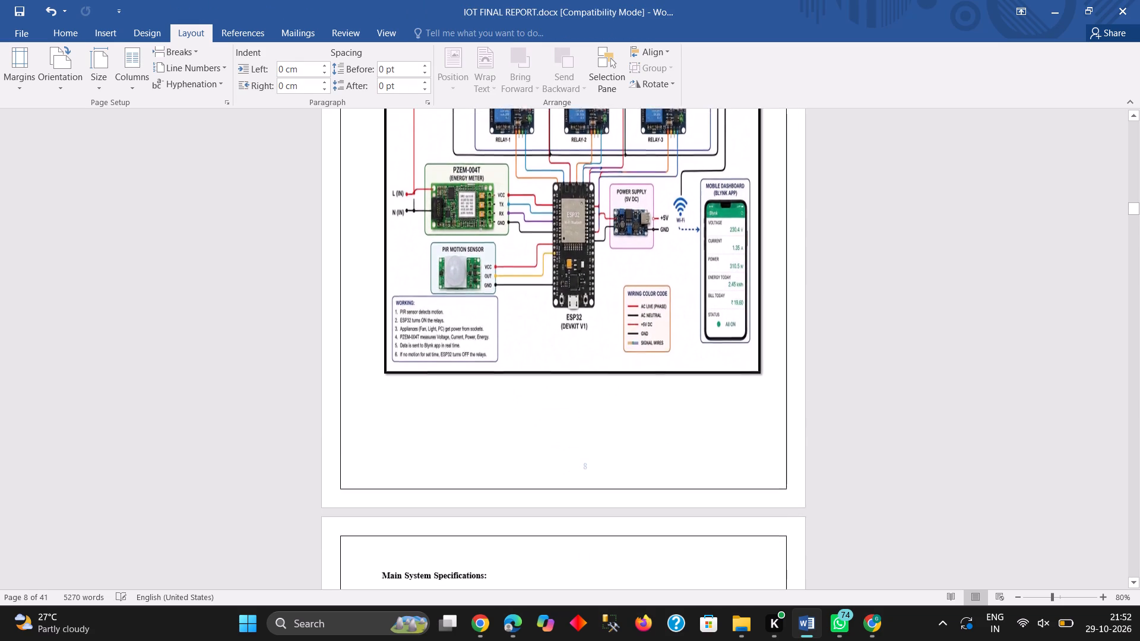
scroll(394, 358, down, 4)
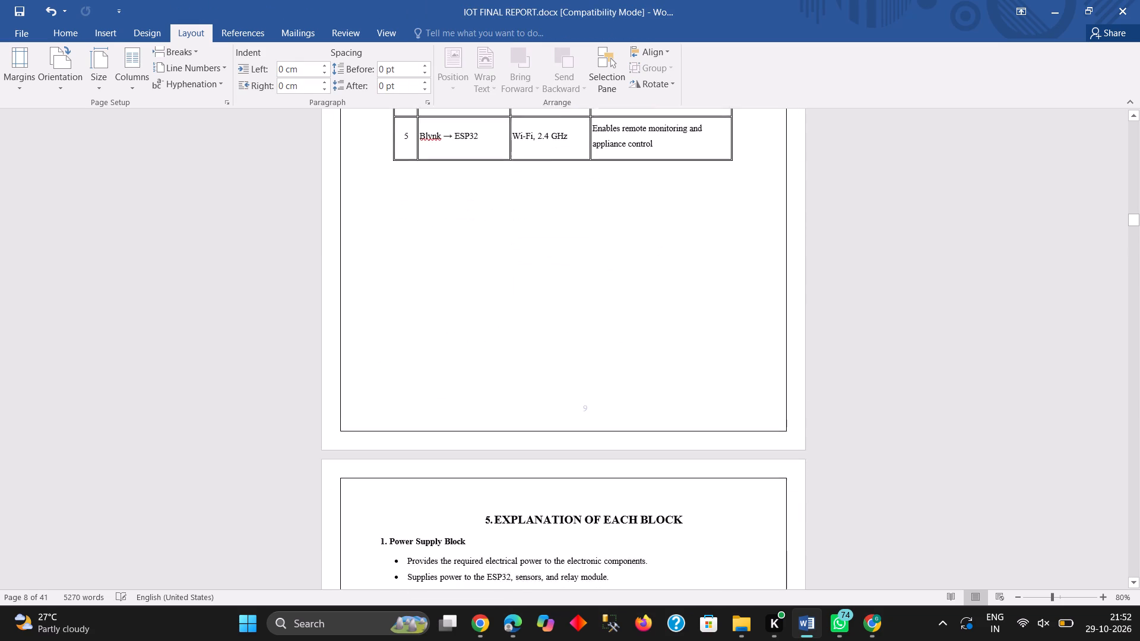
scroll(394, 358, down, 2)
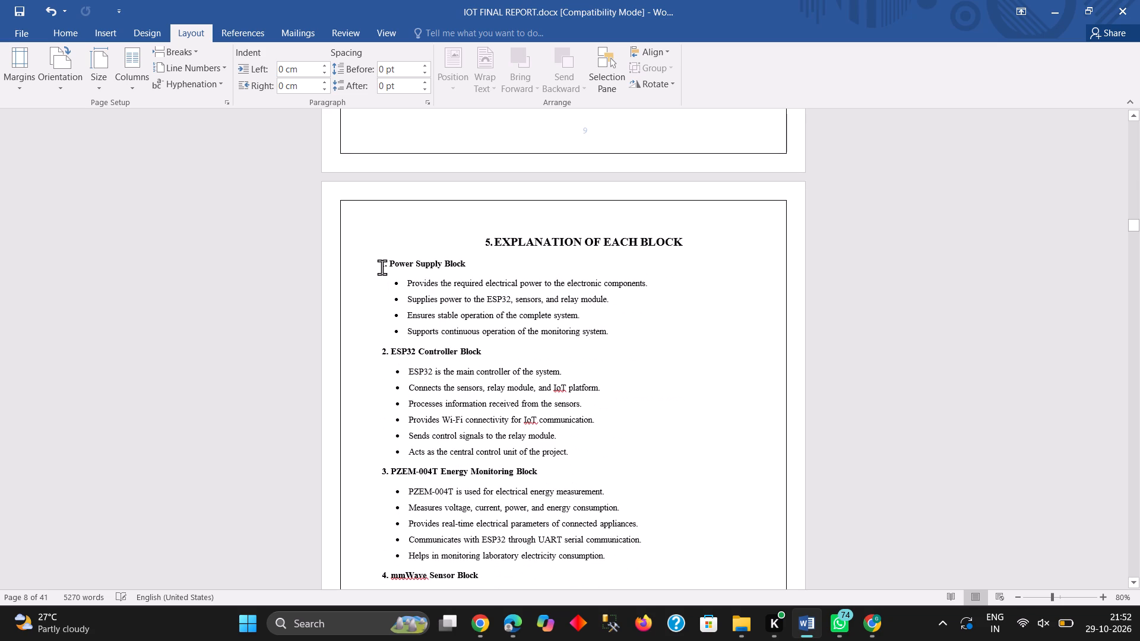
drag(382, 264, 374, 593)
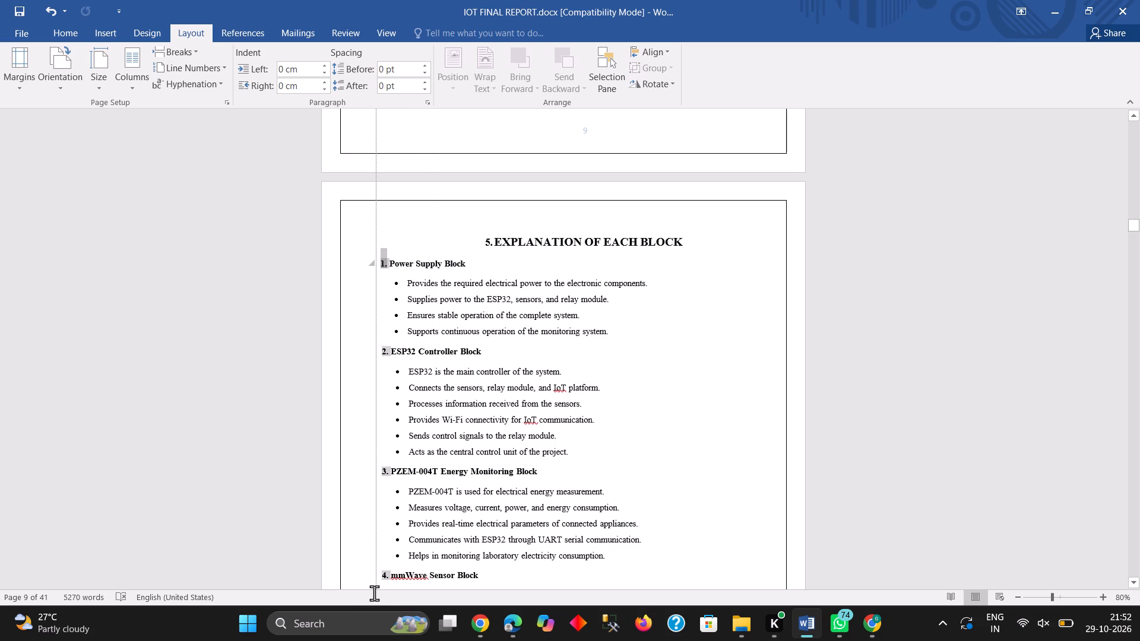
drag(374, 593, 349, 595)
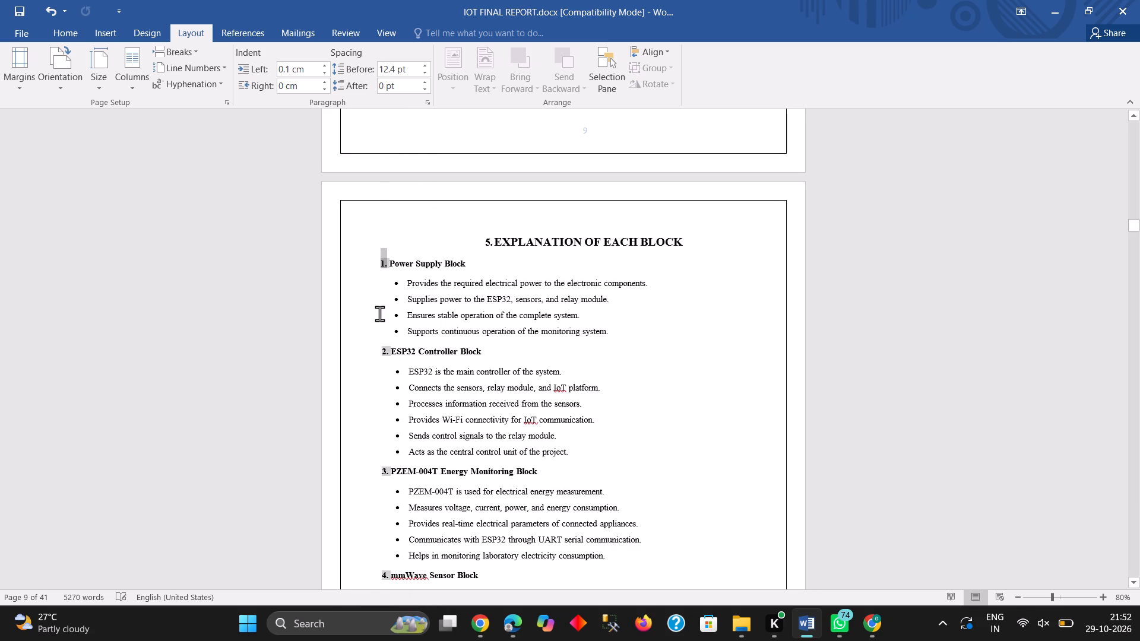
click(391, 267)
drag(391, 267, 474, 584)
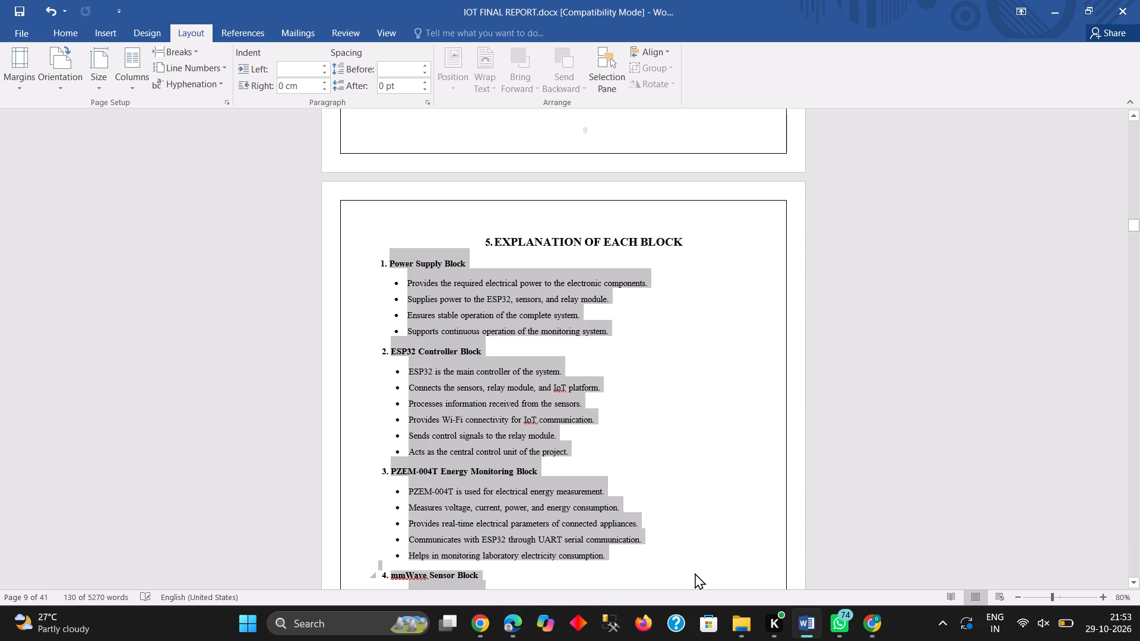
key(shift+Down)
key(shift+Down)
key(shift+Down)
key(shift+Down)
key(shift+Down)
key(shift+Down)
key(shift+Down)
key(shift+Down)
key(shift+Down)
key(shift+Down)
key(shift+Down)
key(shift+Down)
key(shift+Down)
key(shift+Down)
key(shift+Down)
key(shift+Down)
key(shift+Down)
key(shift+Down)
key(shift+Down)
key(shift+Down)
key(shift+Down)
key(shift+Down)
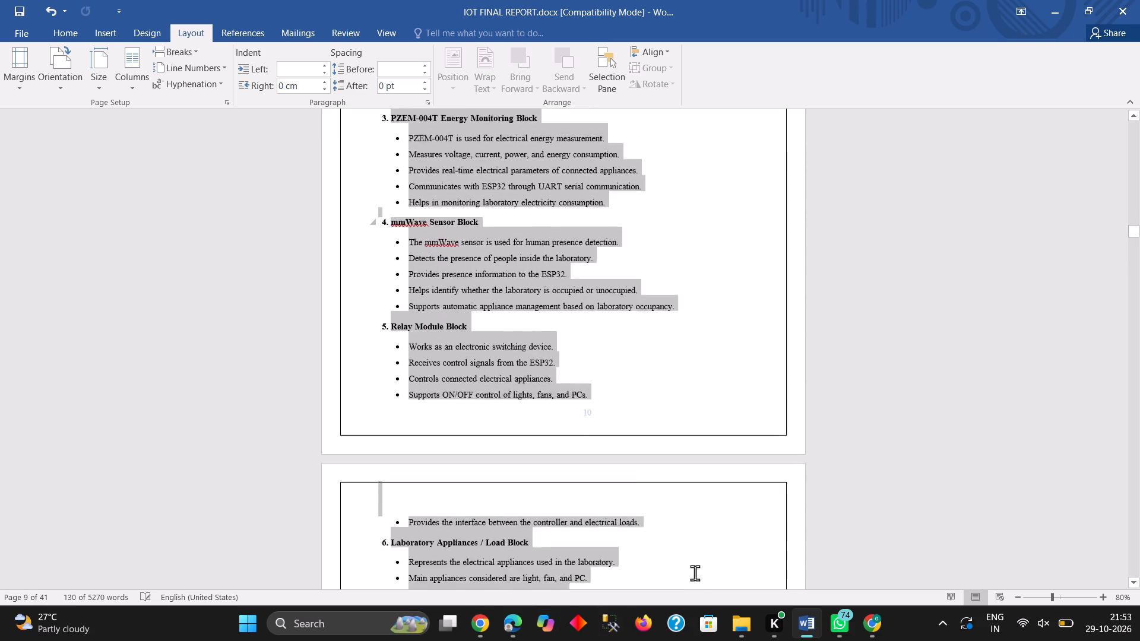
key(shift+Down)
key(shift+Down)
key(shift+Down)
key(shift+Down)
key(shift+Down)
key(shift+Down)
key(shift+Down)
key(shift+Down)
key(shift+Down)
key(shift+Down)
key(shift+Down)
key(shift+Down)
key(shift+Down)
key(shift+Down)
key(shift+Down)
key(shift+Down)
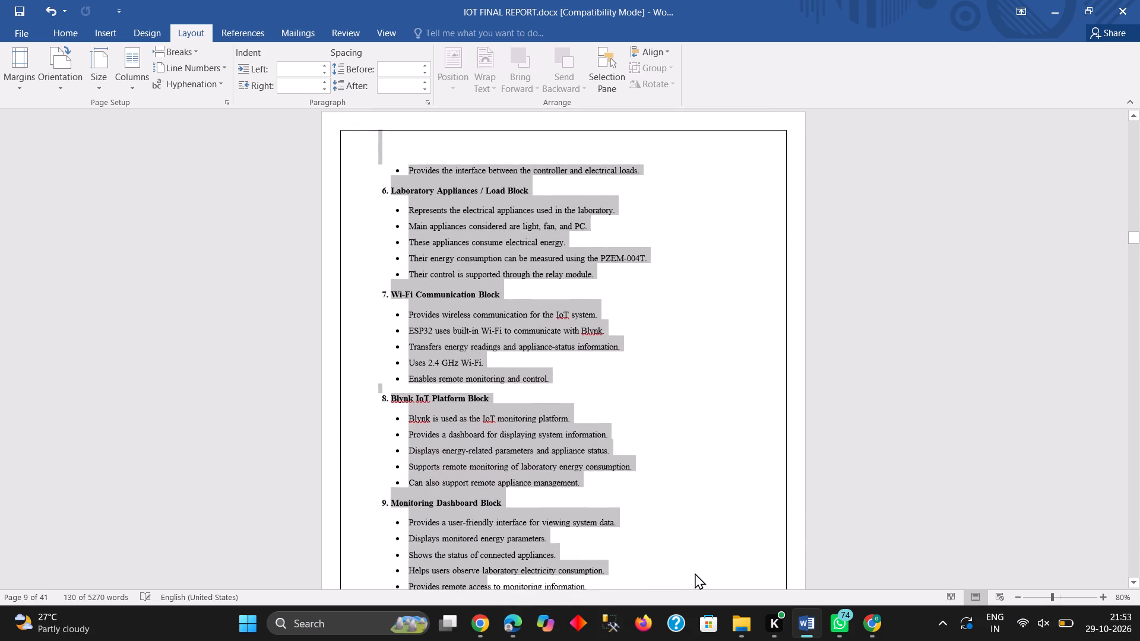
key(shift+Down)
key(shift+Down)
key(shift+Down)
key(shift+Down)
key(shift+Down)
key(shift+Down)
key(shift+Down)
key(shift+Down)
key(shift+Down)
key(shift+Down)
key(shift+Down)
key(shift+Down)
key(shift+Down)
key(shift+Down)
key(shift+Down)
key(shift+Down)
key(shift+Down)
key(shift+Down)
key(shift+Down)
key(shift+Down)
key(shift+Down)
key(shift+Down)
key(shift+Down)
key(shift+Down)
key(shift+Down)
key(shift+Down)
key(shift+Down)
key(shift+Down)
key(shift+Down)
key(shift+Down)
key(shift+Down)
key(shift+Down)
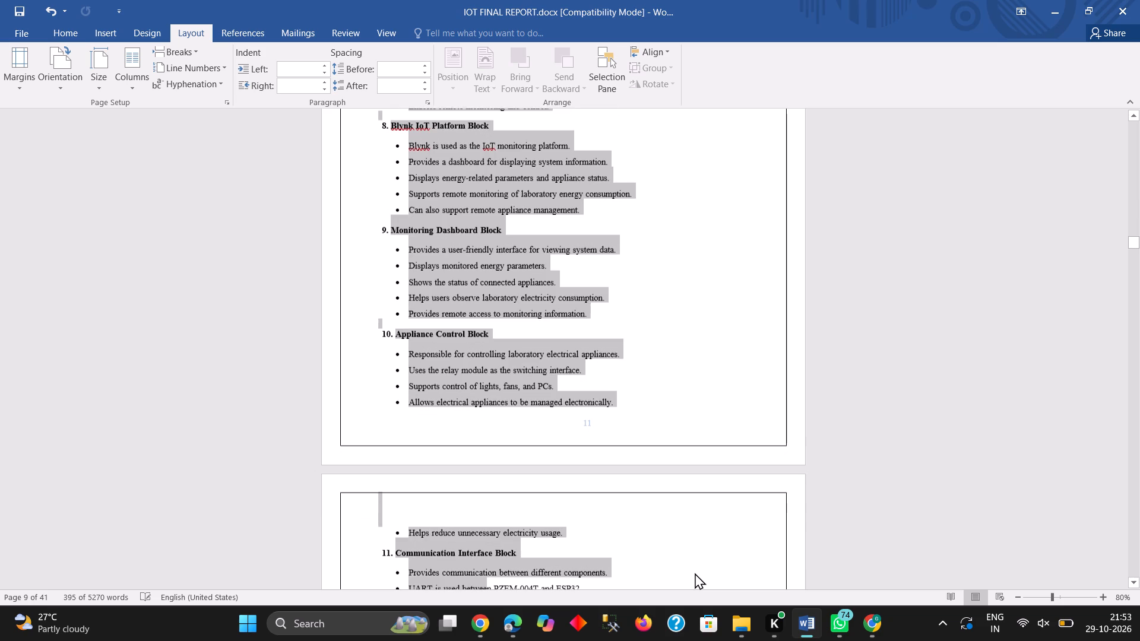
key(shift+Down)
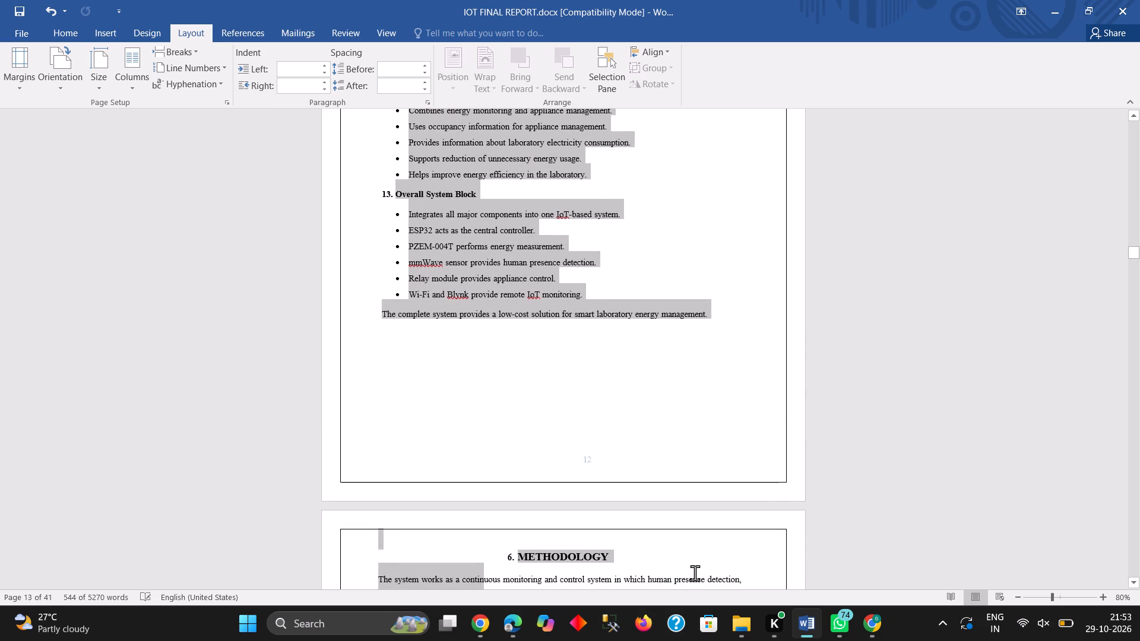
key(shift+Up)
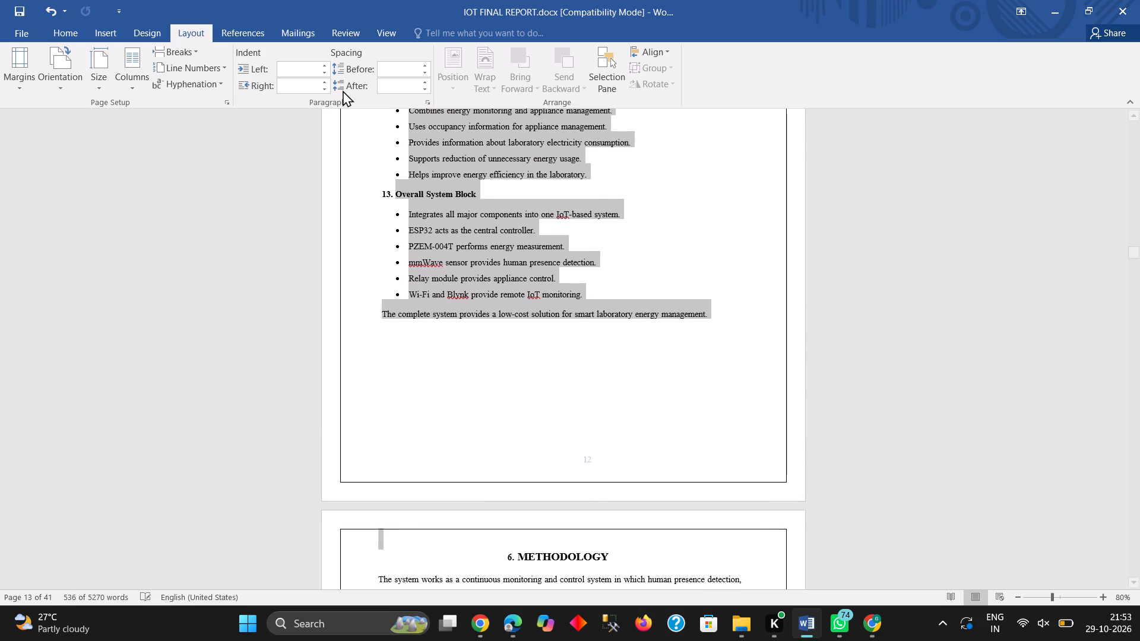
click(325, 65)
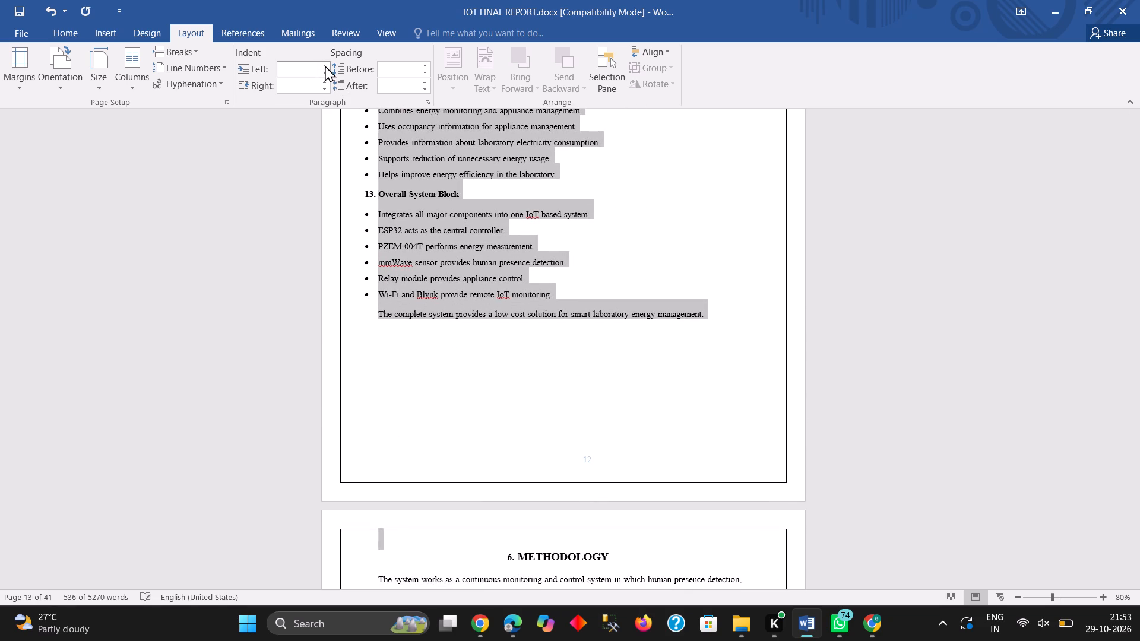
Review the indents of the Chapter 5 block headings and bullets back to the Explanation of Each Block title.
scroll(562, 439, up, 7)
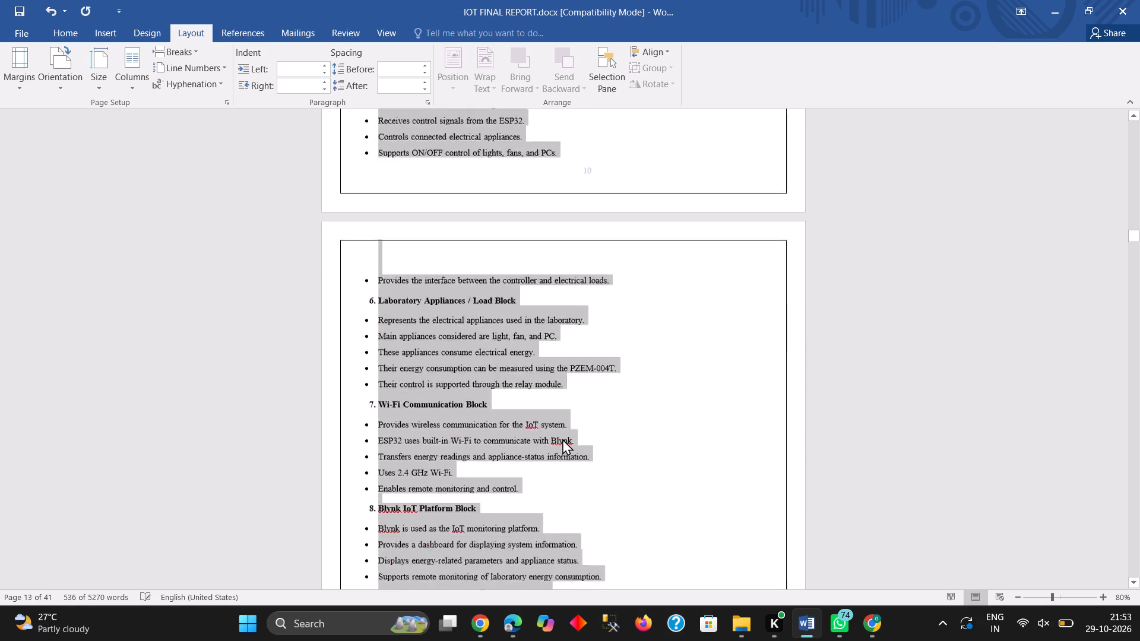
scroll(562, 439, up, 5)
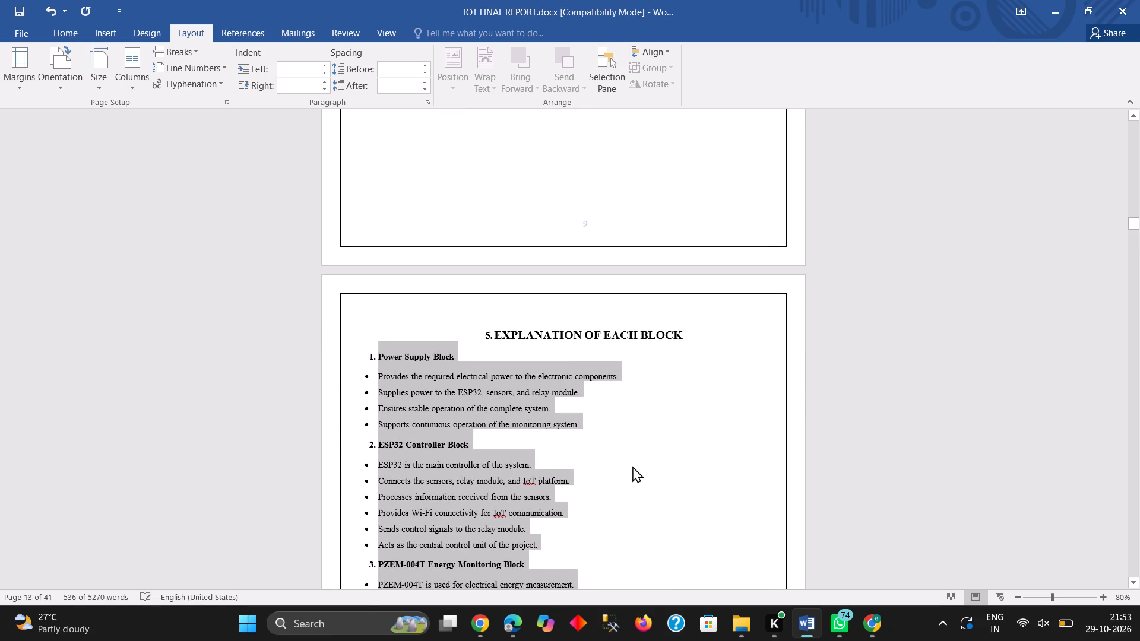
click(632, 466)
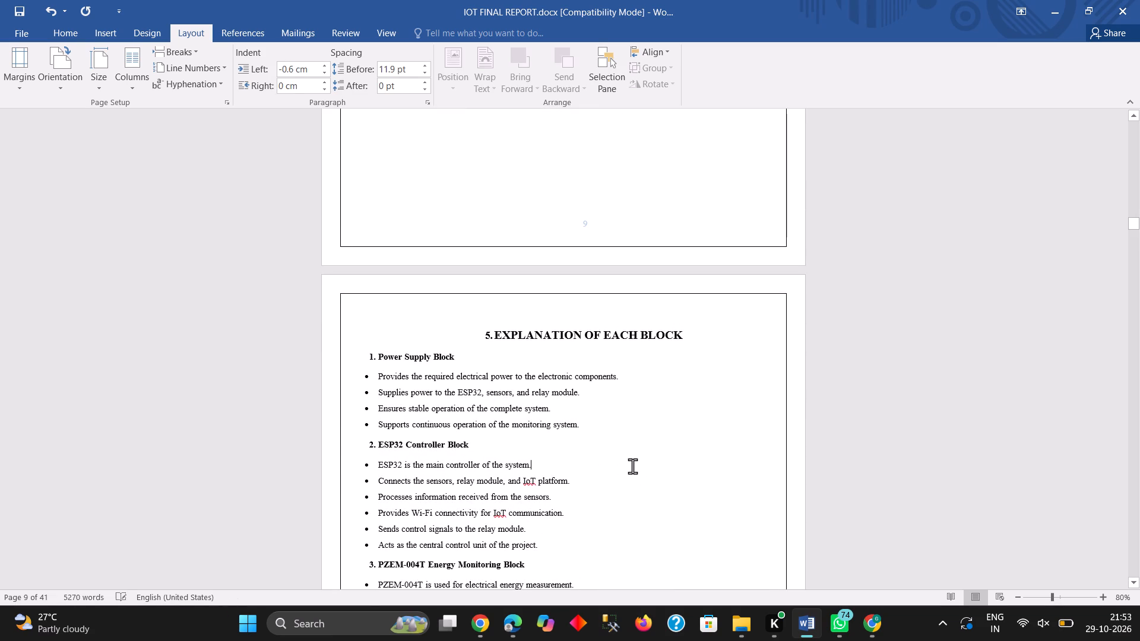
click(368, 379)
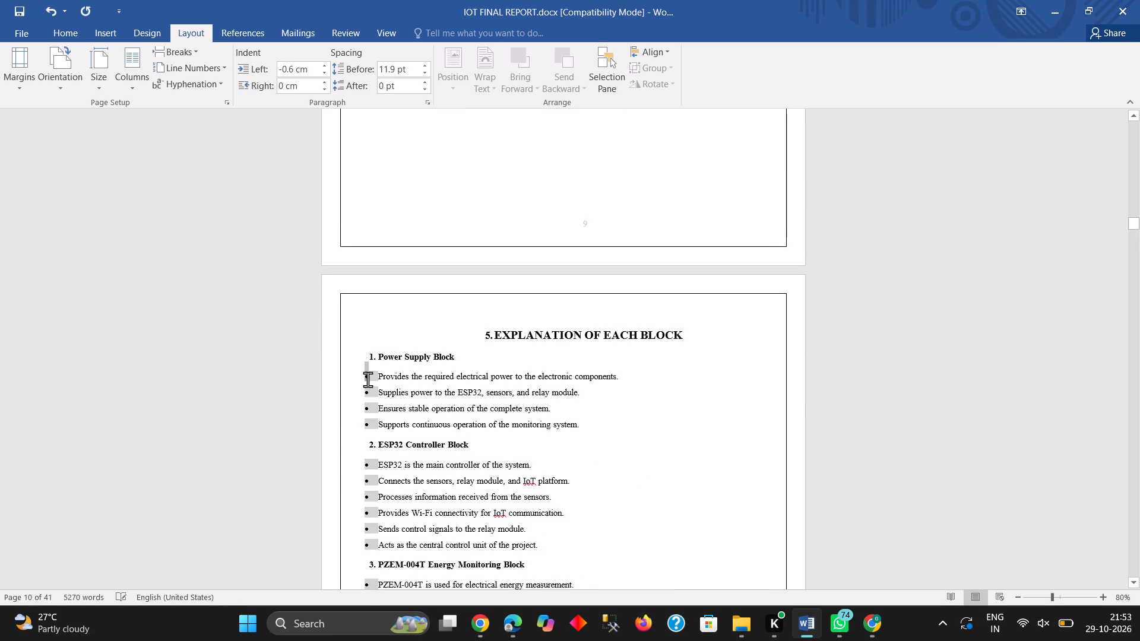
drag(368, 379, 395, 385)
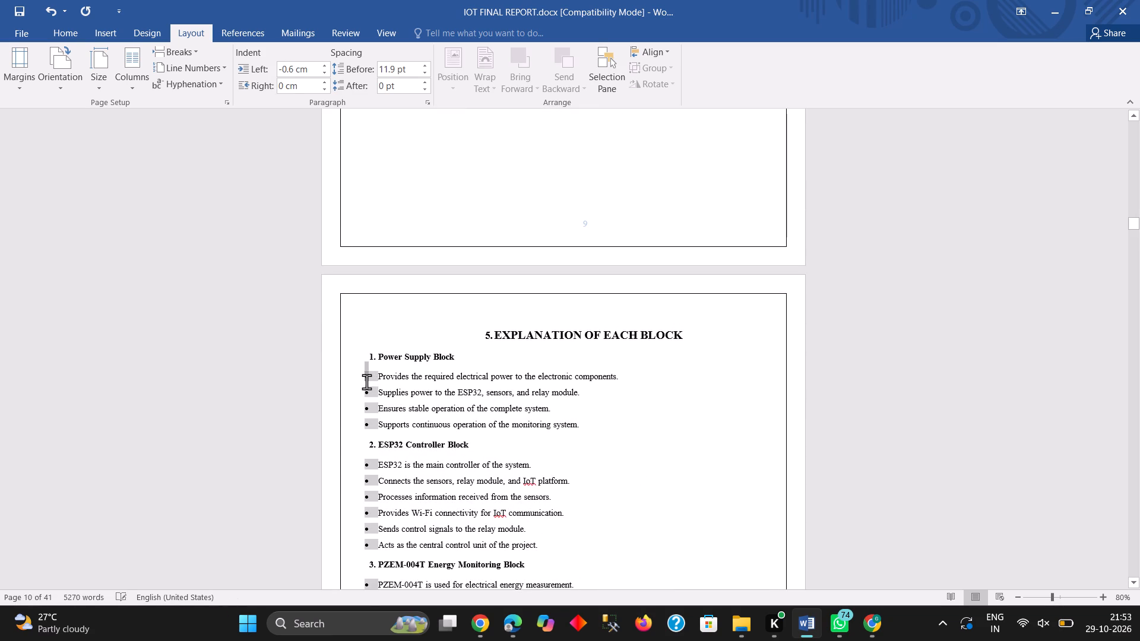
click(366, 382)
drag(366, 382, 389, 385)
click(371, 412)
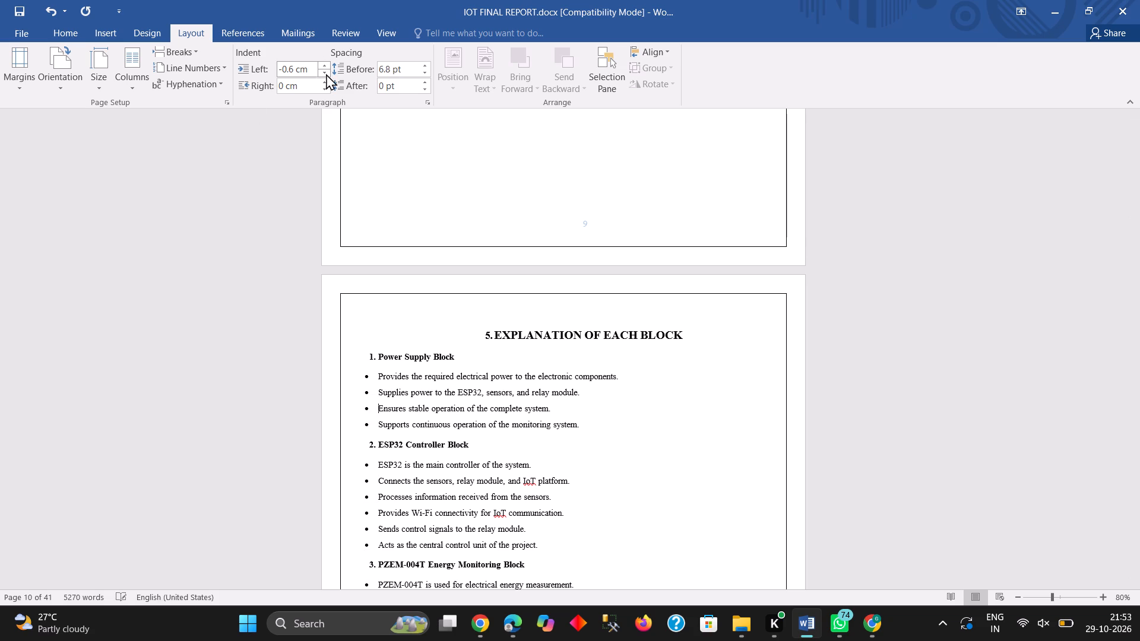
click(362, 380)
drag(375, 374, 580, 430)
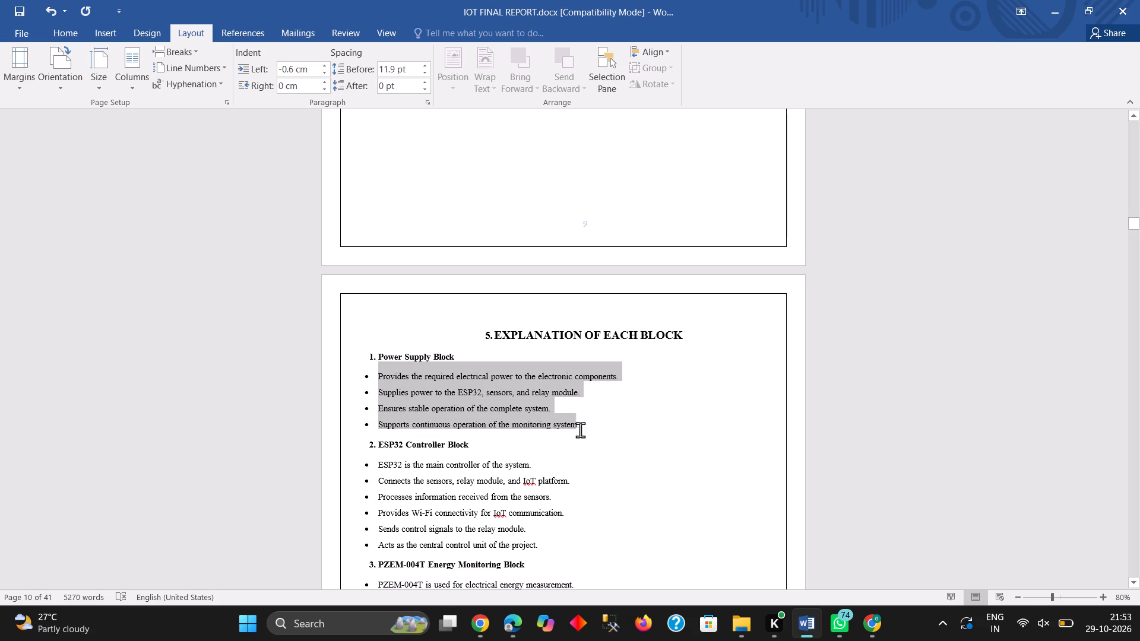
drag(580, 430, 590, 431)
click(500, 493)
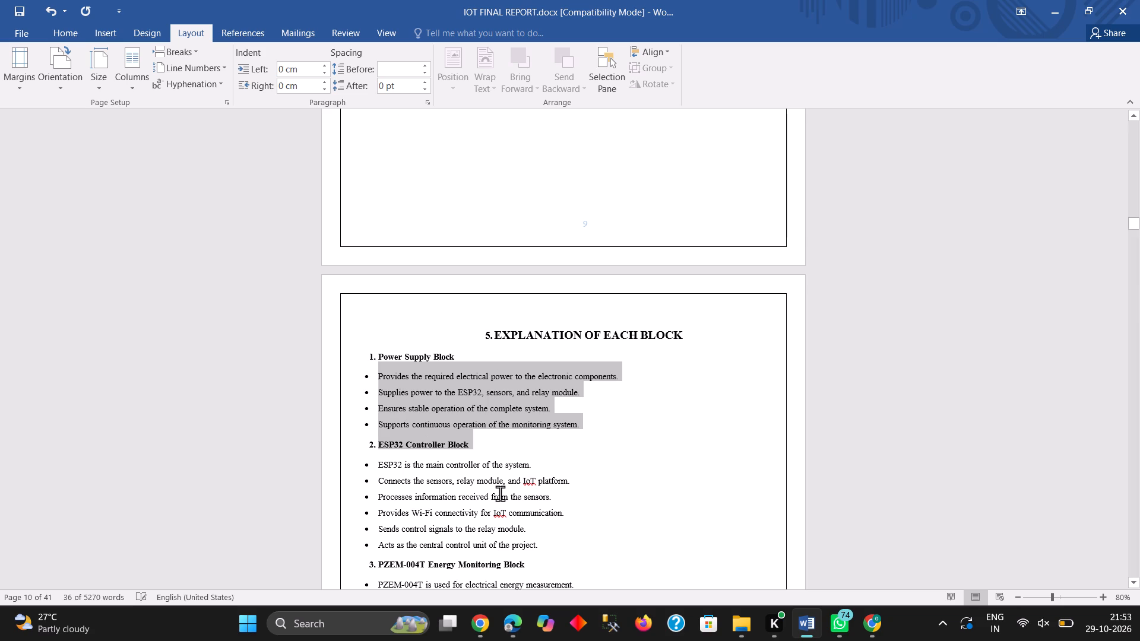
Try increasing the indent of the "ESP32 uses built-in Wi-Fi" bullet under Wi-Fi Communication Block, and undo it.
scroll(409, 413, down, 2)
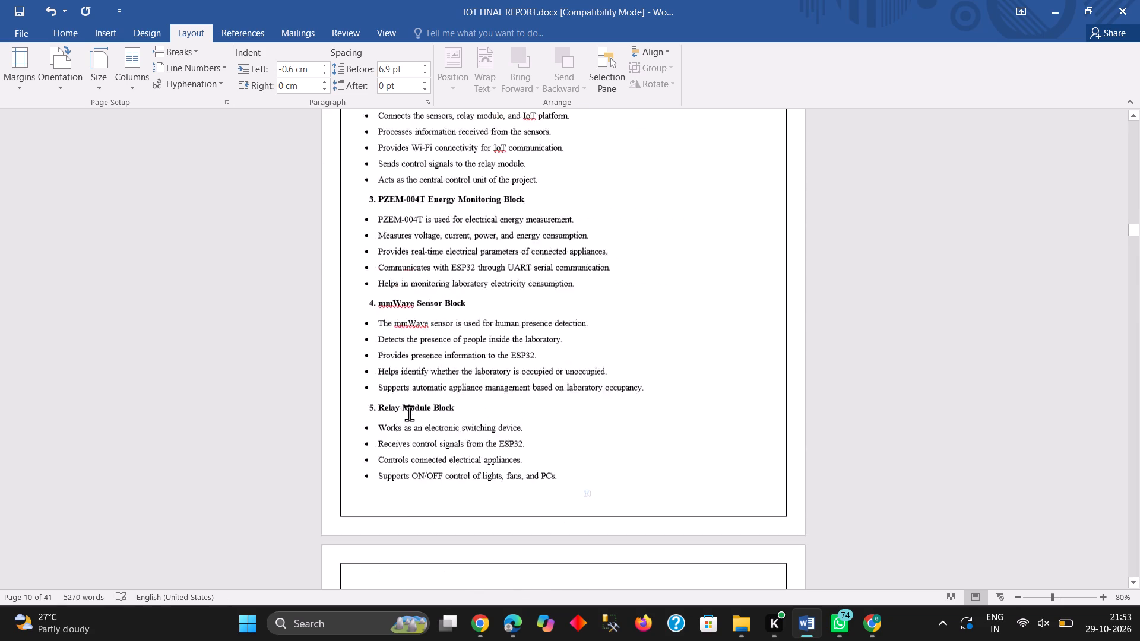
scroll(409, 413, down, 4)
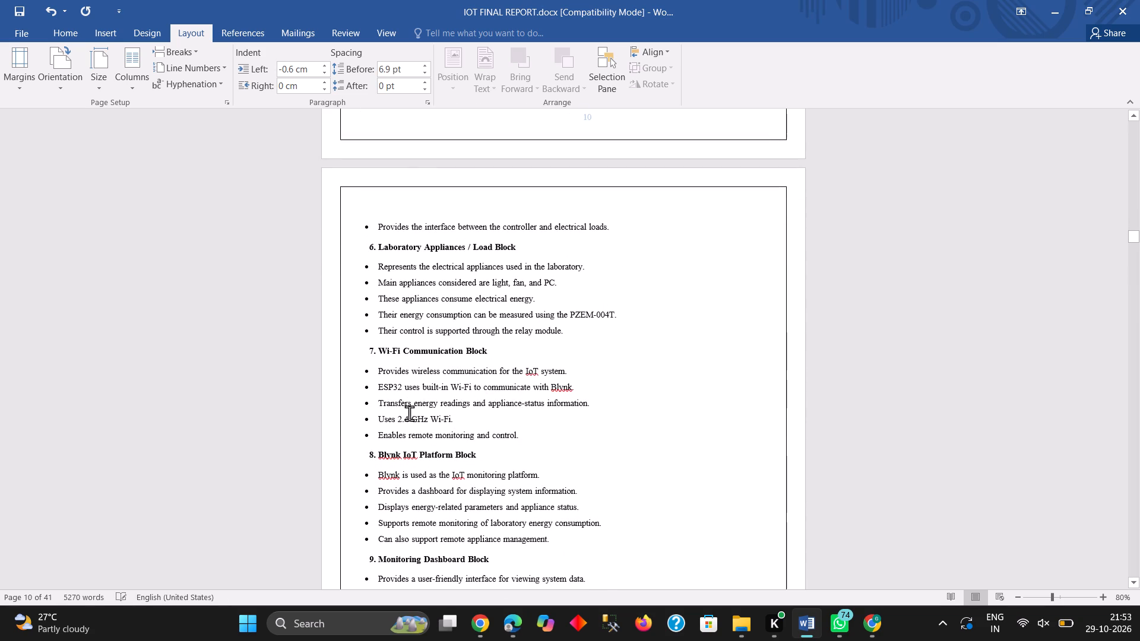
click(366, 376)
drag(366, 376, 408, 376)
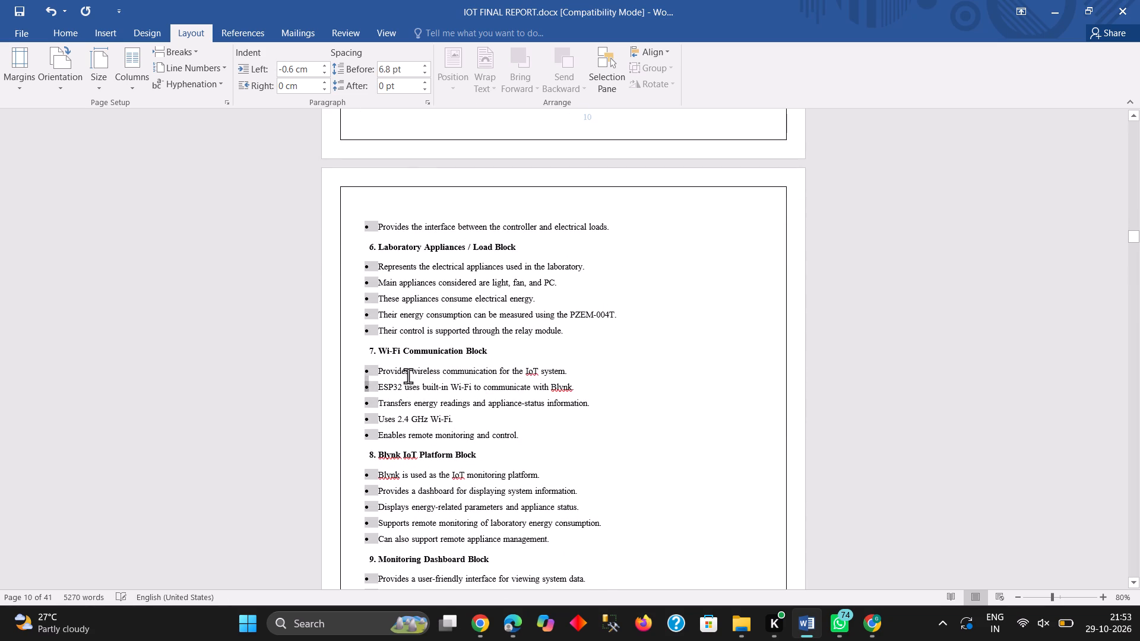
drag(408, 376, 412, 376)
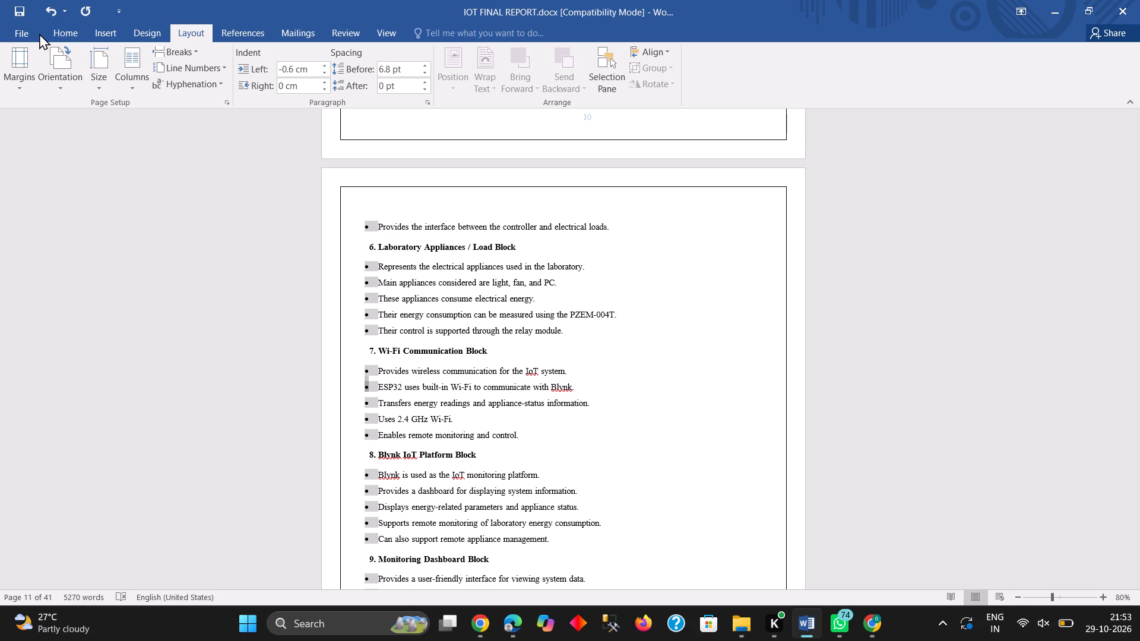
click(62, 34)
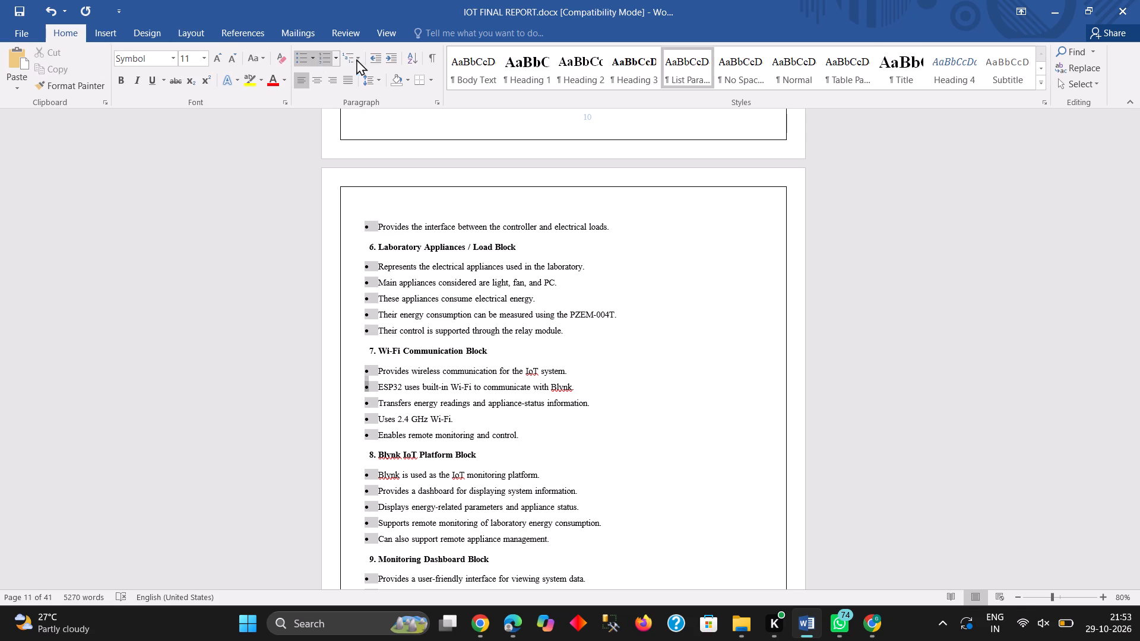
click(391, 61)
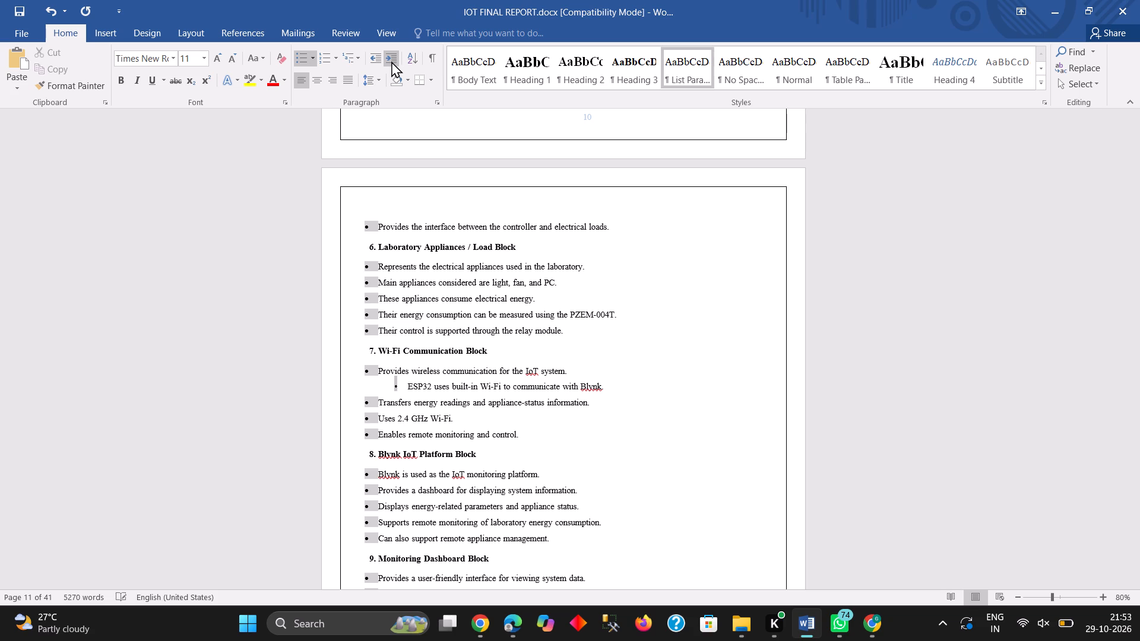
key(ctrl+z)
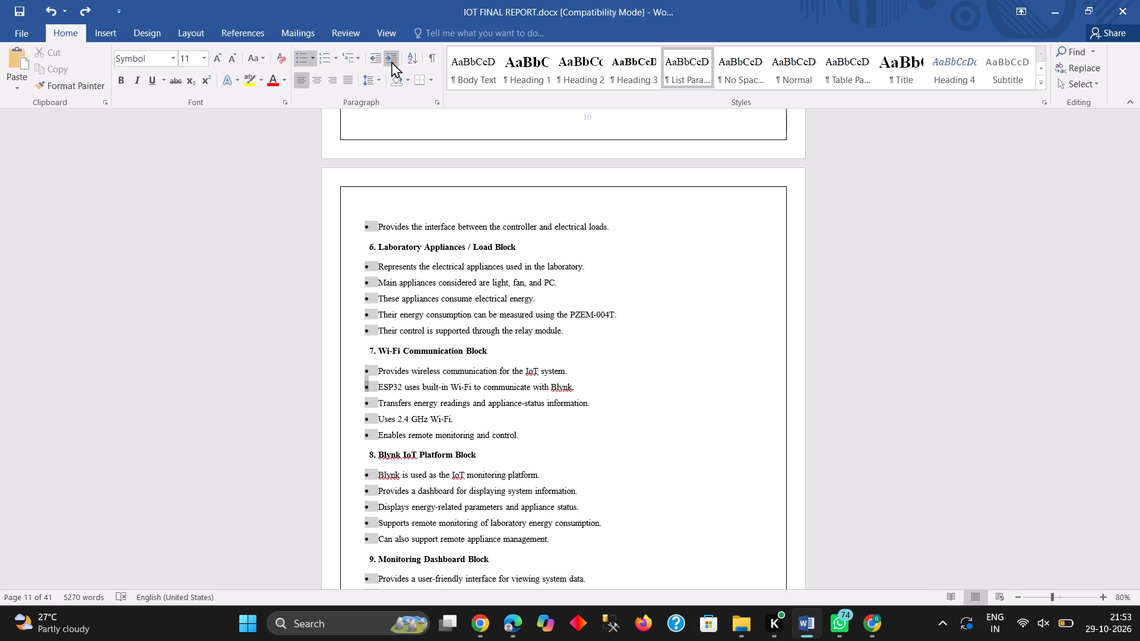
Increase the indent of the four bullets under Power Supply Block by one level.
scroll(503, 315, up, 4)
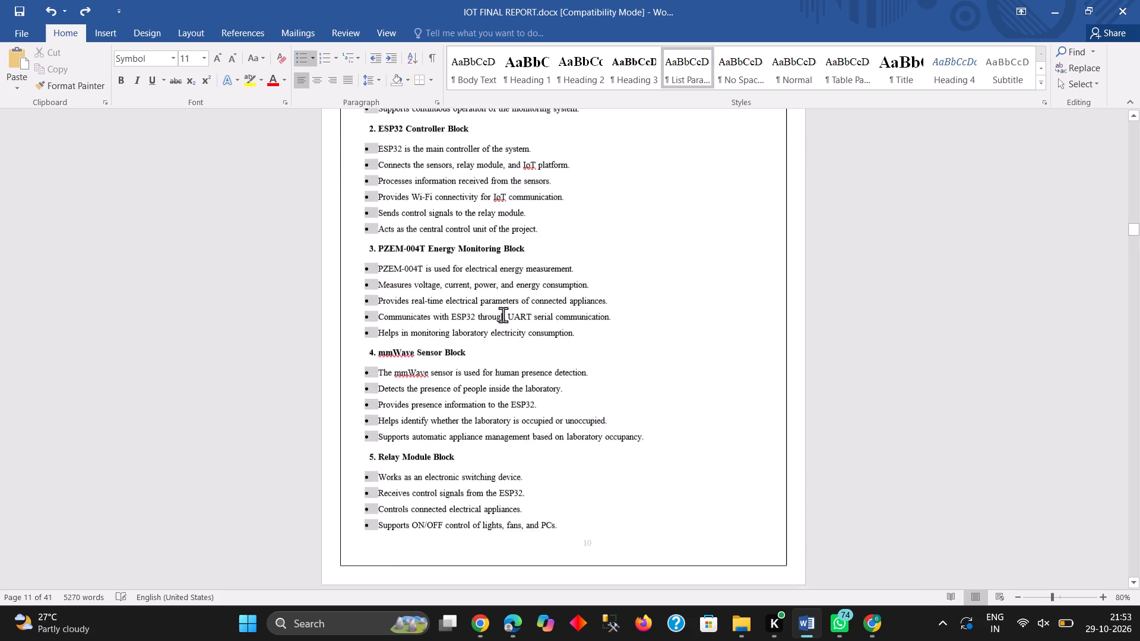
scroll(503, 315, up, 1)
click(463, 298)
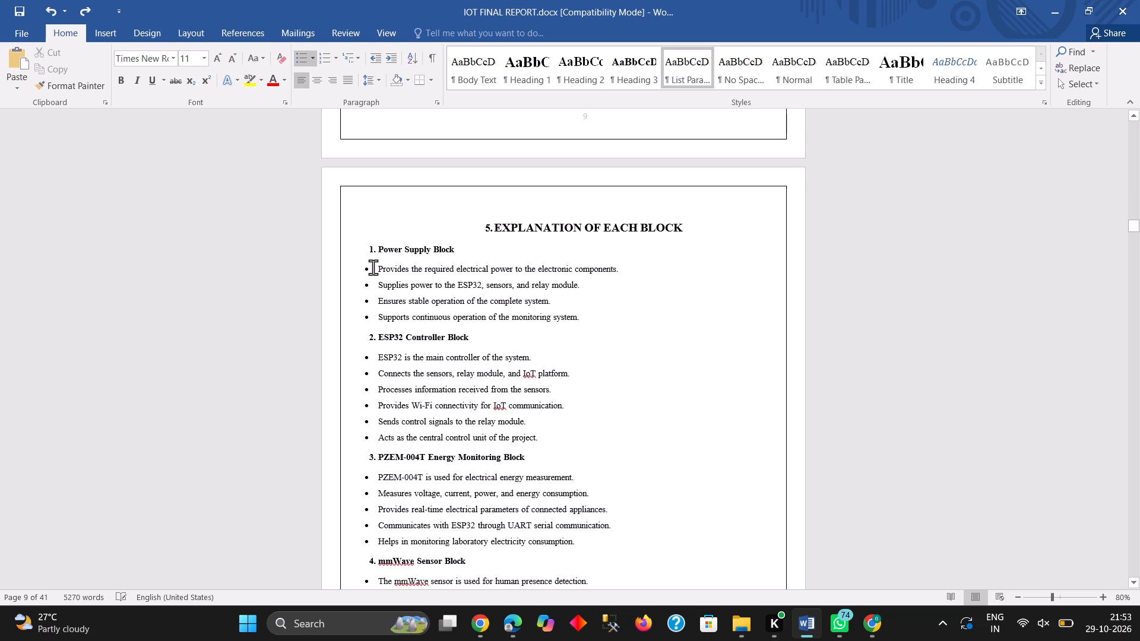
drag(373, 267, 505, 305)
drag(559, 320, 575, 323)
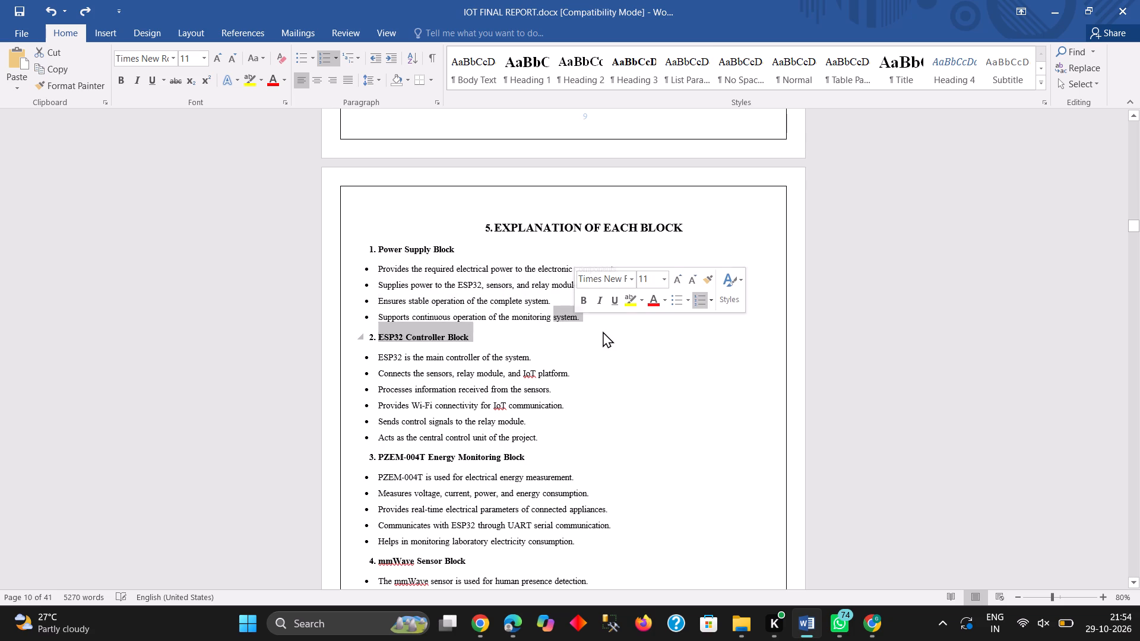
click(603, 331)
drag(588, 318, 382, 276)
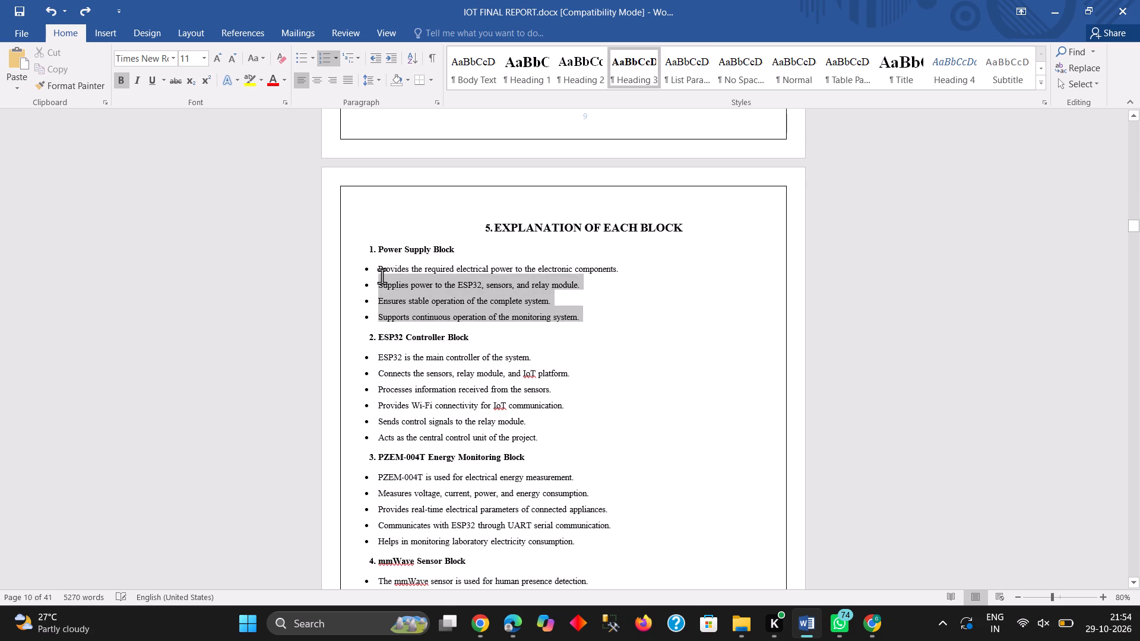
drag(382, 276, 379, 269)
click(387, 56)
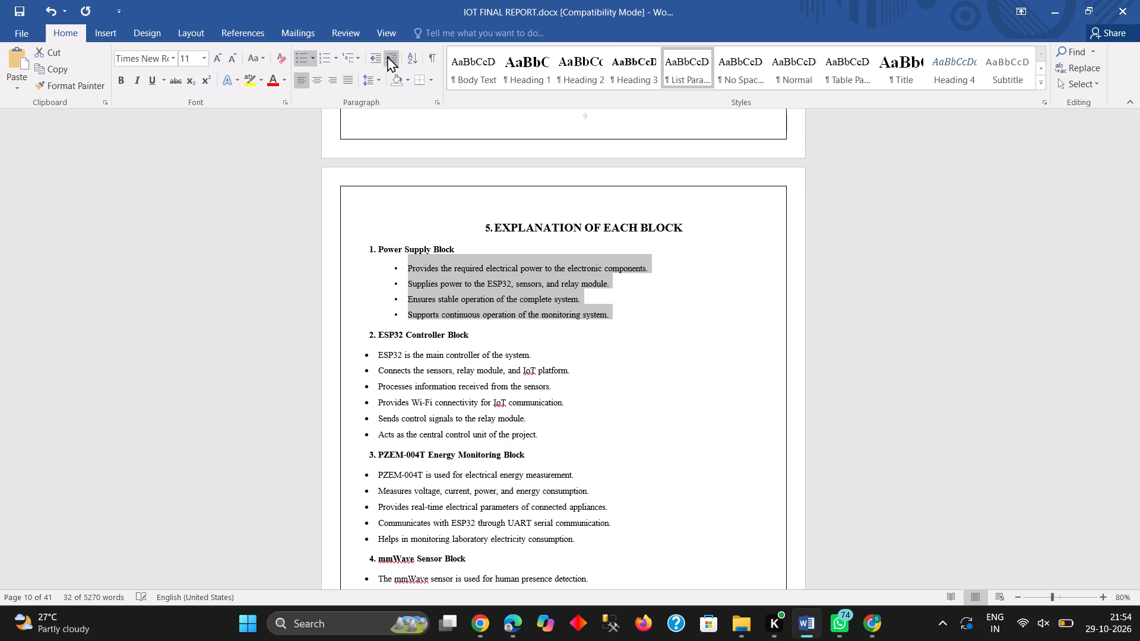
Increase the indent of the six bullets under ESP32 Controller Block by one level.
scroll(492, 385, down, 1)
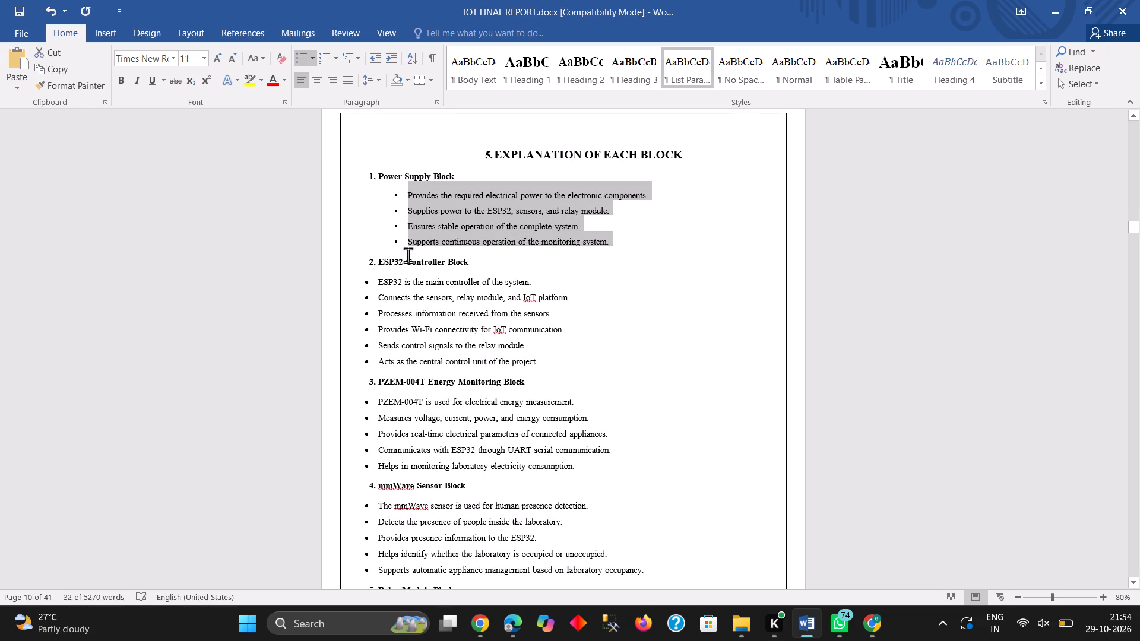
drag(376, 284, 540, 355)
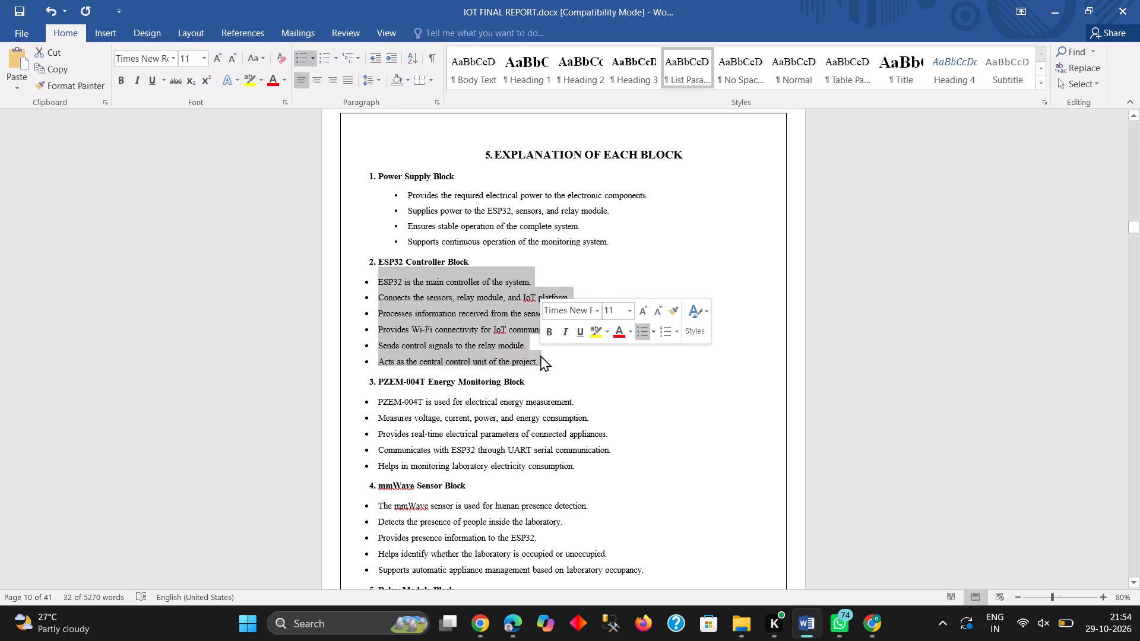
click(392, 63)
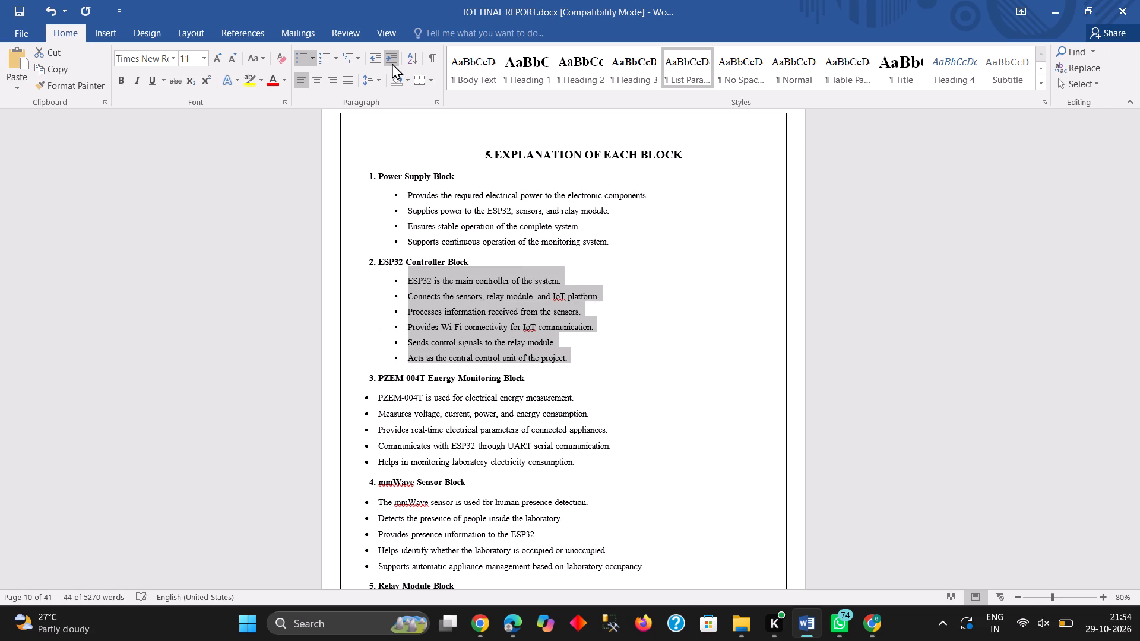
Increase the indent of the PZEM-004T Energy Monitoring Block bullets in three increments to roughly match the lists above.
scroll(473, 351, down, 1)
drag(377, 259, 562, 327)
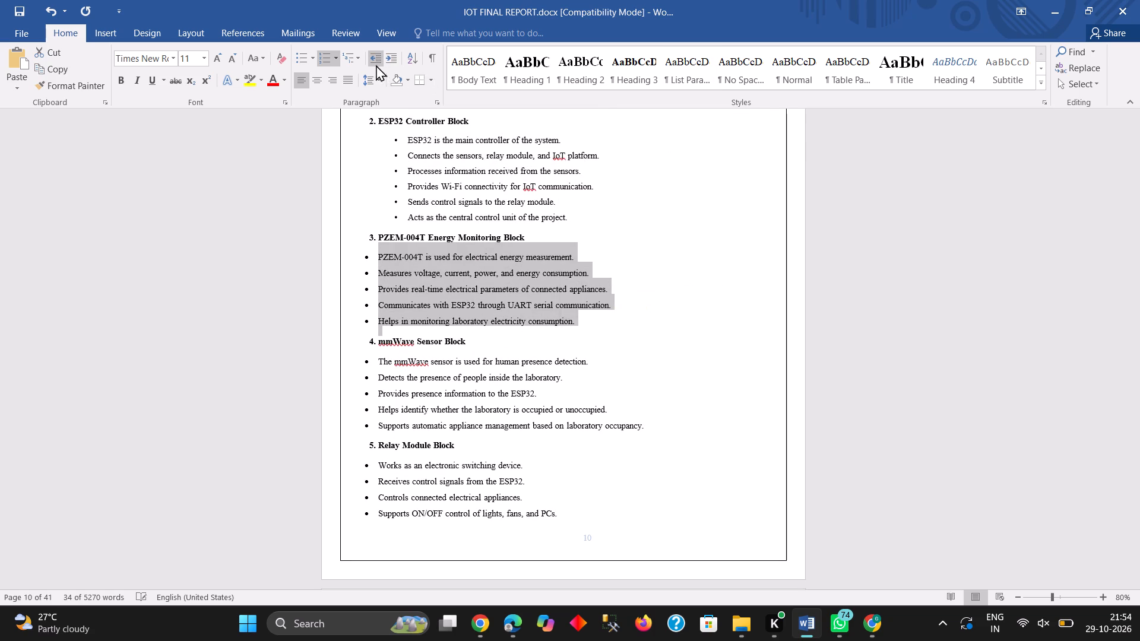
click(390, 65)
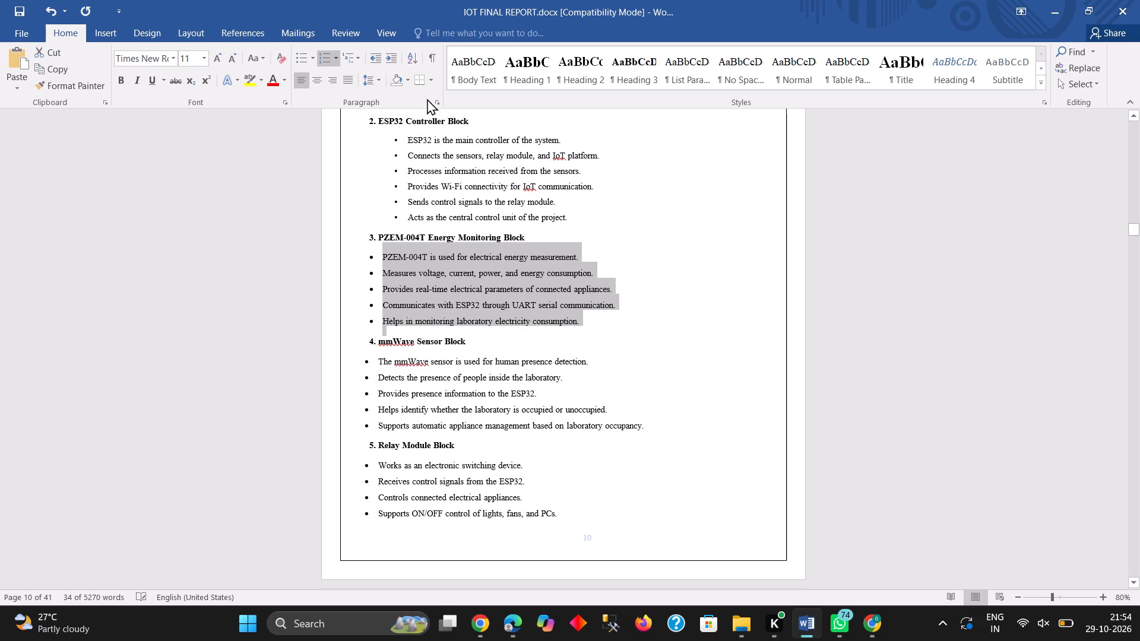
click(391, 62)
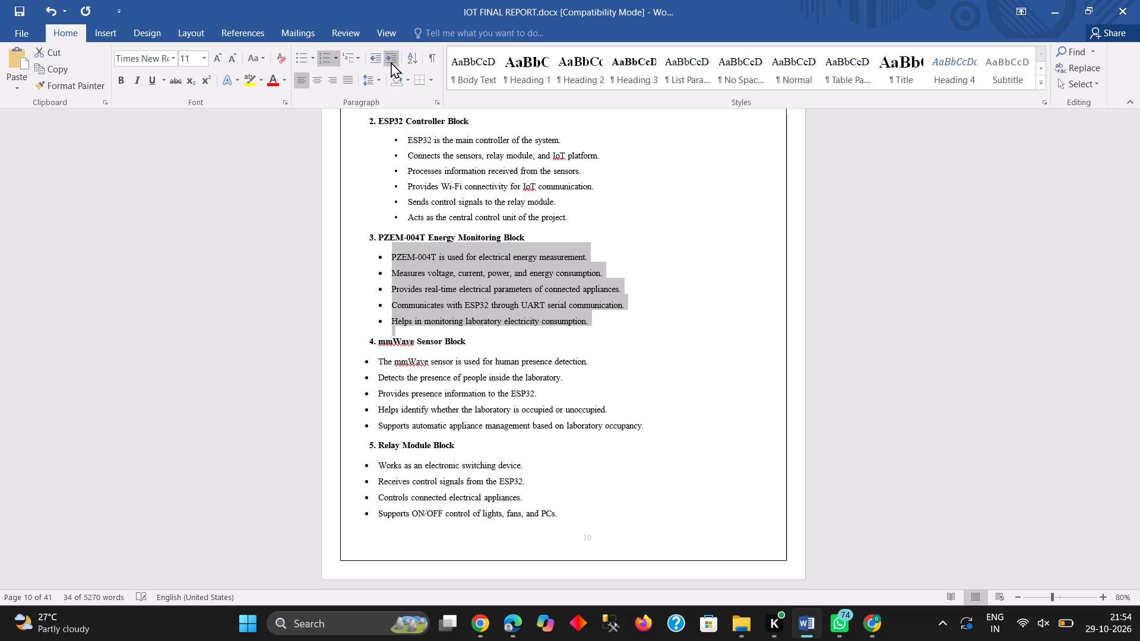
click(391, 62)
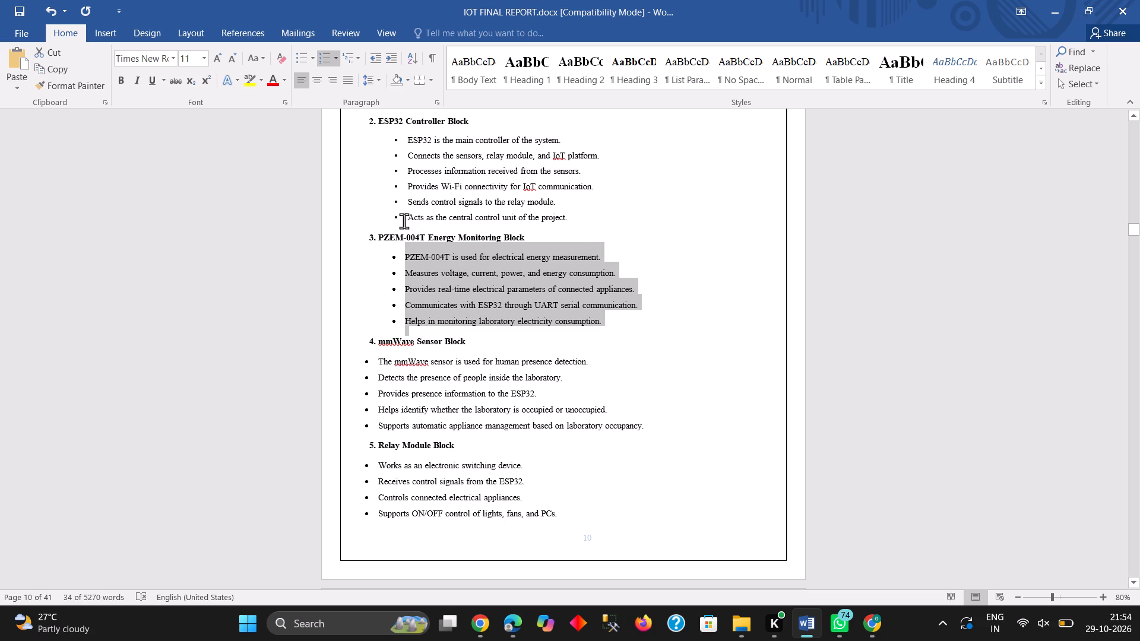
Select the bullet text under the mmWave Sensor Block heading, starting from its first bullet.
drag(374, 358, 529, 400)
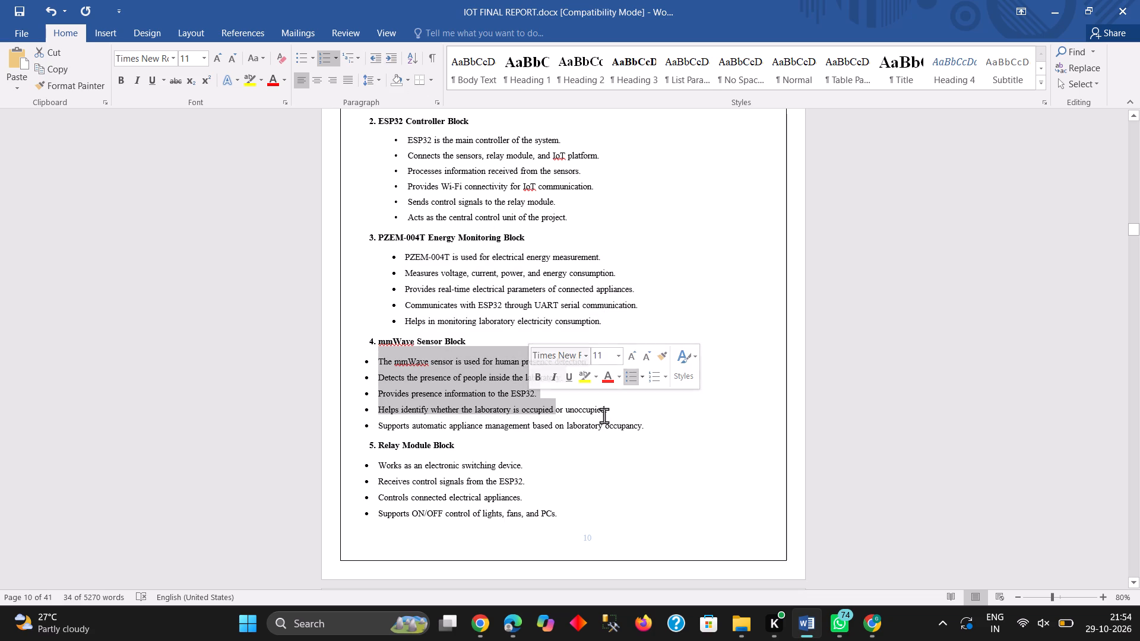
Increase the indent of all bullets under mmWave Sensor Block by one level.
click(642, 425)
click(642, 425)
drag(642, 425, 381, 369)
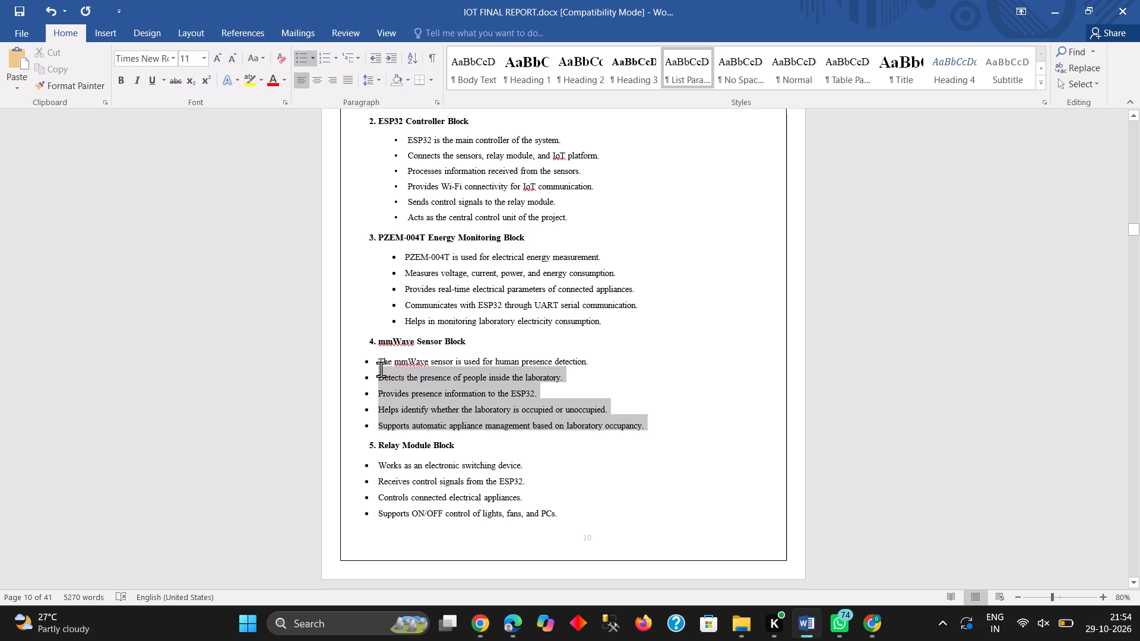
drag(381, 369, 377, 363)
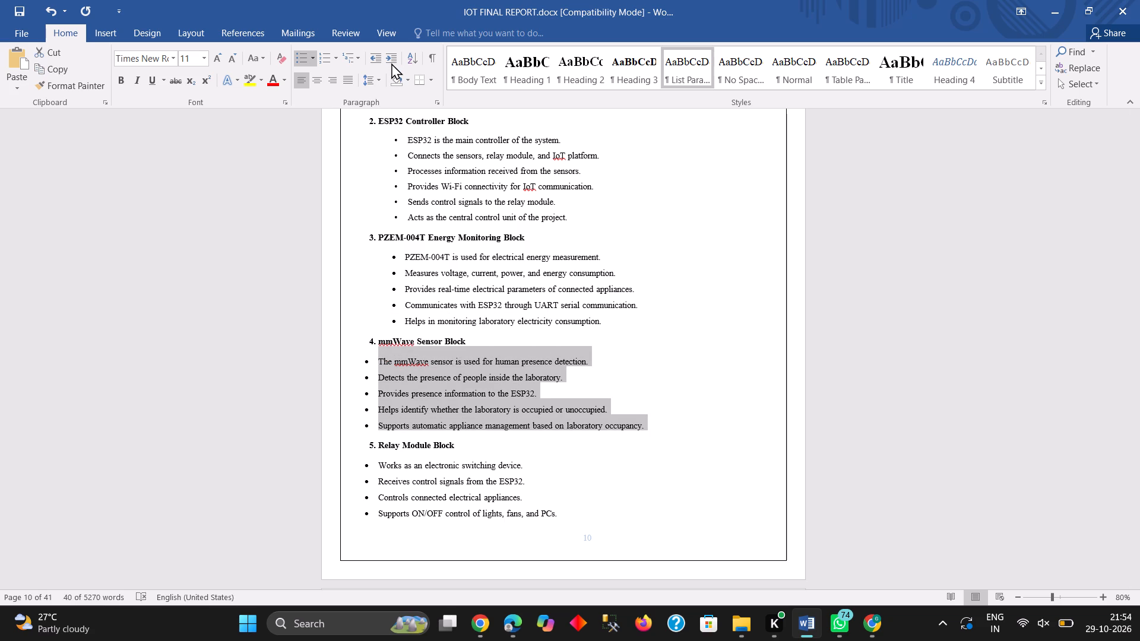
click(391, 63)
Increase the indent of the Relay Module Block bullets by one level, including the last bullet on the following page.
scroll(427, 364, down, 1)
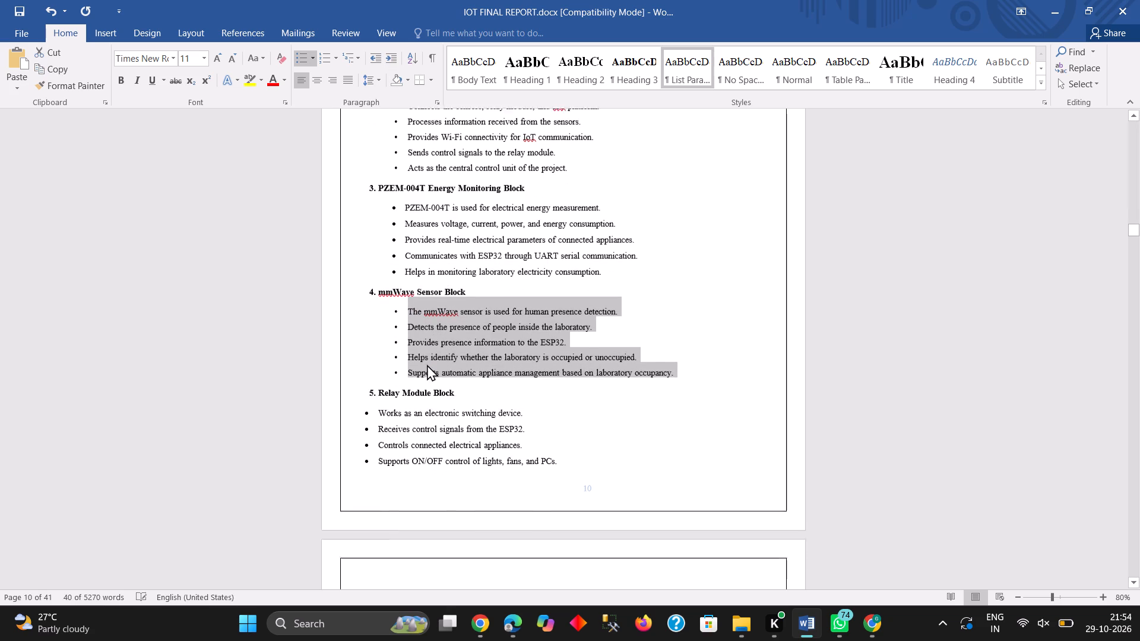
scroll(427, 364, down, 1)
drag(375, 369, 602, 427)
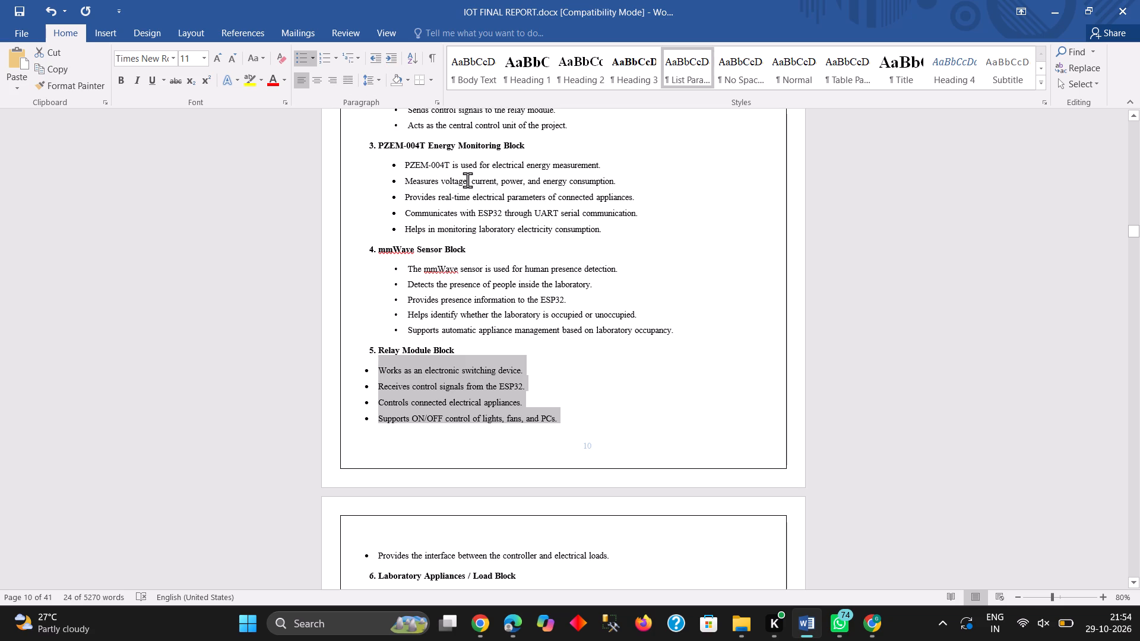
click(392, 59)
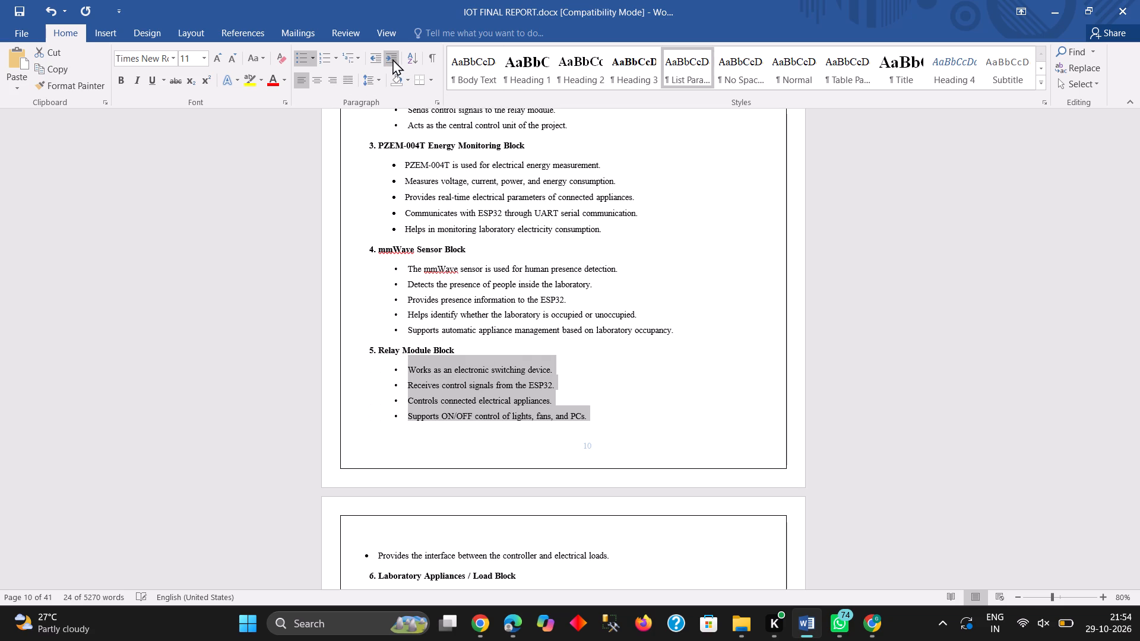
scroll(541, 416, down, 1)
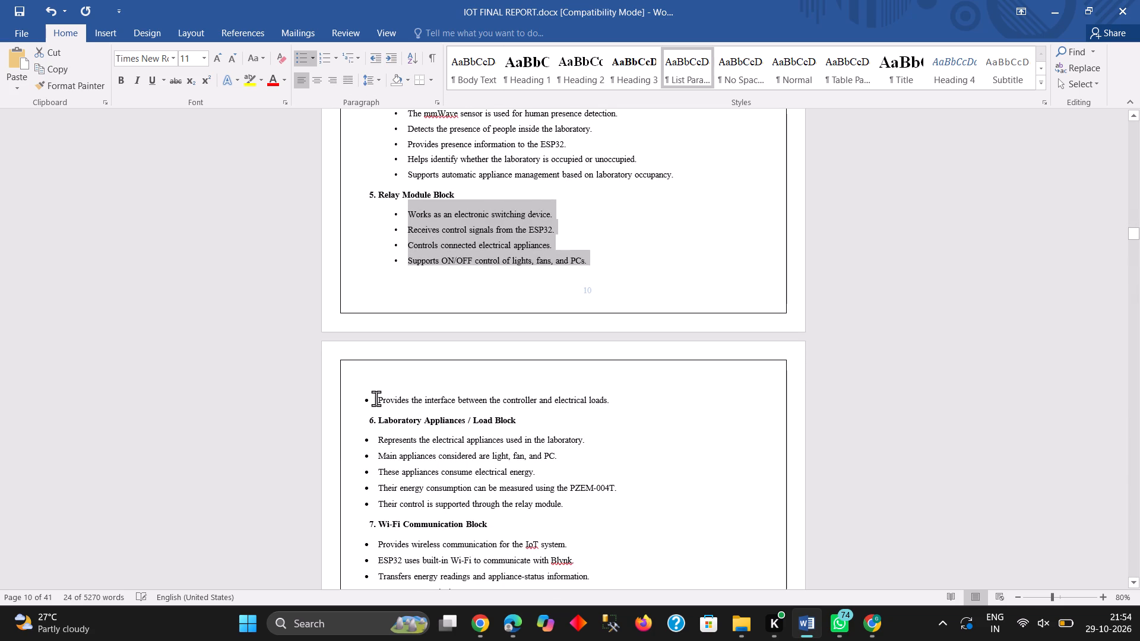
click(376, 398)
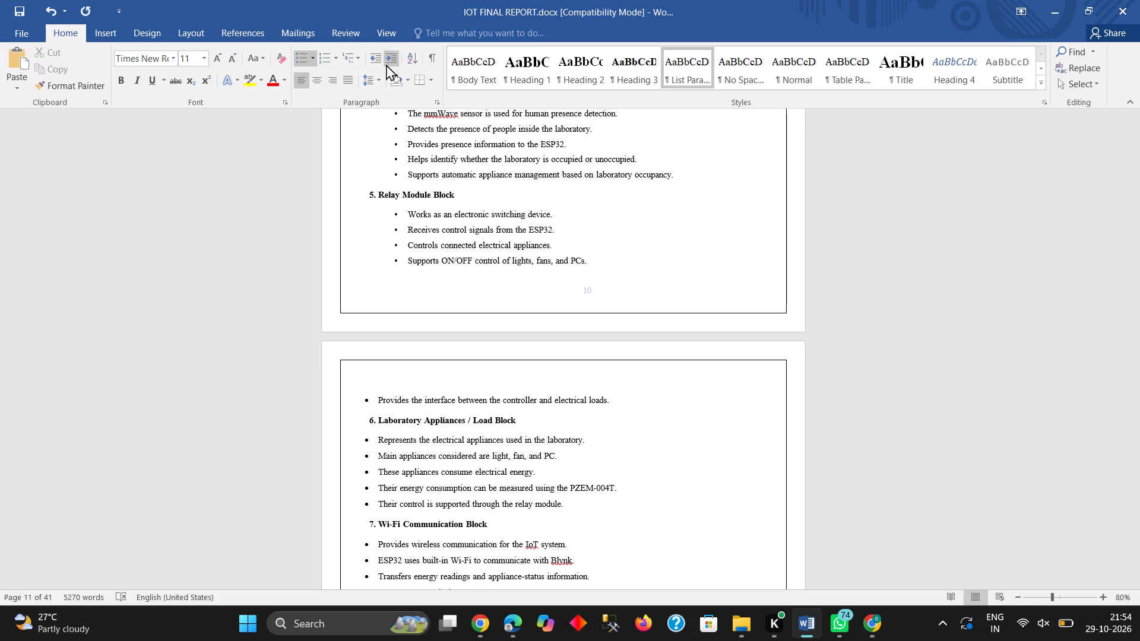
click(386, 64)
Increase the indent of the bullet lists under Laboratory Appliances / Load Block and Wi-Fi Communication Block by one level each.
scroll(473, 337, down, 1)
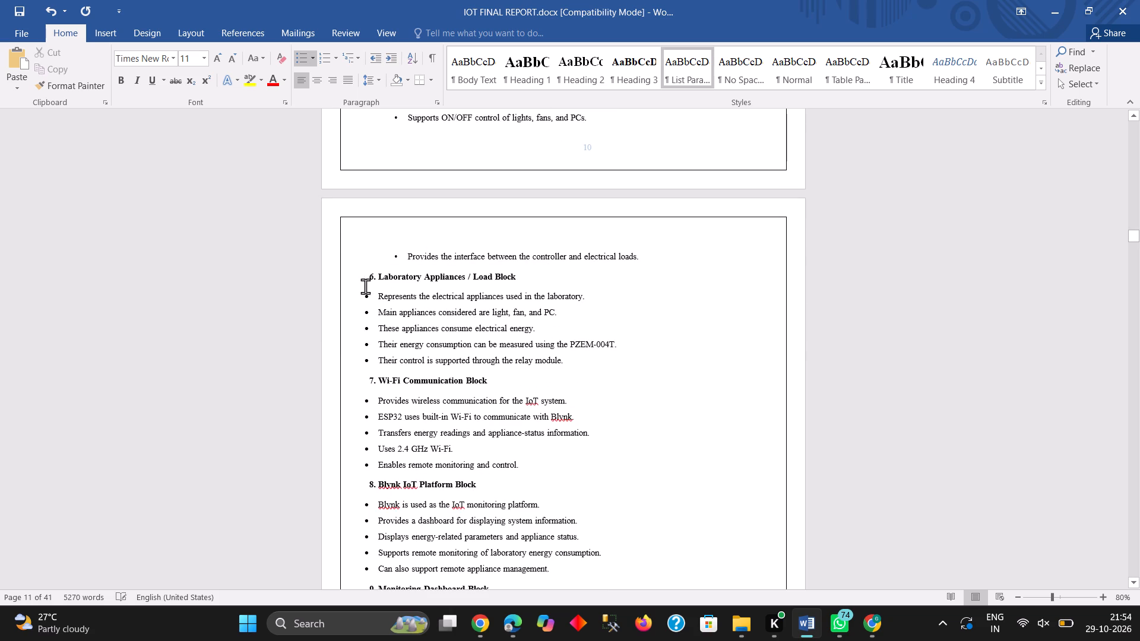
drag(362, 293, 579, 360)
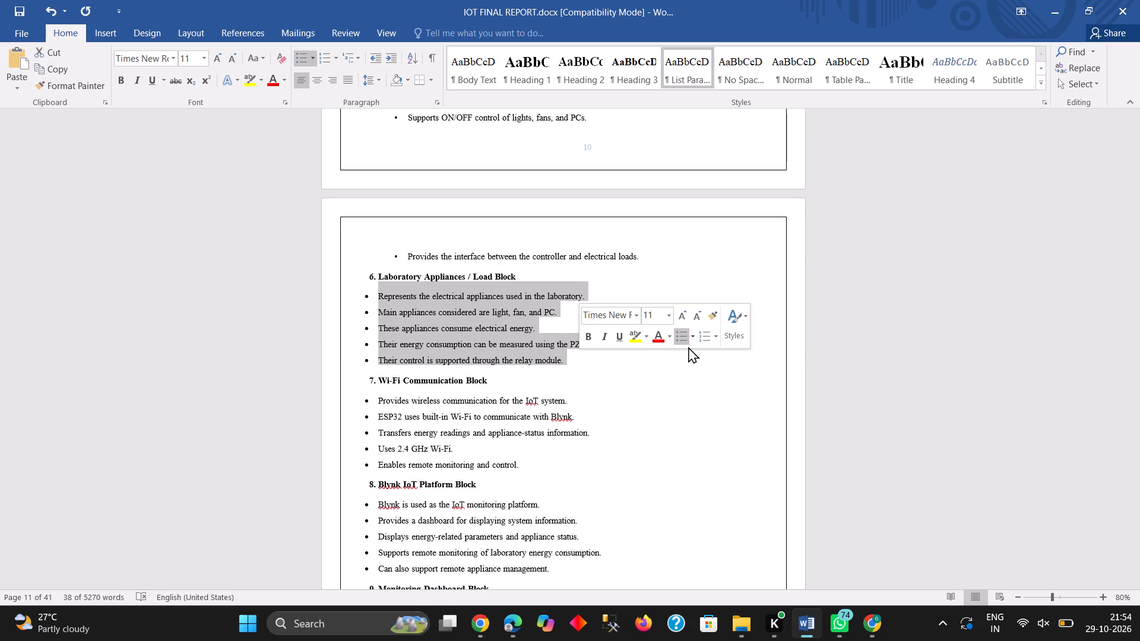
click(388, 61)
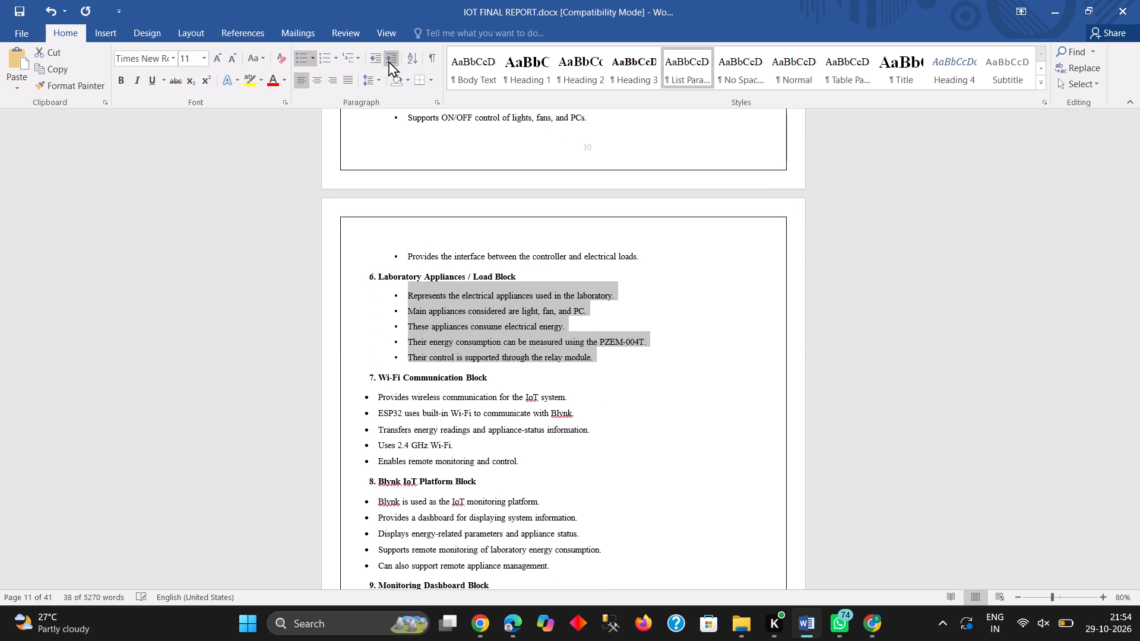
scroll(478, 353, down, 1)
drag(376, 248, 453, 293)
click(385, 256)
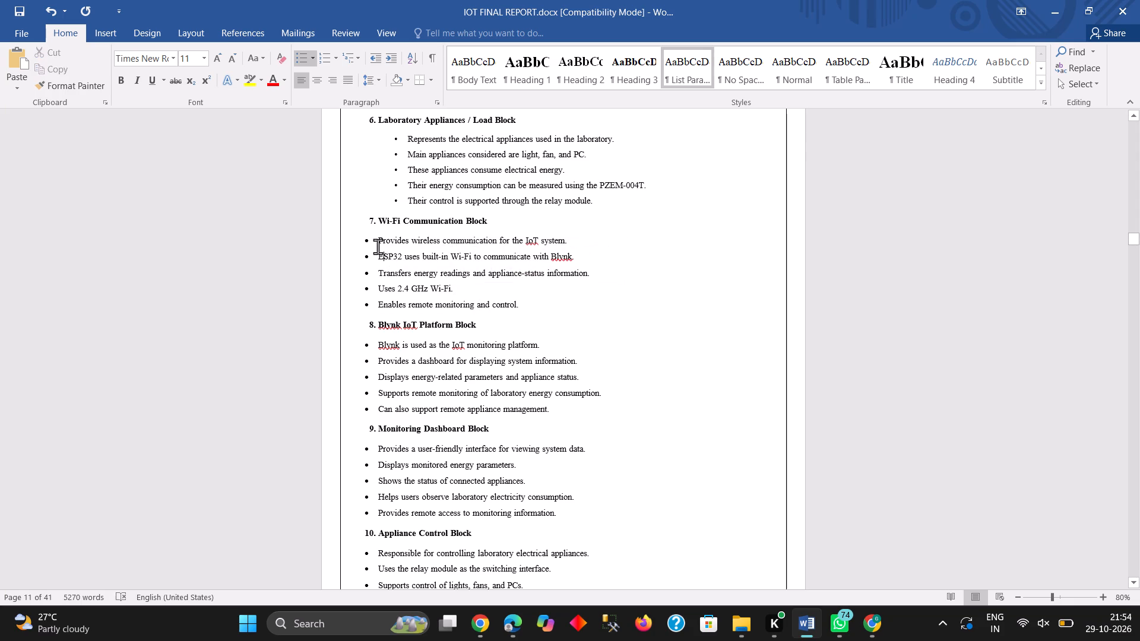
drag(375, 240, 530, 304)
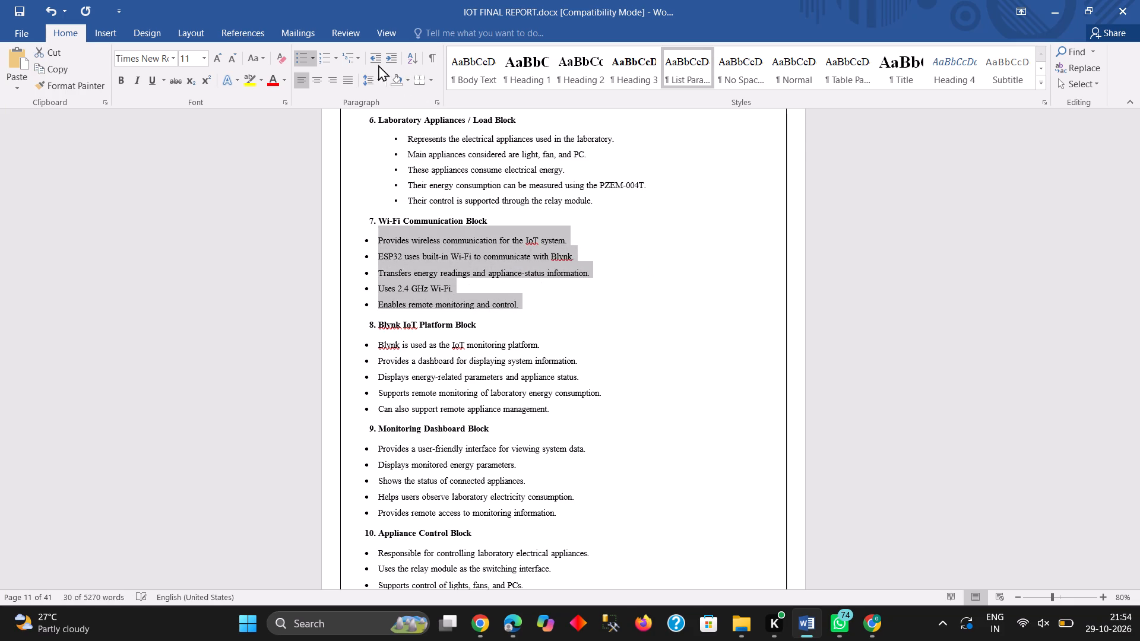
click(394, 63)
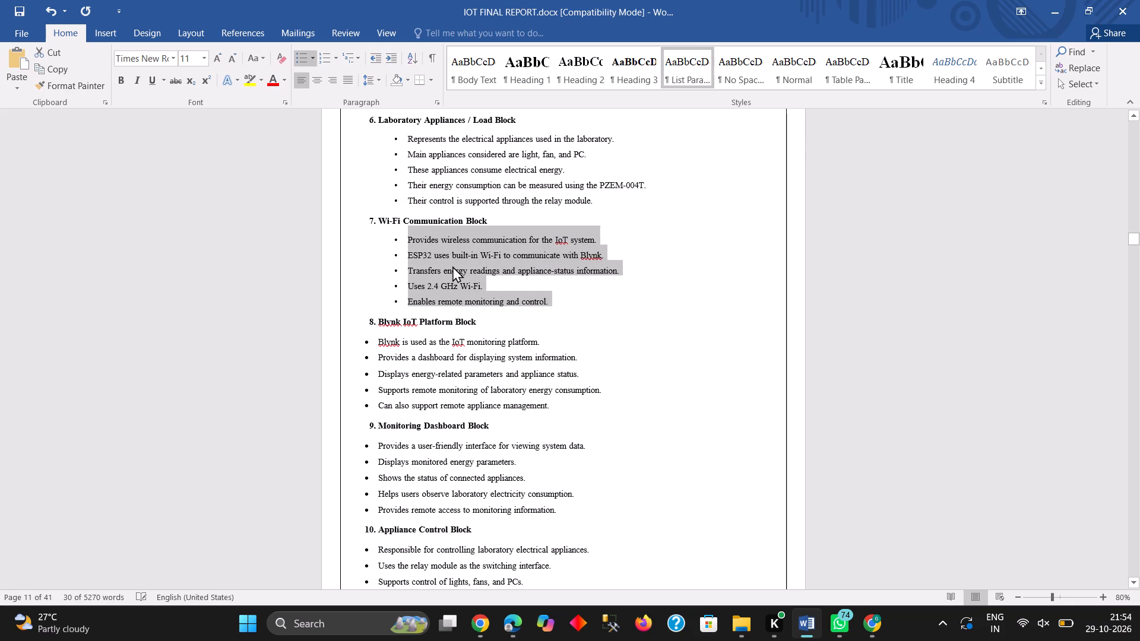
Increase the indent of the bullet lists under Blynk IoT Platform Block and Monitoring Dashboard Block by one level each.
scroll(452, 266, down, 1)
drag(379, 255, 550, 311)
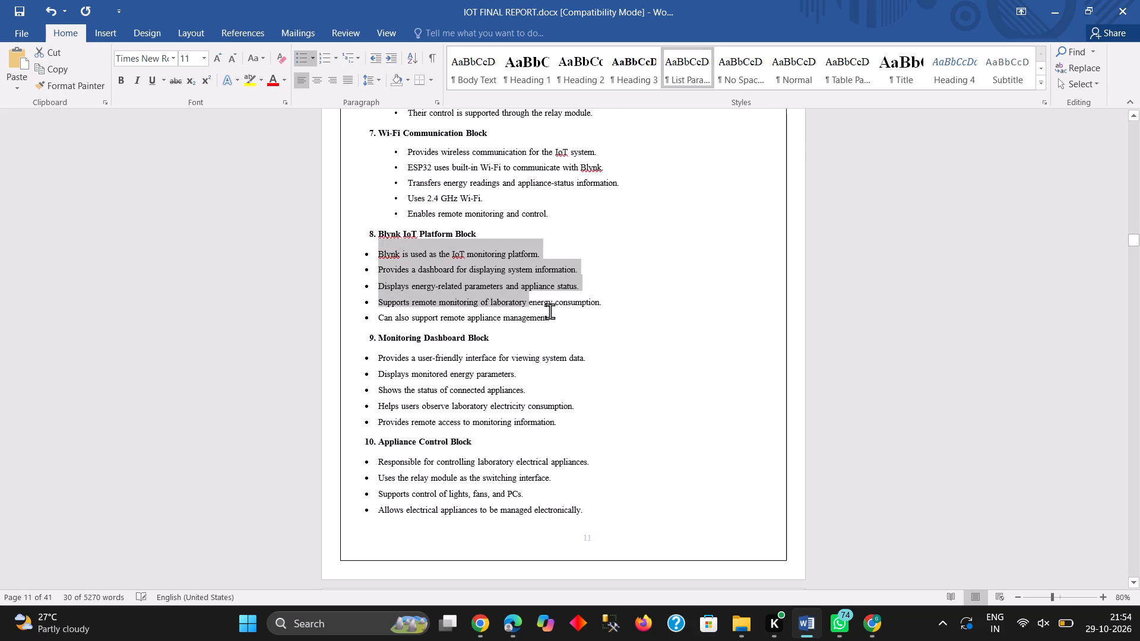
drag(550, 311, 556, 313)
click(388, 63)
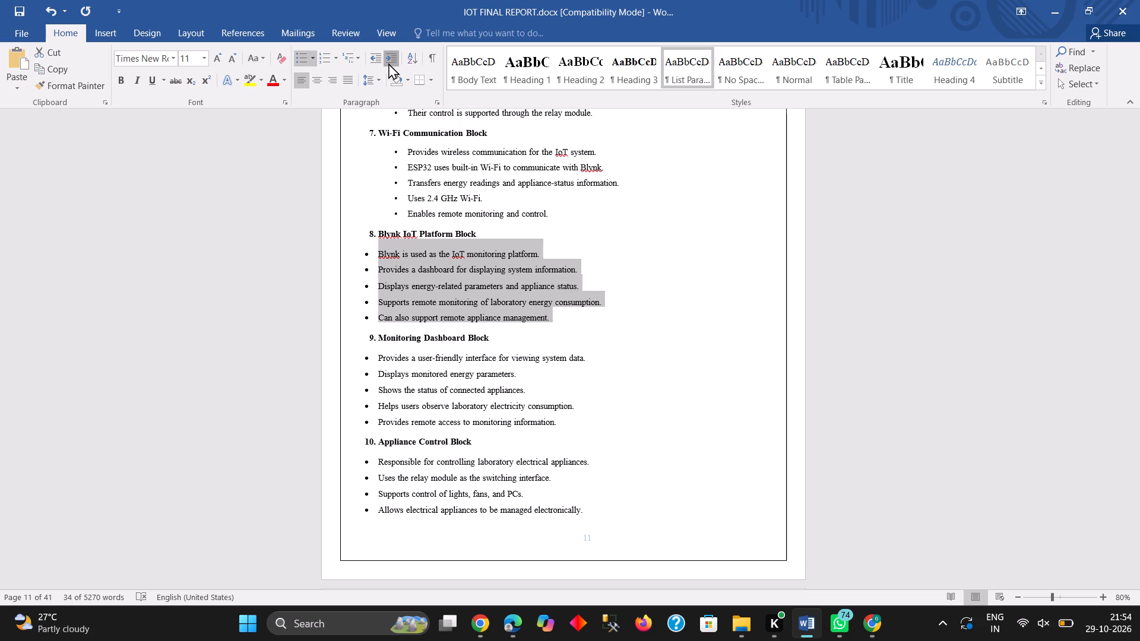
scroll(454, 249, down, 2)
drag(376, 187, 558, 258)
click(558, 258)
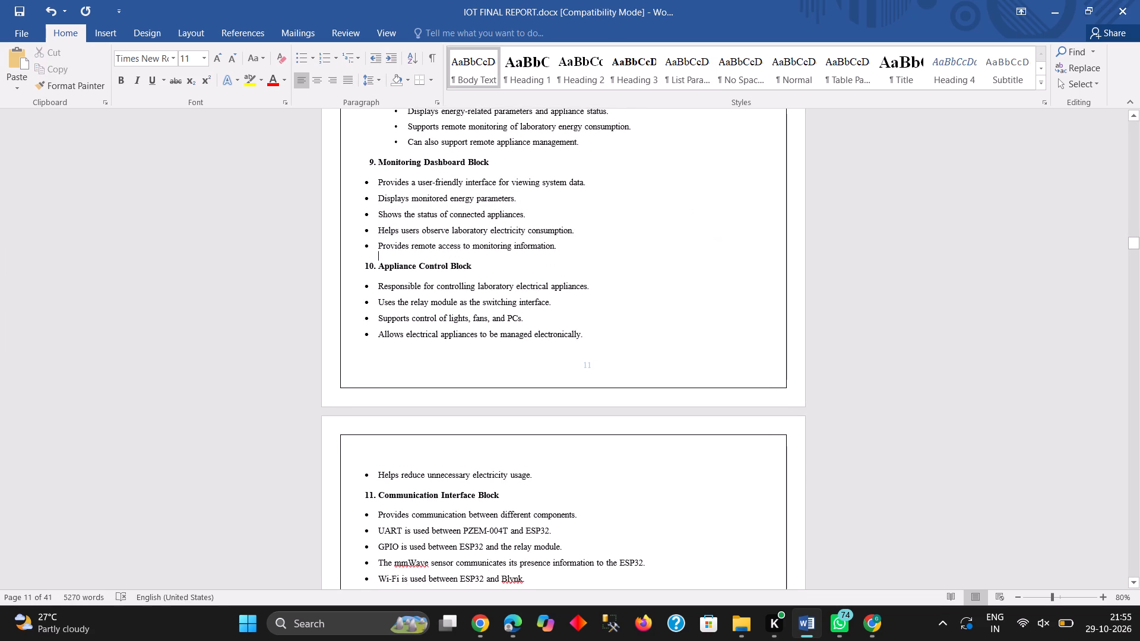
drag(381, 179, 584, 244)
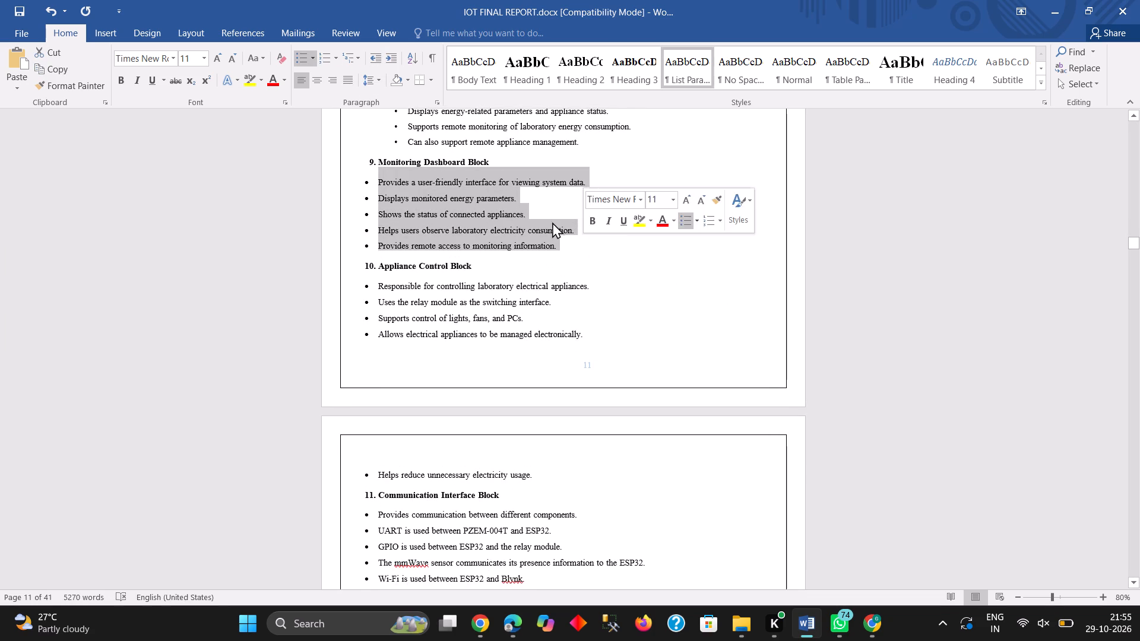
click(391, 59)
Increase the indent of all Appliance Control Block bullets, across both pages, in two increments.
scroll(436, 161, down, 1)
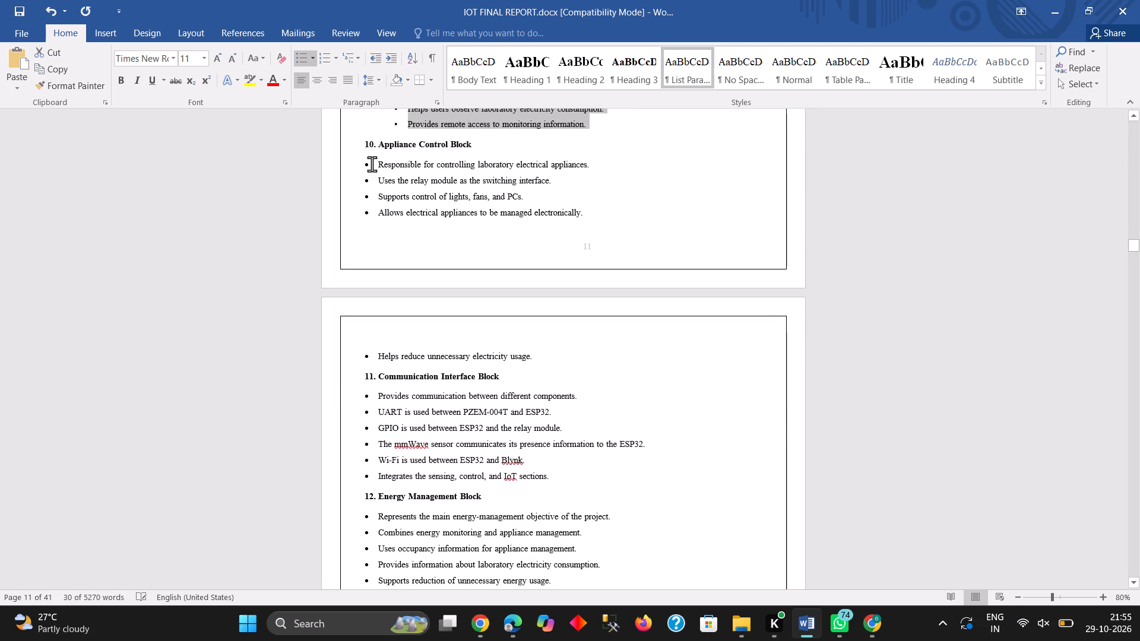
drag(372, 164, 541, 360)
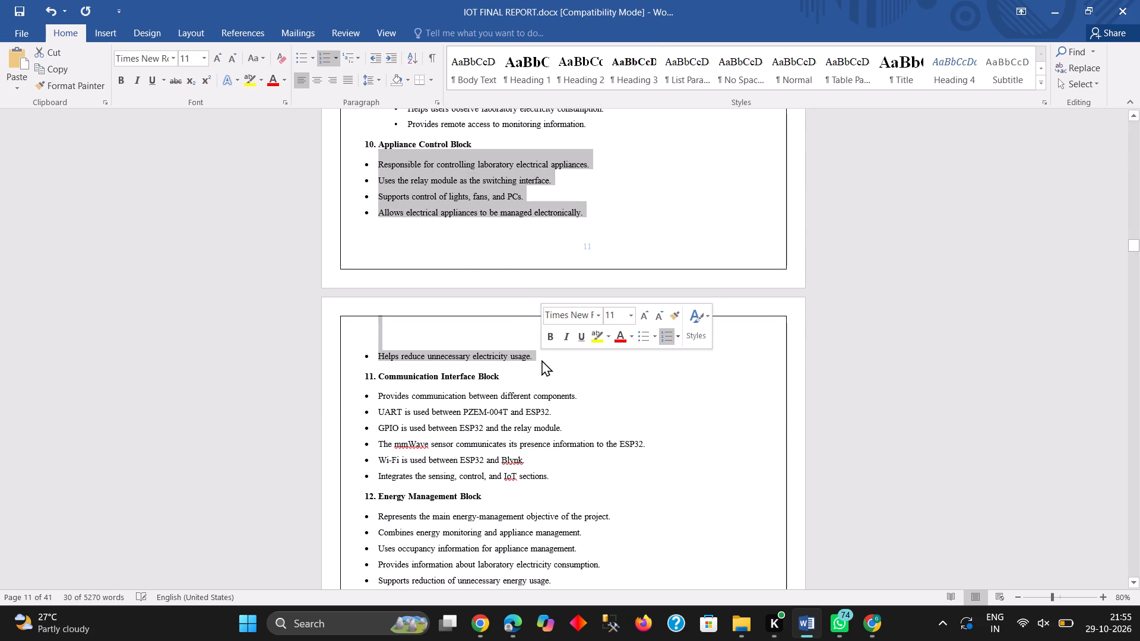
click(394, 58)
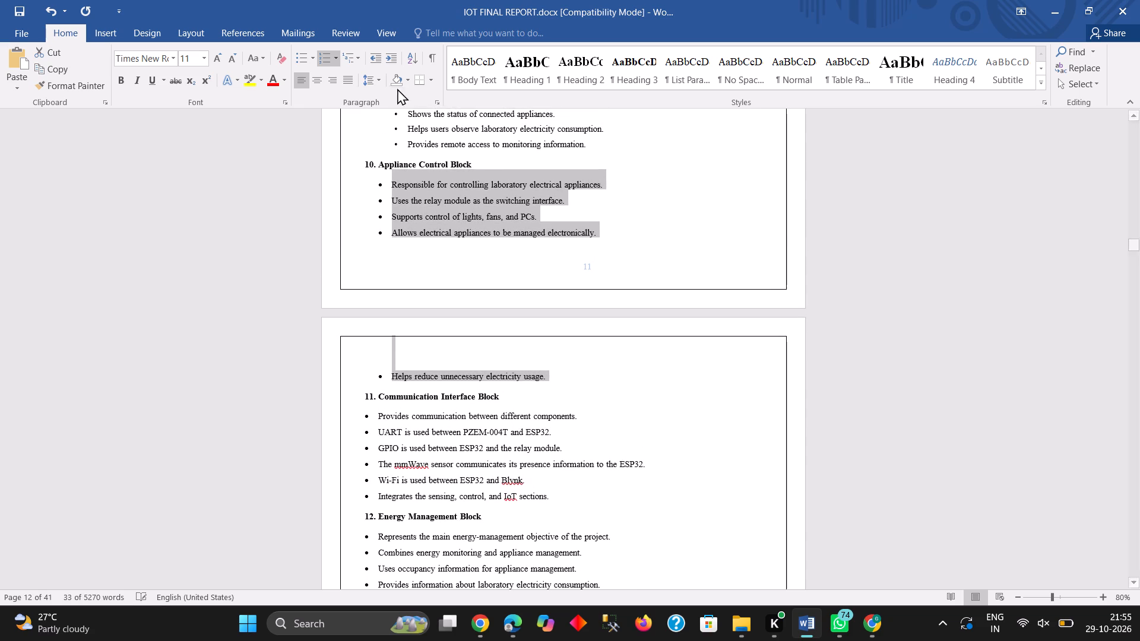
click(394, 65)
Increase the indent of the bullet lists under Communication Interface Block and Energy Management Block by one level each.
scroll(488, 416, down, 1)
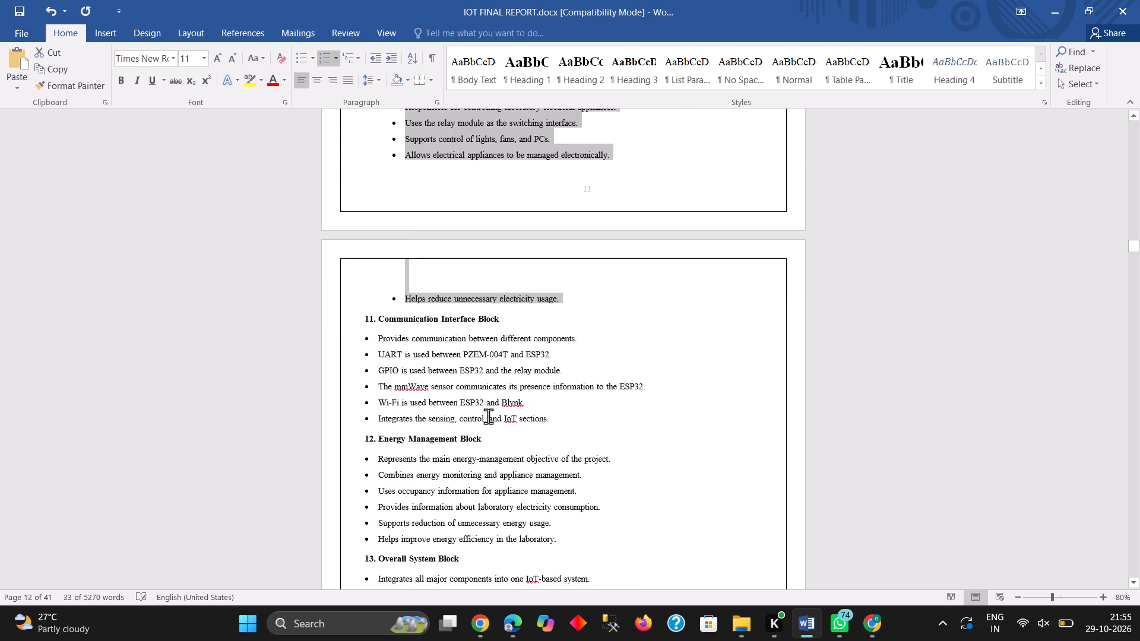
scroll(488, 416, down, 1)
drag(378, 313, 544, 388)
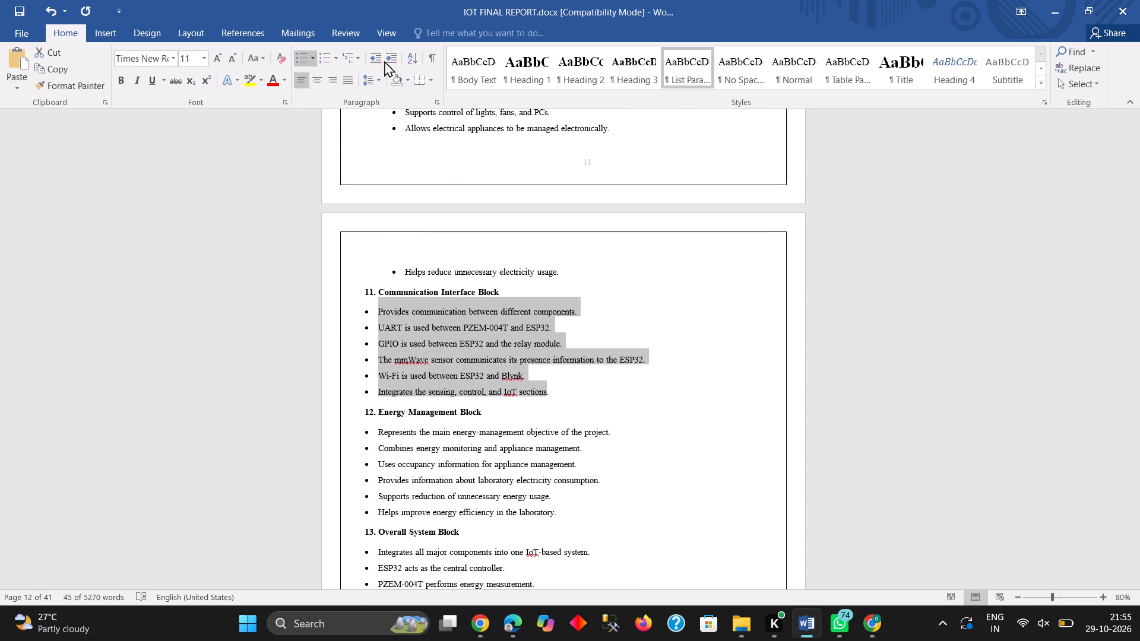
click(389, 61)
scroll(436, 360, down, 1)
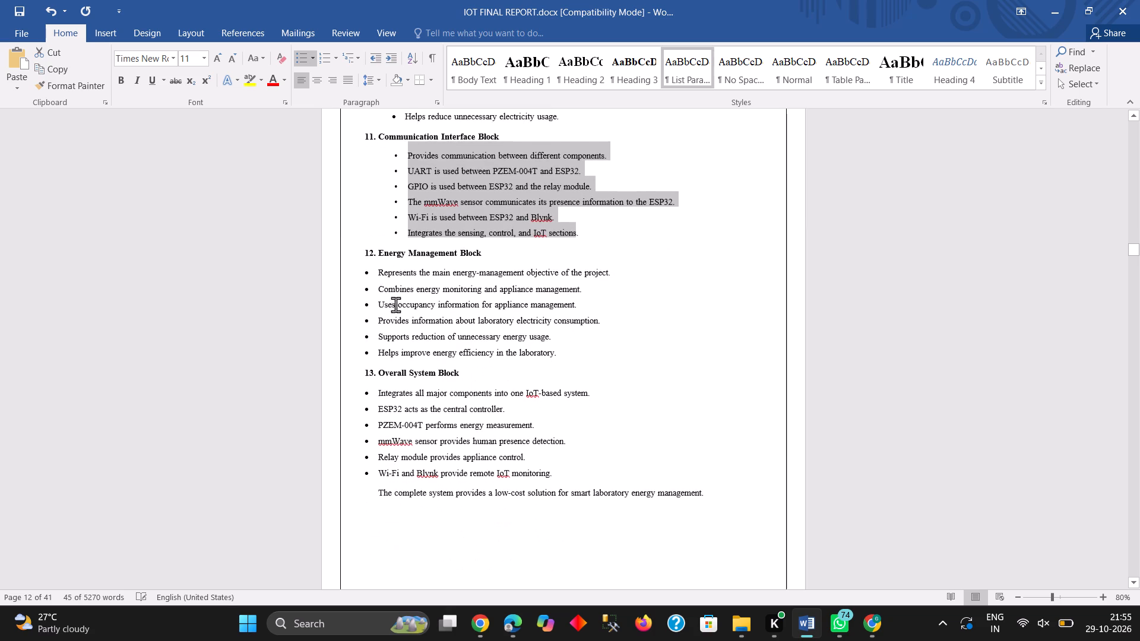
drag(375, 274, 575, 353)
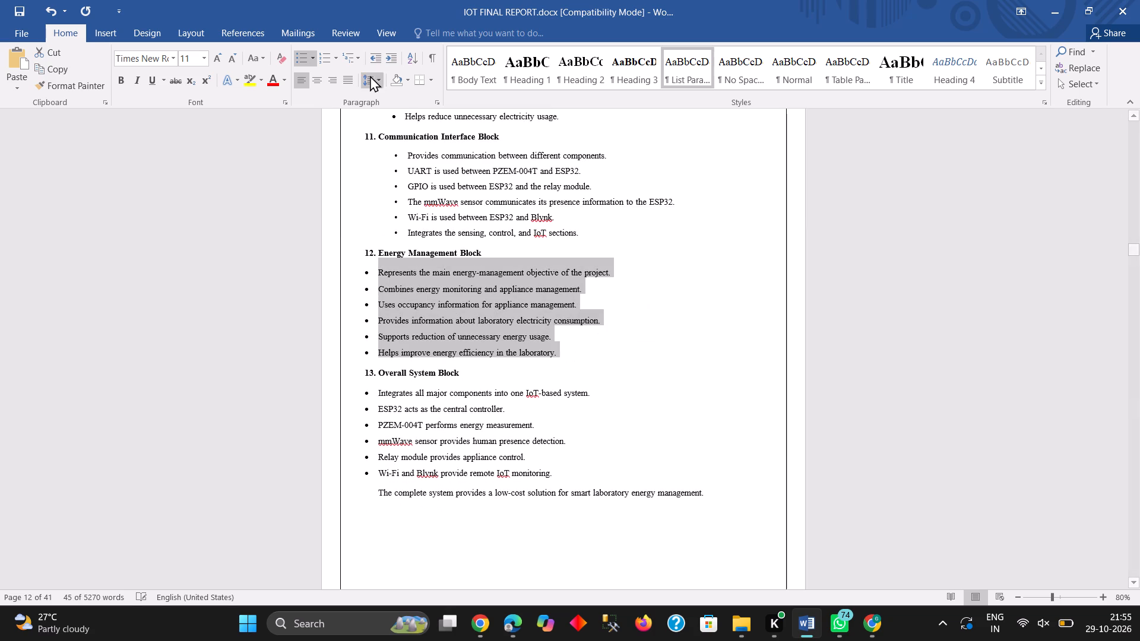
click(395, 60)
Increase the indent of the Overall System Block bullets and the closing sentence in two increments.
scroll(478, 360, down, 1)
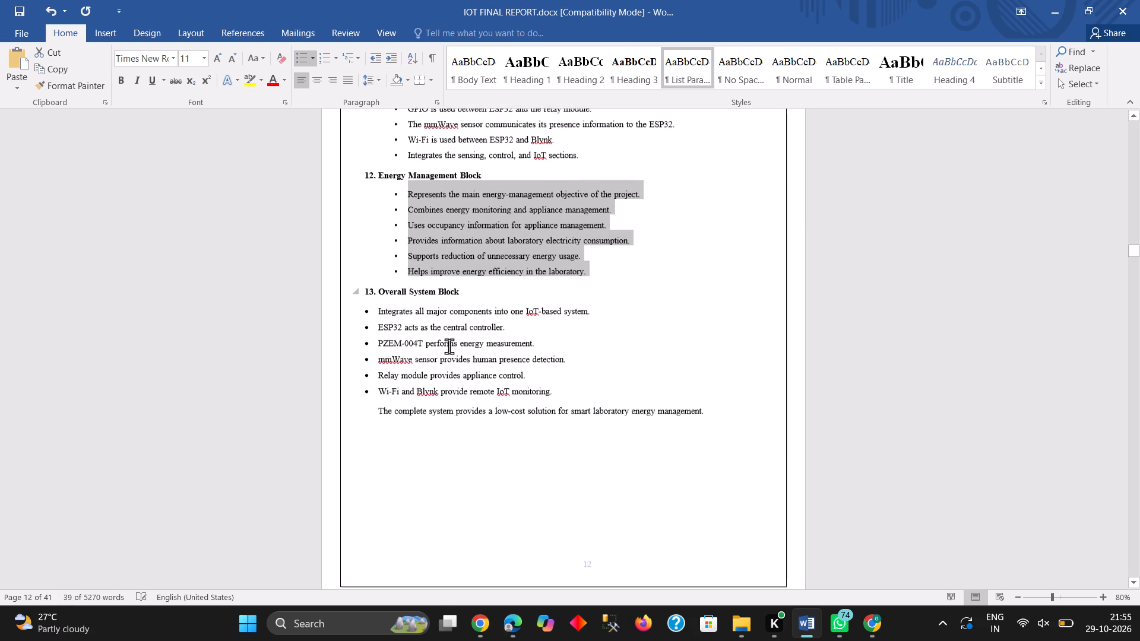
drag(370, 309, 695, 414)
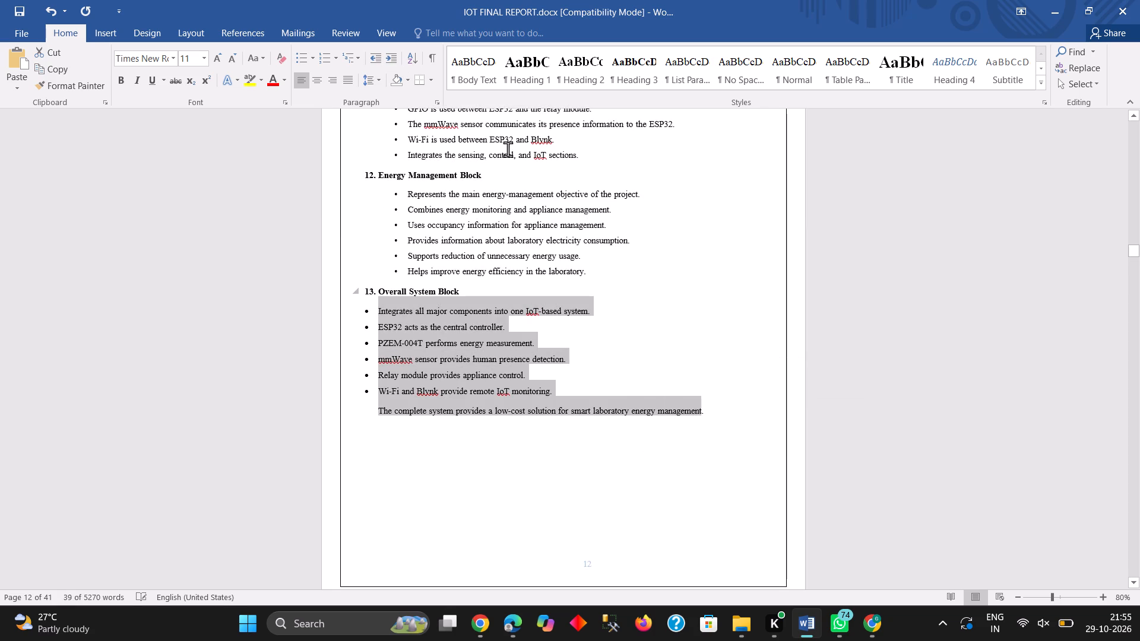
click(394, 59)
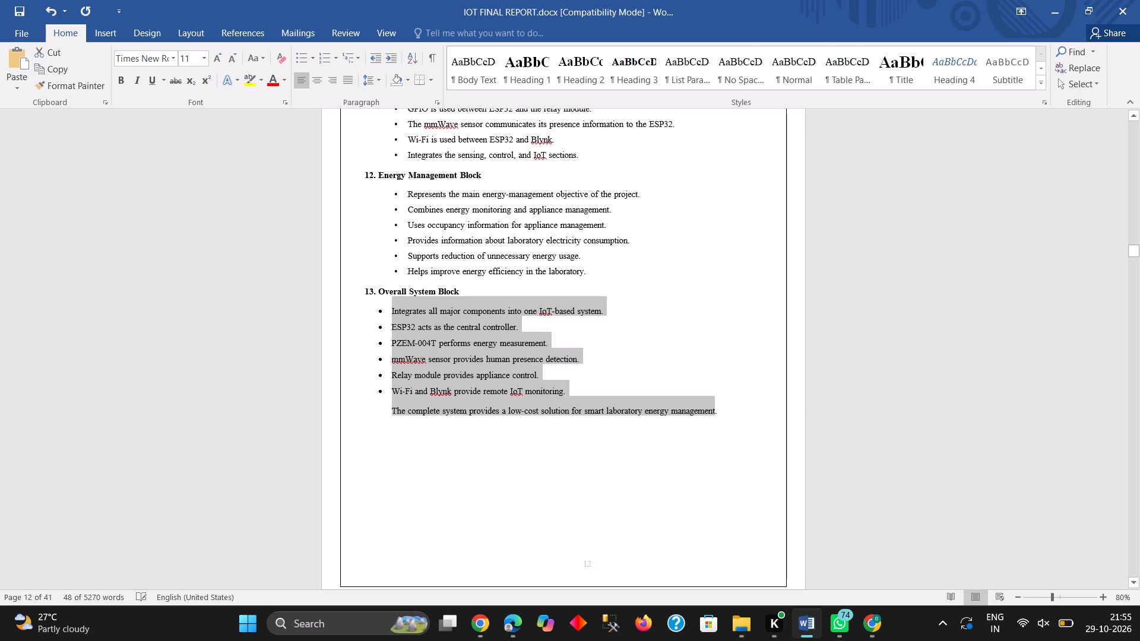
click(388, 66)
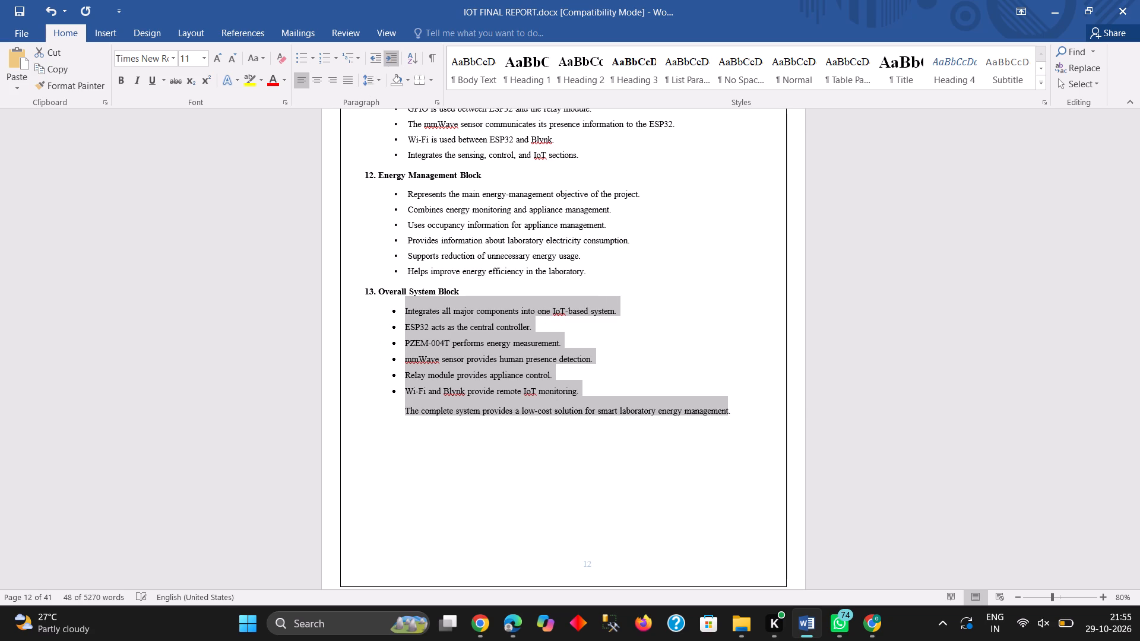
Save the IoT final report.
scroll(583, 545, up, 1)
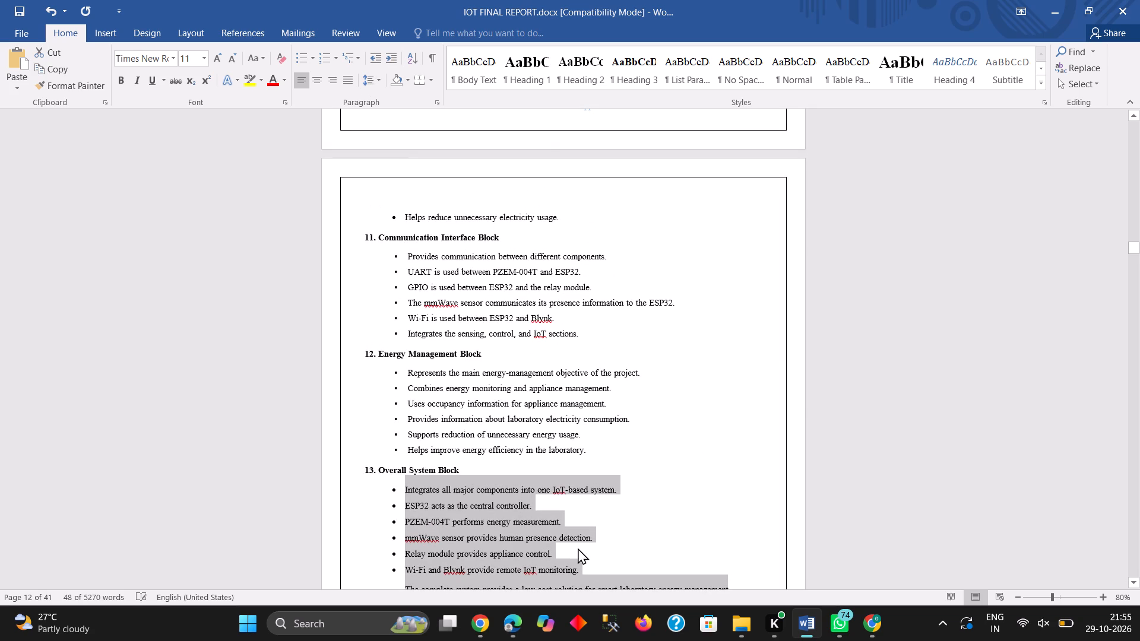
scroll(578, 548, up, 10)
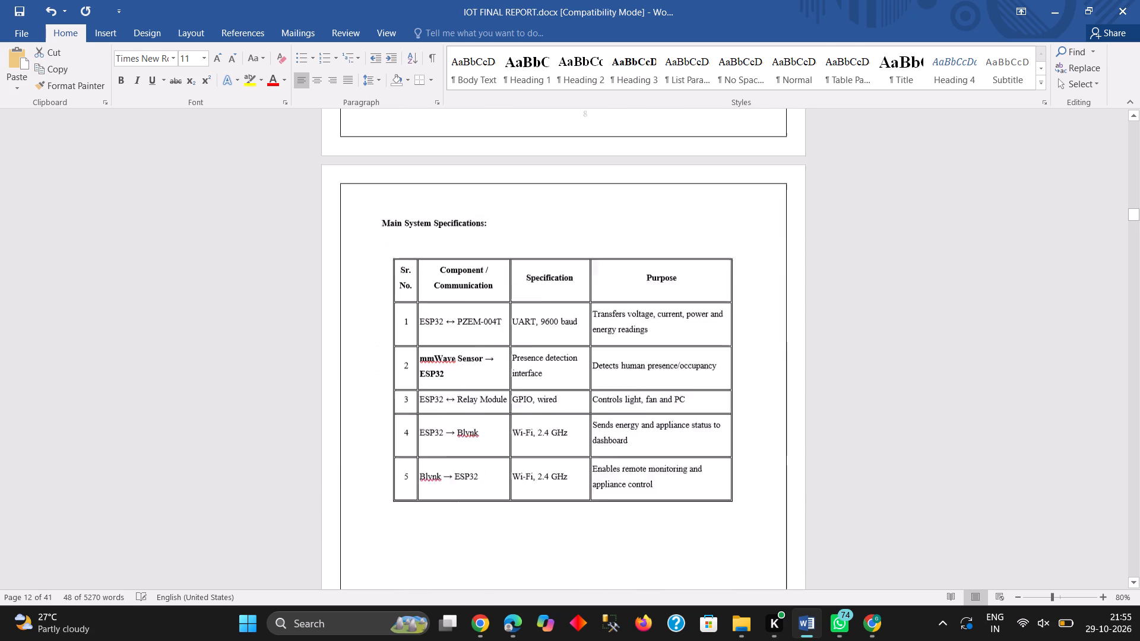
key(ctrl+s)
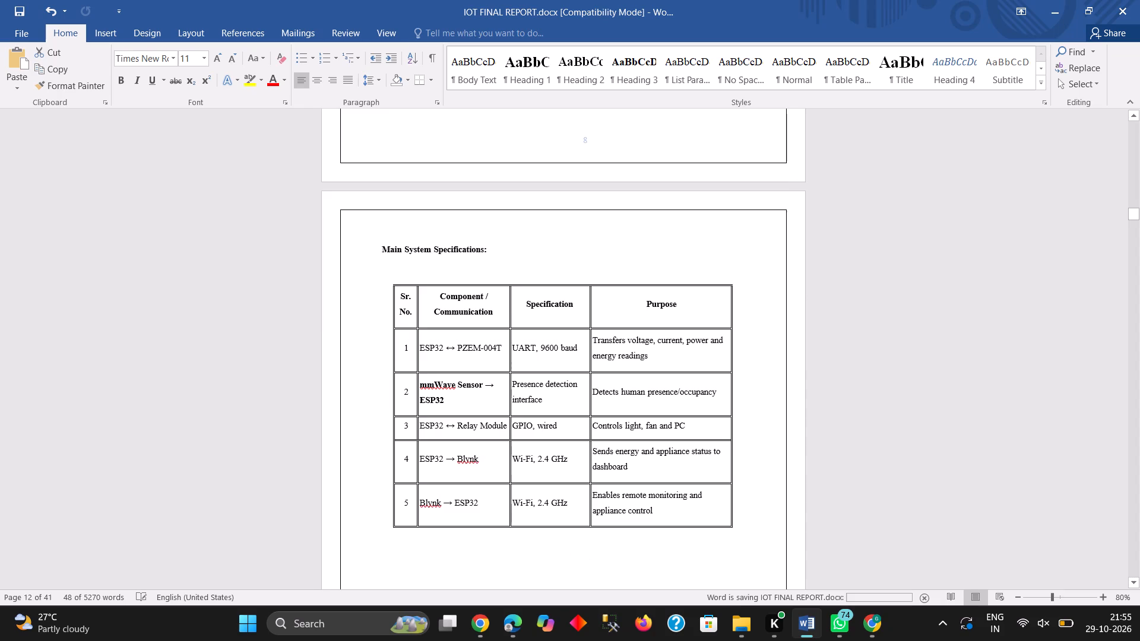
Review the report's layout from the Literature Survey through the system specifications table to the Chapter 5 block lists.
scroll(578, 548, up, 8)
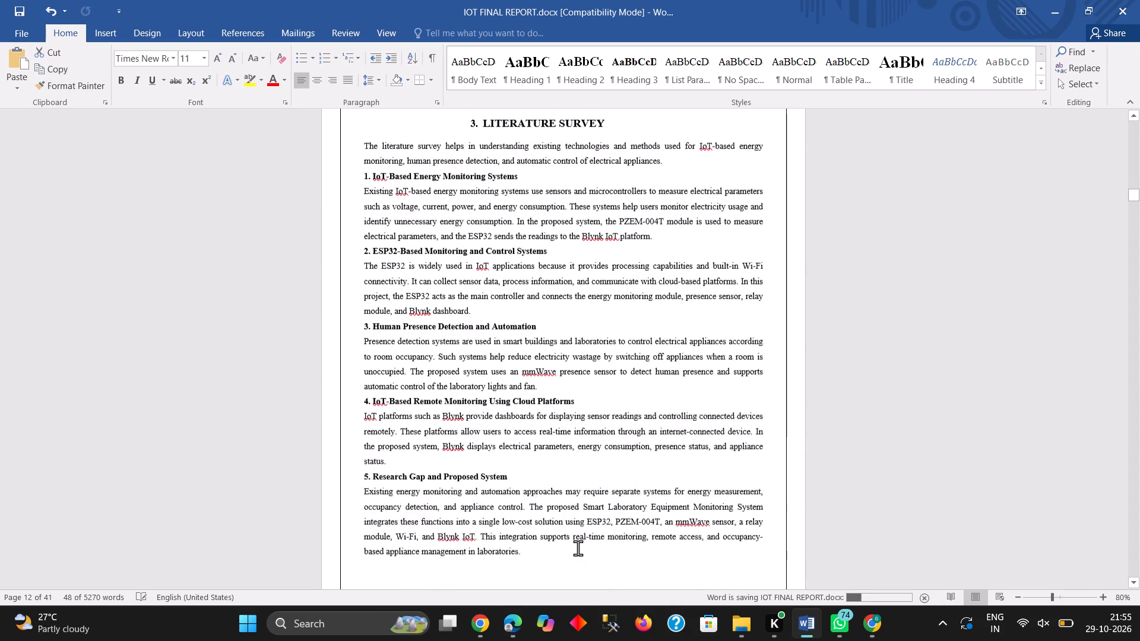
scroll(578, 548, up, 1)
scroll(578, 548, down, 6)
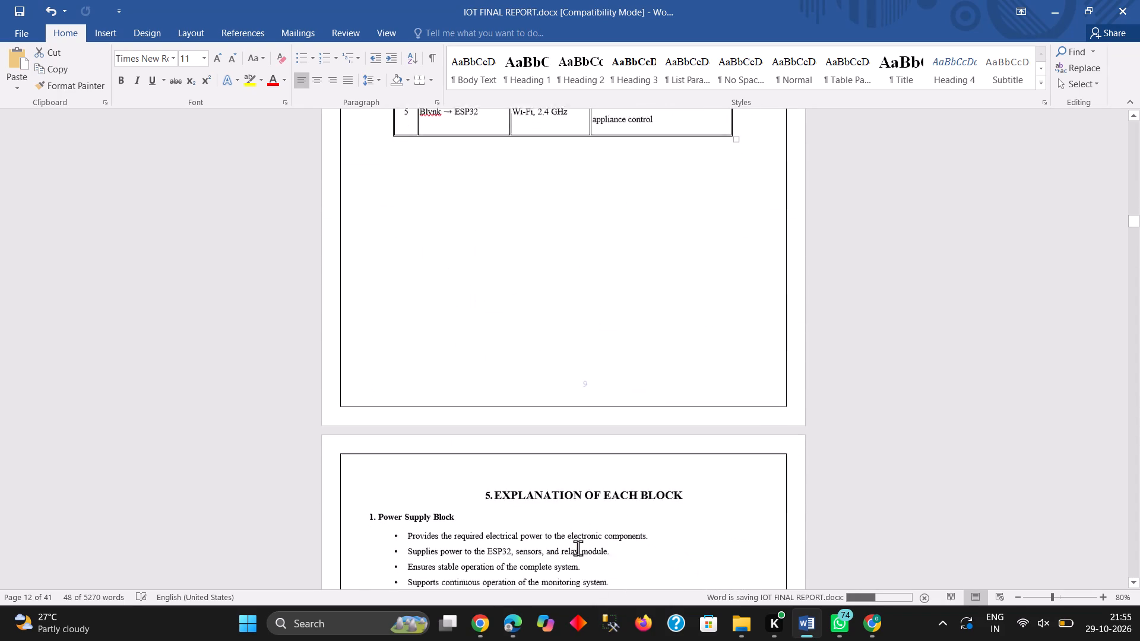
scroll(578, 548, down, 6)
scroll(578, 548, up, 3)
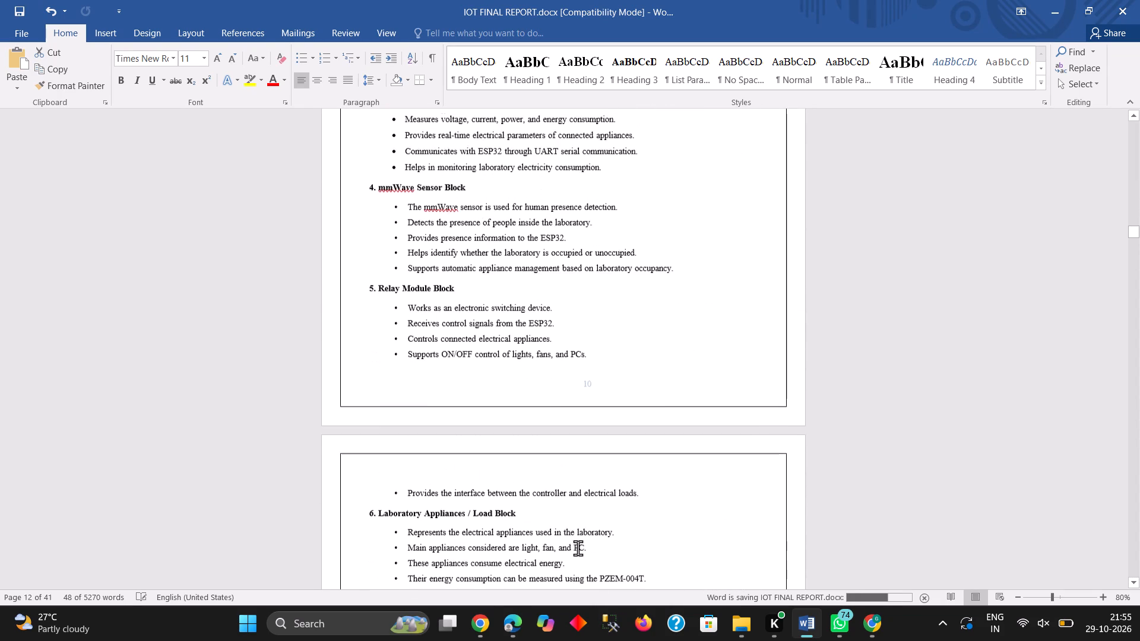
scroll(578, 548, up, 9)
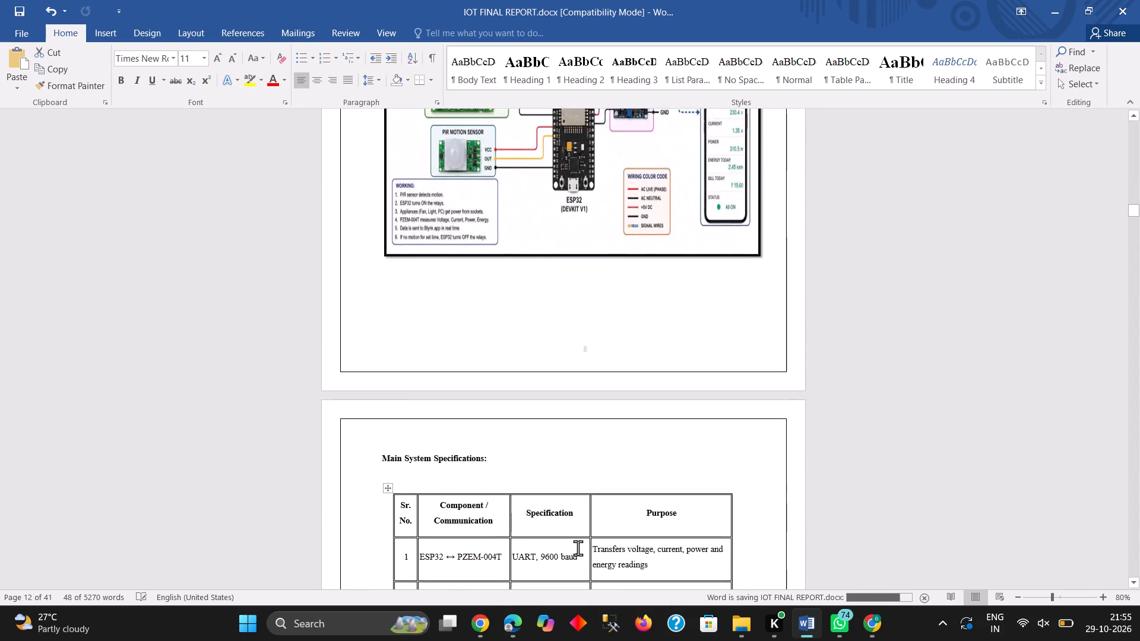
scroll(578, 548, up, 10)
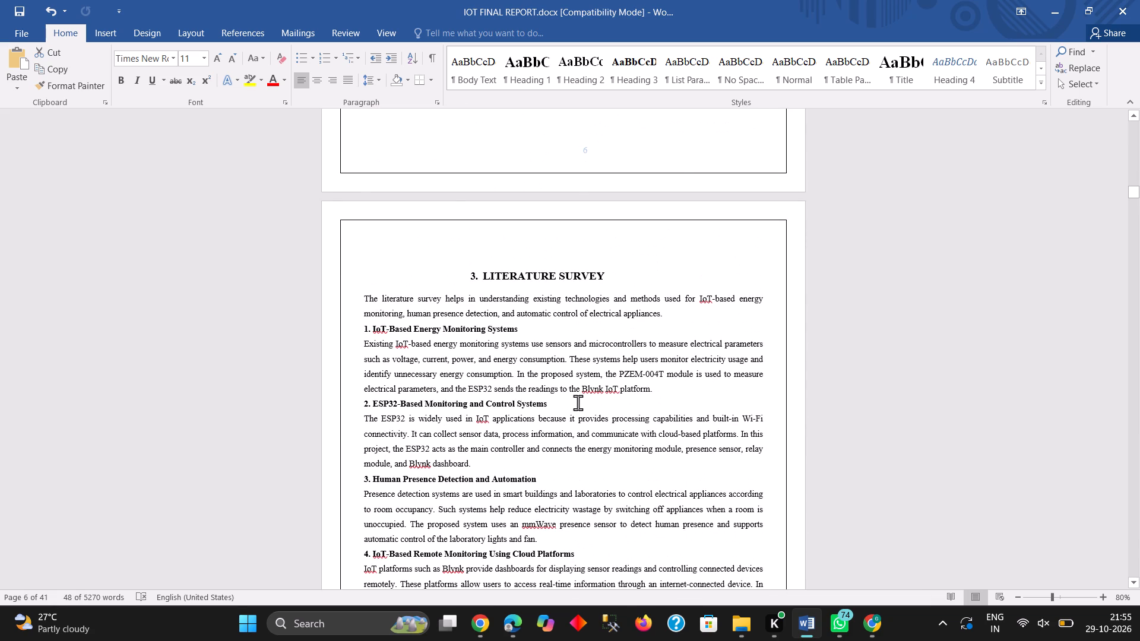
scroll(578, 402, down, 12)
scroll(578, 402, up, 1)
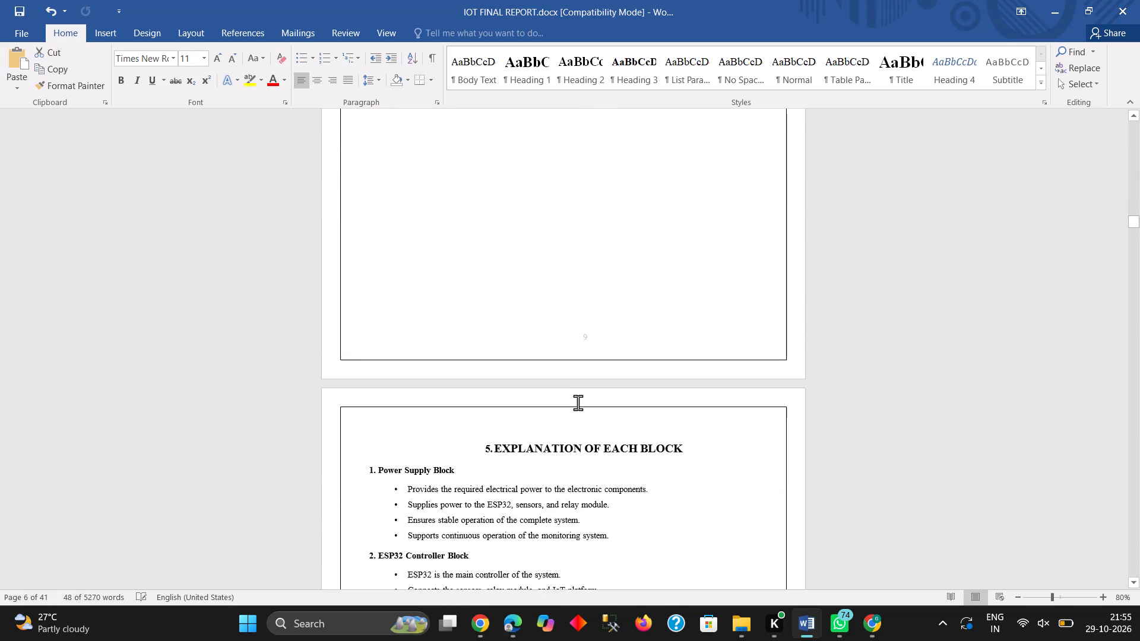
Enlarge the Main System Specifications table slightly, widening it towards the page's right border.
scroll(578, 402, up, 1)
click(409, 244)
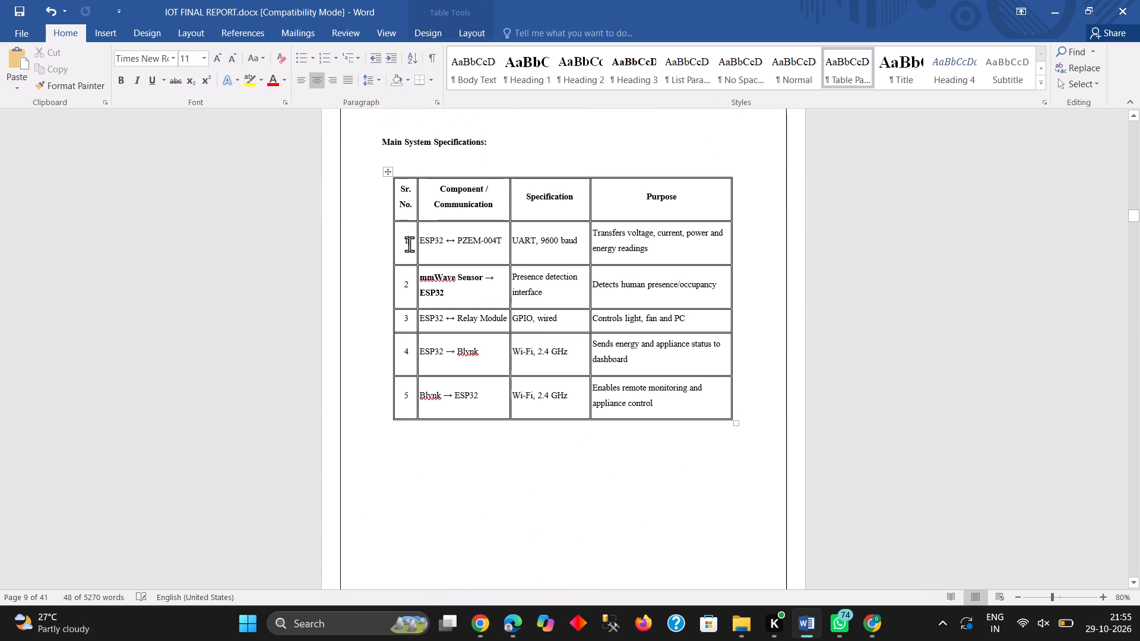
drag(733, 422, 759, 427)
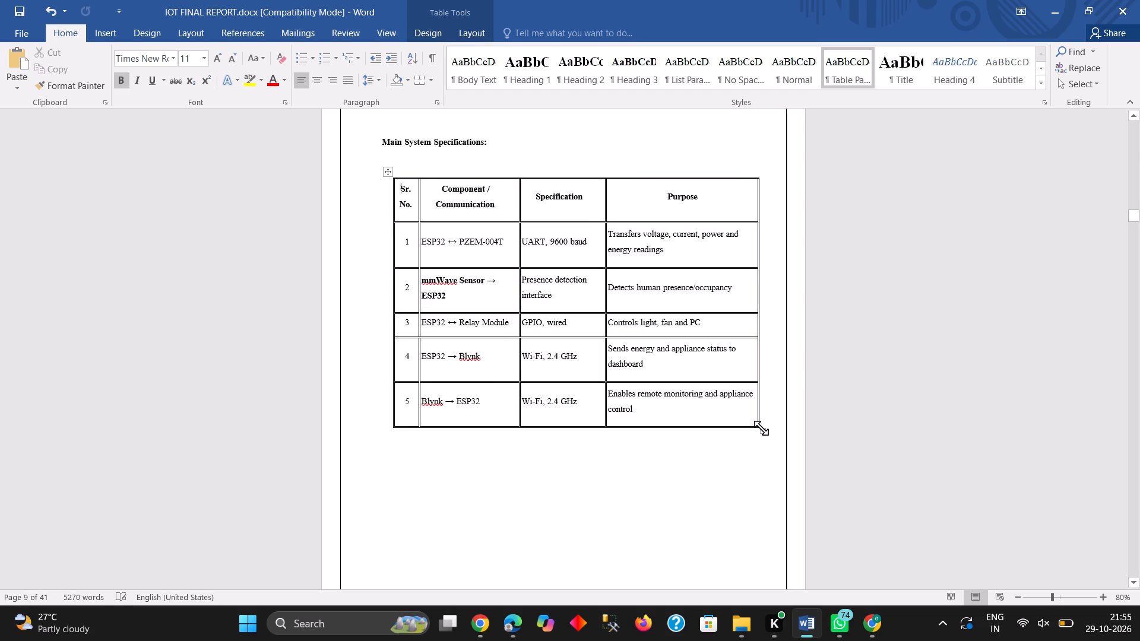
Try to shift the whole Main System Specifications table slightly towards the page's left border.
drag(390, 174, 377, 174)
click(377, 174)
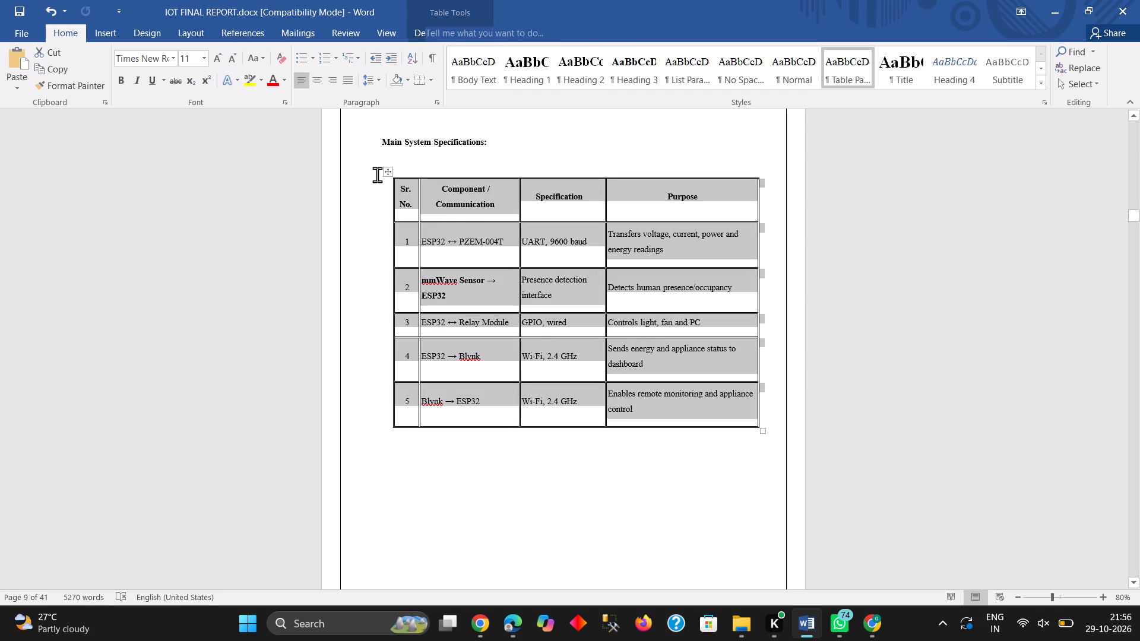
Remove two empty lines between the "Main System Specifications:" heading and its table on page 9.
key(BackSpace)
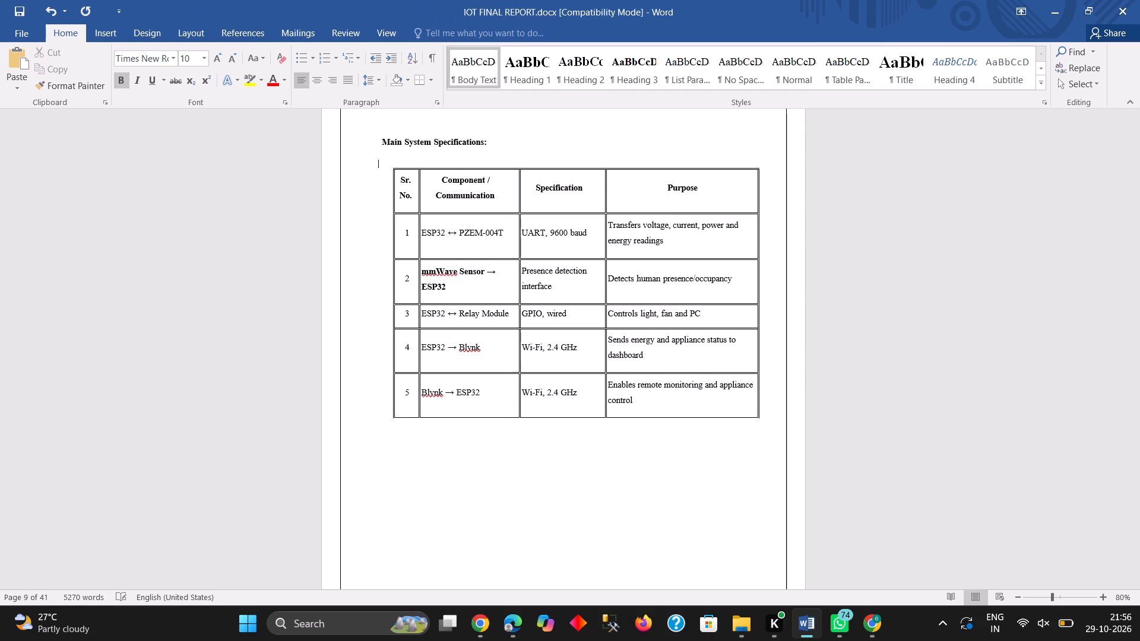
key(BackSpace)
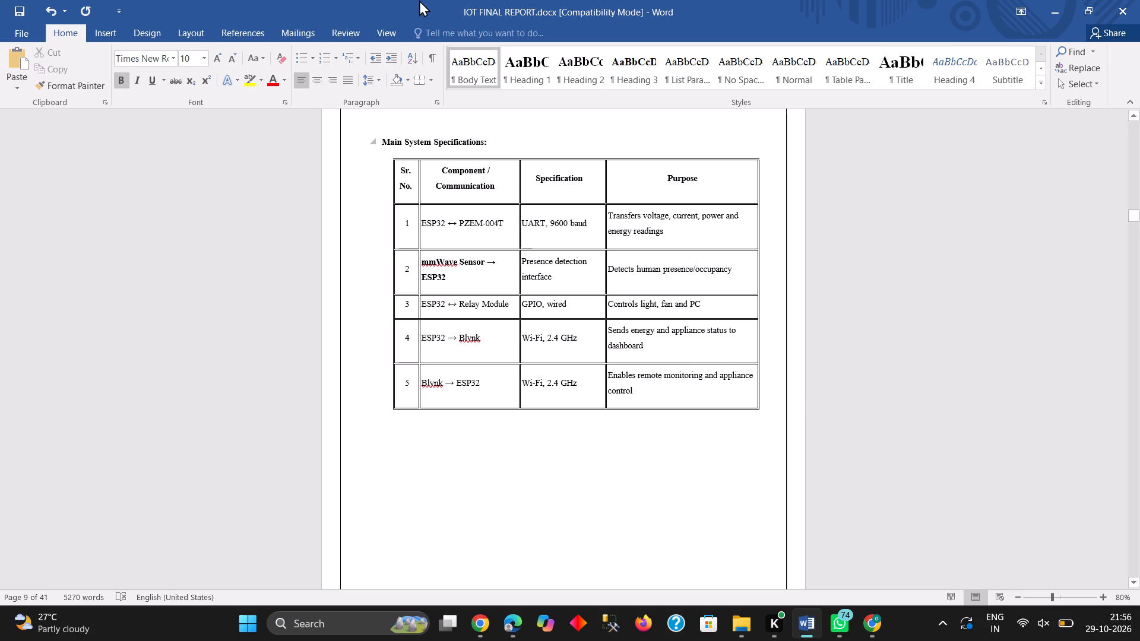
Decrease the indent of the whole Main System Specifications table by two levels to align it with the left text margin.
click(378, 55)
click(378, 55)
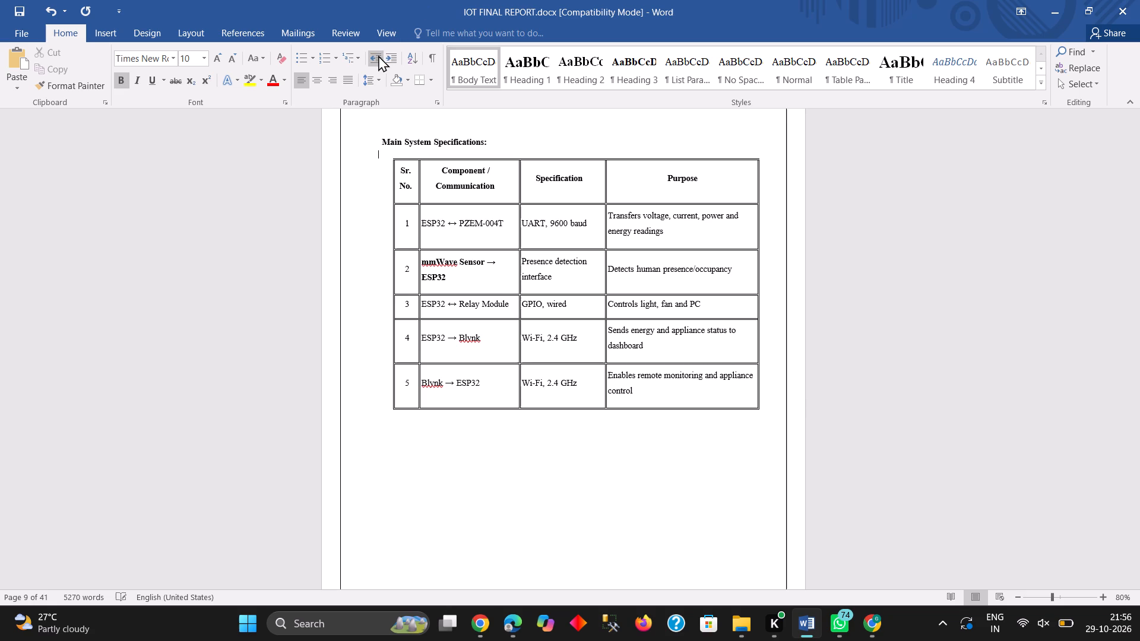
click(395, 164)
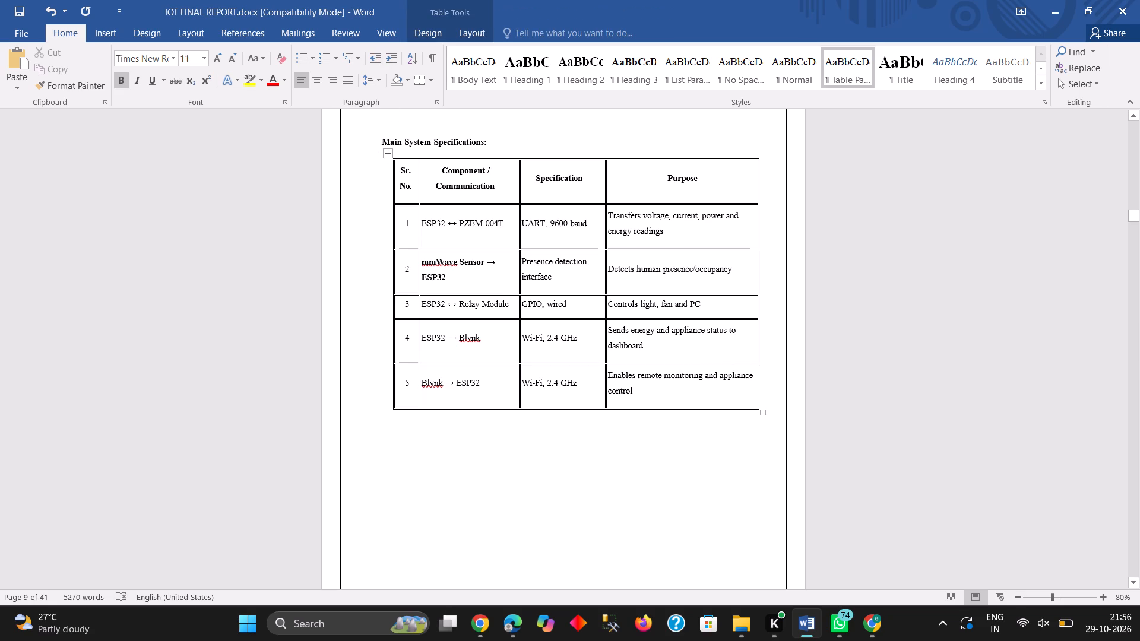
click(390, 151)
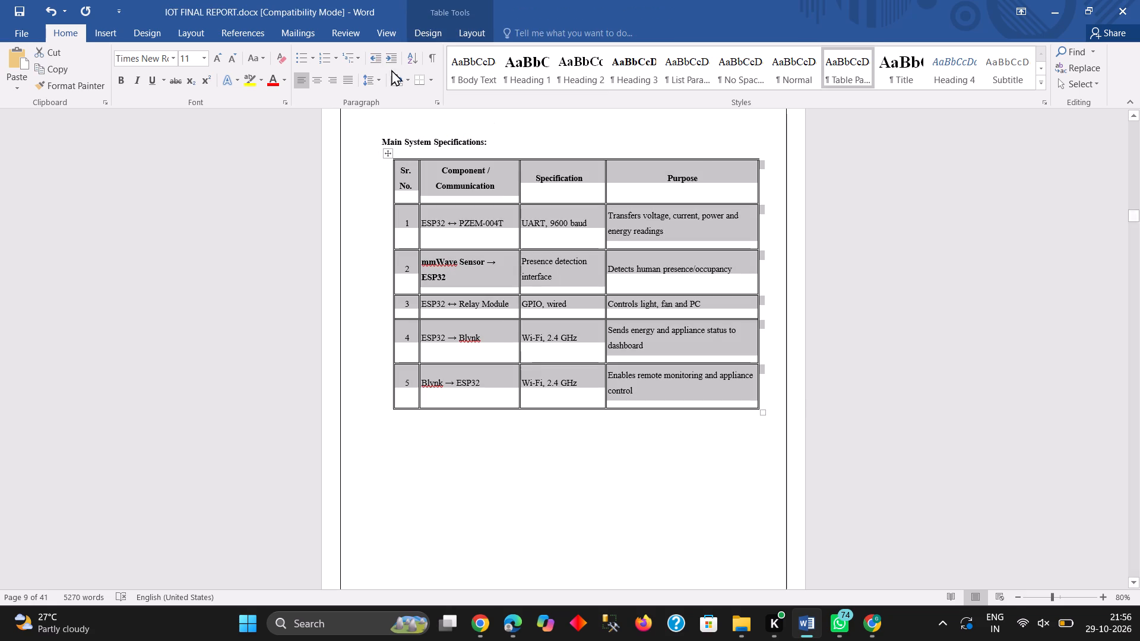
click(372, 59)
click(372, 59)
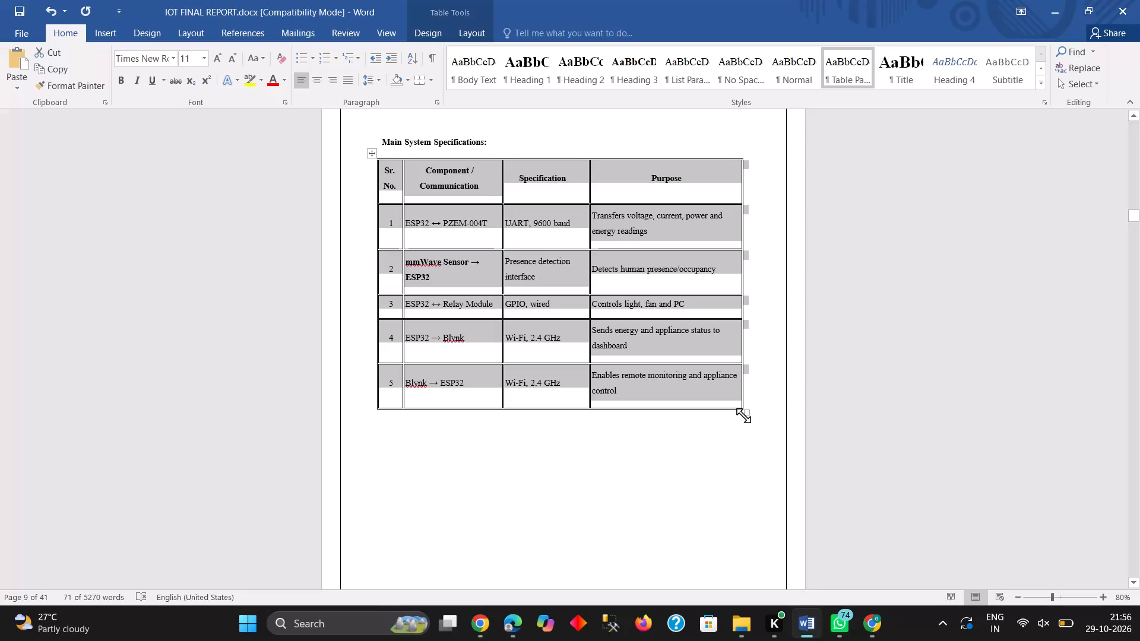
Enlarge the Main System Specifications table slightly towards the right page border.
drag(743, 415, 766, 421)
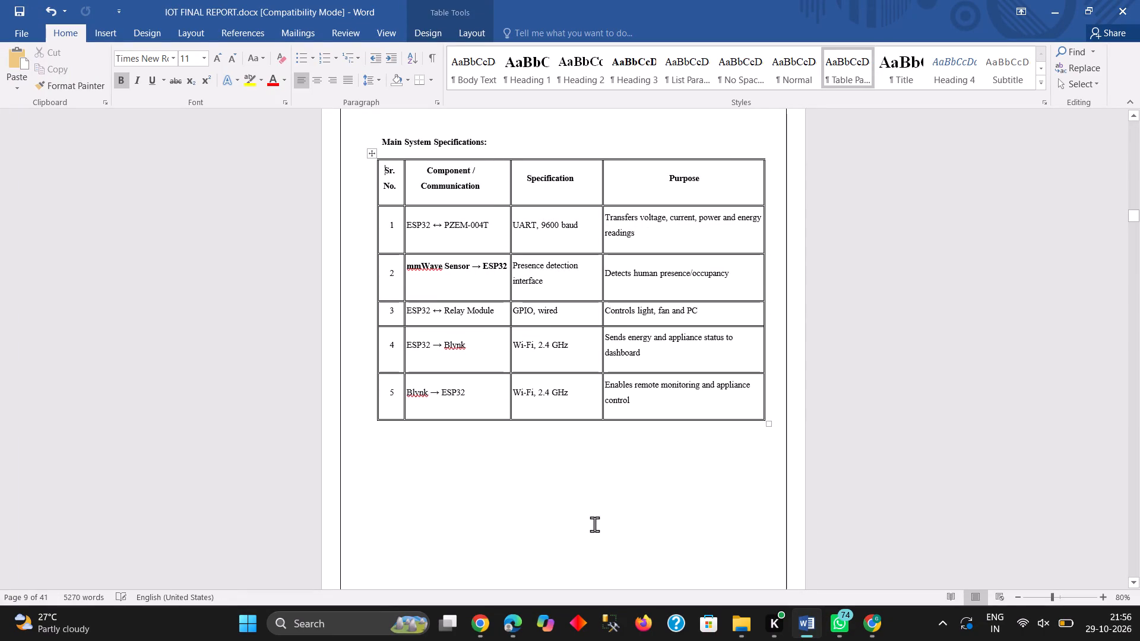
click(594, 524)
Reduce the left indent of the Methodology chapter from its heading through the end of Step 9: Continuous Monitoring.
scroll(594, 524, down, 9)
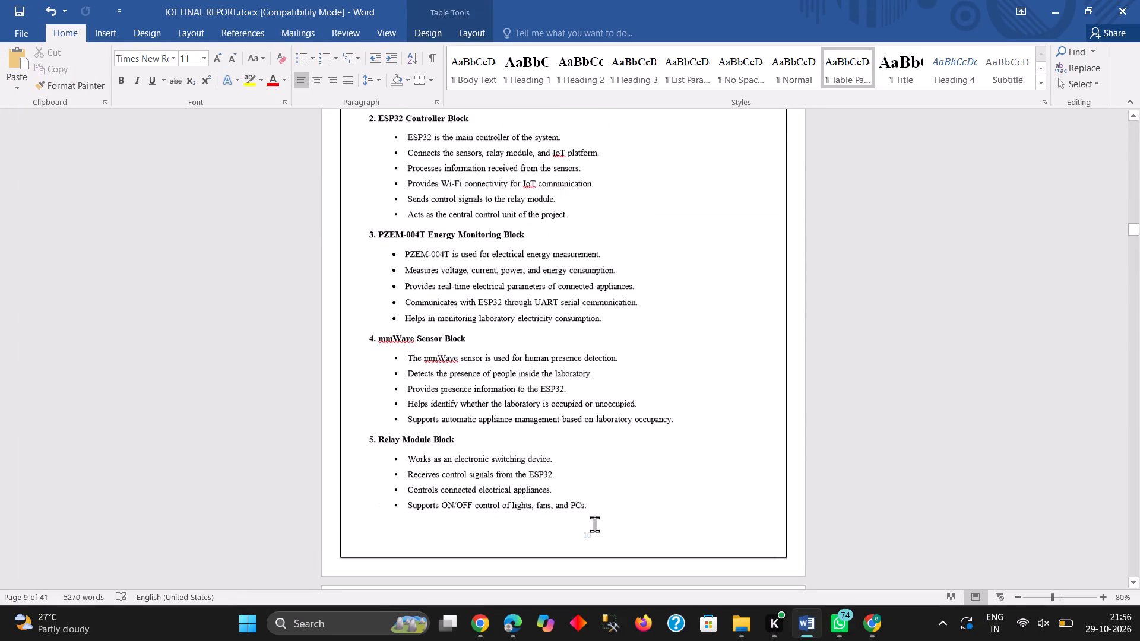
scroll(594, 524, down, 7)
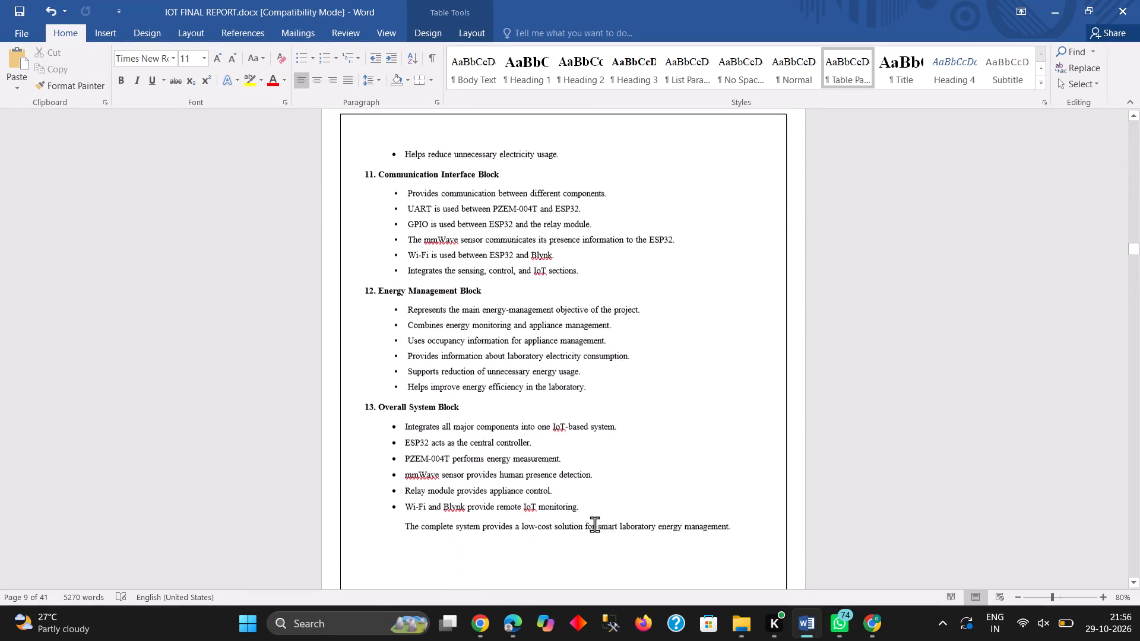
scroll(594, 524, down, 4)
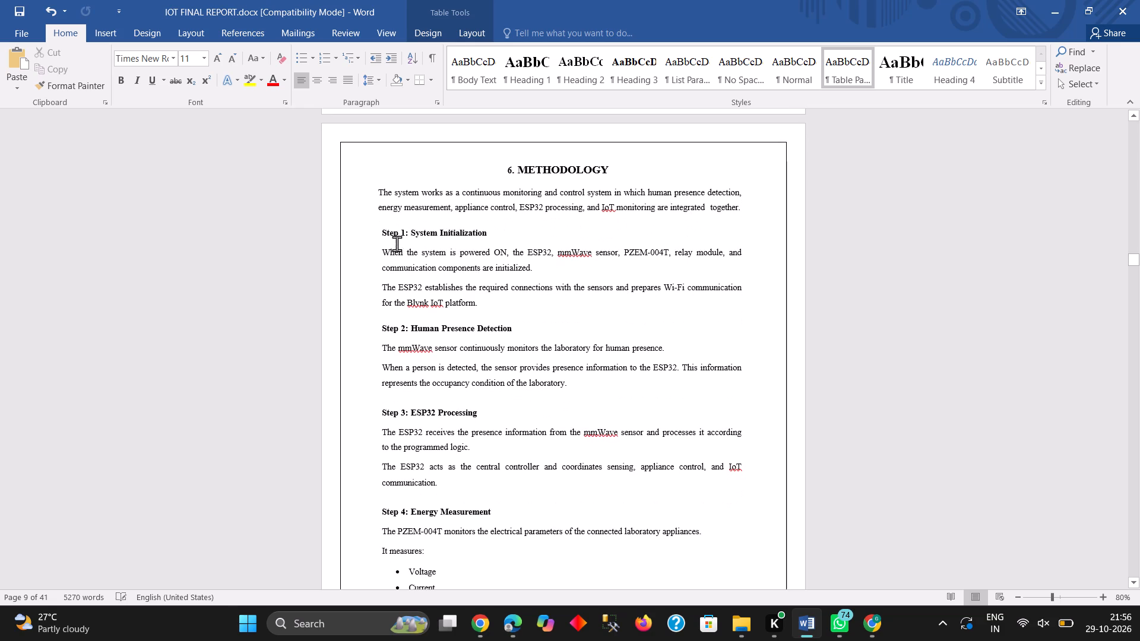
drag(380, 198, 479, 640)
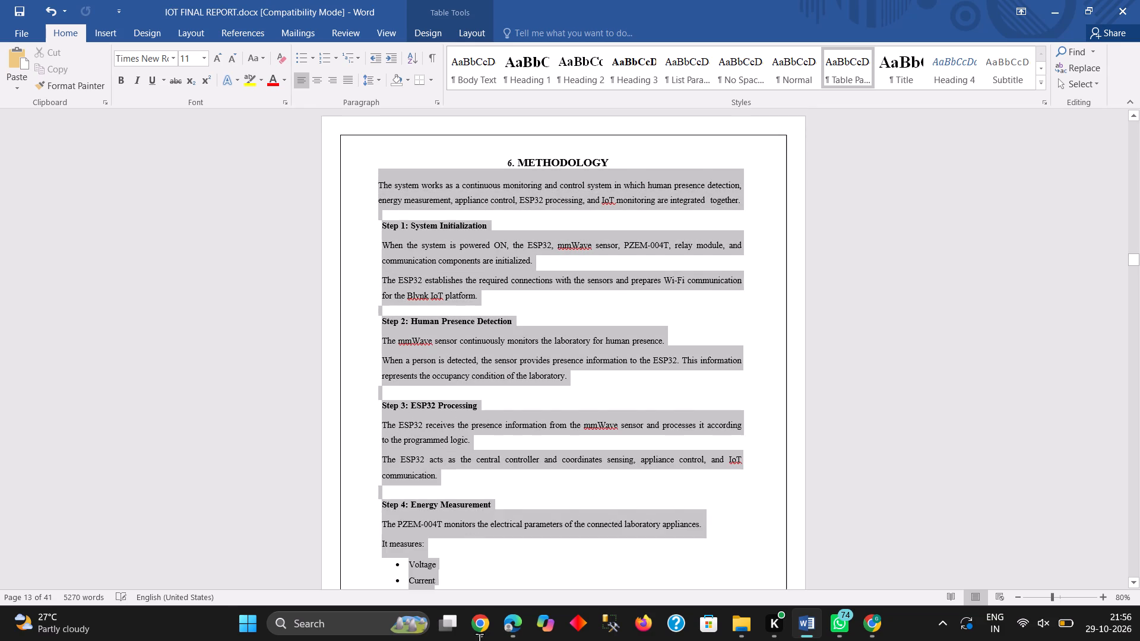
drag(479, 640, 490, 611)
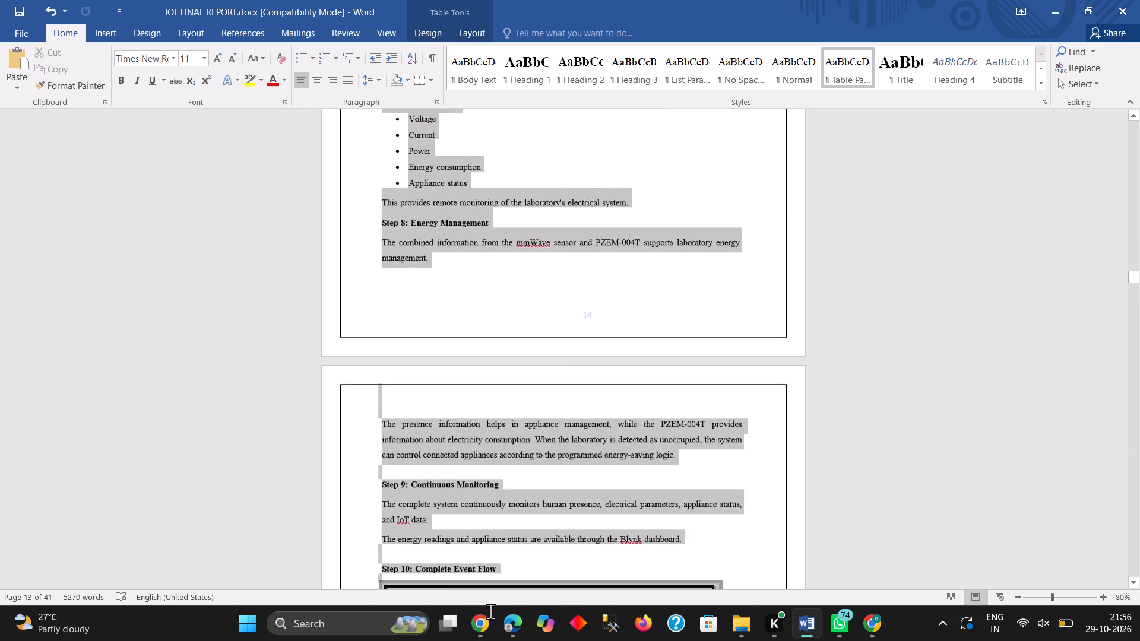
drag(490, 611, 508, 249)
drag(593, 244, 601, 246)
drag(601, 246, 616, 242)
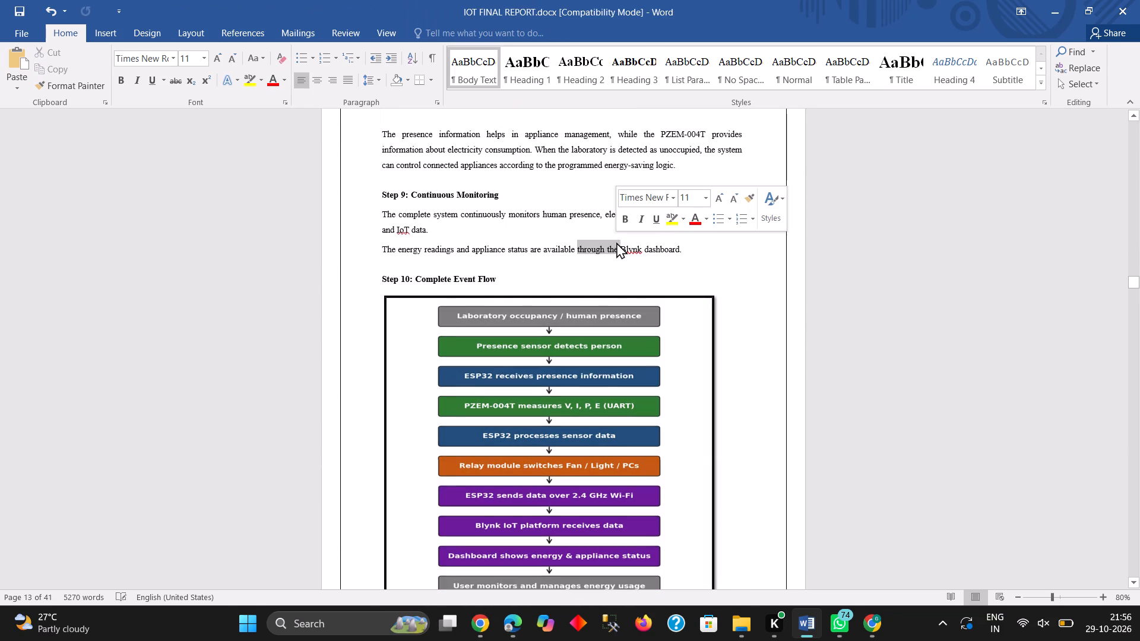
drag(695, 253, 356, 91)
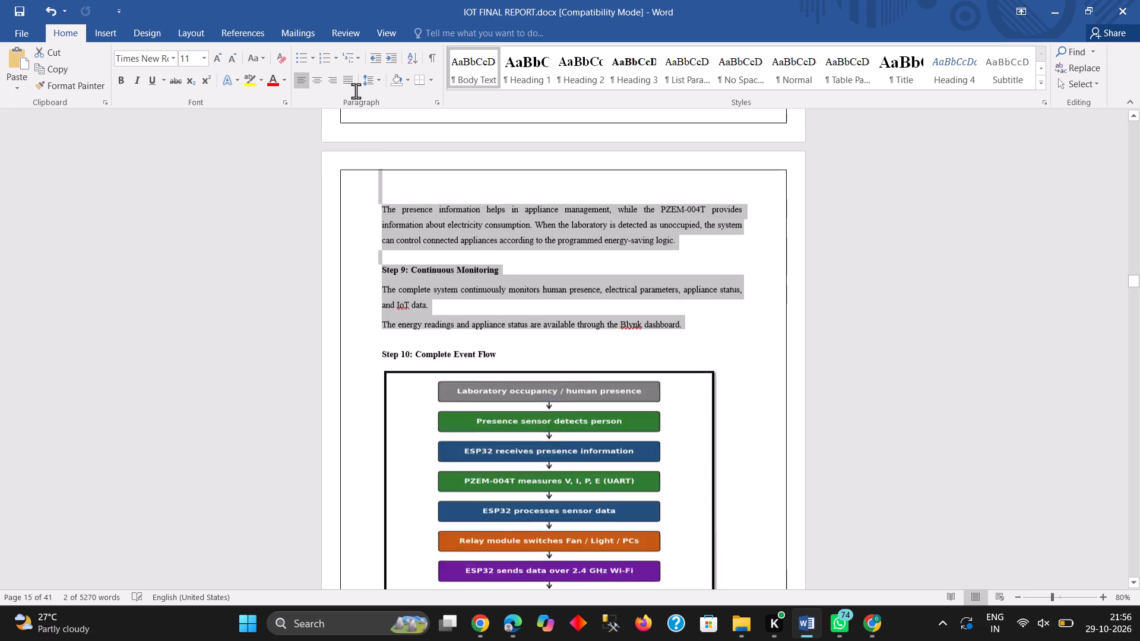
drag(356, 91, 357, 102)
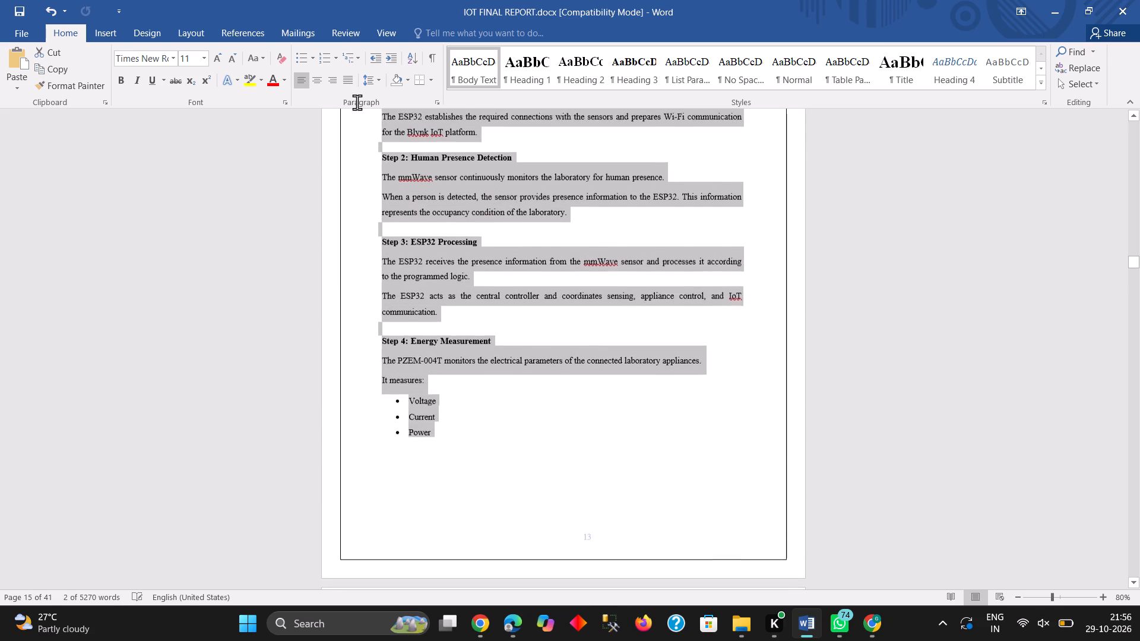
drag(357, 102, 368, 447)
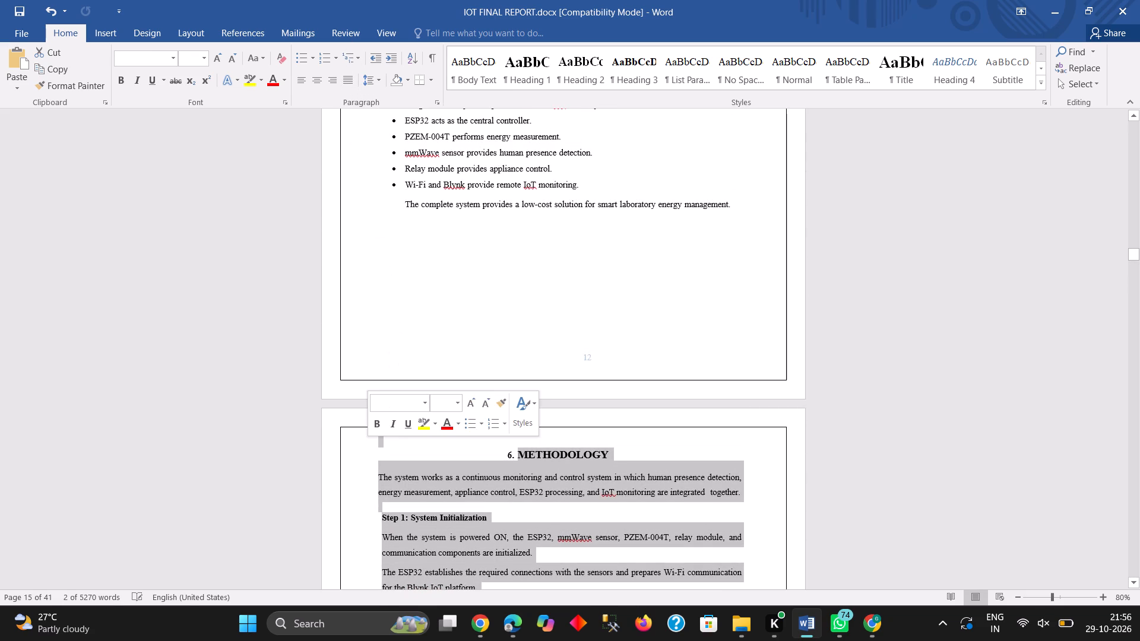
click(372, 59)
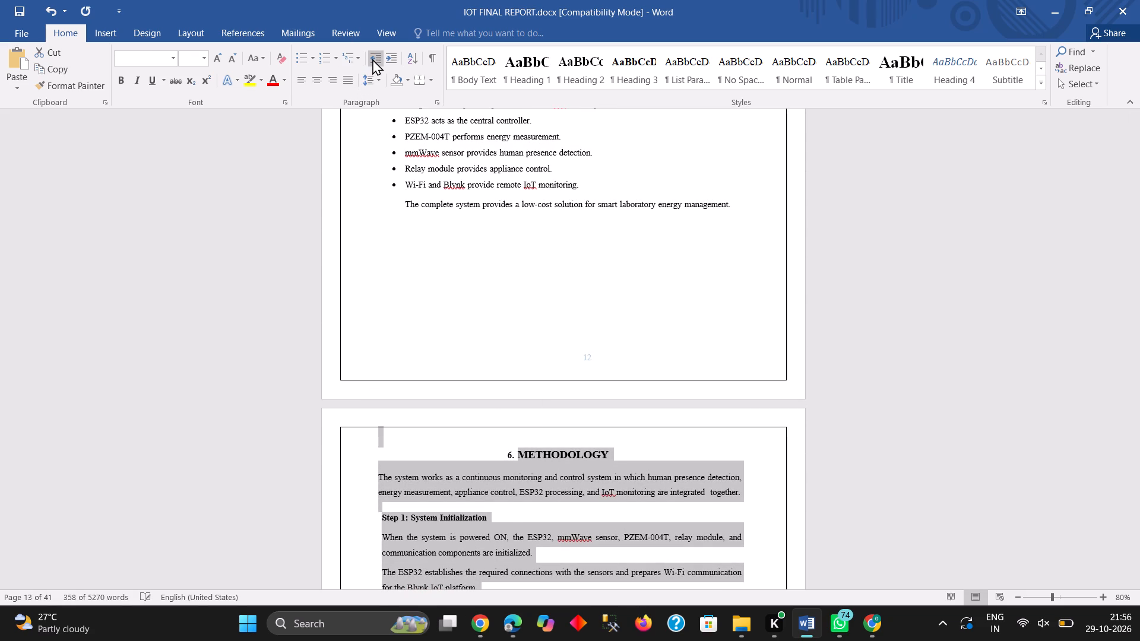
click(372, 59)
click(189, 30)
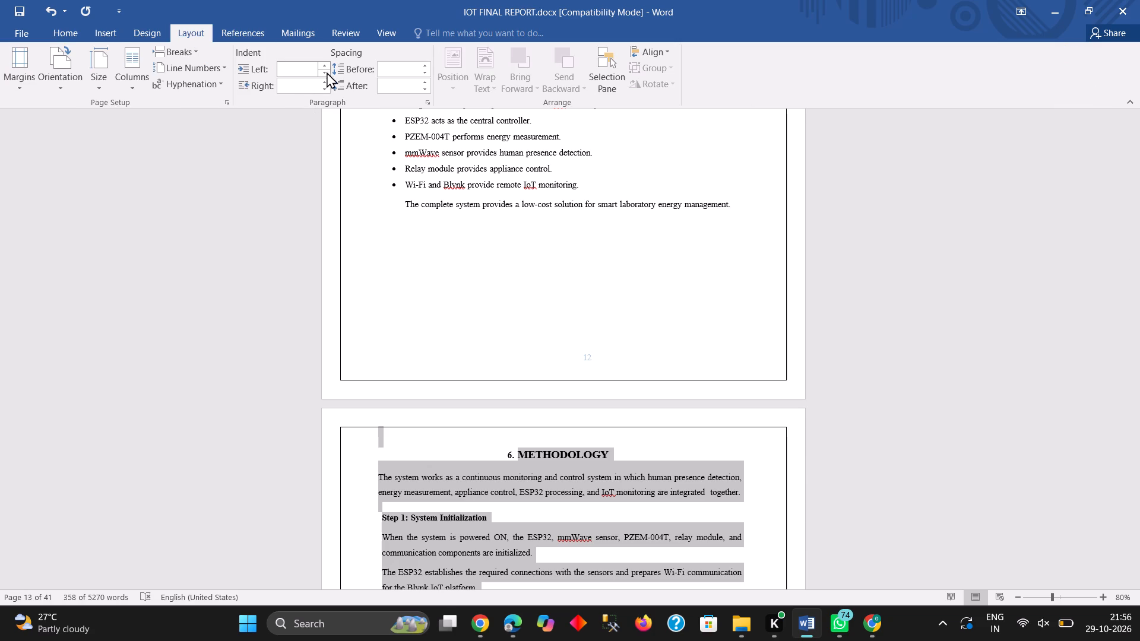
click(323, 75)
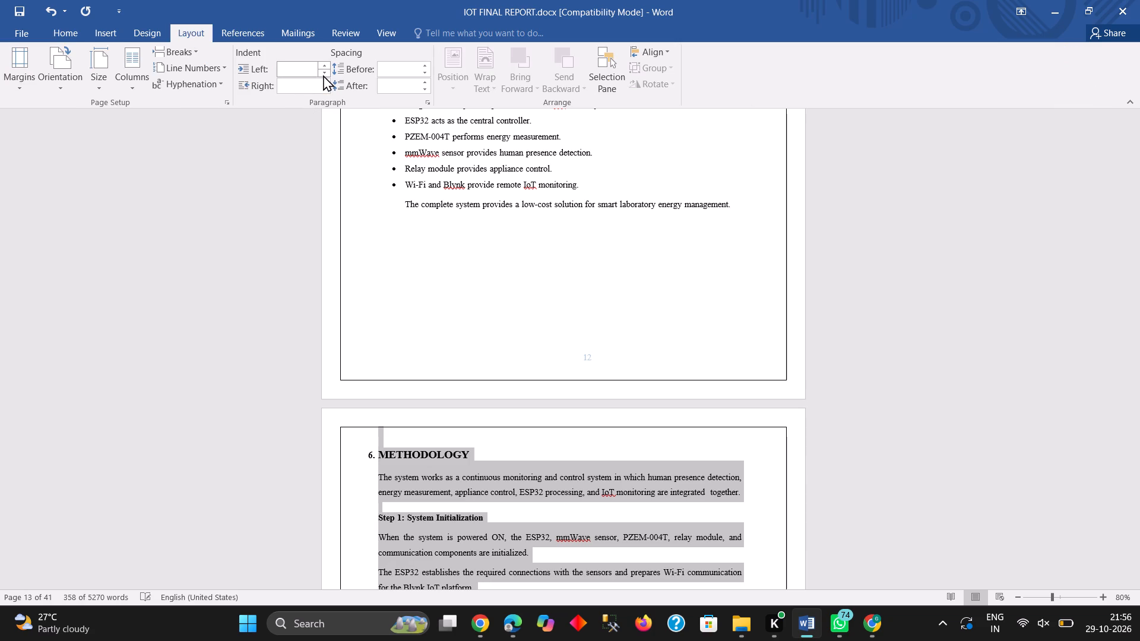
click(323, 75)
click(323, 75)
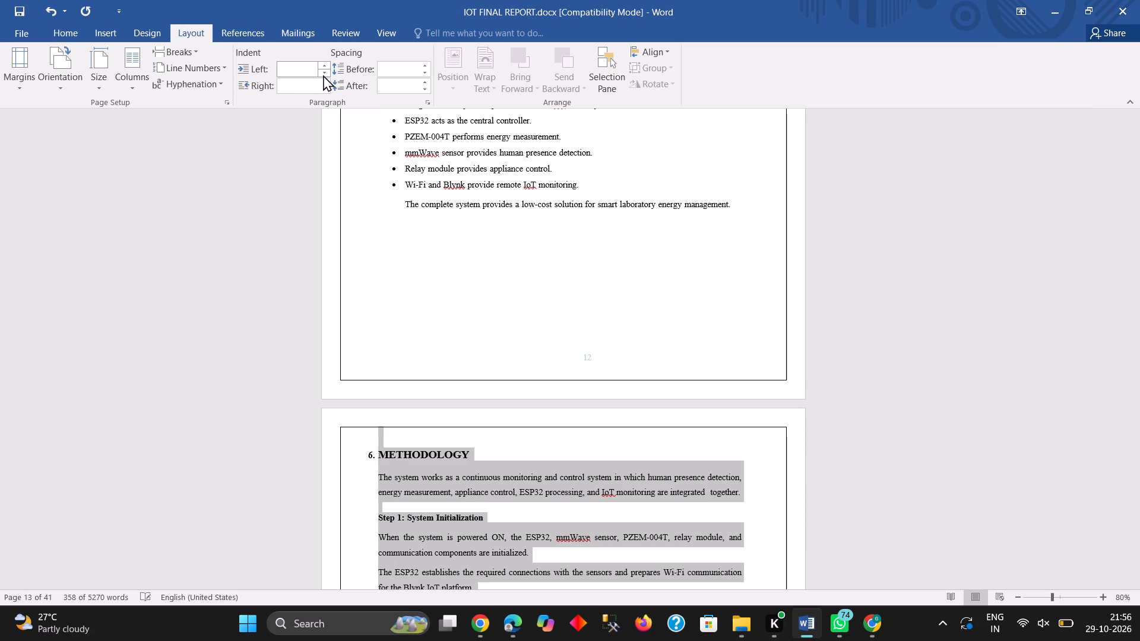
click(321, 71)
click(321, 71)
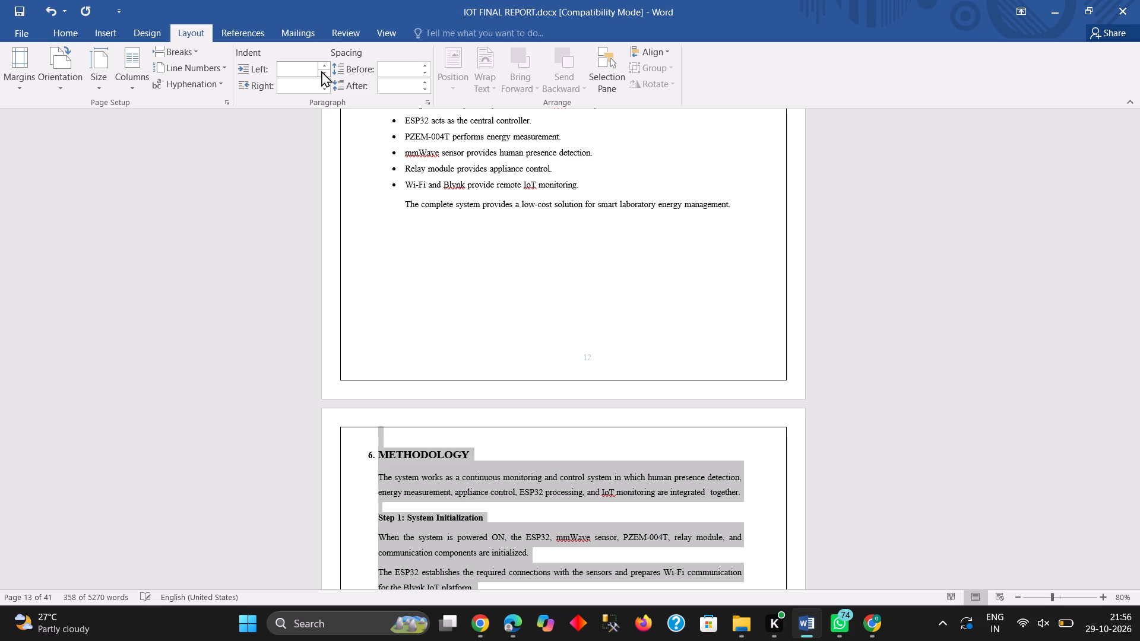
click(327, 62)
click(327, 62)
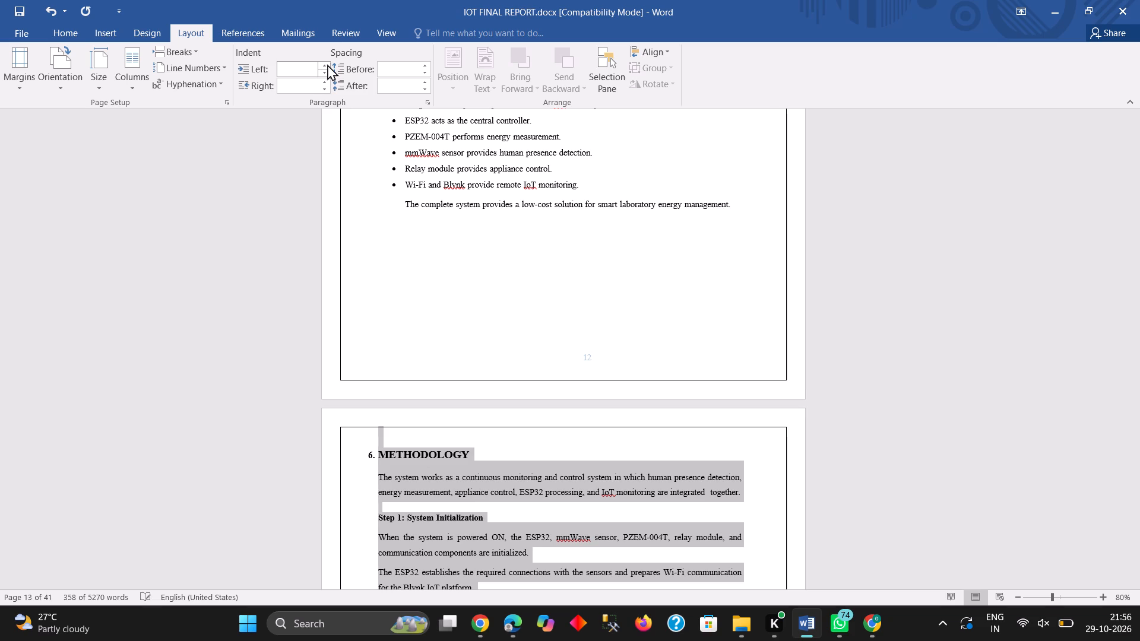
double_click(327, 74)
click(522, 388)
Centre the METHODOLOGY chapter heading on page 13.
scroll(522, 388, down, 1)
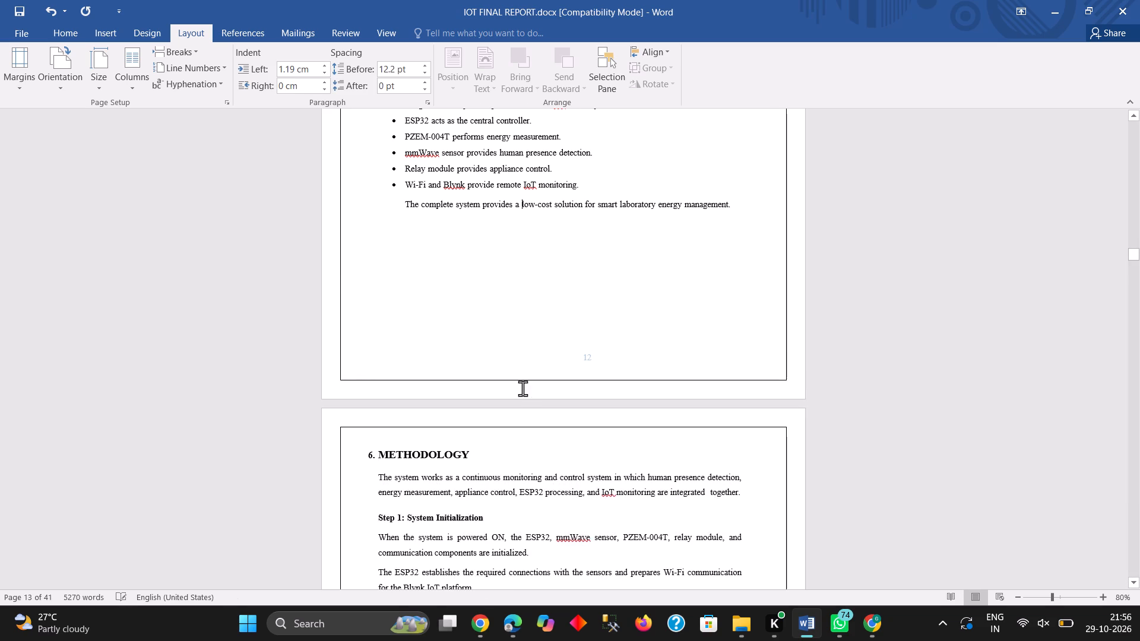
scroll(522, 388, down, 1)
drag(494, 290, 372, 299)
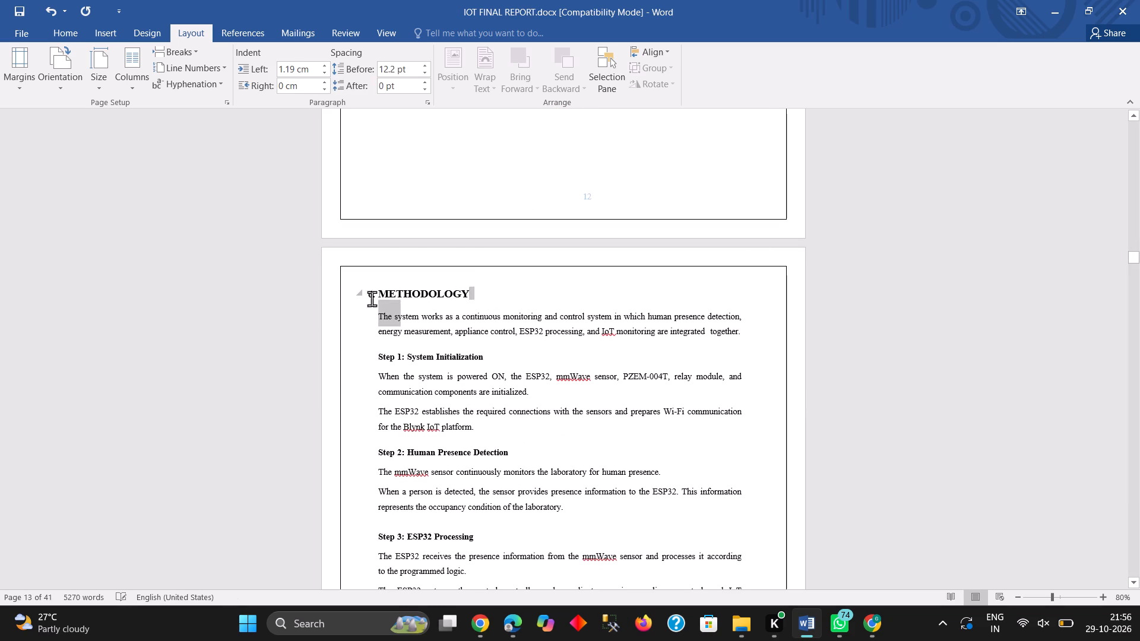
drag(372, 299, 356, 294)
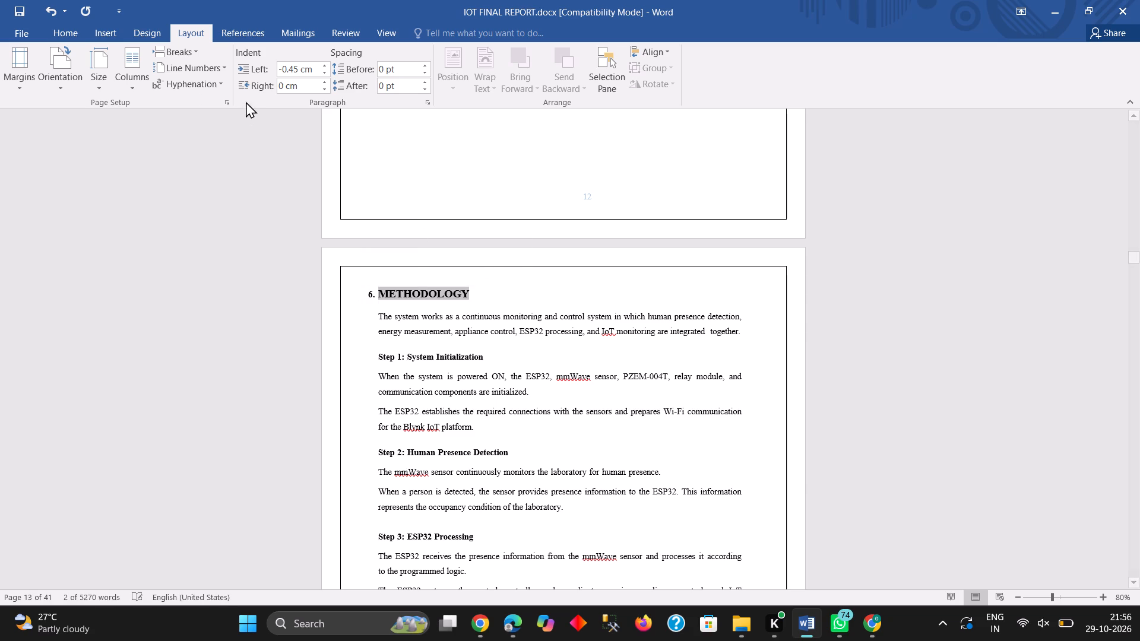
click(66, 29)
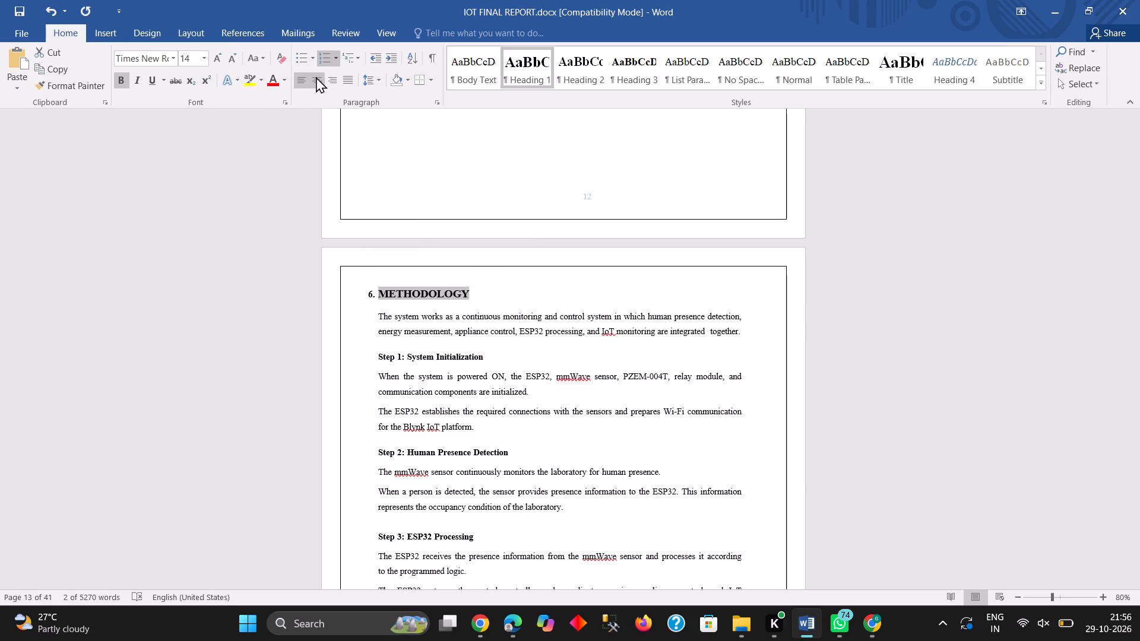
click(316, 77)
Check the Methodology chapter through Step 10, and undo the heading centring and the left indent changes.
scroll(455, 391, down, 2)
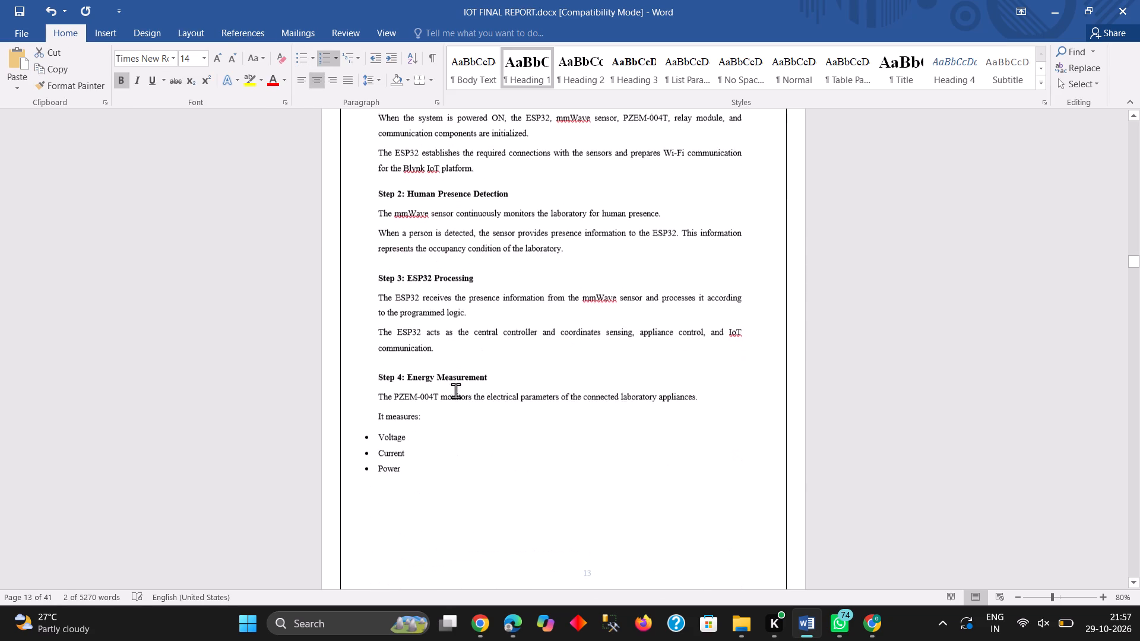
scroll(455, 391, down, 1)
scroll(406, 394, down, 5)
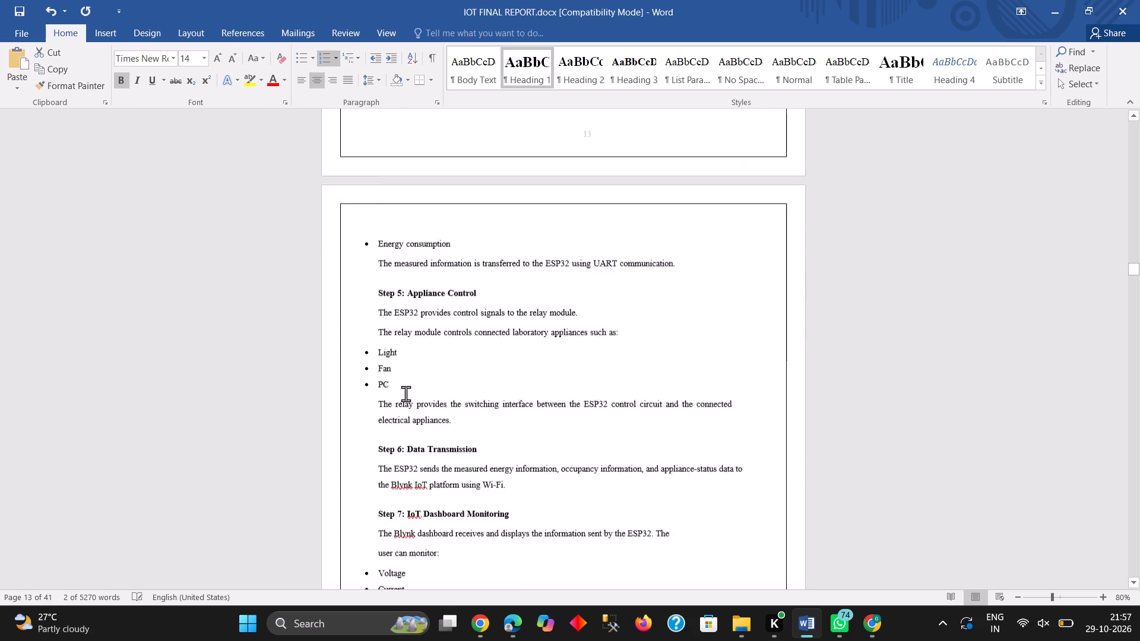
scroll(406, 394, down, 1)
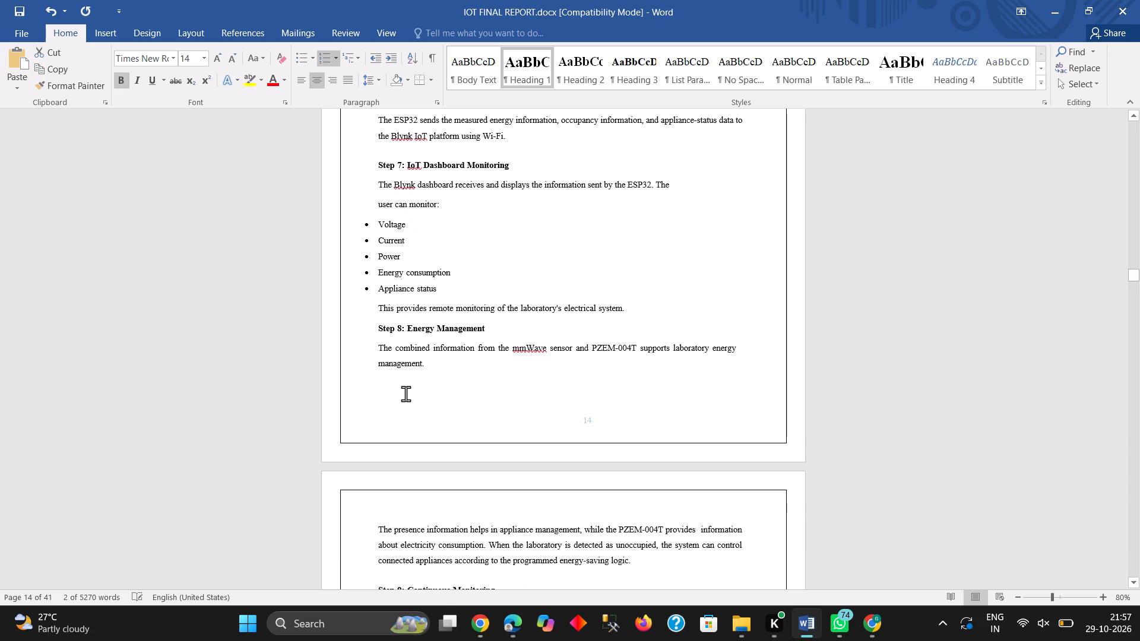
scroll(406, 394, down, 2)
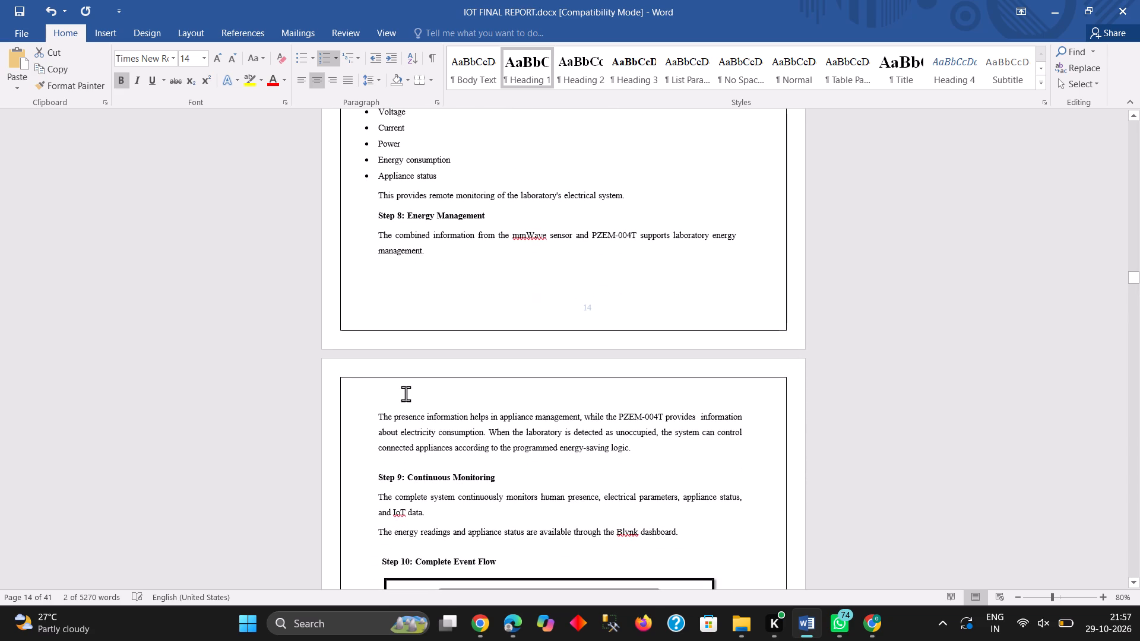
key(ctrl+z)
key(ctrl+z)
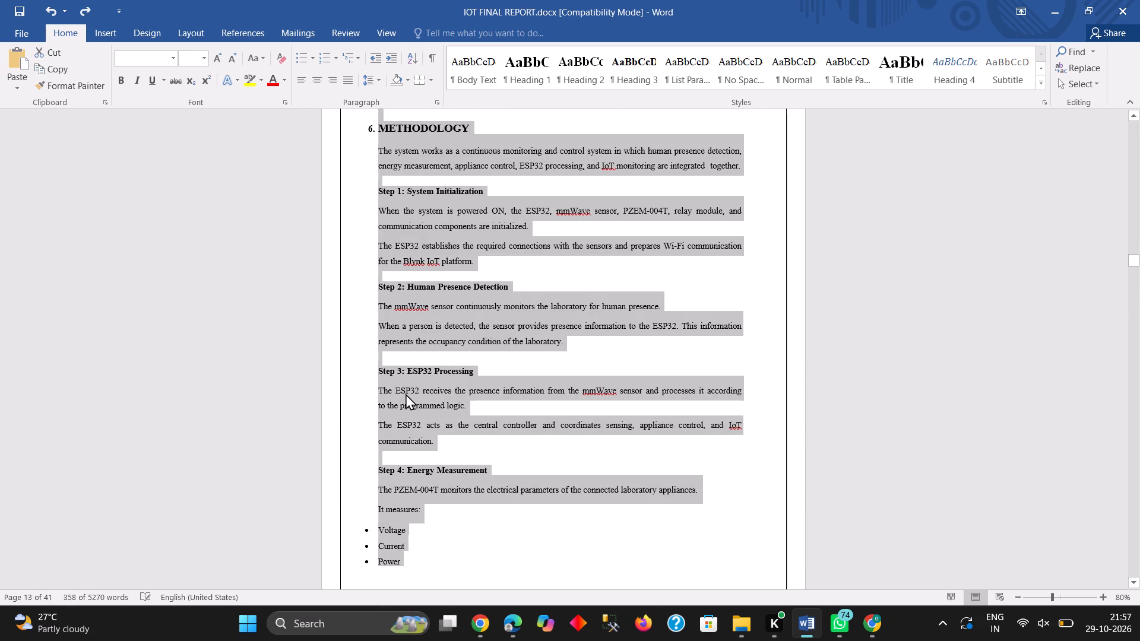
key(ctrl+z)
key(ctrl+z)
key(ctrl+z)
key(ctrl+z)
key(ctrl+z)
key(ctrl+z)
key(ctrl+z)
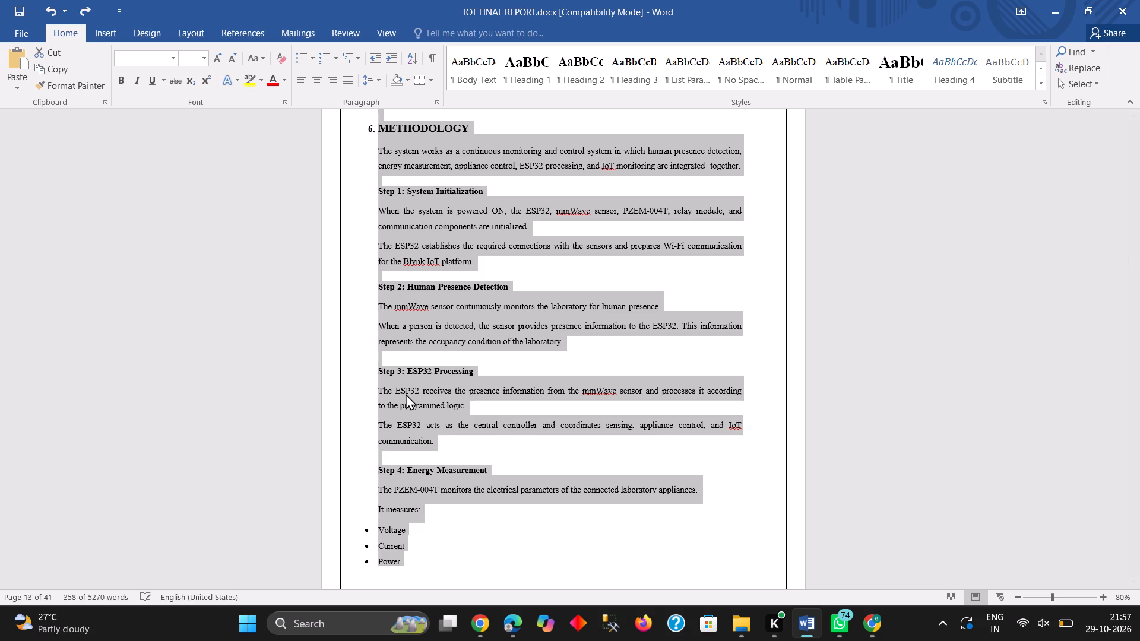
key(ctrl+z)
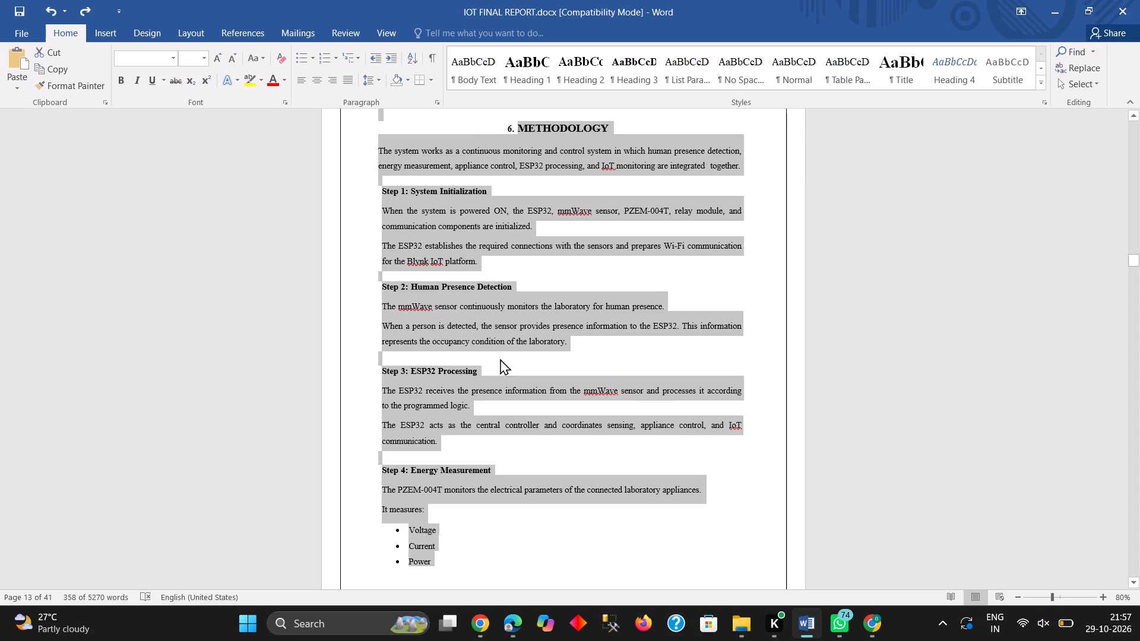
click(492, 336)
Examine the text and bullet indents across the block explanation, methodology and implementation chapters, up to section 7.7.
scroll(492, 336, down, 2)
scroll(492, 336, up, 2)
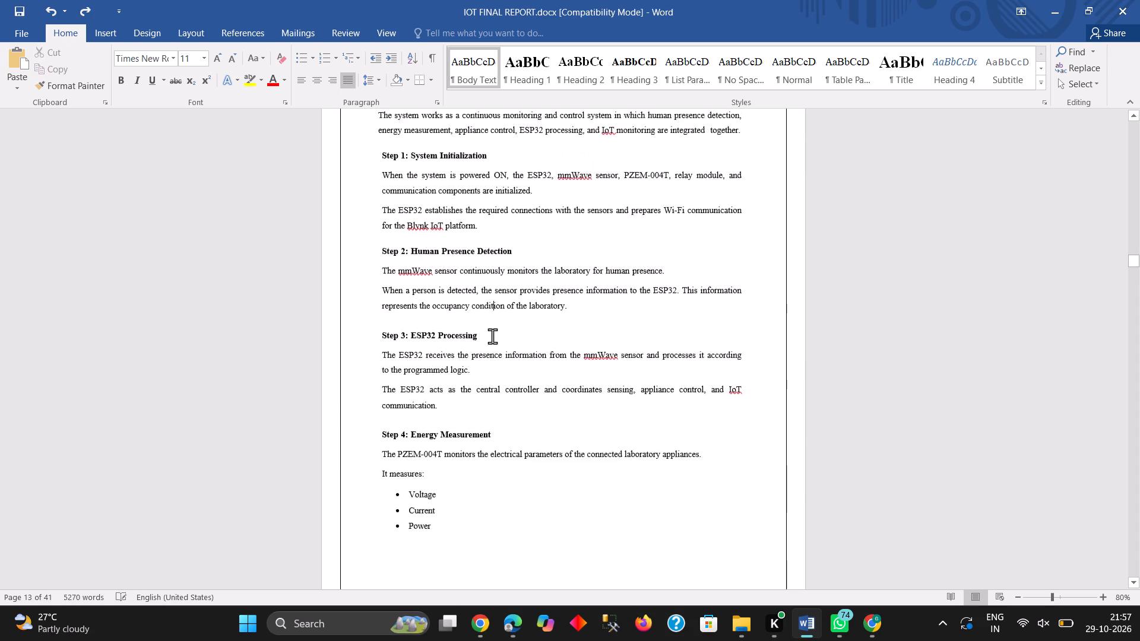
scroll(492, 336, up, 12)
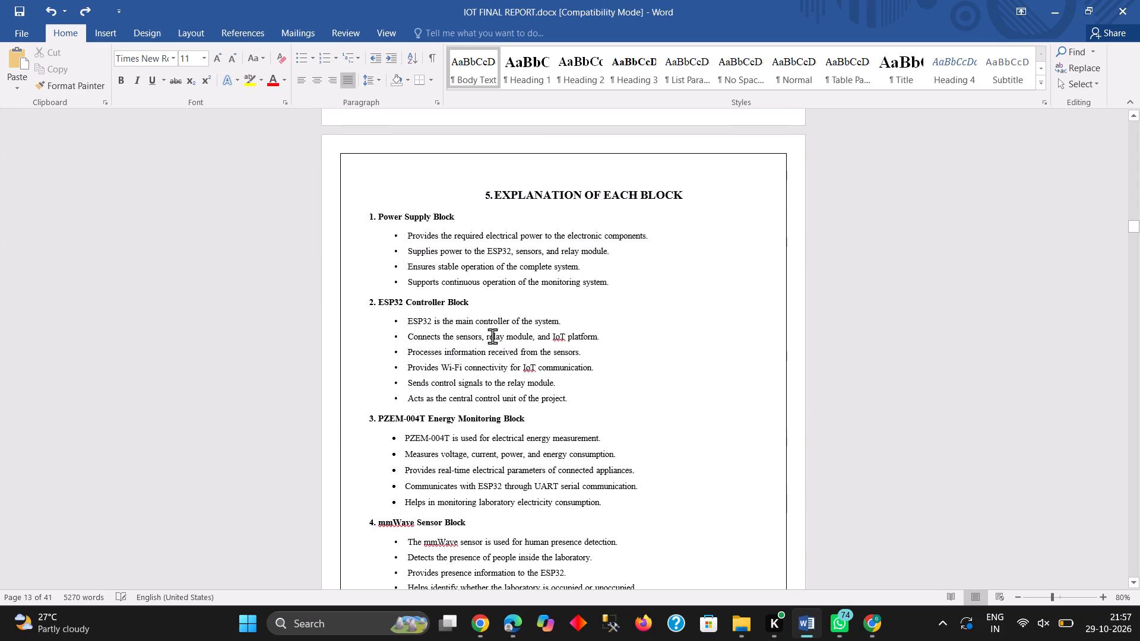
scroll(492, 336, up, 1)
scroll(492, 336, down, 14)
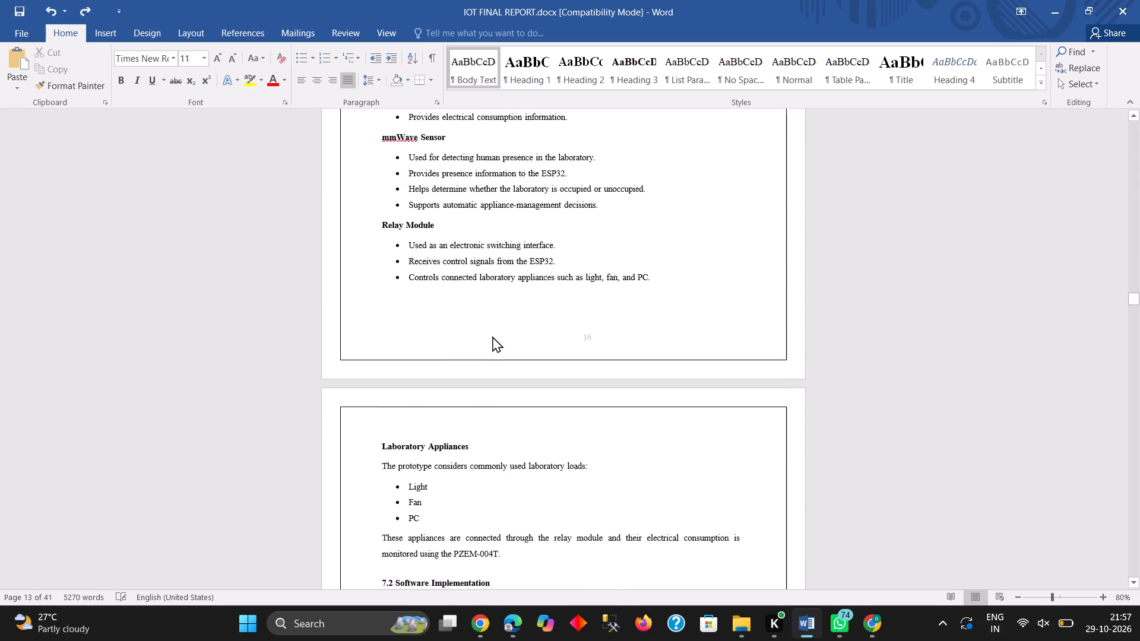
scroll(492, 336, down, 7)
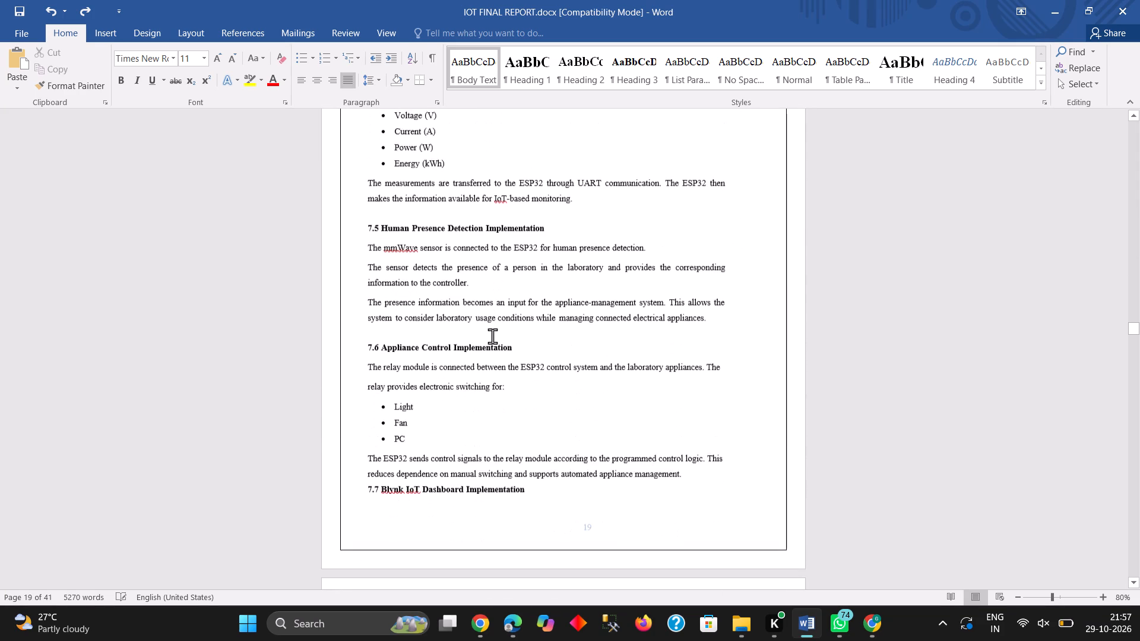
scroll(492, 336, down, 1)
scroll(492, 336, up, 4)
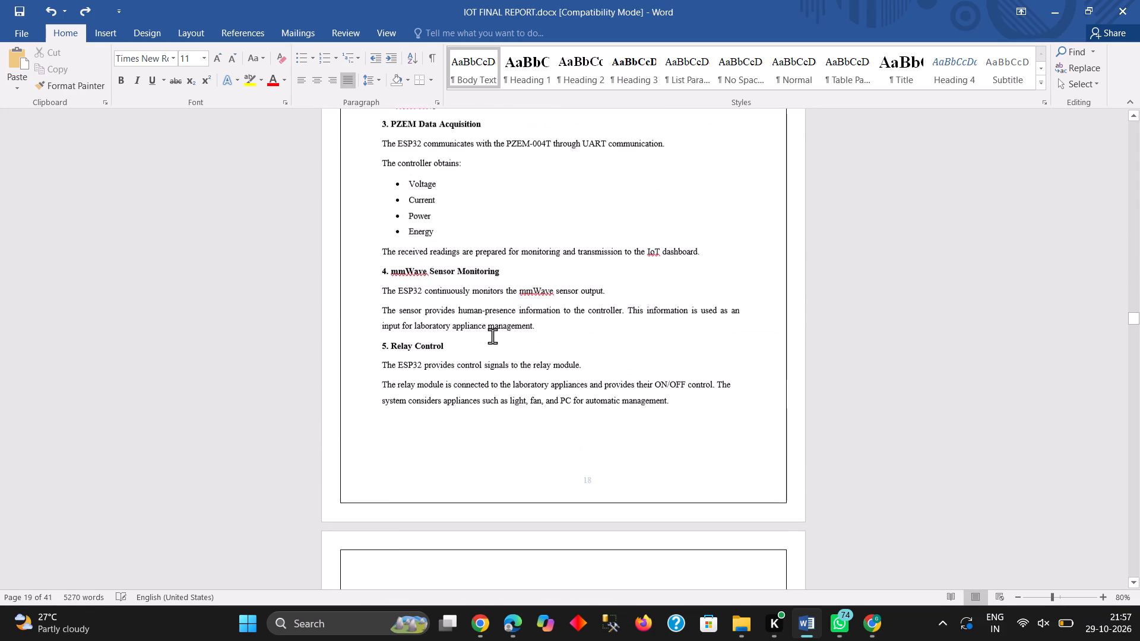
scroll(492, 336, up, 3)
scroll(492, 336, down, 1)
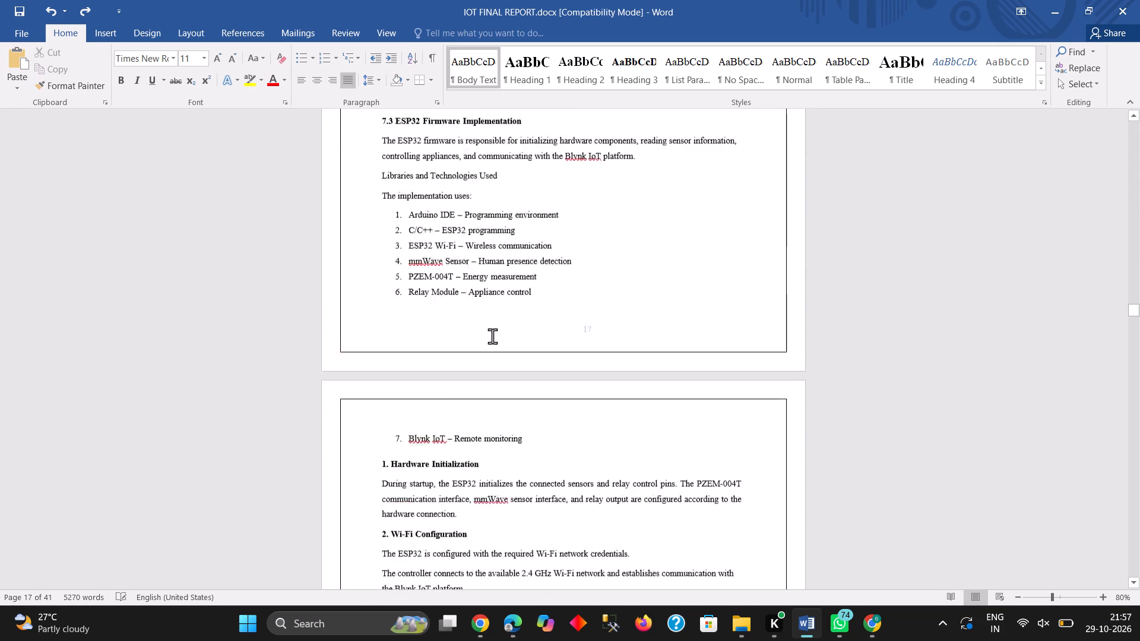
scroll(492, 336, down, 8)
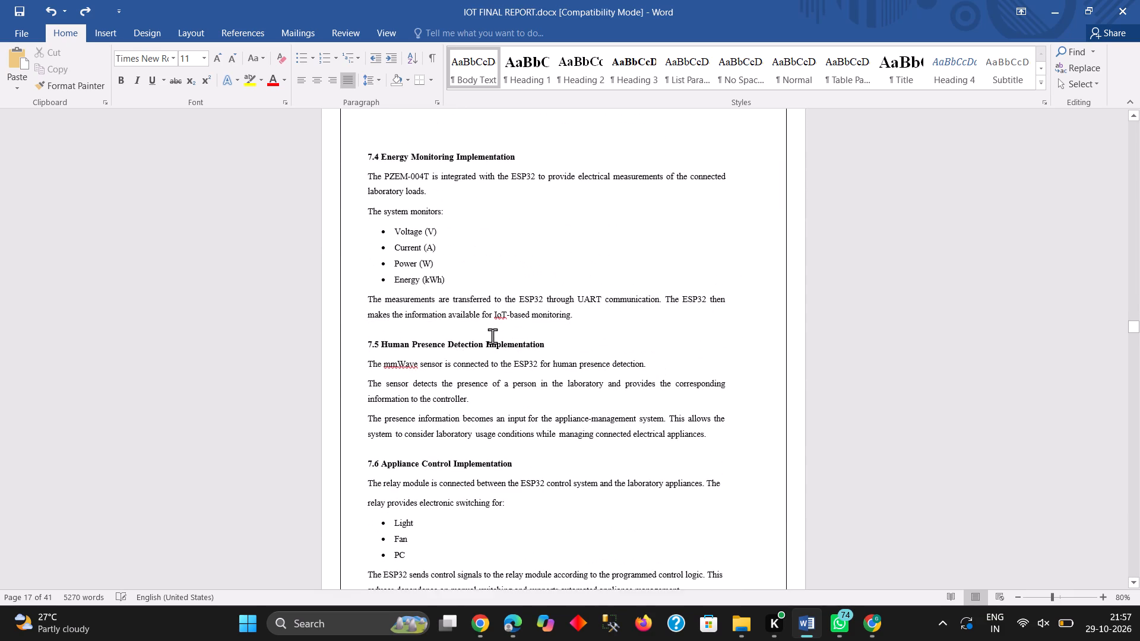
Reduce the left indent from the first paragraph under 7.7 Blynk IoT Dashboard Implementation through the 7.8 line introducing the communication structure.
scroll(492, 336, down, 3)
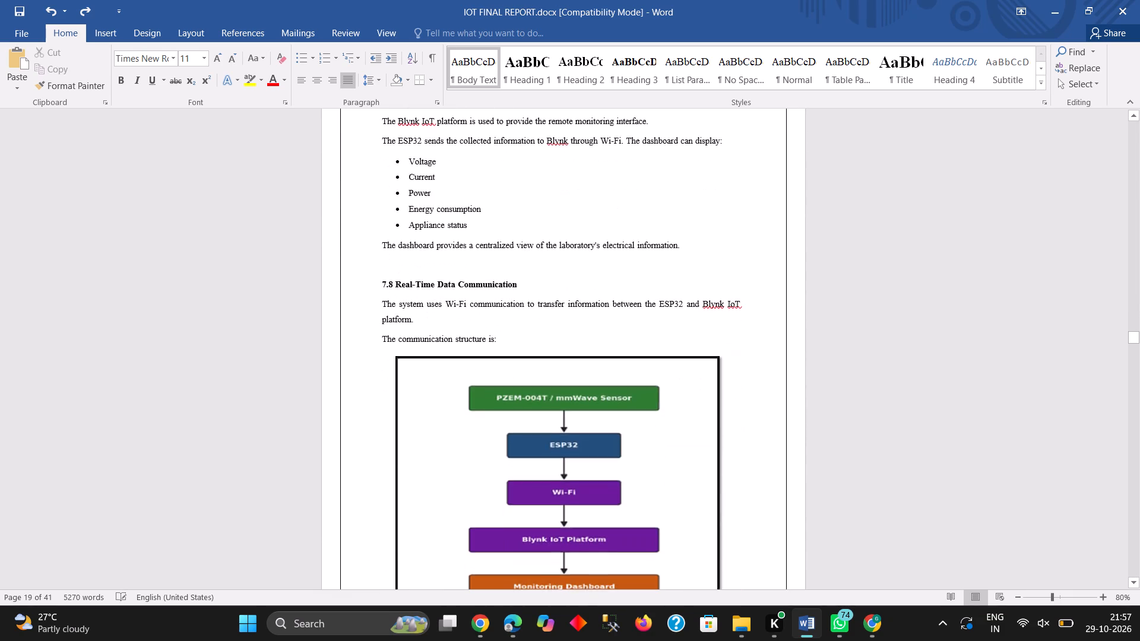
scroll(395, 366, up, 2)
drag(381, 353, 468, 505)
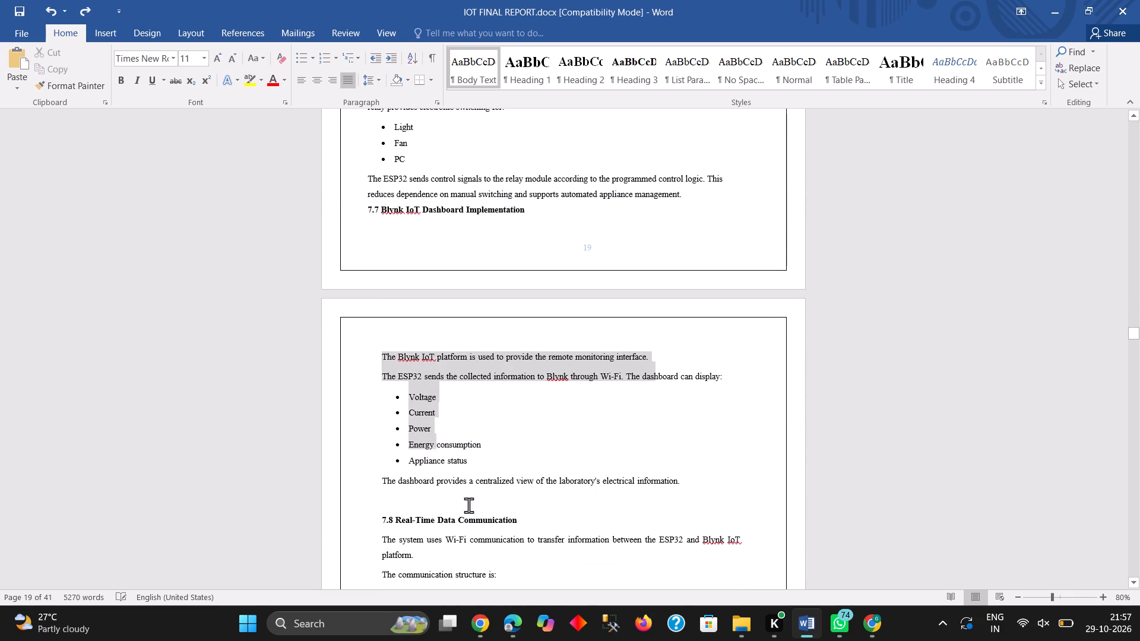
drag(468, 505, 503, 585)
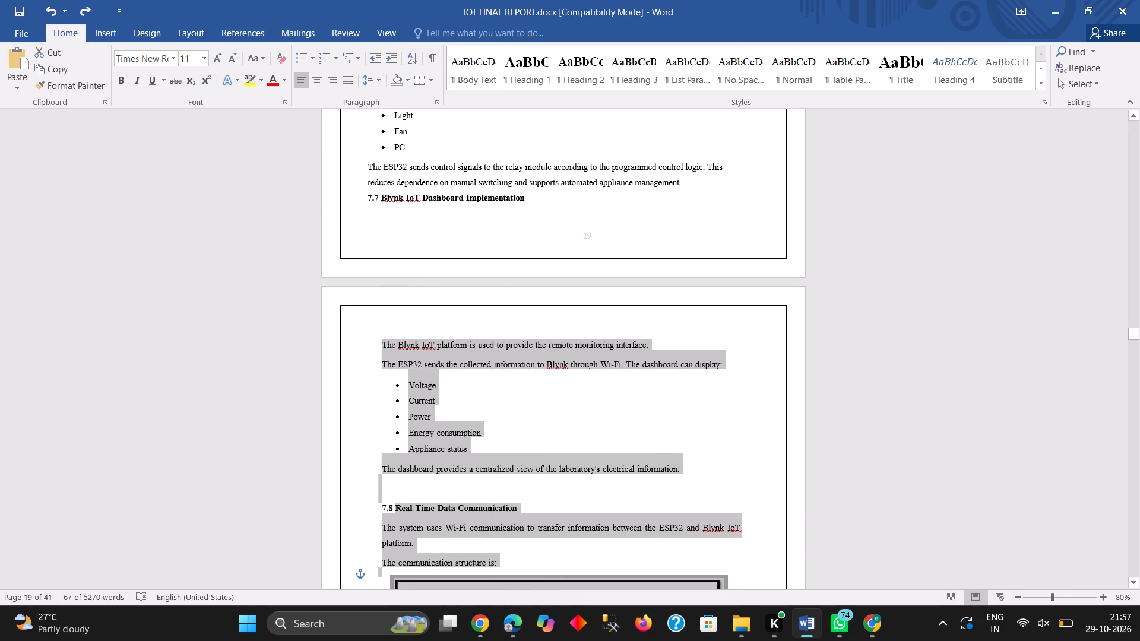
click(375, 64)
click(375, 64)
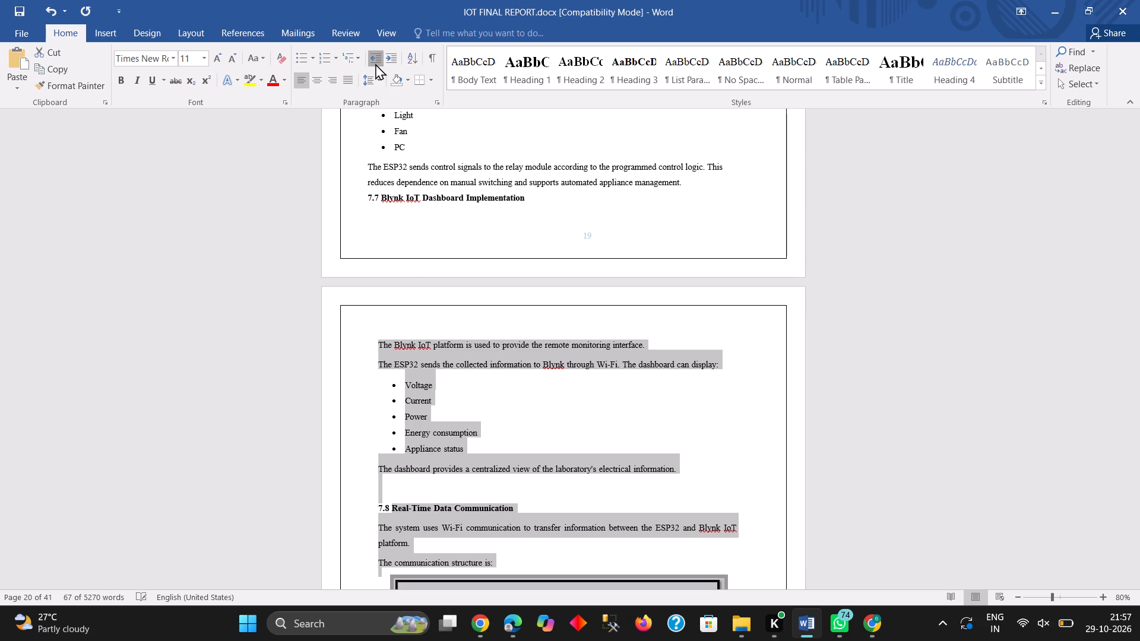
double_click(375, 64)
drag(375, 64, 571, 358)
click(571, 358)
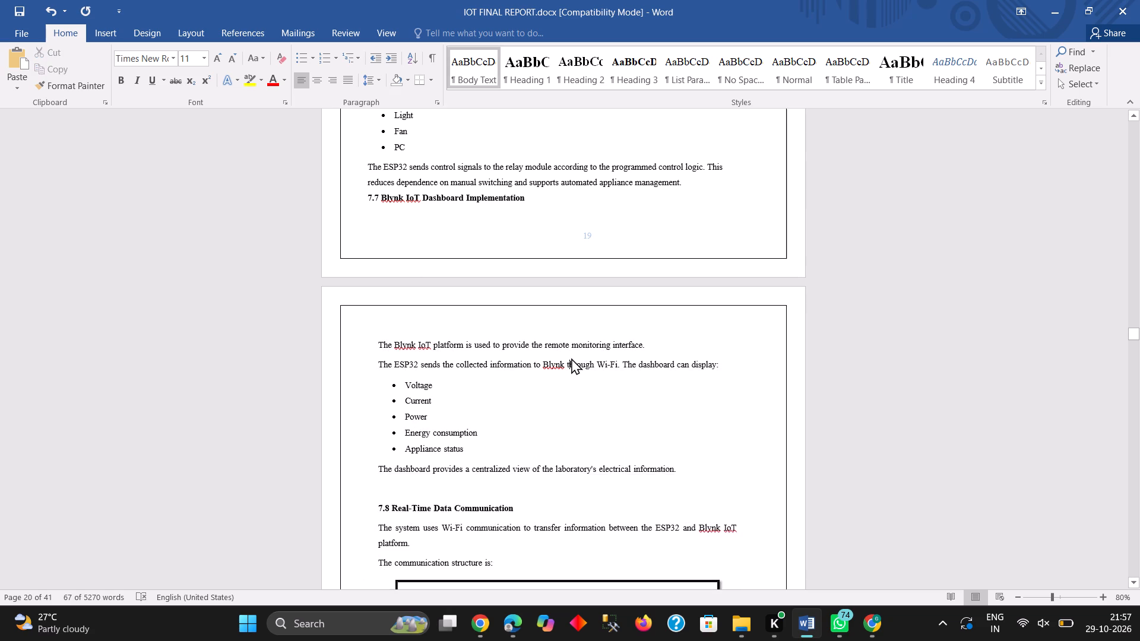
Examine the communication diagram page, then the layout from the certificate and approval sheet through the start of the Methodology chapter.
scroll(571, 358, down, 5)
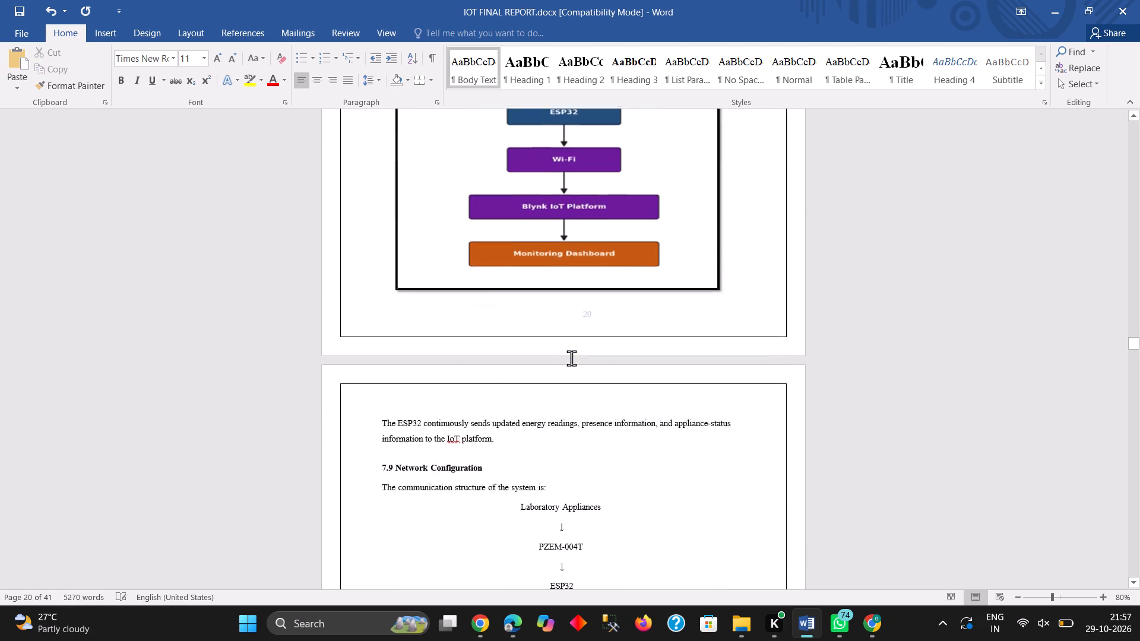
scroll(571, 358, down, 1)
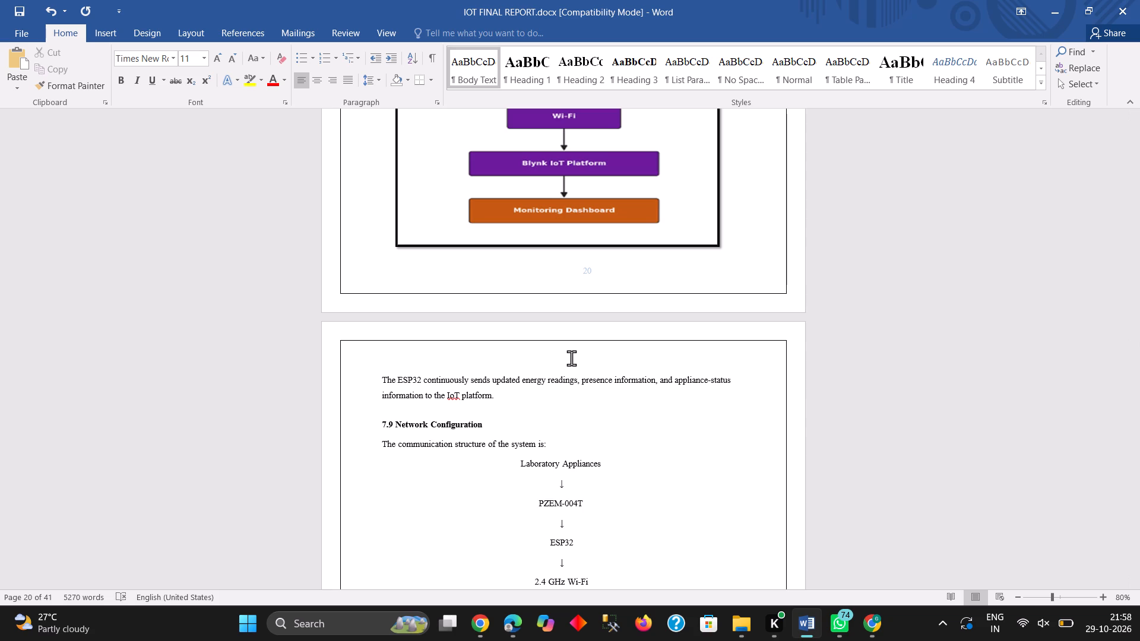
scroll(571, 358, up, 20)
scroll(571, 358, up, 20)
scroll(571, 358, up, 20)
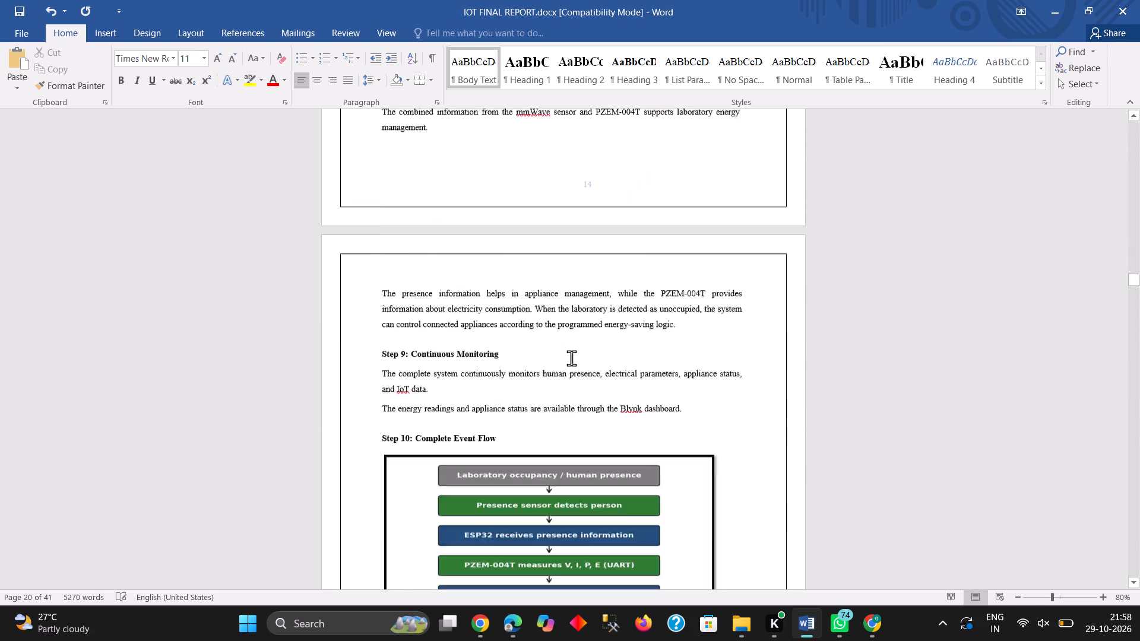
scroll(571, 358, up, 20)
scroll(571, 358, up, 20)
scroll(571, 358, up, 20)
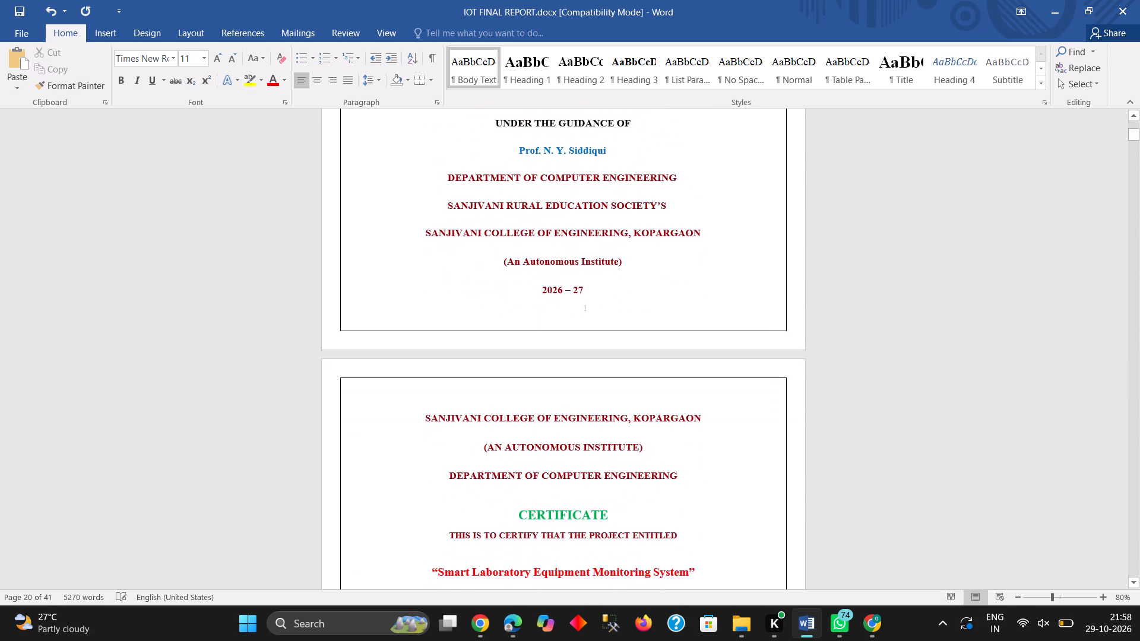
scroll(571, 358, down, 1)
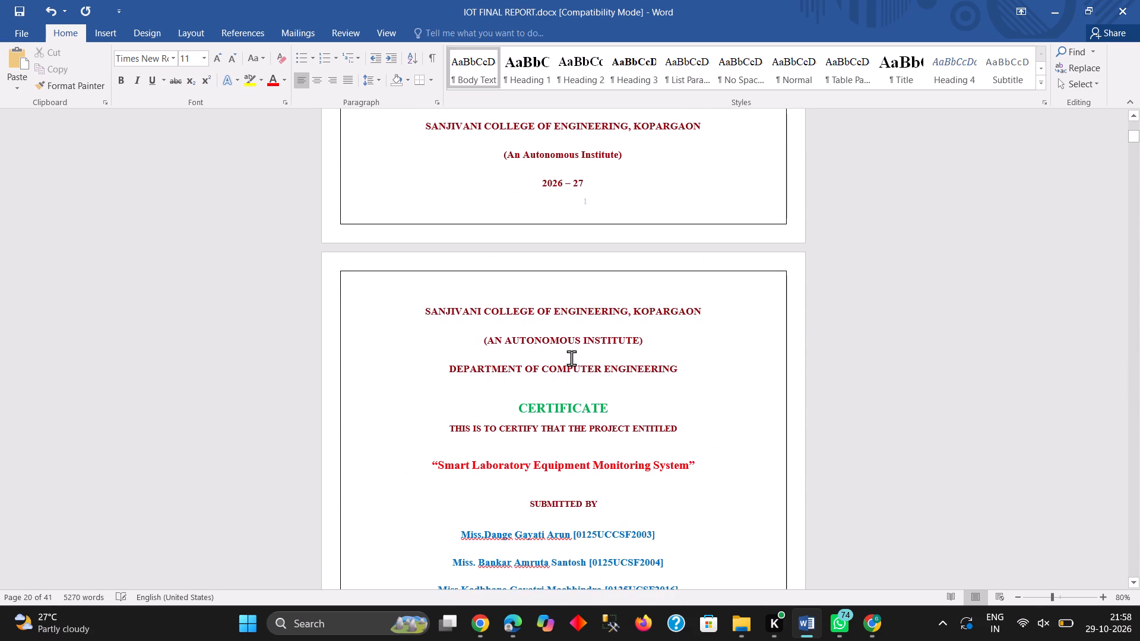
scroll(571, 358, down, 2)
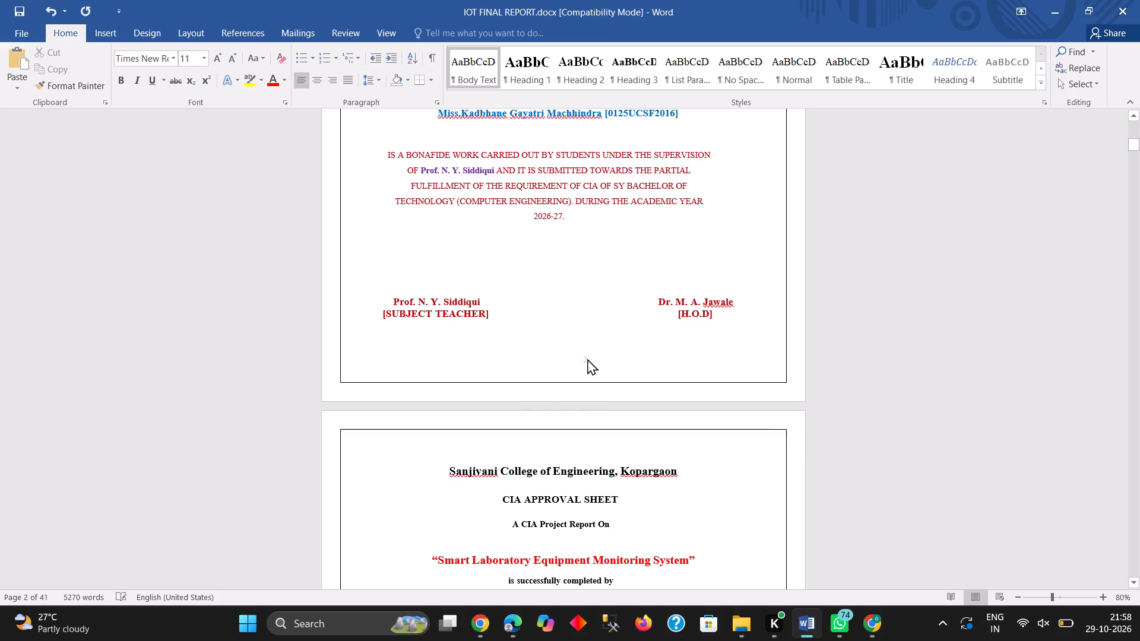
click(587, 358)
scroll(578, 412, down, 2)
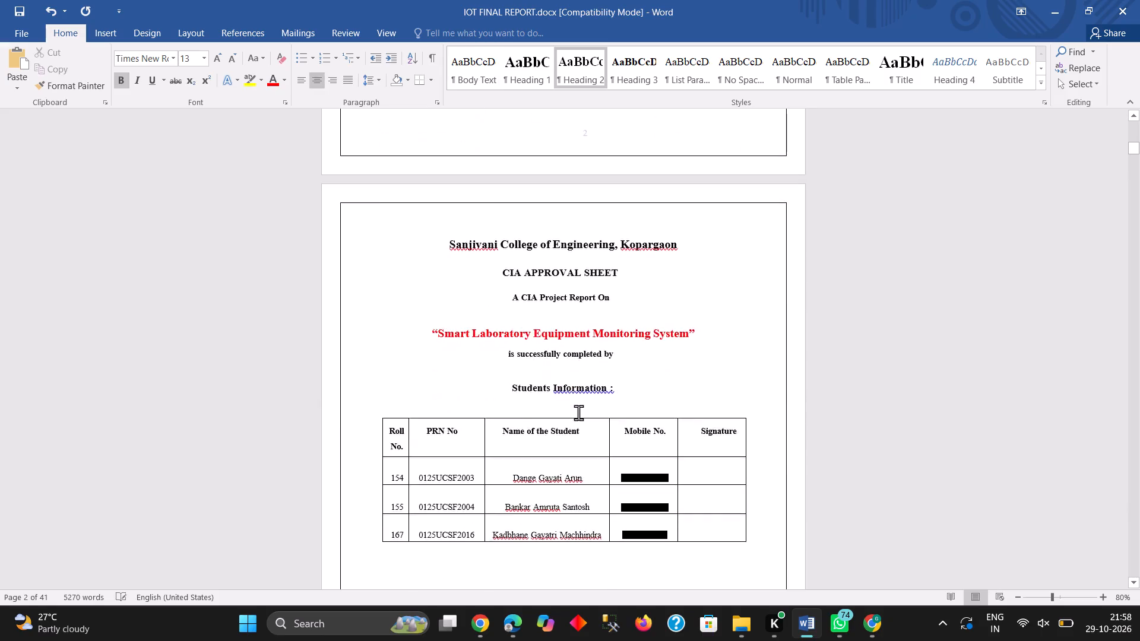
scroll(578, 412, down, 12)
scroll(578, 412, down, 20)
scroll(578, 412, down, 13)
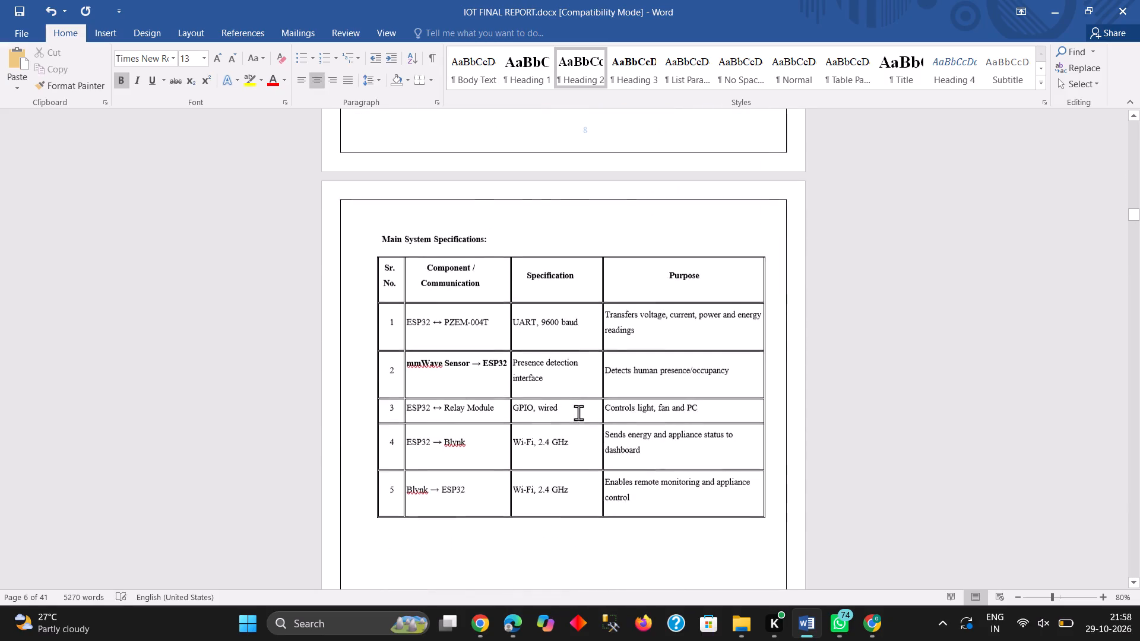
scroll(578, 412, down, 6)
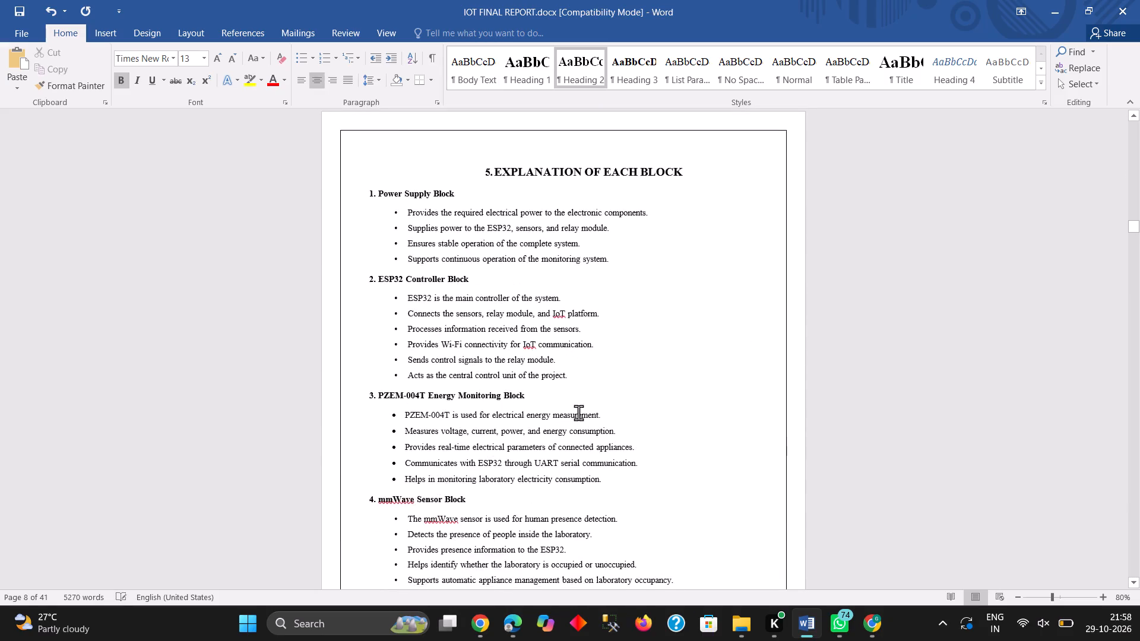
scroll(578, 412, down, 7)
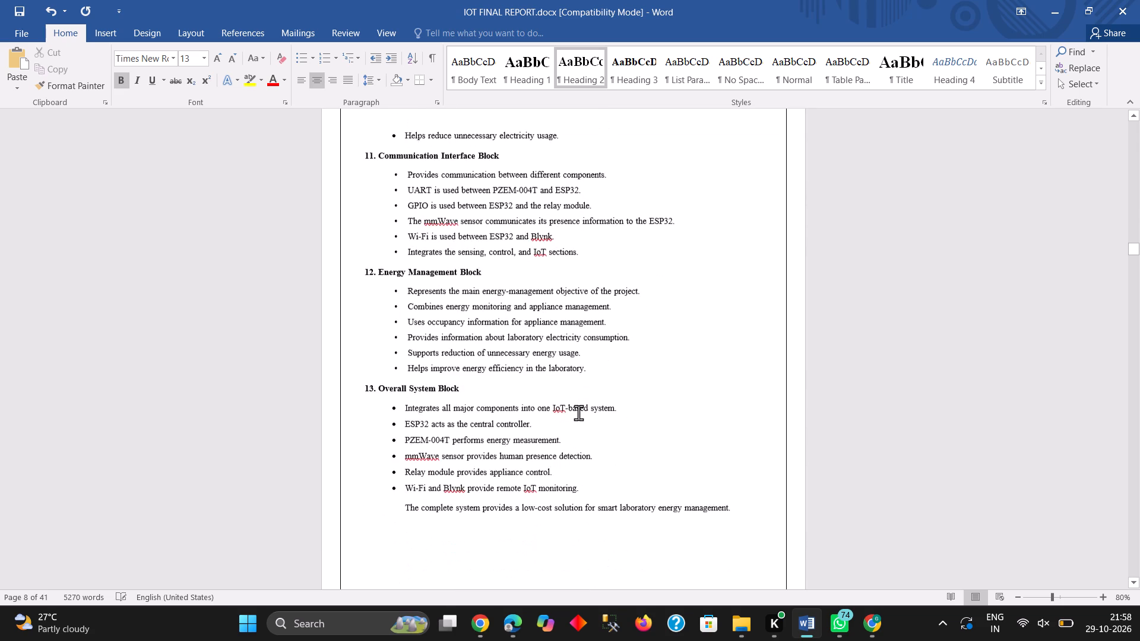
scroll(578, 412, down, 5)
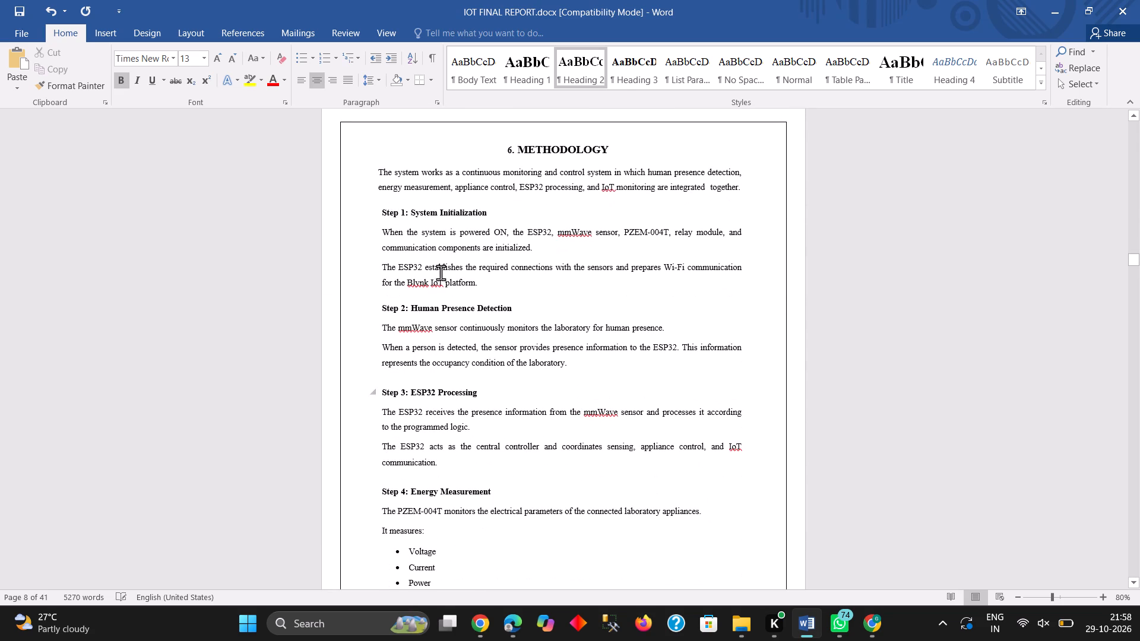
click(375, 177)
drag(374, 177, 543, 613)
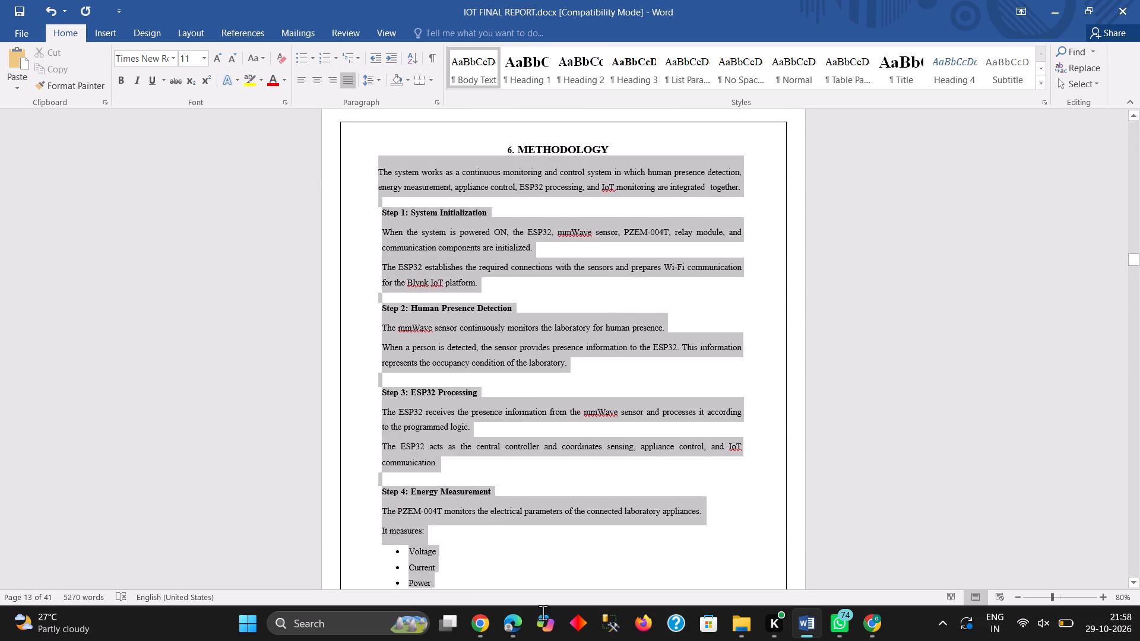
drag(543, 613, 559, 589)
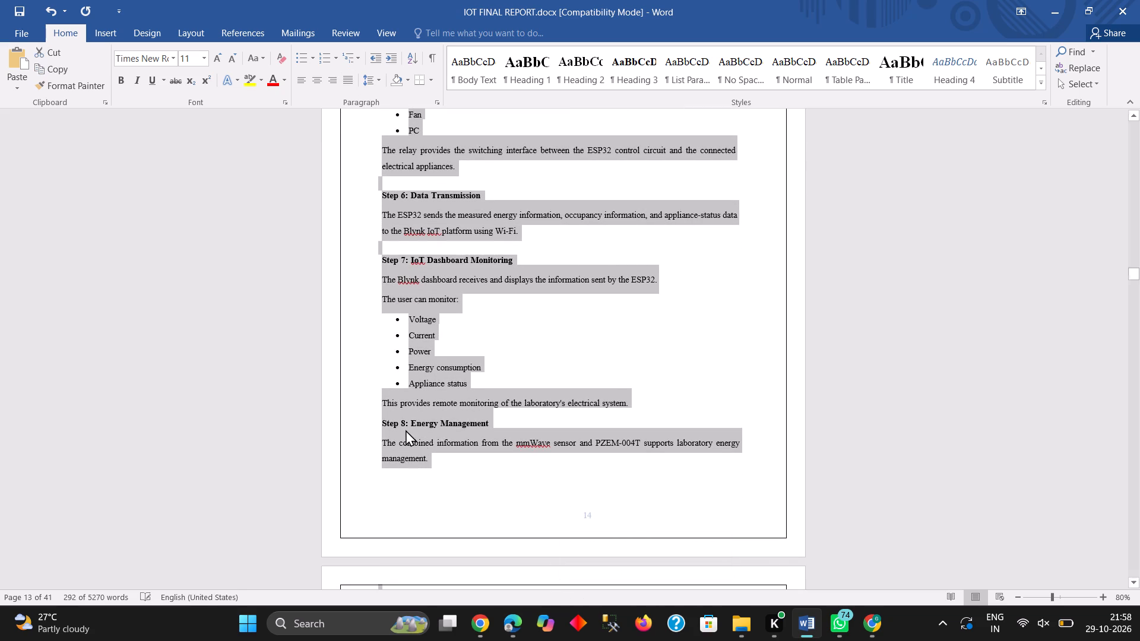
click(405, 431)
Compare the text and bullet indents from Methodology Step 9 through the Implementation chapter up to section 7.7.
scroll(454, 490, down, 3)
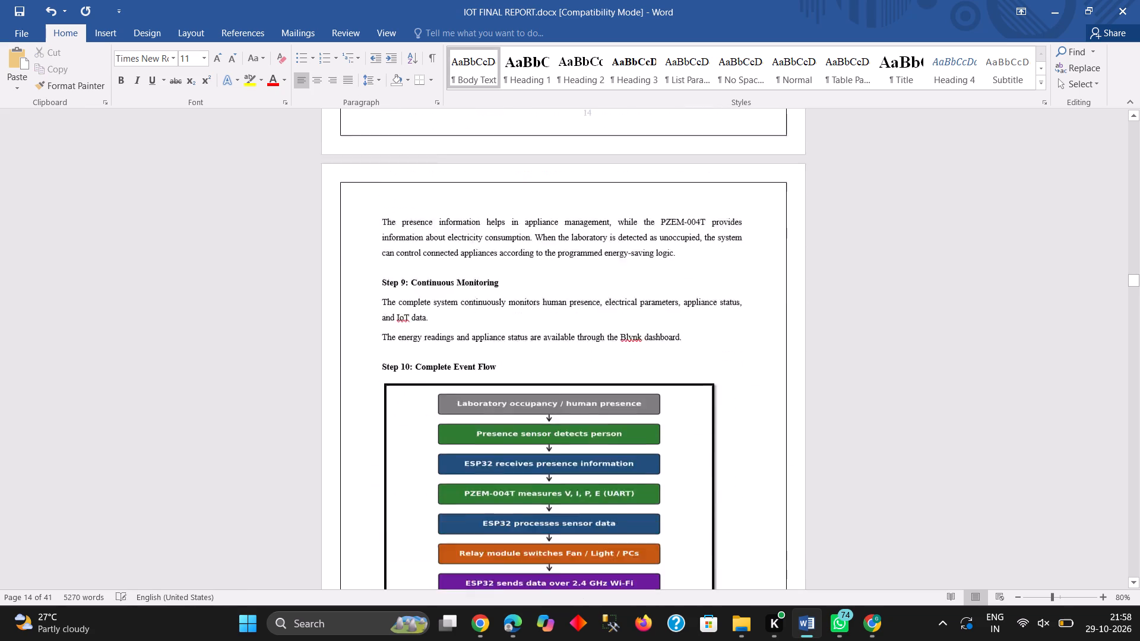
scroll(454, 490, down, 5)
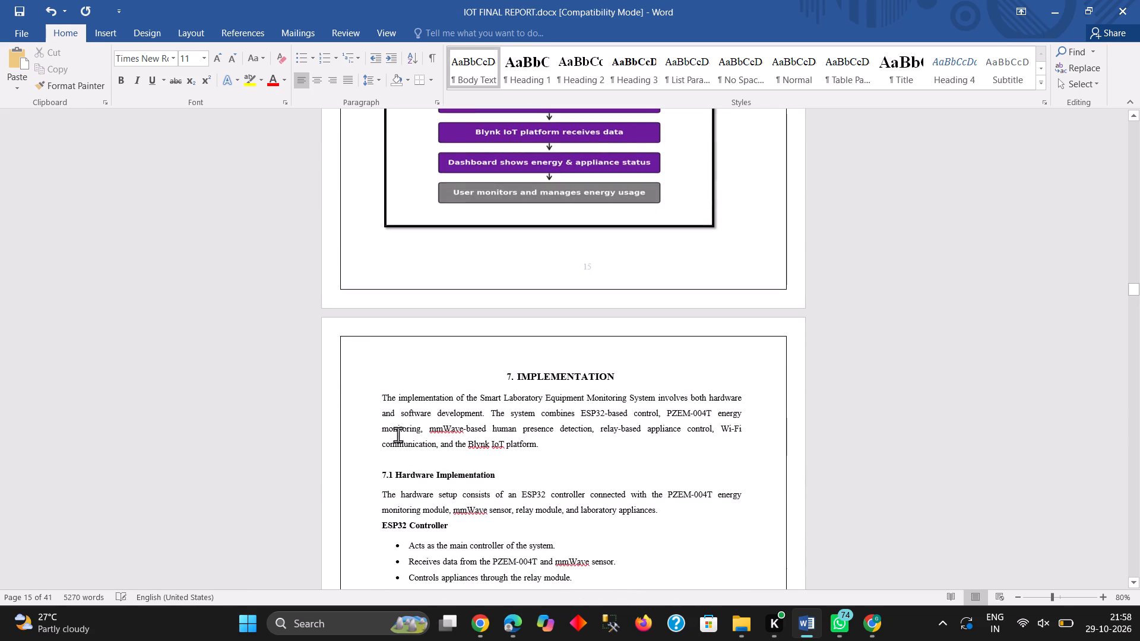
scroll(392, 424, down, 1)
scroll(392, 424, up, 2)
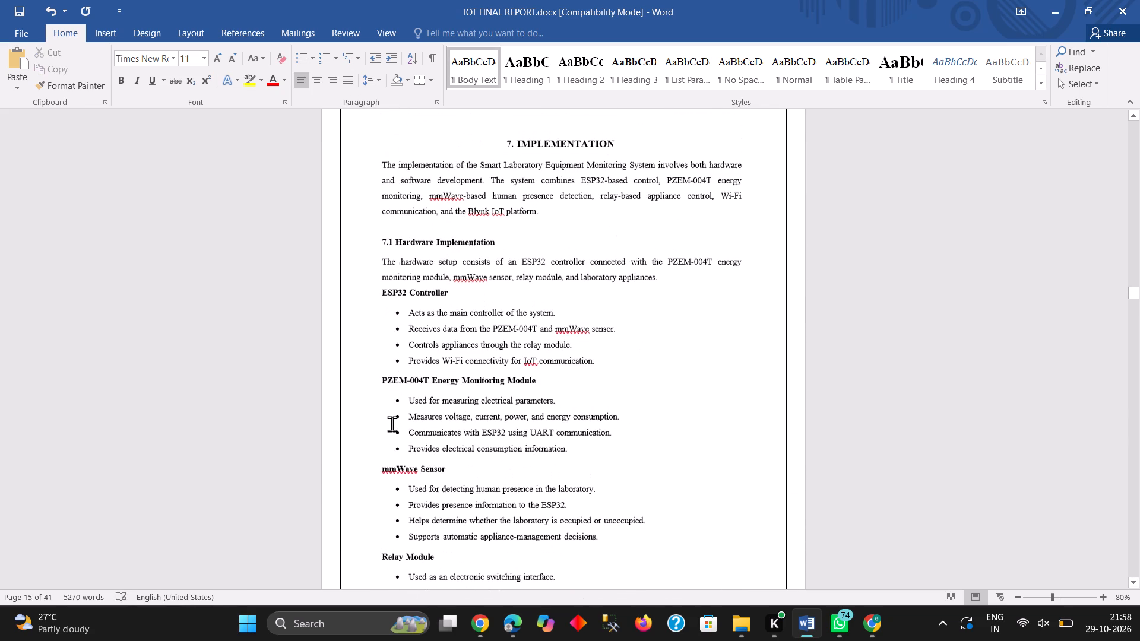
scroll(445, 402, down, 8)
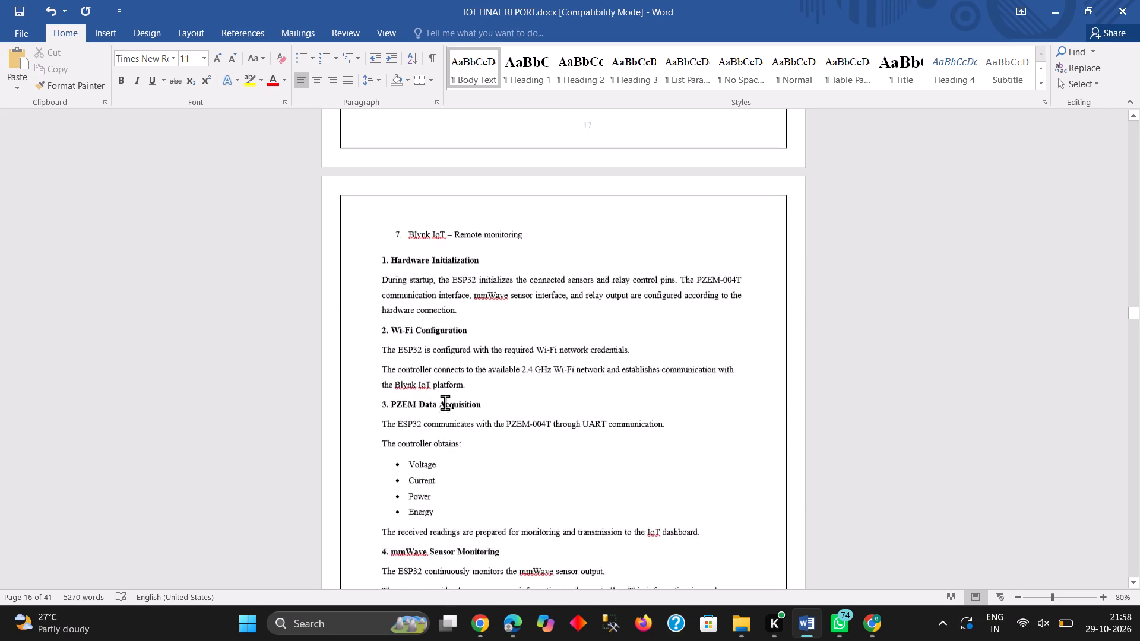
scroll(445, 402, down, 4)
scroll(445, 402, up, 1)
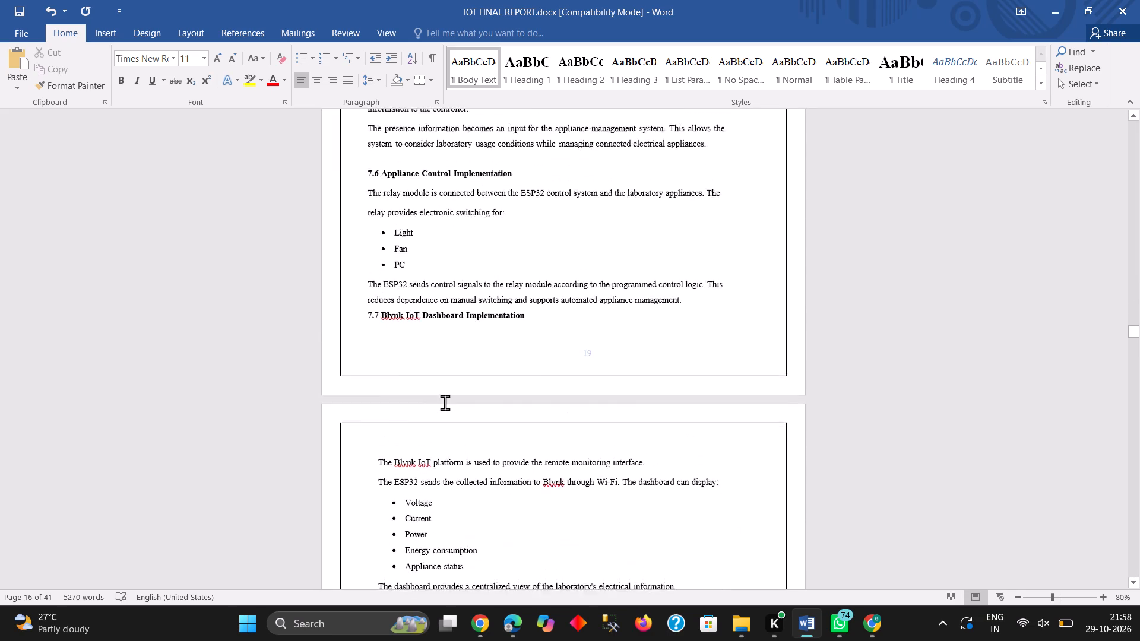
scroll(445, 402, up, 1)
Delete the blank lines above the 7.4 Energy Monitoring Implementation heading at the start of page 19.
scroll(445, 402, down, 1)
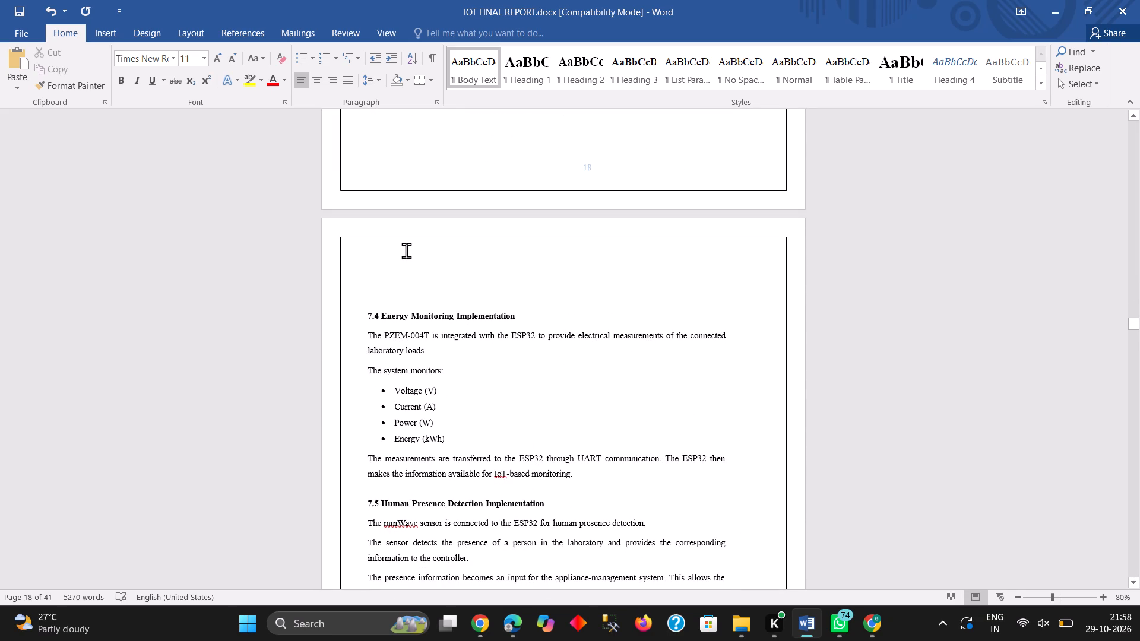
scroll(406, 250, up, 2)
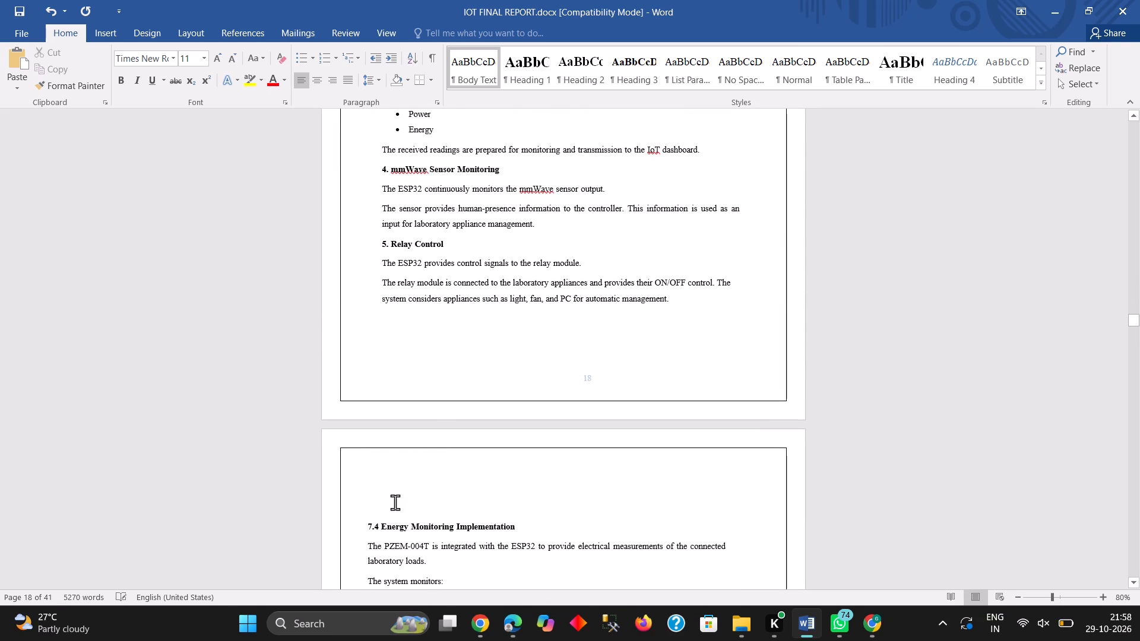
drag(394, 503, 384, 439)
key(Delete)
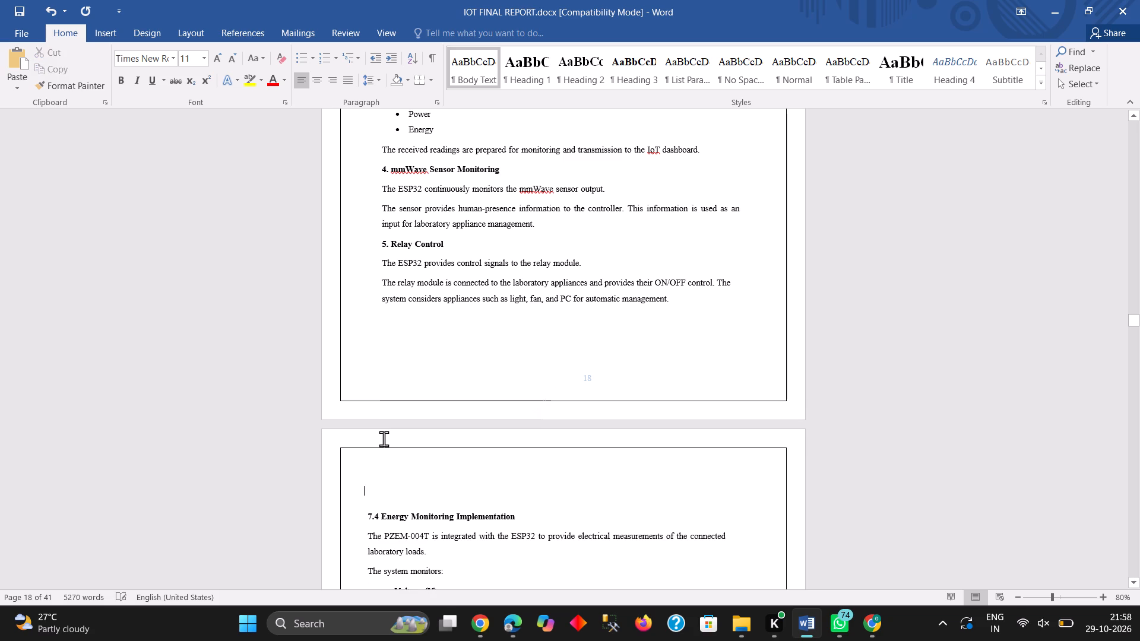
key(BackSpace)
key(BackSpace)
drag(373, 471, 378, 501)
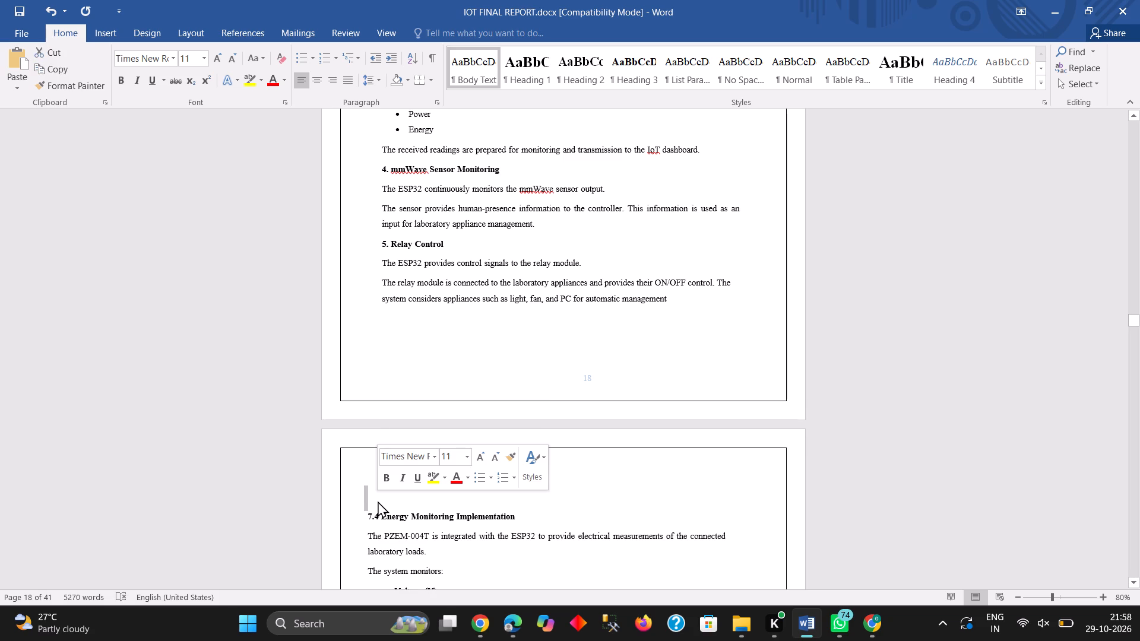
key(BackSpace)
Examine the layout from section 7.4 through the testing section and program code to the start of the Result chapter.
scroll(489, 503, down, 2)
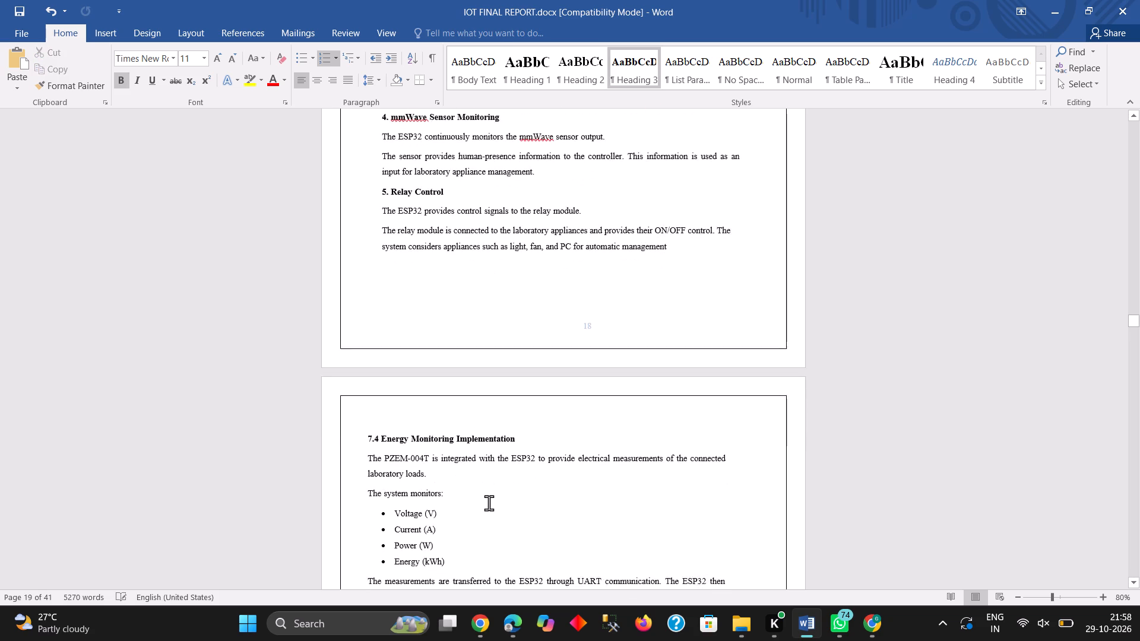
scroll(489, 503, down, 7)
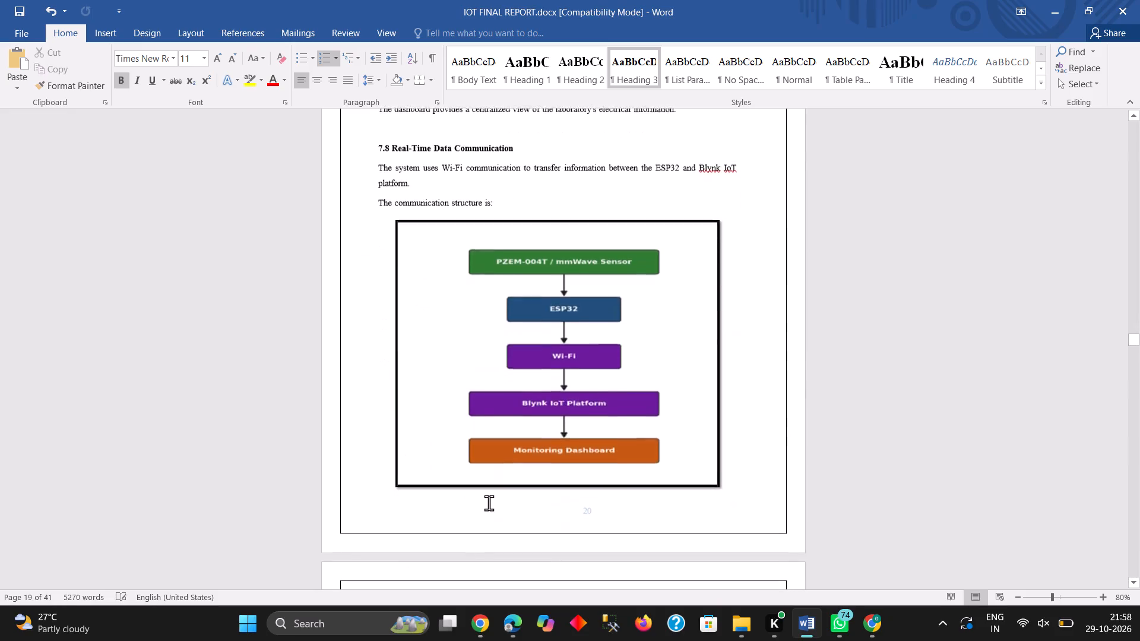
scroll(489, 503, down, 6)
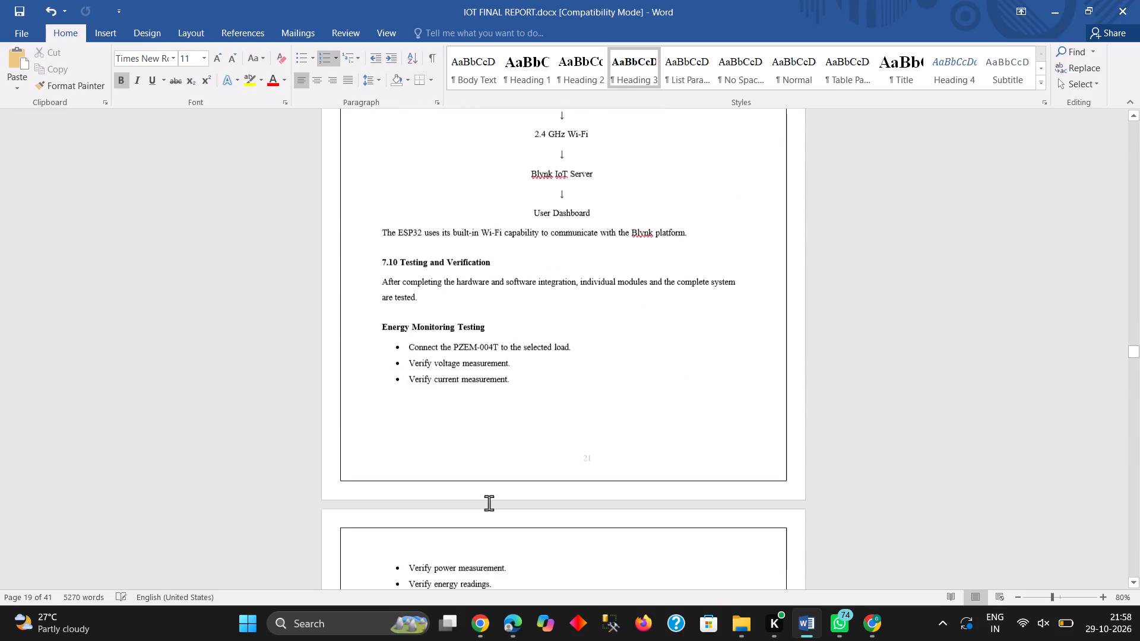
scroll(489, 503, down, 10)
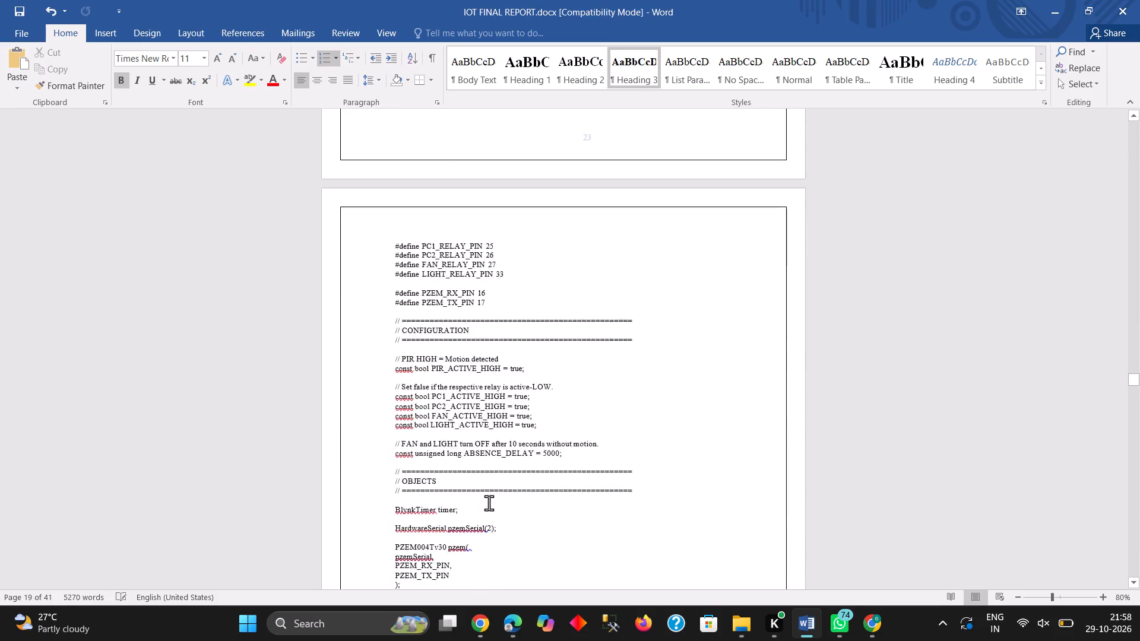
scroll(489, 503, down, 18)
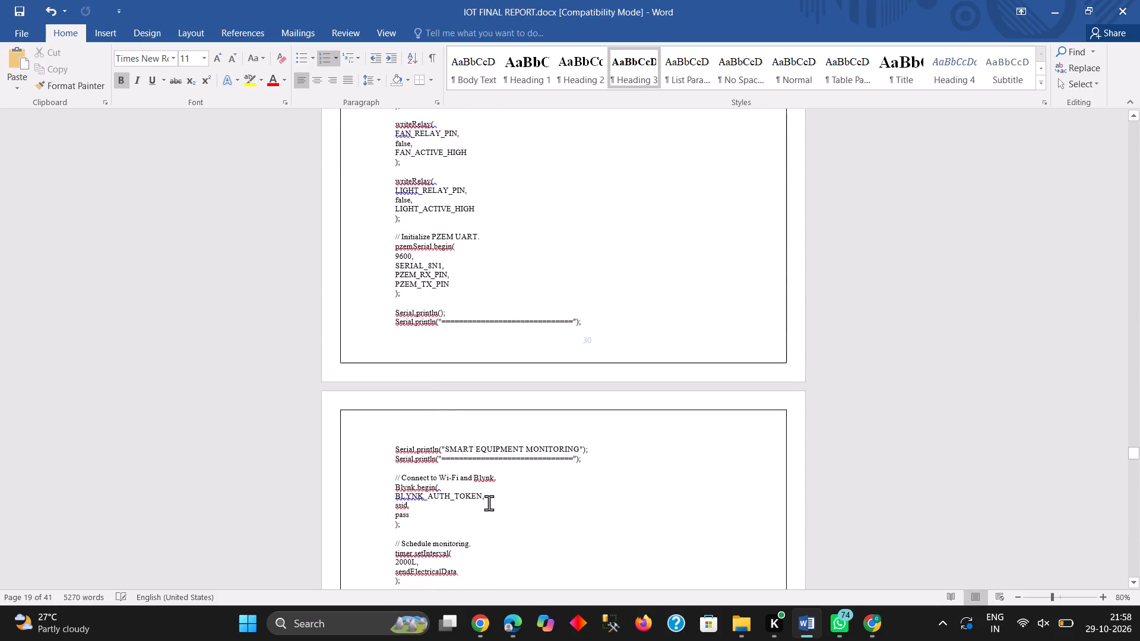
scroll(489, 503, down, 1)
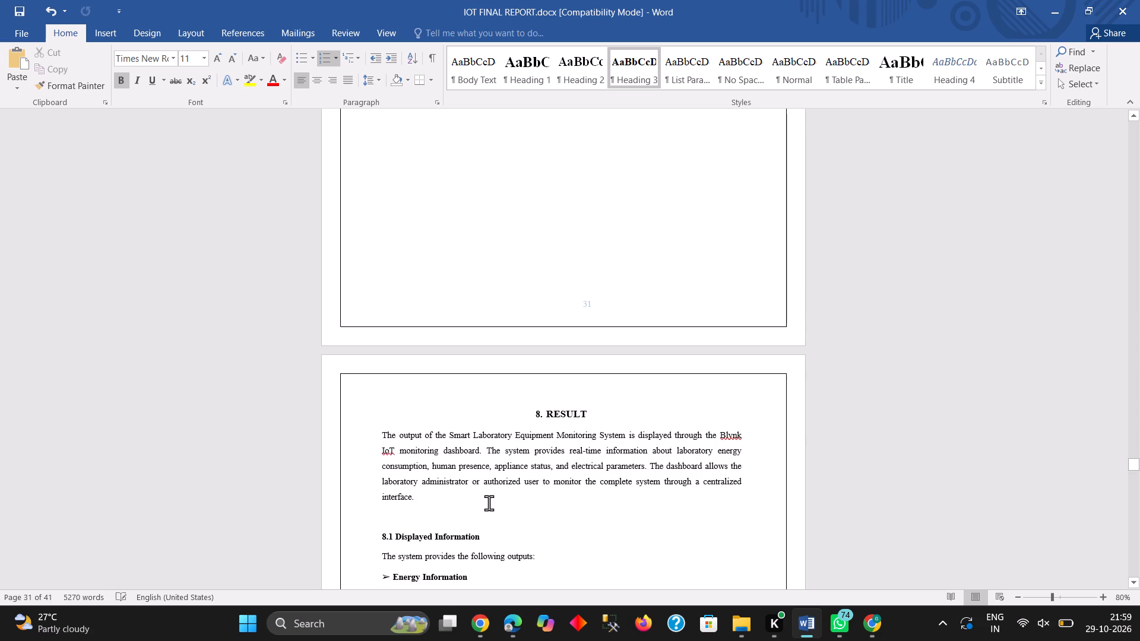
Apply Narrow page margins to the section containing 7.4 Energy Monitoring Implementation.
scroll(489, 503, down, 19)
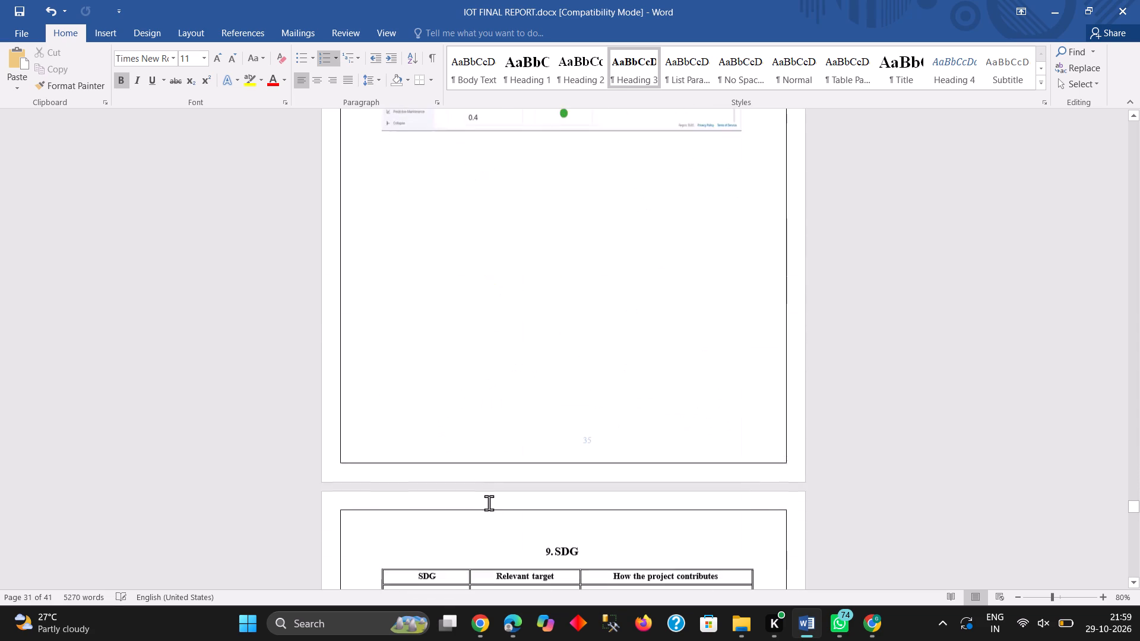
scroll(489, 503, down, 14)
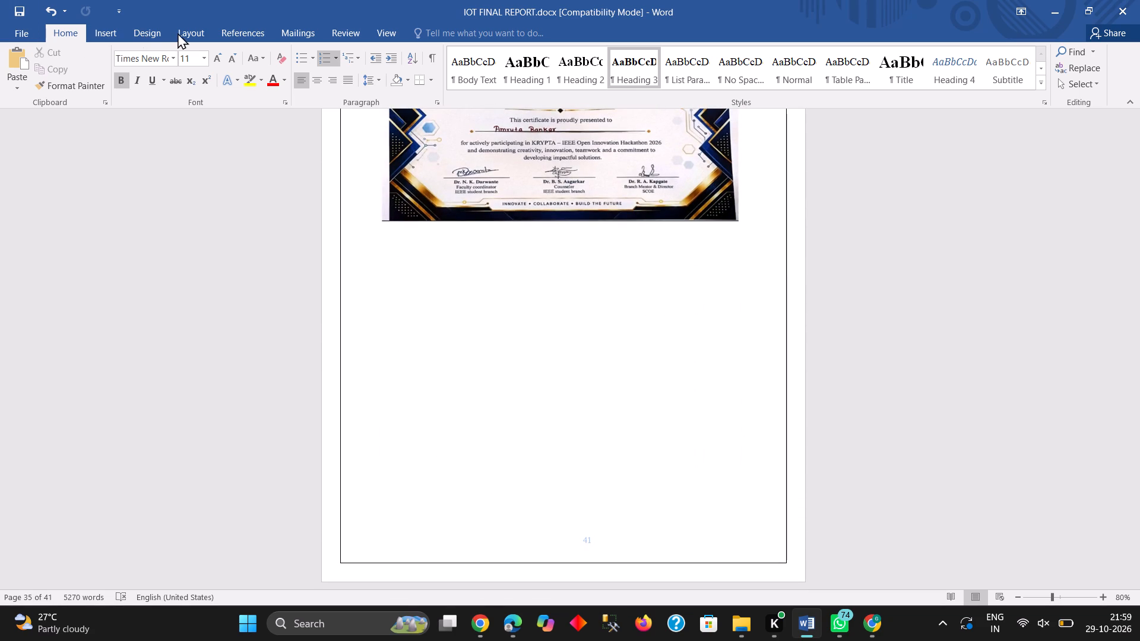
click(114, 36)
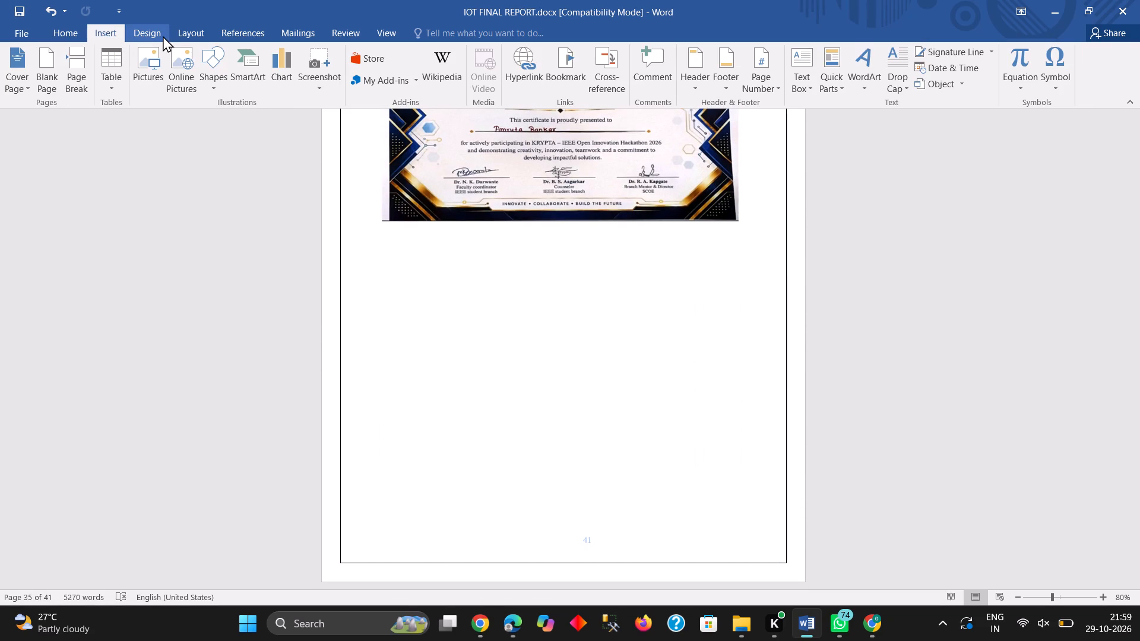
click(166, 36)
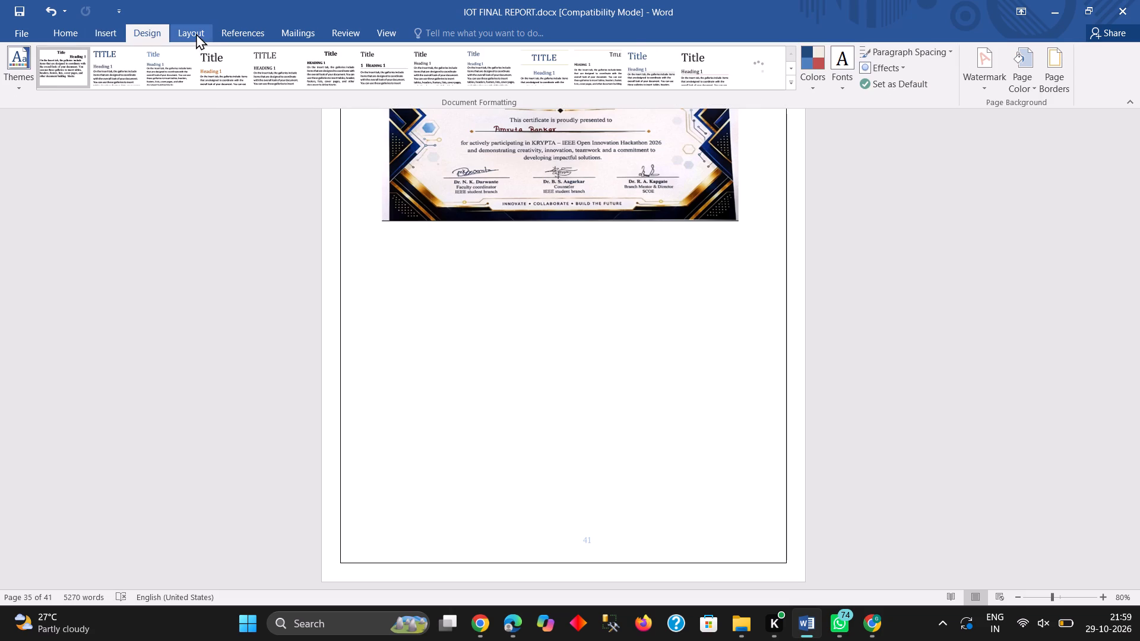
click(196, 33)
click(21, 65)
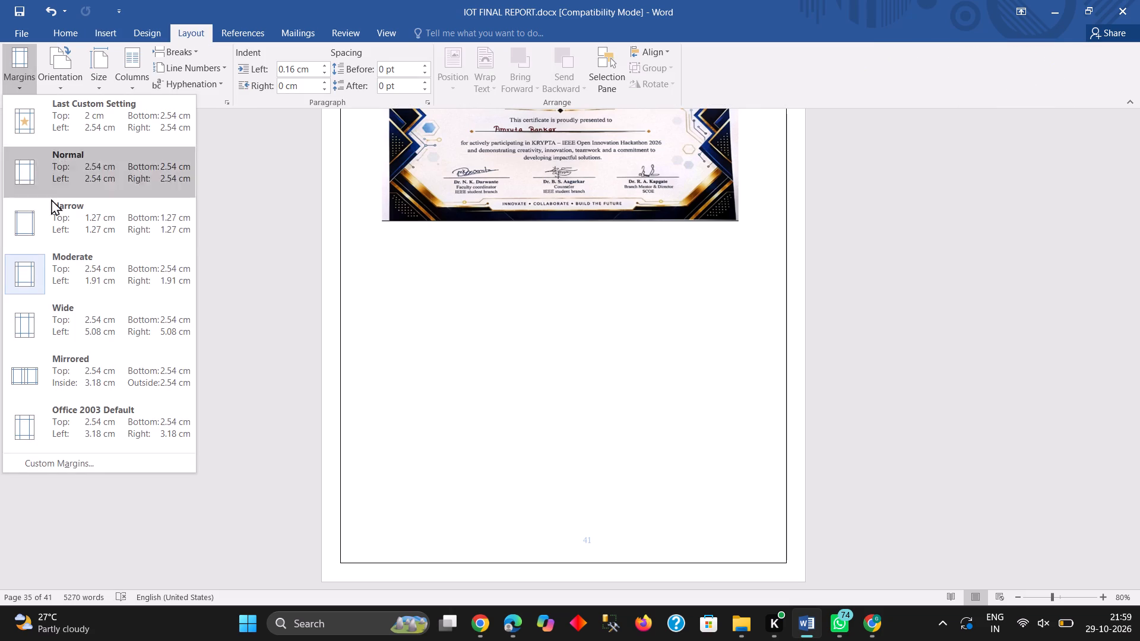
click(49, 224)
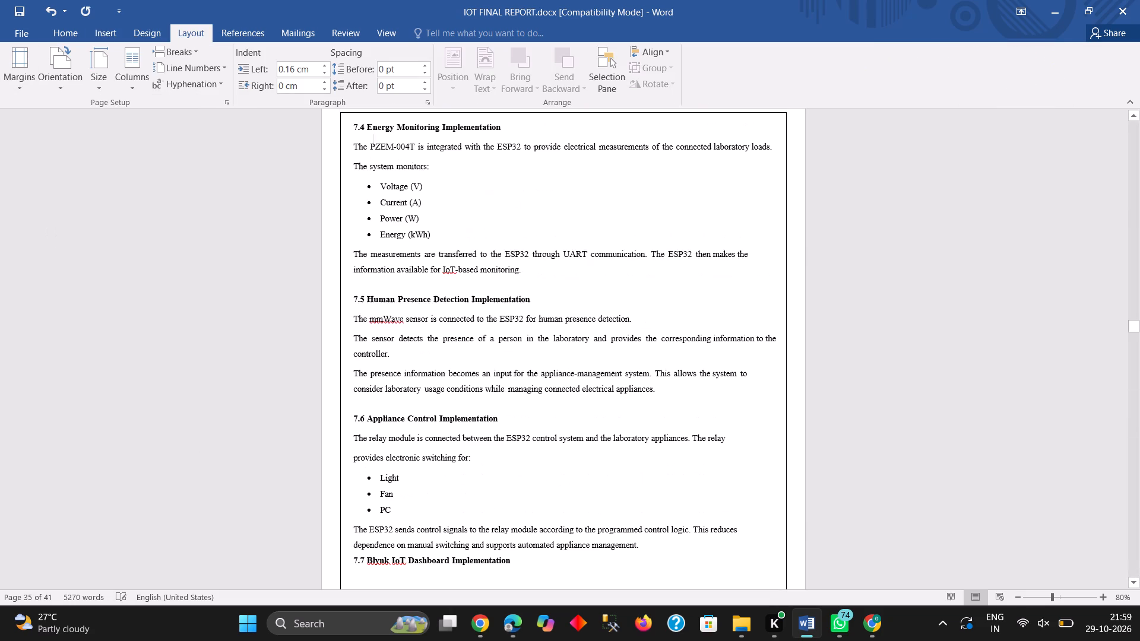
Compare the text margins from section 7.4 back to the start of Methodology, and onward to the Conclusion and Future Scope chapter.
scroll(354, 365, up, 3)
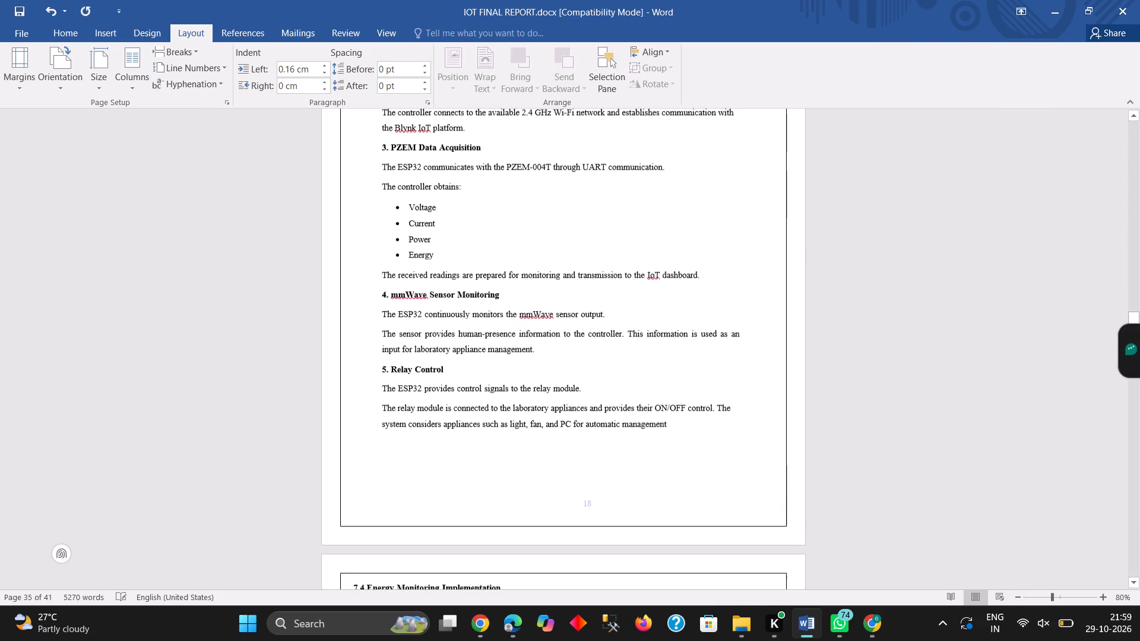
scroll(354, 365, up, 2)
scroll(398, 288, up, 7)
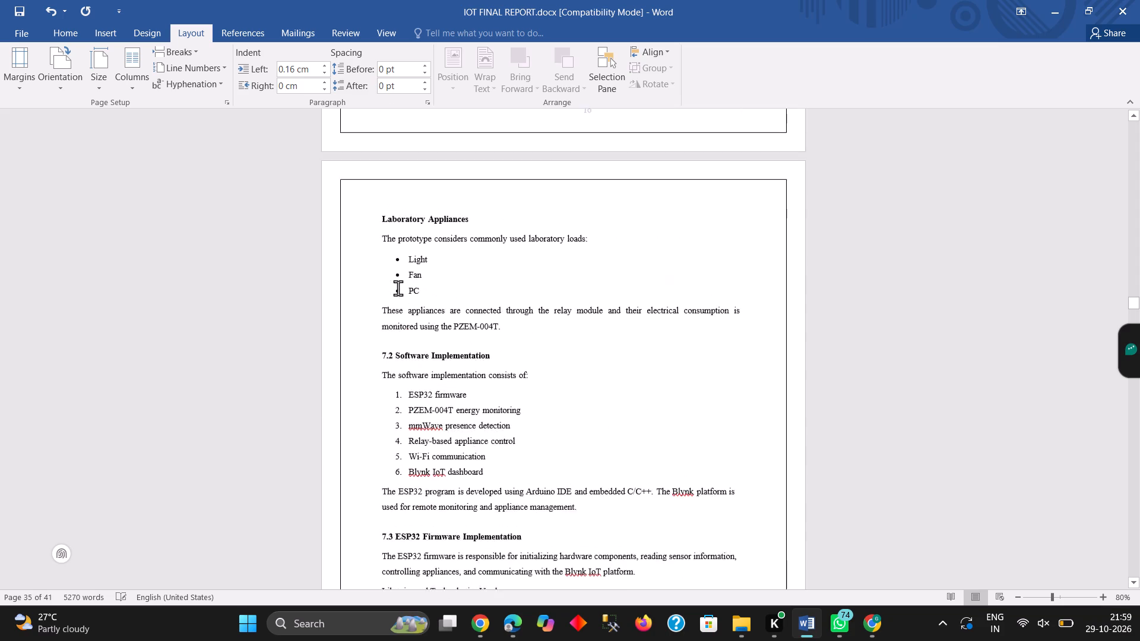
scroll(398, 288, up, 7)
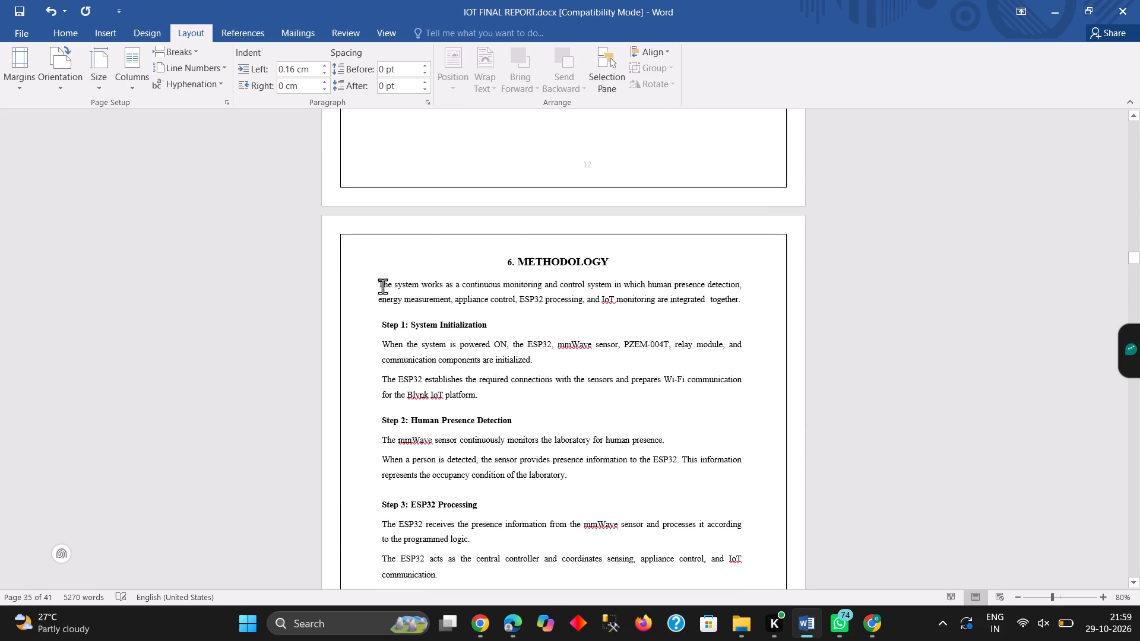
click(381, 285)
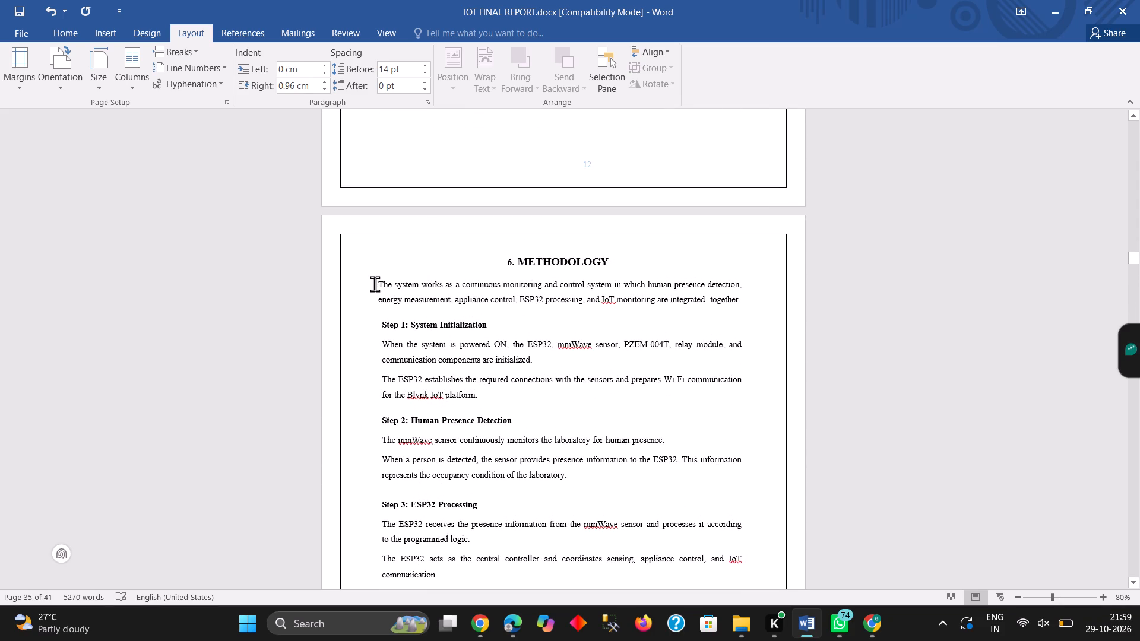
drag(374, 281, 505, 608)
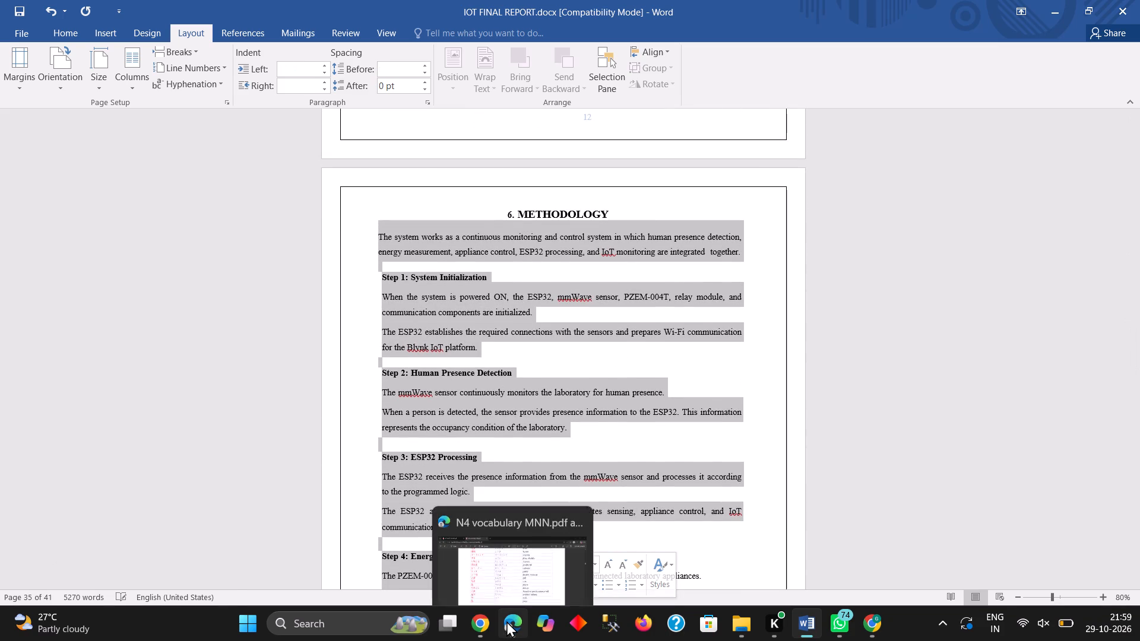
click(606, 423)
scroll(606, 423, down, 2)
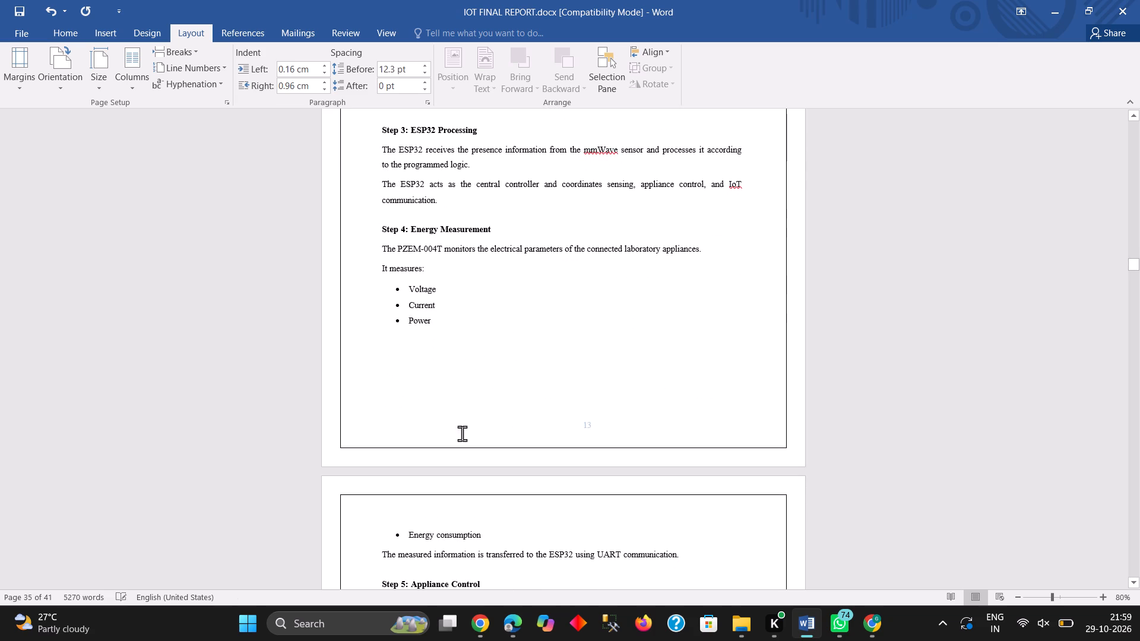
scroll(499, 549, down, 19)
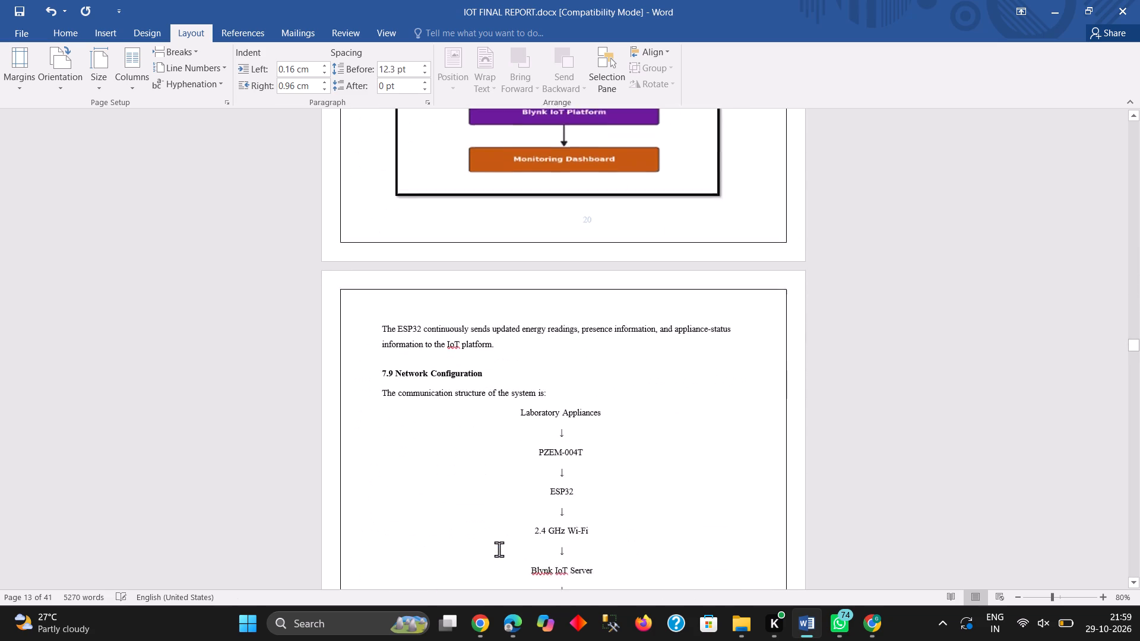
scroll(499, 549, down, 4)
scroll(499, 549, down, 20)
scroll(499, 549, down, 12)
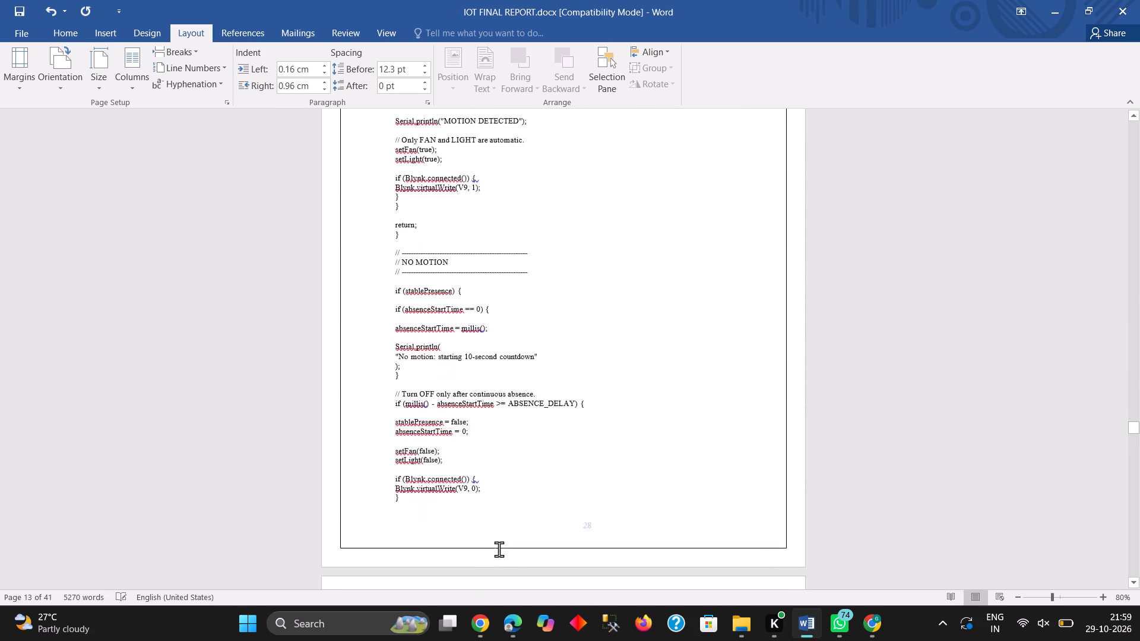
scroll(499, 549, down, 16)
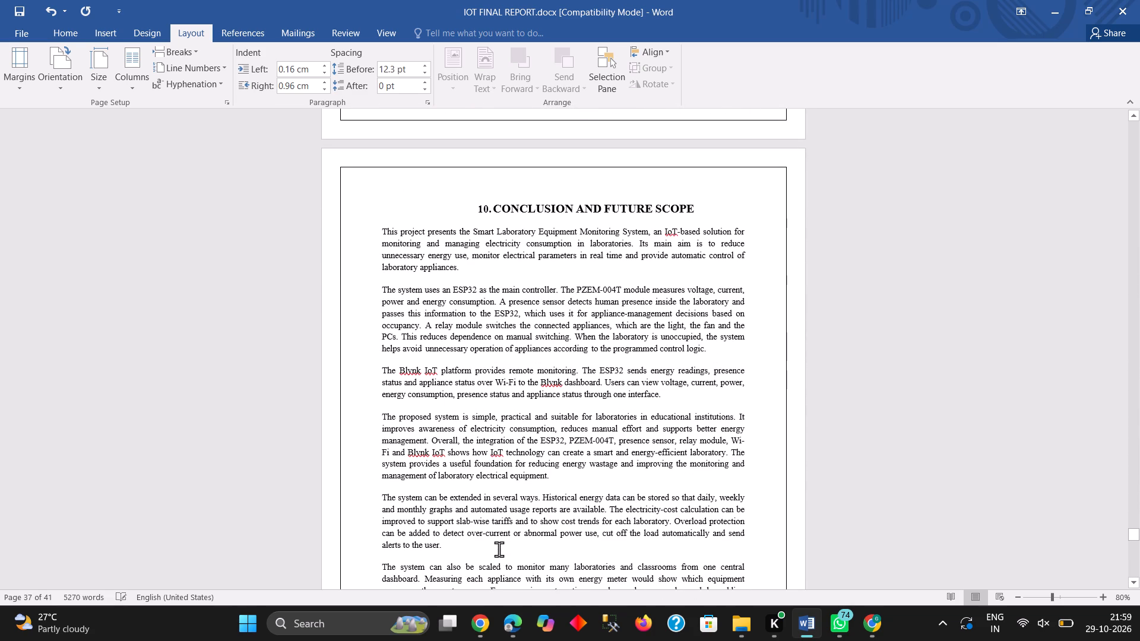
Examine the layout from the front pages and approval sheet through the index, Abstract, Objectives and Literature Survey to System Design.
scroll(499, 549, up, 20)
scroll(499, 549, up, 20)
scroll(499, 549, up, 20)
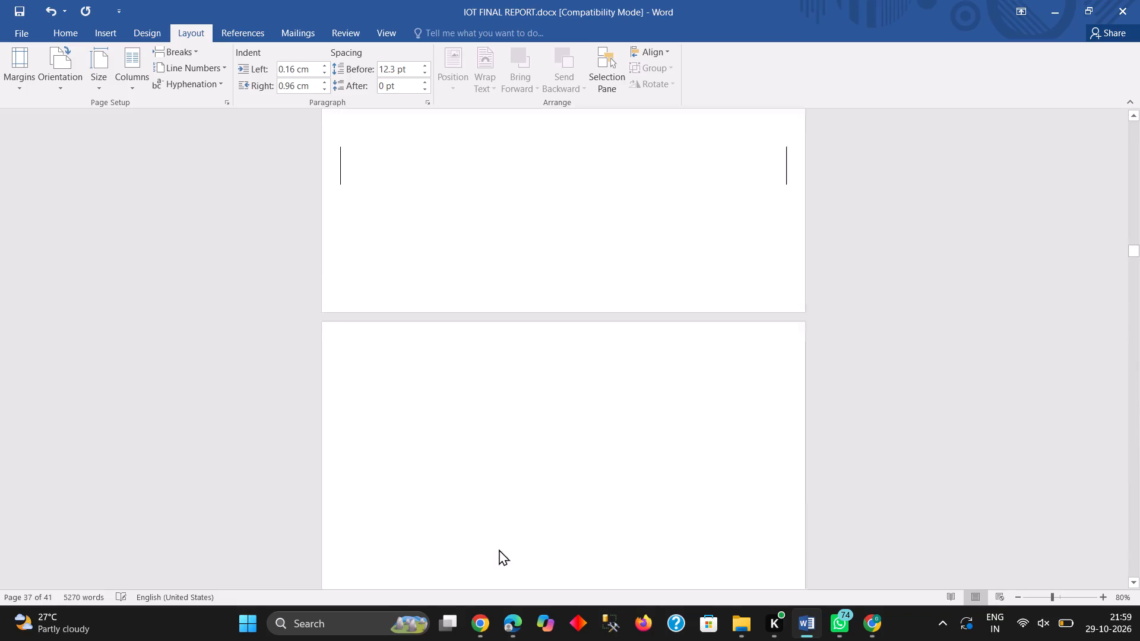
scroll(499, 549, up, 8)
scroll(499, 549, down, 11)
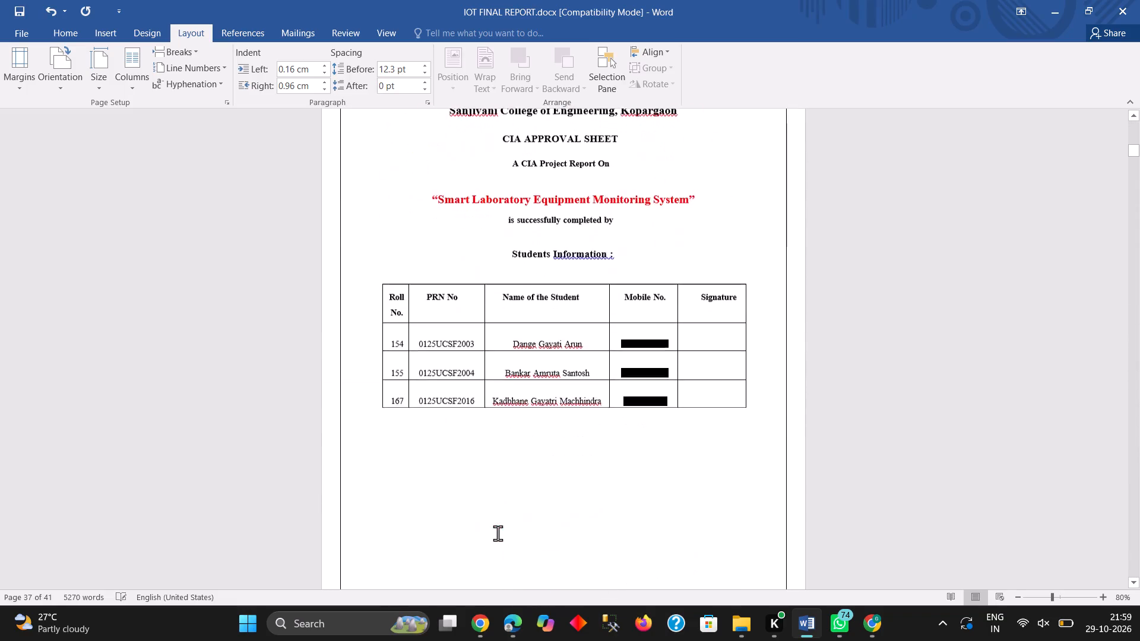
scroll(498, 533, down, 6)
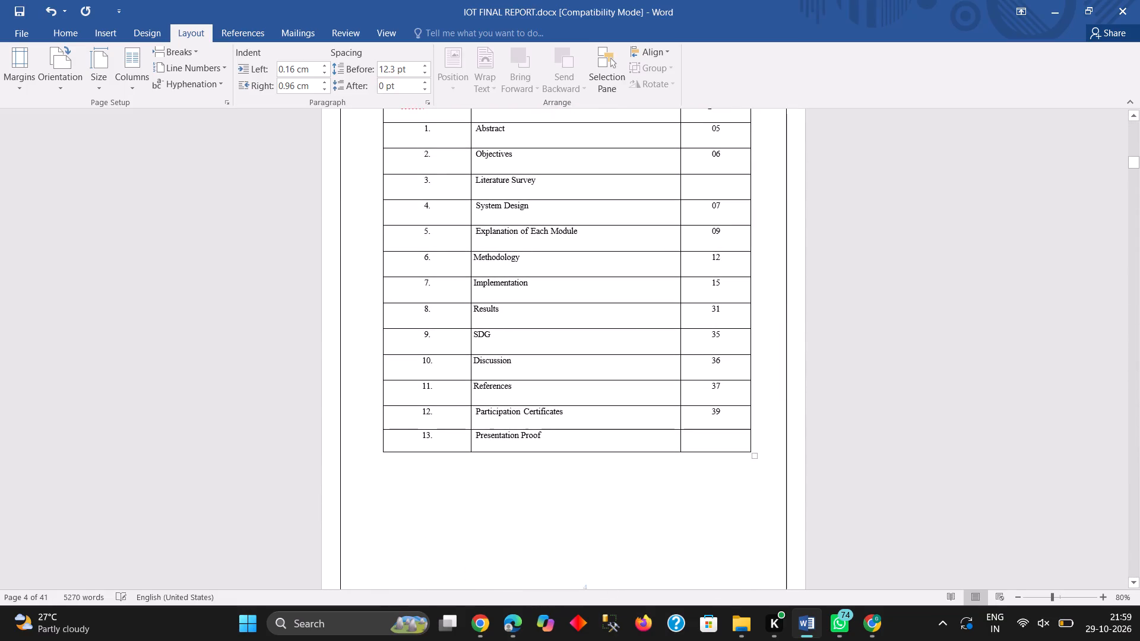
scroll(657, 328, down, 4)
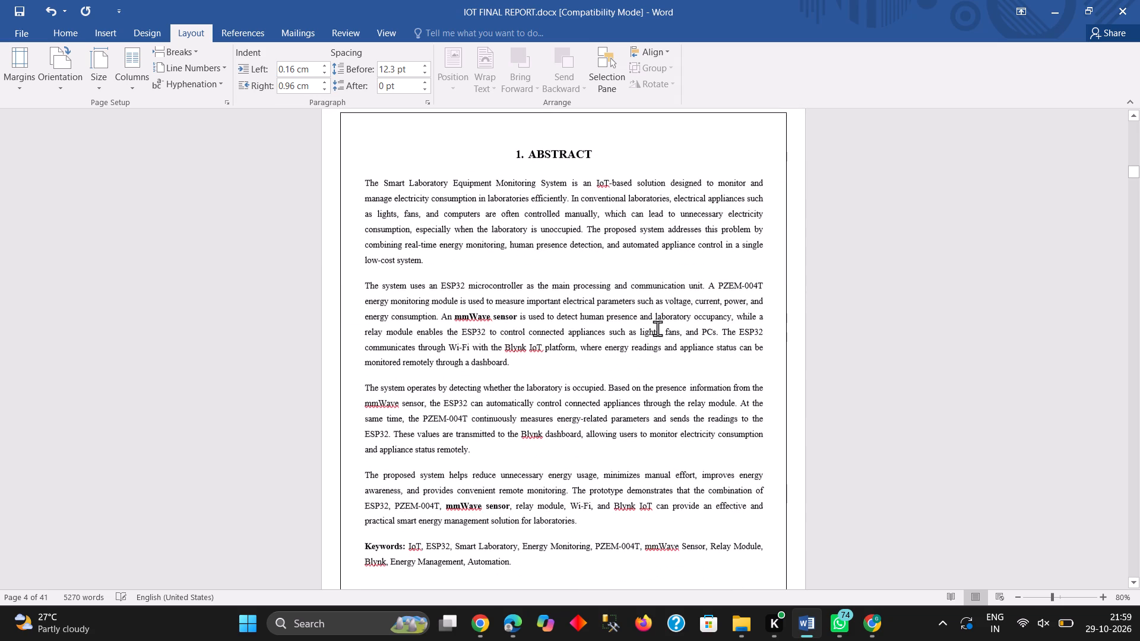
scroll(657, 328, down, 5)
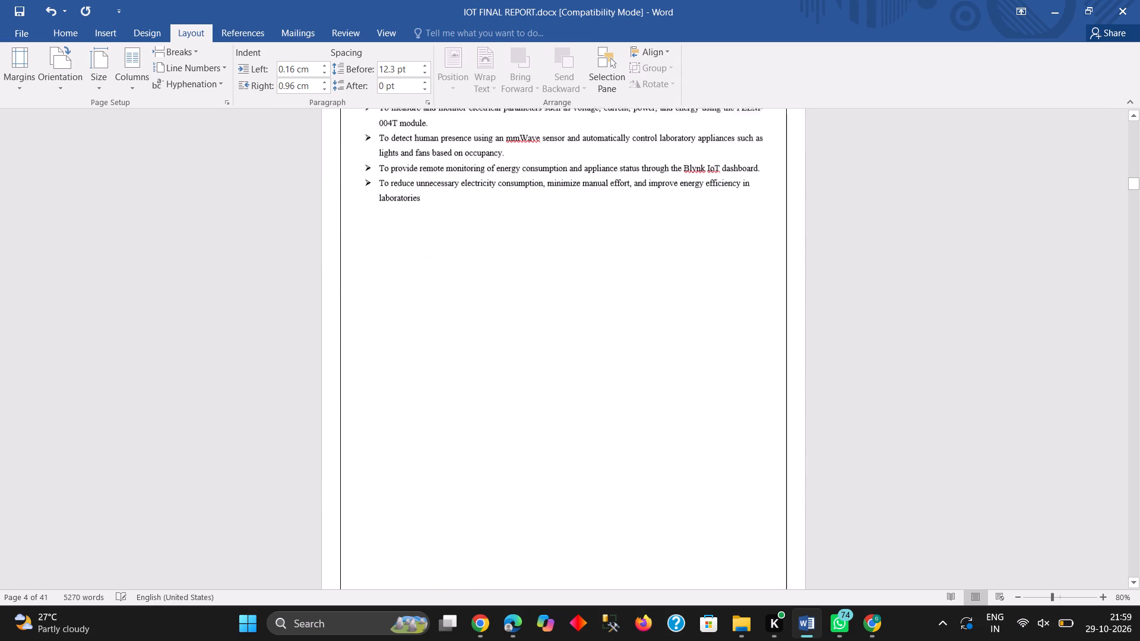
scroll(657, 328, down, 5)
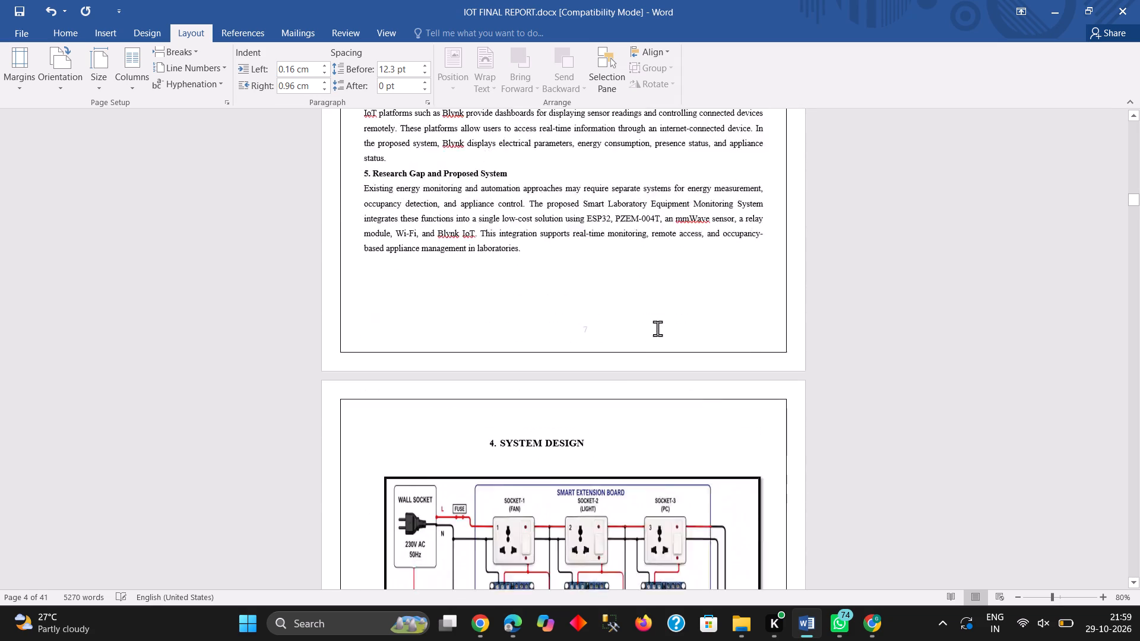
scroll(657, 328, down, 5)
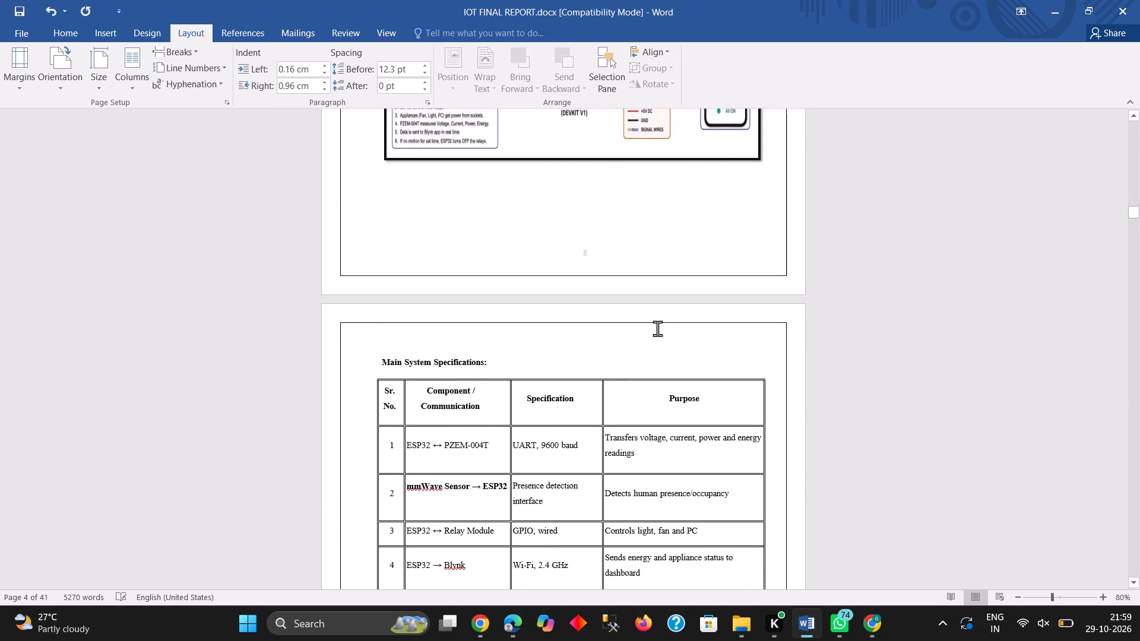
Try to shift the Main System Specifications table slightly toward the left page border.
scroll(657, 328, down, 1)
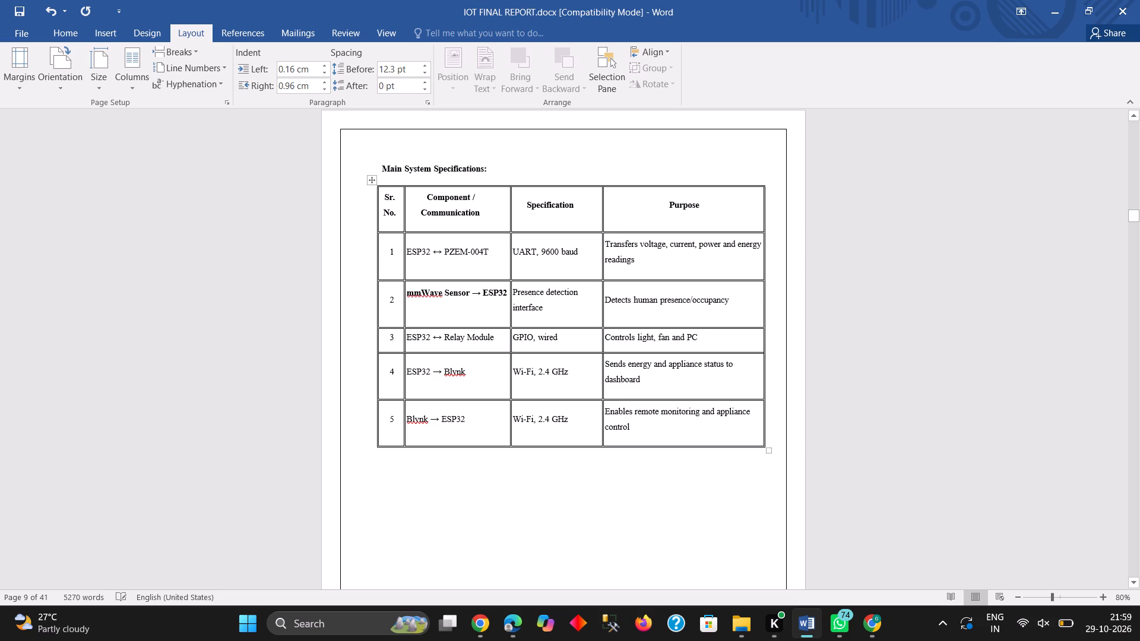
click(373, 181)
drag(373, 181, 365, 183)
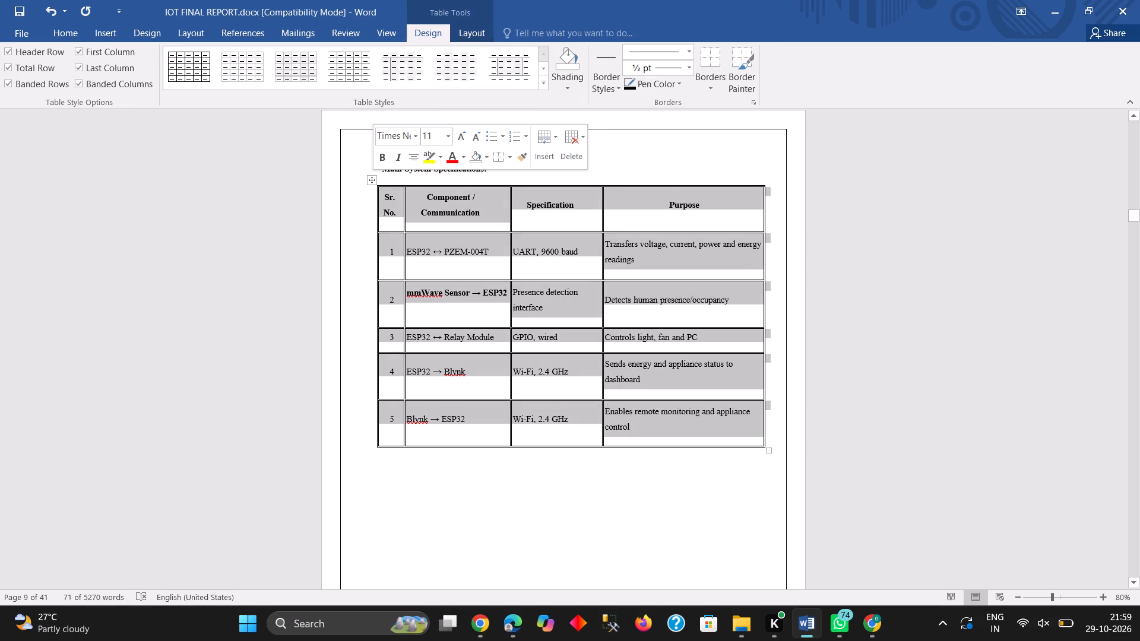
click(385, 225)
Examine the heading and bullet indents through the Explanation of Each Block chapter up to the start of Methodology.
scroll(547, 472, down, 2)
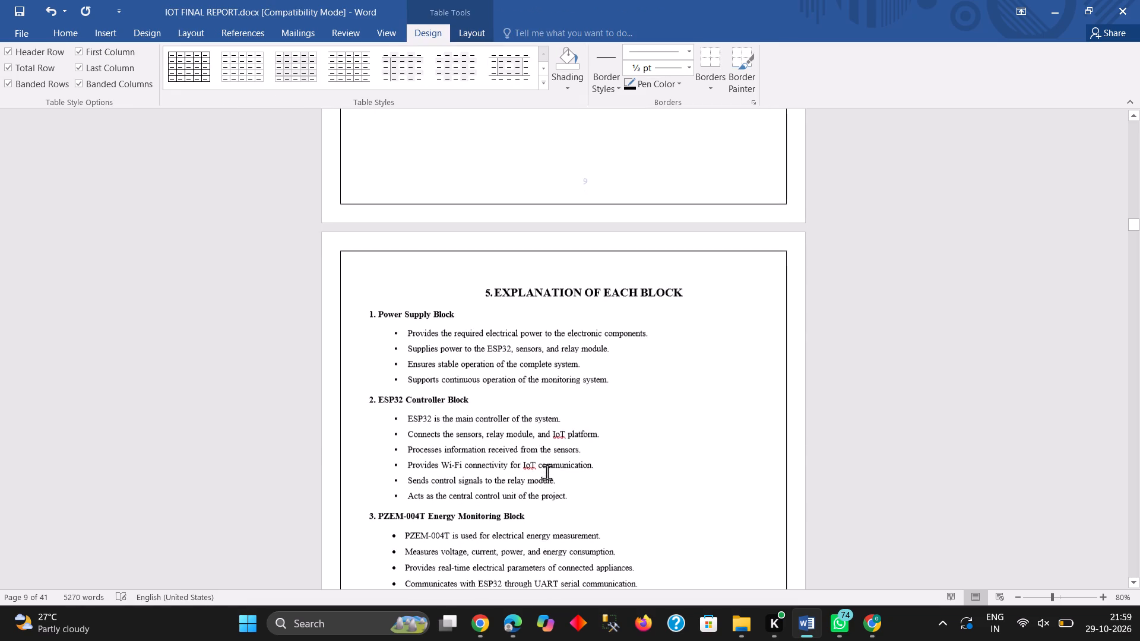
scroll(547, 472, down, 4)
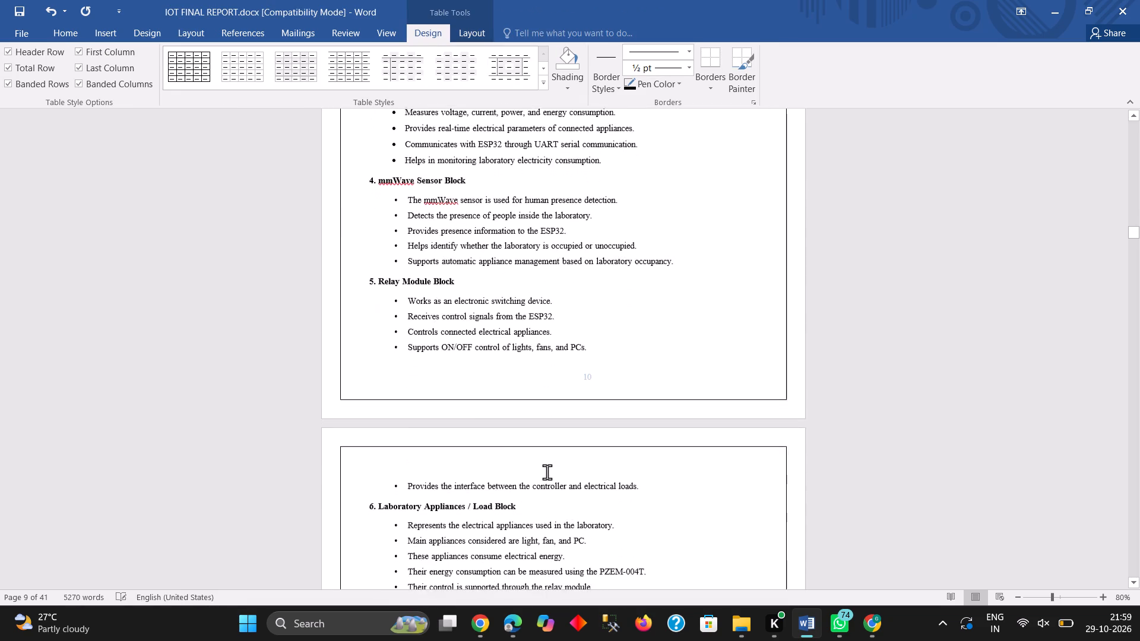
scroll(547, 472, down, 5)
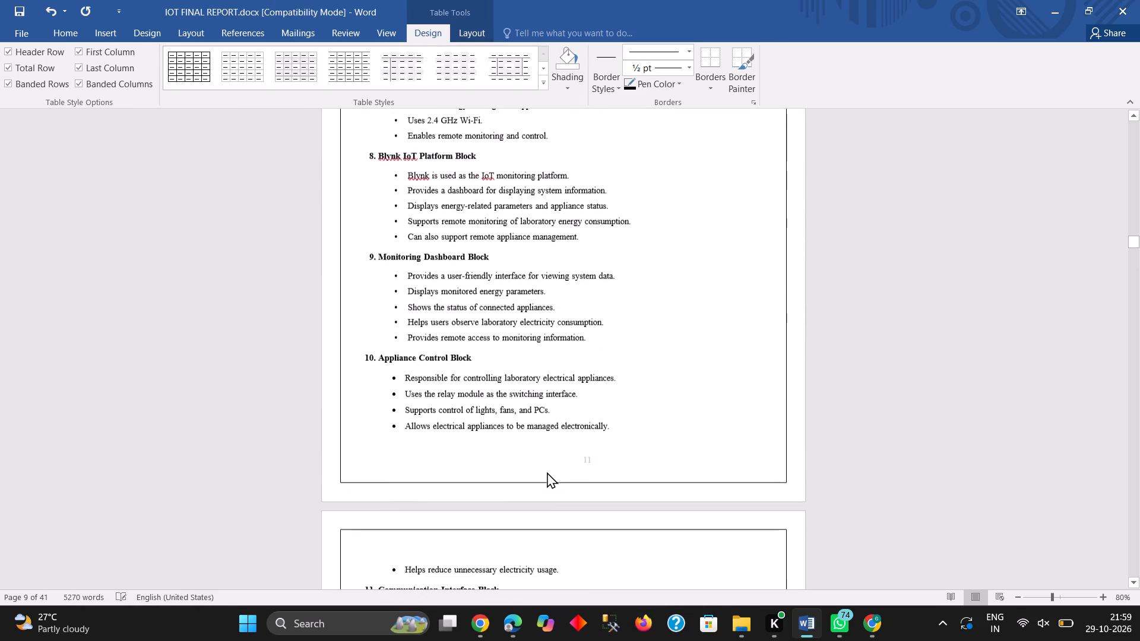
scroll(547, 472, down, 6)
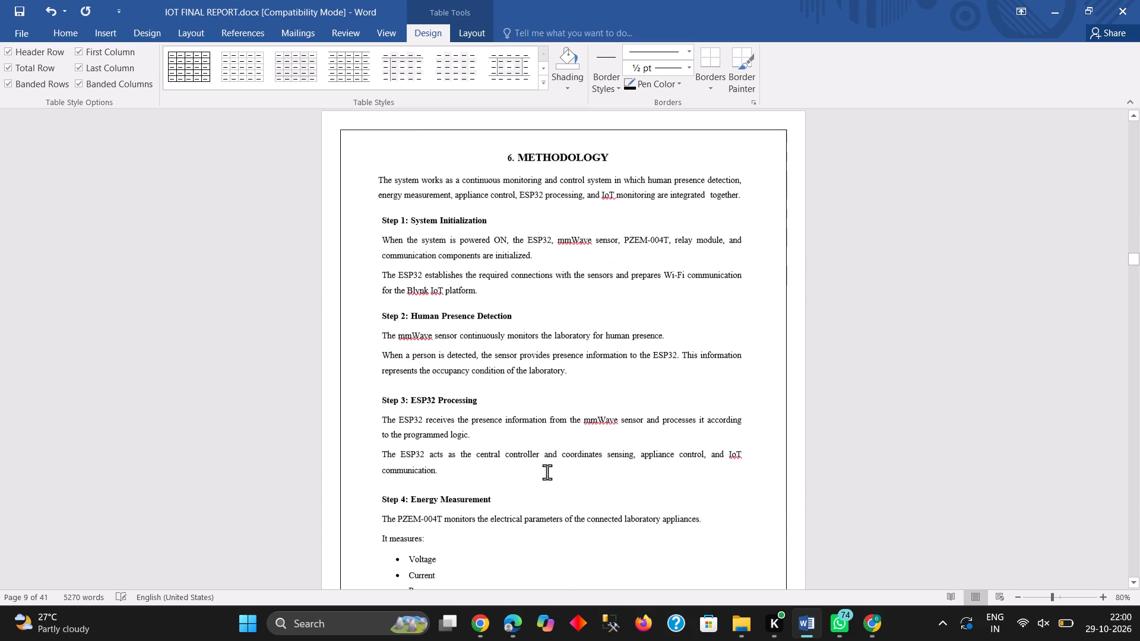
scroll(547, 472, down, 1)
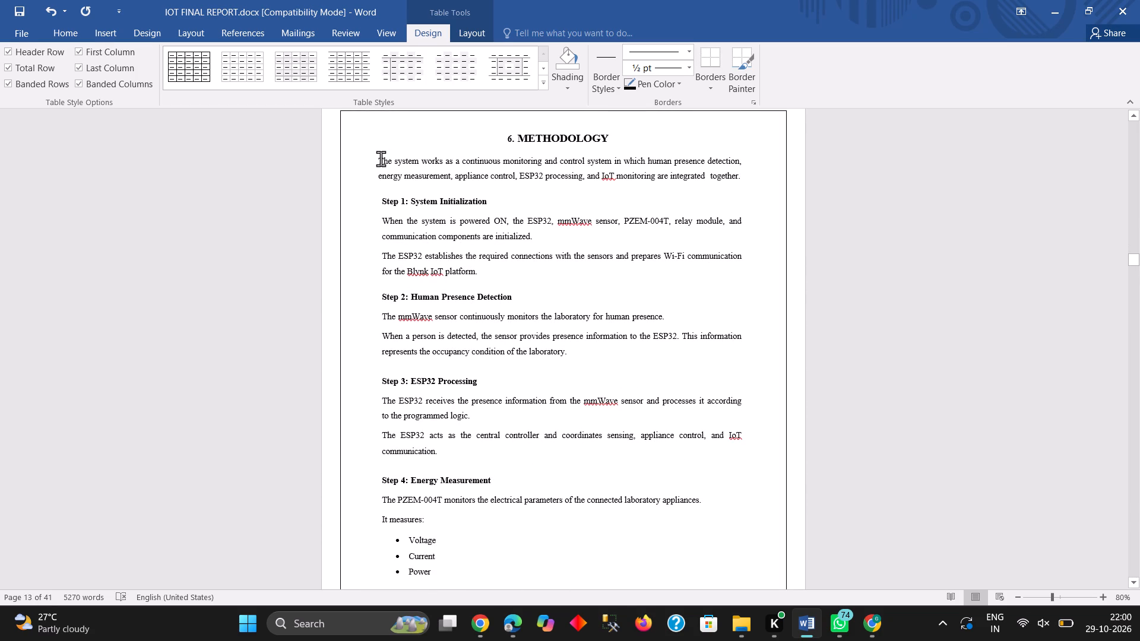
Set the left indent to -0.7 cm for the Methodology text from the introductory paragraph through "It measures:" under Step 4.
click(381, 158)
drag(381, 158, 529, 507)
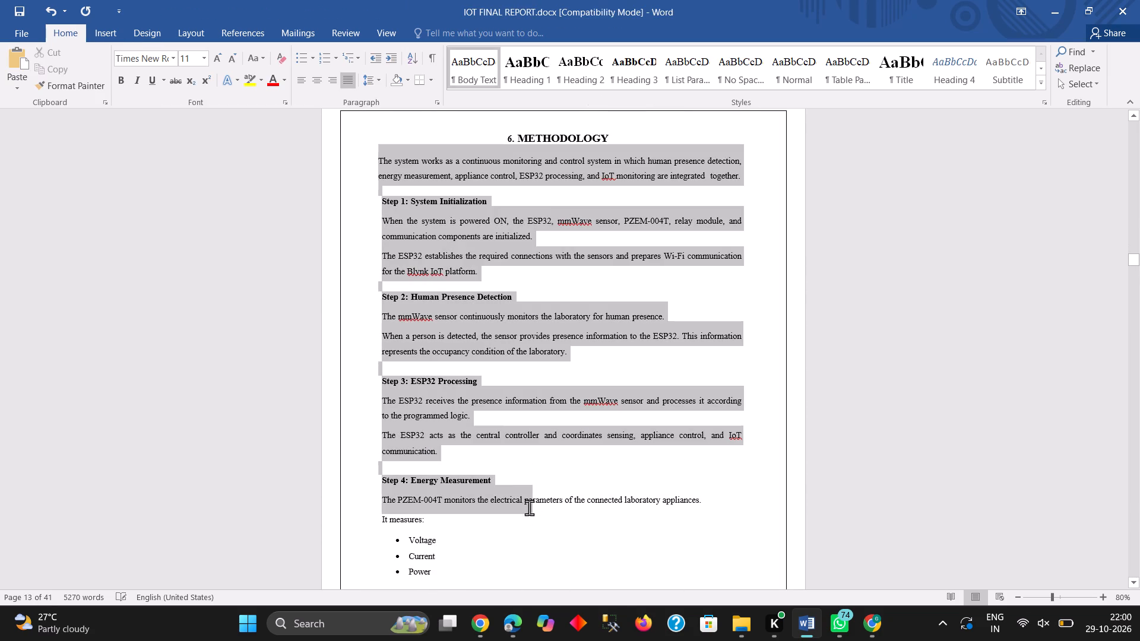
drag(529, 507, 677, 500)
click(677, 500)
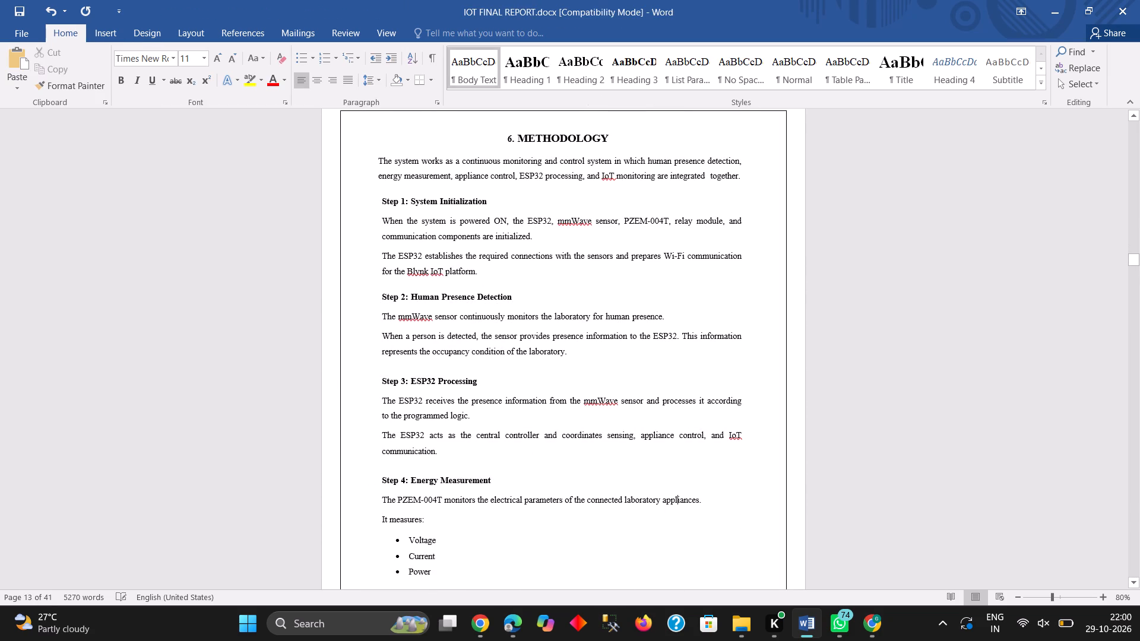
drag(374, 161, 431, 528)
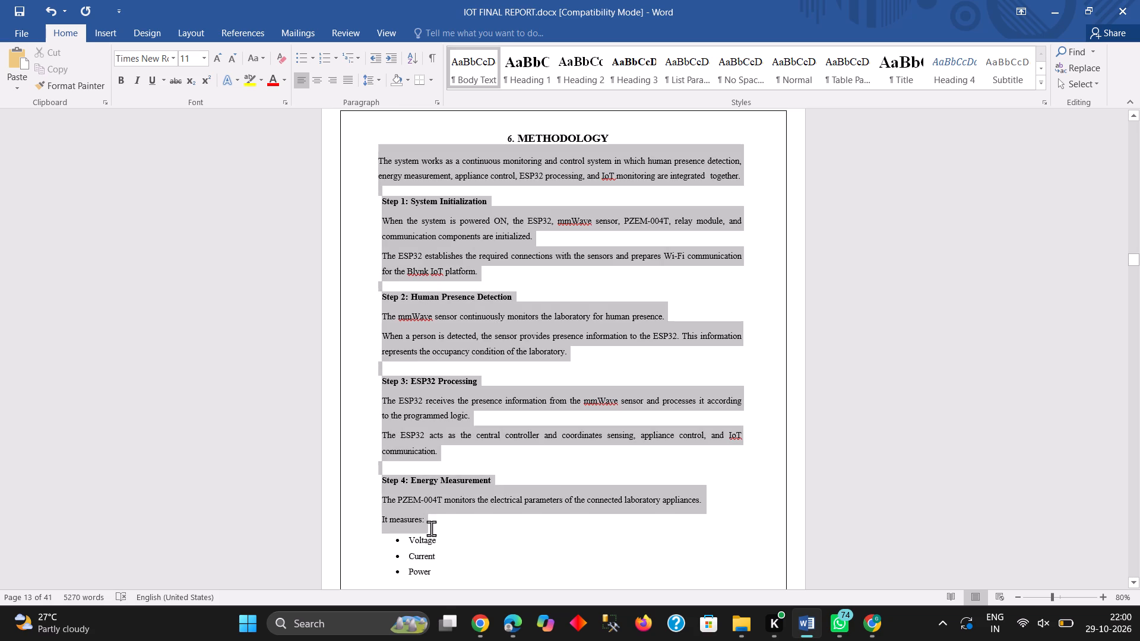
click(378, 61)
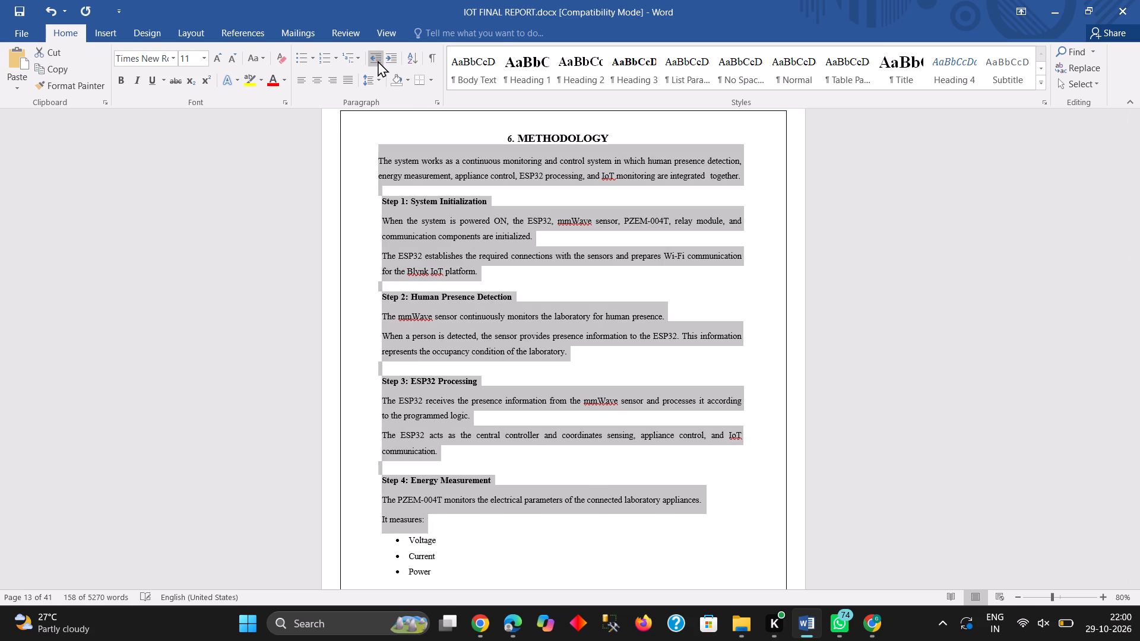
click(378, 61)
click(207, 37)
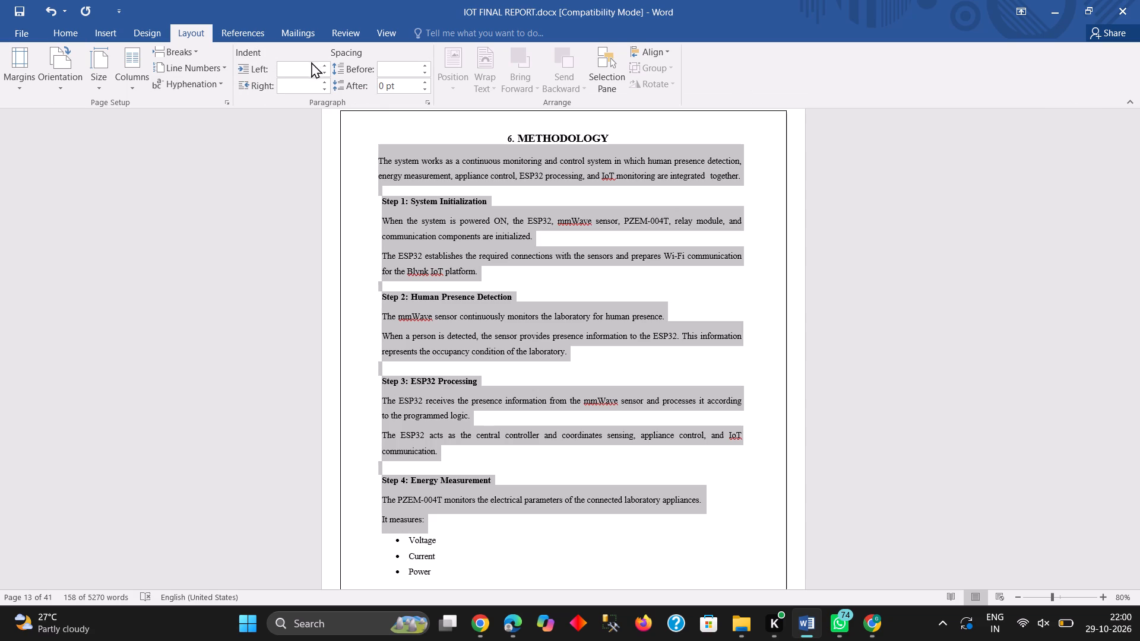
click(324, 71)
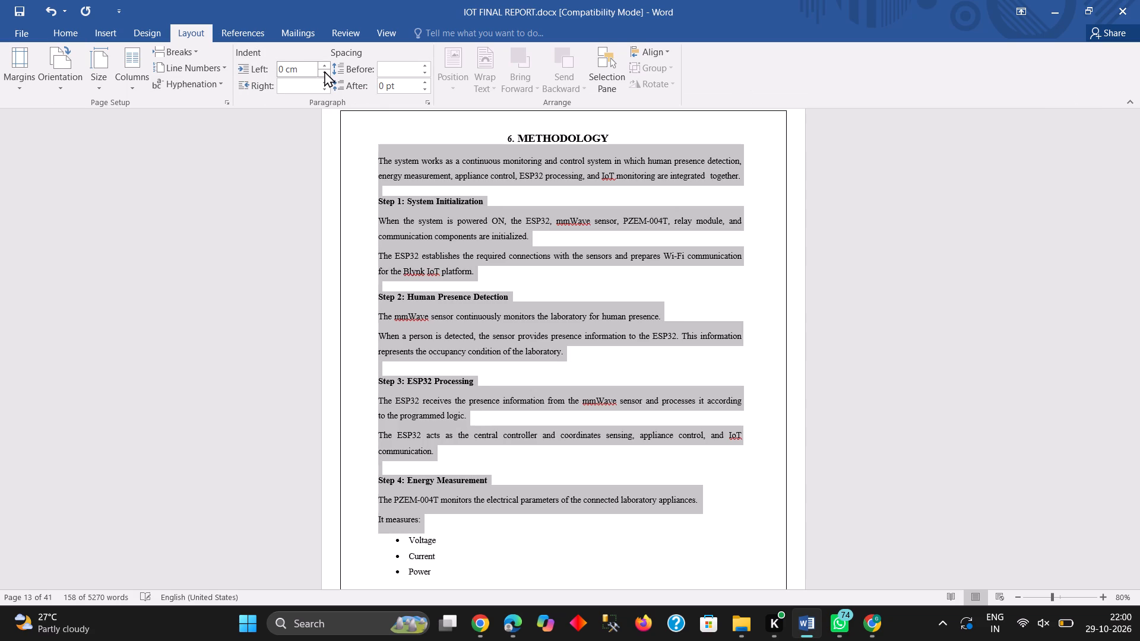
click(324, 71)
click(324, 71)
triple_click(324, 71)
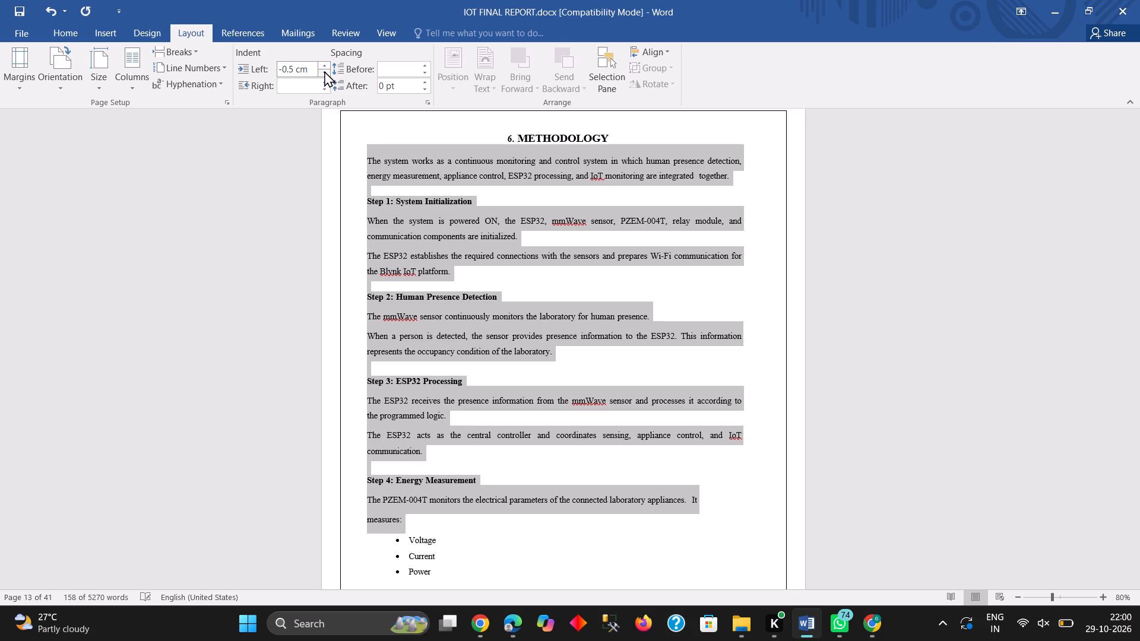
double_click(324, 71)
click(324, 71)
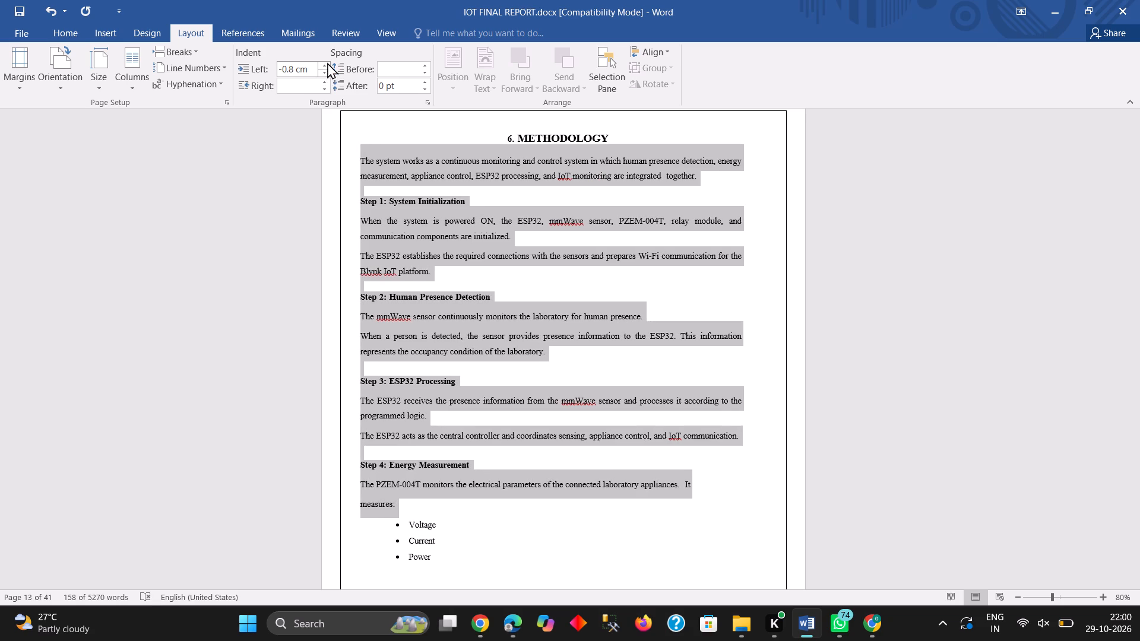
click(327, 66)
click(559, 475)
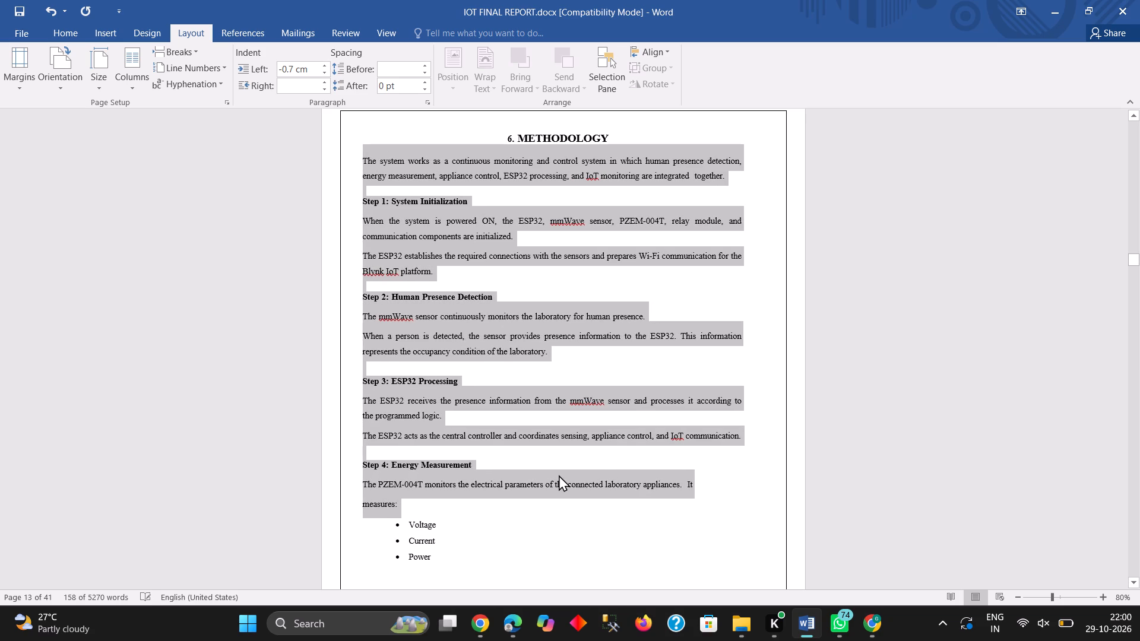
Remove the extra blank space between the Power bullet and the Energy consumption bullet on the following page.
scroll(559, 475, down, 4)
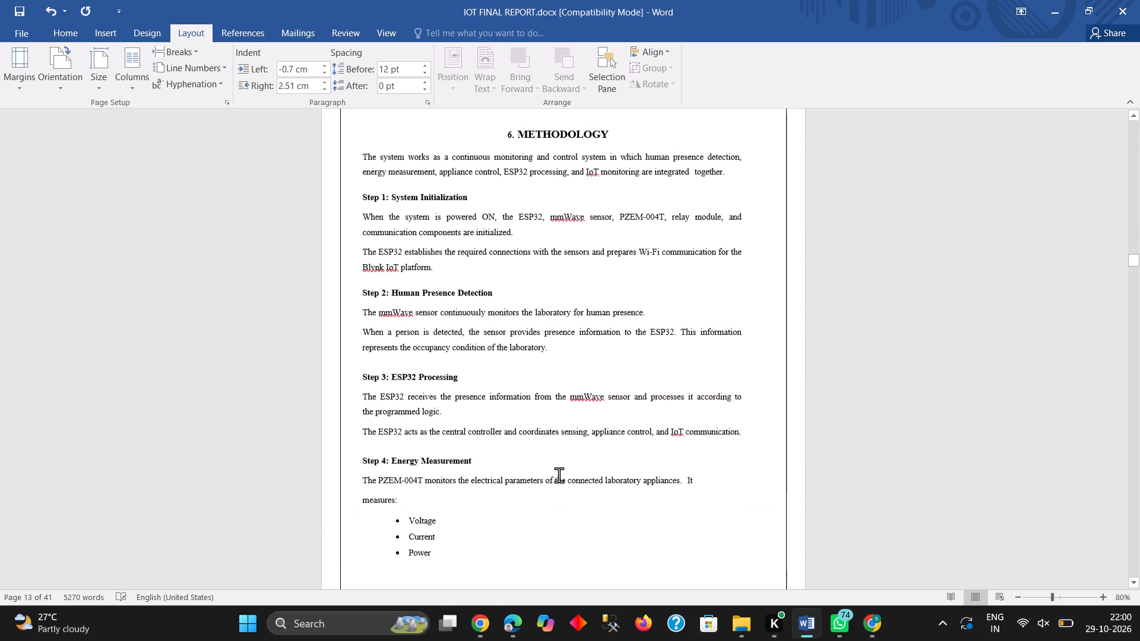
scroll(559, 475, down, 1)
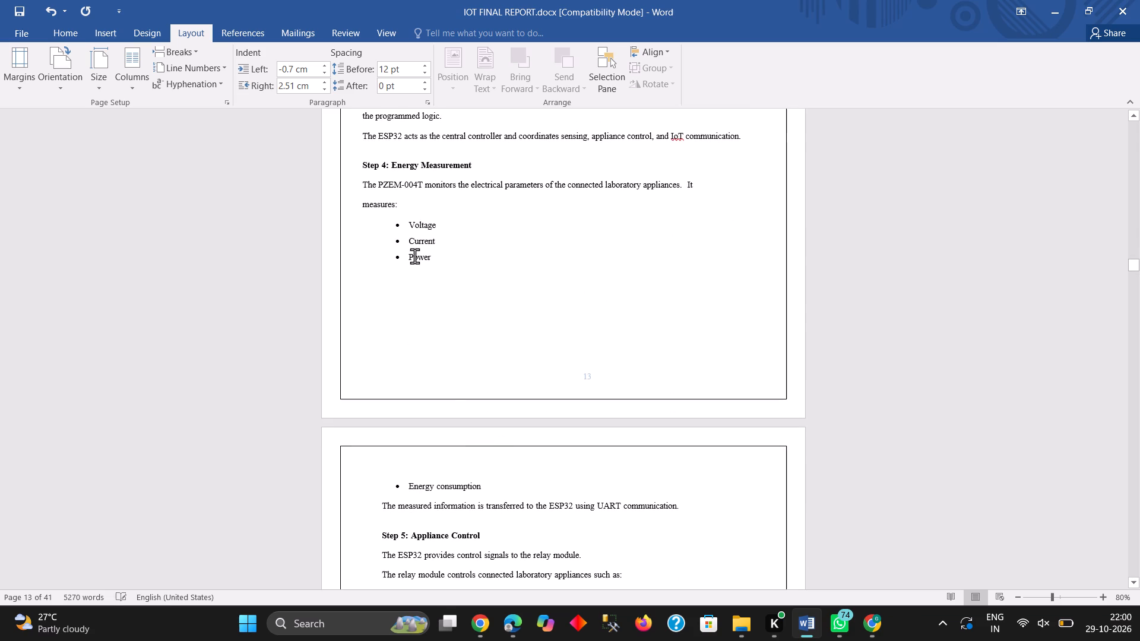
click(414, 289)
click(404, 291)
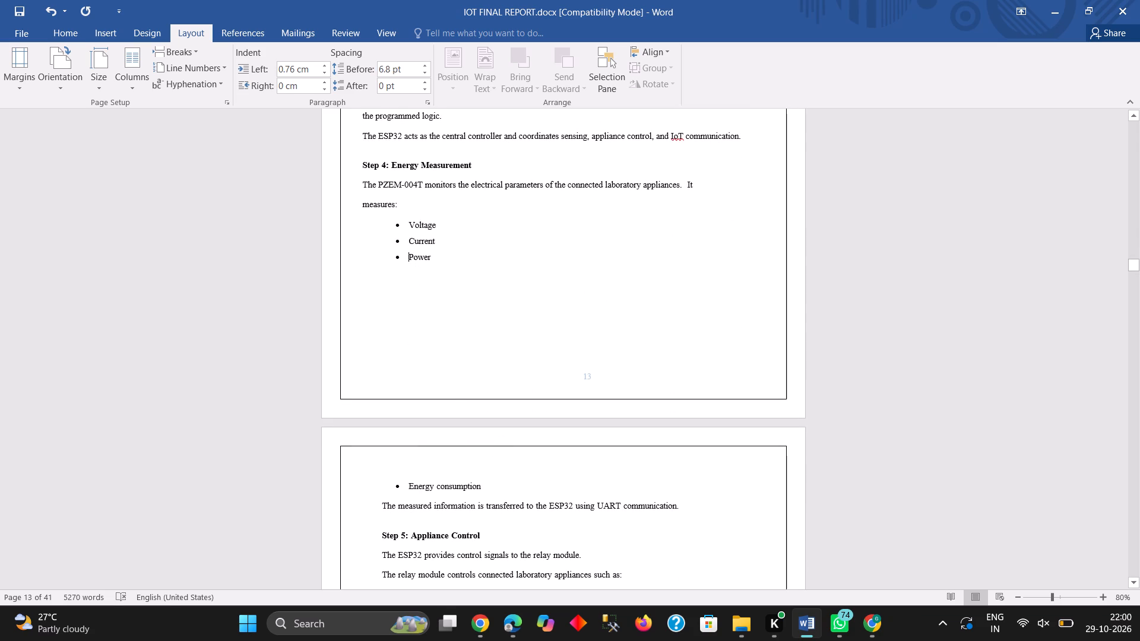
click(411, 488)
click(500, 513)
key(Up)
key(Up)
key(Up)
key(BackSpace)
key(BackSpace)
key(BackSpace)
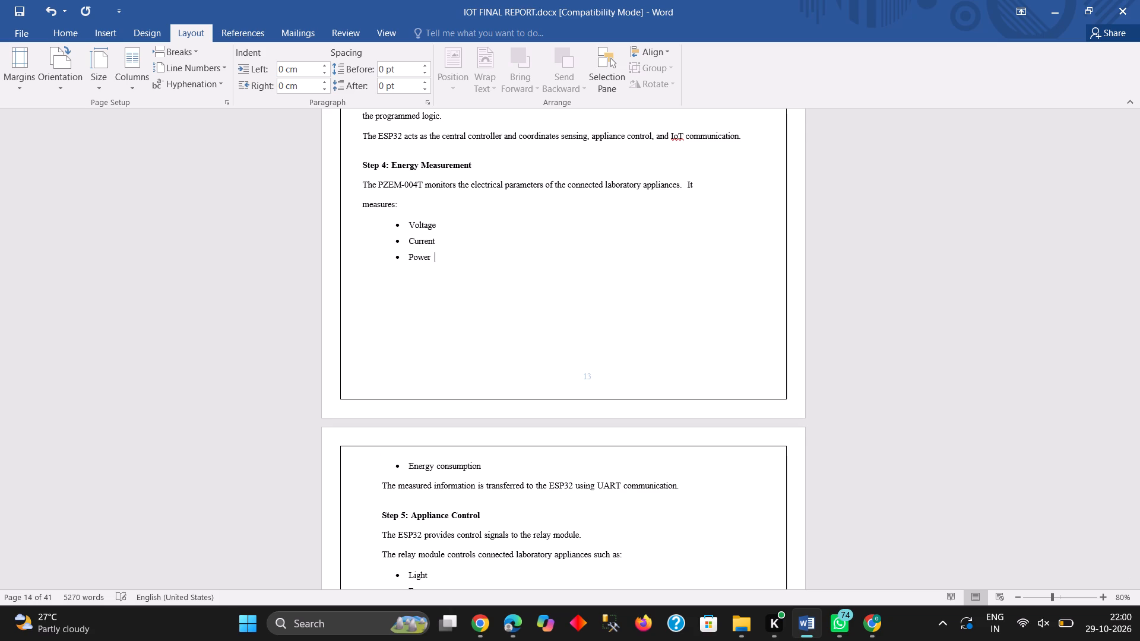
key(Down)
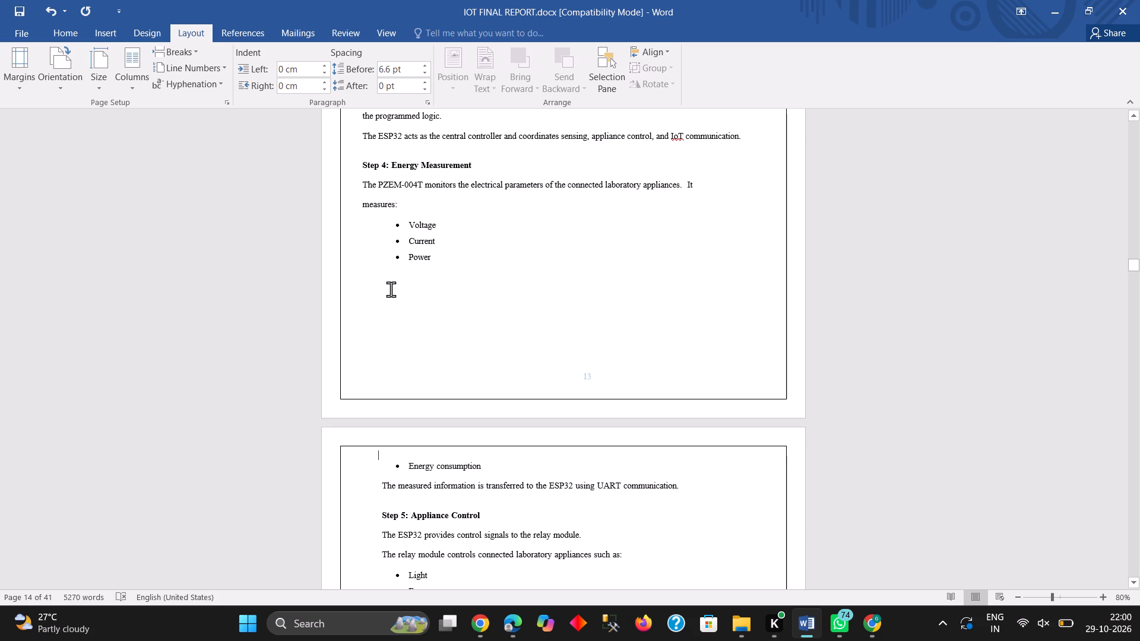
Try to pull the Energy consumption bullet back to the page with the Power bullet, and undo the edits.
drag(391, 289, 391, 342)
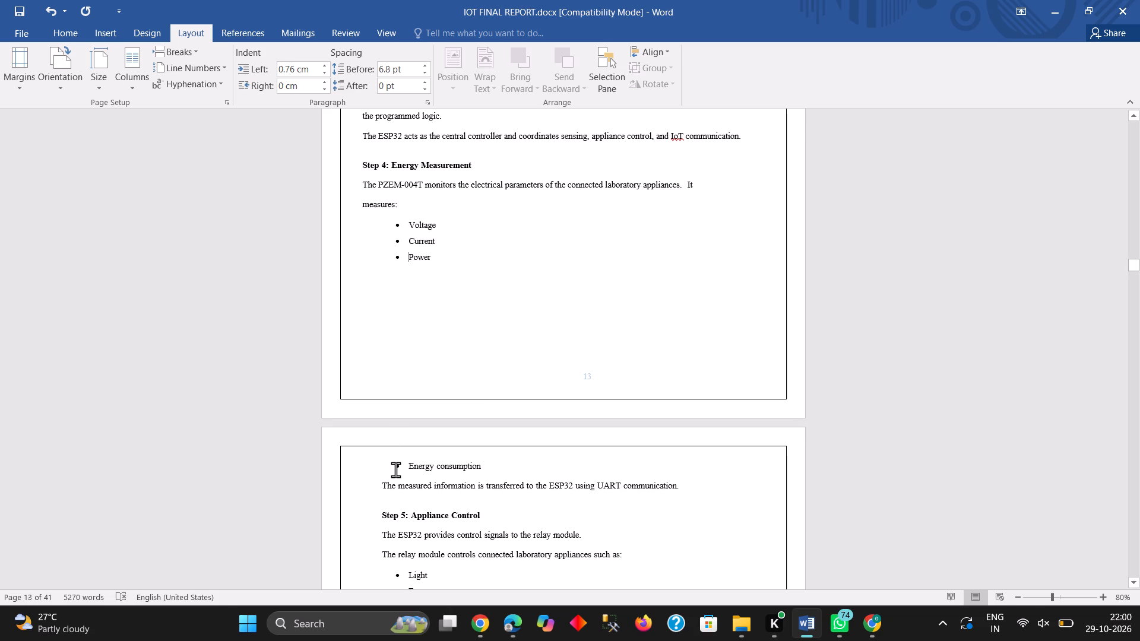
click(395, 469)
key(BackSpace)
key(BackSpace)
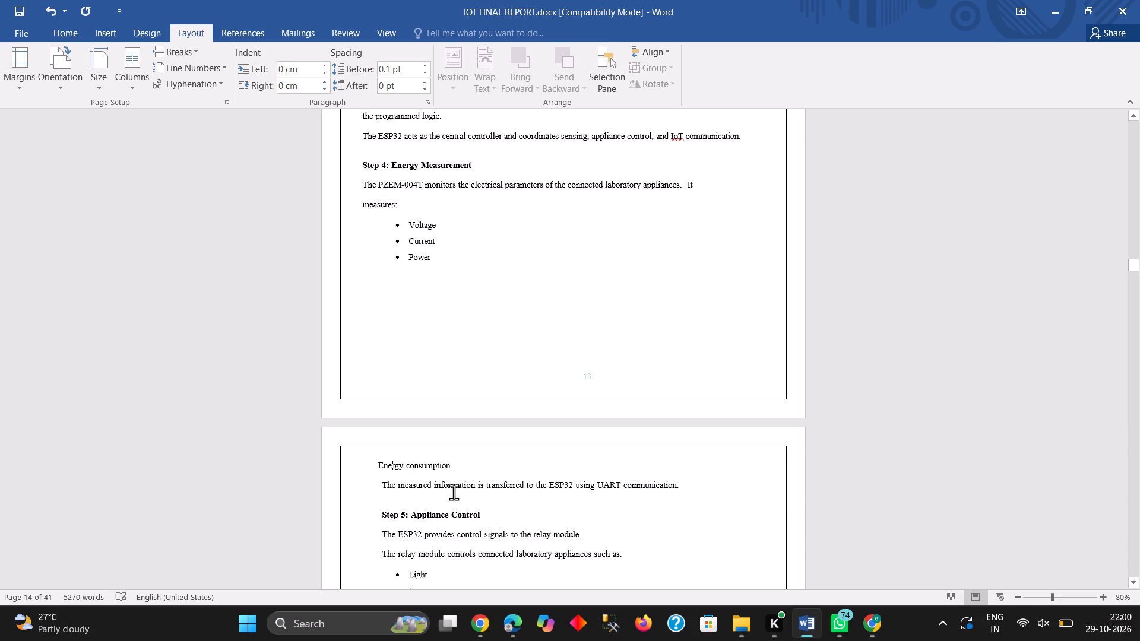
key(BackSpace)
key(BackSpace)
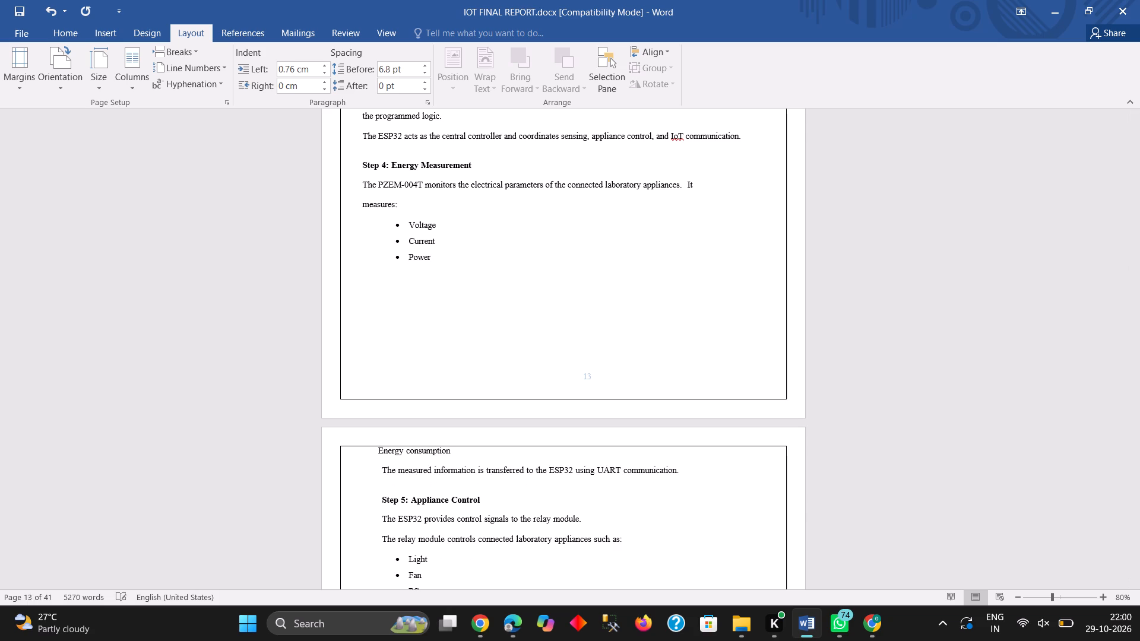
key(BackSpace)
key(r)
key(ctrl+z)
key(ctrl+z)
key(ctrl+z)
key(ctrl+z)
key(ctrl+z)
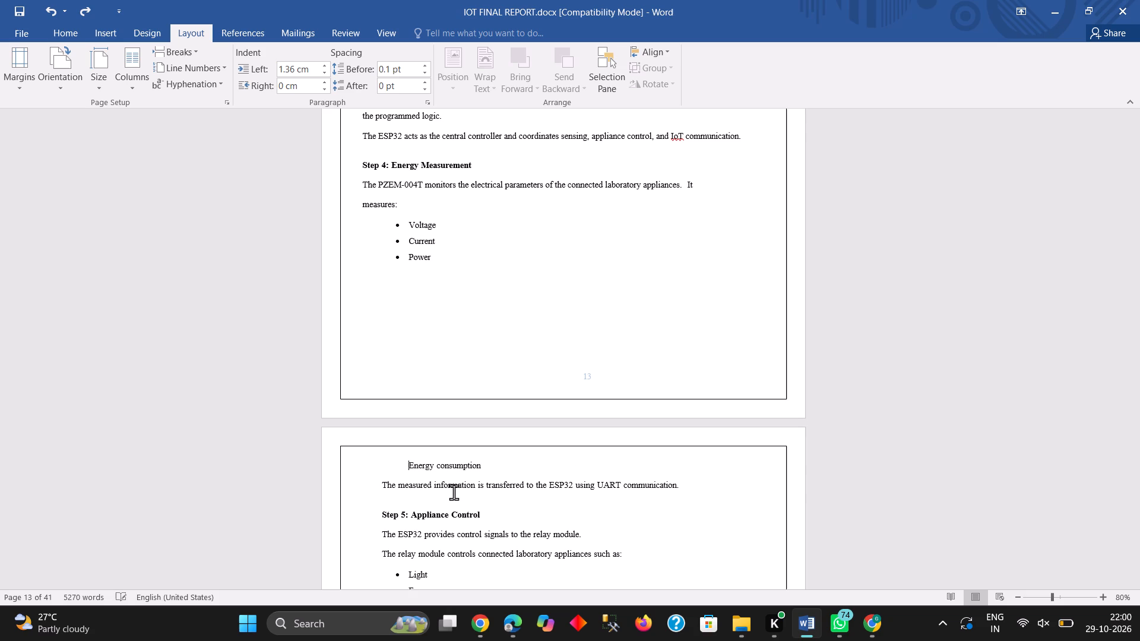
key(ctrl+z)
Delete the stray blank character after the Power bullet in the Step 4 list.
double_click(452, 332)
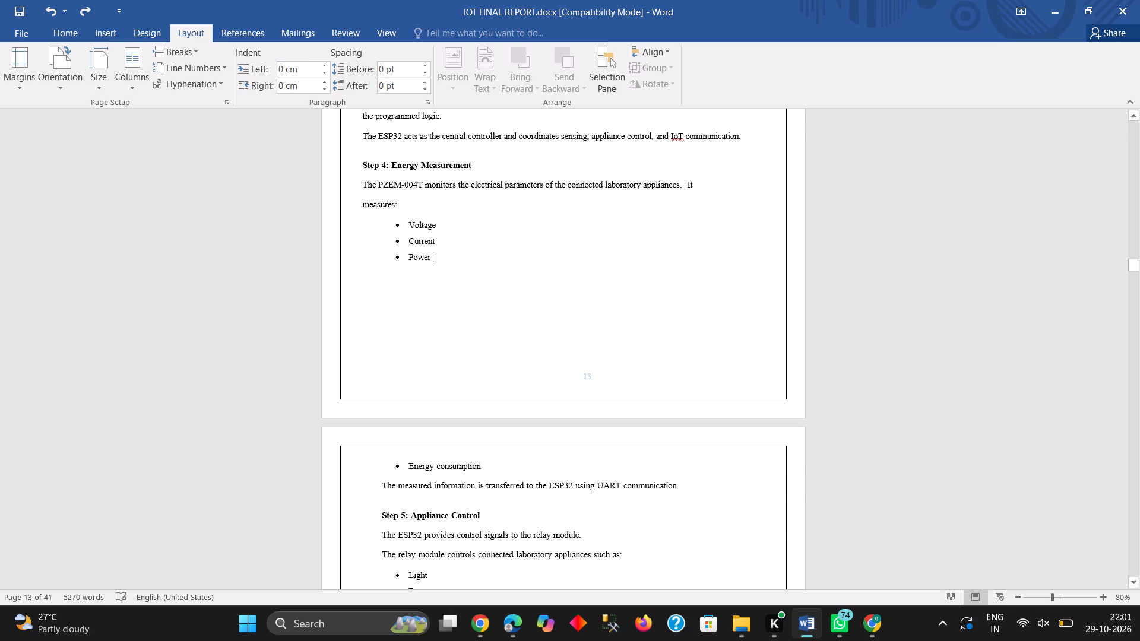
click(463, 322)
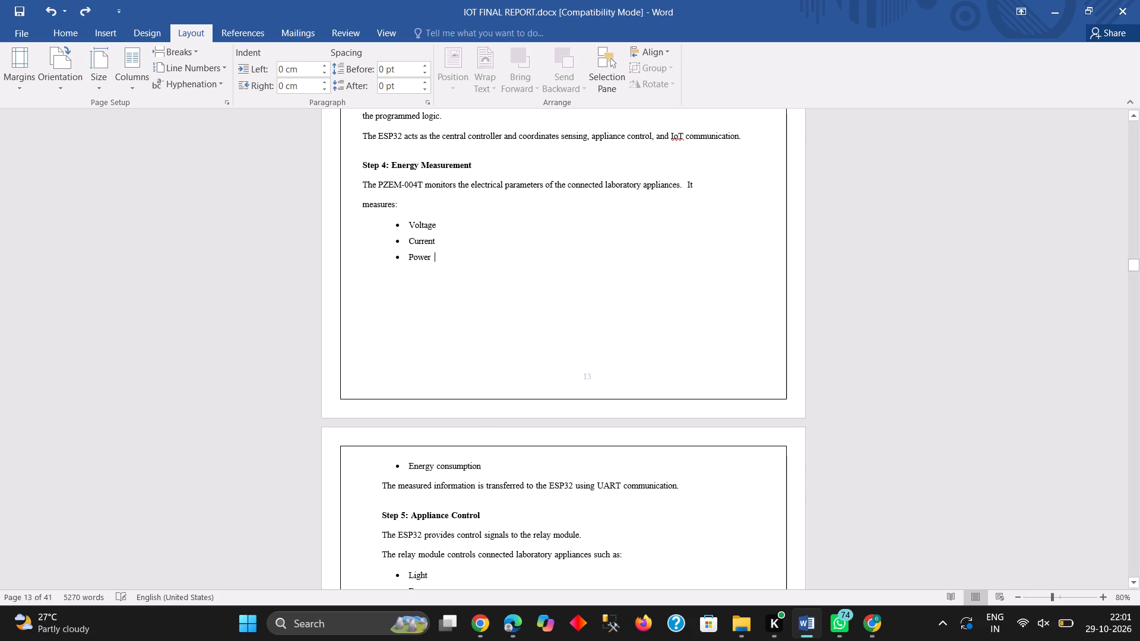
double_click(473, 351)
click(485, 386)
key(BackSpace)
double_click(449, 353)
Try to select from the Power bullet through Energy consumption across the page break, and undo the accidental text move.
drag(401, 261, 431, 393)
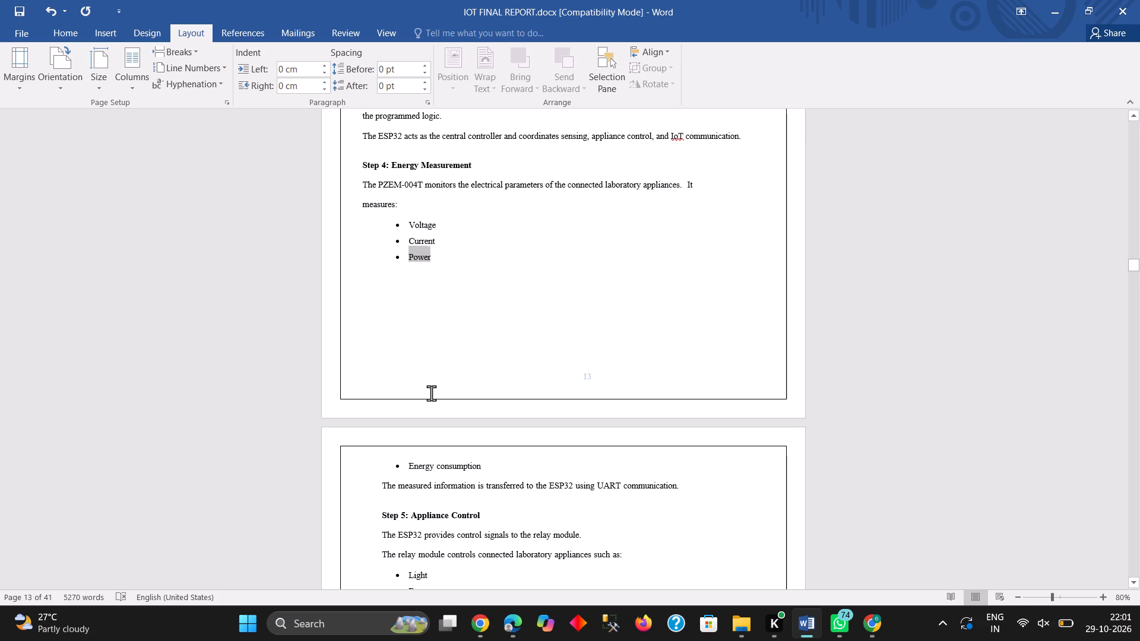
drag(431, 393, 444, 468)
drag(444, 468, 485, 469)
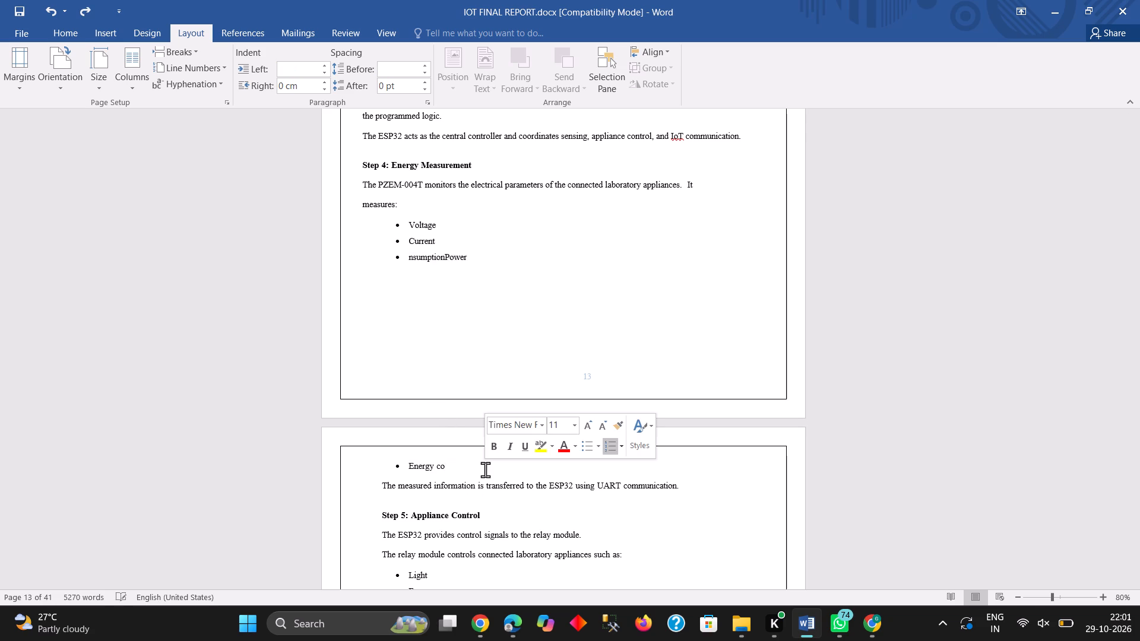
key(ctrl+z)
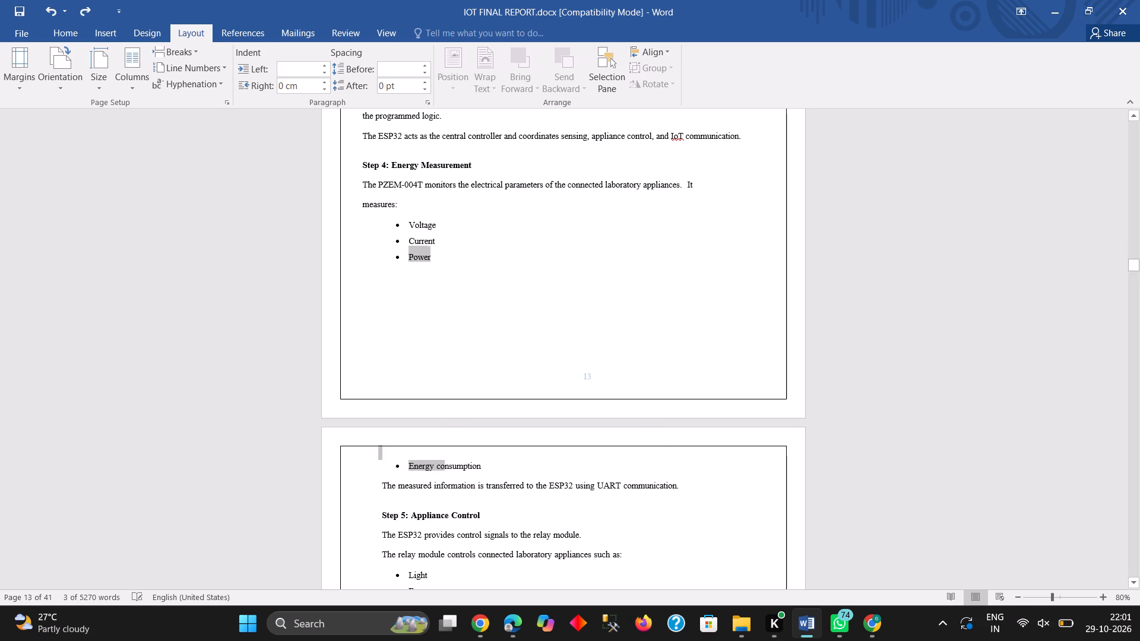